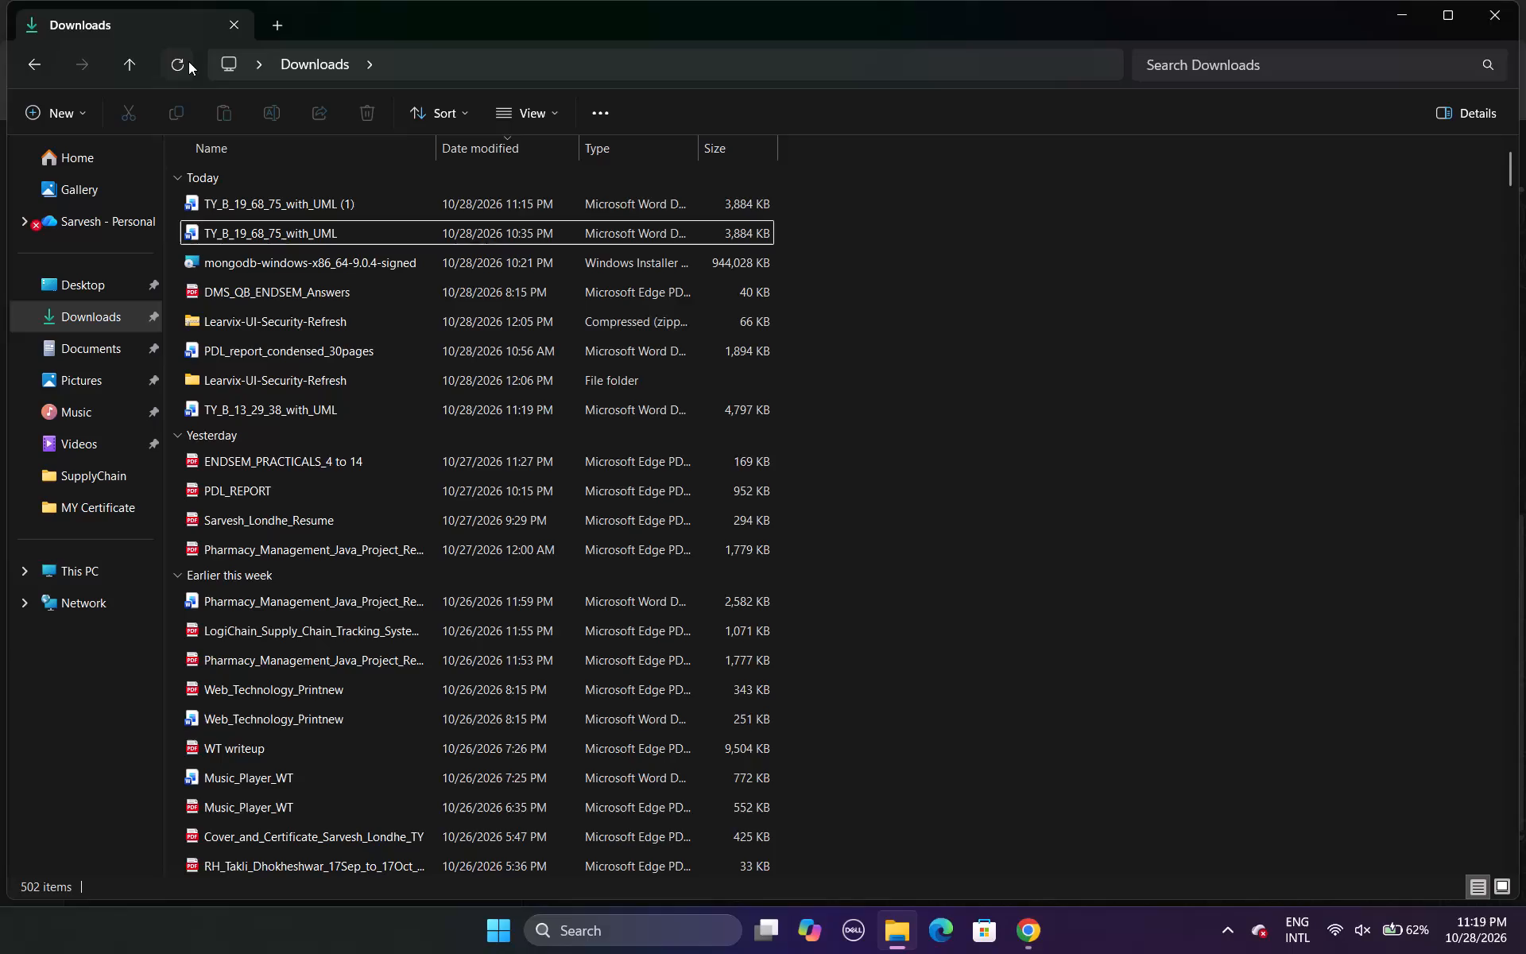
Refresh the Downloads folder, open the TY_B_13_29_38_with_UML report and enable editing.
click(188, 61)
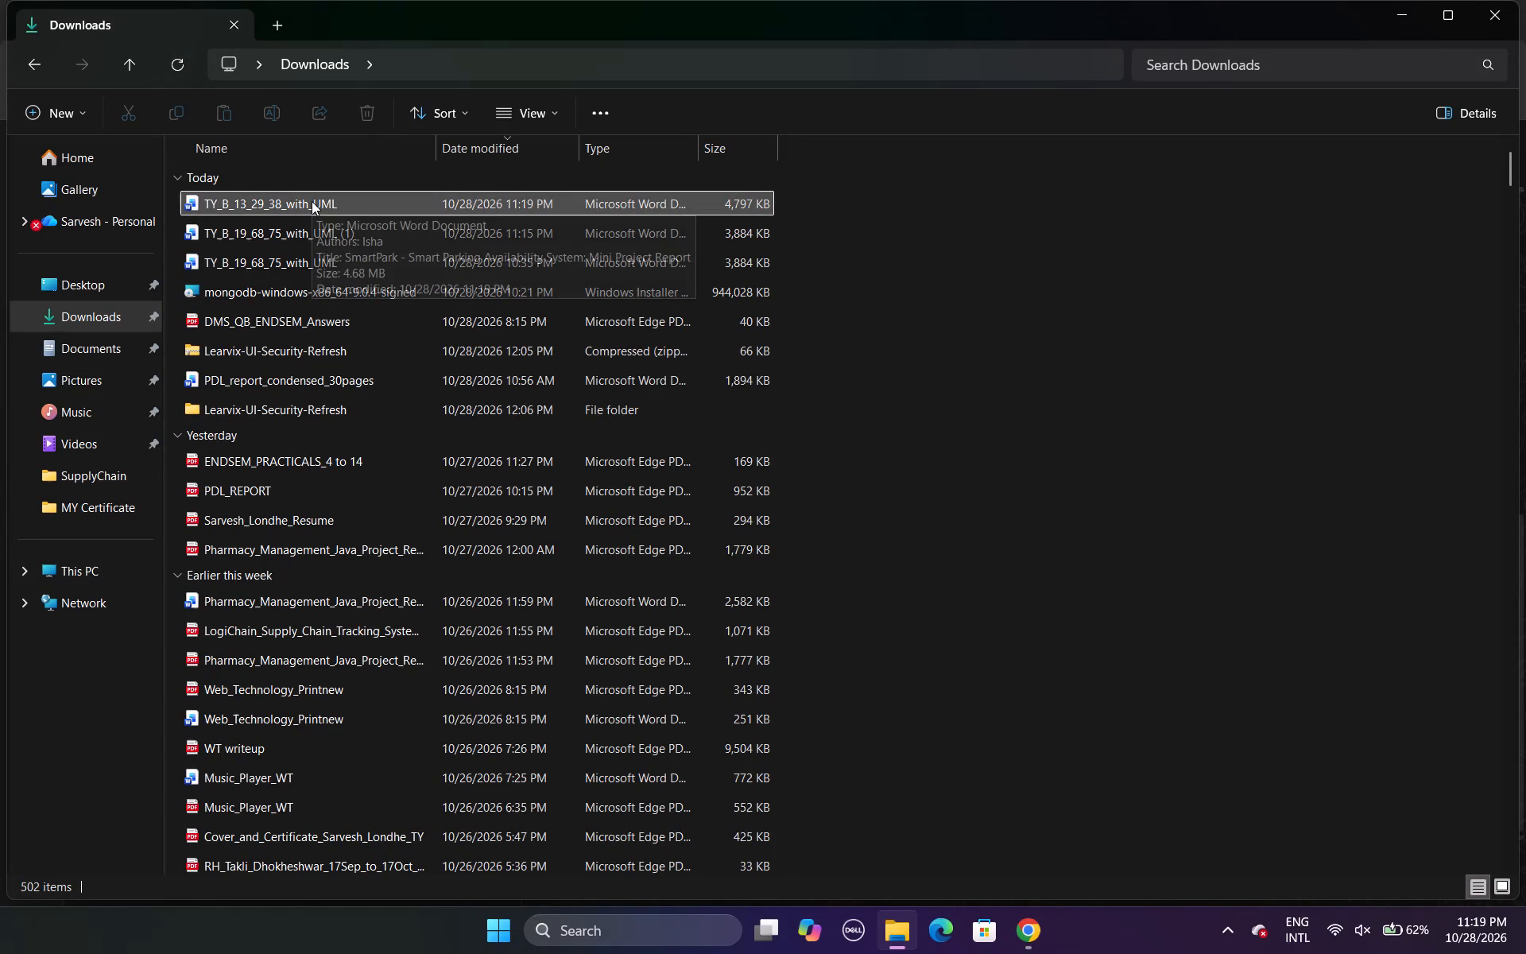
double_click(312, 201)
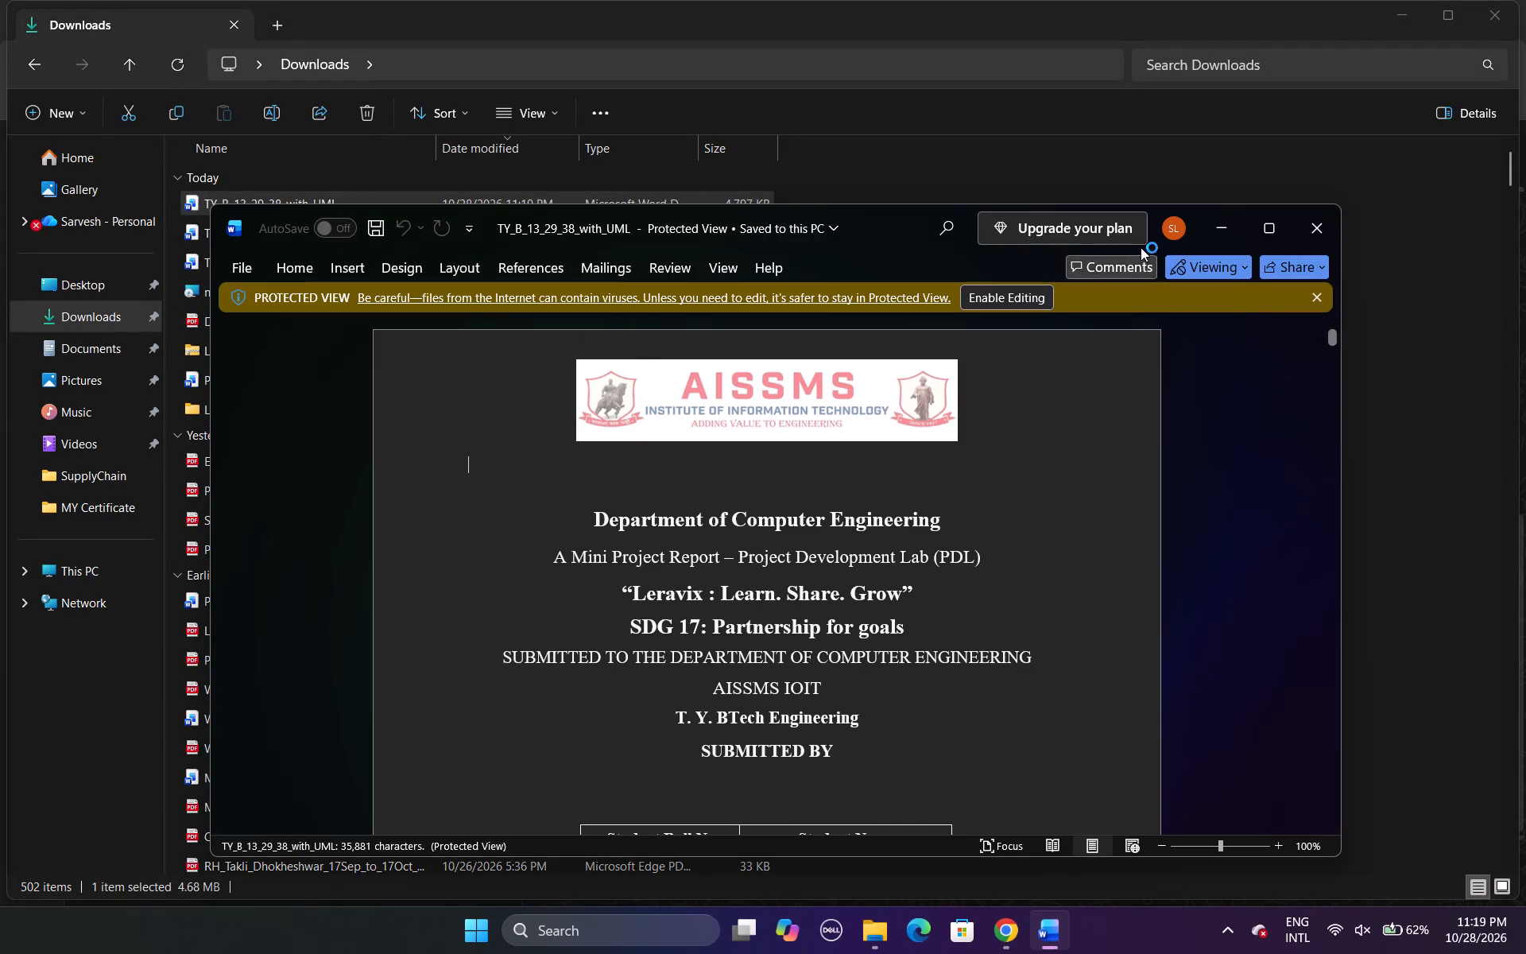
click(1017, 285)
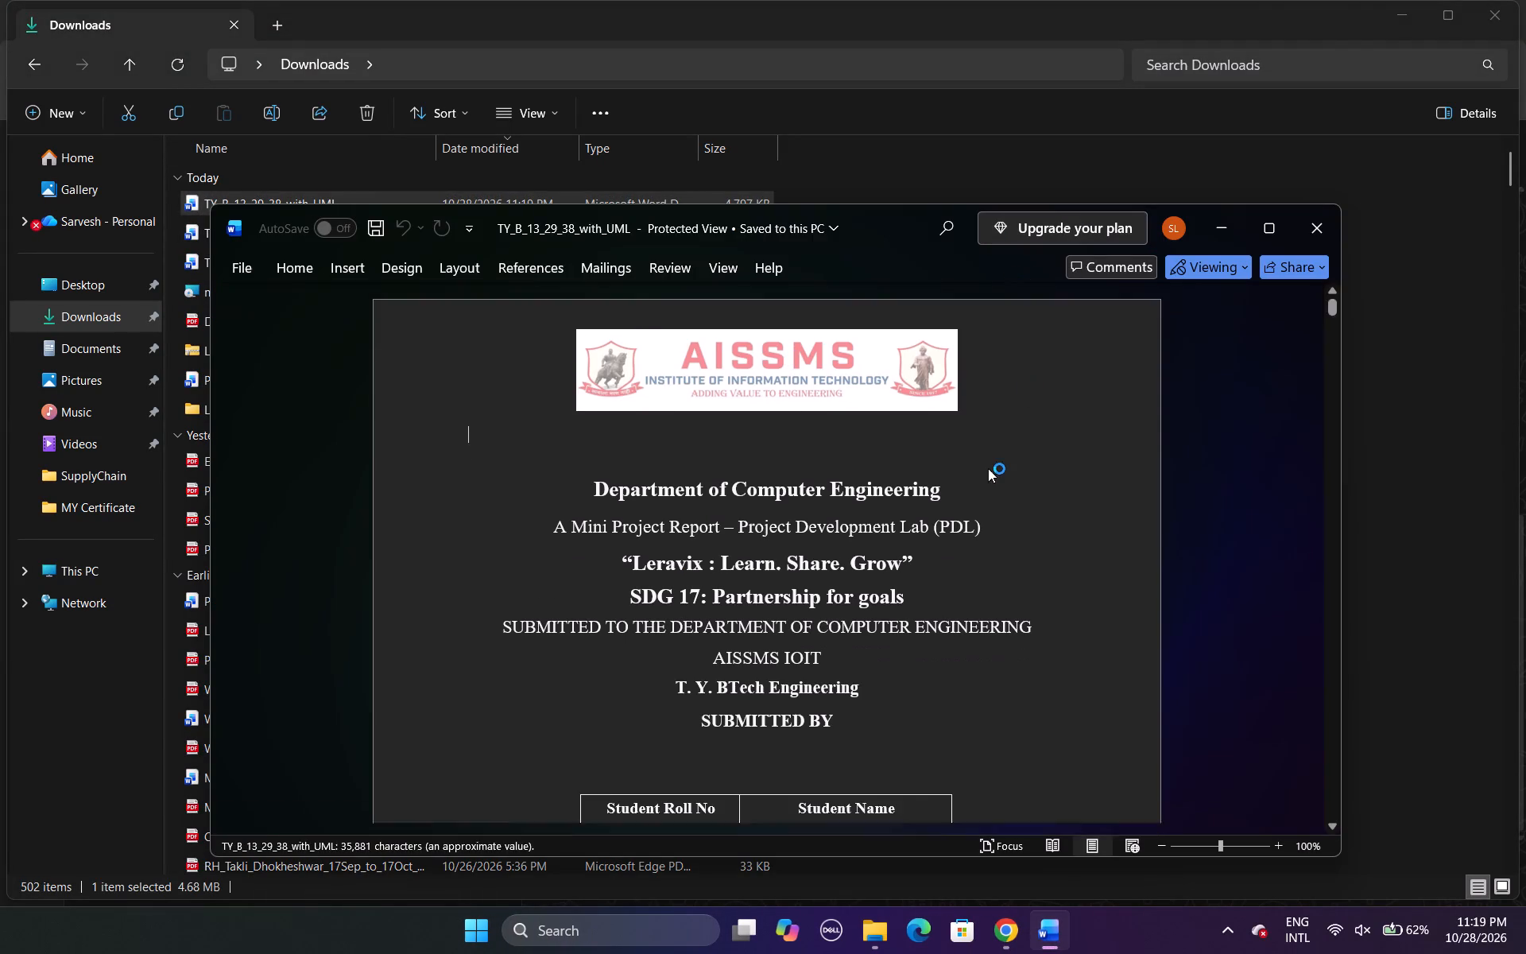
Review the report from its title page through the Abstract and Introduction to section 3.1, Database Schema and UML Diagram.
scroll(870, 586, down, 18)
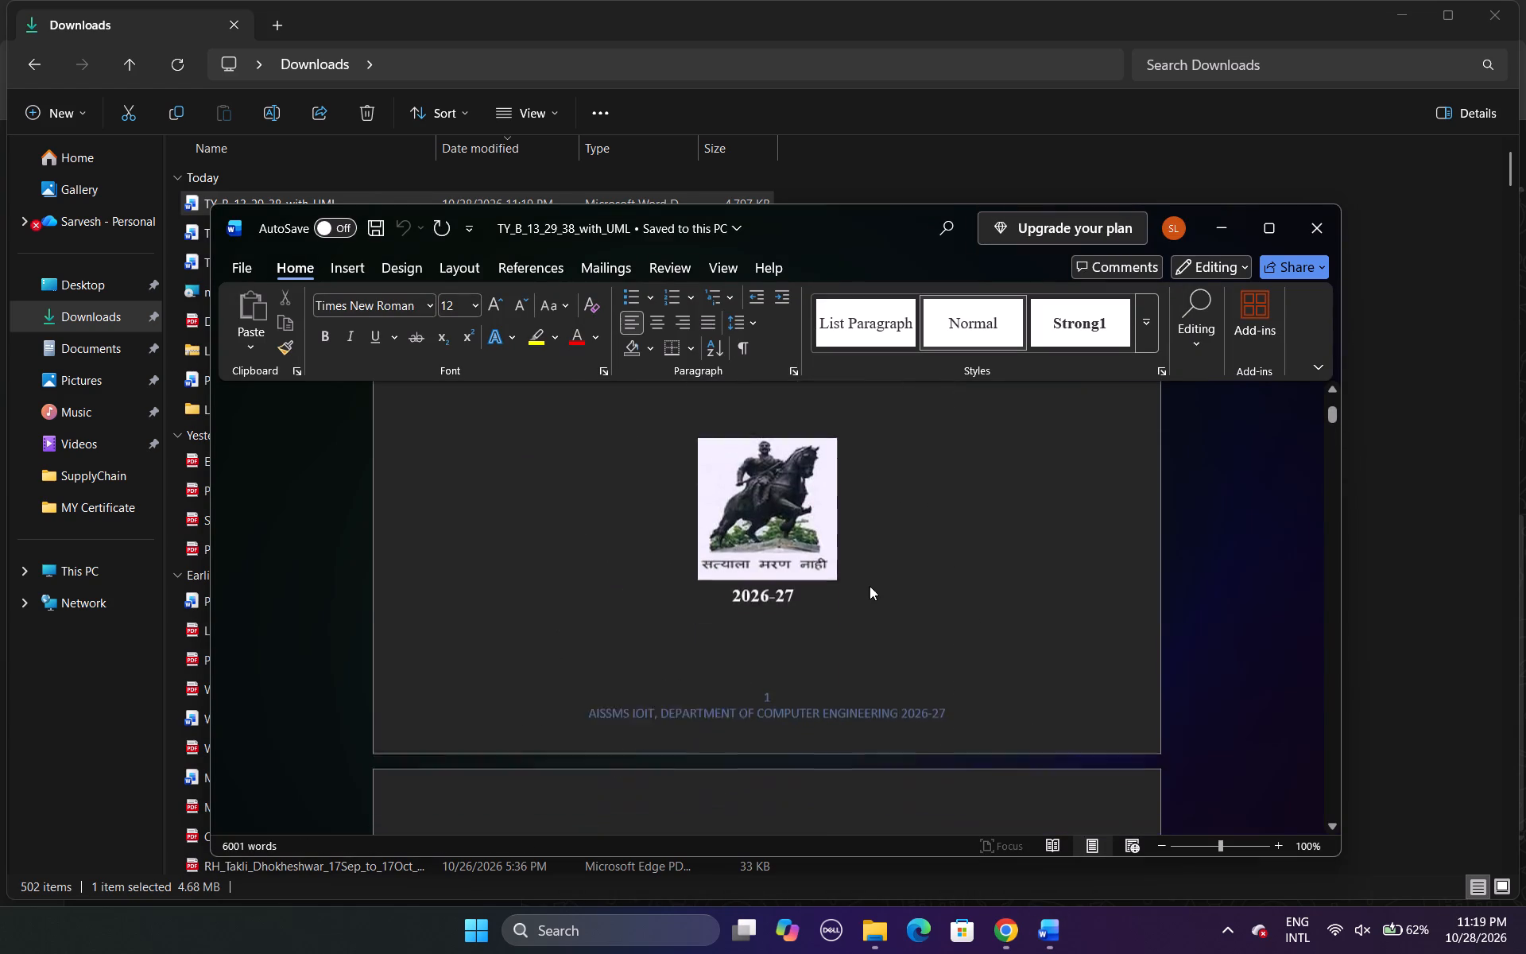
scroll(870, 586, down, 7)
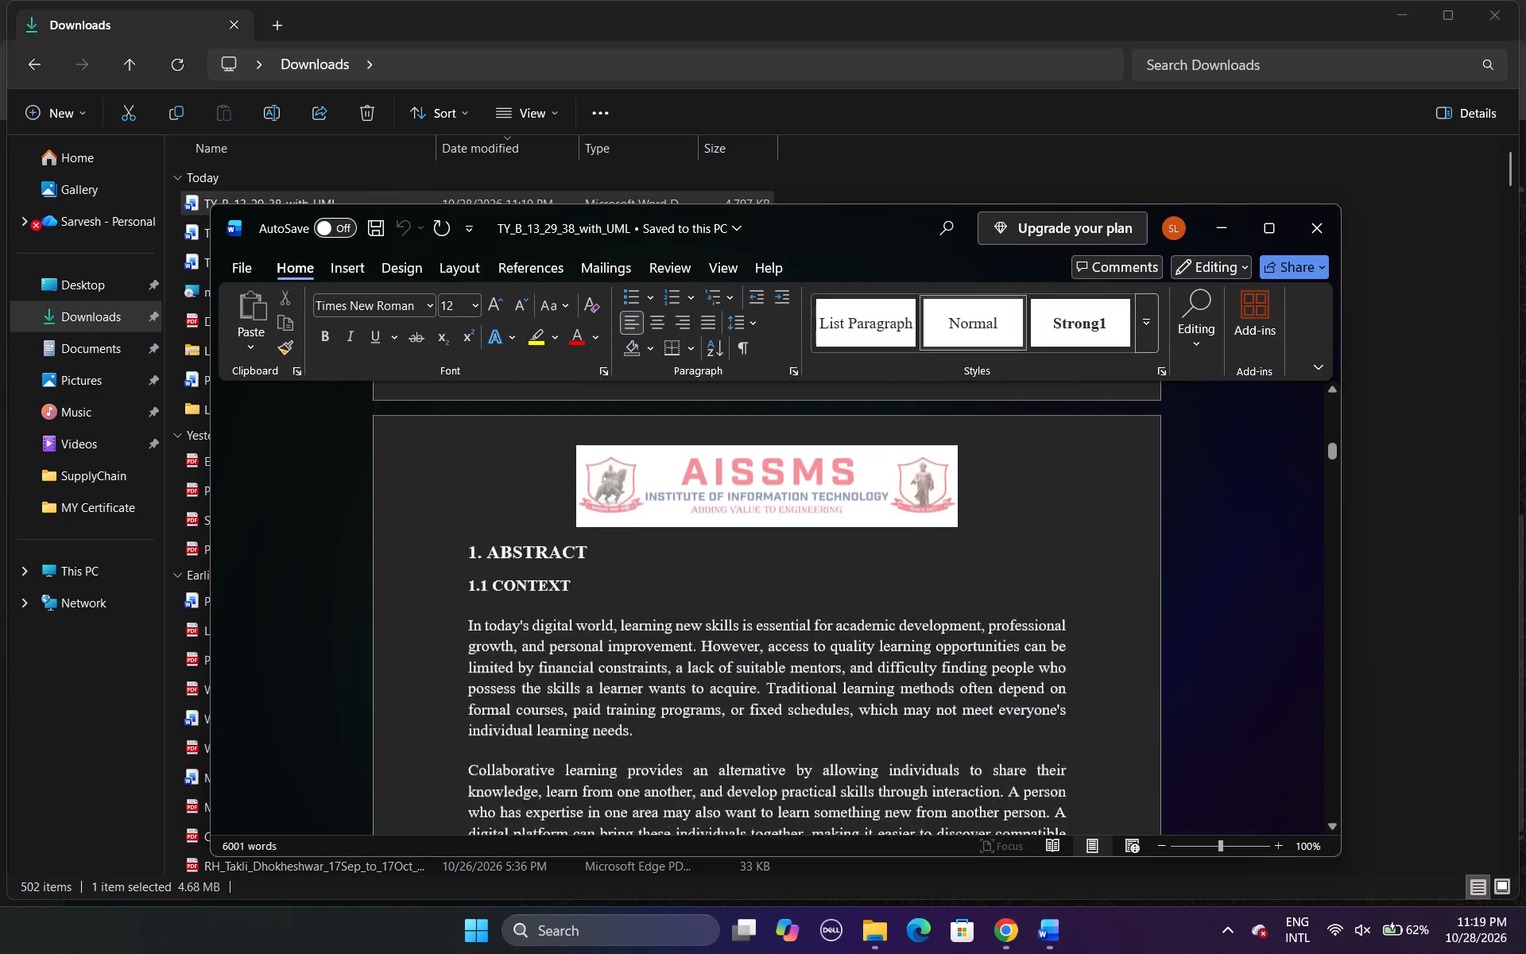
scroll(870, 586, down, 6)
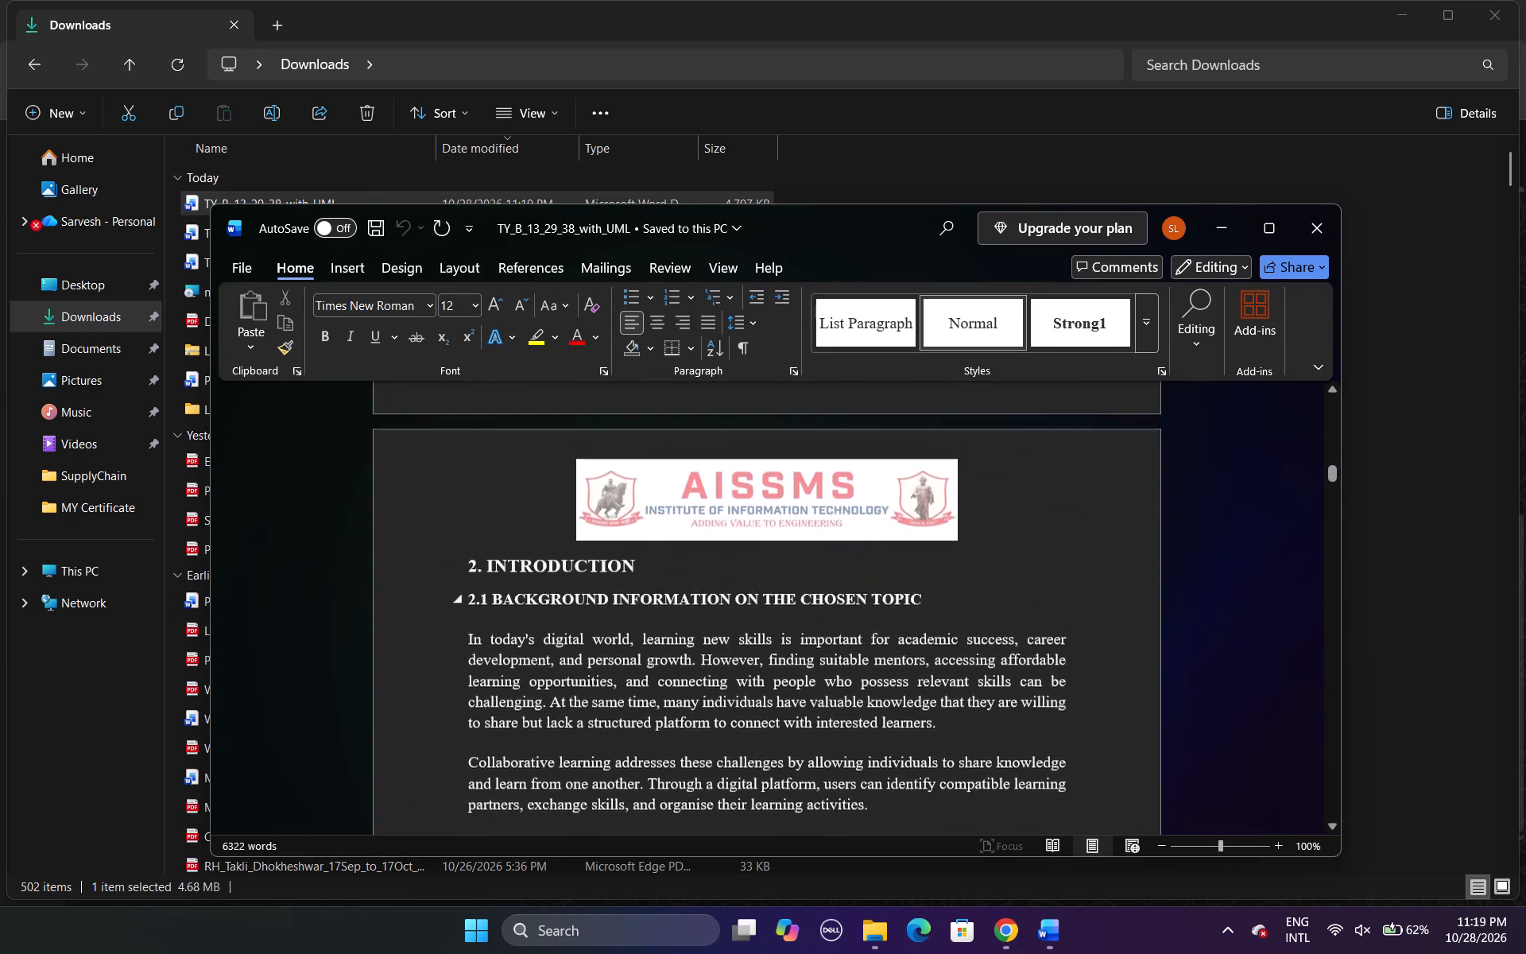
scroll(870, 586, down, 8)
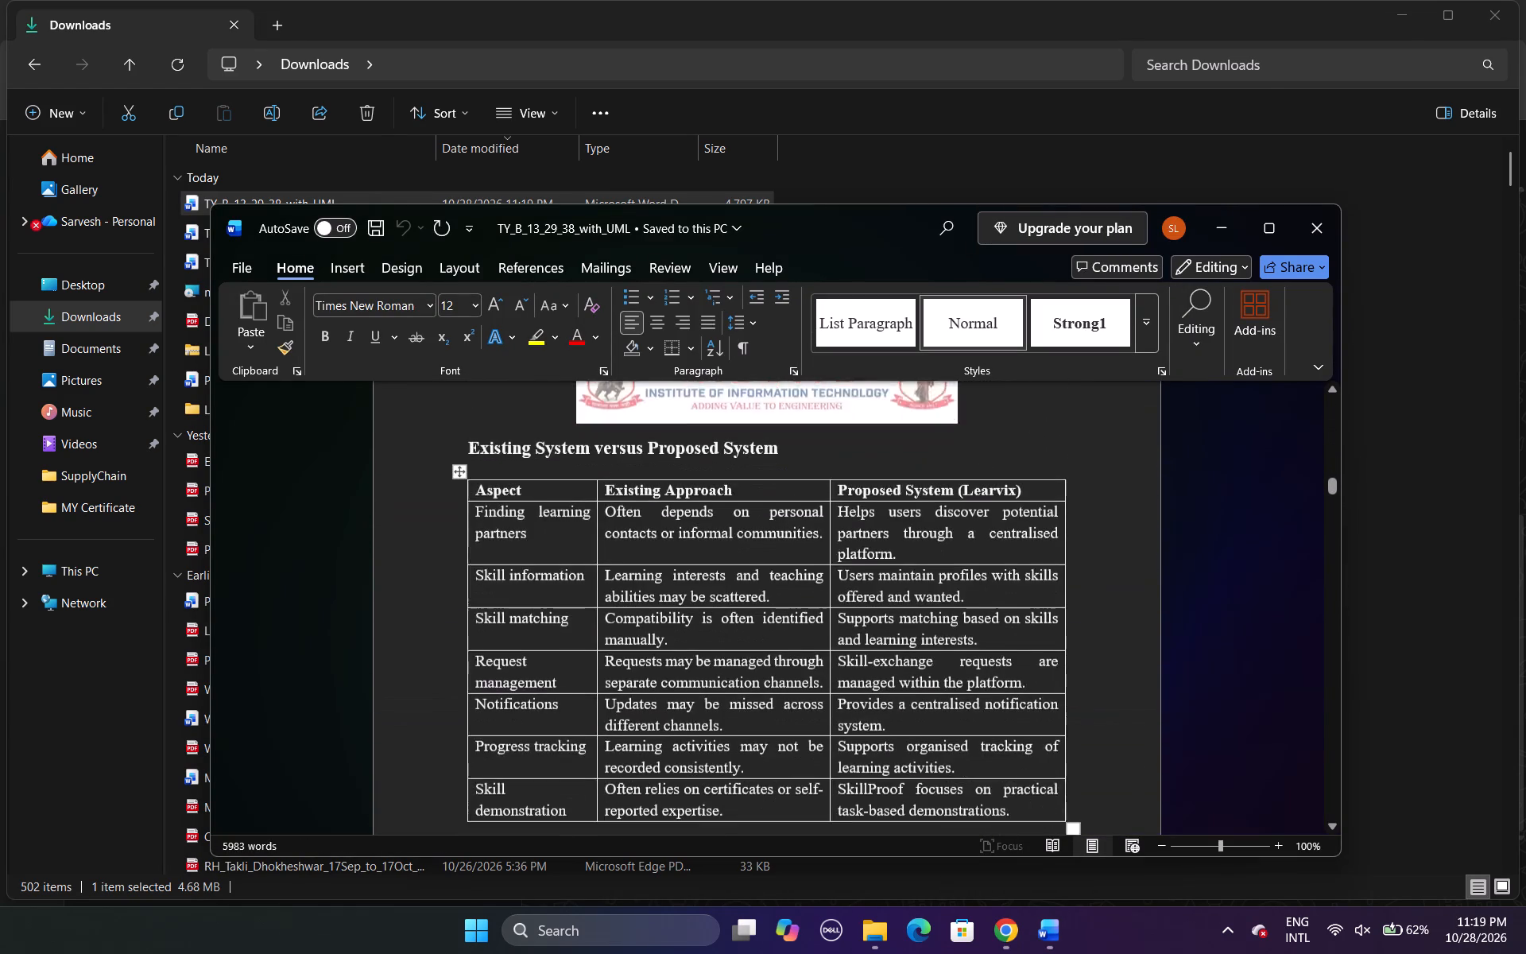
scroll(870, 586, down, 2)
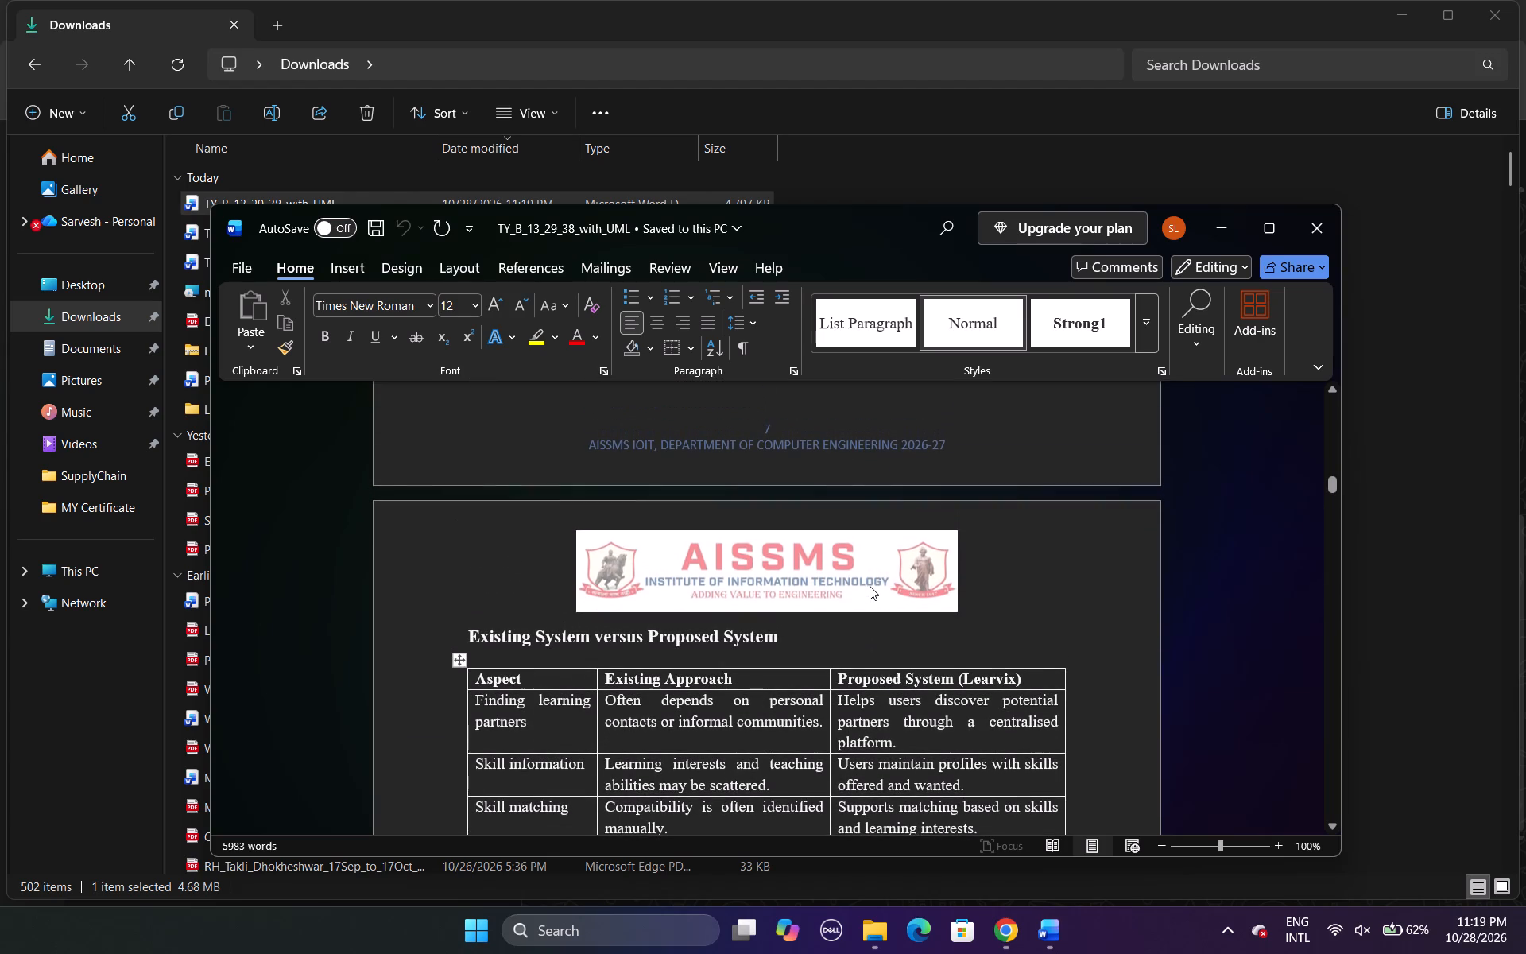
scroll(870, 586, down, 2)
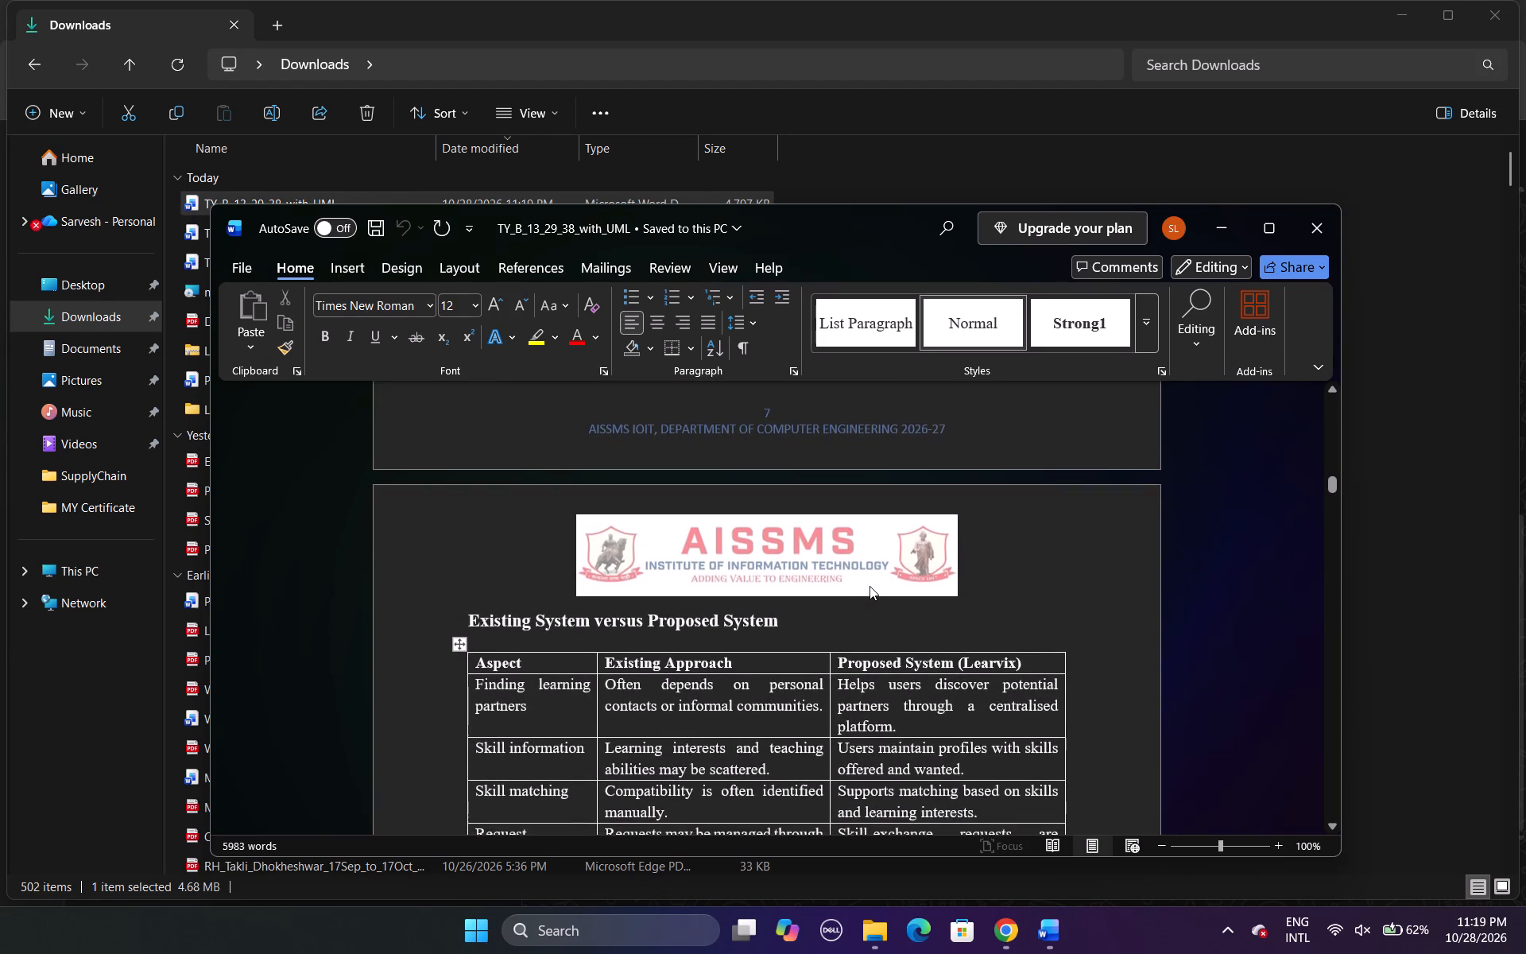
scroll(870, 586, down, 3)
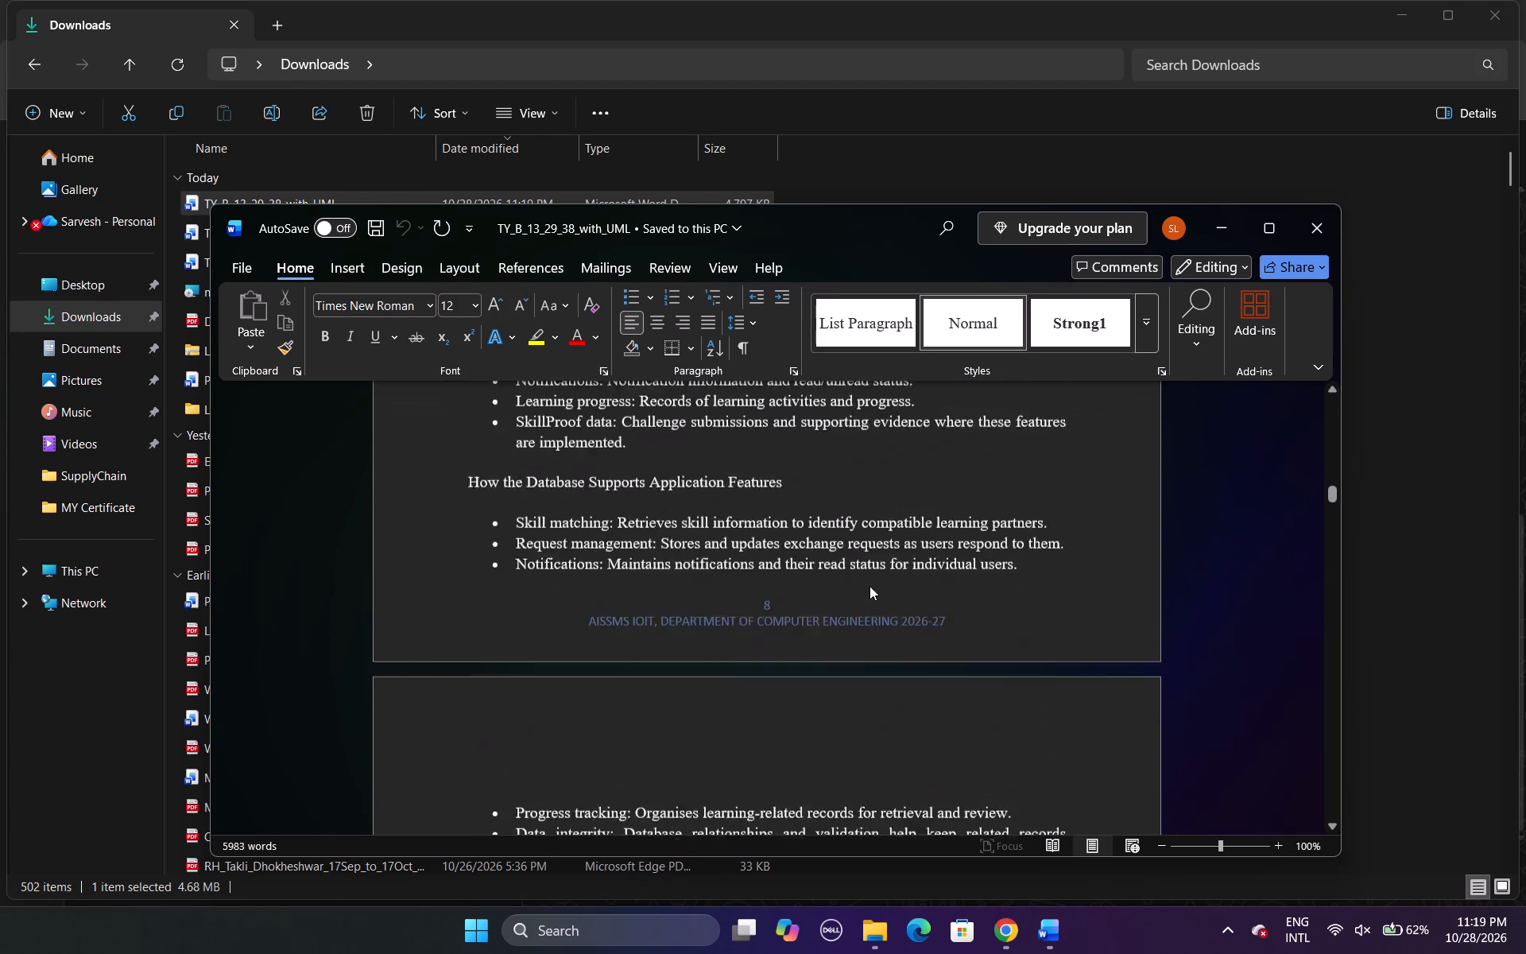
scroll(870, 586, down, 4)
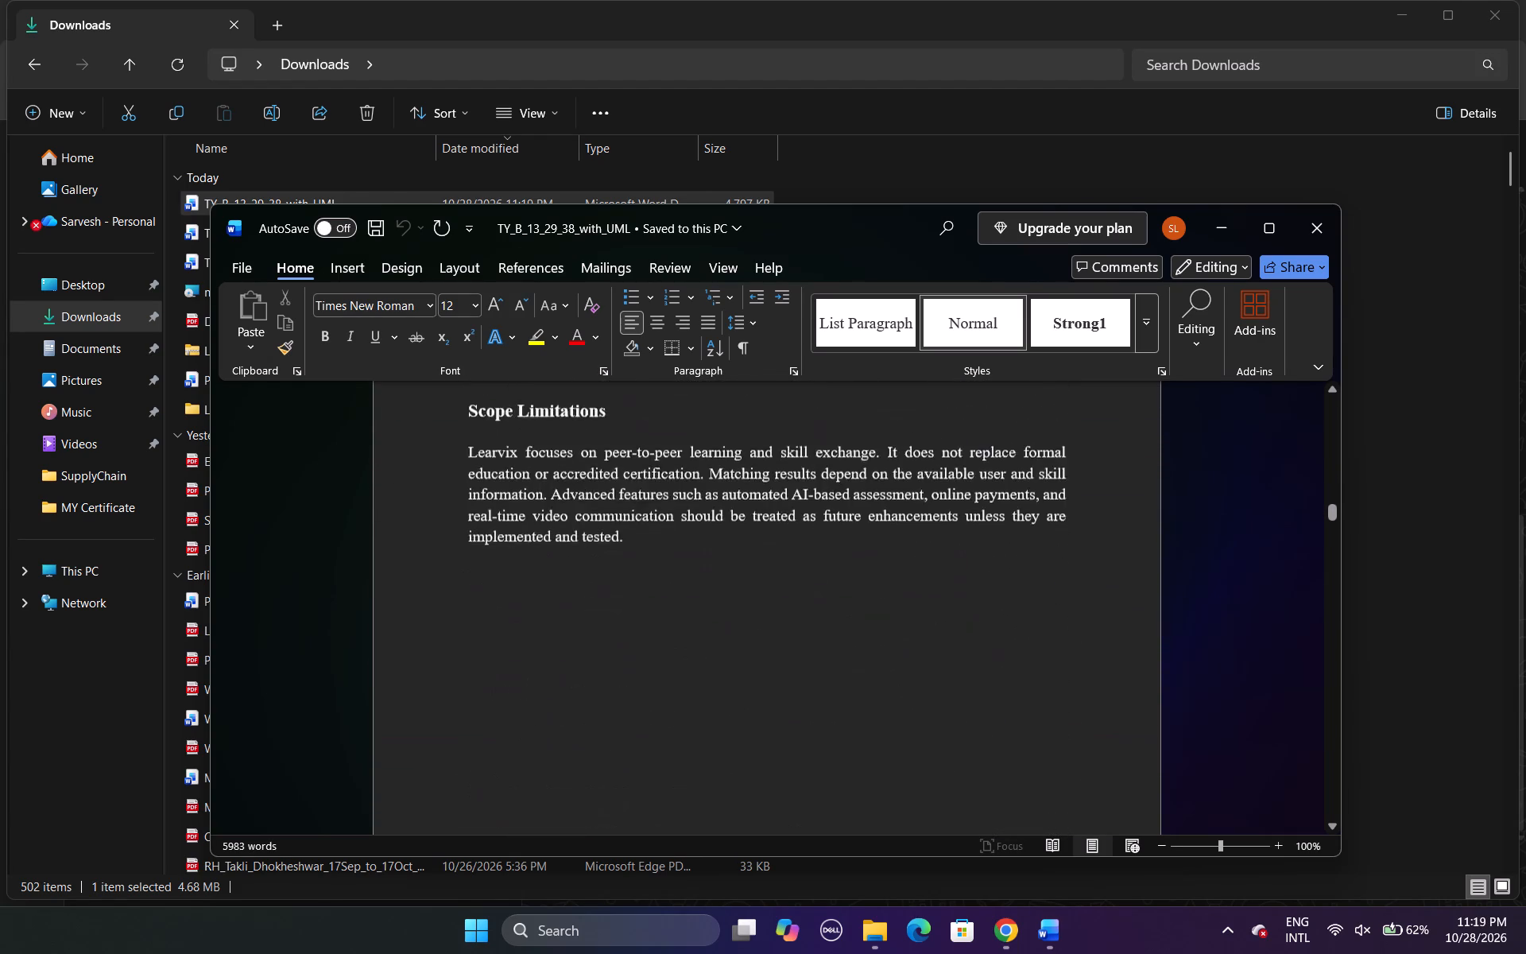
scroll(870, 586, down, 2)
scroll(870, 586, up, 1)
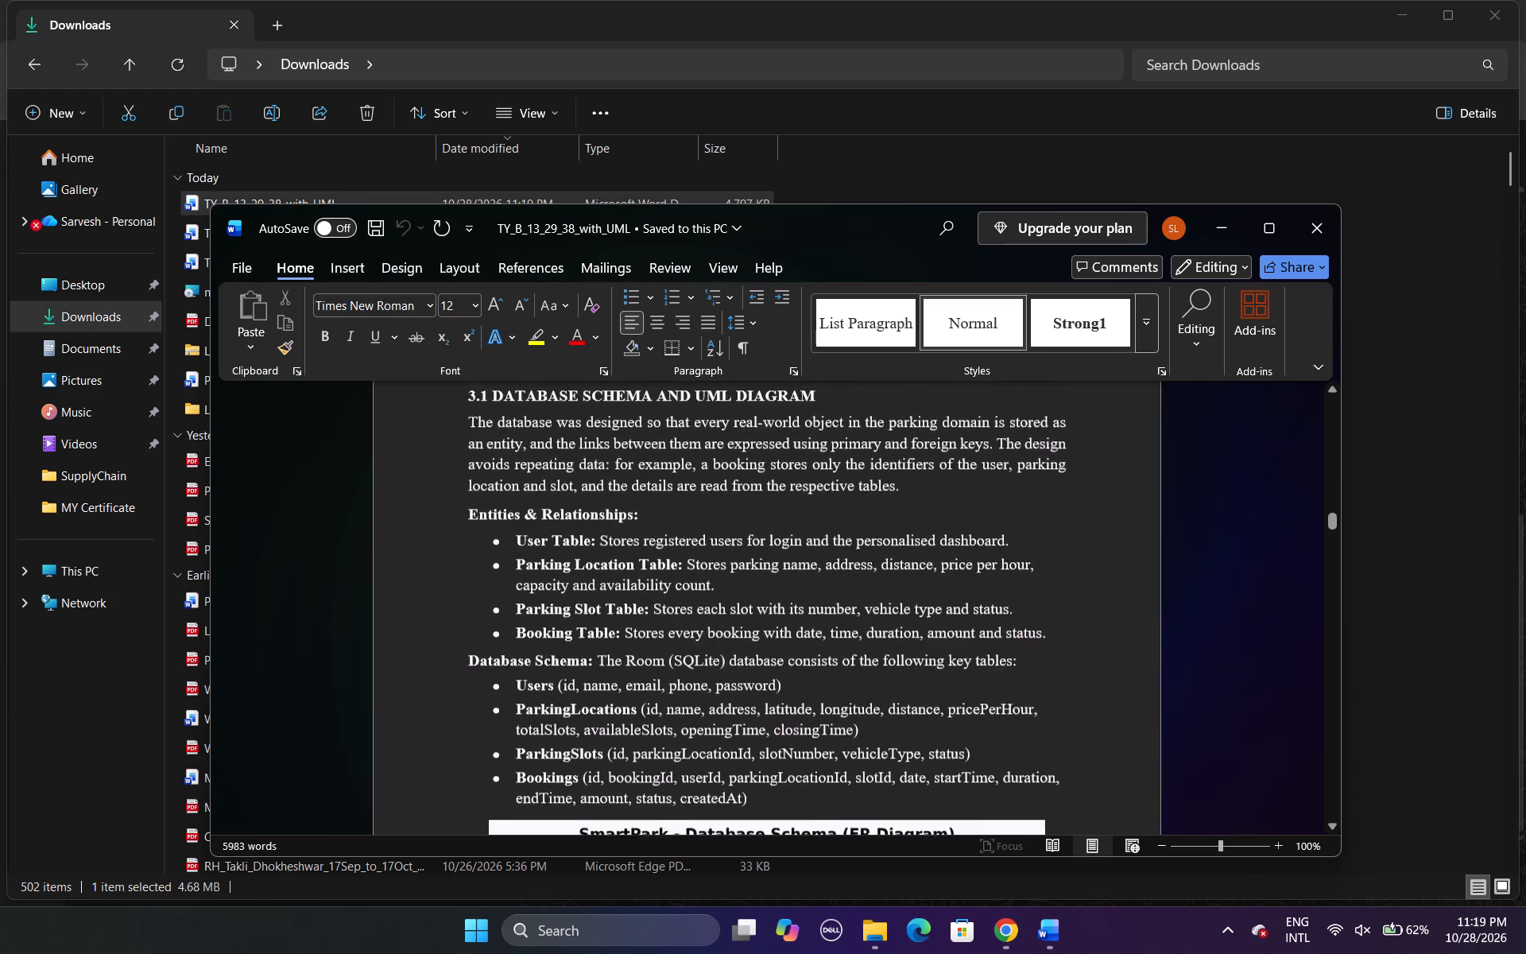
scroll(870, 586, up, 1)
scroll(870, 586, down, 2)
Maximize the document window and skim the remaining pages through the UML diagrams and References to the end.
click(1269, 233)
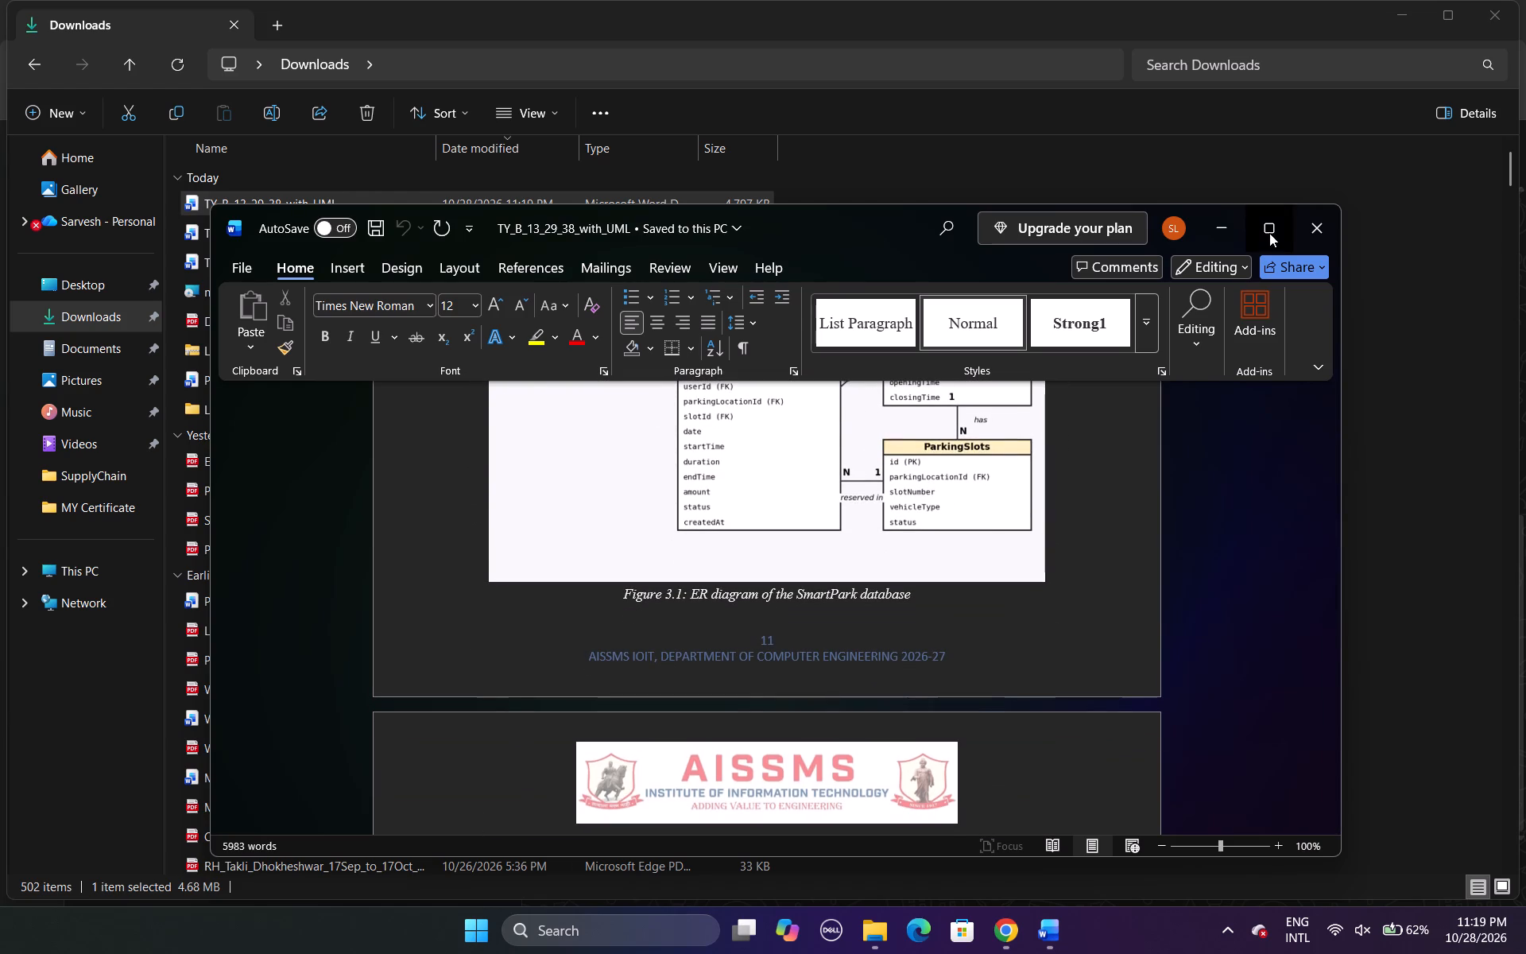
scroll(900, 656, down, 6)
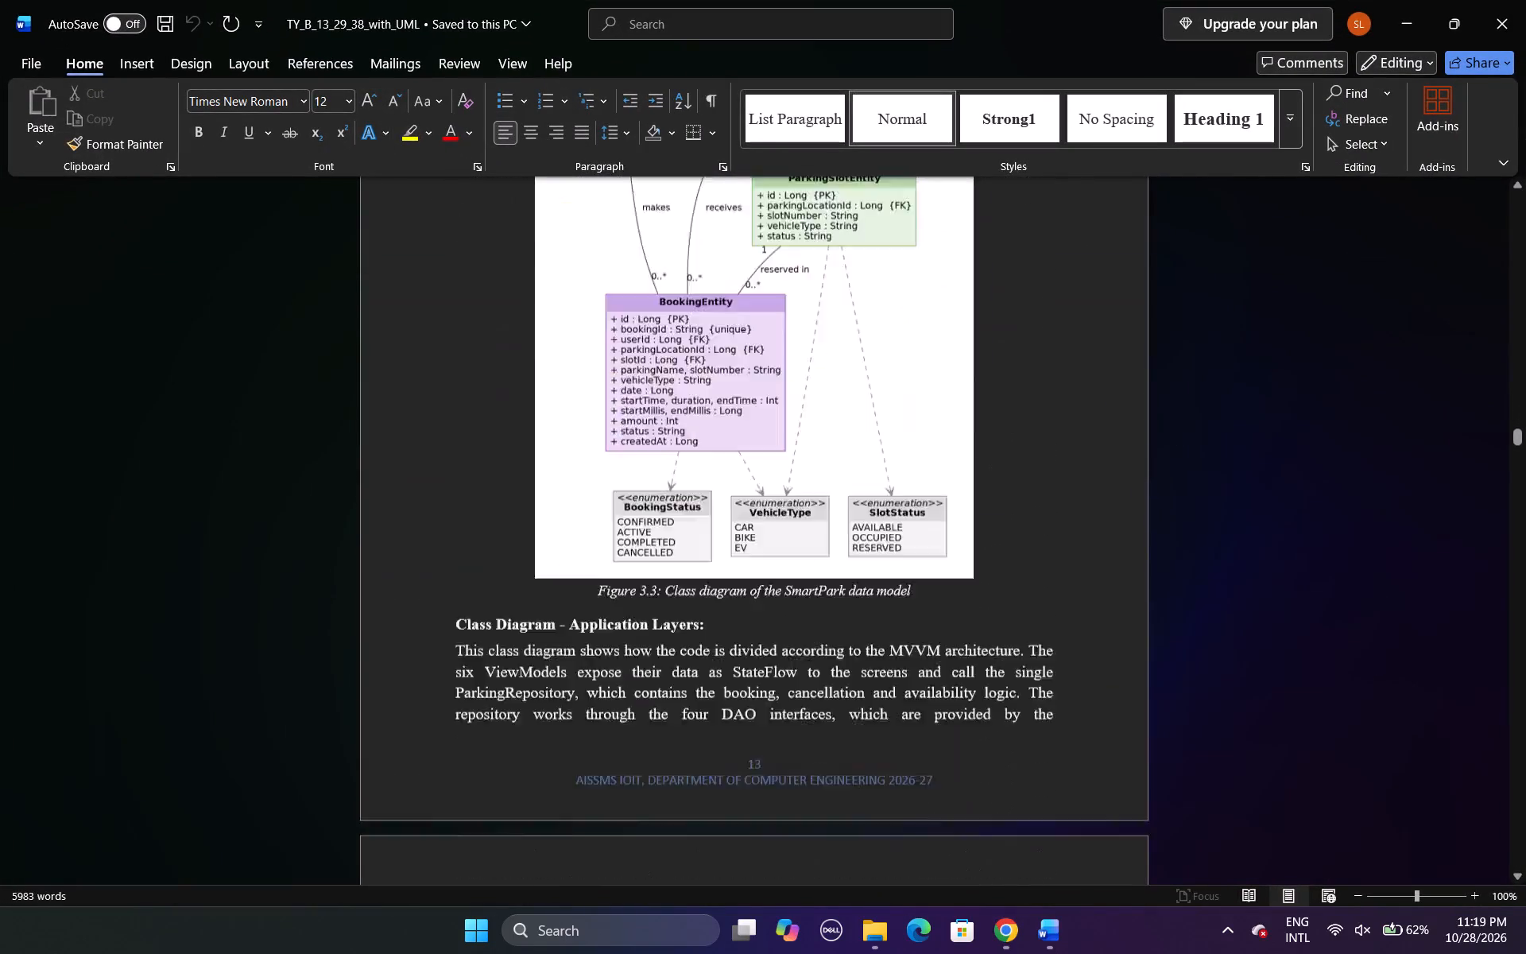
scroll(900, 656, down, 12)
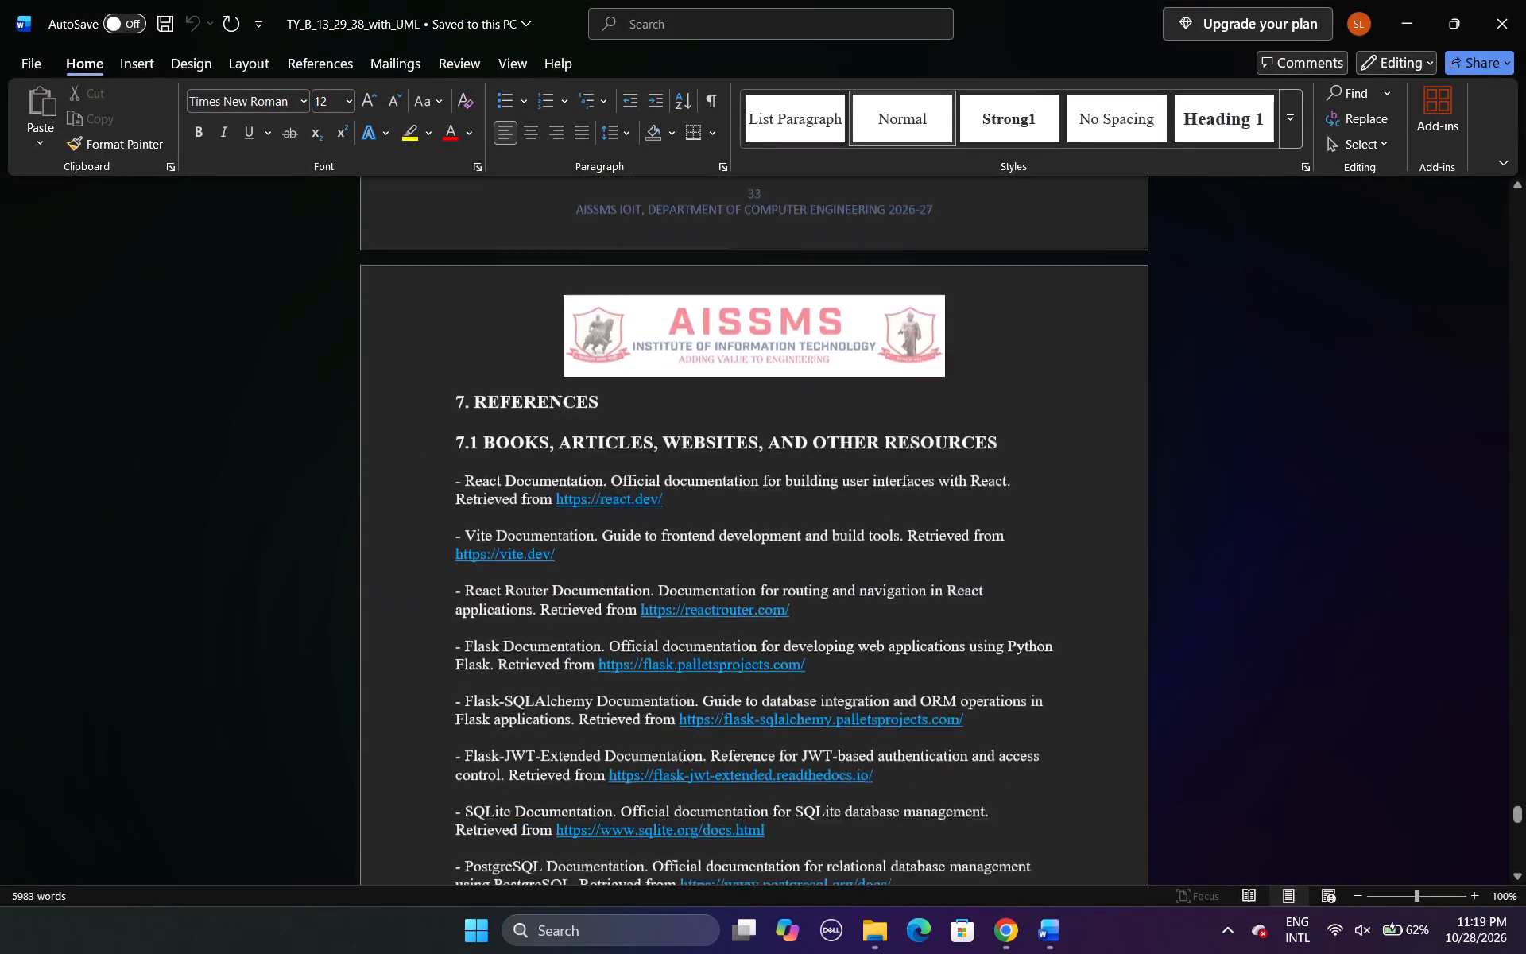
scroll(900, 656, up, 4)
scroll(900, 656, down, 2)
scroll(900, 656, up, 1)
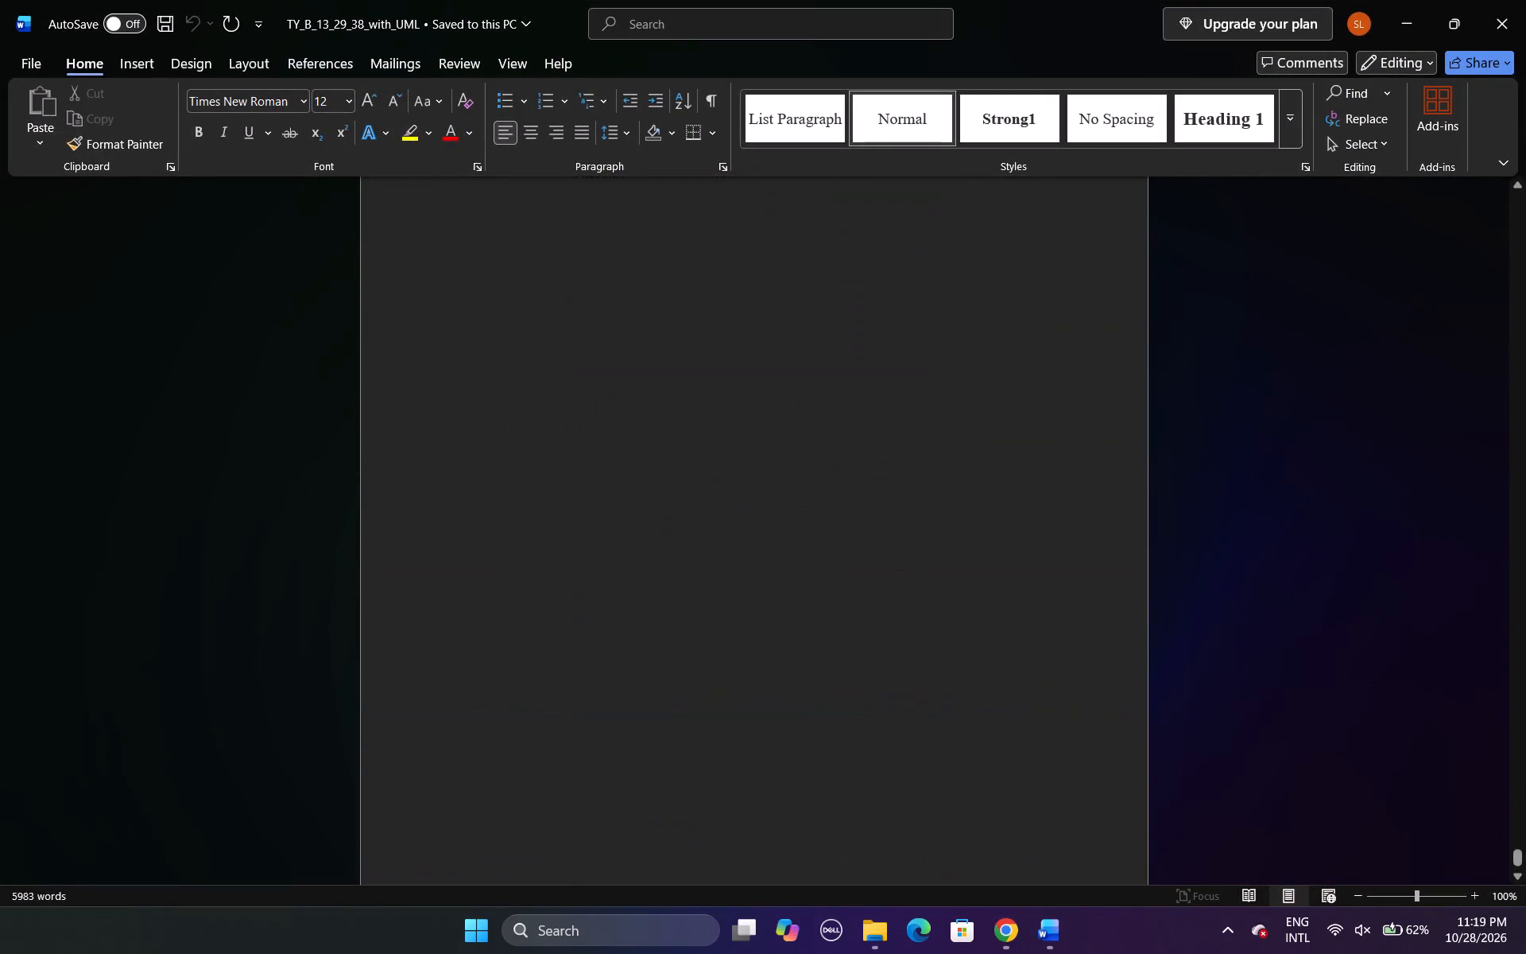
Look back from the report's end through the SmartPark UML diagrams to the Modules of the System and Scope Limitations page.
scroll(900, 656, up, 1)
scroll(900, 656, down, 4)
scroll(900, 656, up, 12)
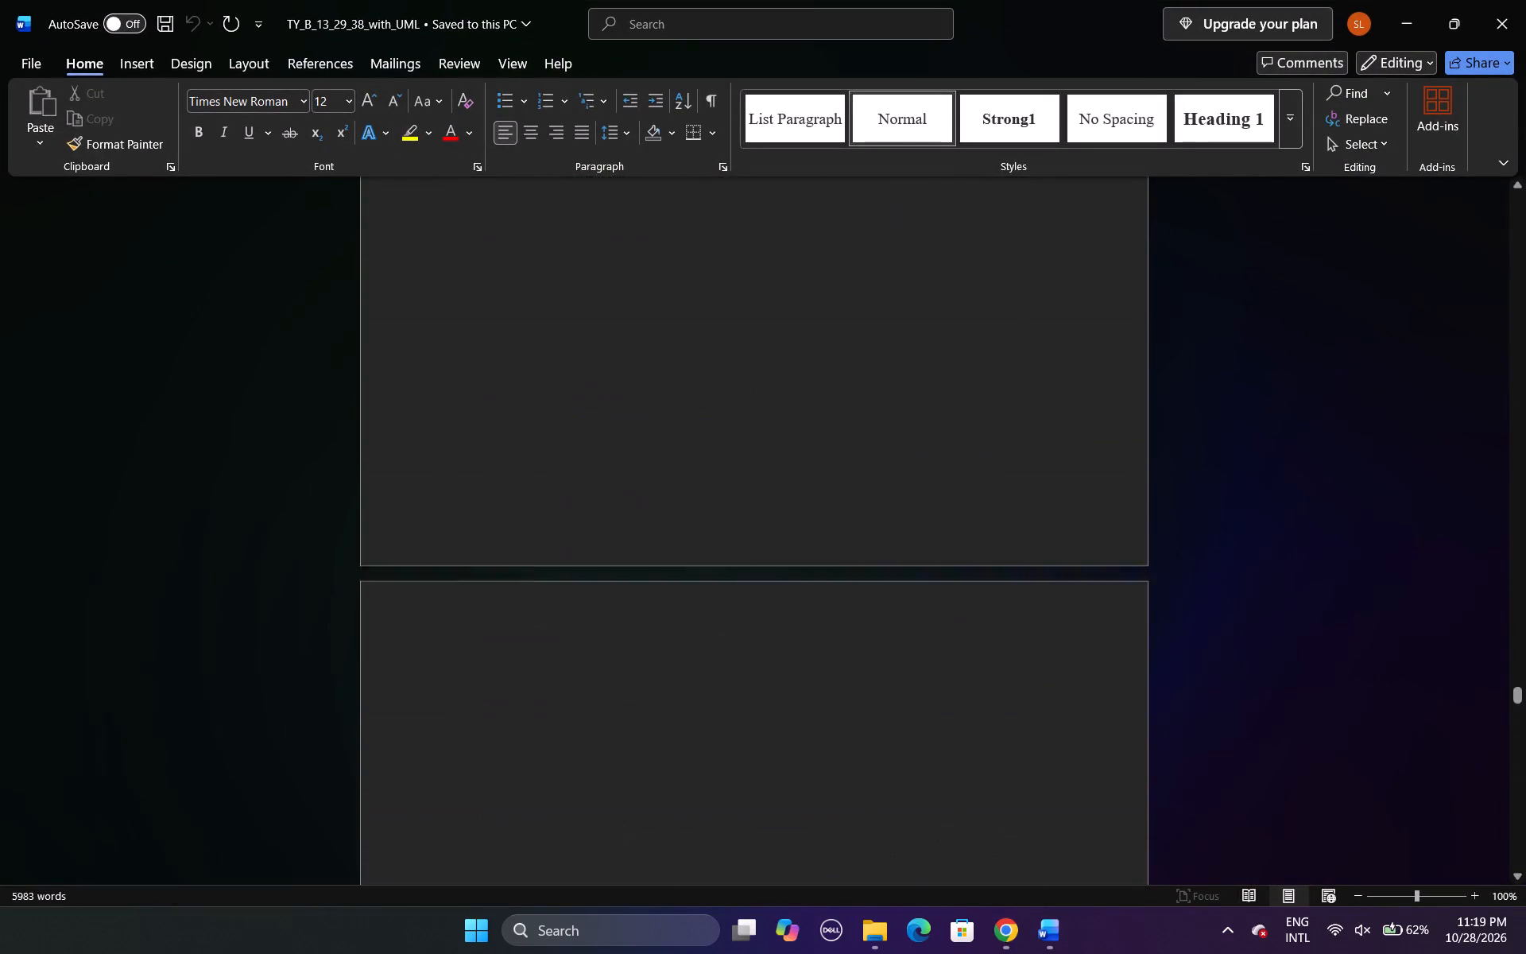
scroll(900, 656, up, 8)
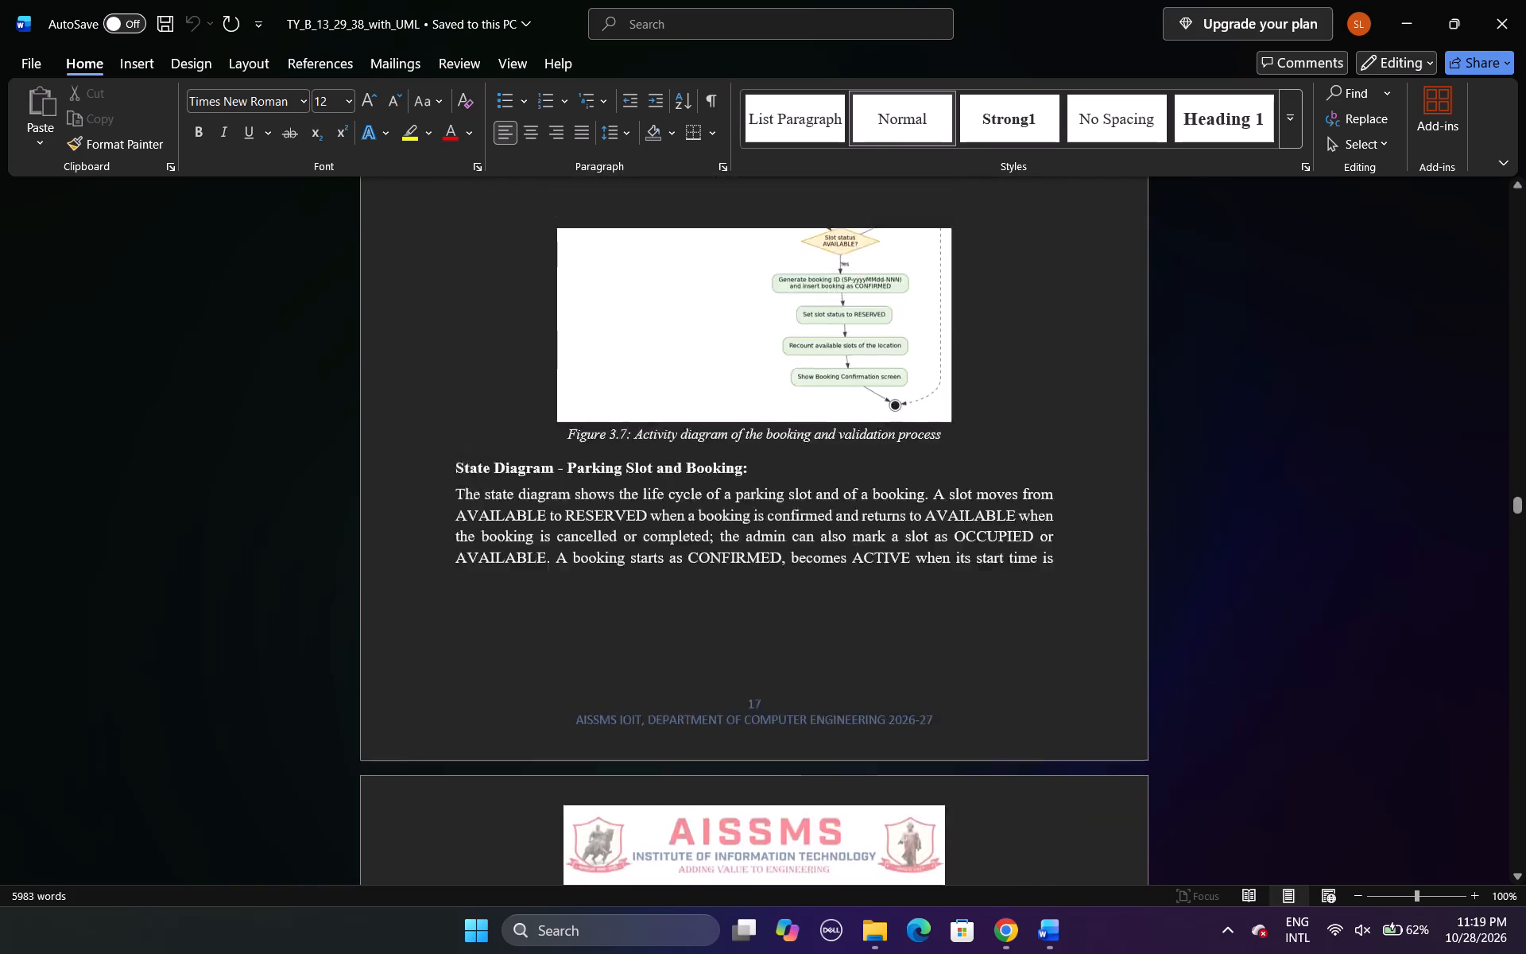
scroll(900, 656, up, 5)
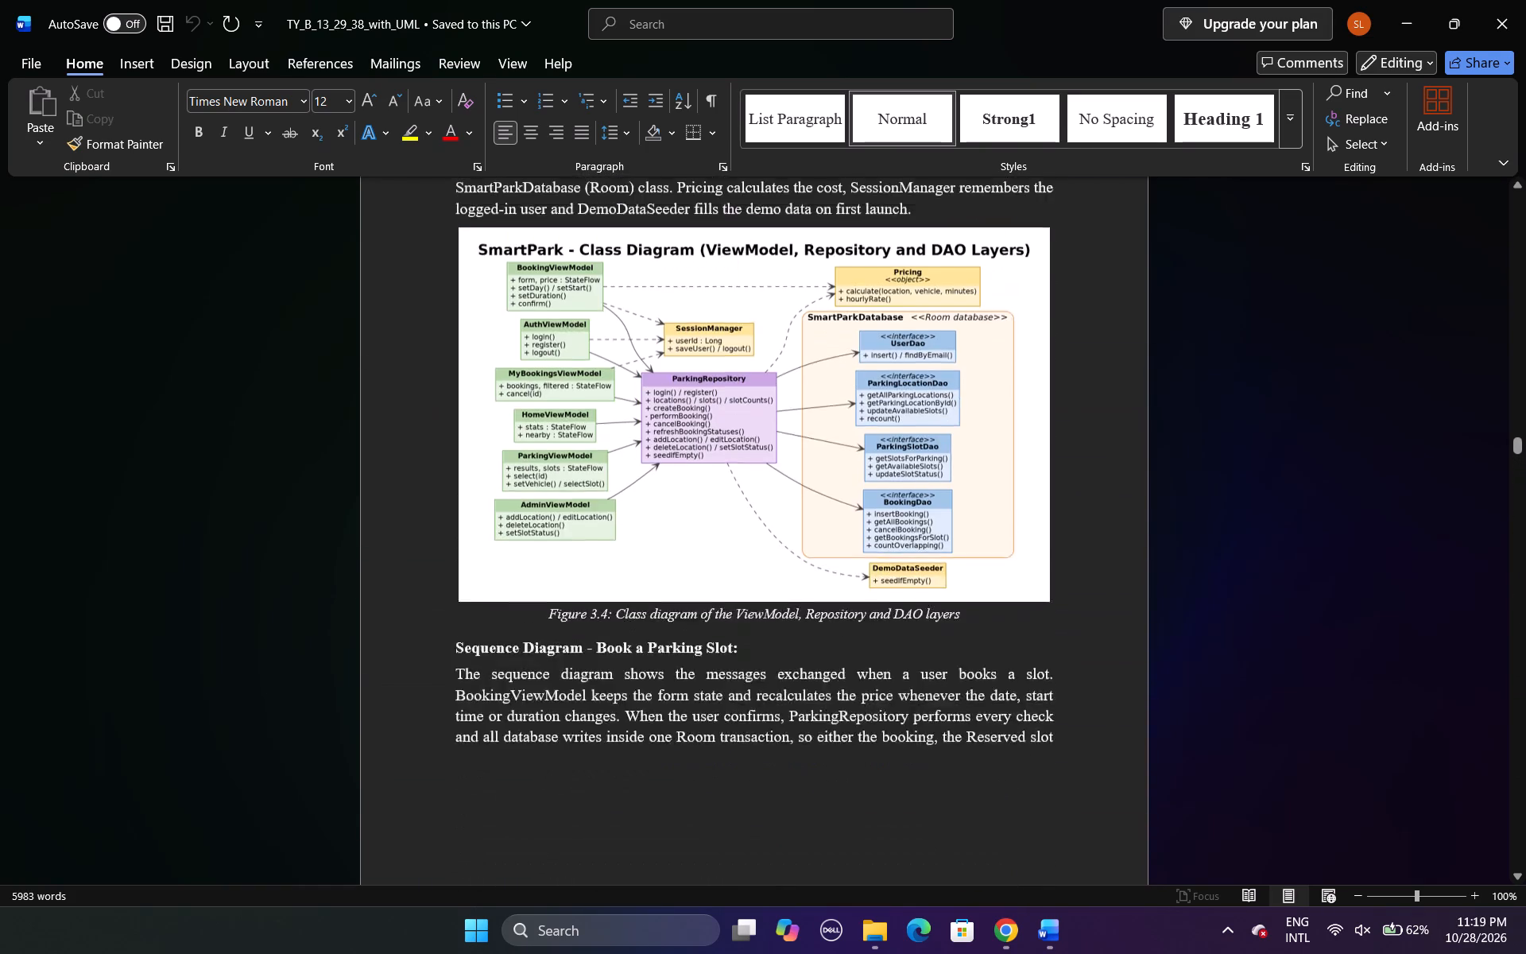
scroll(900, 656, up, 3)
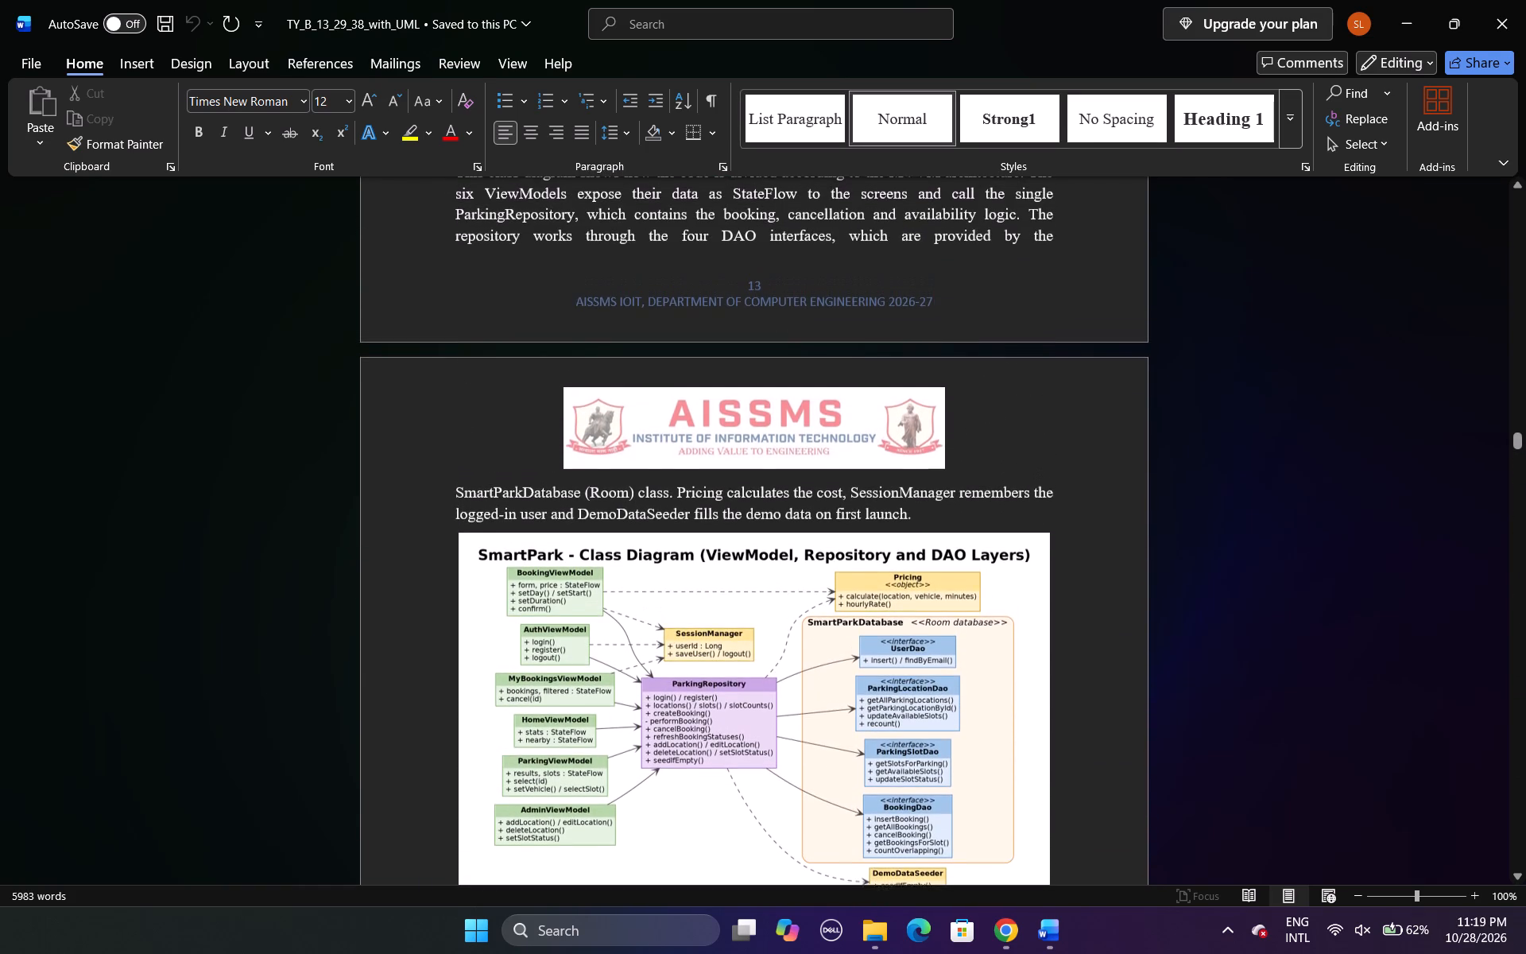
scroll(900, 656, up, 5)
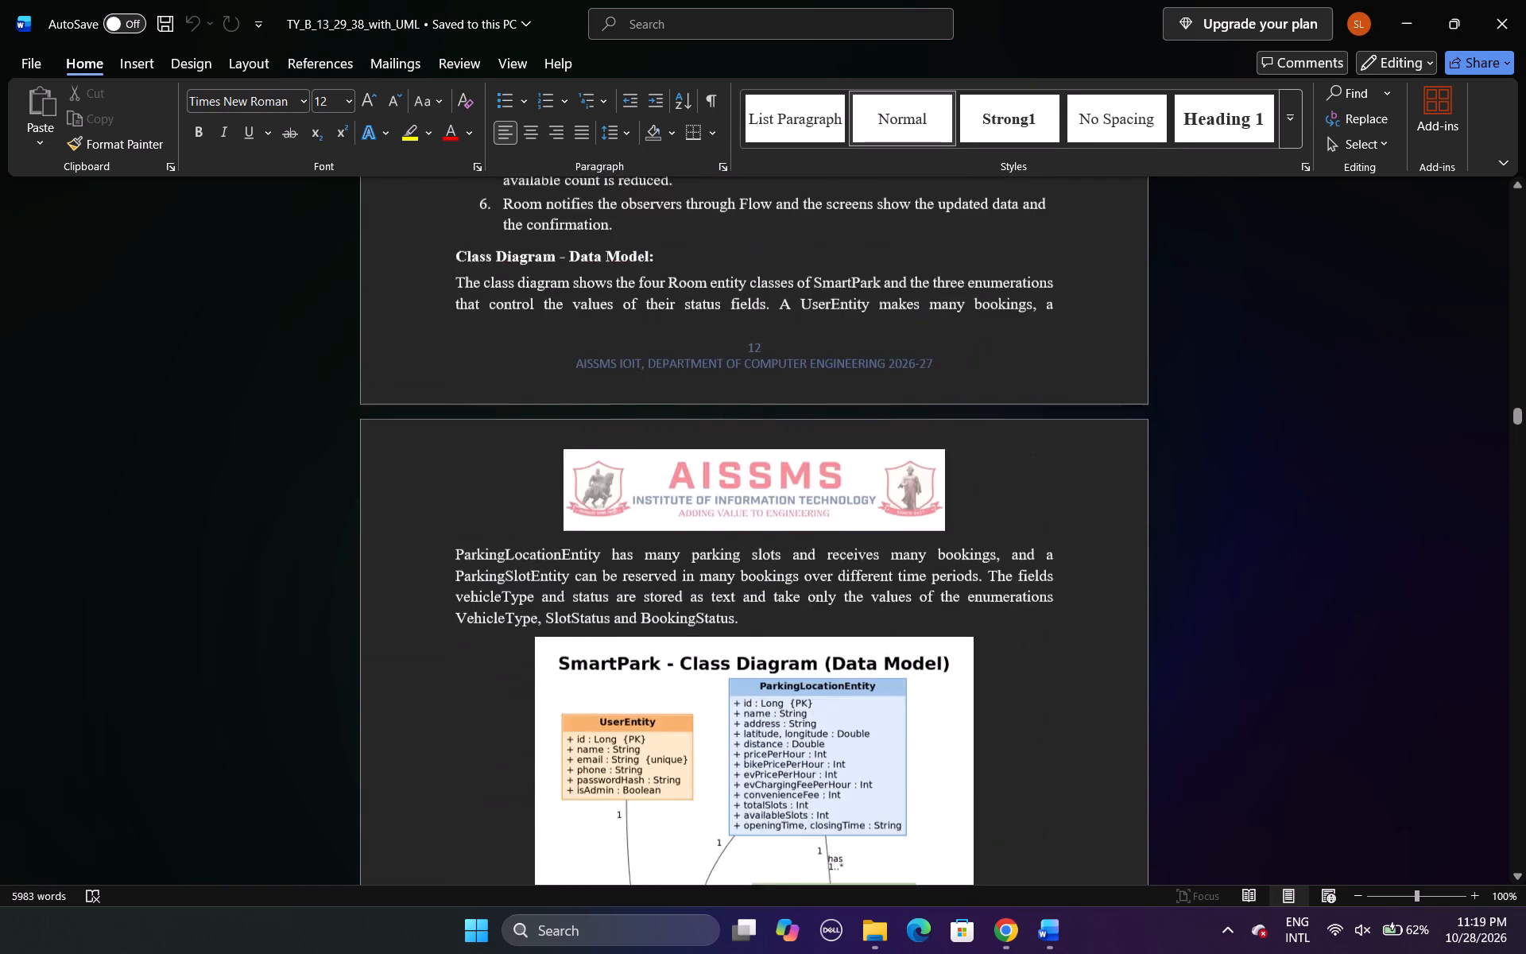
scroll(900, 656, up, 3)
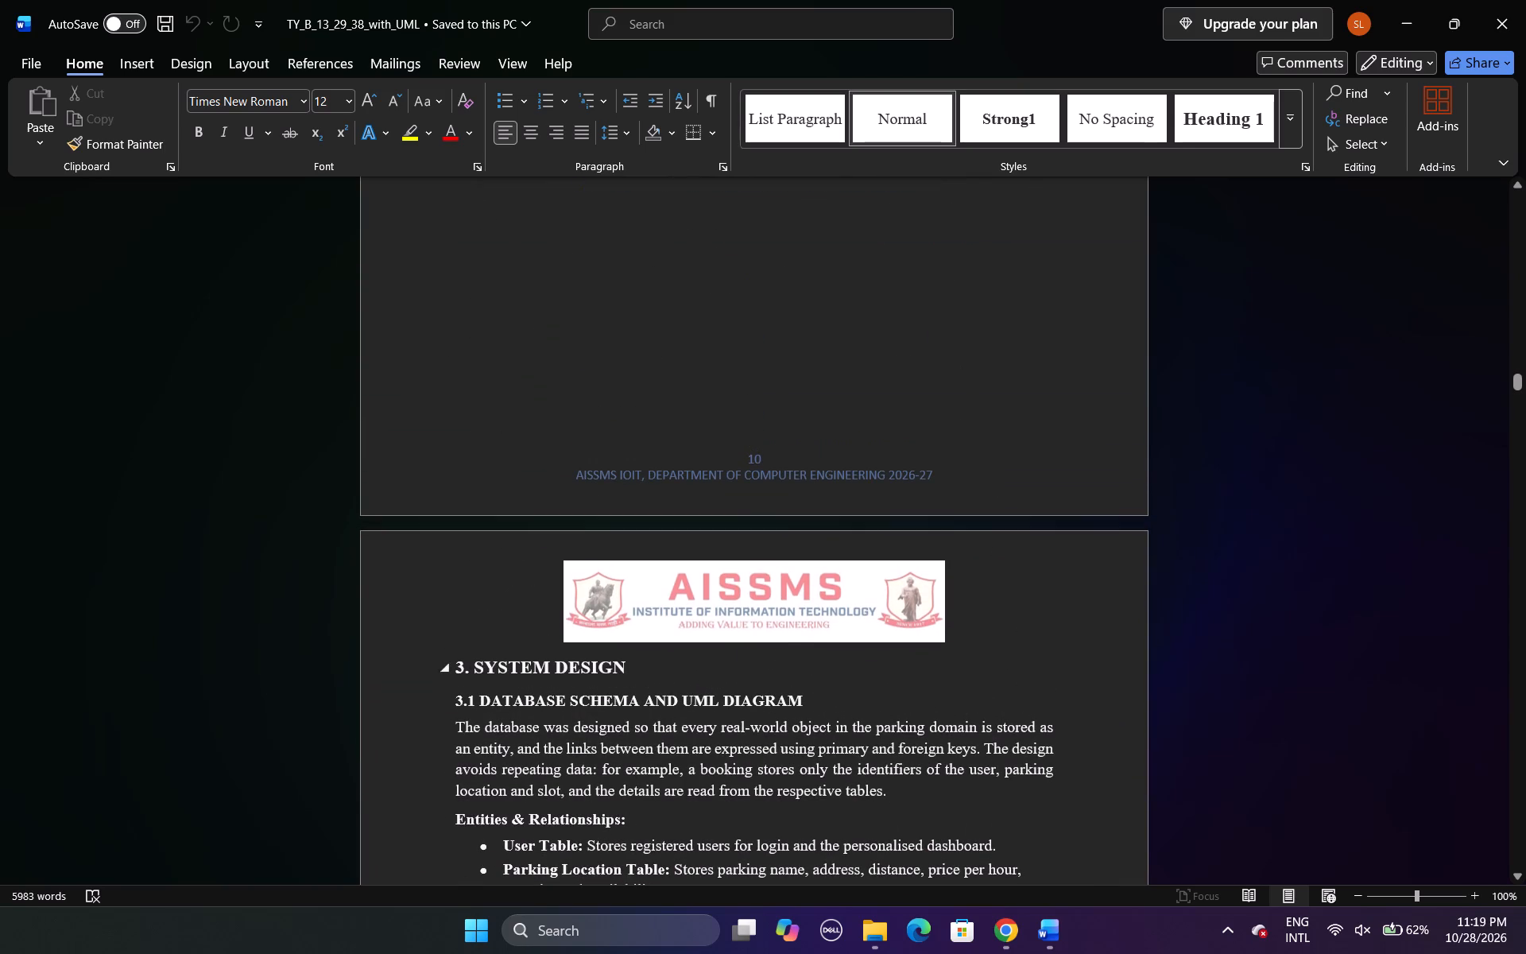
scroll(743, 648, up, 1)
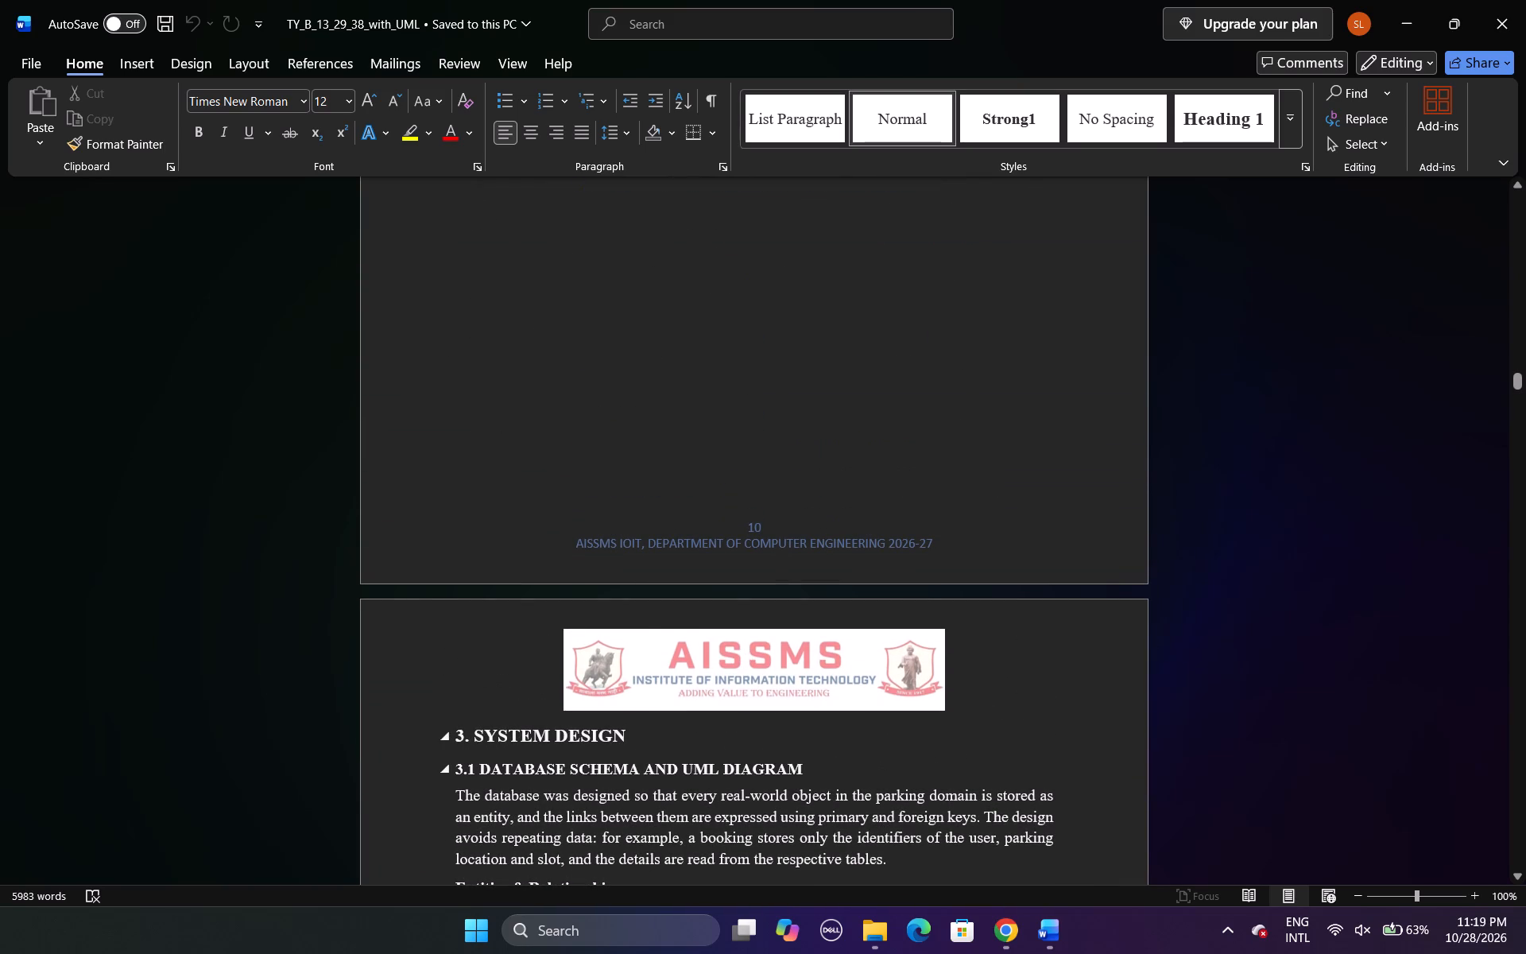
scroll(642, 614, up, 4)
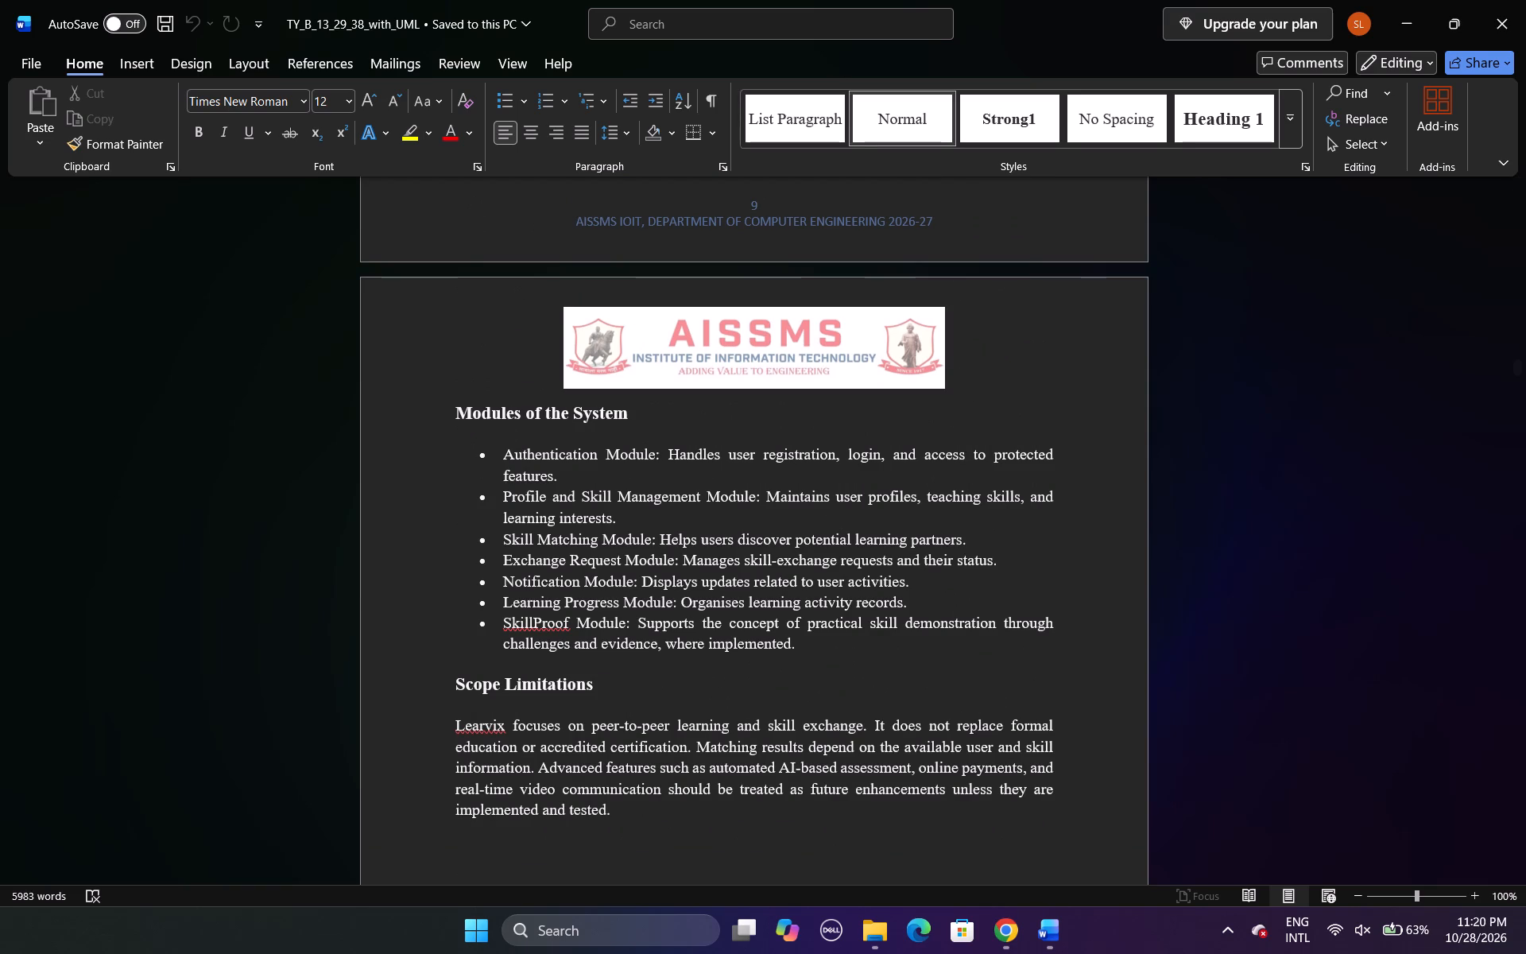
Check the report's content from section 3, System Design, through the technical architecture and project structure to the application screenshots.
scroll(642, 614, down, 5)
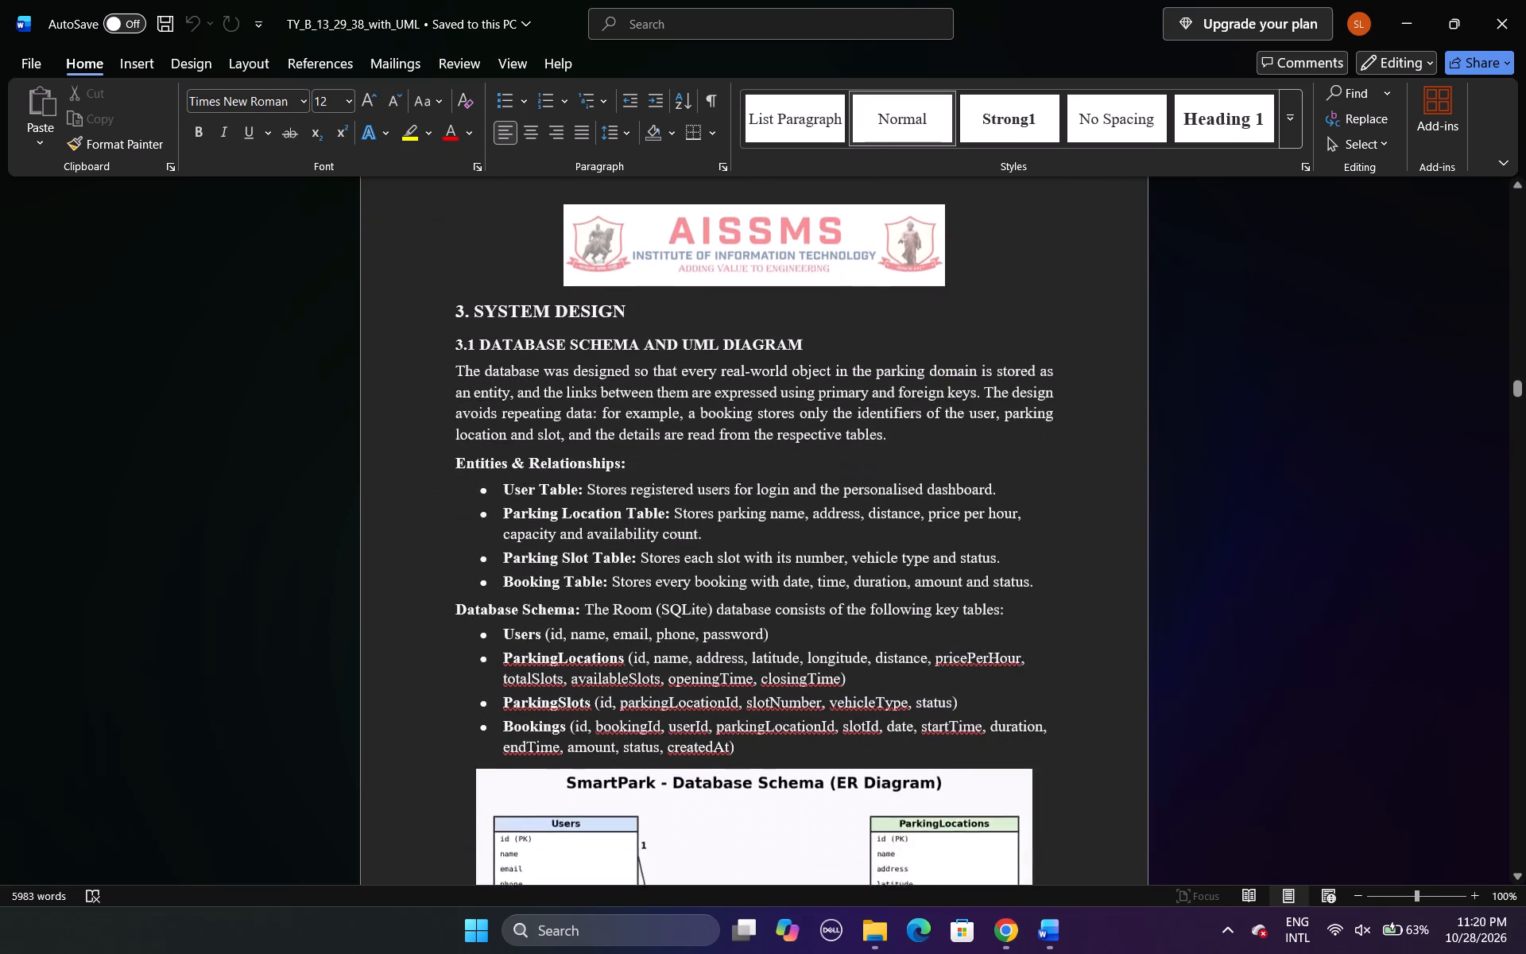
scroll(642, 614, down, 6)
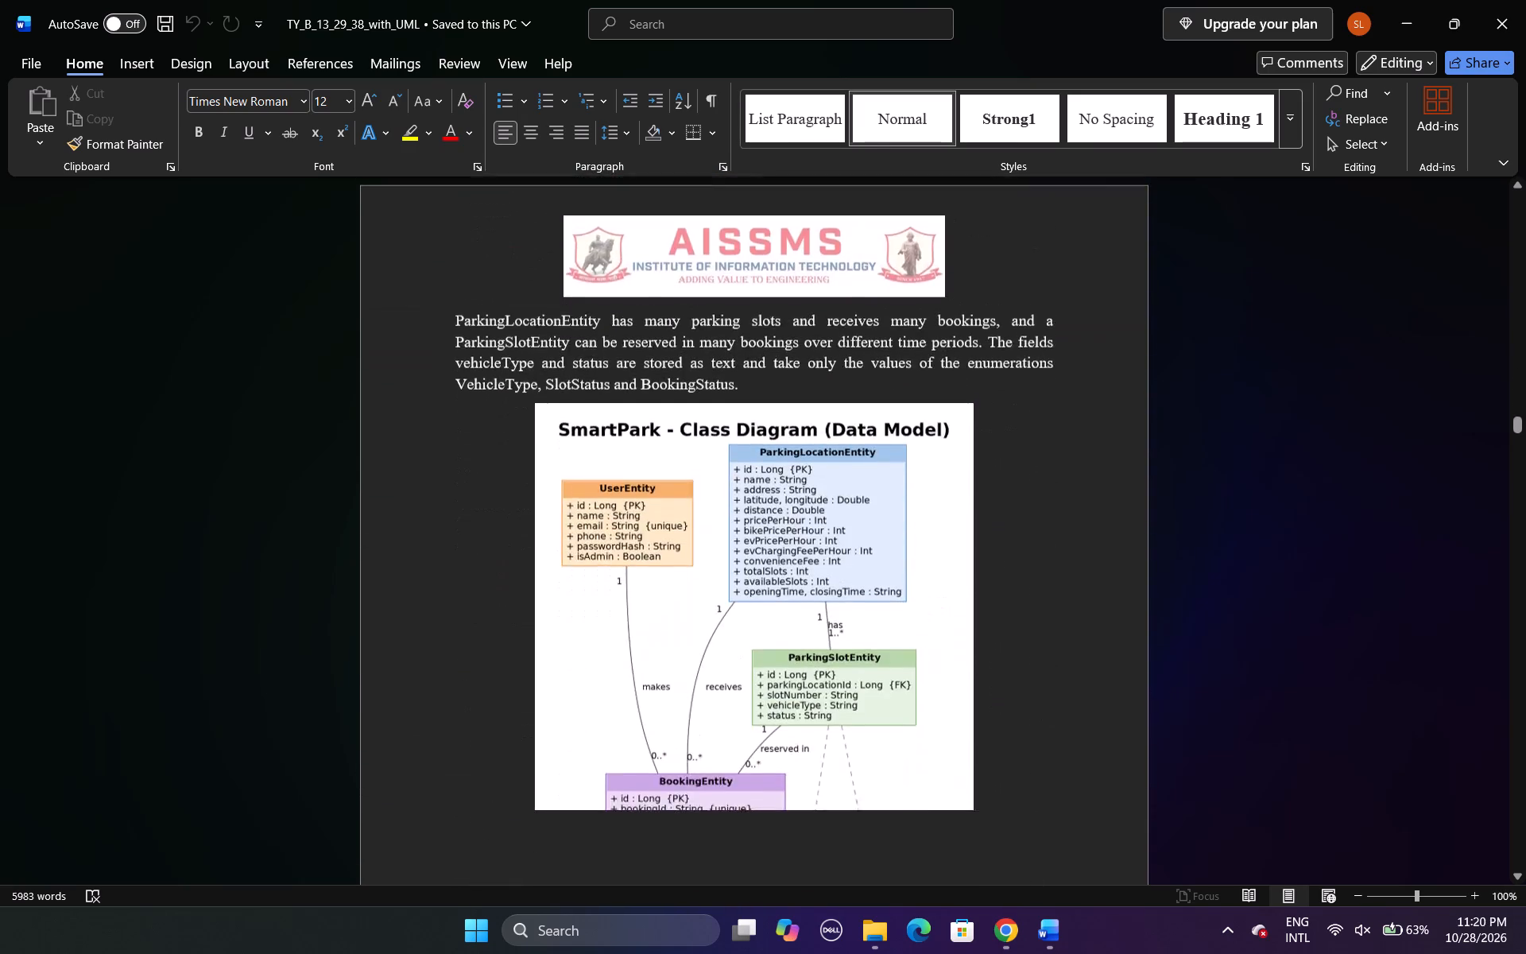
scroll(642, 614, down, 7)
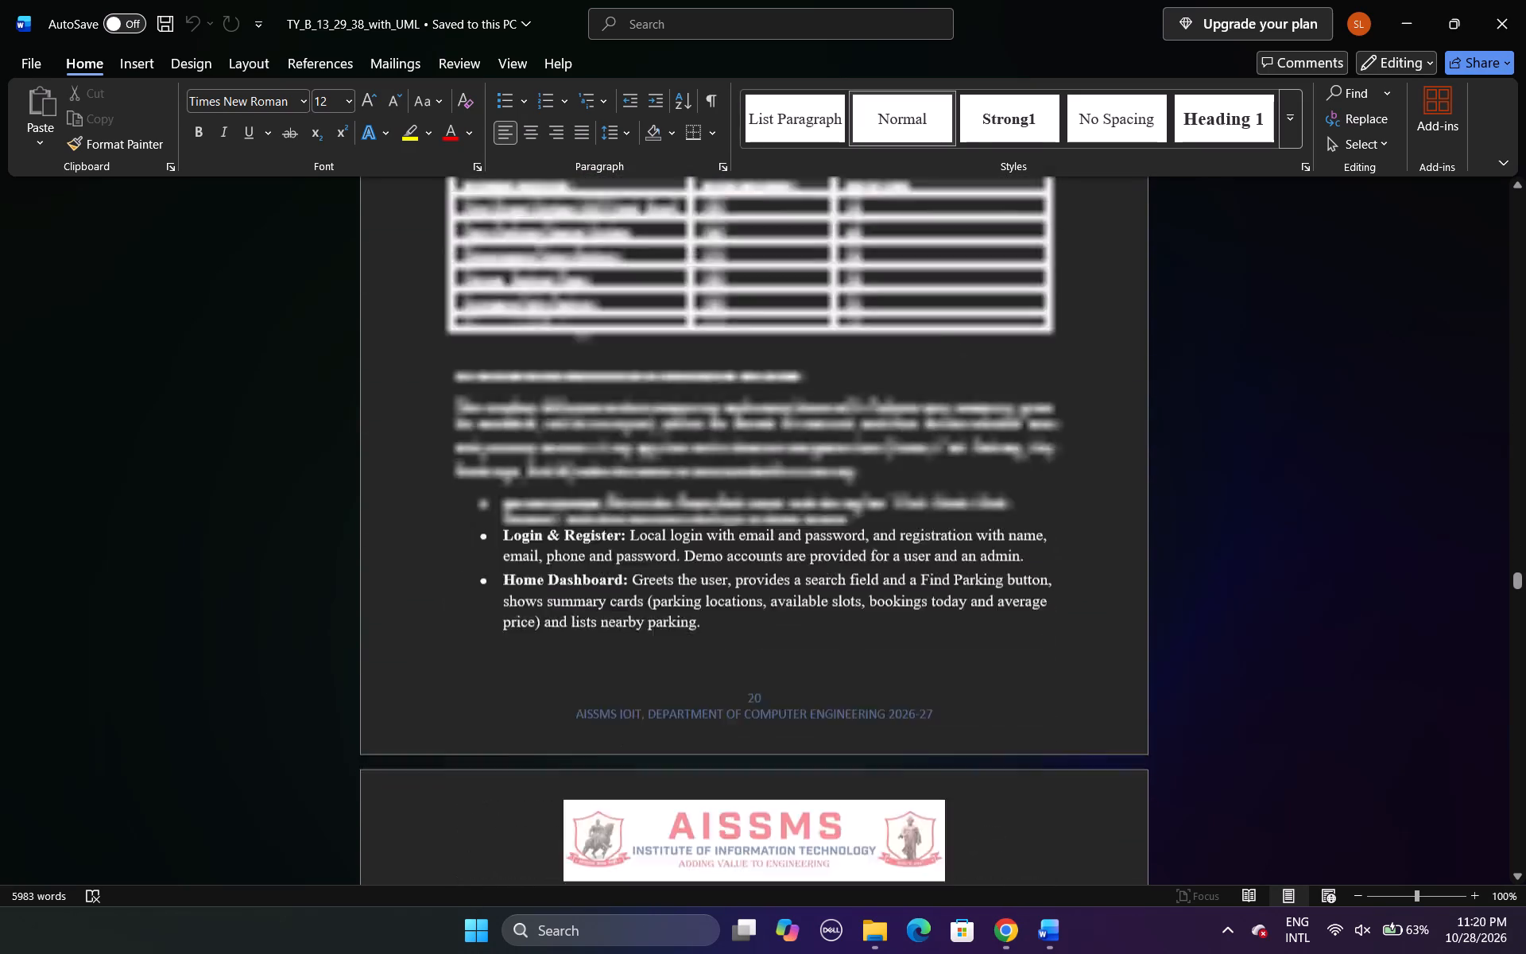
scroll(642, 614, down, 4)
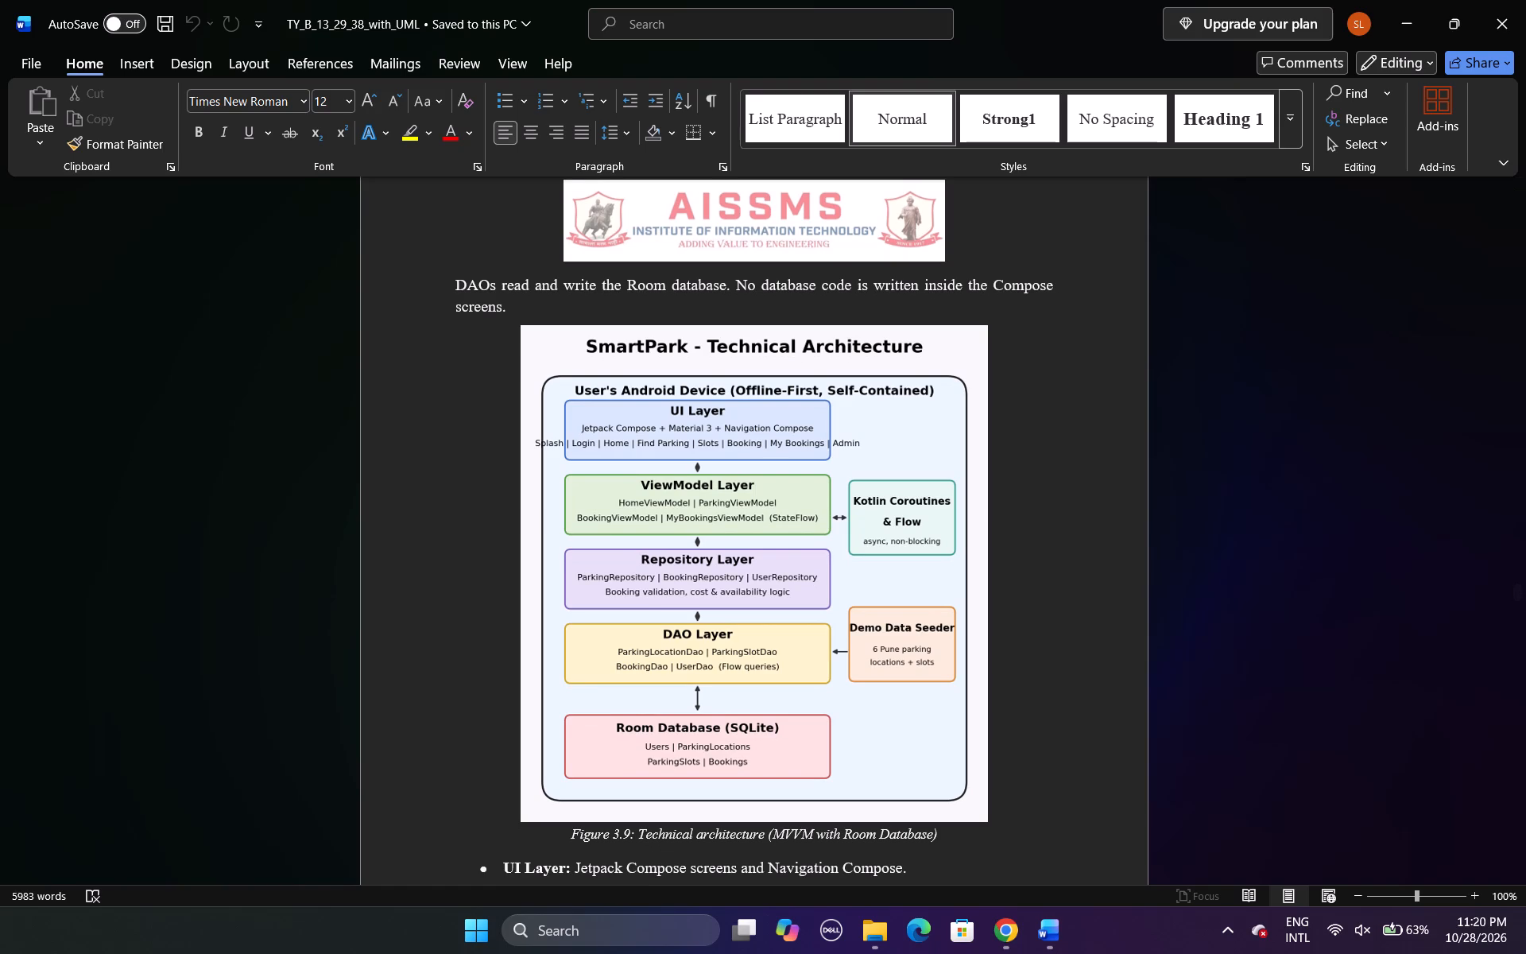
scroll(642, 614, down, 13)
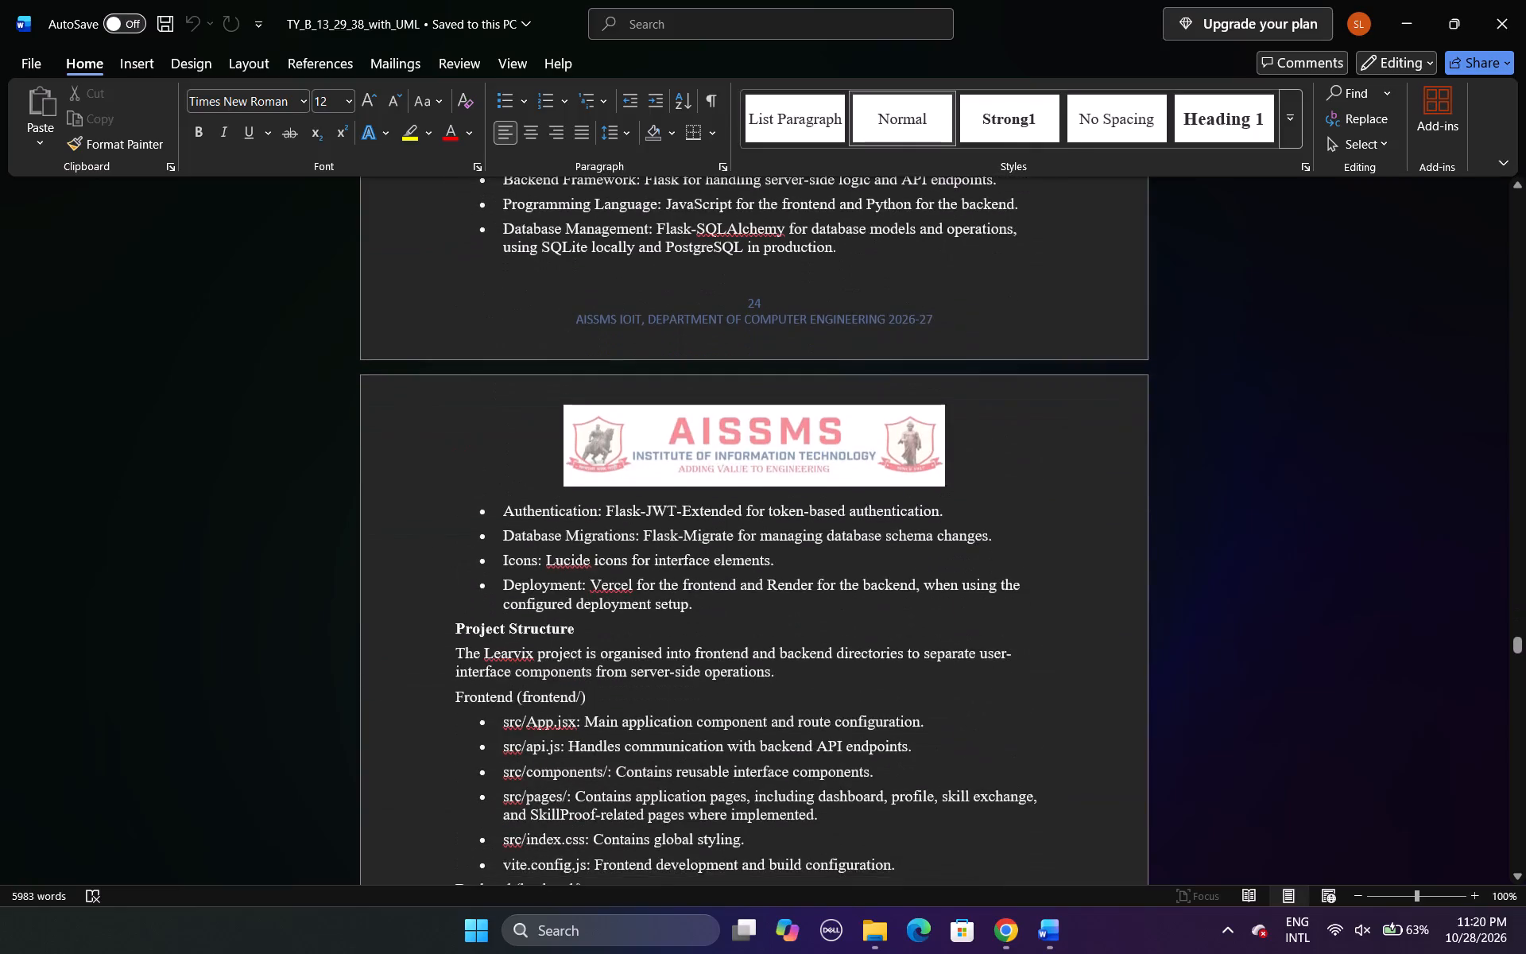
scroll(642, 614, down, 16)
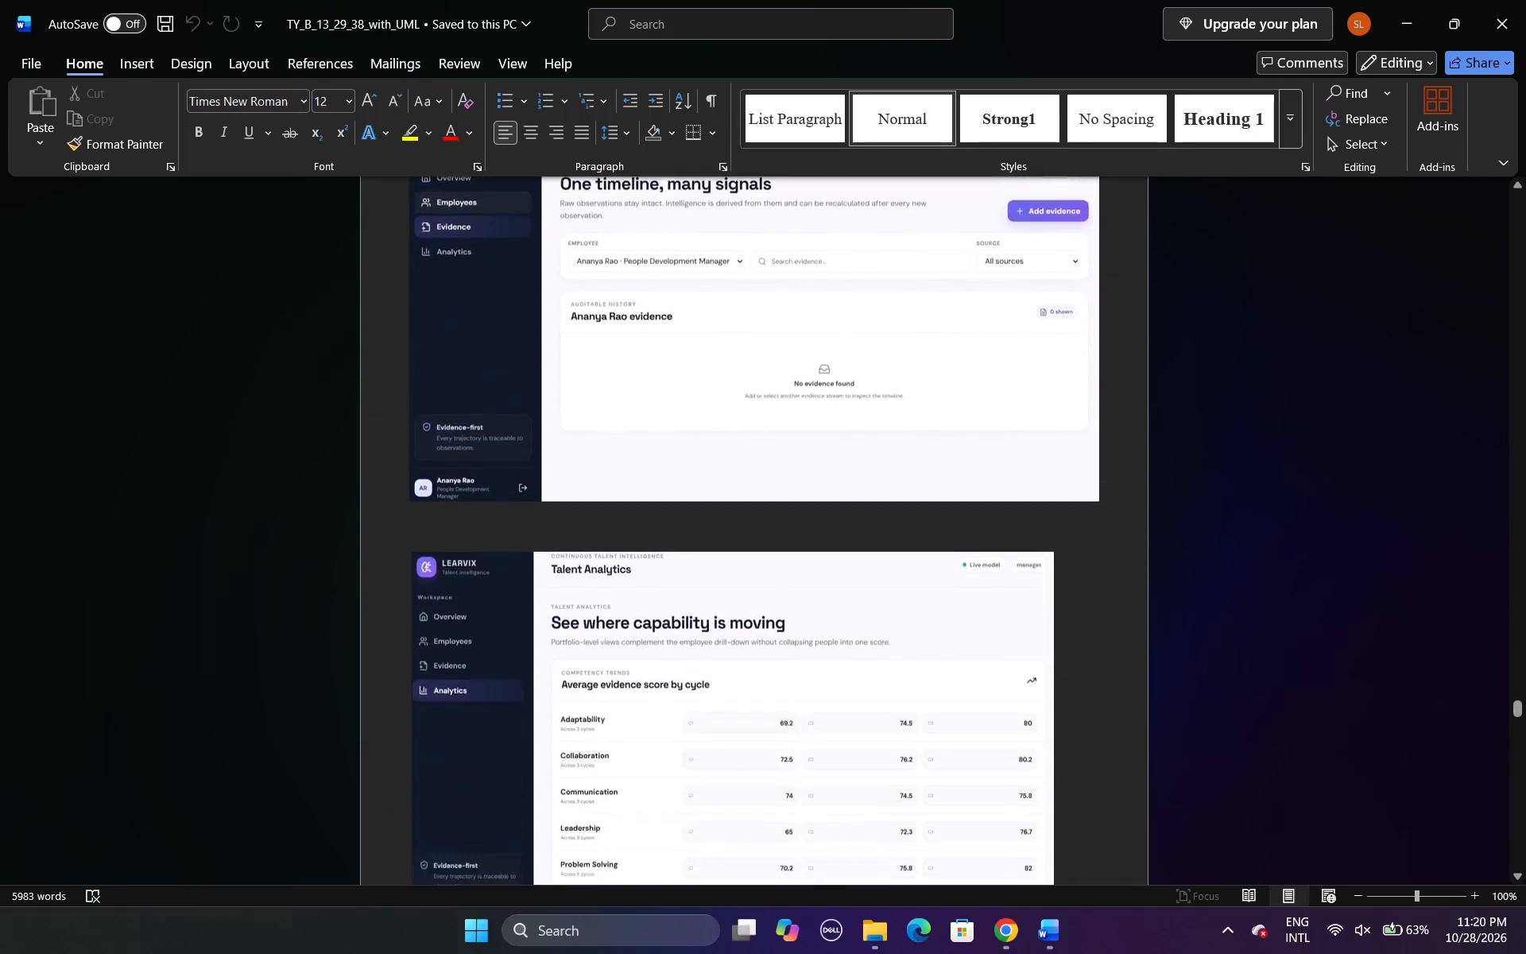
scroll(642, 614, down, 5)
Move the Learvix login screenshot up, closer to the introductory line of section 4.3, Screenshots of the Application.
scroll(642, 614, up, 8)
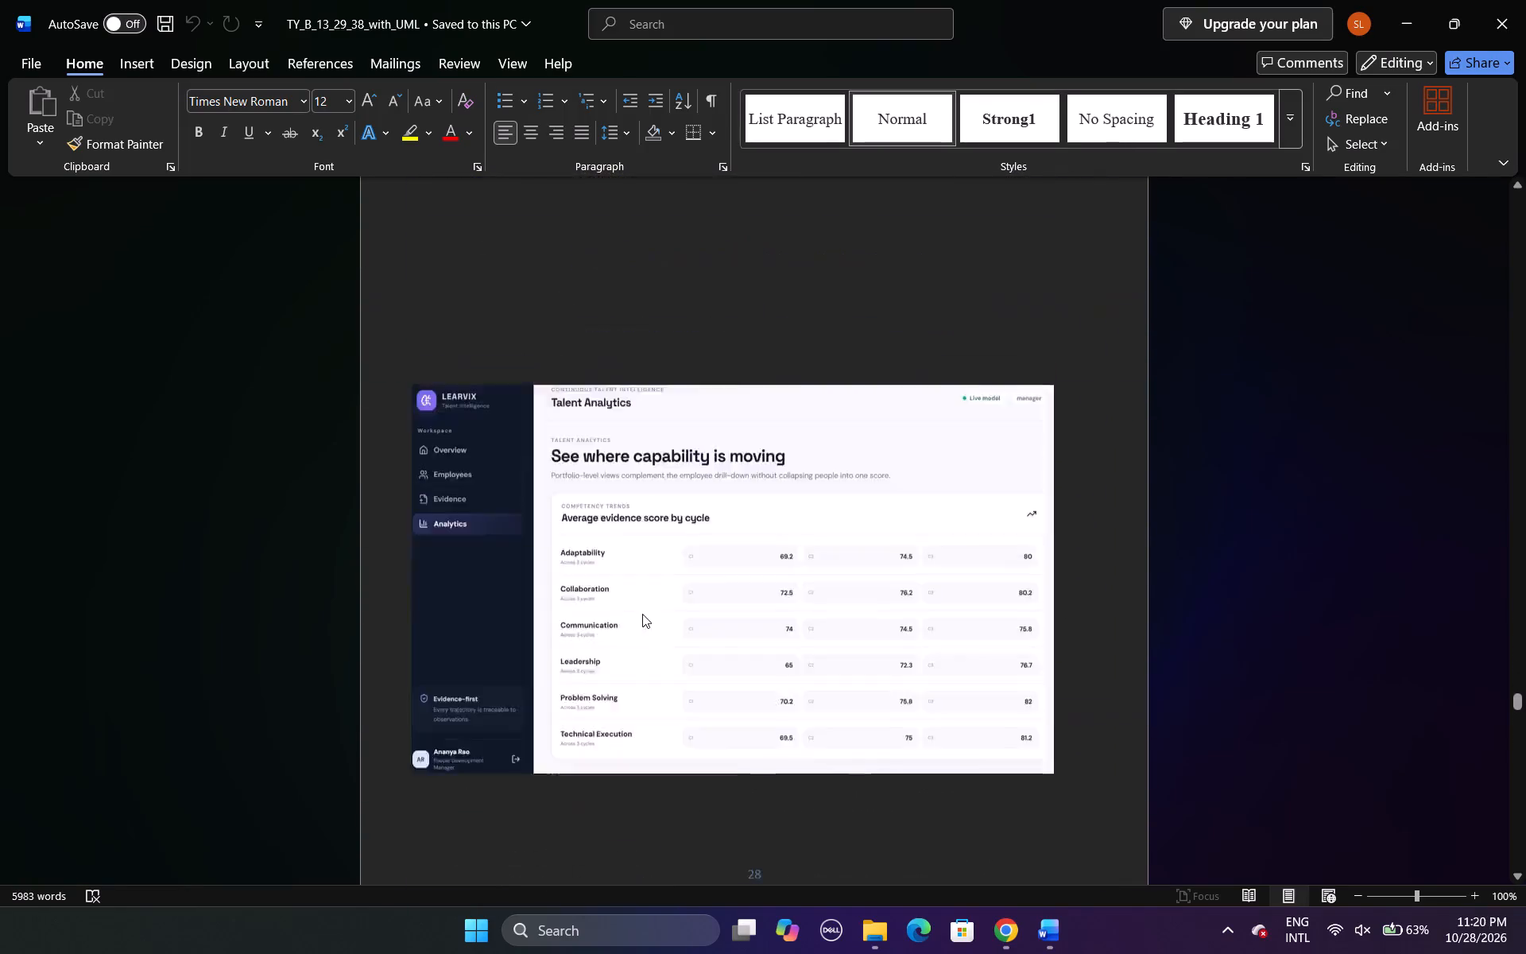
scroll(642, 614, up, 6)
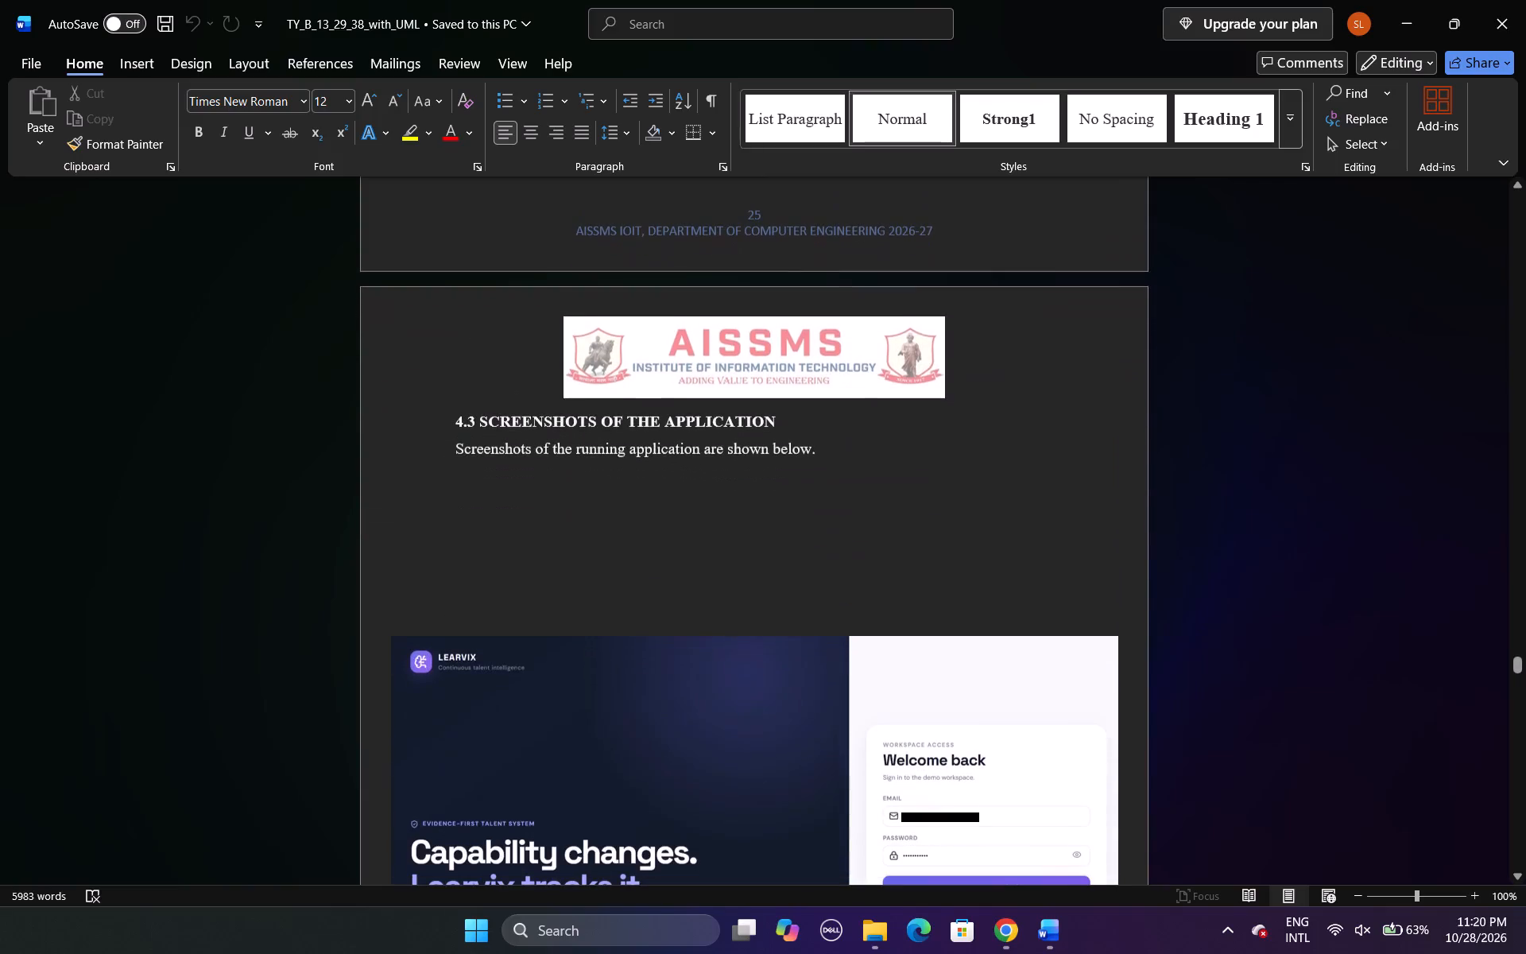
drag(670, 797, 680, 702)
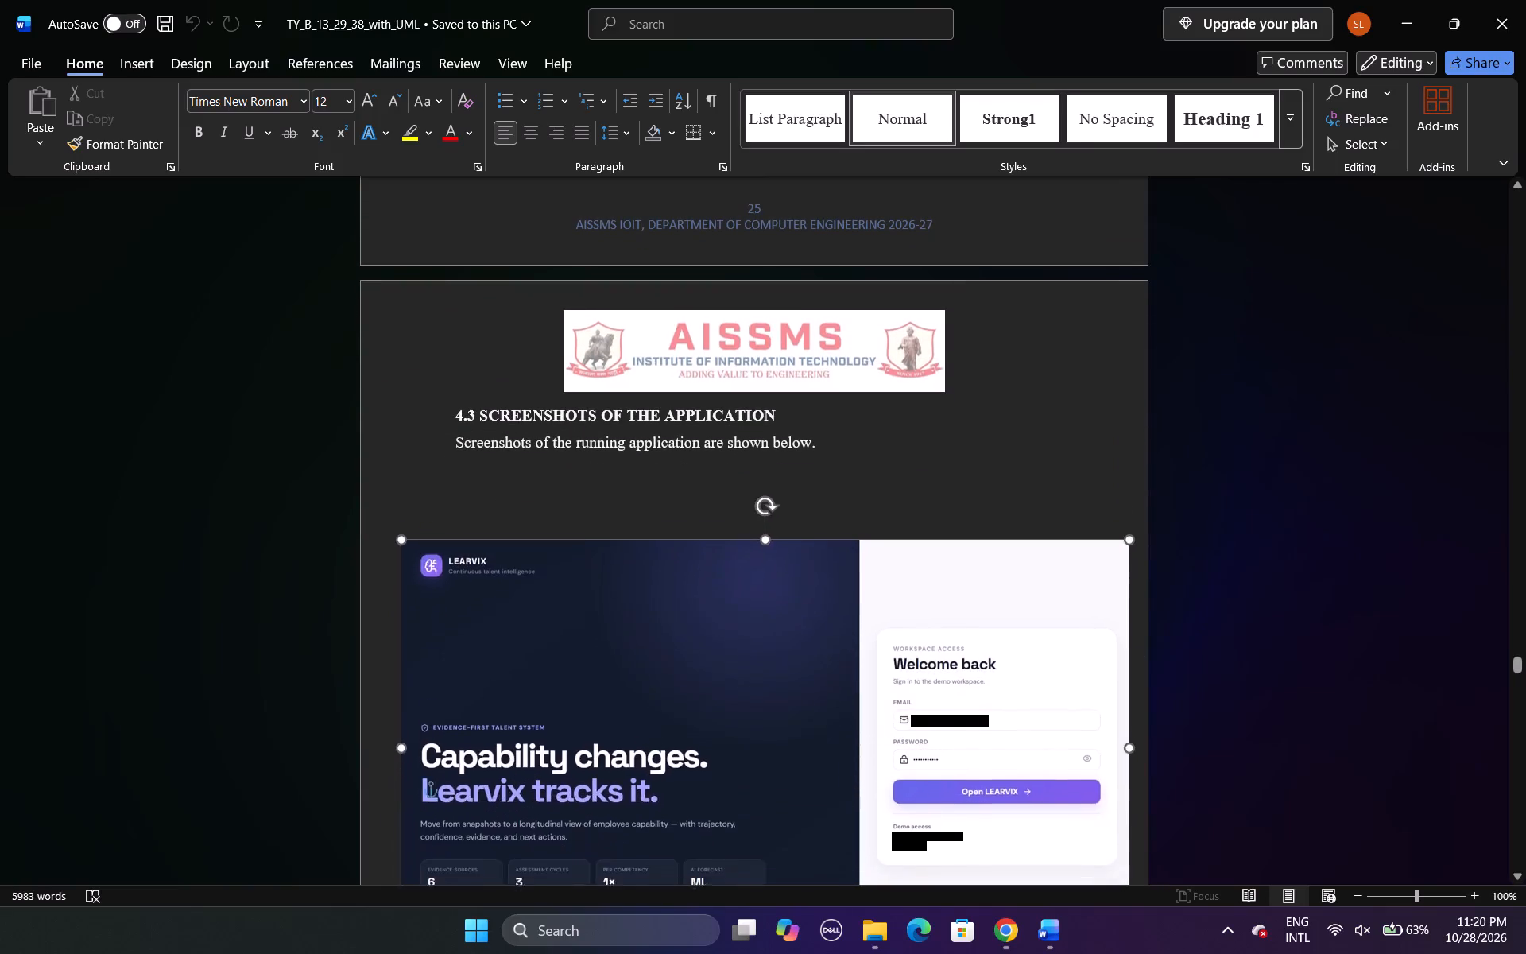
drag(680, 702, 675, 660)
Try to reposition the Talent Overview screenshot and move it up toward the page holding the login screenshot.
scroll(713, 780, down, 3)
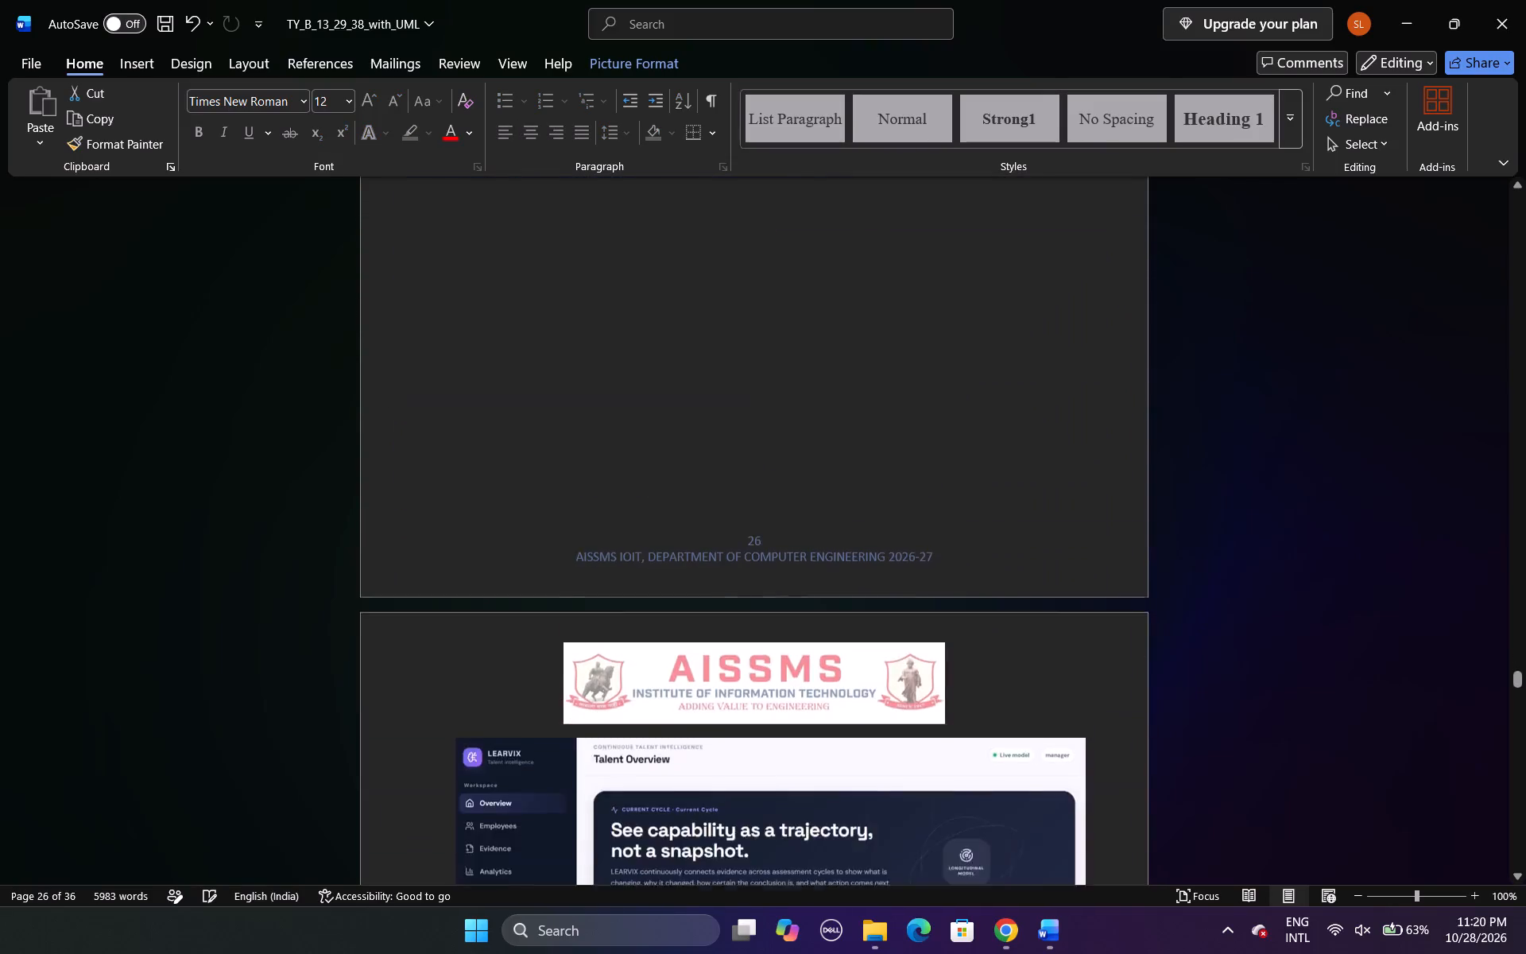
scroll(713, 780, down, 1)
drag(730, 536, 676, 549)
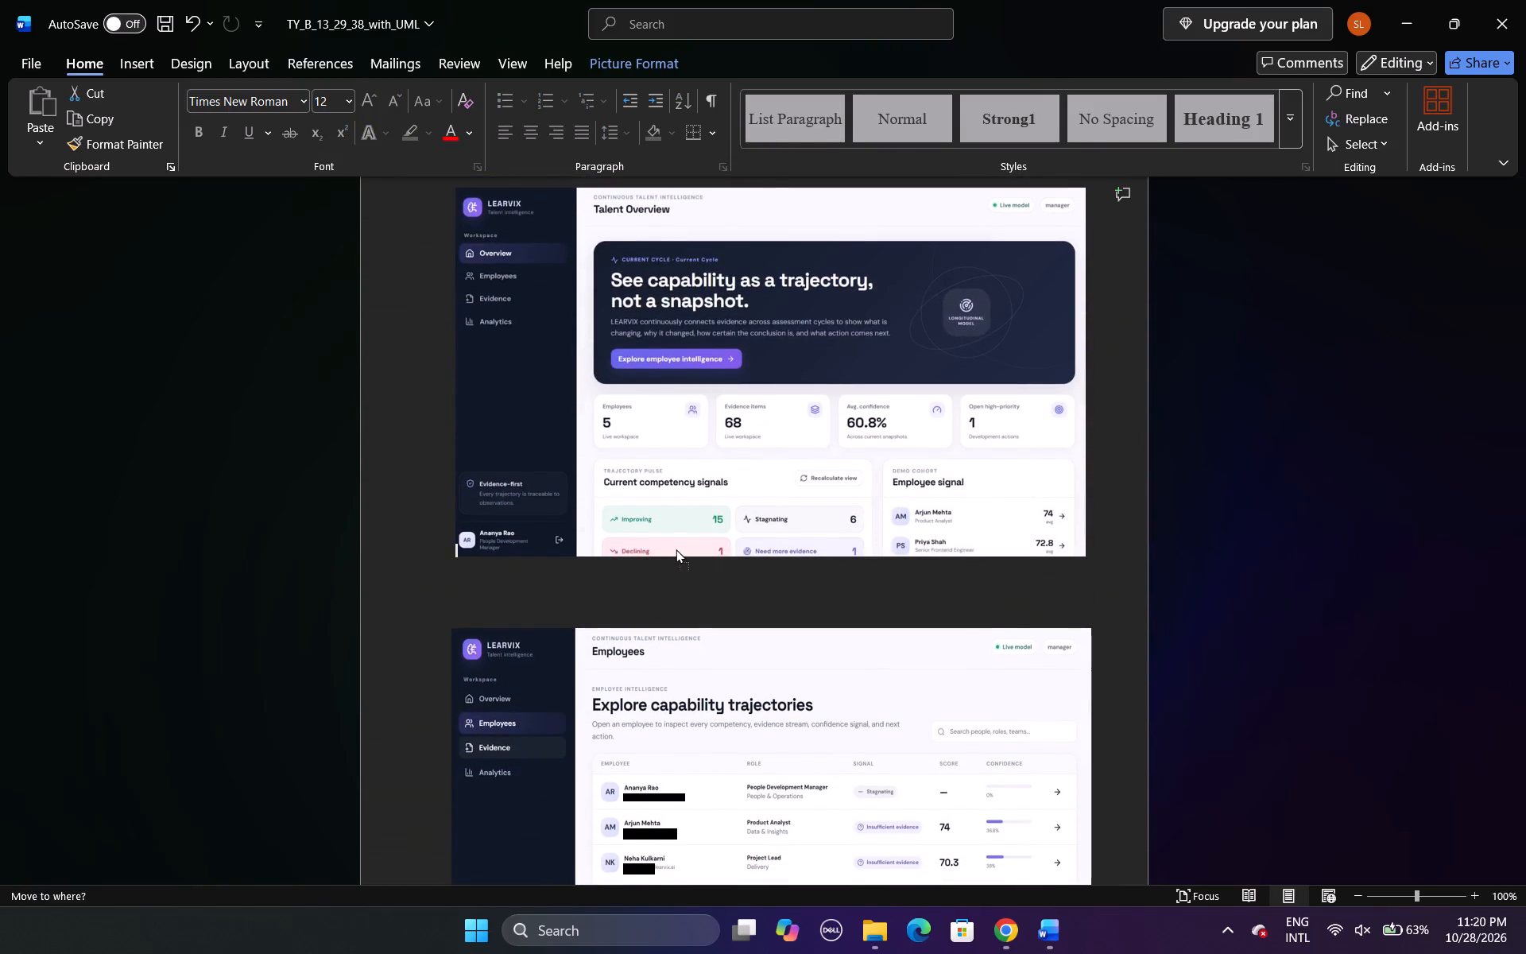
drag(676, 549, 673, 545)
drag(706, 510, 637, 517)
drag(676, 510, 622, 524)
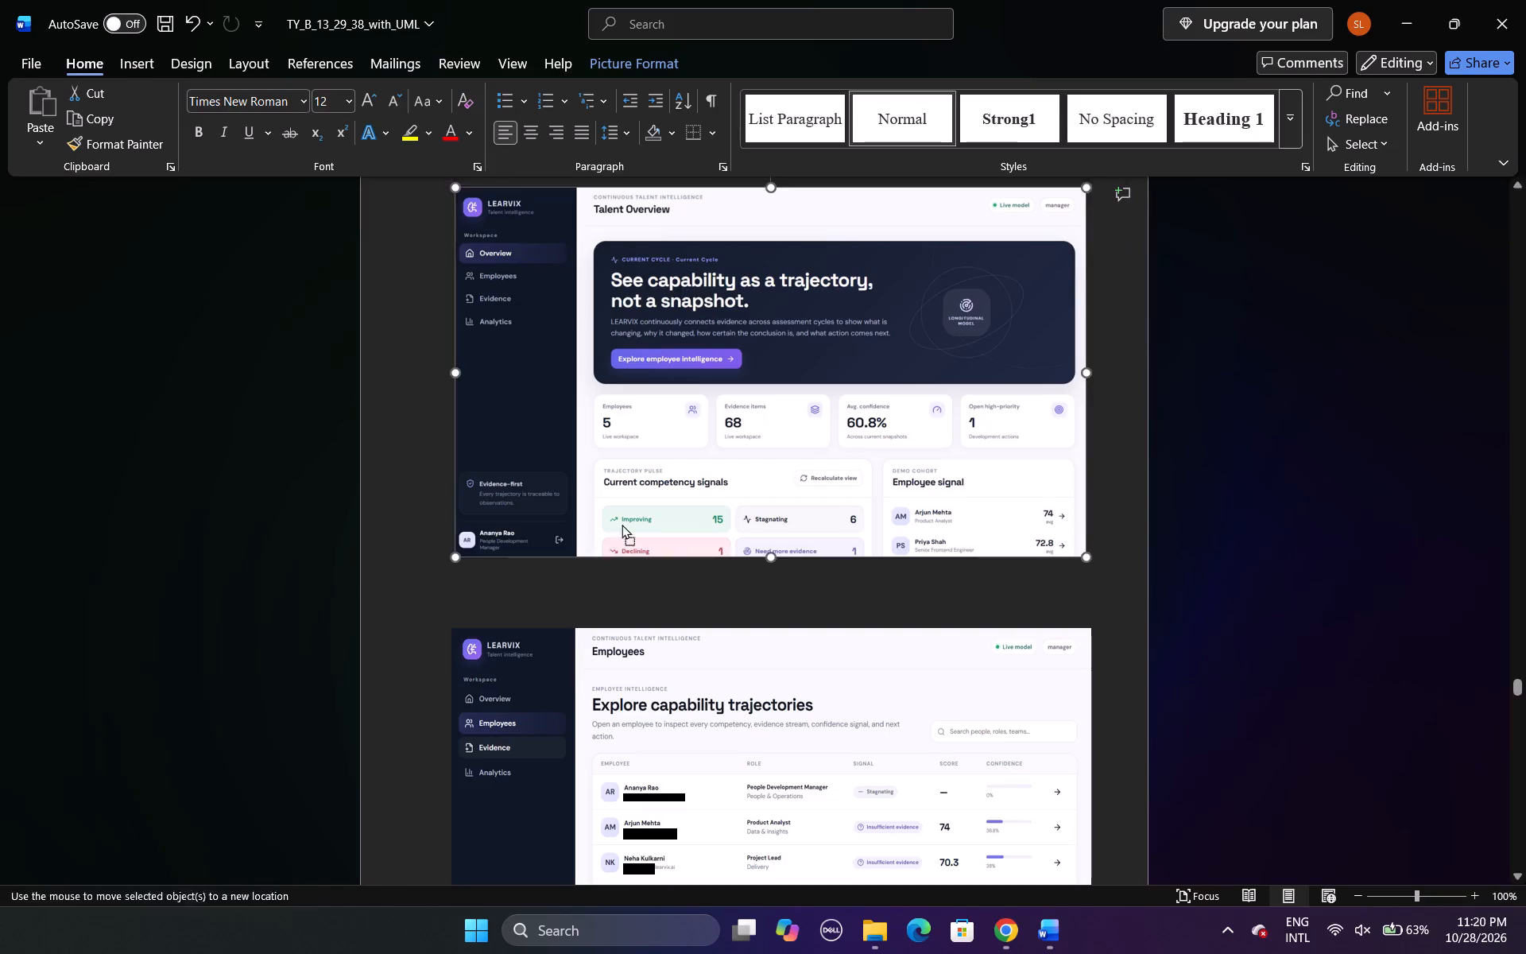
drag(622, 524, 541, 537)
scroll(770, 525, up, 1)
drag(722, 735, 699, 387)
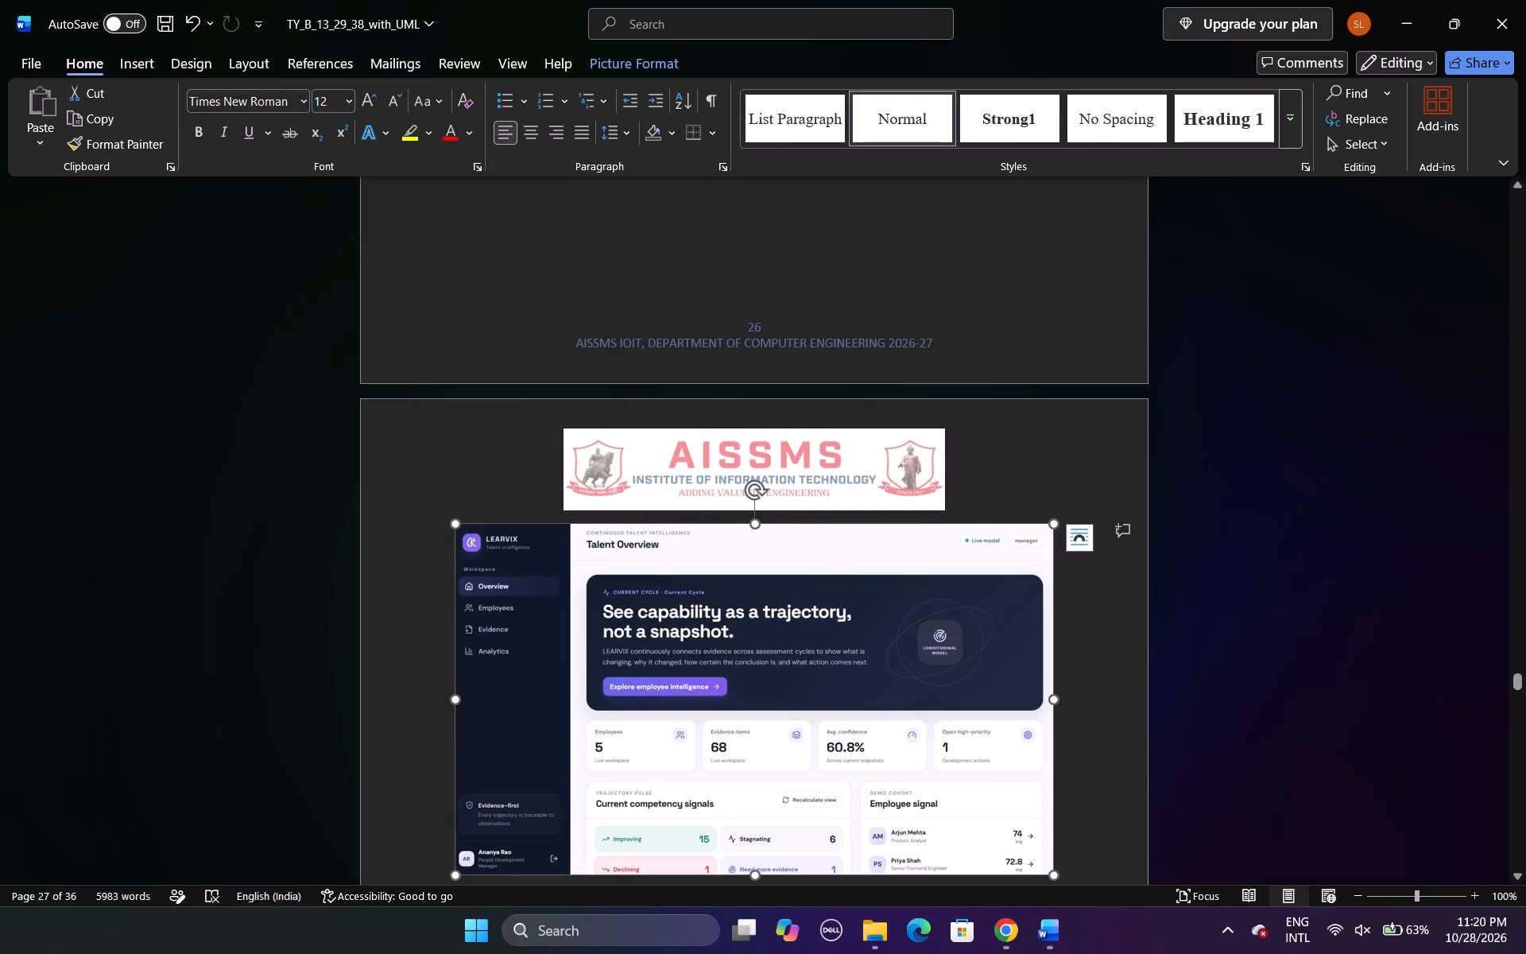
Set the Talent Overview screenshot's text wrapping to Tight.
click(702, 636)
click(1092, 533)
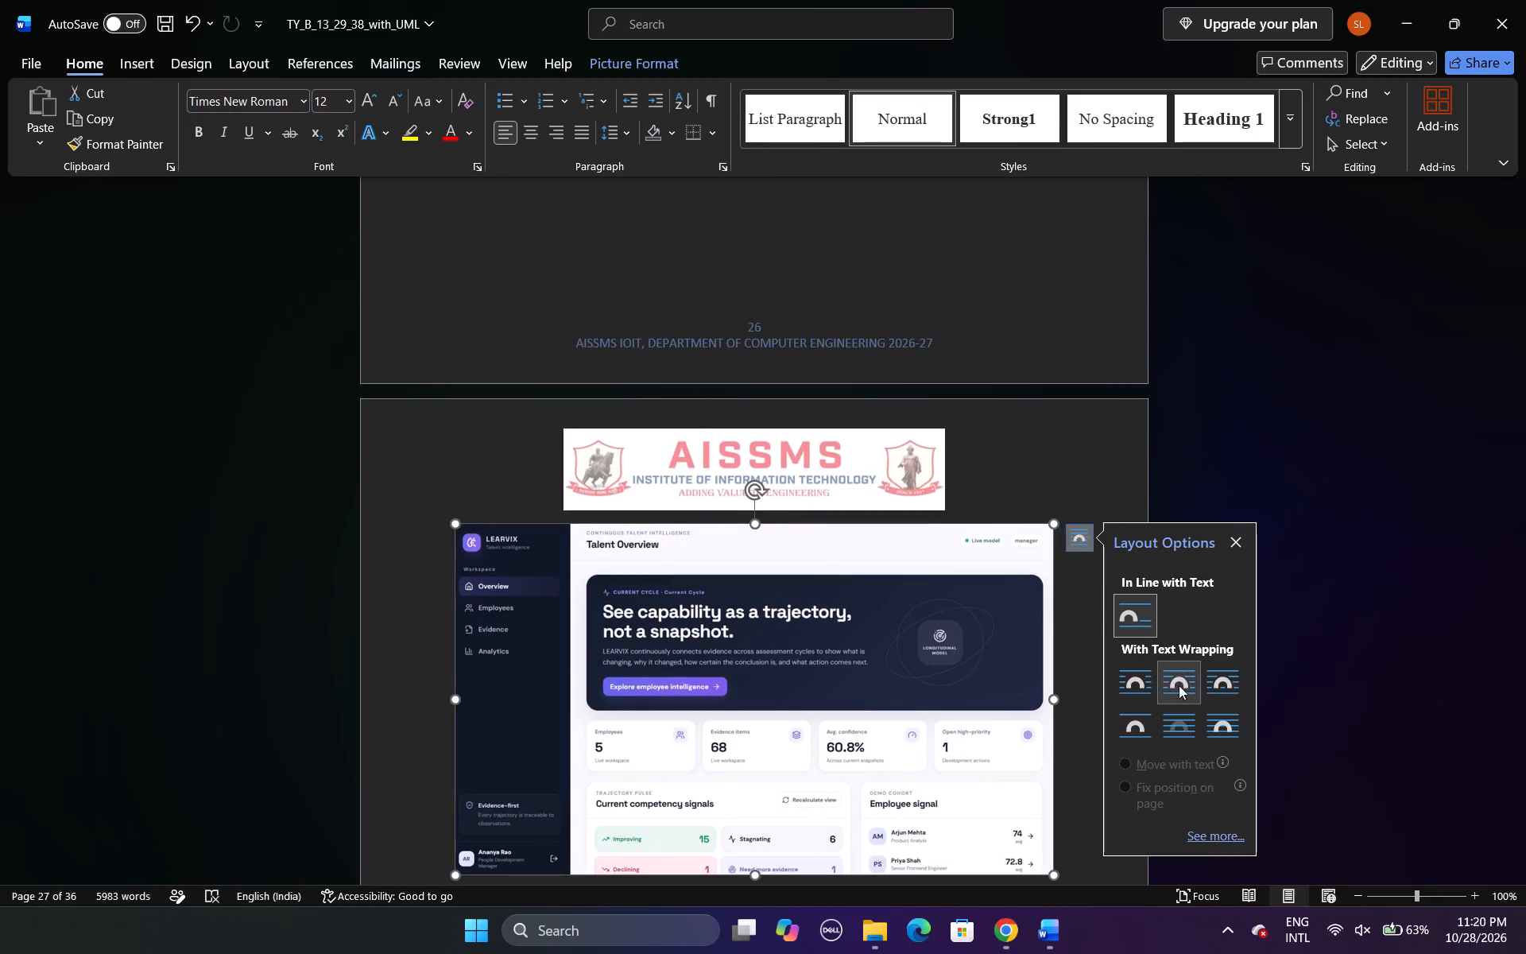
click(1179, 688)
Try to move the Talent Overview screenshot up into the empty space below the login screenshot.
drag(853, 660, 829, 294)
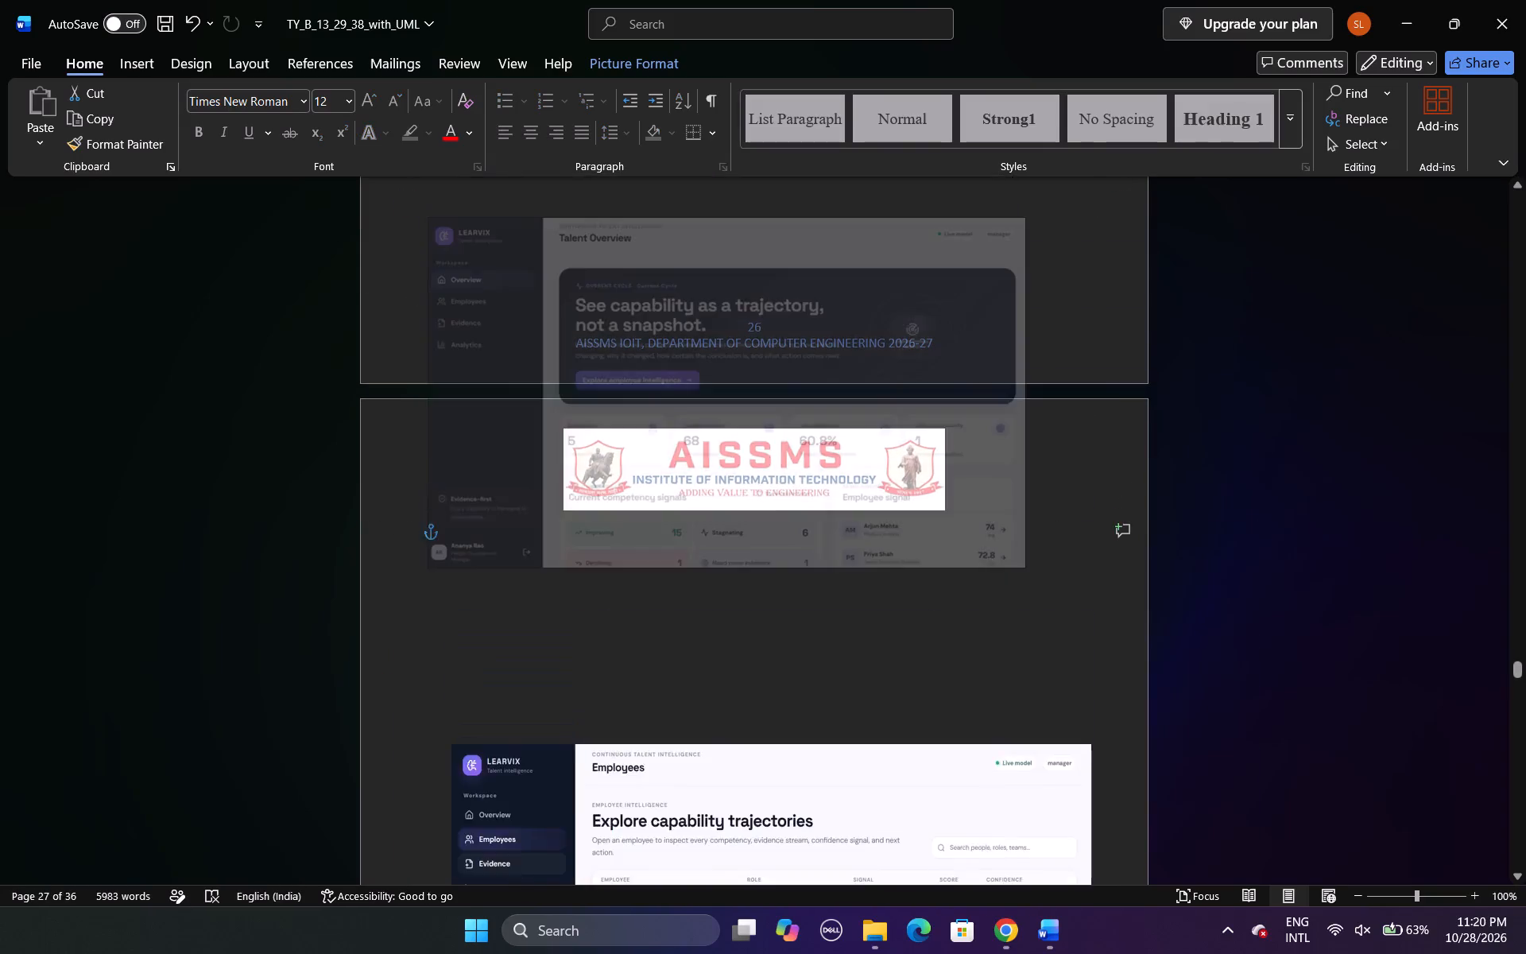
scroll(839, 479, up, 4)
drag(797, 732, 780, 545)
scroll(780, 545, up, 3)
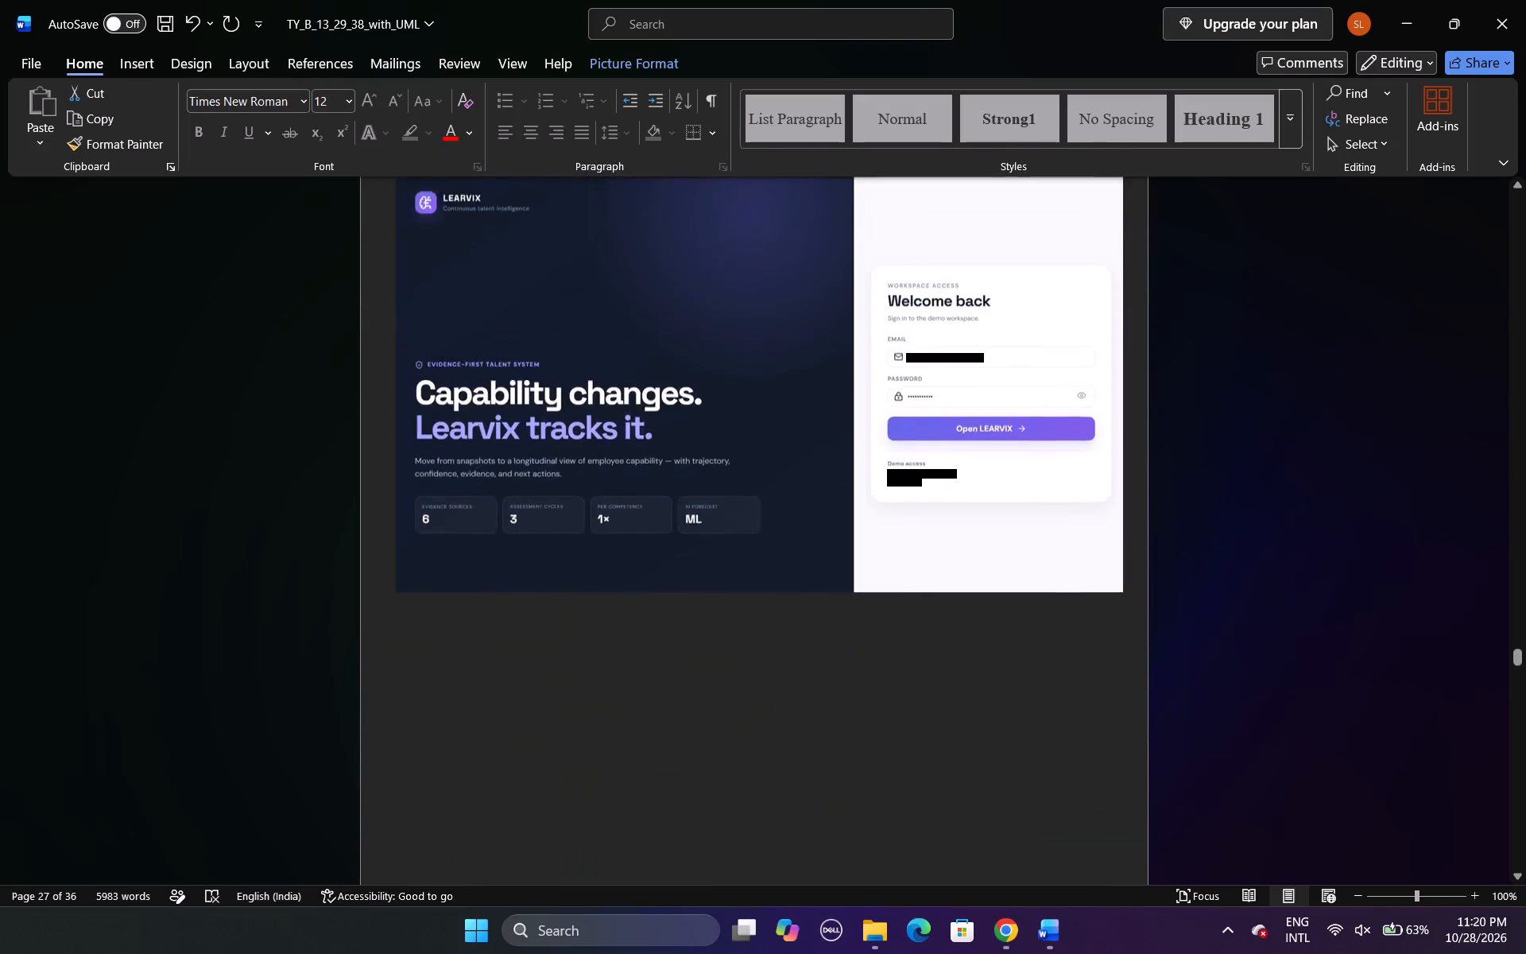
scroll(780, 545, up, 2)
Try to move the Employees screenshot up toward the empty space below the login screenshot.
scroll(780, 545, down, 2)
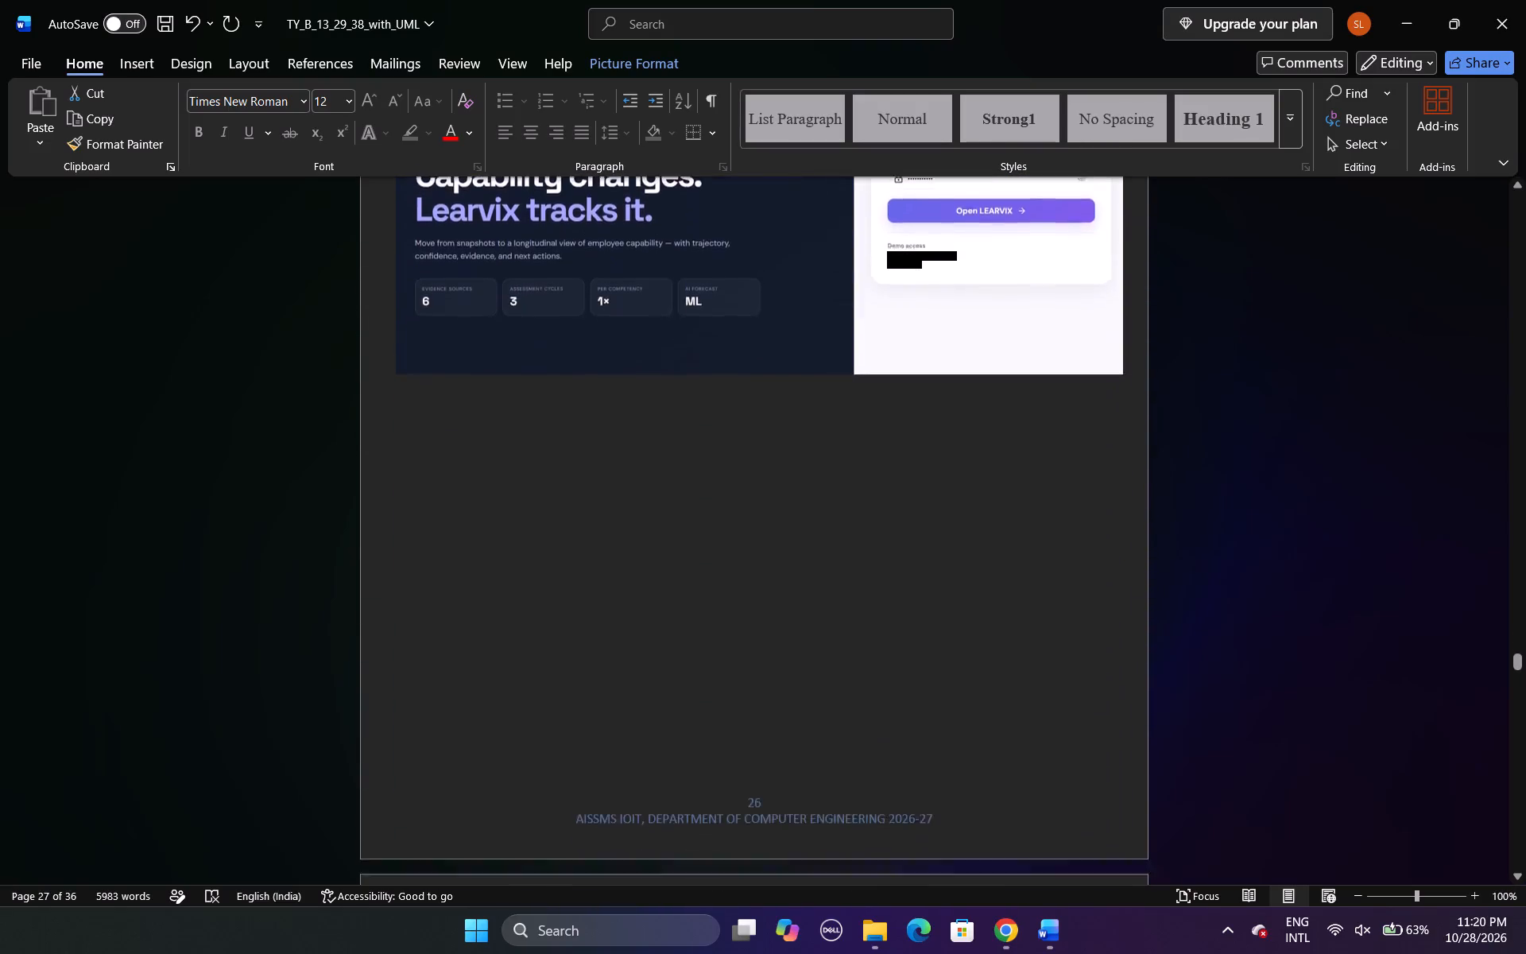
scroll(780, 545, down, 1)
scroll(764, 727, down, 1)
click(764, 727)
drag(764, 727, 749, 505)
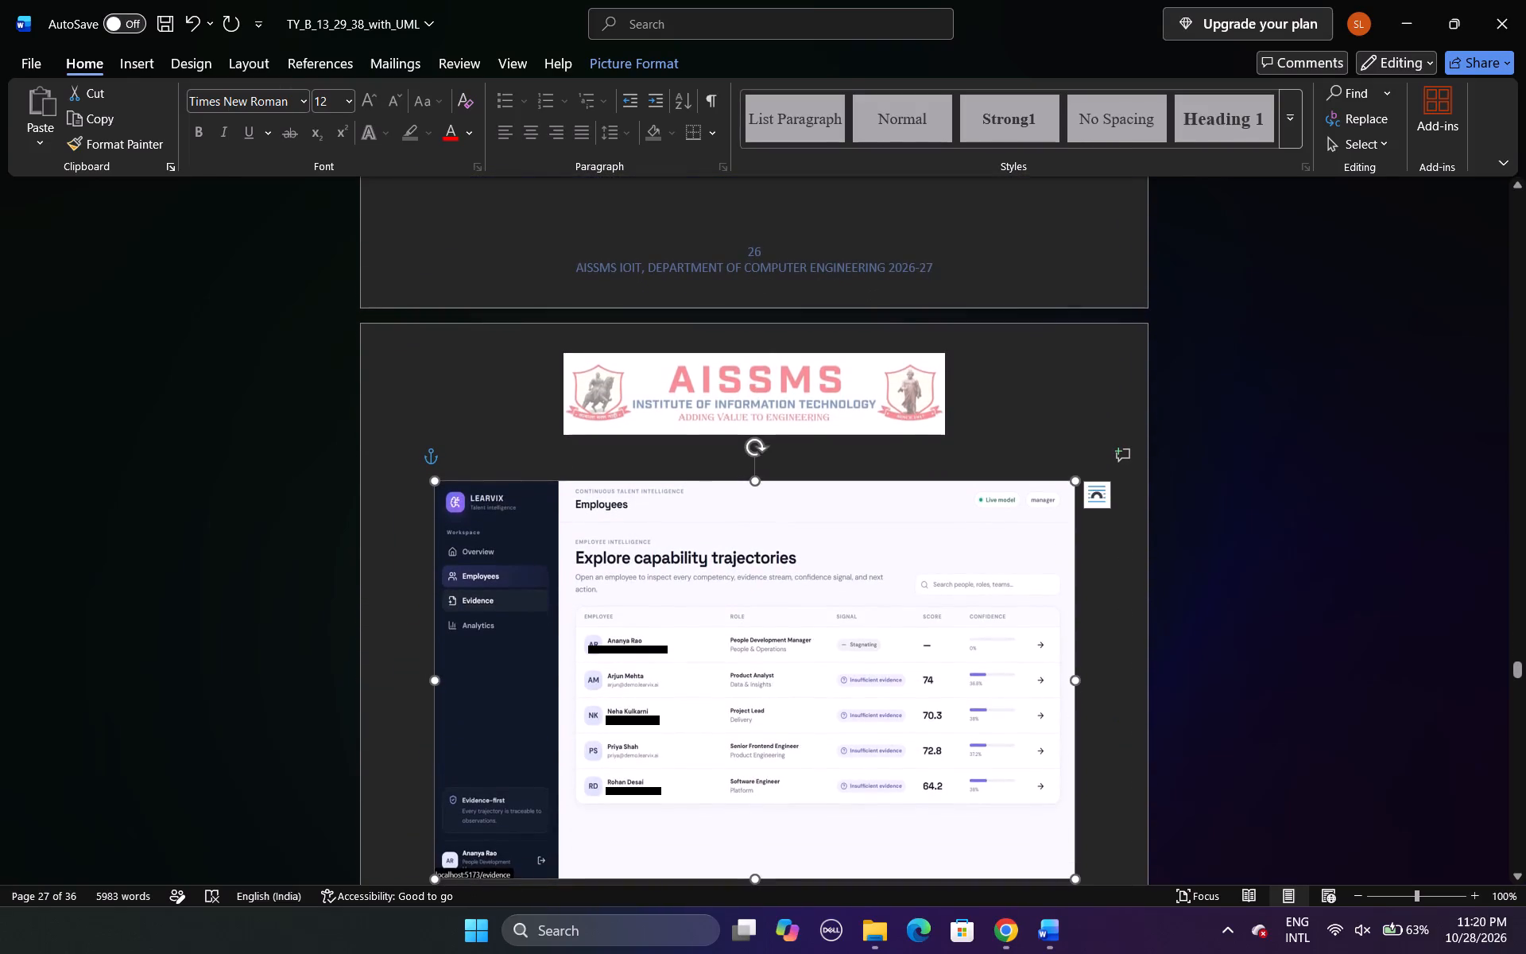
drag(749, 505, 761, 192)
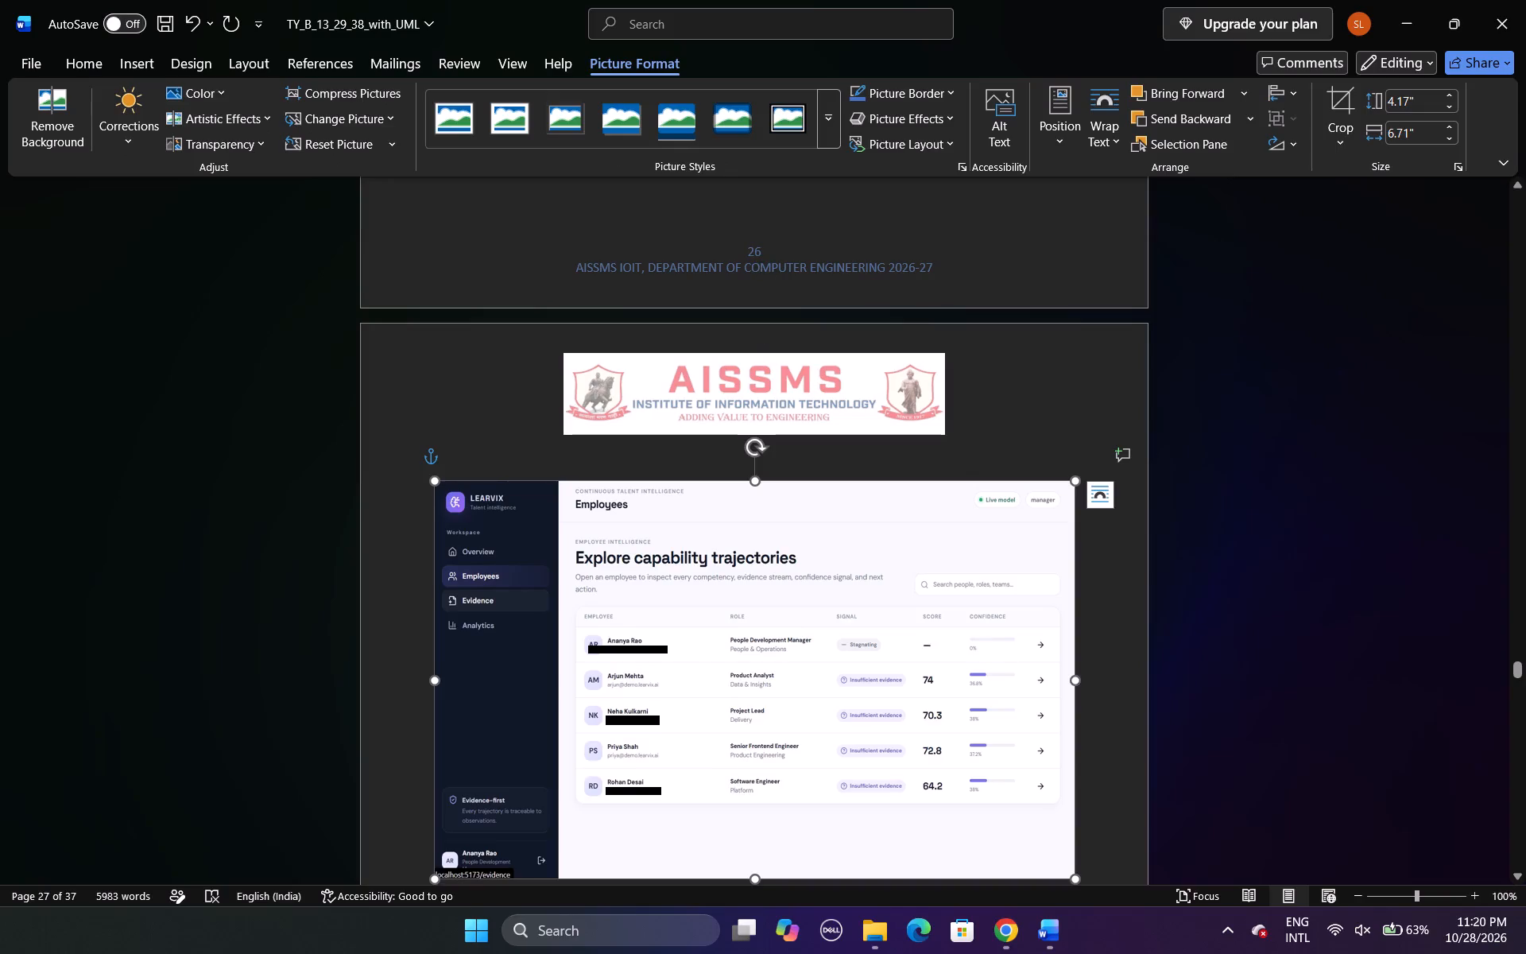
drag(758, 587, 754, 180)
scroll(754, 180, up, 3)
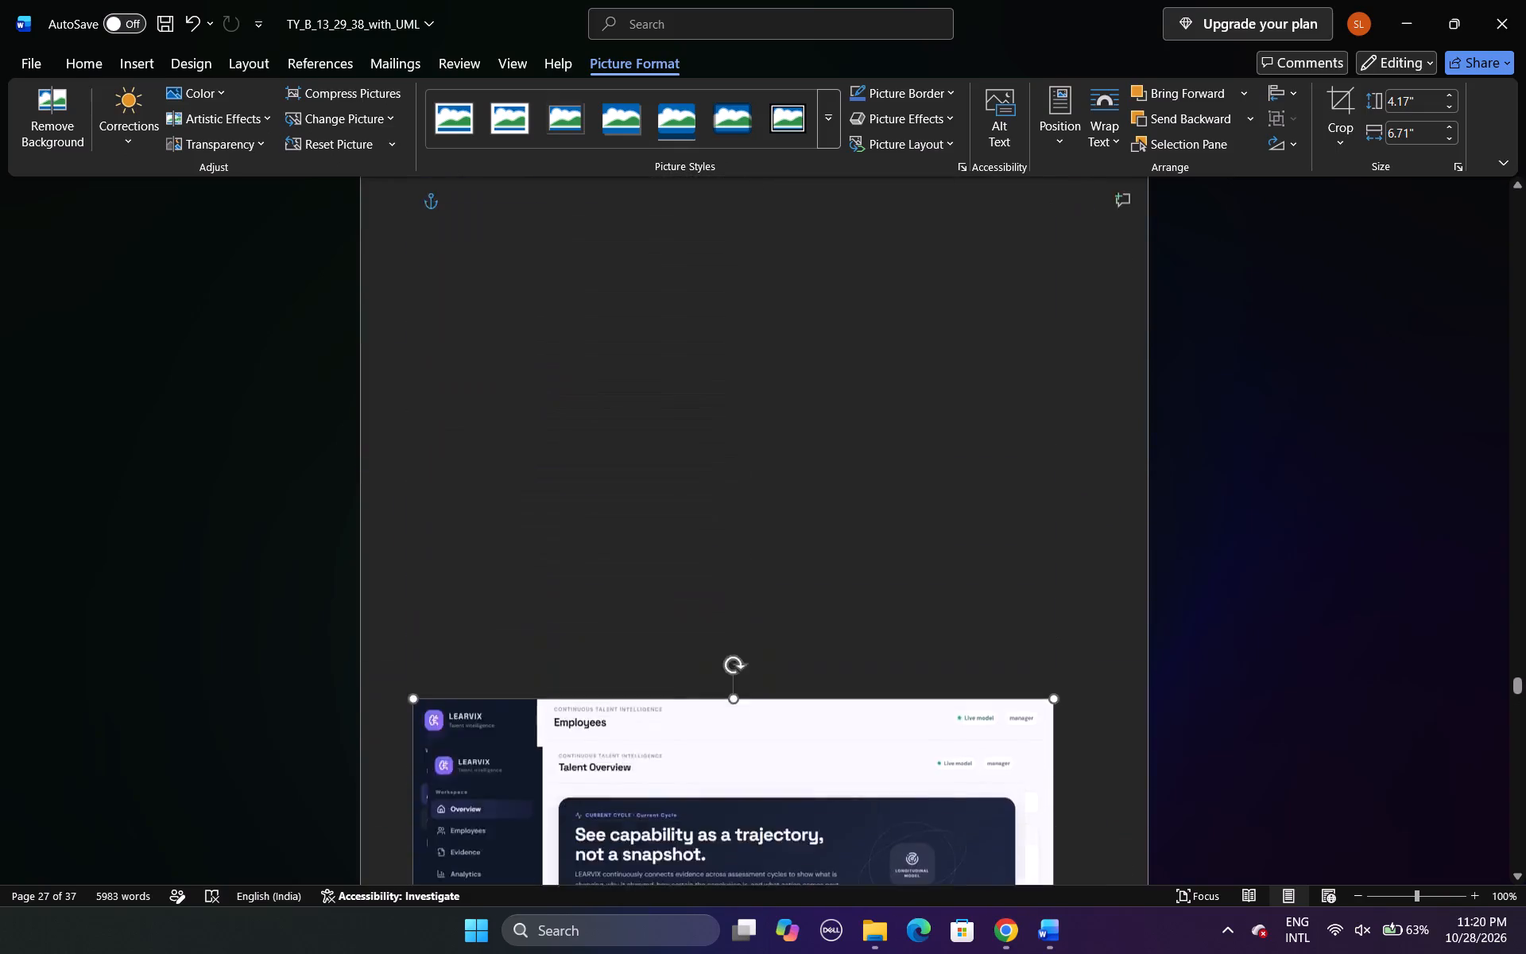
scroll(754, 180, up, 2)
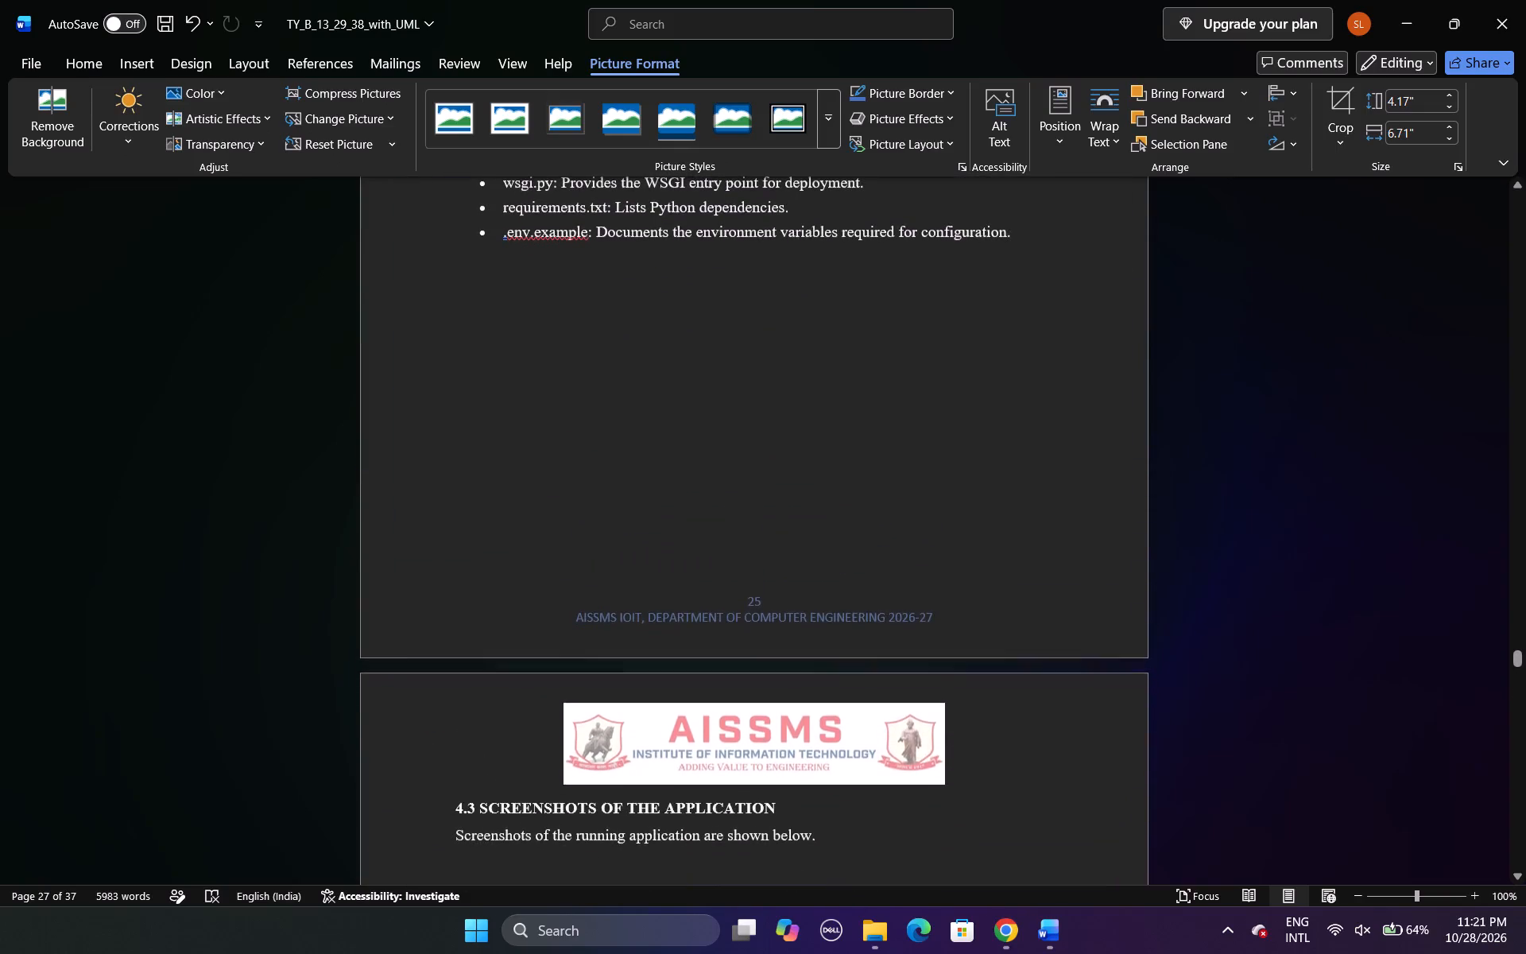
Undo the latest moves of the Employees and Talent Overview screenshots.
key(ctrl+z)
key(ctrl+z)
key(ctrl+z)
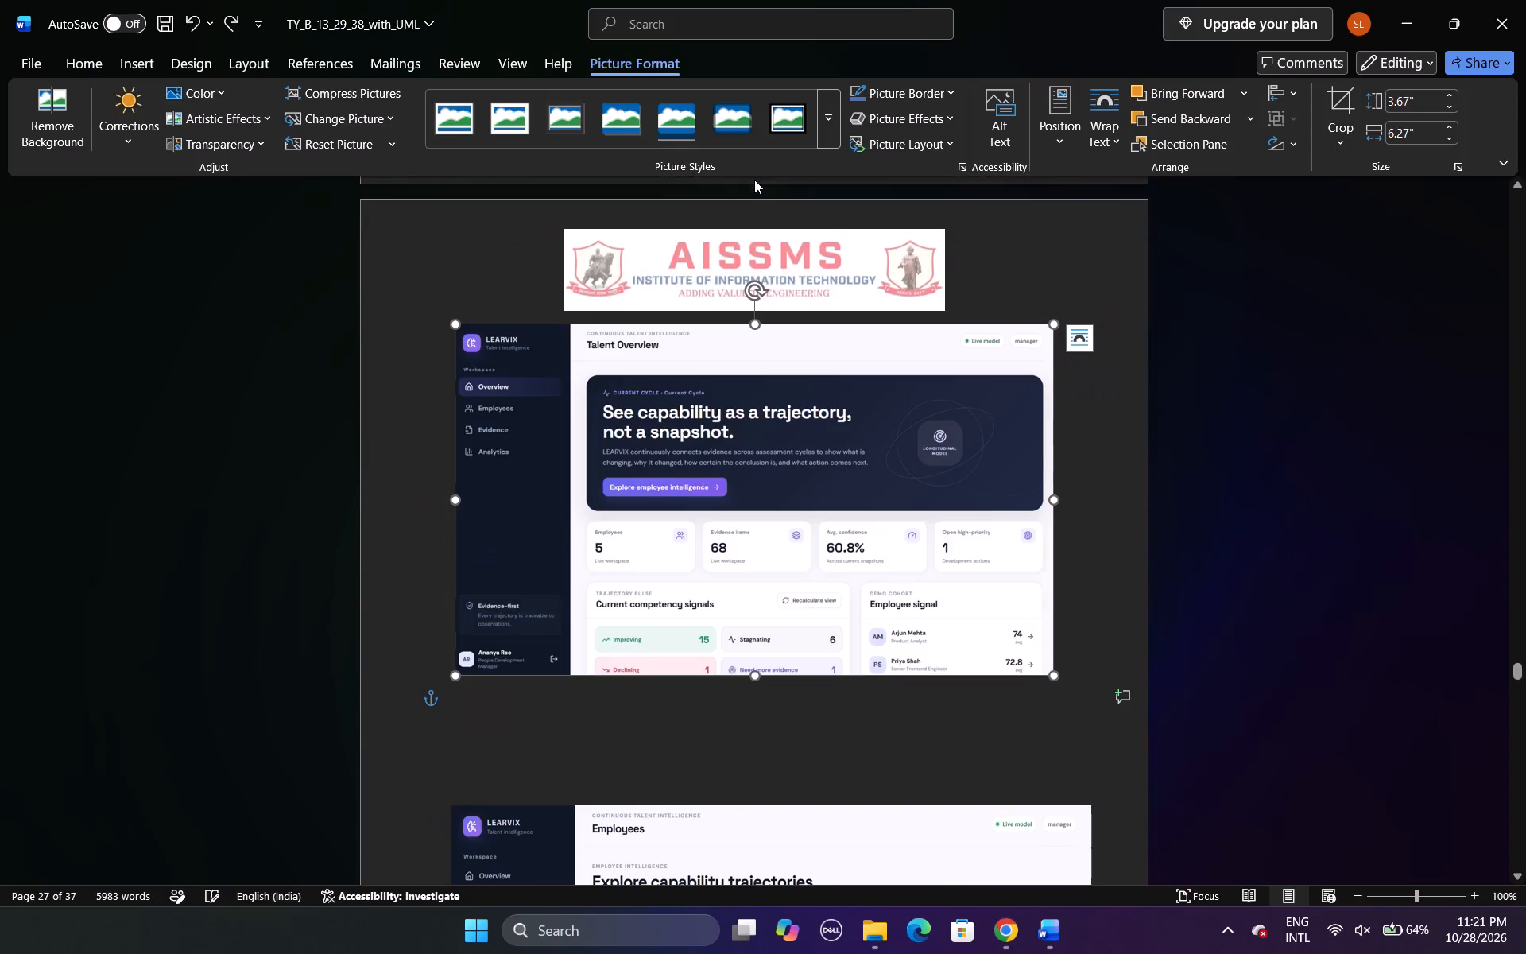
Move the Learvix login screenshot slightly down, farther from the introductory line of section 4.3.
scroll(754, 180, up, 4)
scroll(754, 180, right, 1)
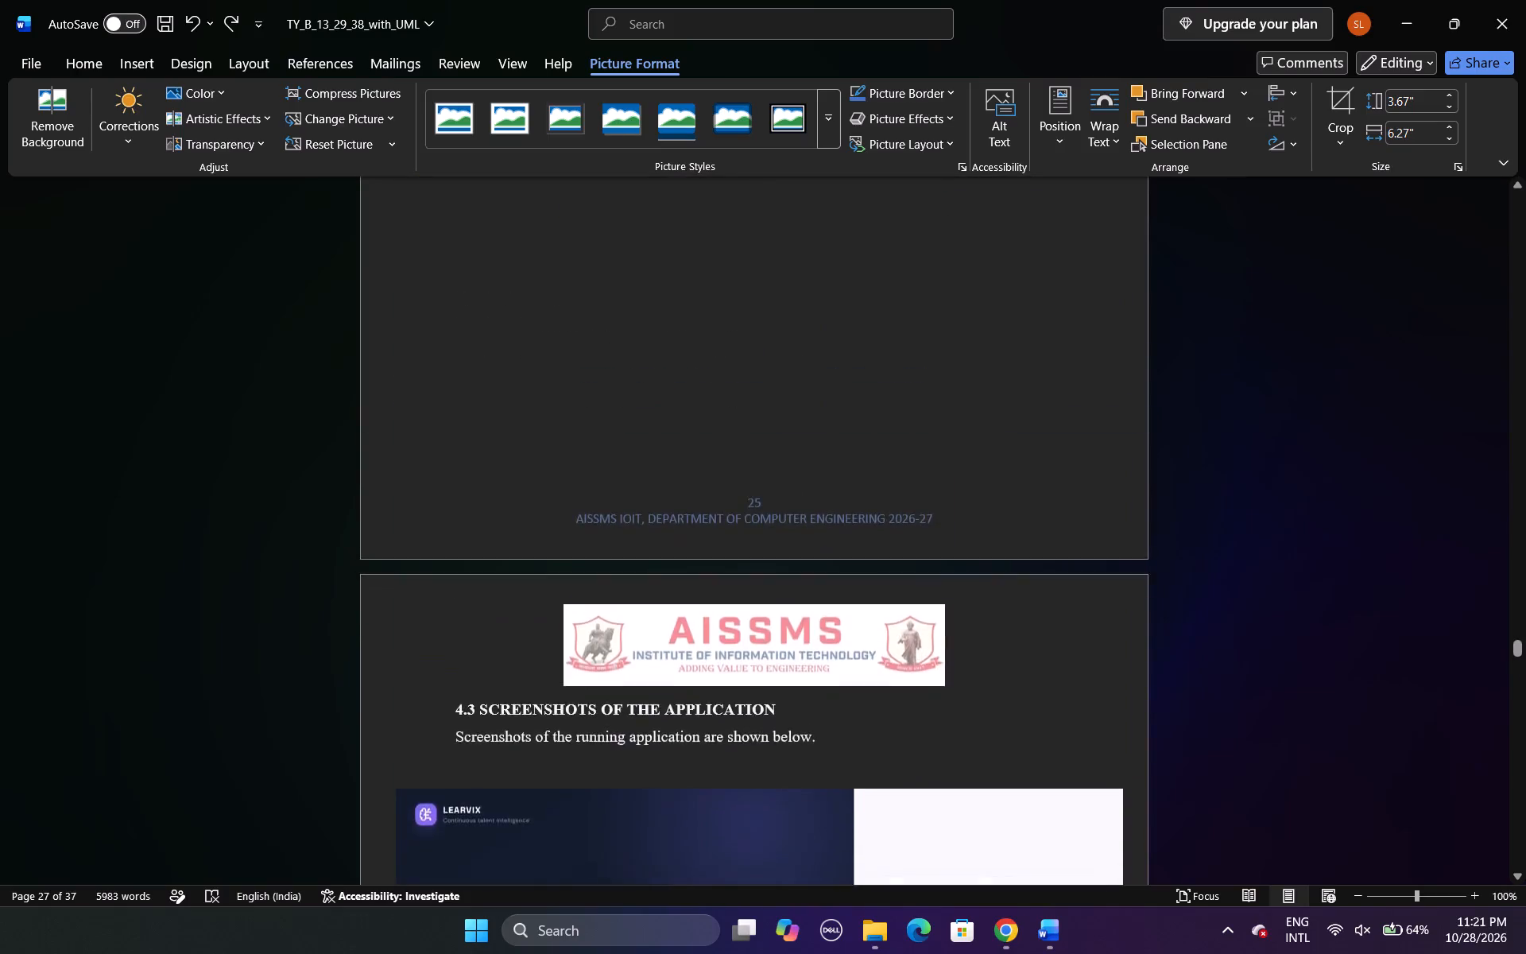
scroll(754, 180, right, 1)
scroll(754, 180, down, 2)
scroll(754, 180, up, 1)
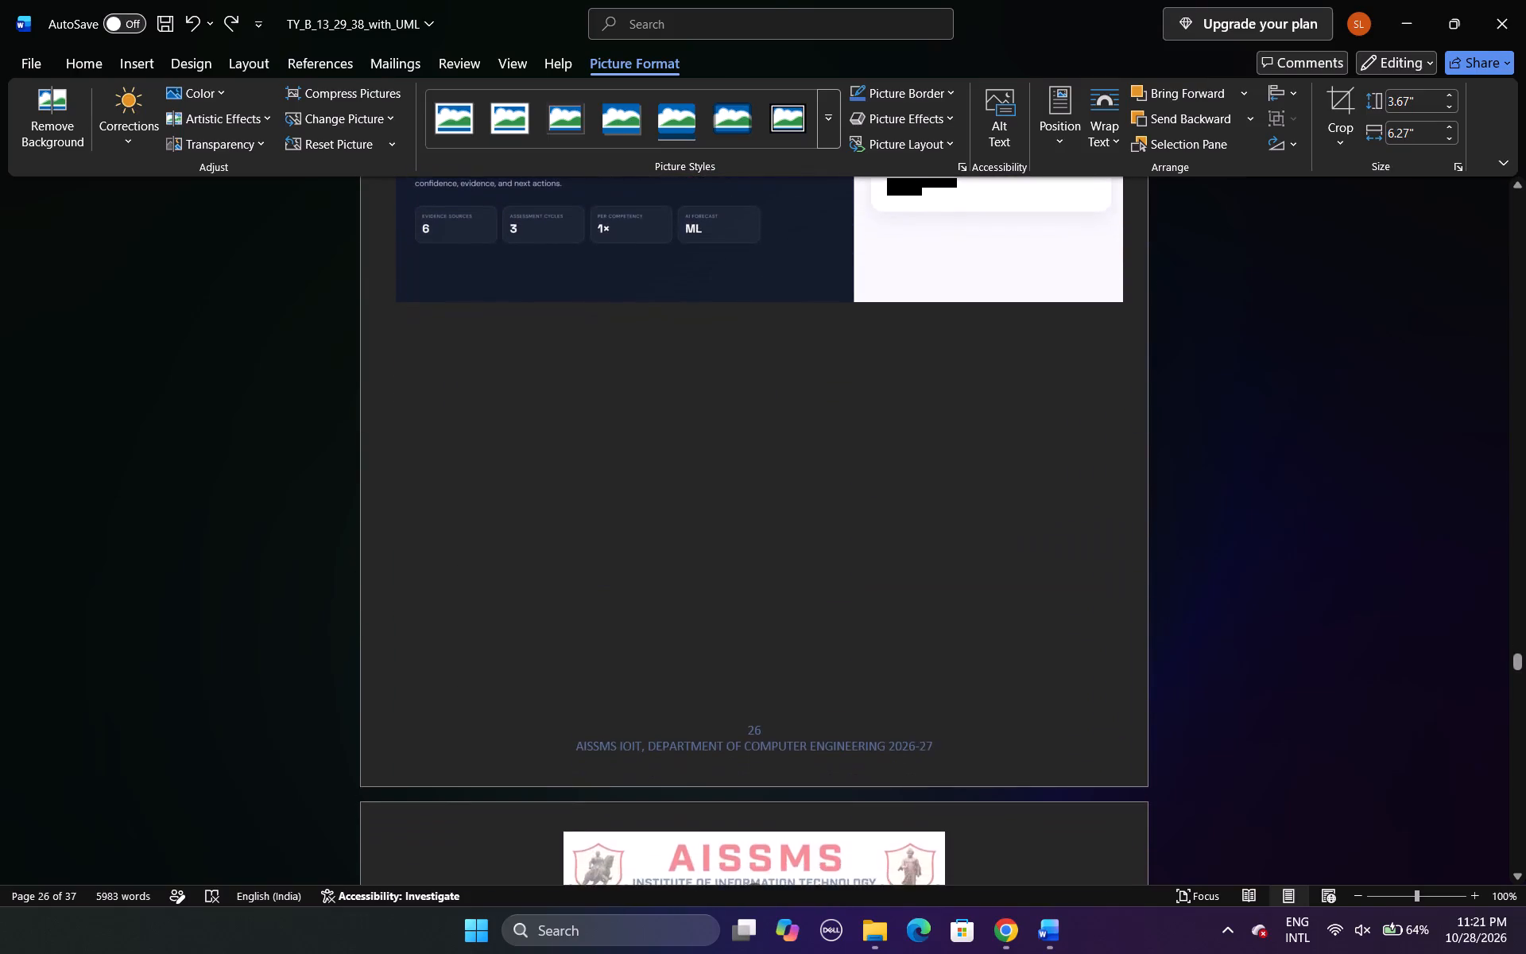
scroll(754, 180, up, 1)
drag(755, 275, 757, 335)
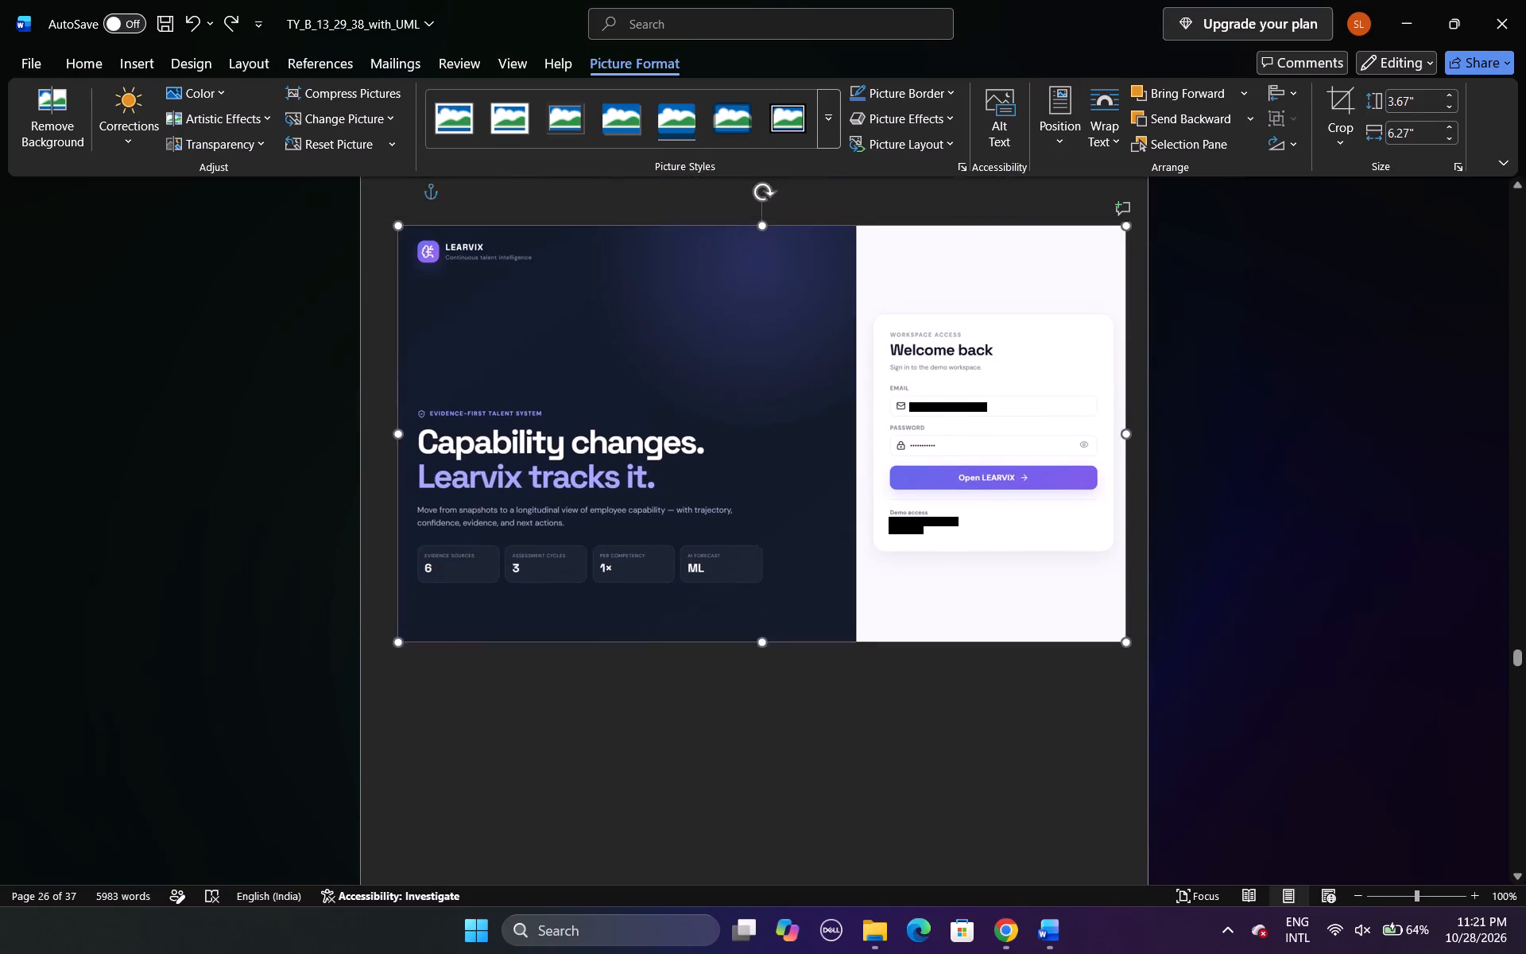
drag(757, 335, 748, 364)
scroll(748, 364, up, 1)
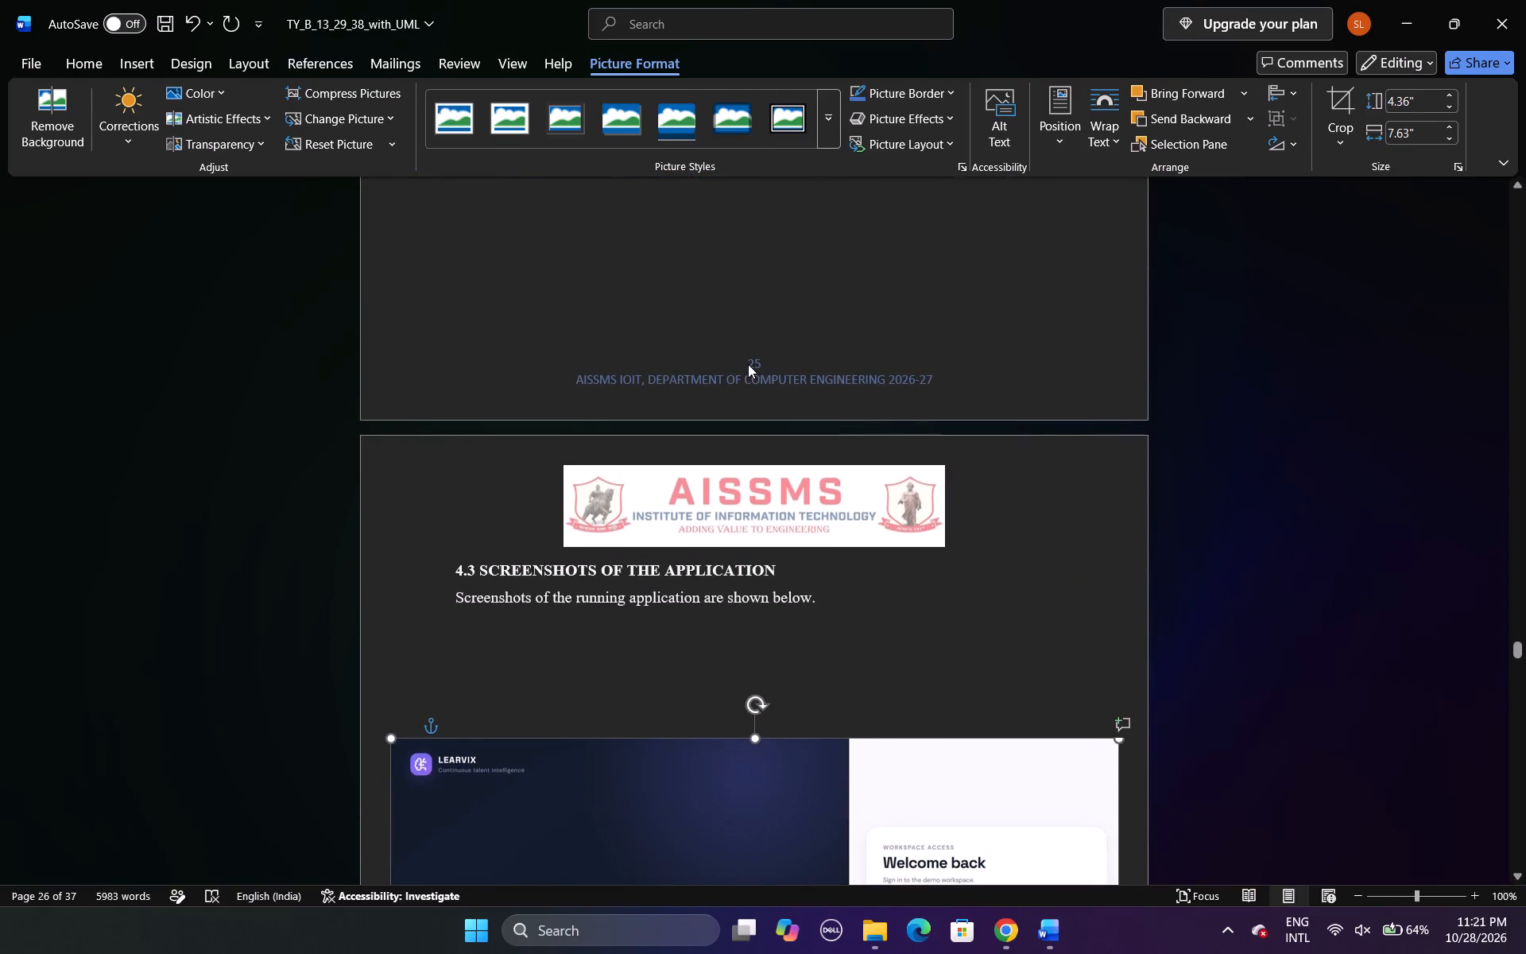
Return to the beginning of the report and check the cover page's title, student table and year.
scroll(748, 364, up, 13)
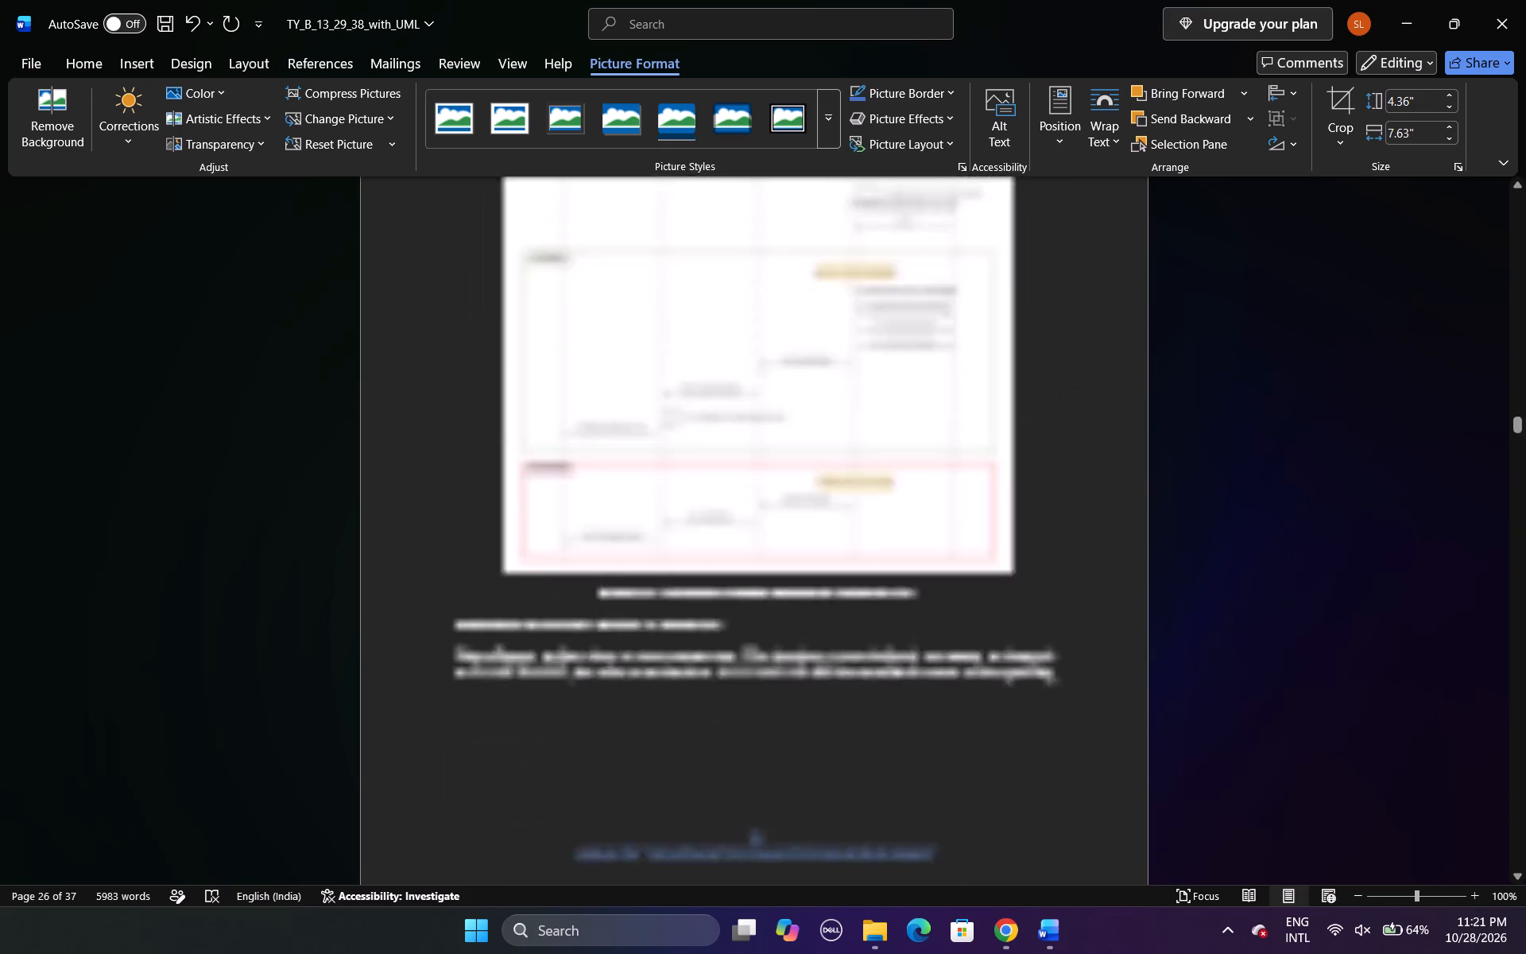
scroll(748, 364, up, 3)
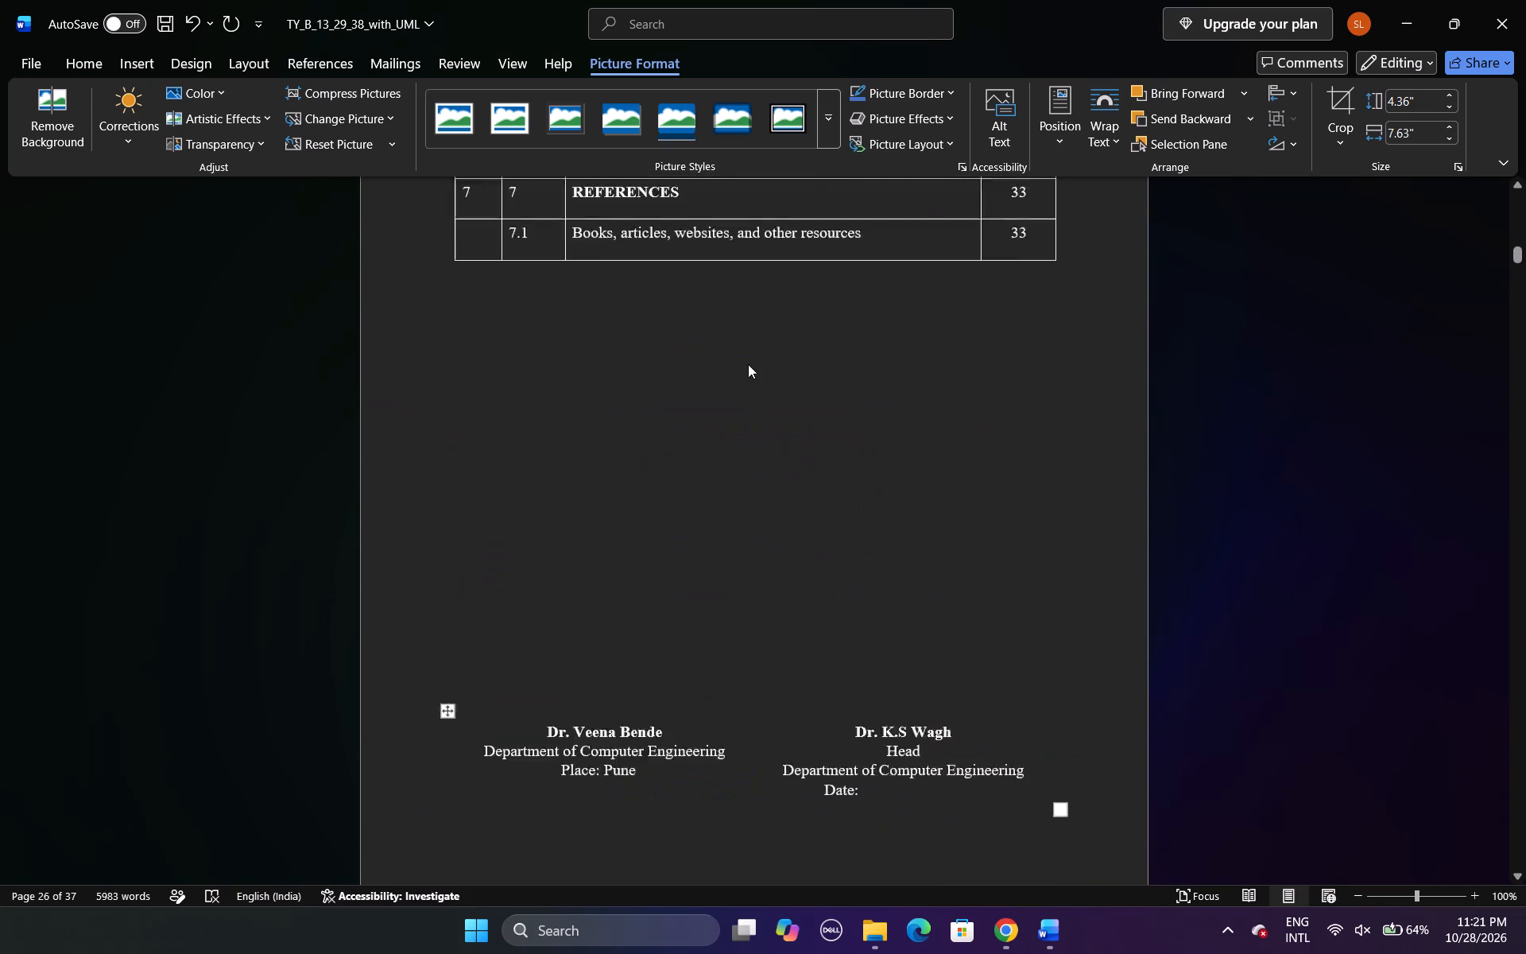
scroll(748, 364, up, 13)
scroll(748, 364, down, 1)
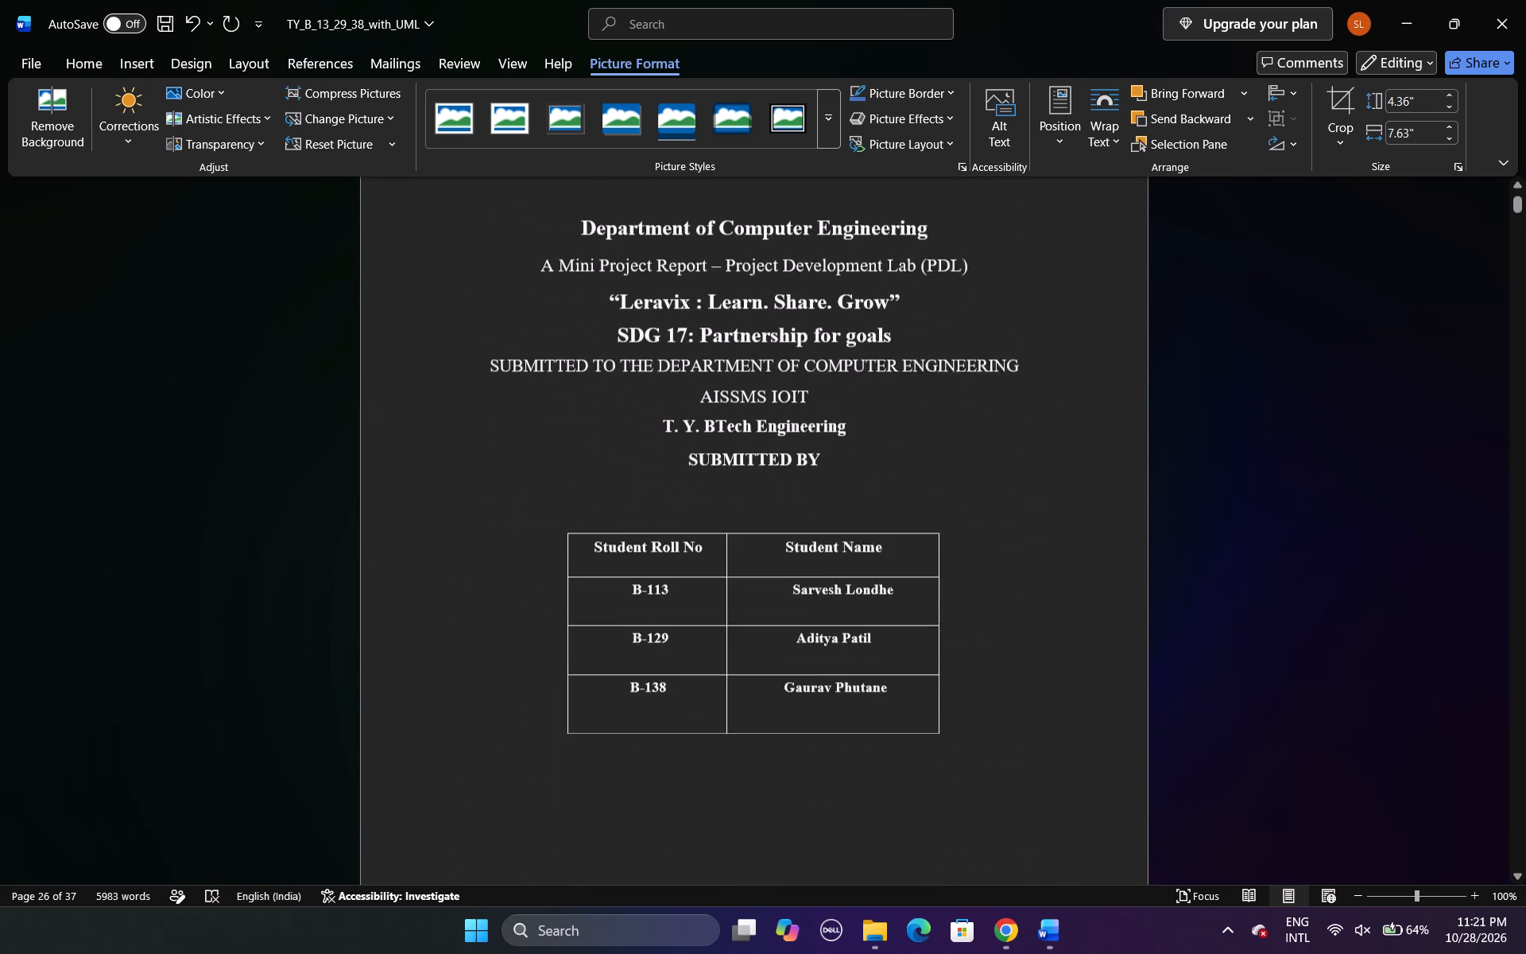
scroll(748, 364, down, 1)
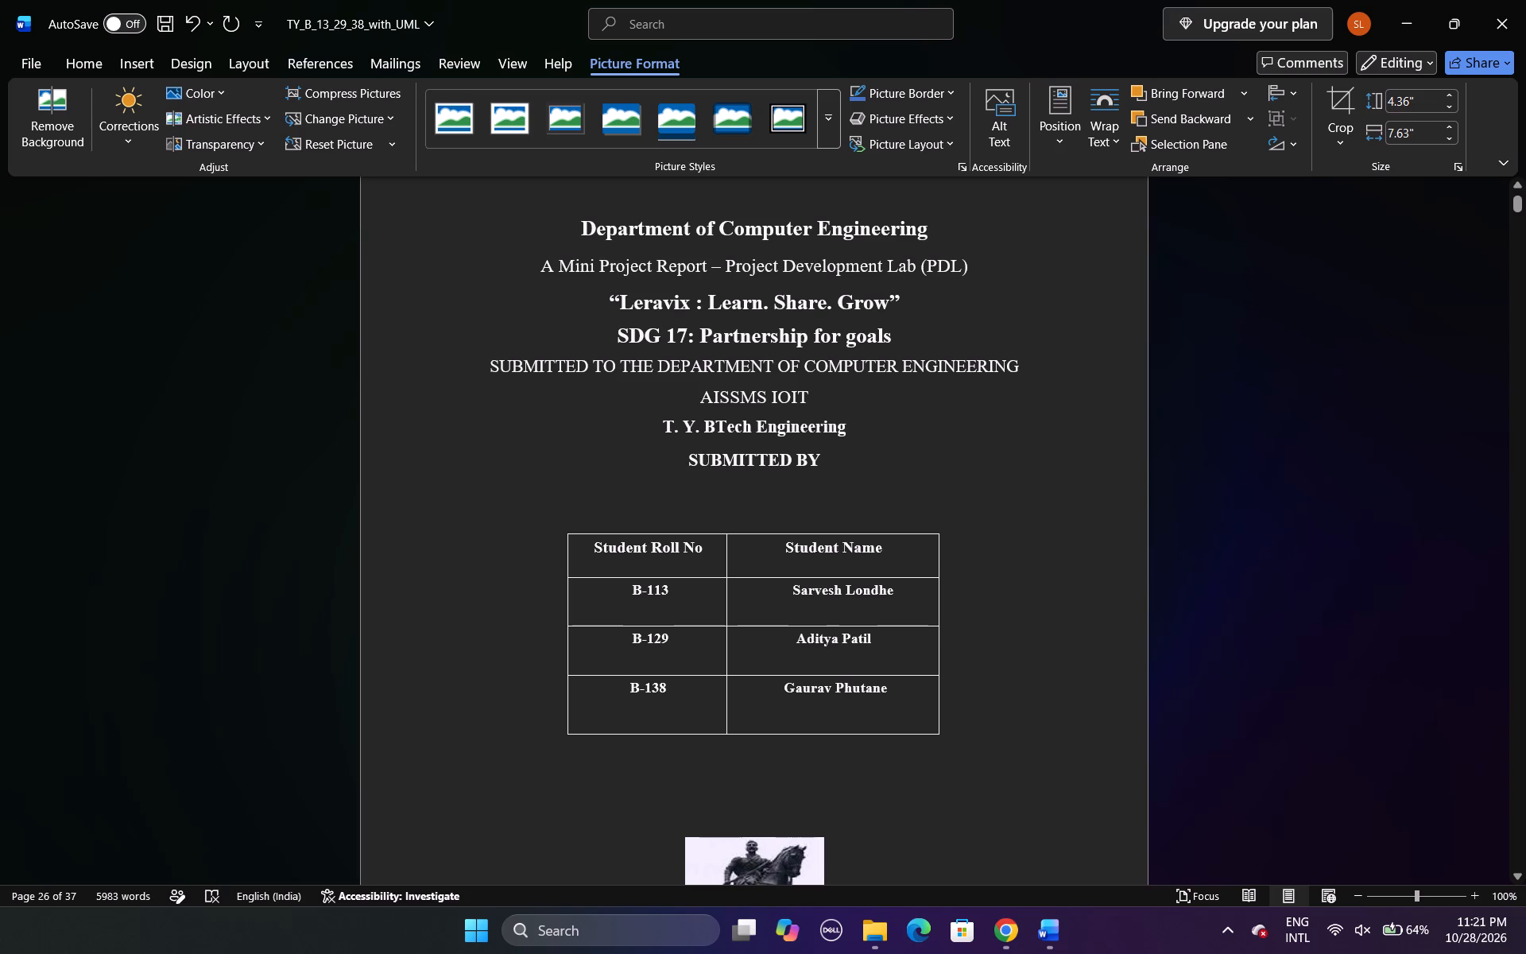
scroll(749, 707, down, 1)
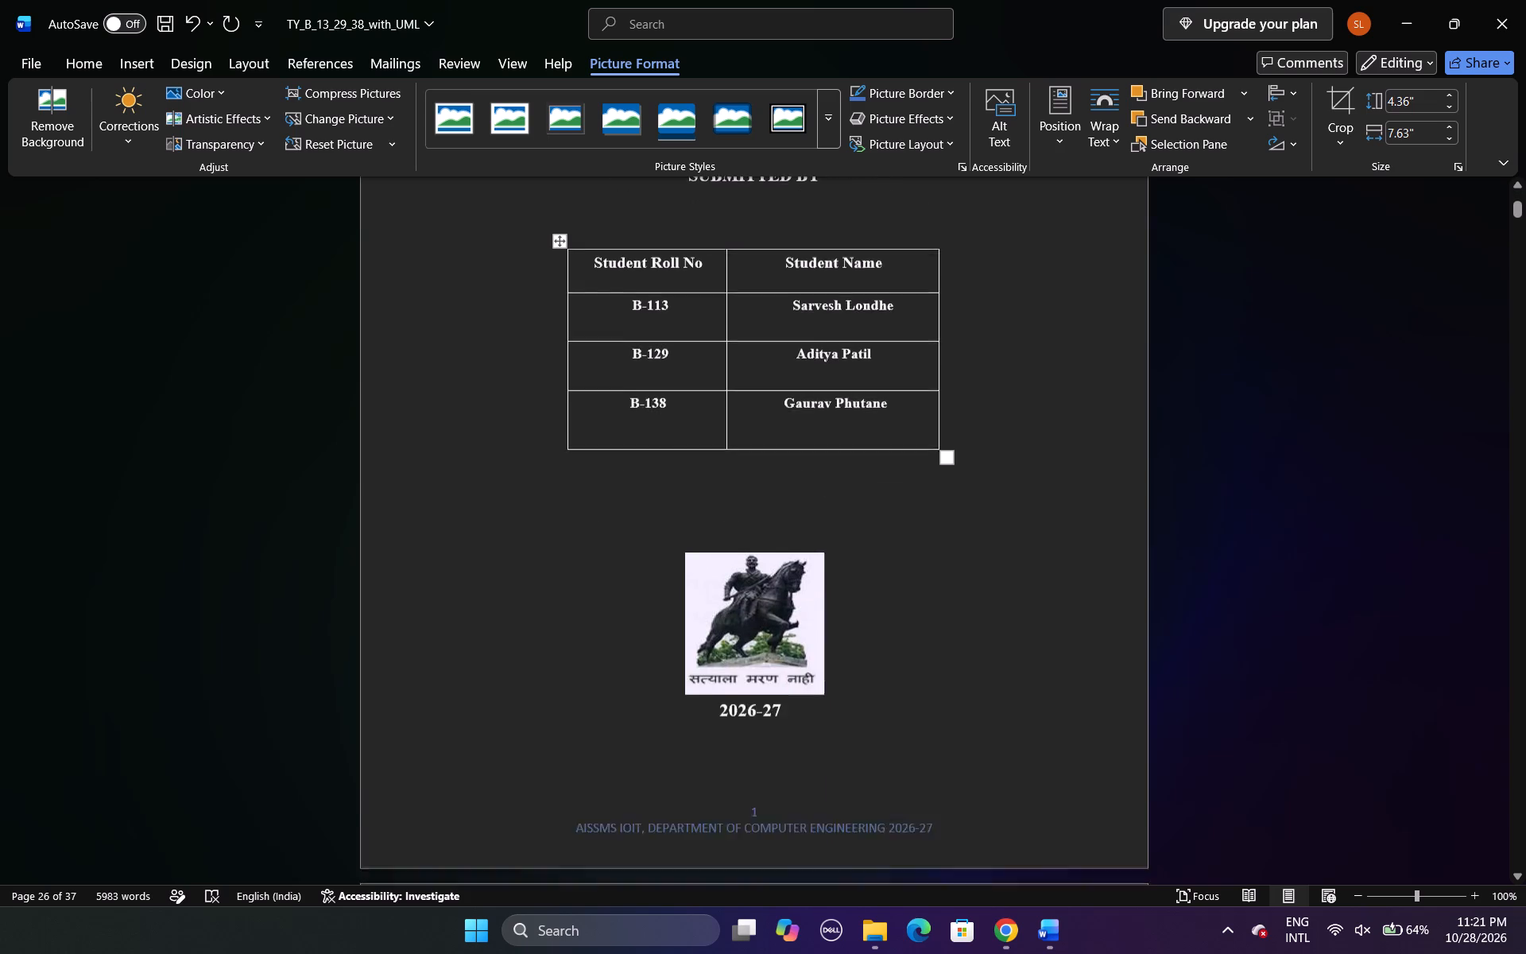
scroll(749, 707, down, 2)
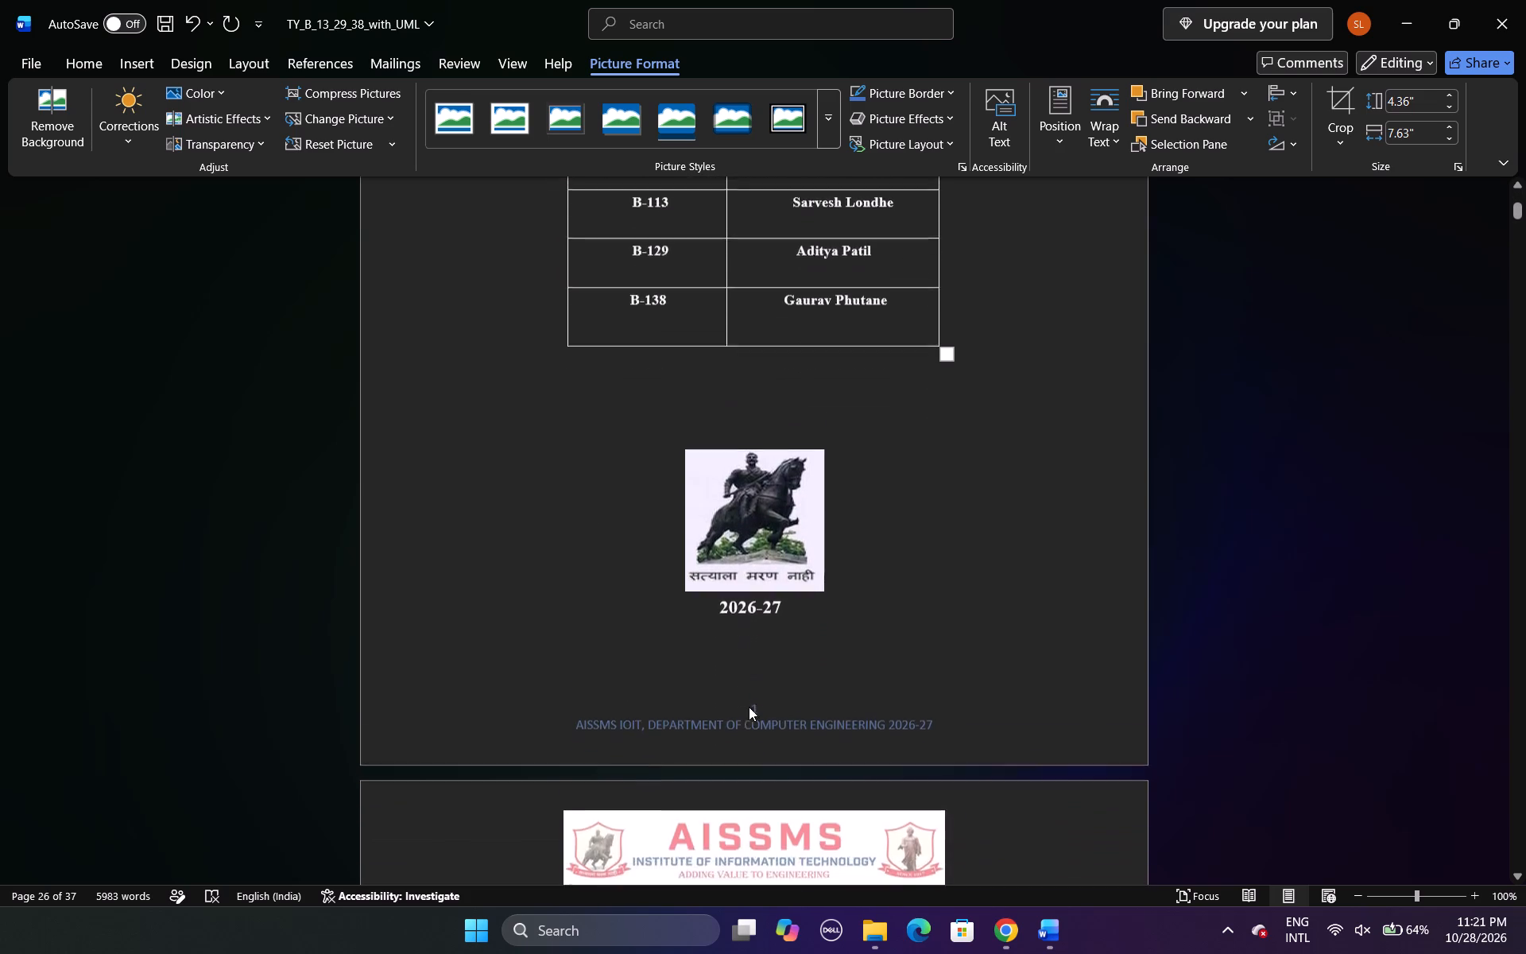
scroll(749, 707, down, 1)
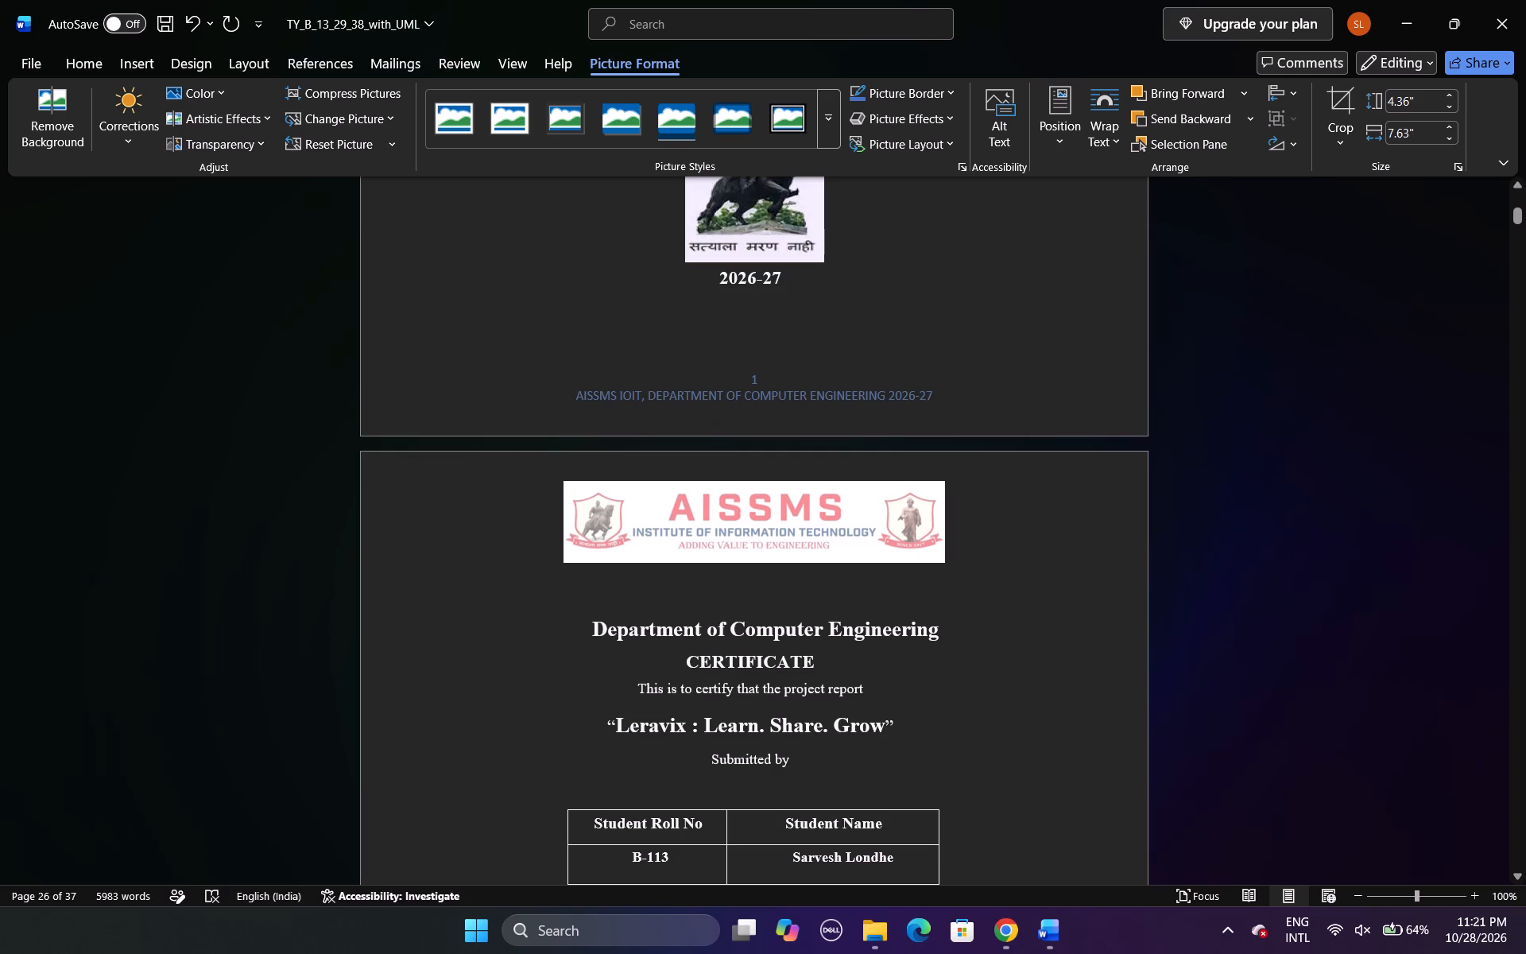
Deselect the screenshot and check the certificate page and the index table of chapters and page numbers.
click(755, 371)
click(769, 374)
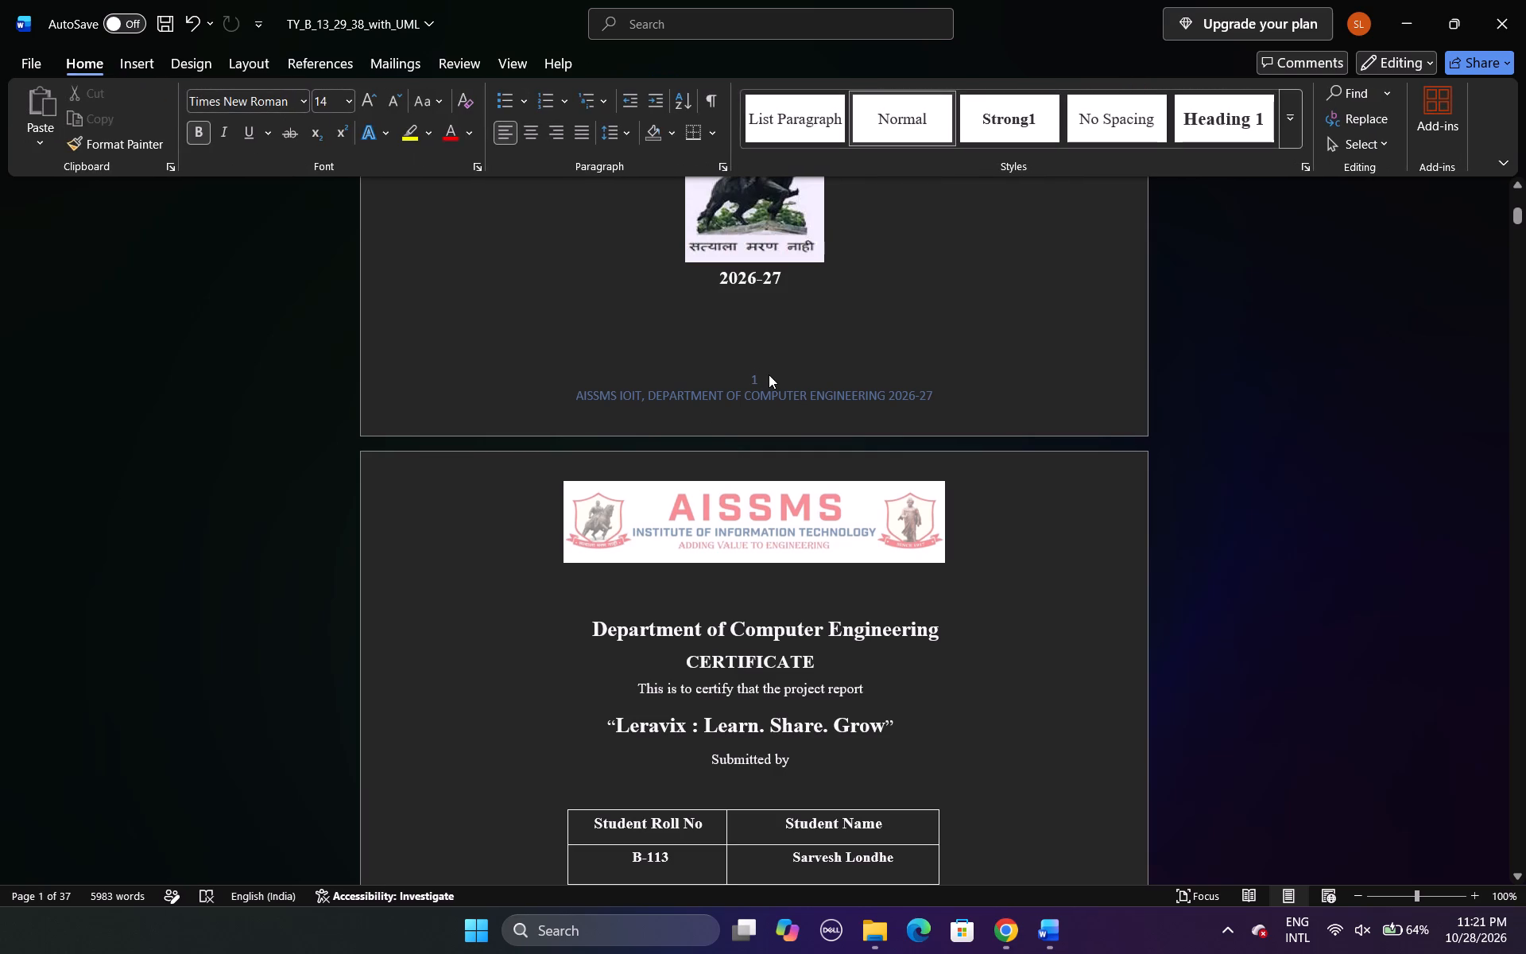
scroll(769, 374, down, 3)
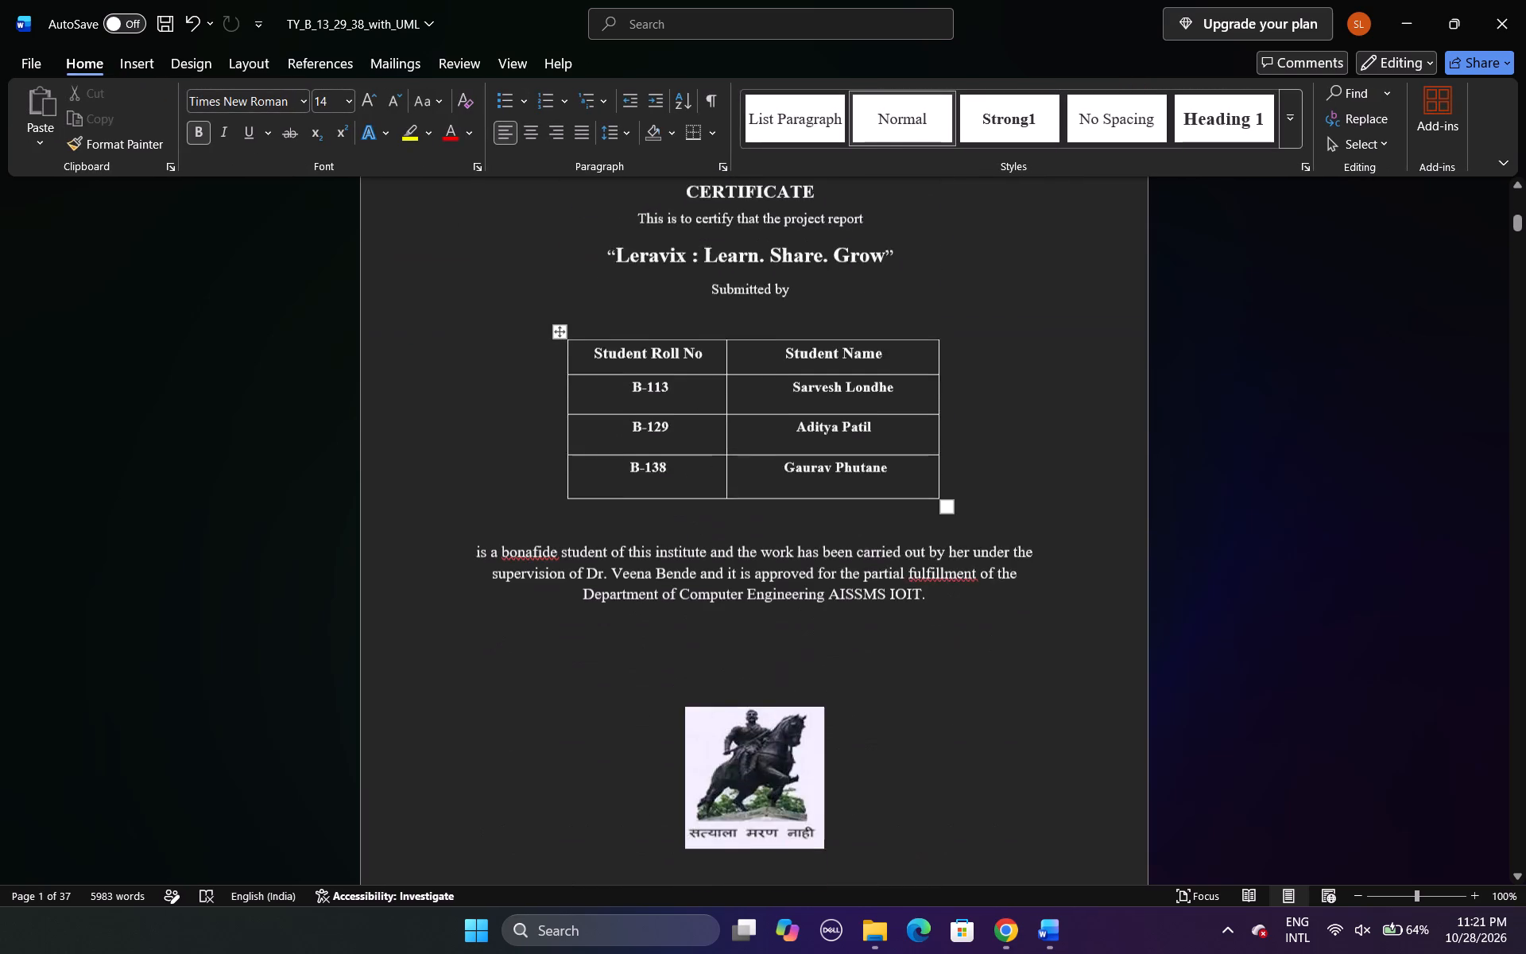
scroll(769, 374, down, 2)
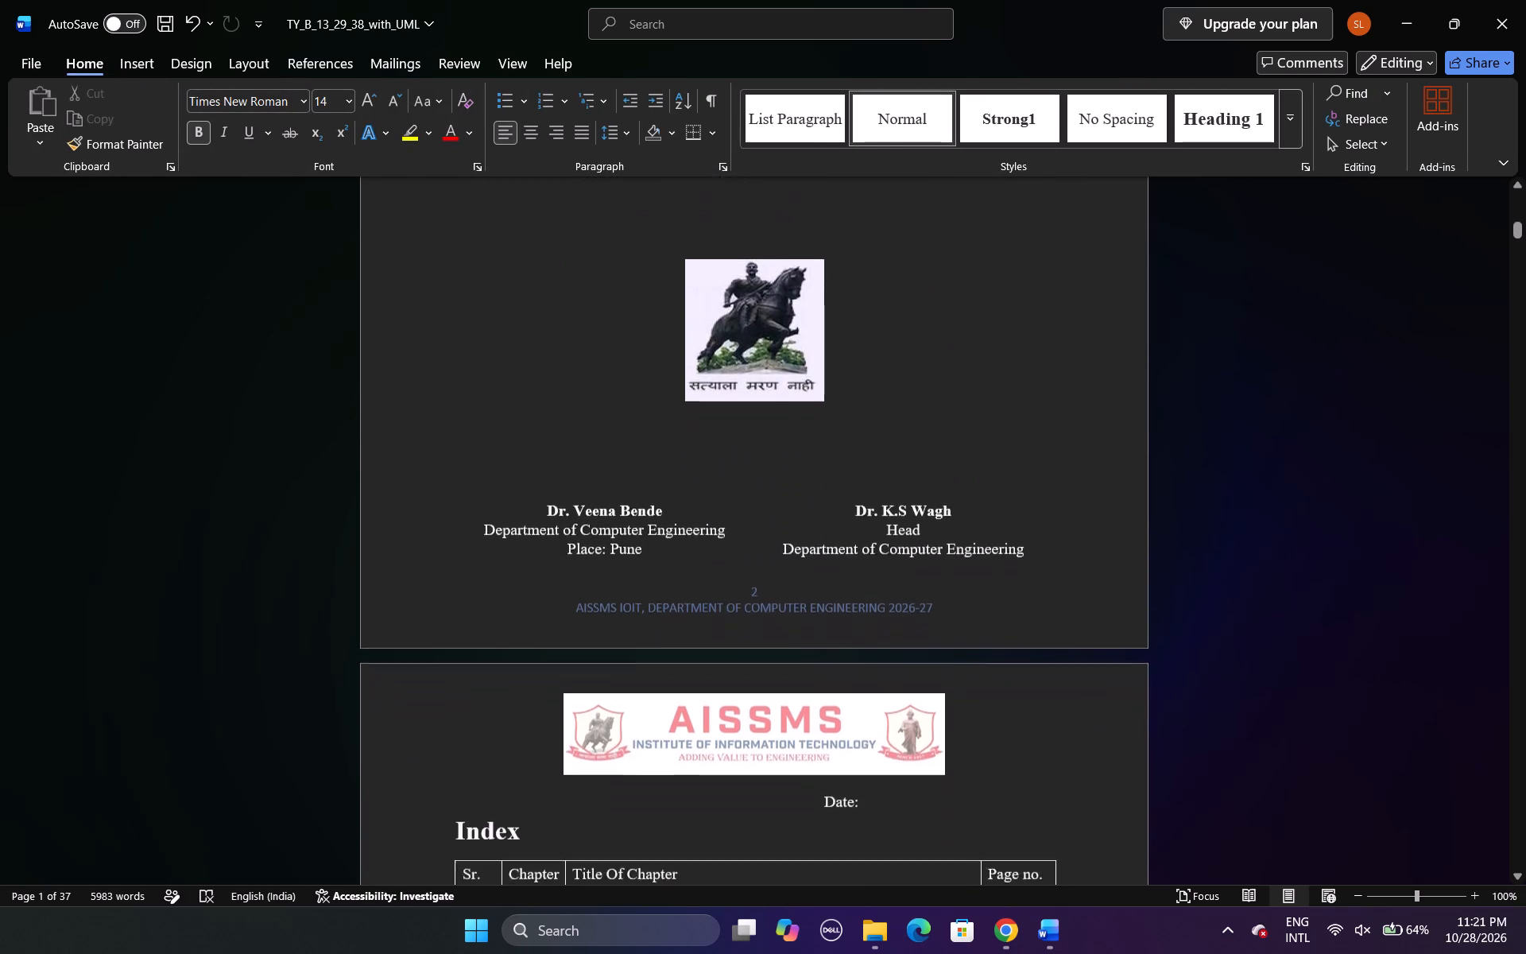
scroll(769, 374, down, 6)
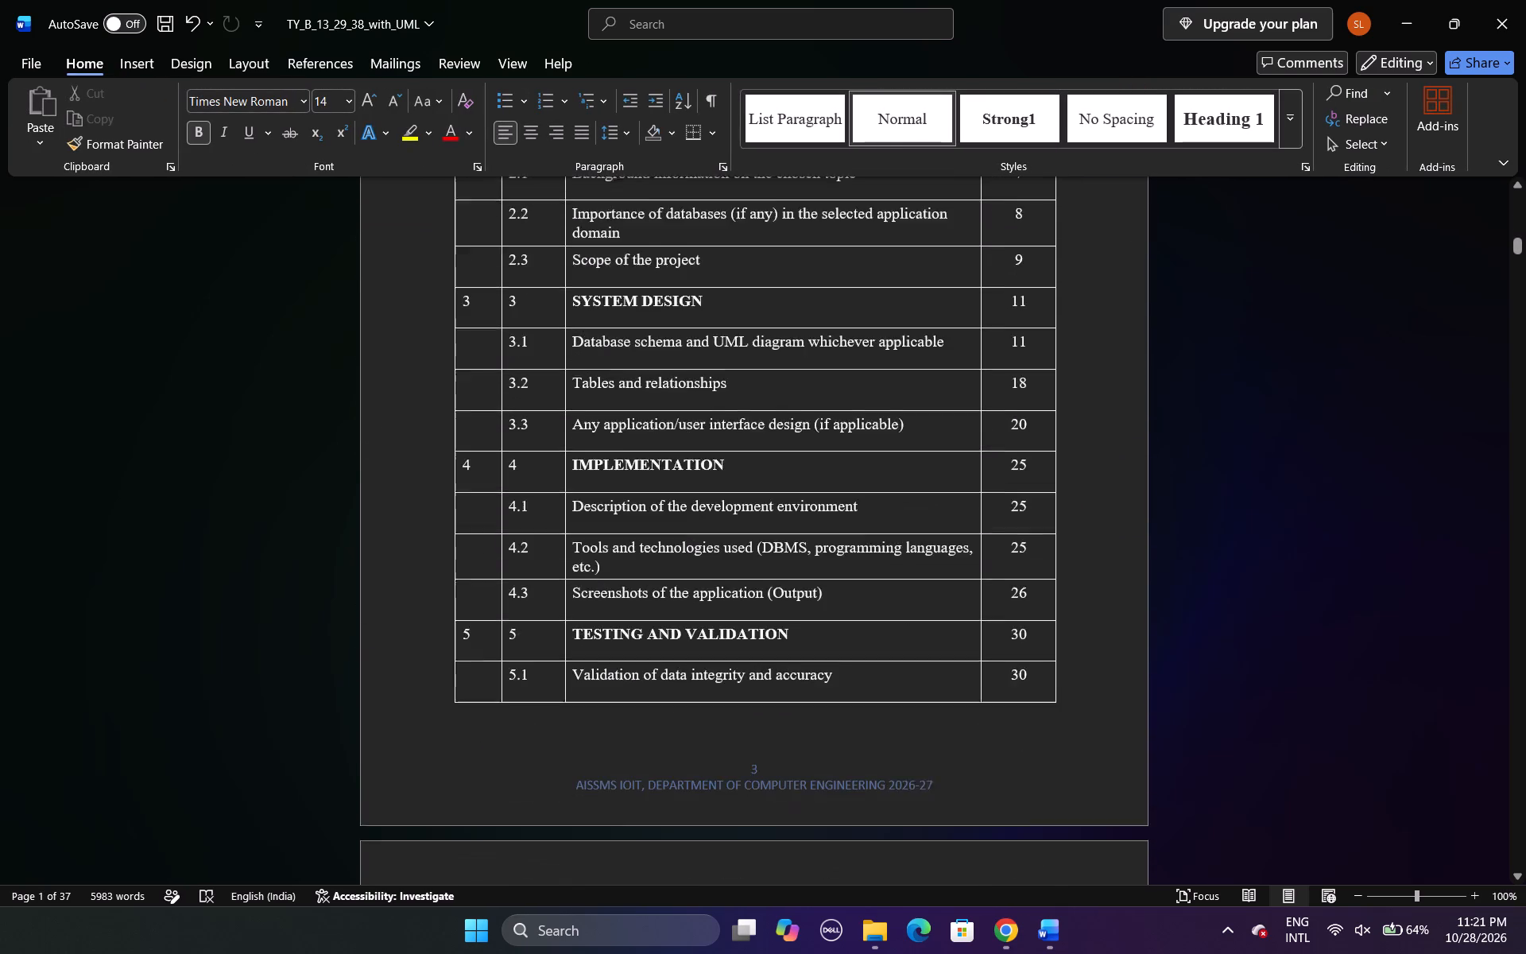
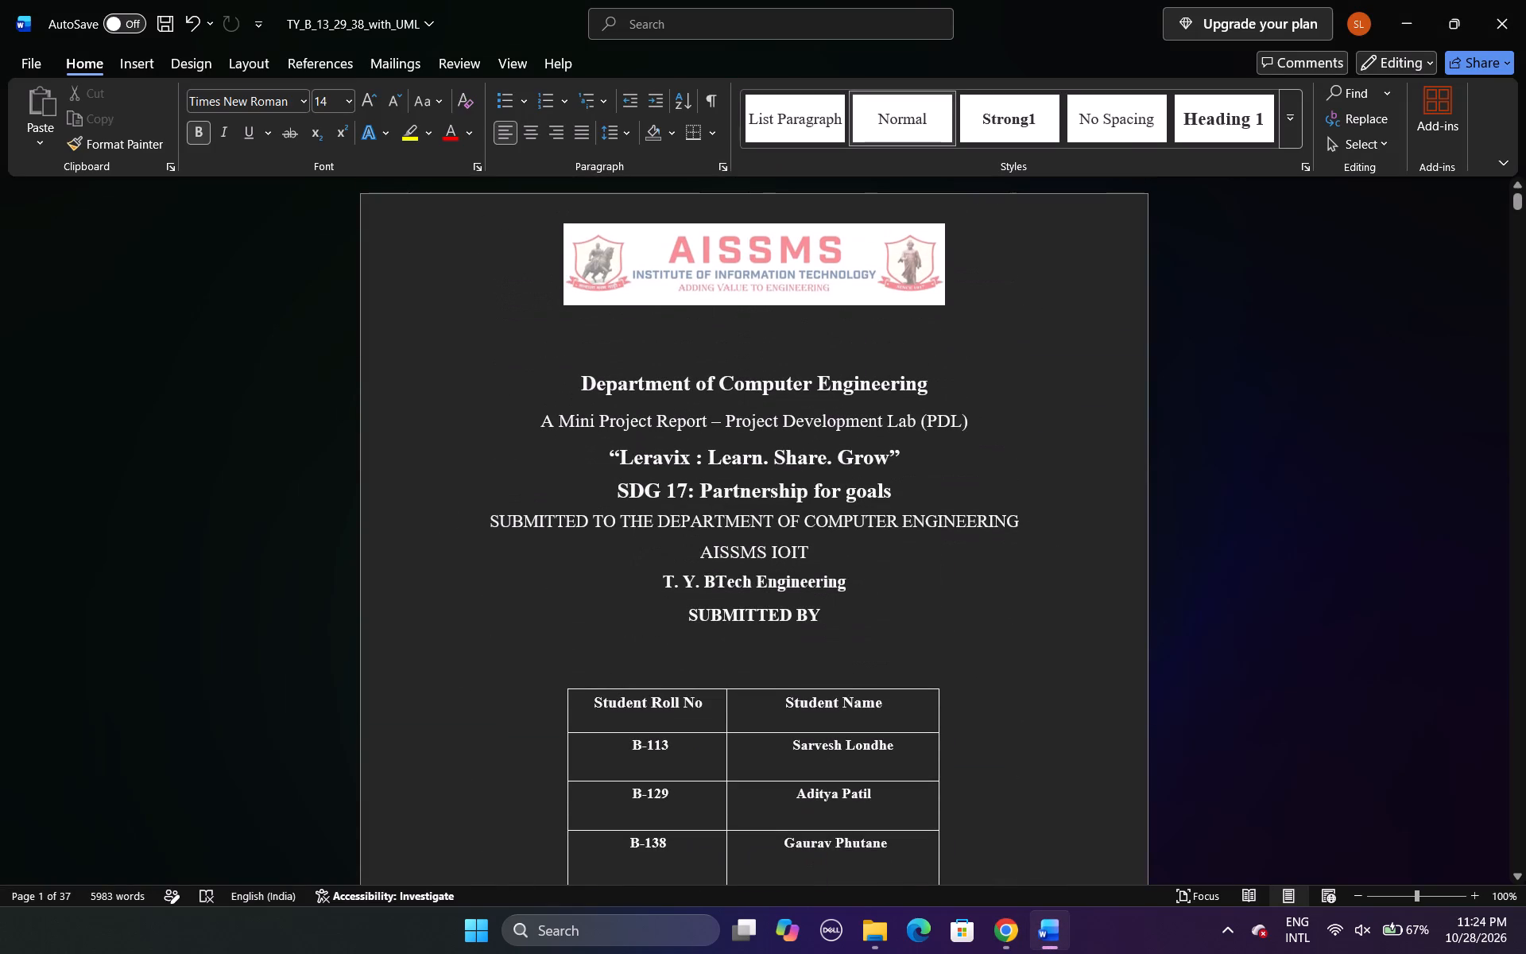
key(ctrl+s)
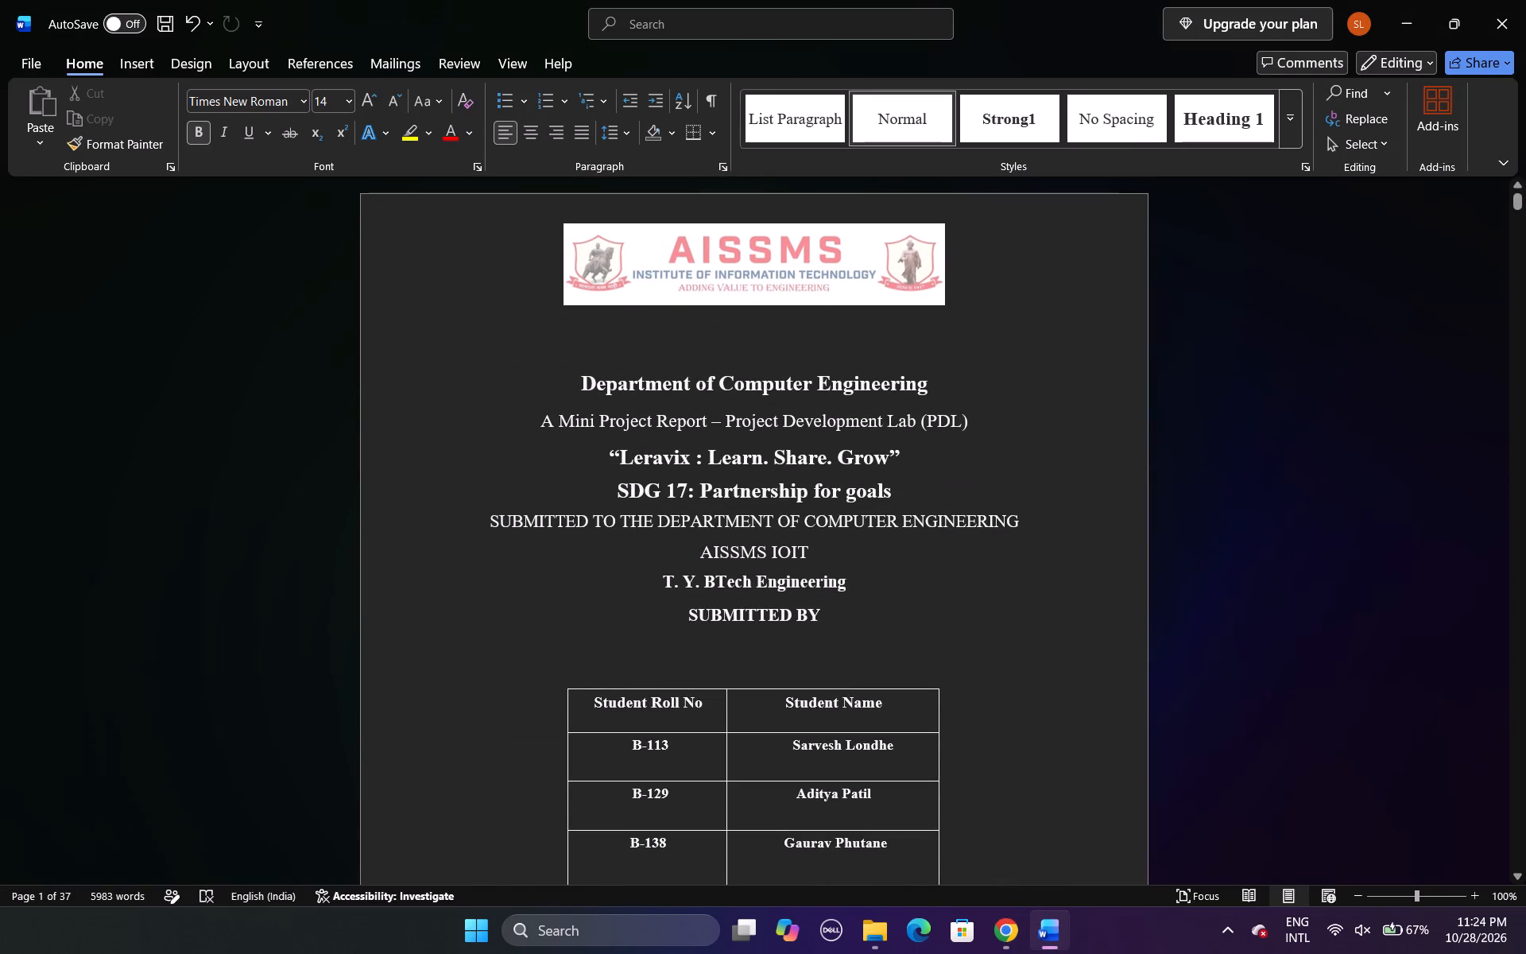
Examine the conclusion chapter's project achievements, key learning, limitations and future scope pages.
scroll(938, 762, down, 10)
scroll(938, 762, down, 13)
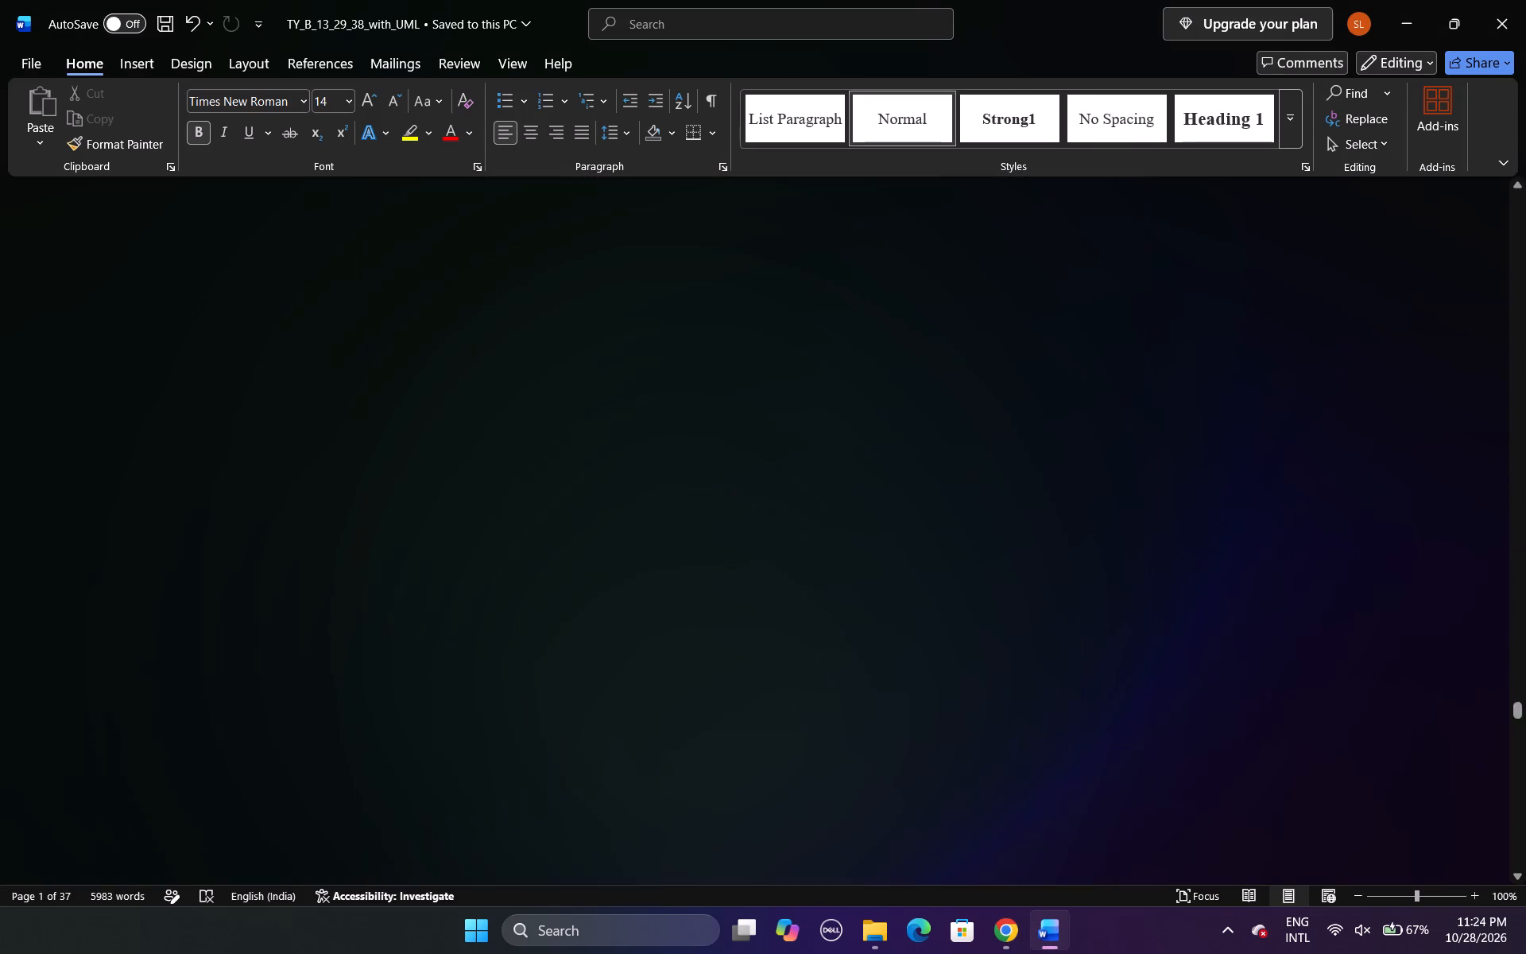
scroll(938, 762, down, 6)
scroll(938, 762, up, 10)
scroll(938, 762, down, 1)
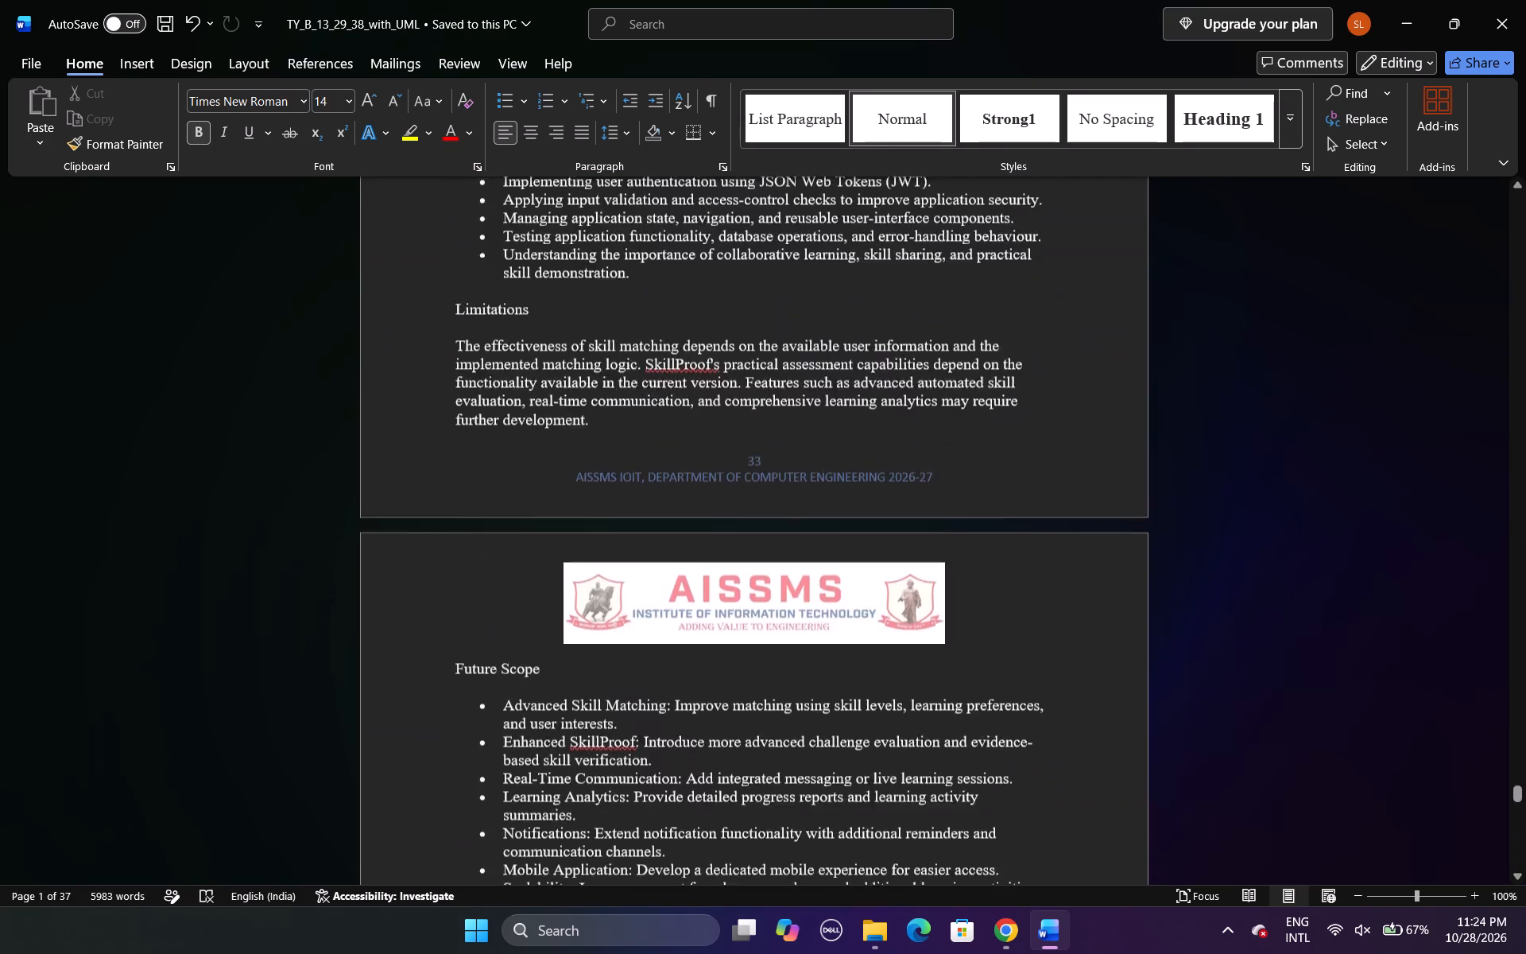
scroll(938, 762, down, 1)
scroll(938, 762, up, 3)
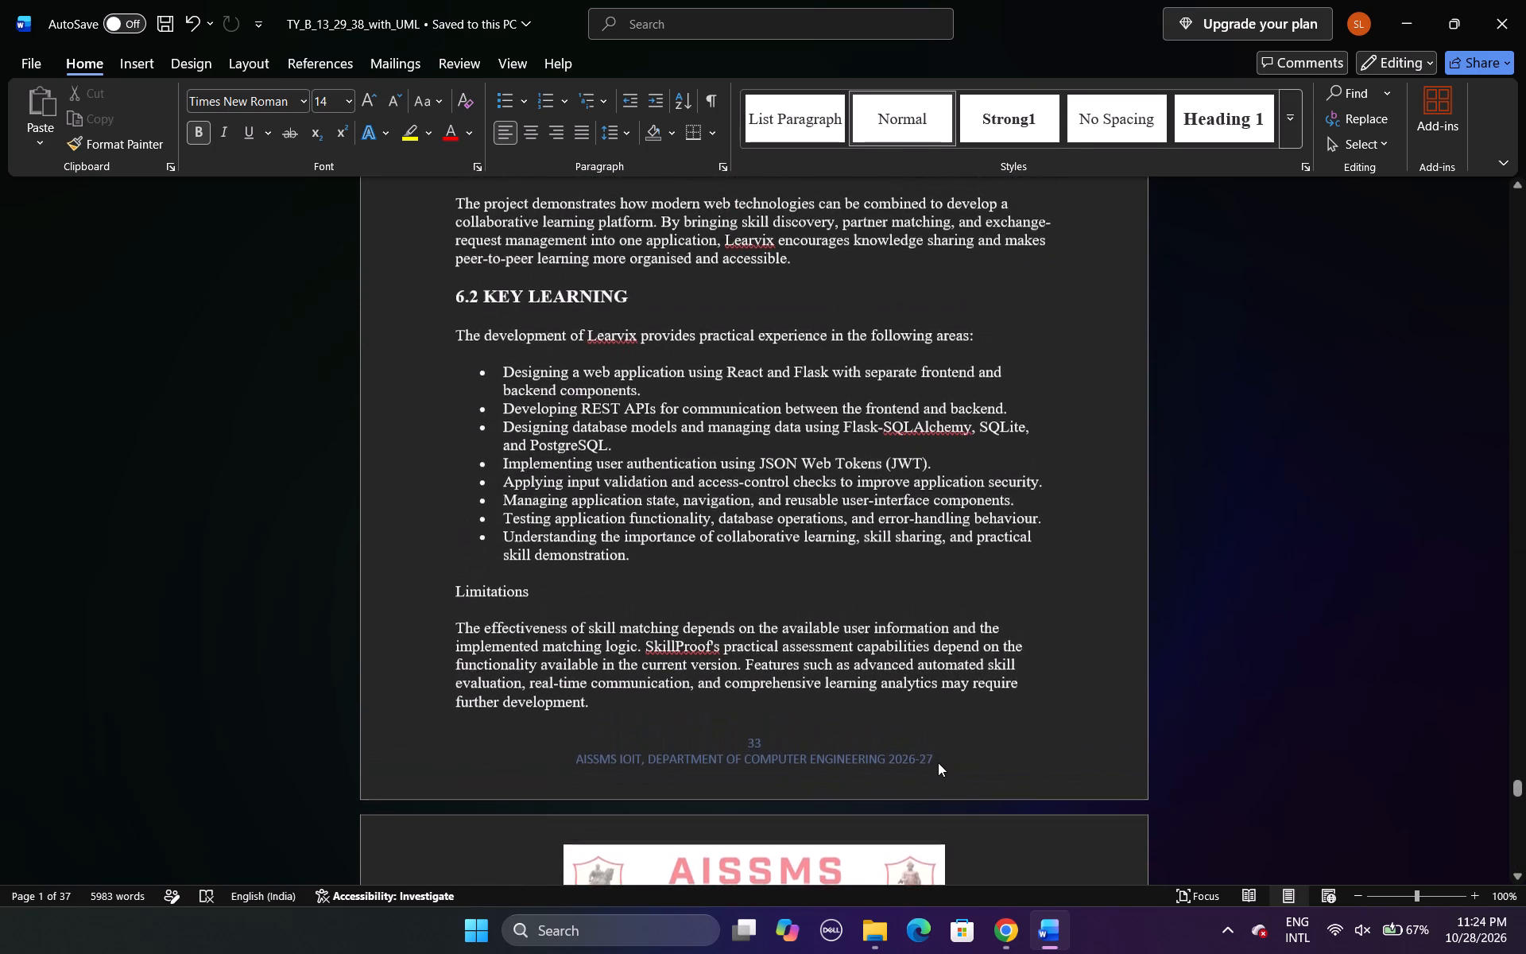
scroll(938, 762, down, 2)
scroll(938, 762, up, 2)
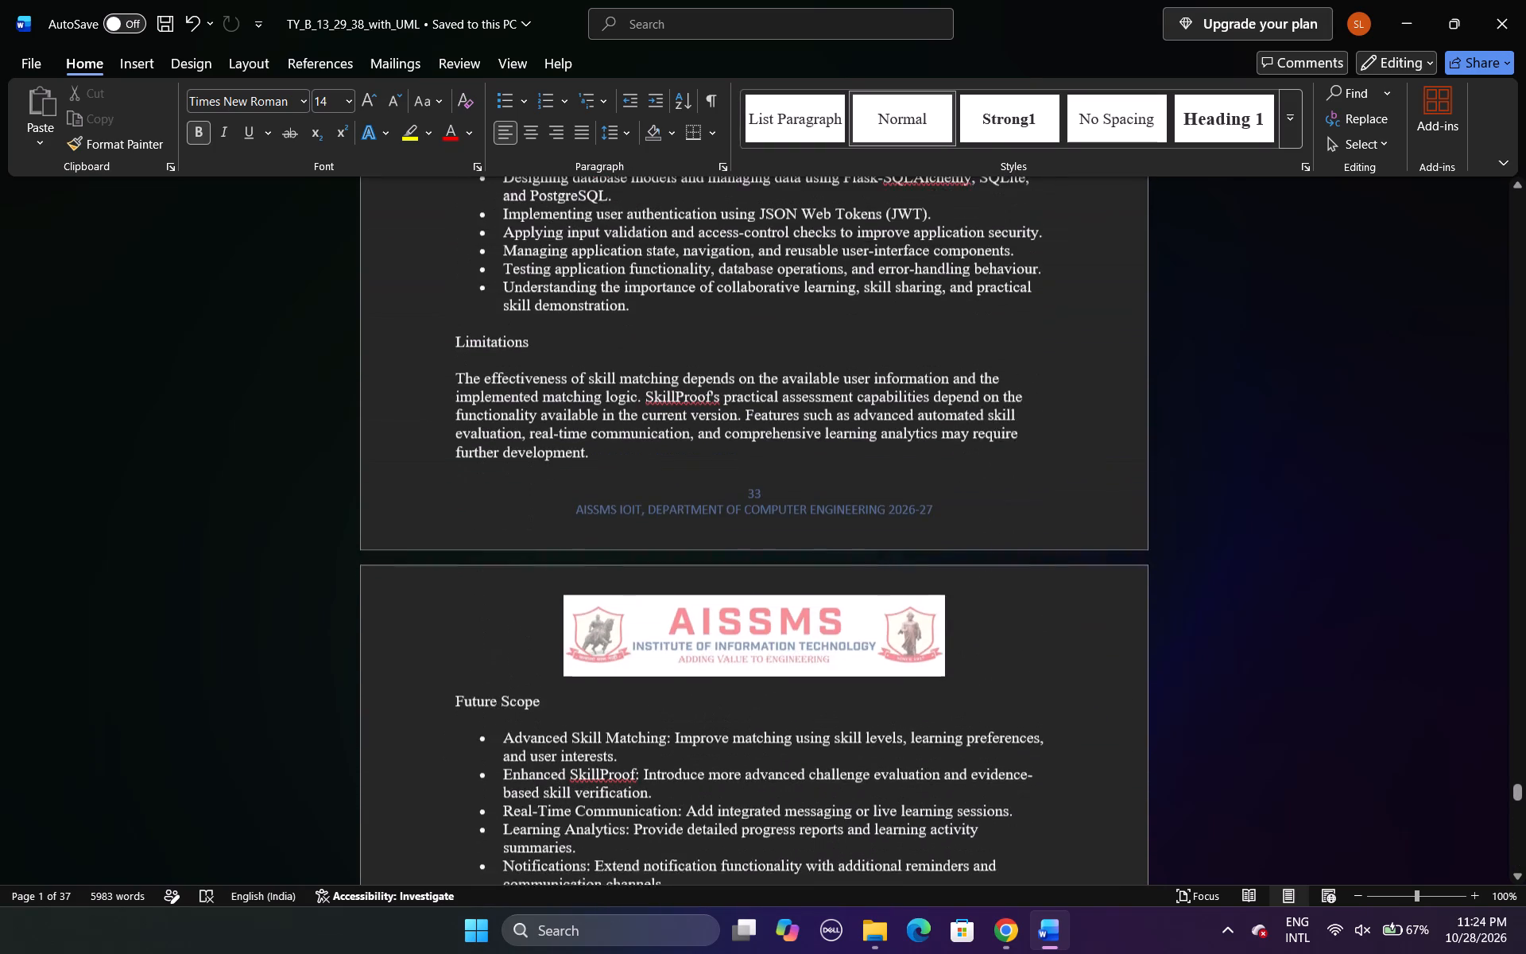
scroll(807, 682, up, 1)
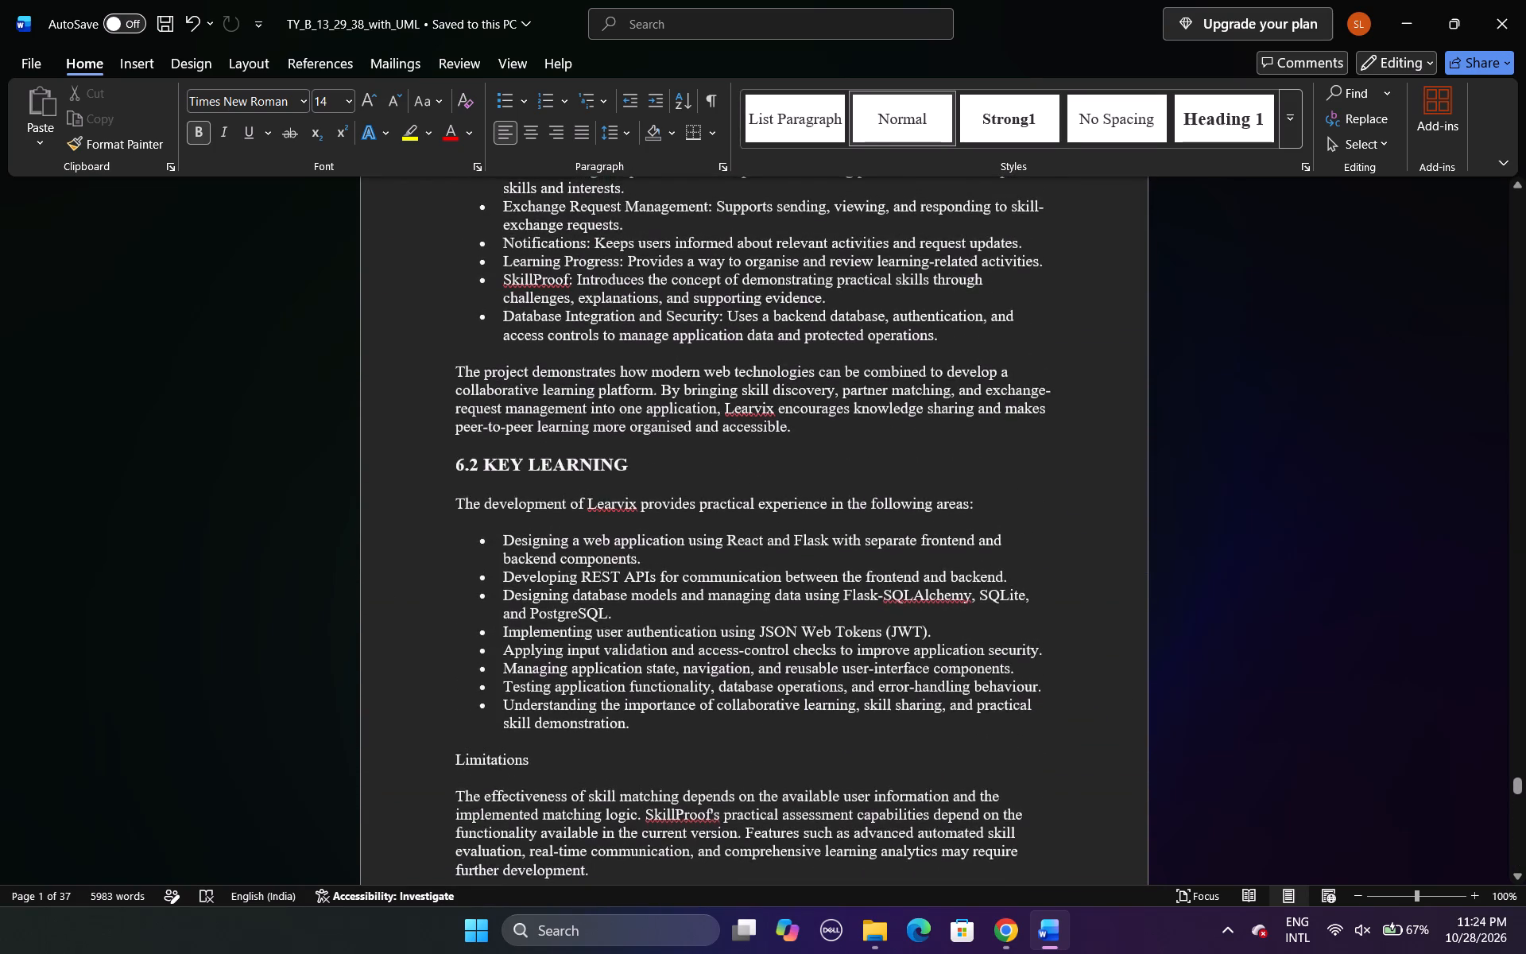
scroll(633, 619, up, 4)
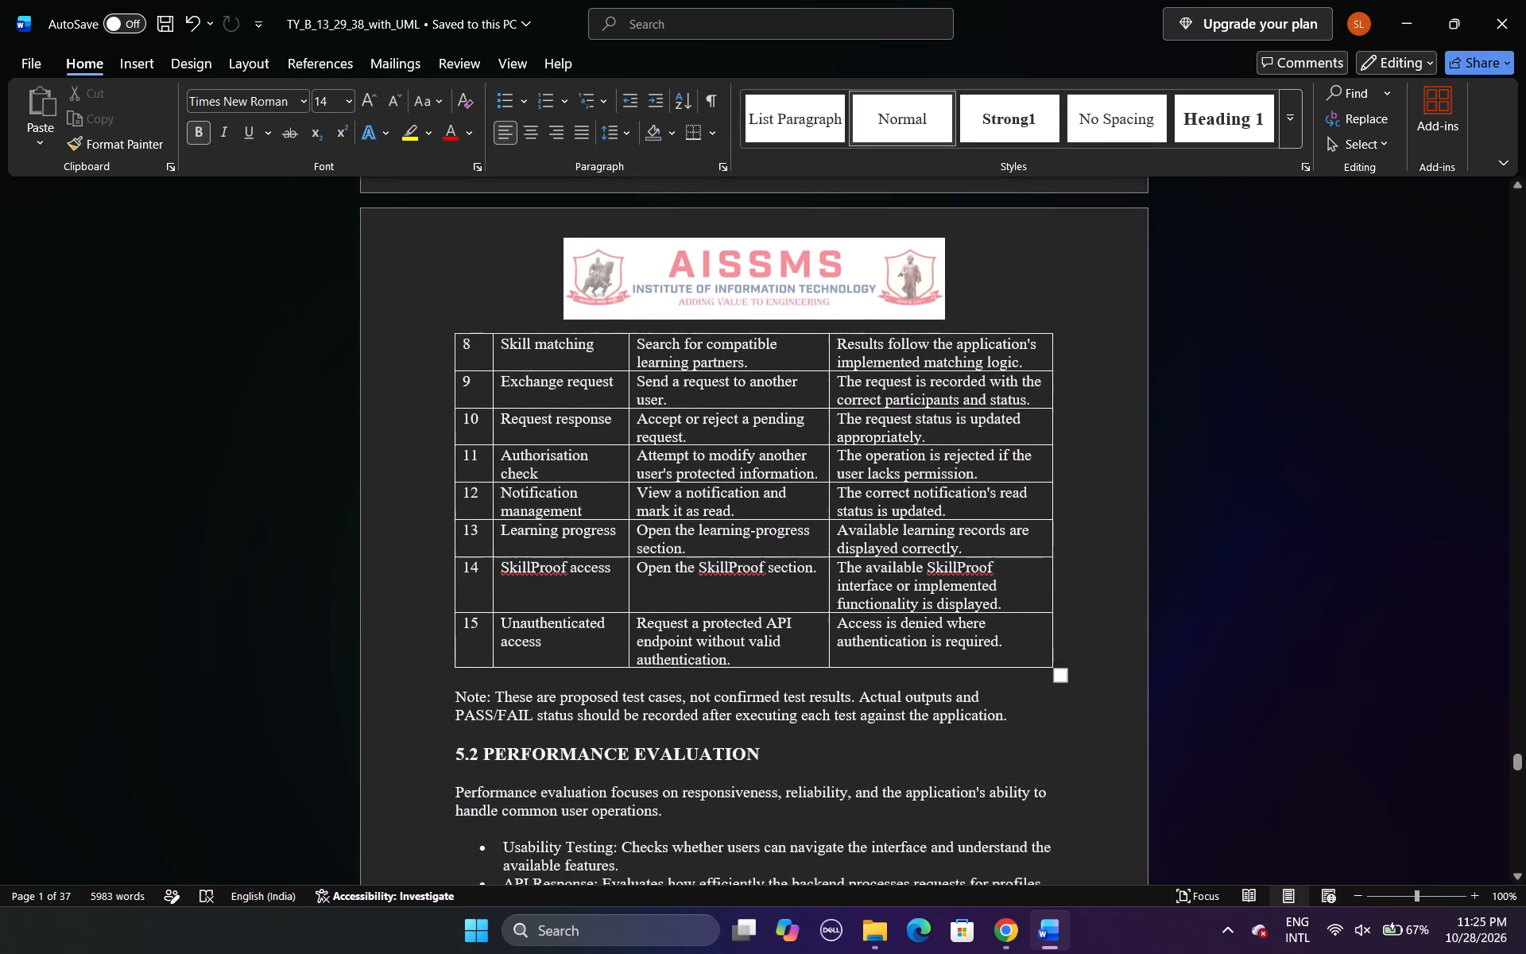
Examine chapter 5, Testing and Validation, from its key validation areas through the test cases table.
scroll(591, 537, up, 4)
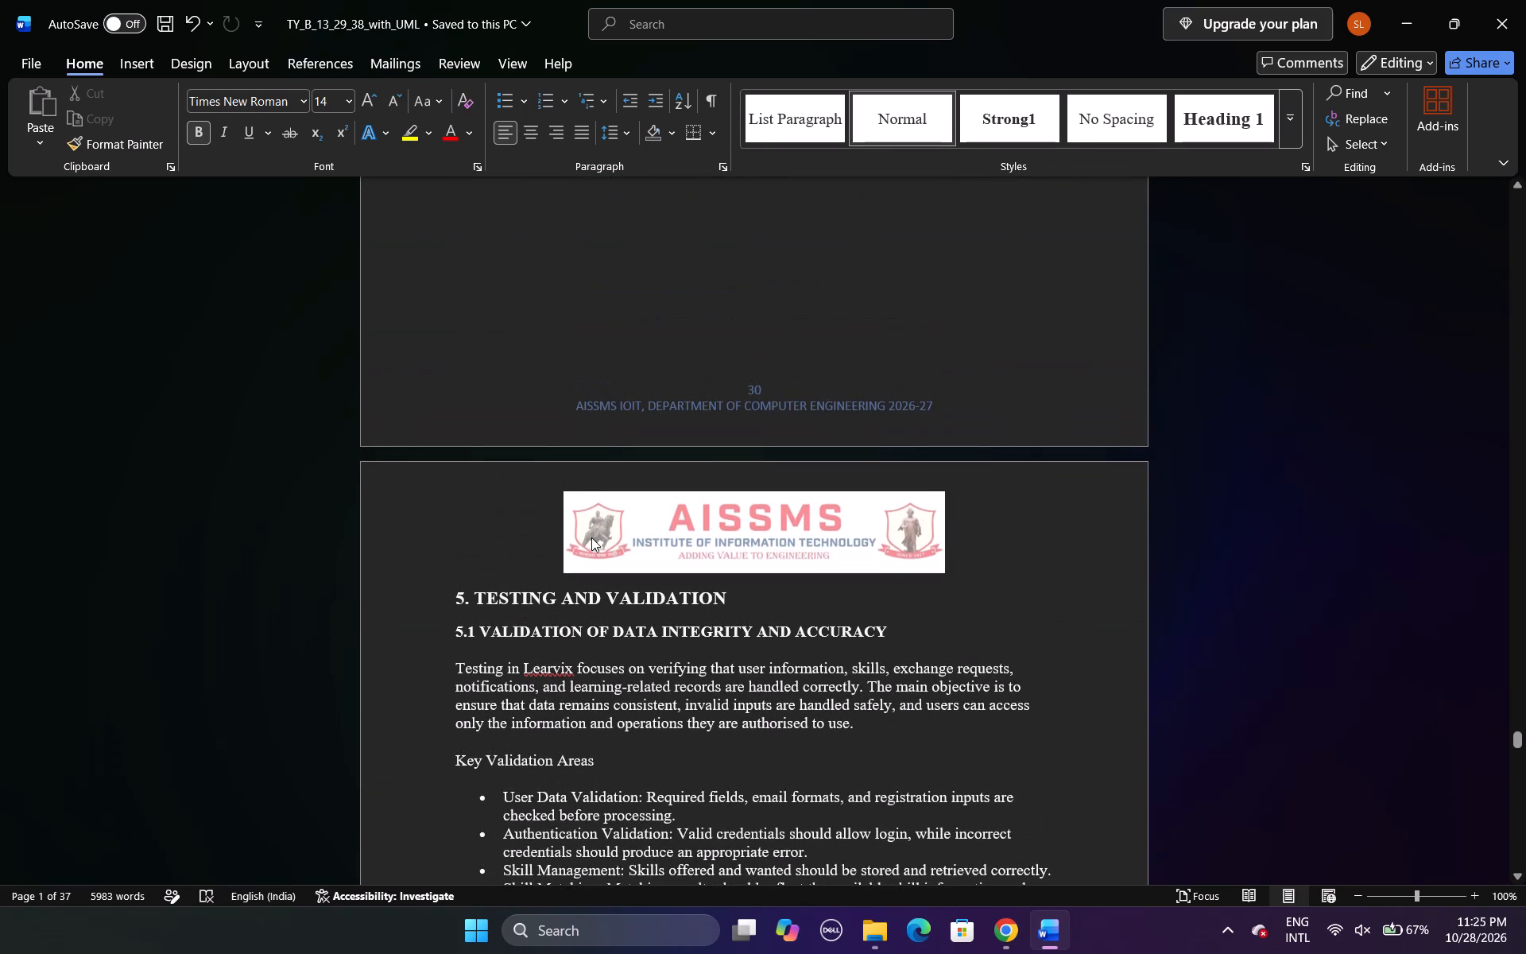
scroll(591, 537, down, 1)
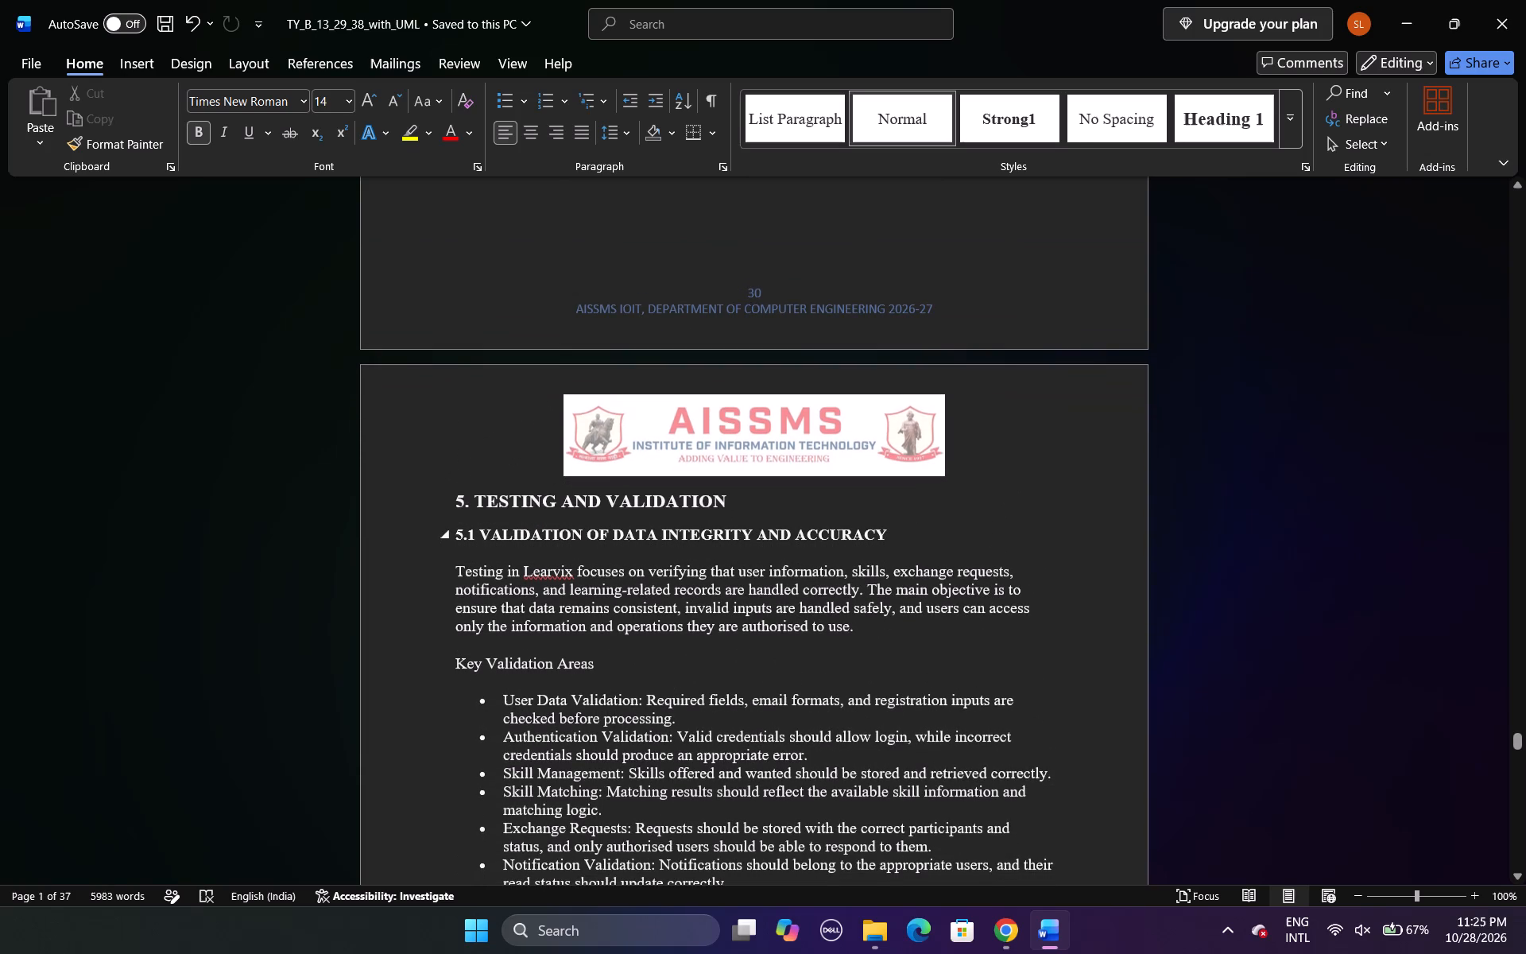
scroll(591, 537, down, 1)
scroll(591, 537, up, 2)
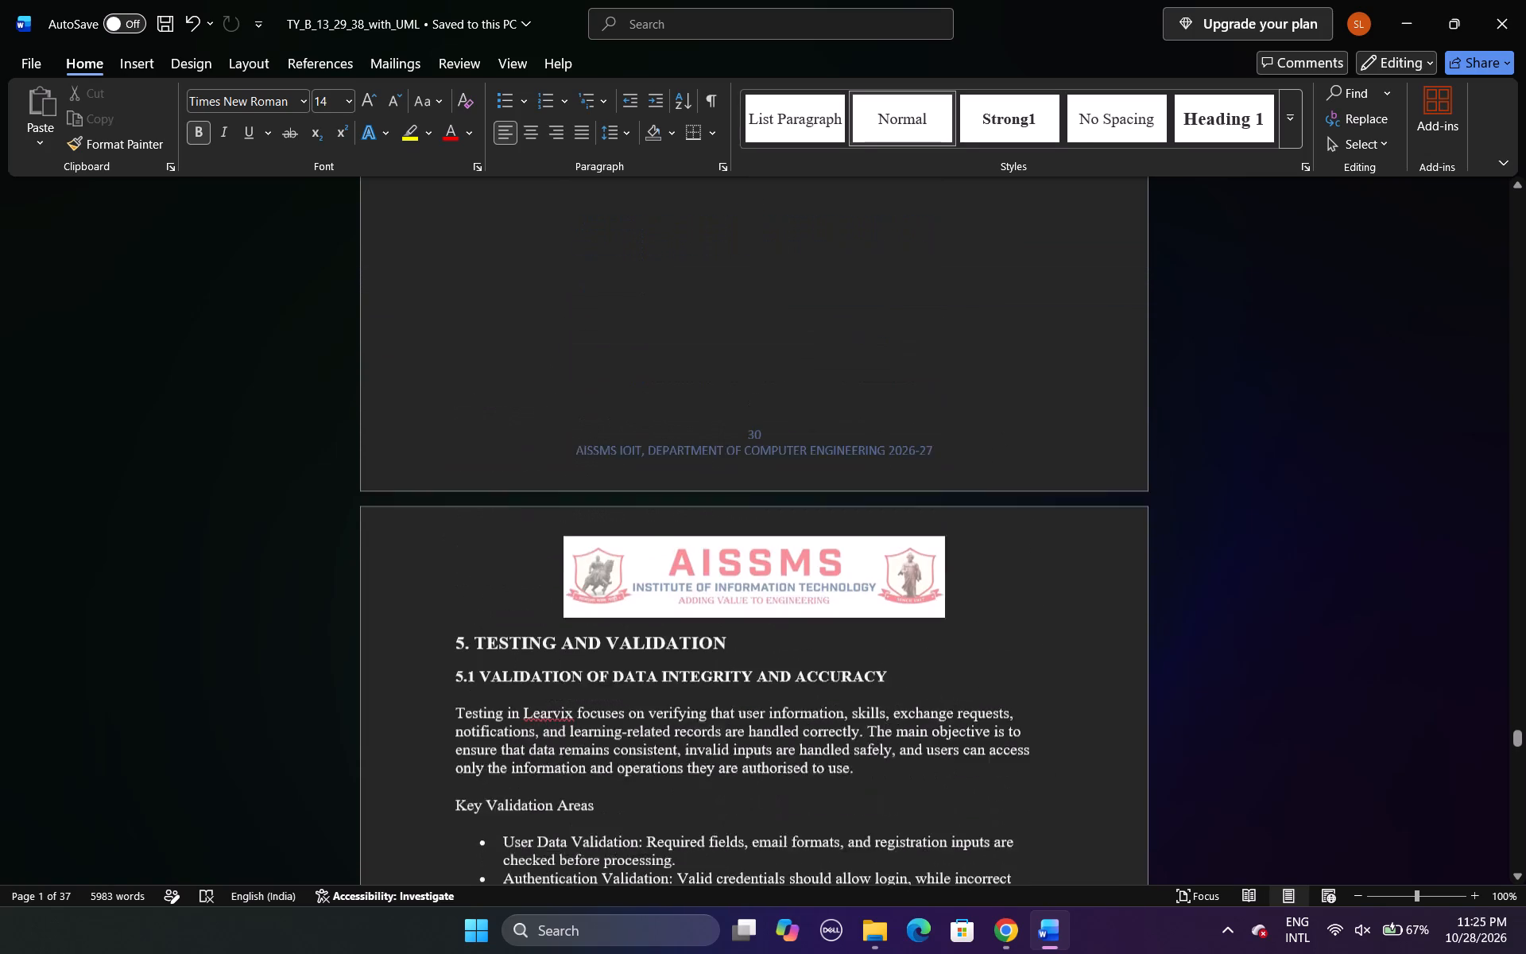
scroll(591, 537, up, 3)
scroll(591, 537, down, 5)
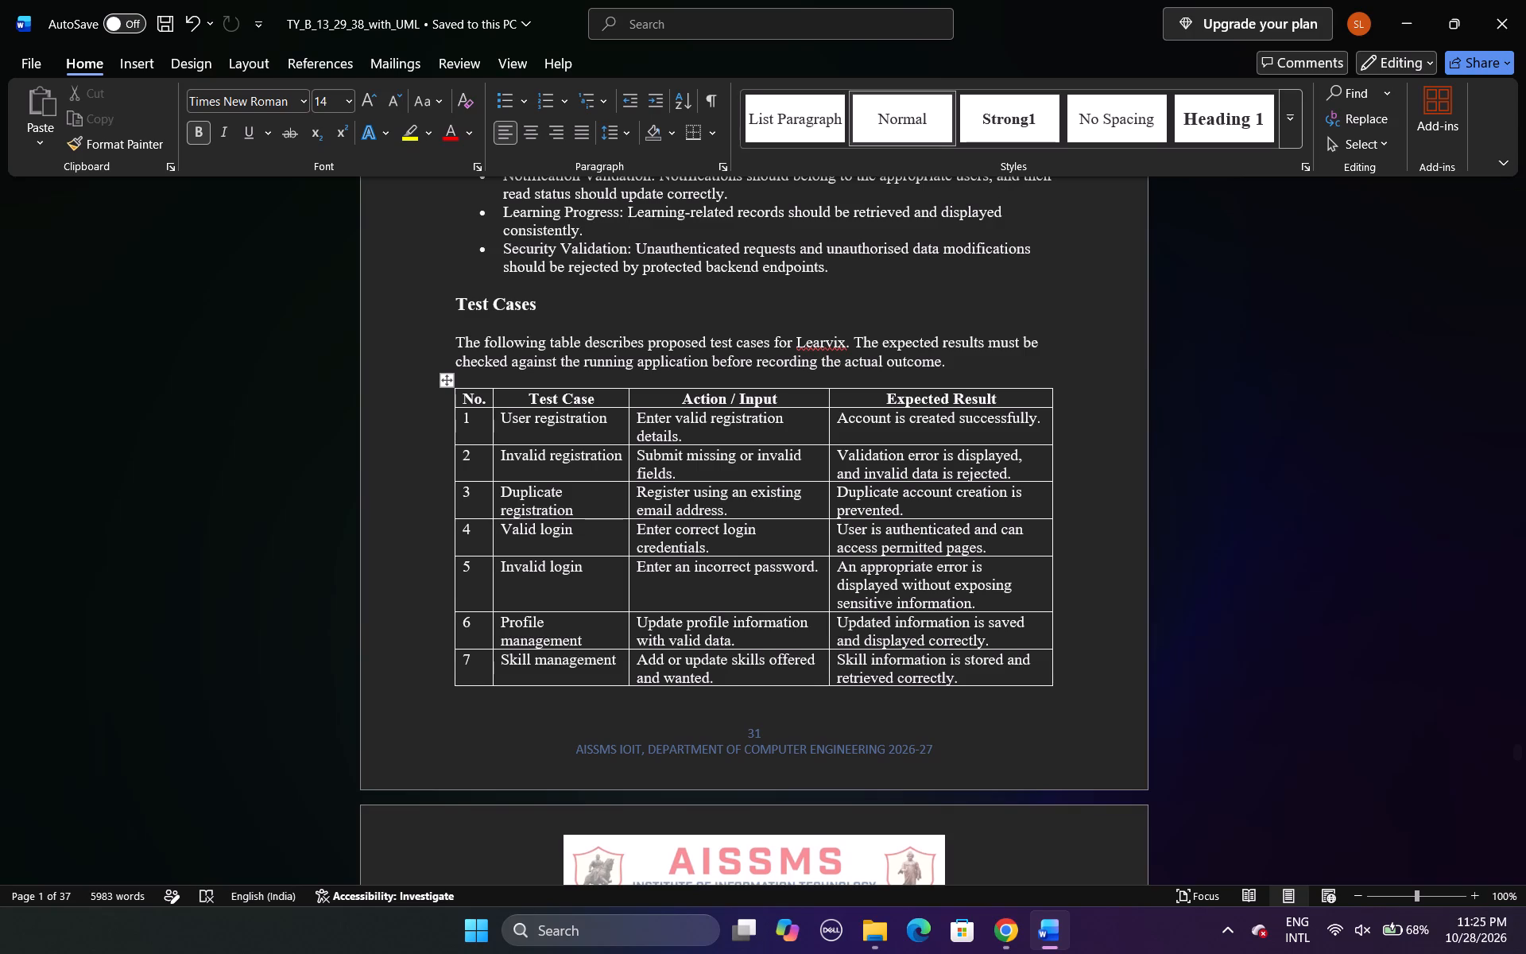
scroll(702, 537, down, 3)
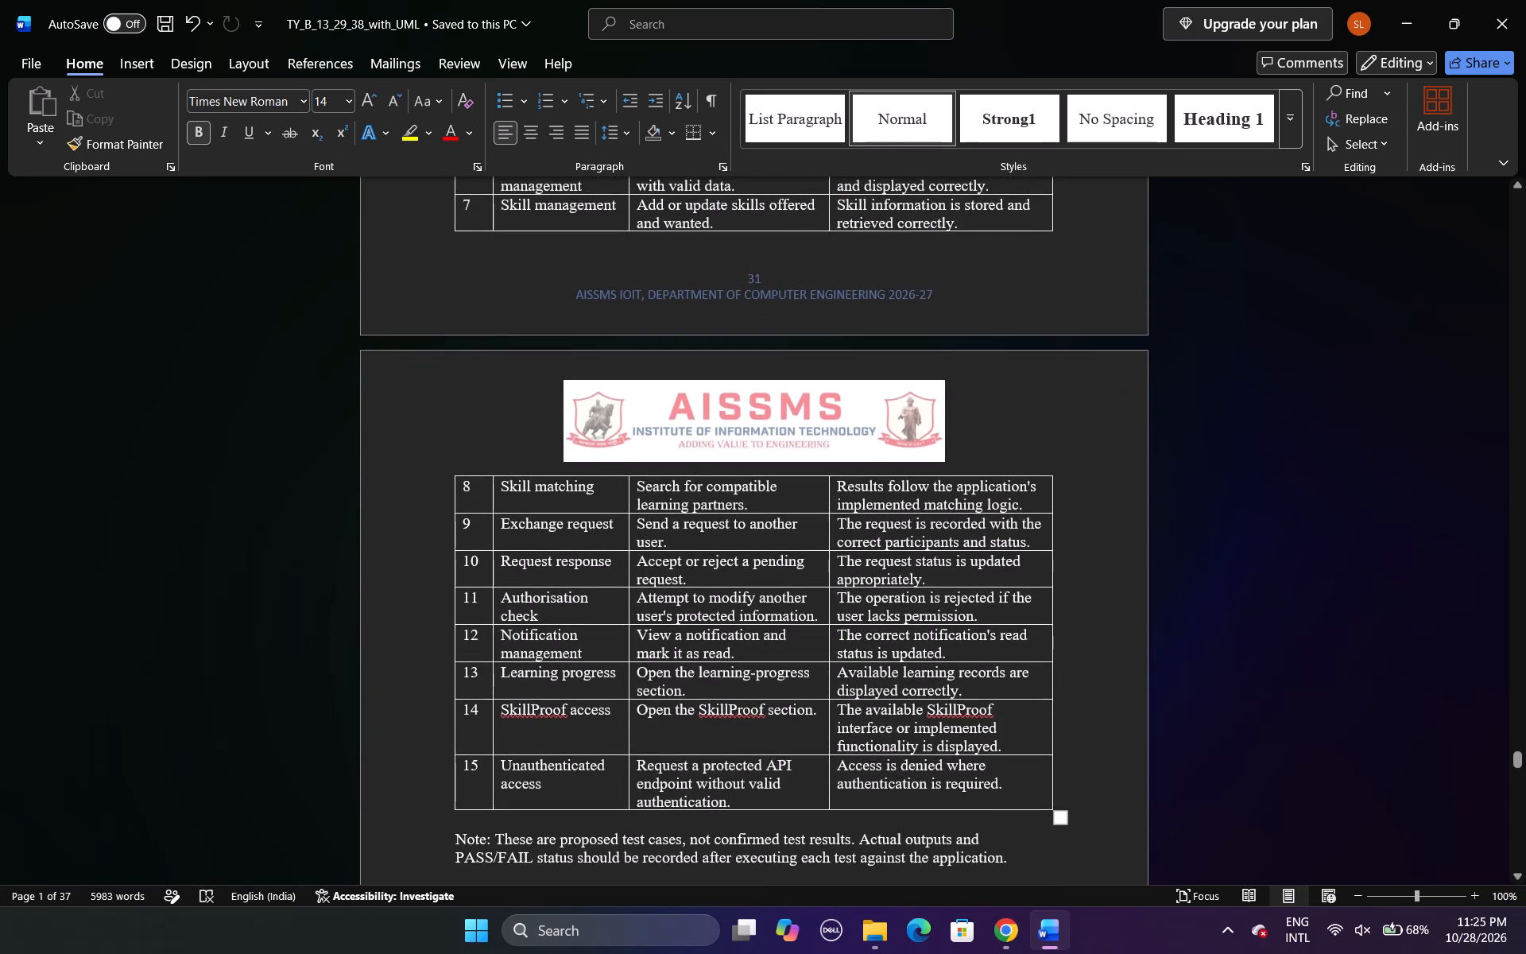
scroll(736, 276, up, 20)
scroll(736, 276, up, 3)
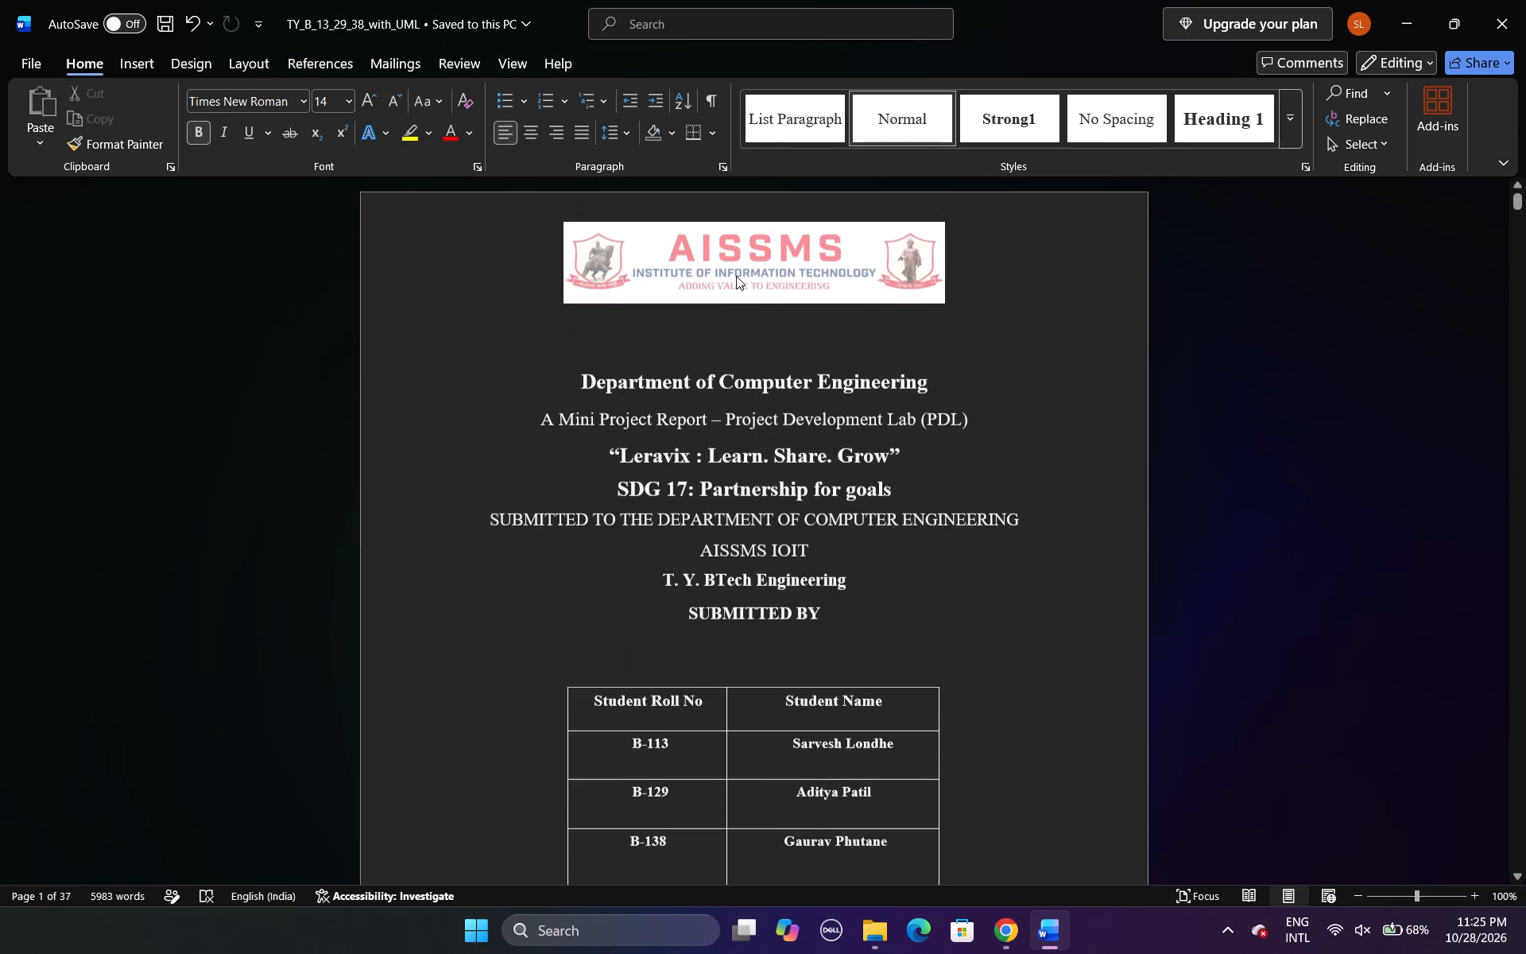
Recheck the cover page's title, student table and year, down to its footer and the certificate page.
scroll(736, 276, down, 1)
scroll(759, 367, down, 1)
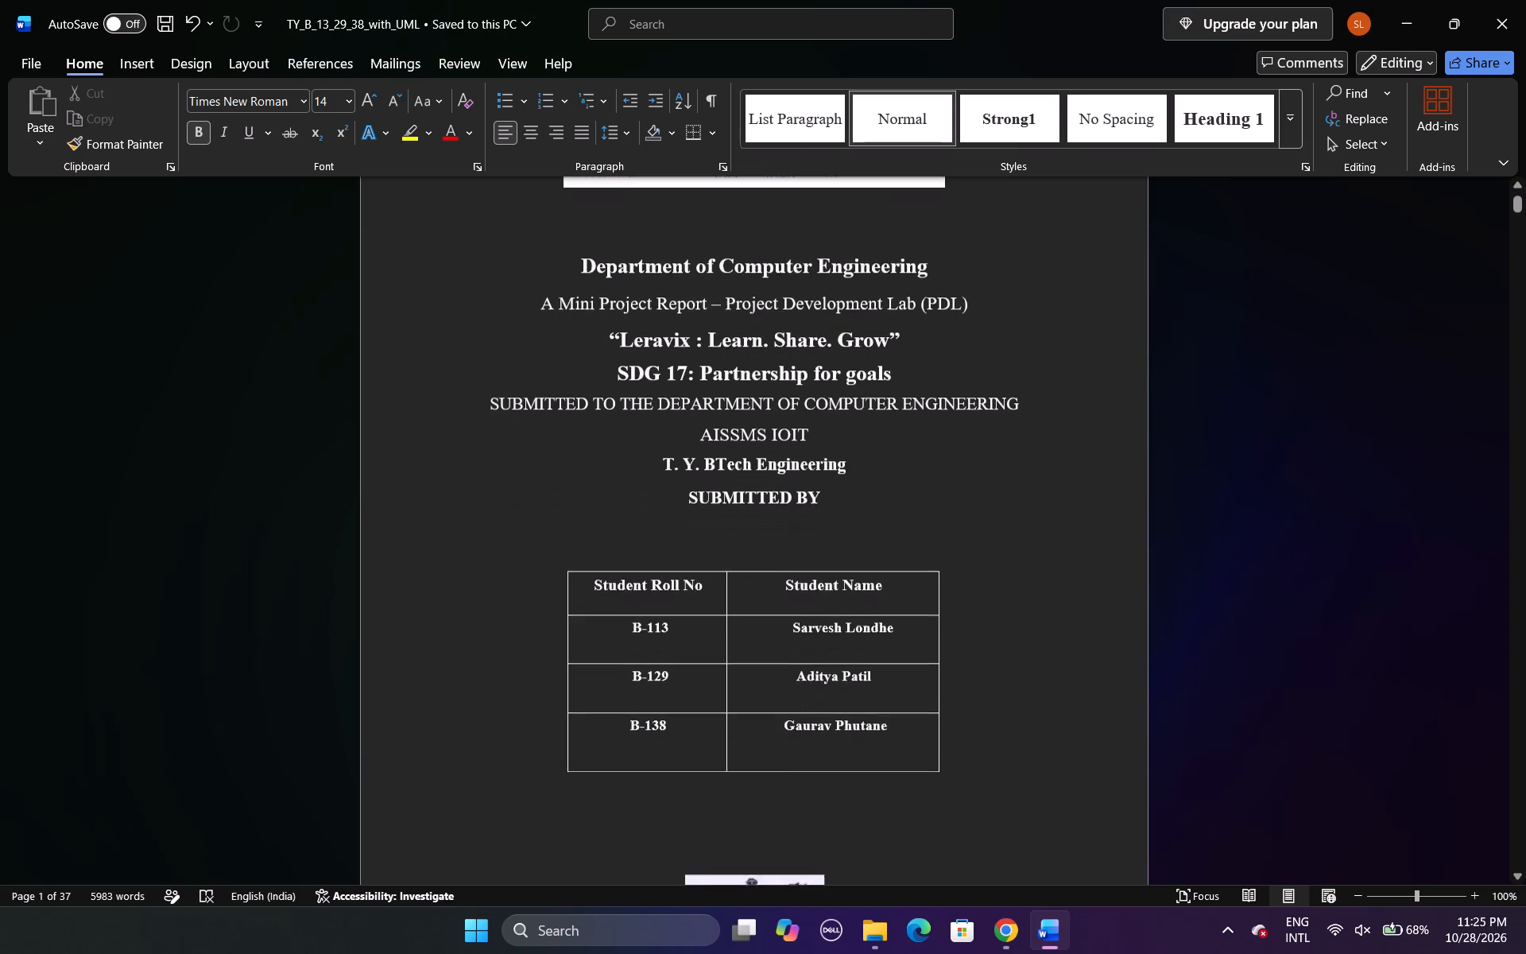
scroll(759, 367, down, 2)
scroll(759, 367, up, 2)
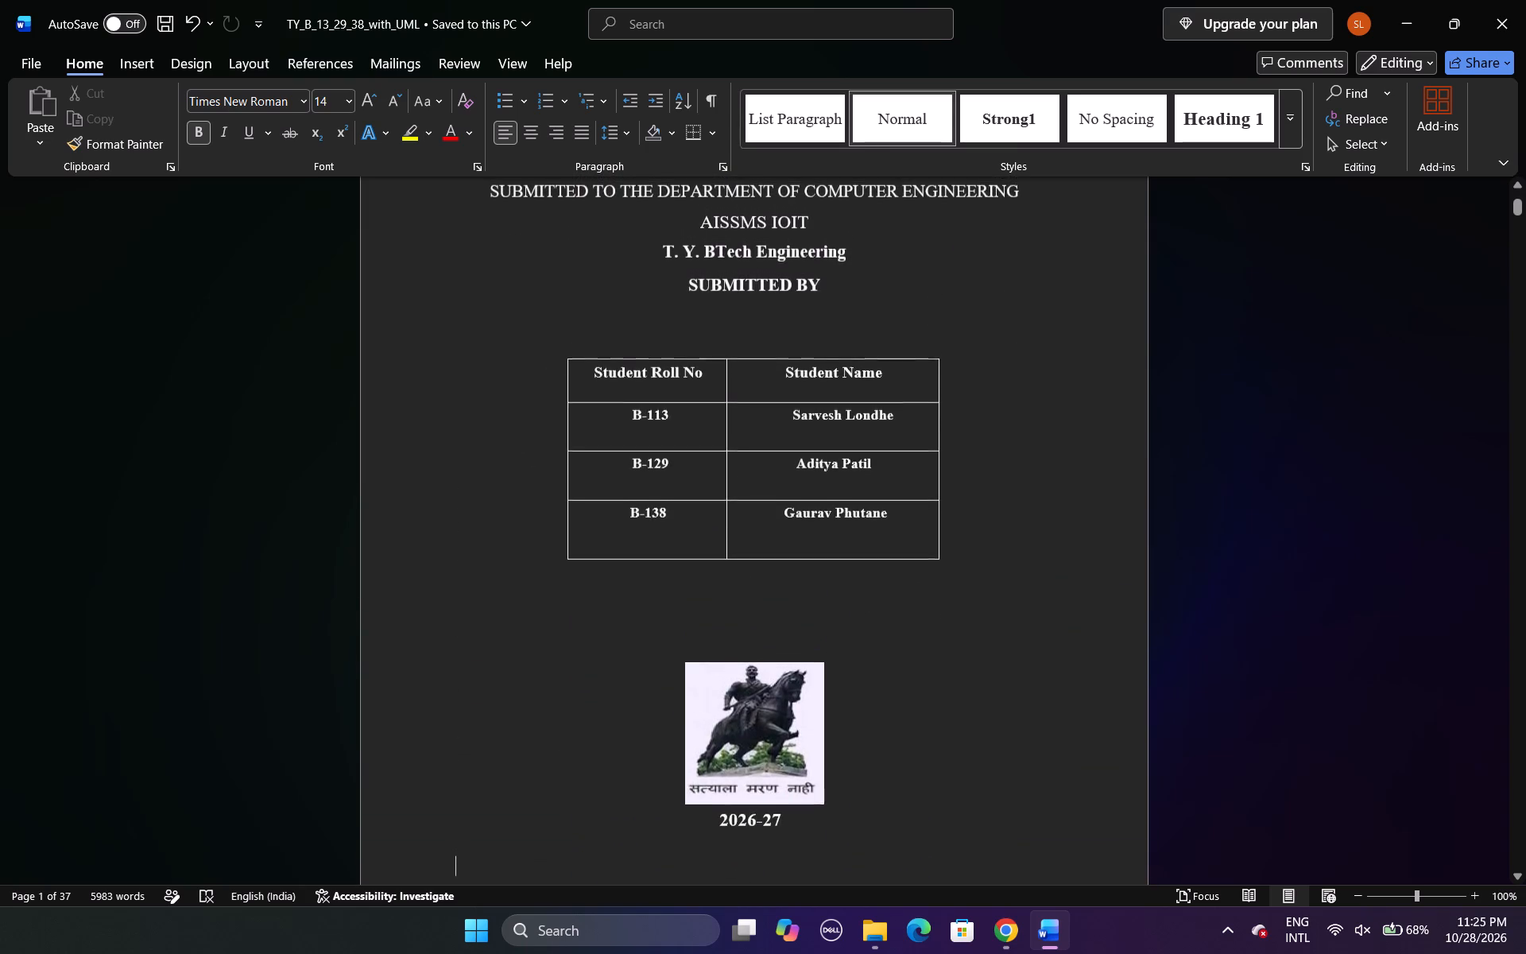
scroll(759, 367, up, 2)
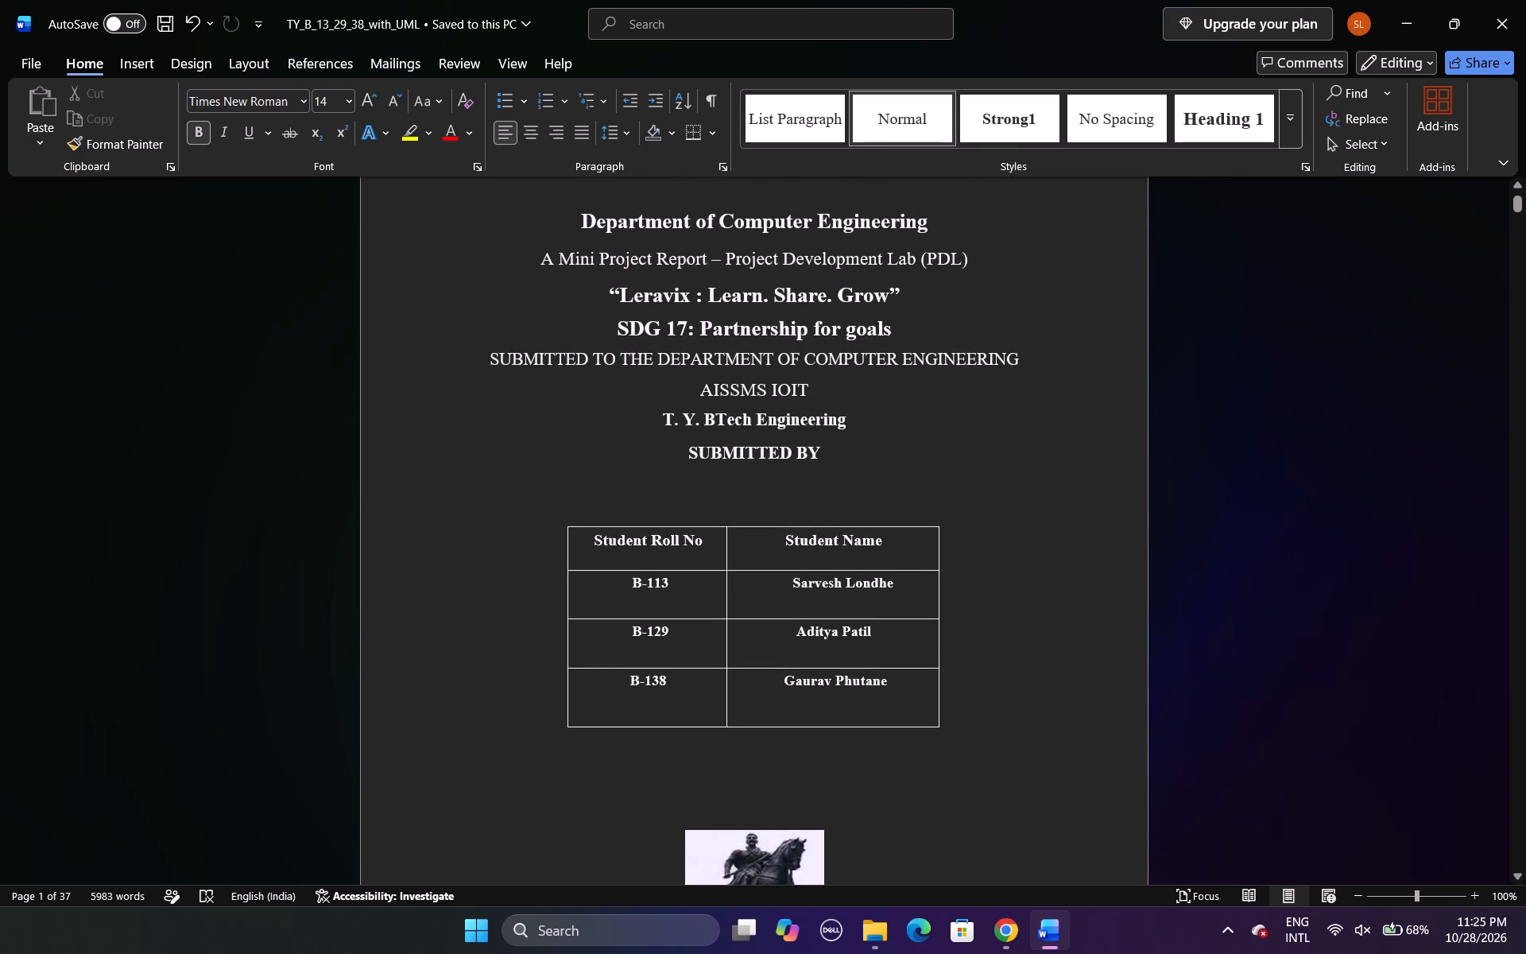
scroll(794, 475, down, 3)
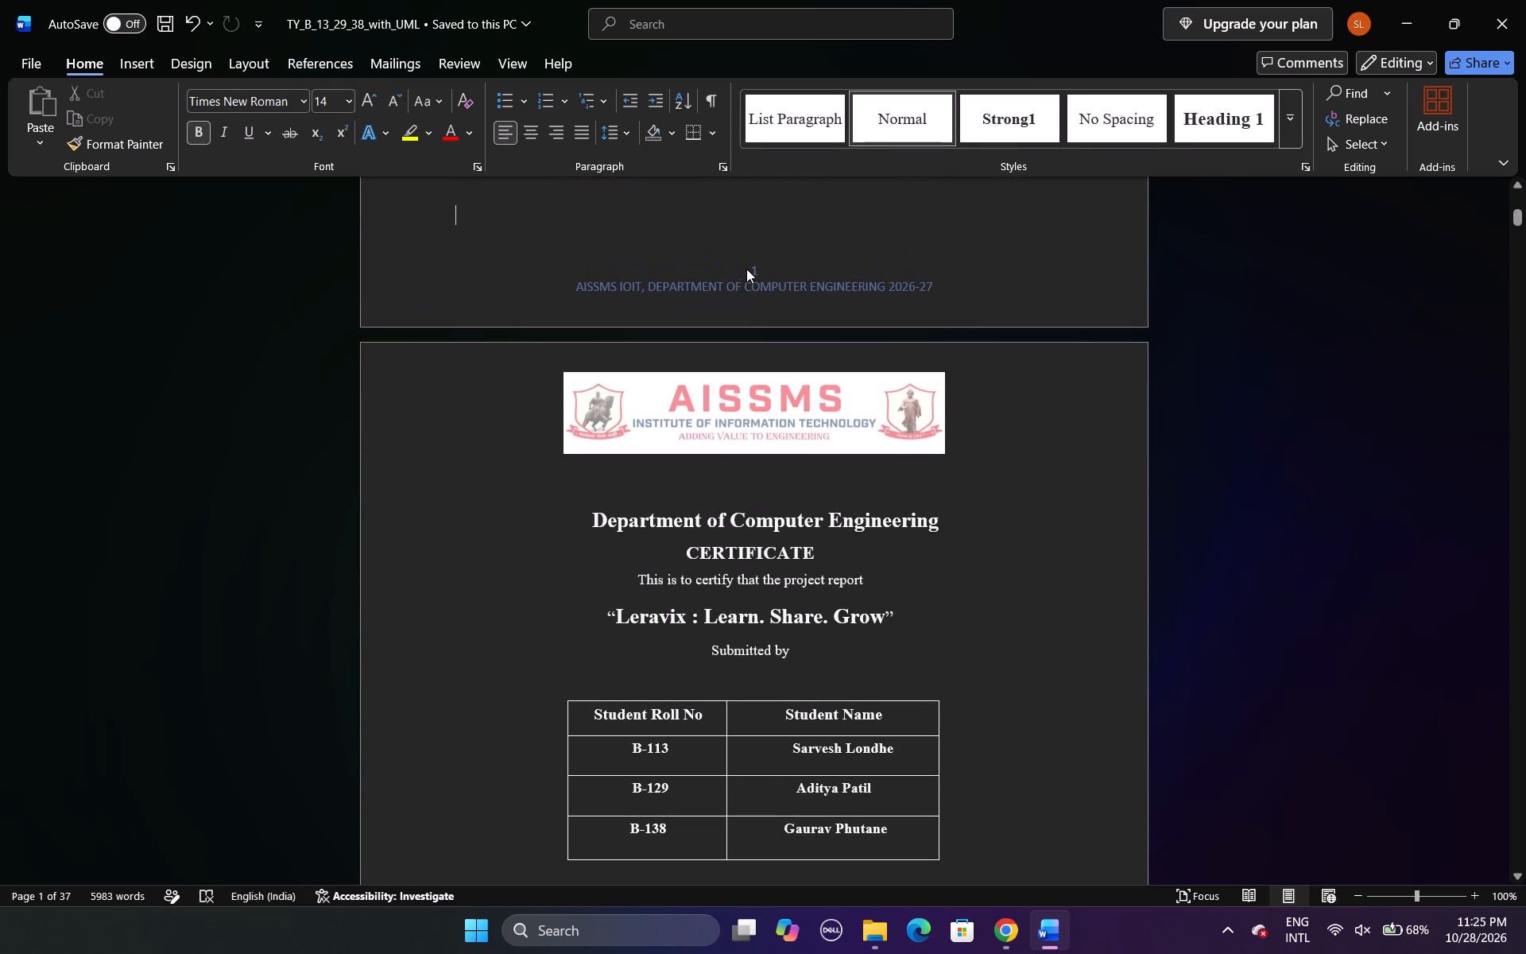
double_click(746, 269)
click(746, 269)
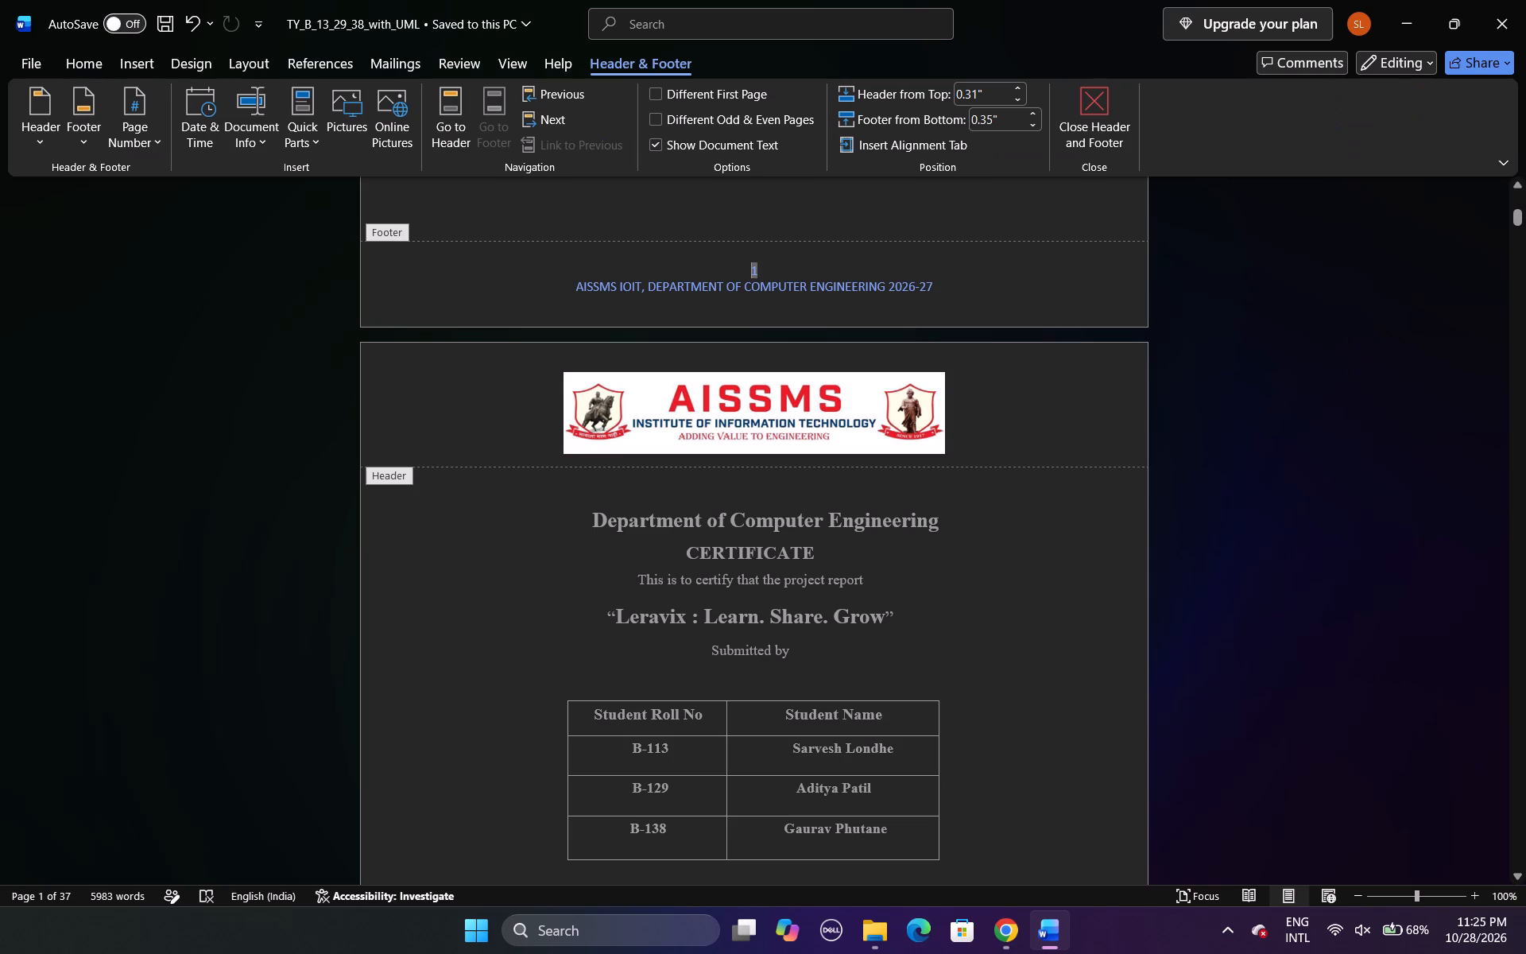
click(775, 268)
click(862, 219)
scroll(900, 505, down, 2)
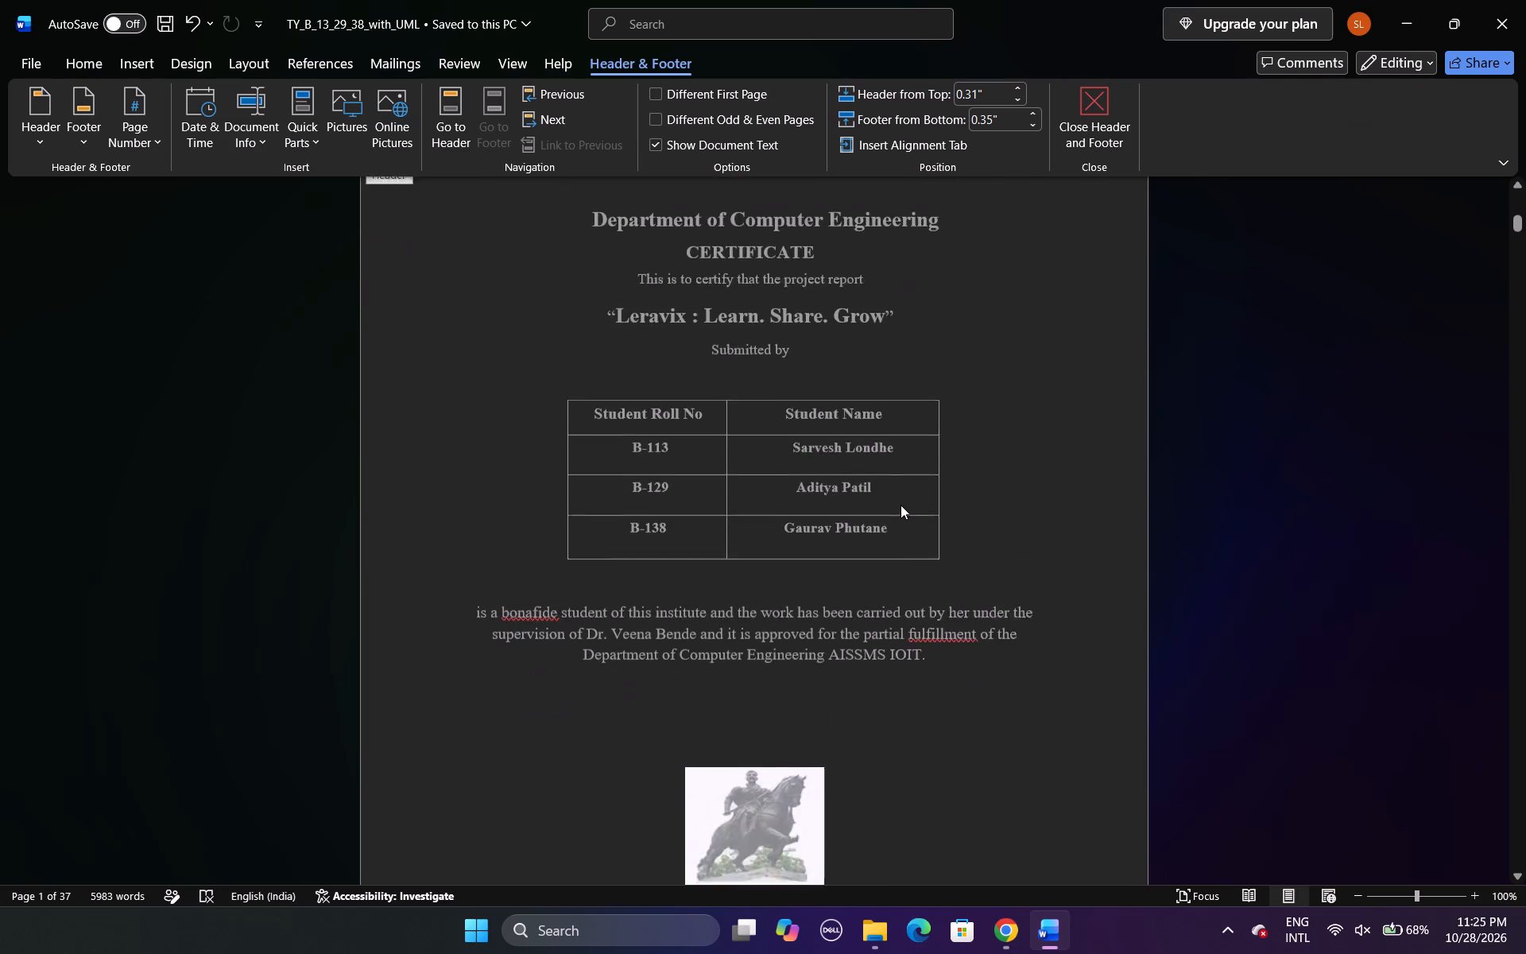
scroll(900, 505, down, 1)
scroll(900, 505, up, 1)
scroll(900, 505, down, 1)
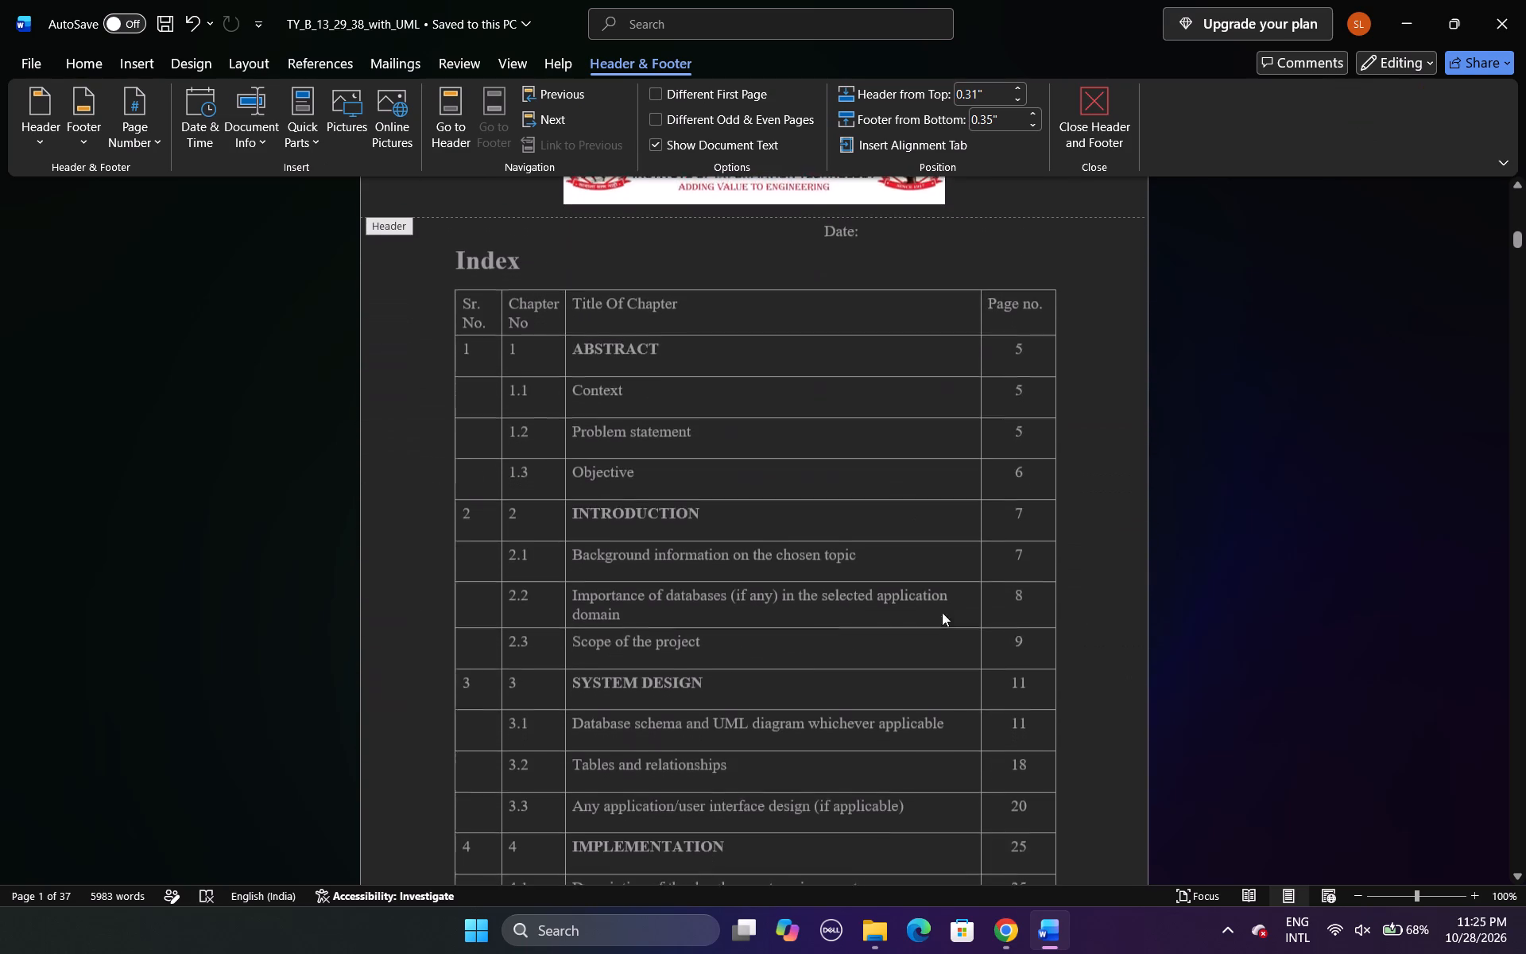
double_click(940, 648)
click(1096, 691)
Delete all front matter before the 1. ABSTRACT heading, covering the cover, certificate, index and signature block.
scroll(1096, 691, down, 1)
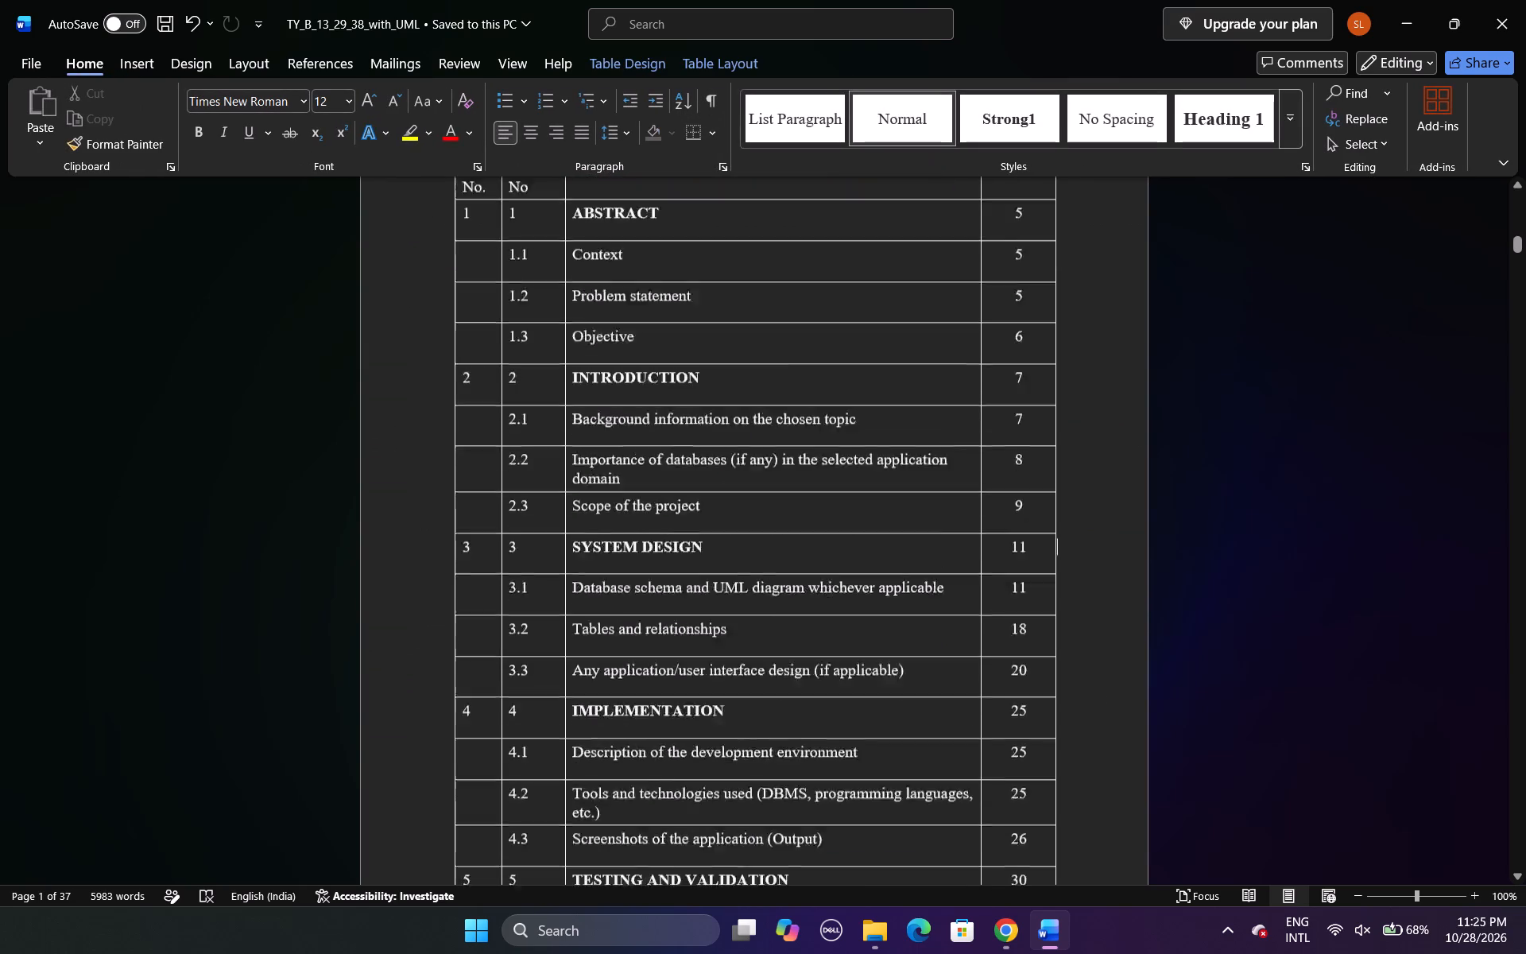
scroll(1096, 691, down, 2)
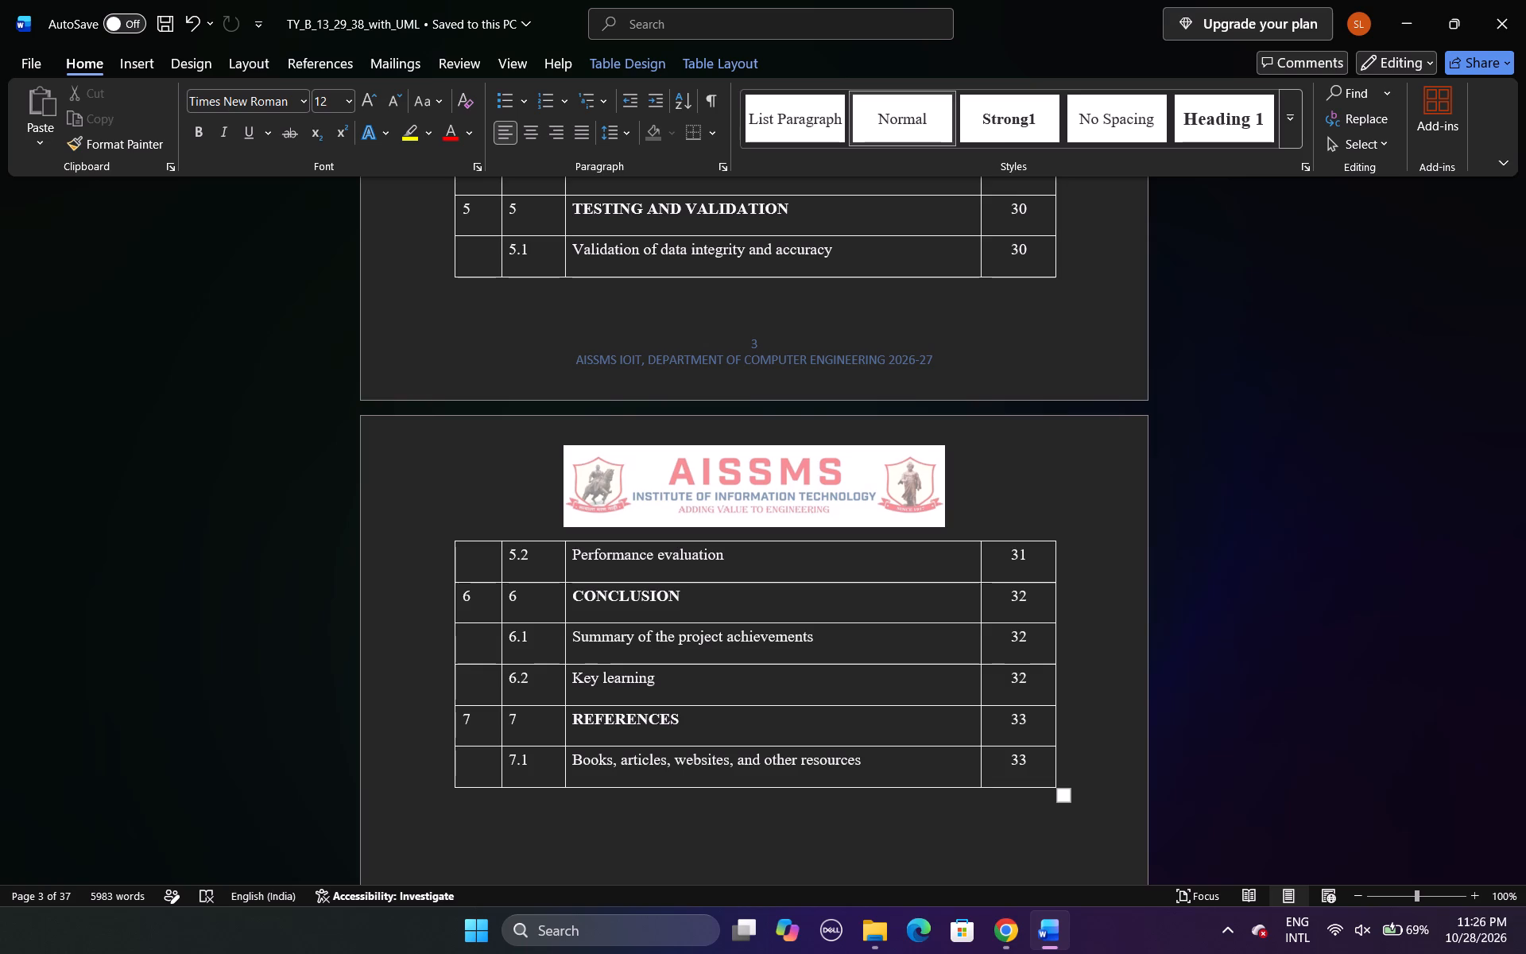
scroll(1096, 691, down, 2)
scroll(1055, 768, up, 1)
scroll(891, 700, down, 2)
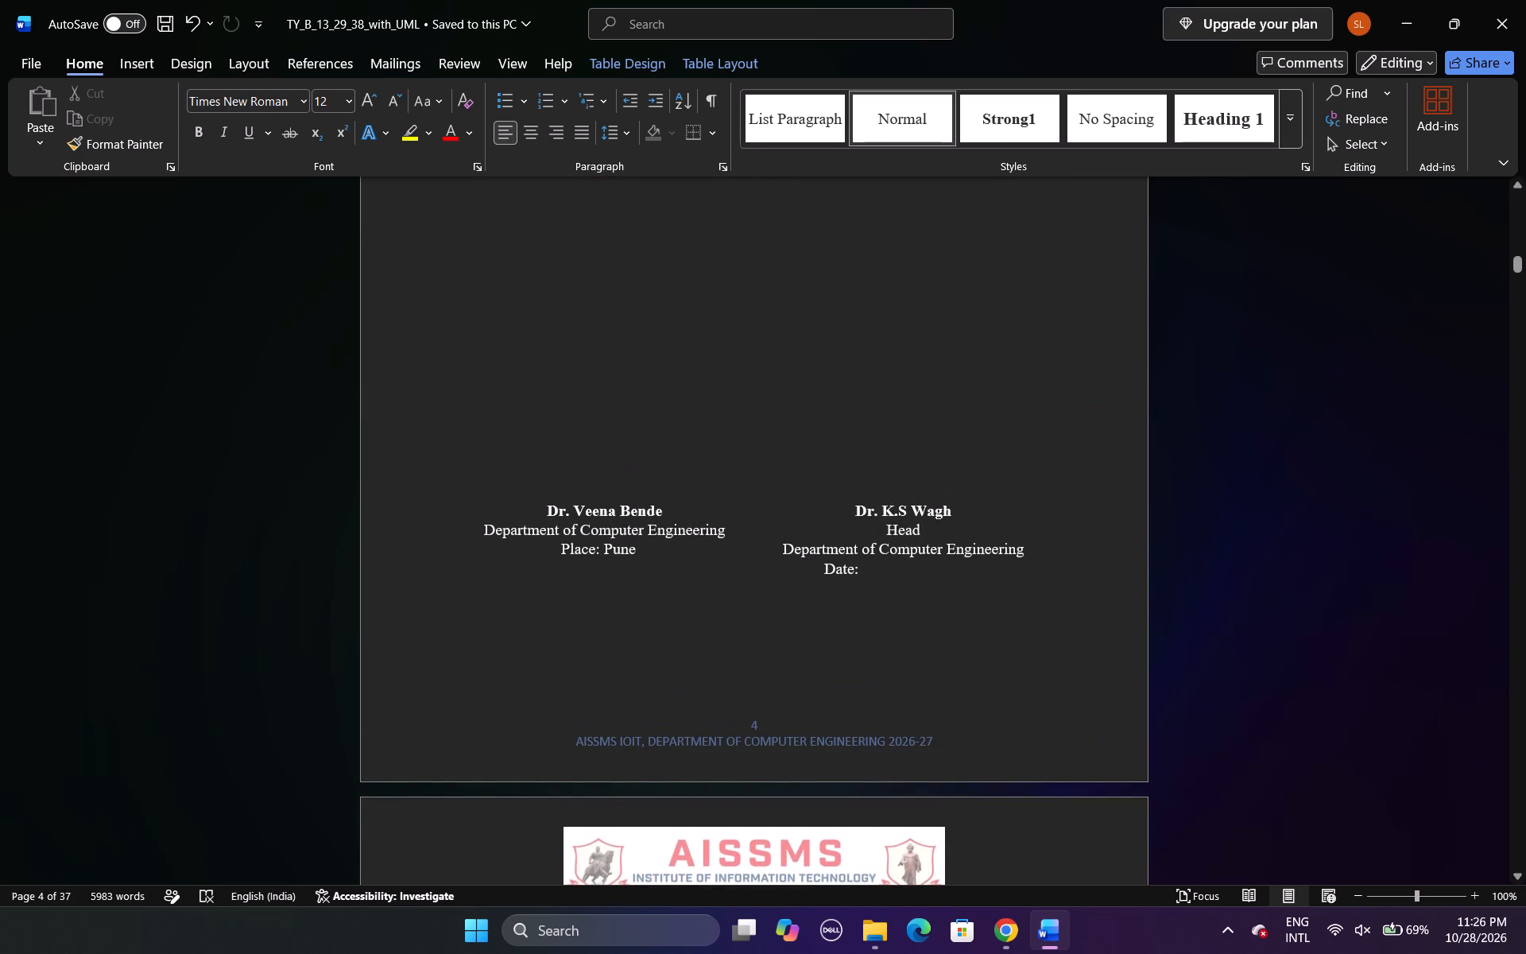
drag(936, 731, 645, 290)
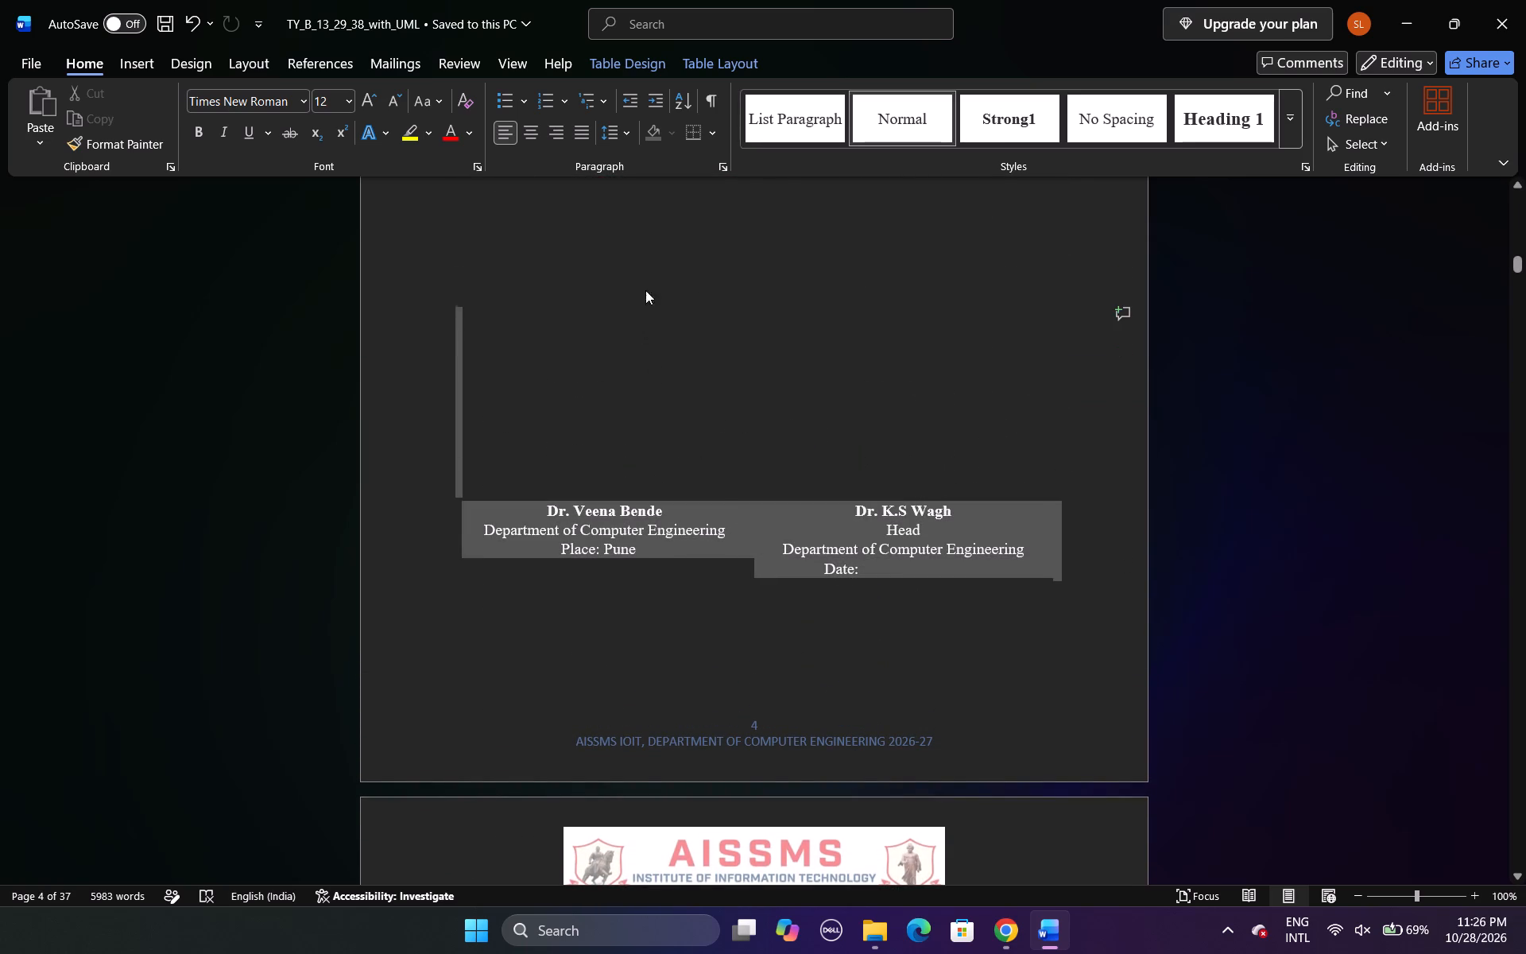
drag(645, 290, 648, 0)
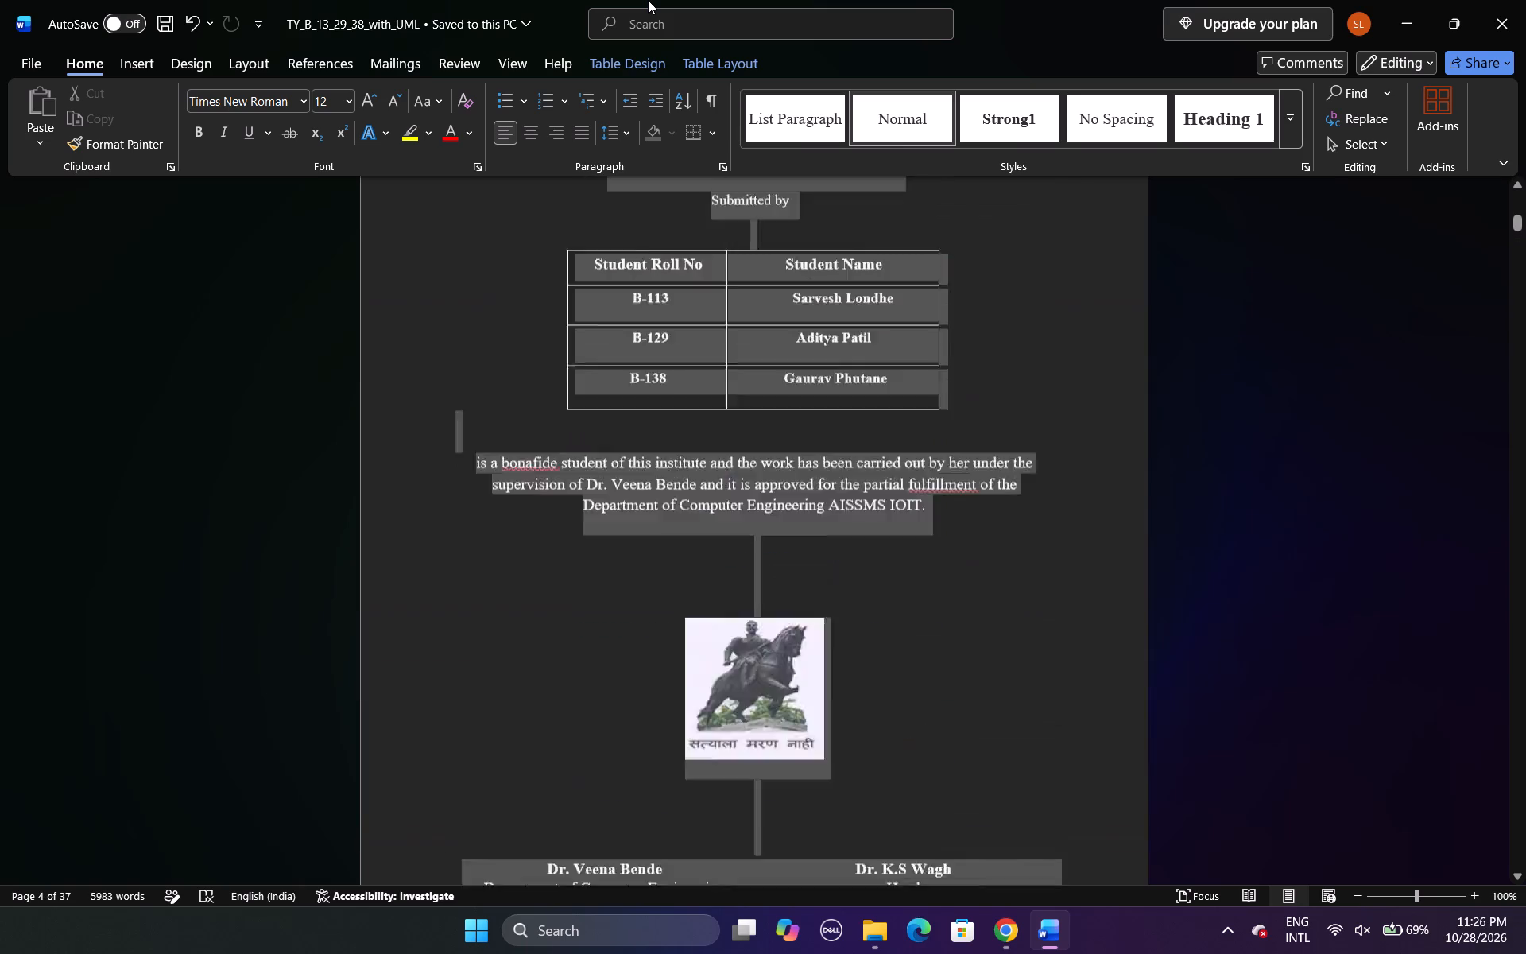
drag(648, 0, 513, 119)
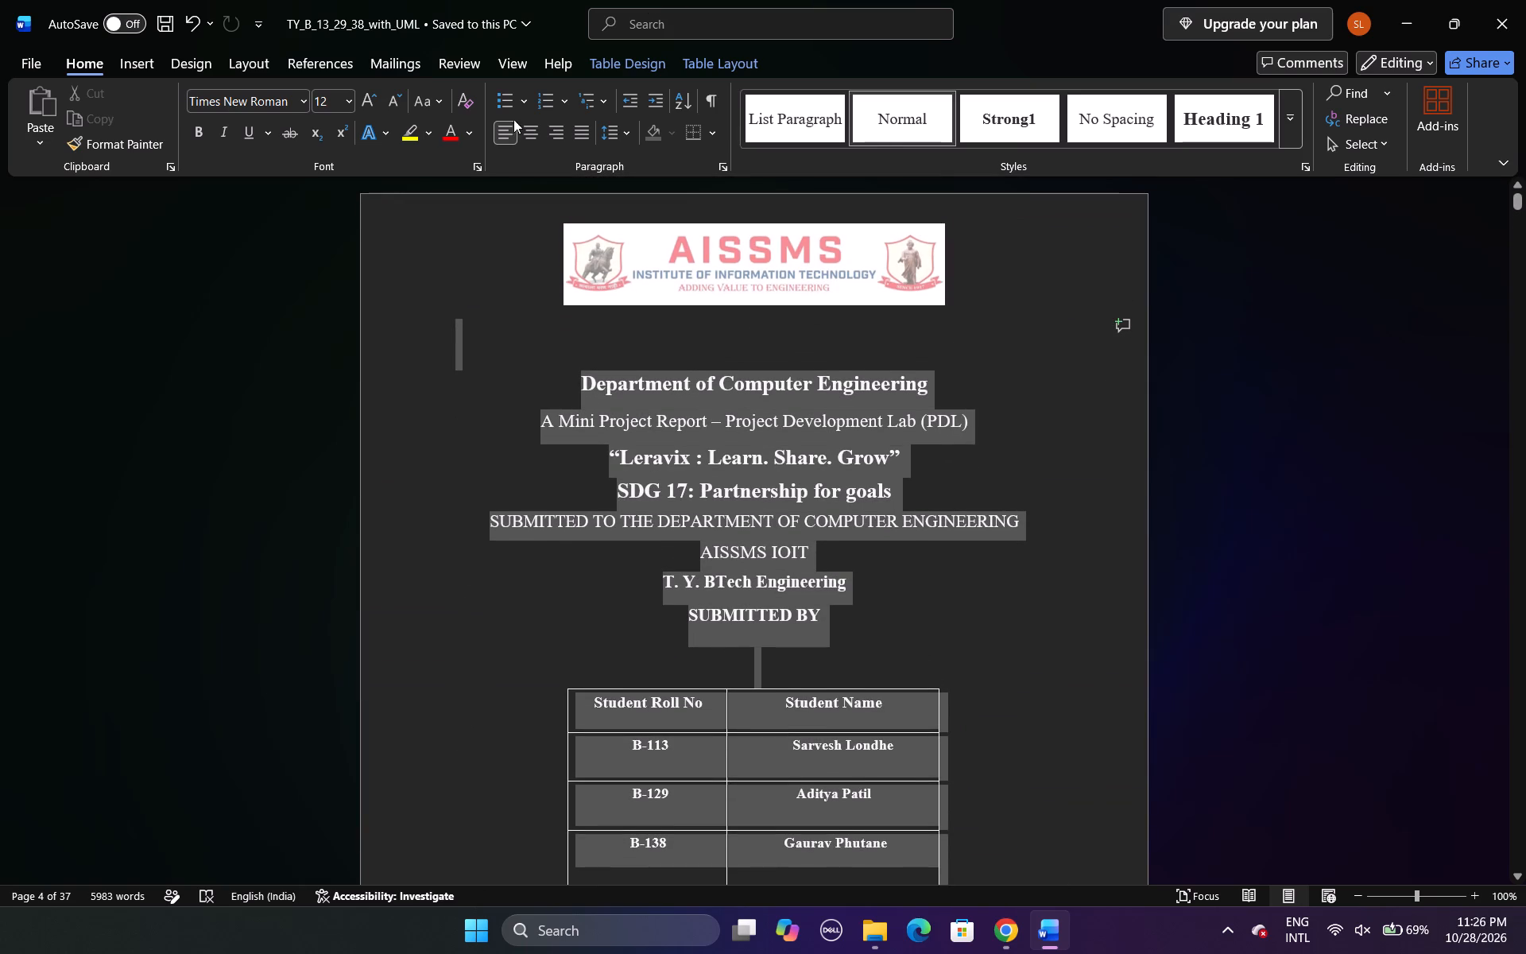
drag(513, 119, 489, 244)
key(Delete)
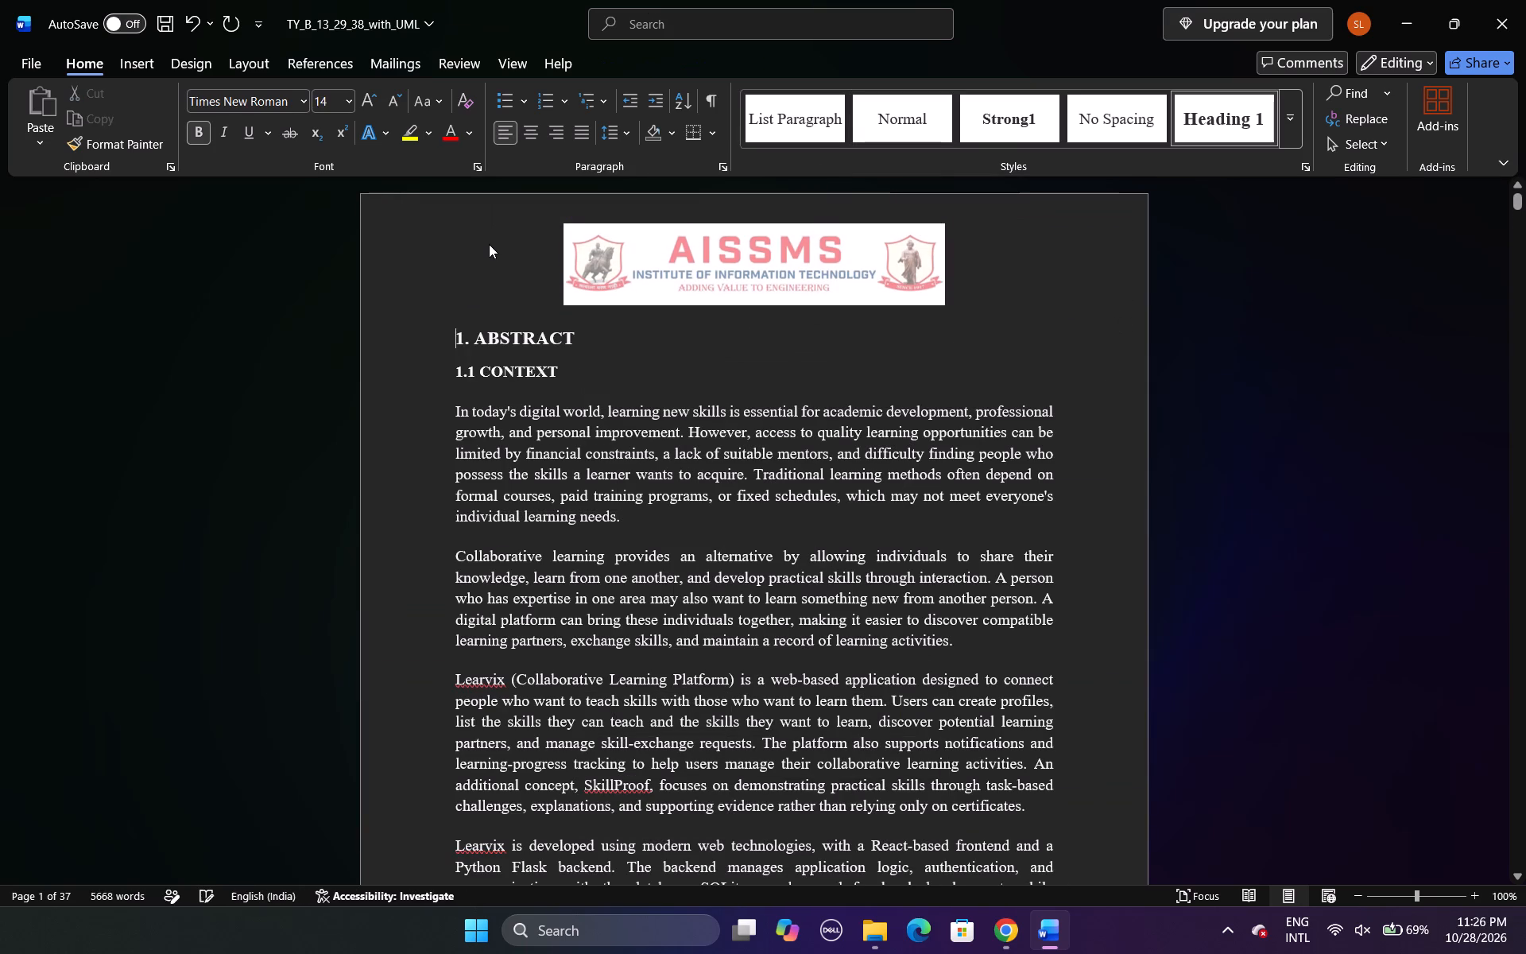
Delete the AISSMS logo picture from the page header and return to the body text.
double_click(780, 226)
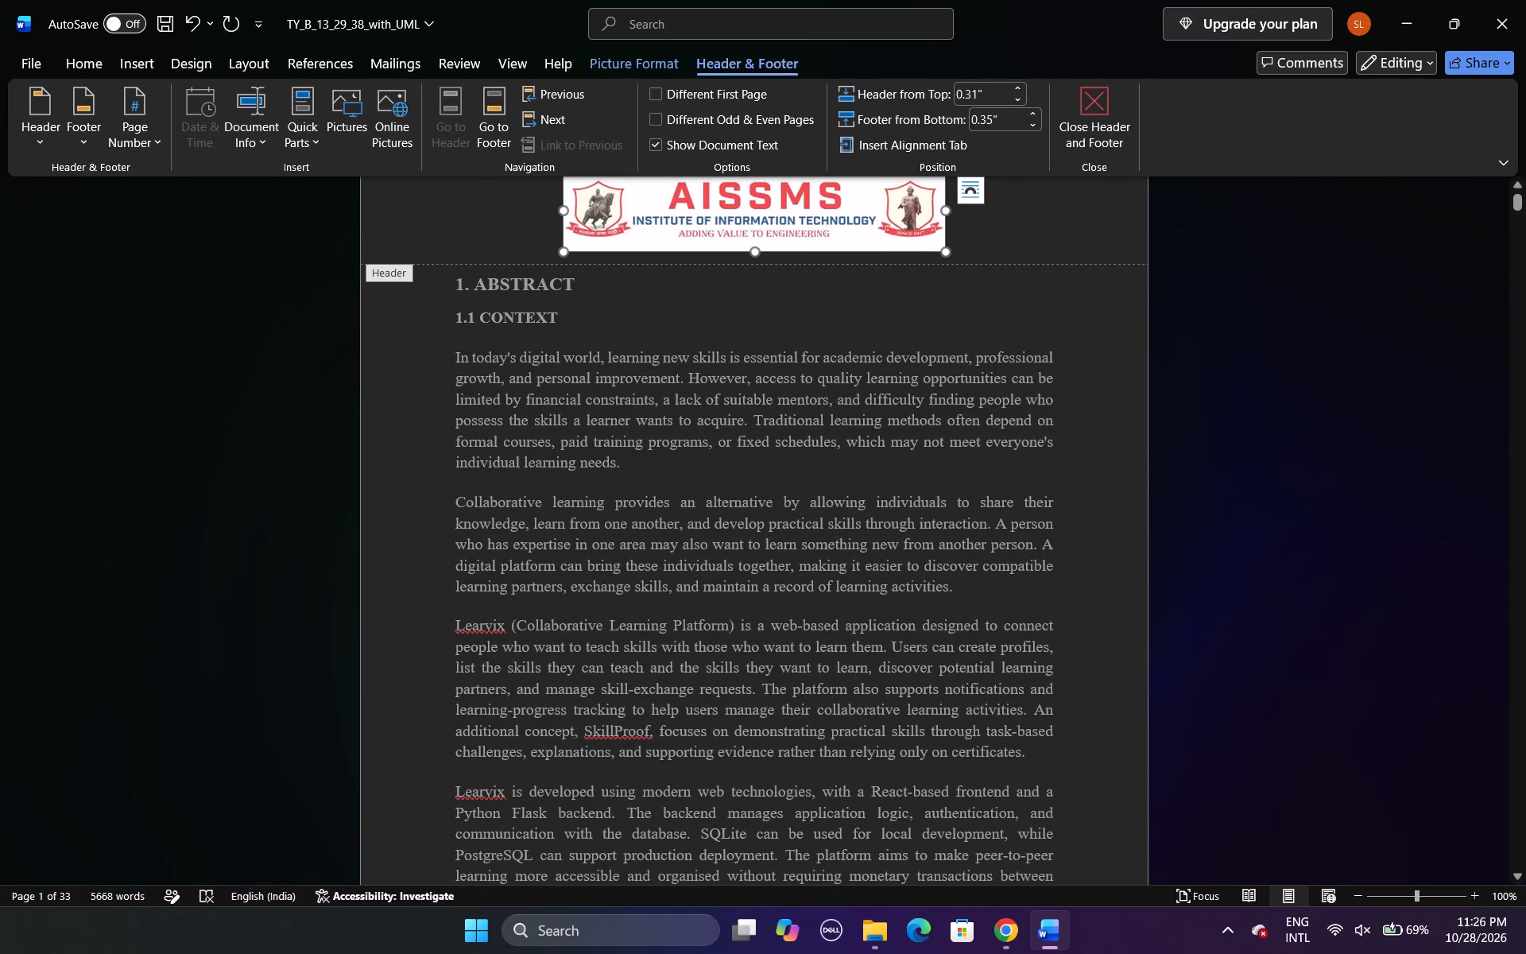
key(Delete)
key(Escape)
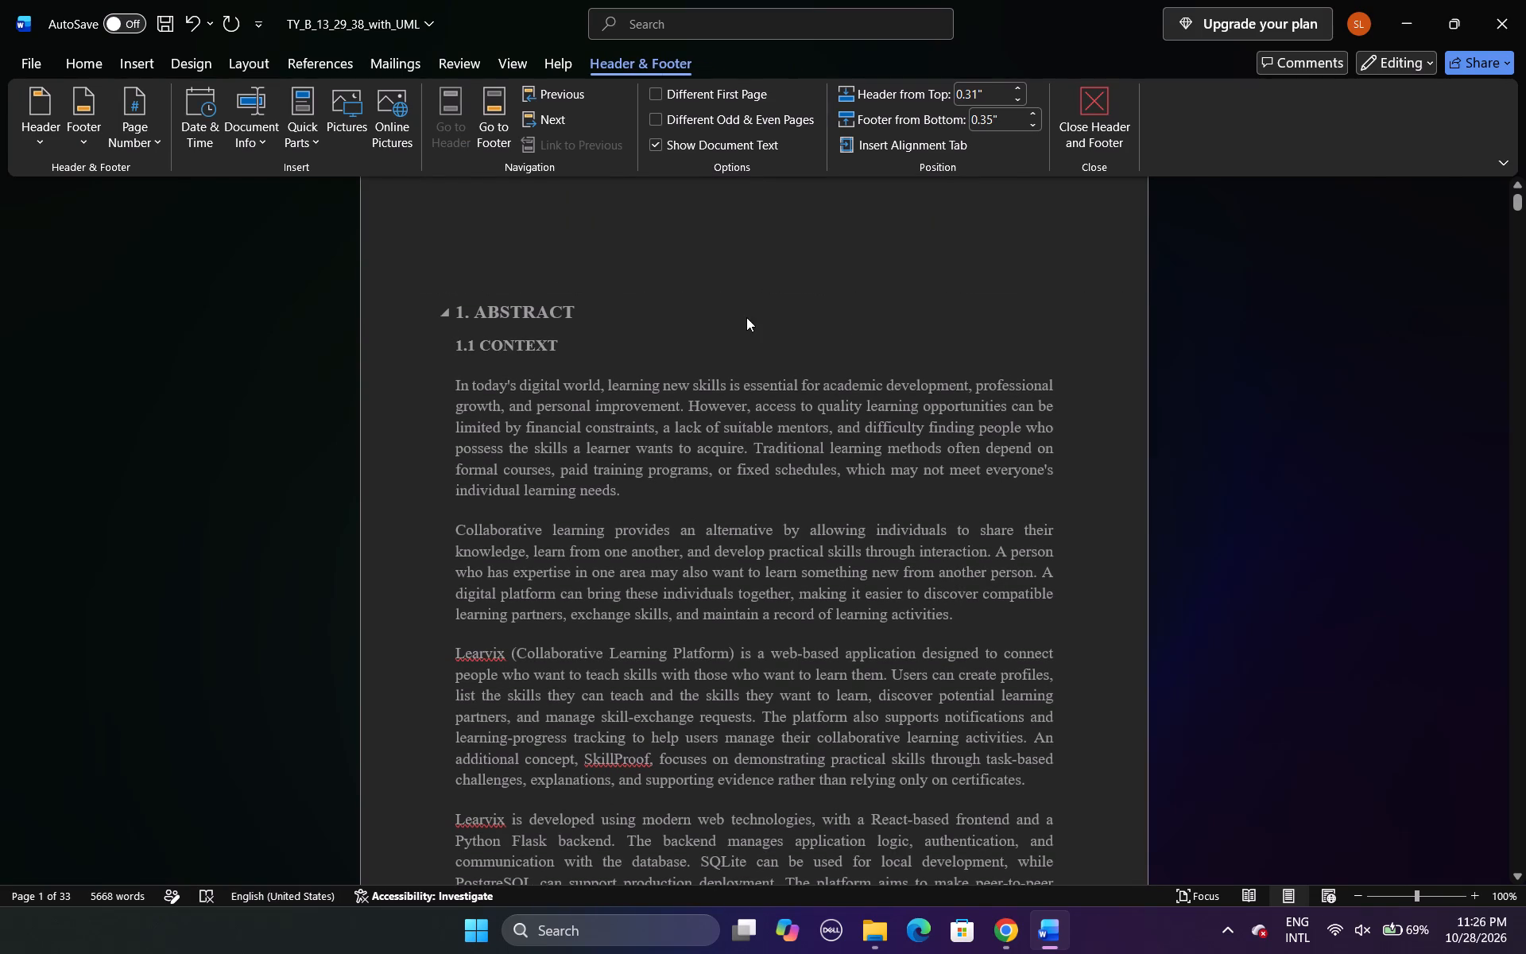
key(Escape)
scroll(738, 377, up, 1)
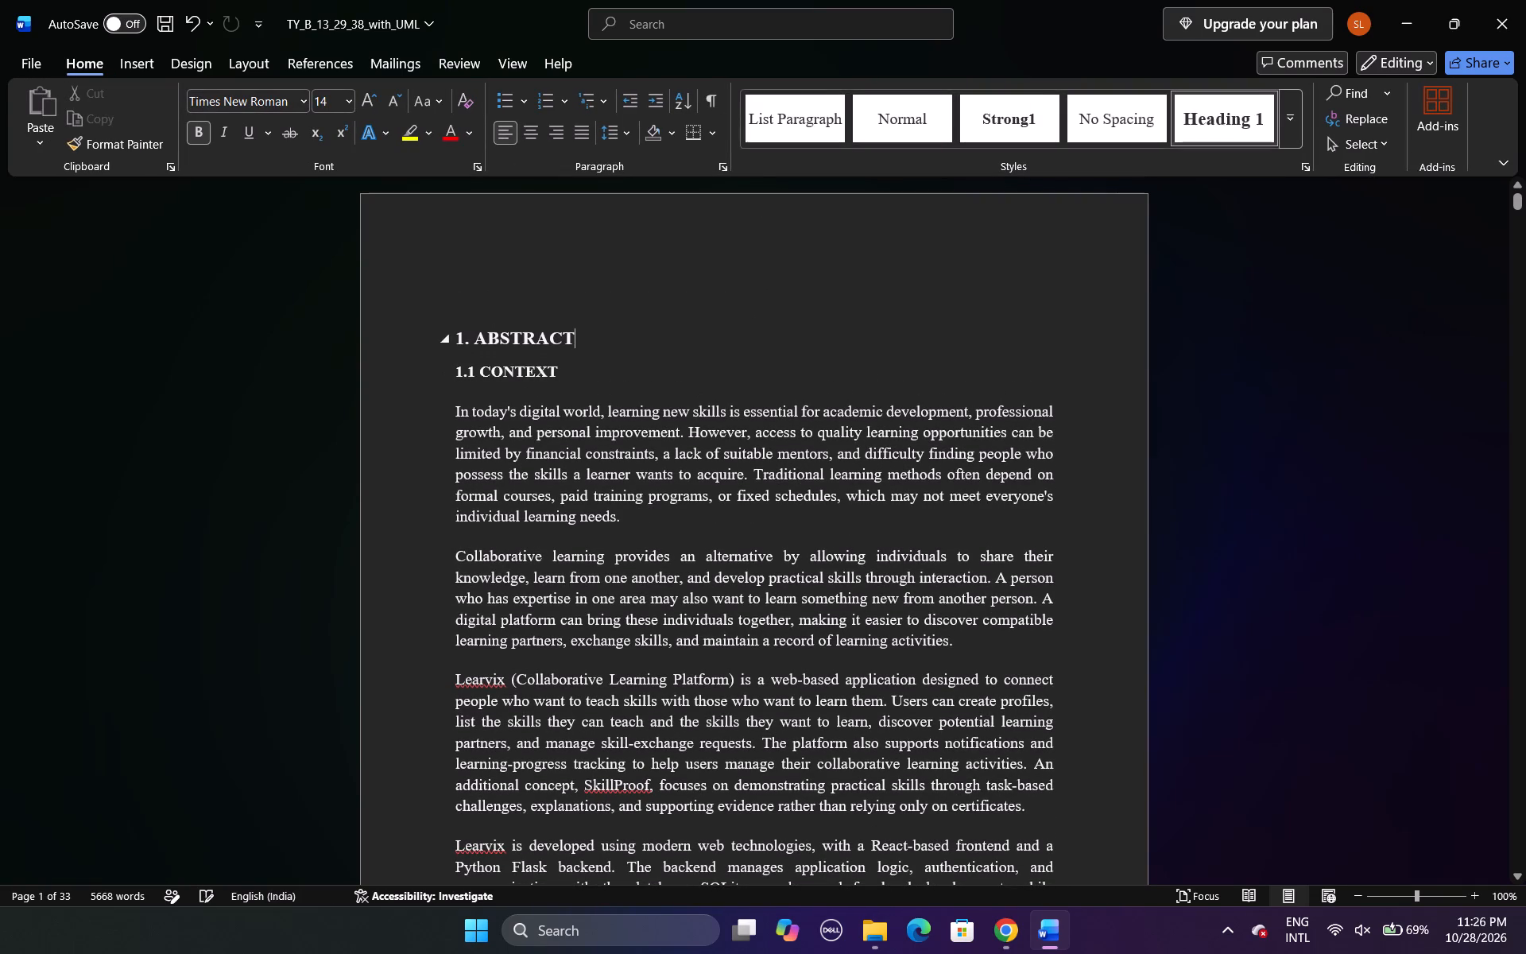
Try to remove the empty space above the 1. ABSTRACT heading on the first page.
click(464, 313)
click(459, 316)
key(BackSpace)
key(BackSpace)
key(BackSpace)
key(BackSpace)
Move the footer's page number from the centre to the right end of its line, and return to the body text.
scroll(560, 405, down, 3)
scroll(560, 405, up, 2)
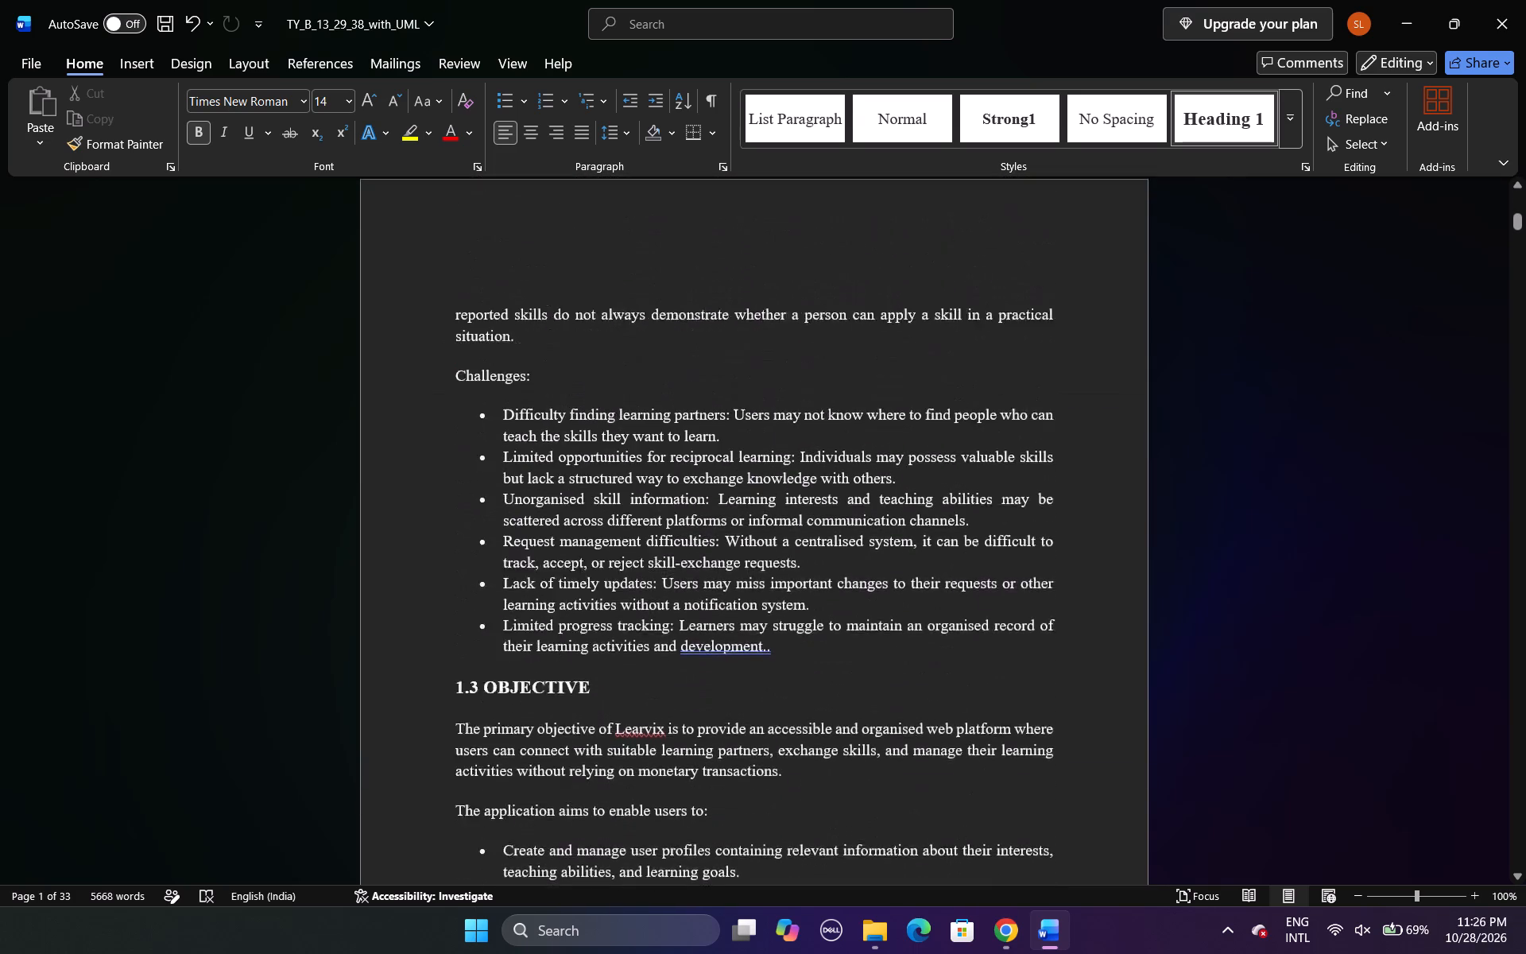
scroll(590, 435, up, 2)
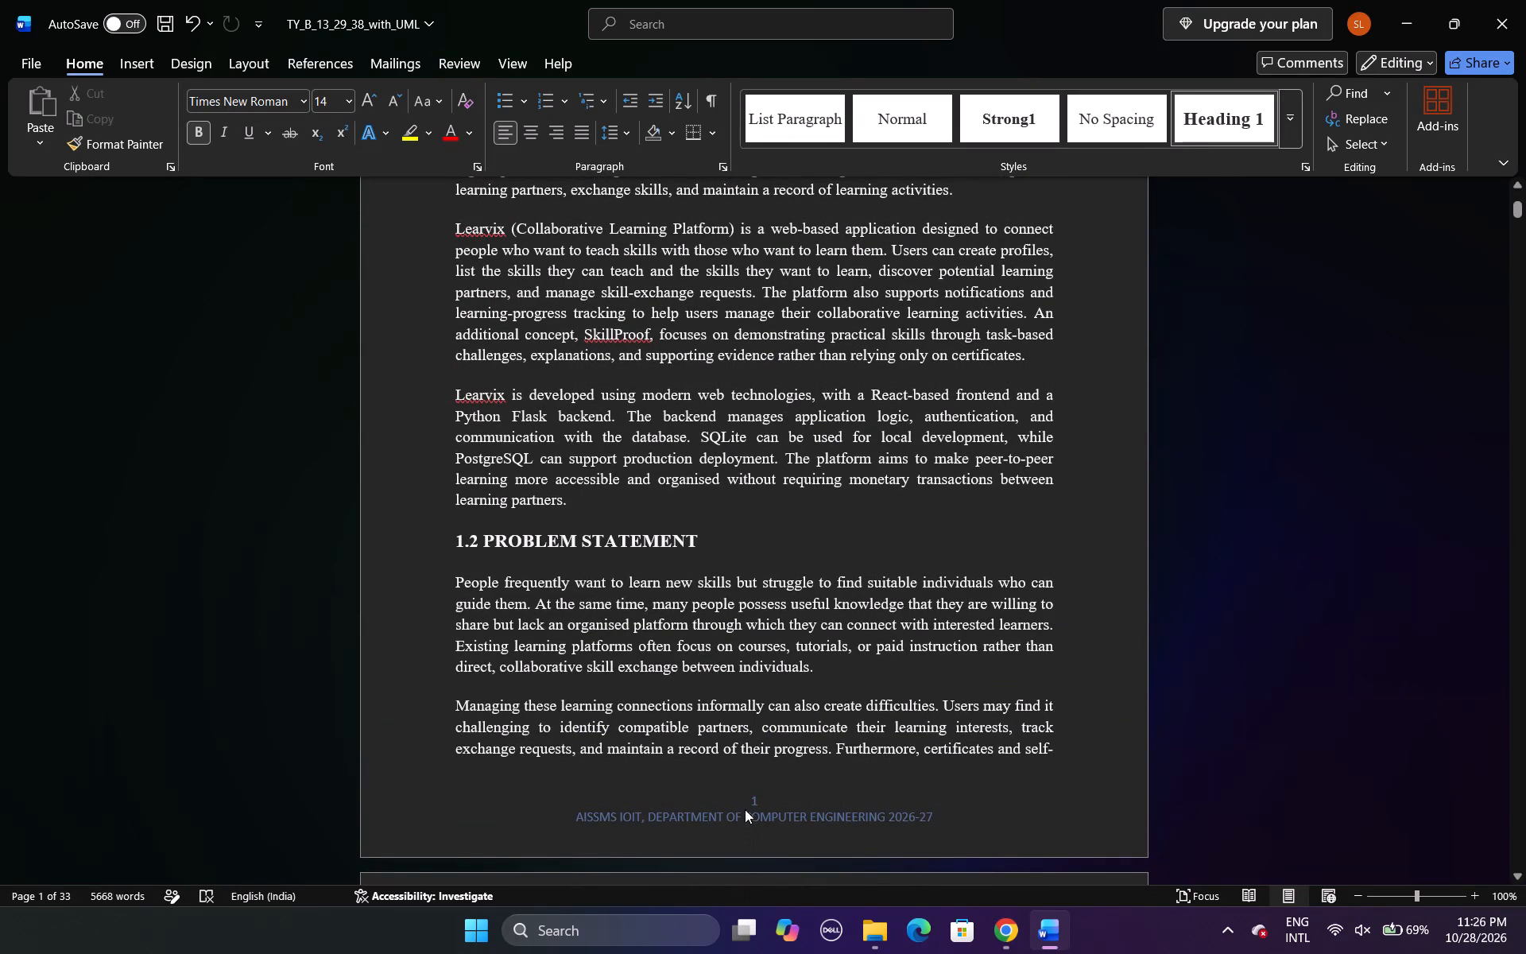
double_click(746, 793)
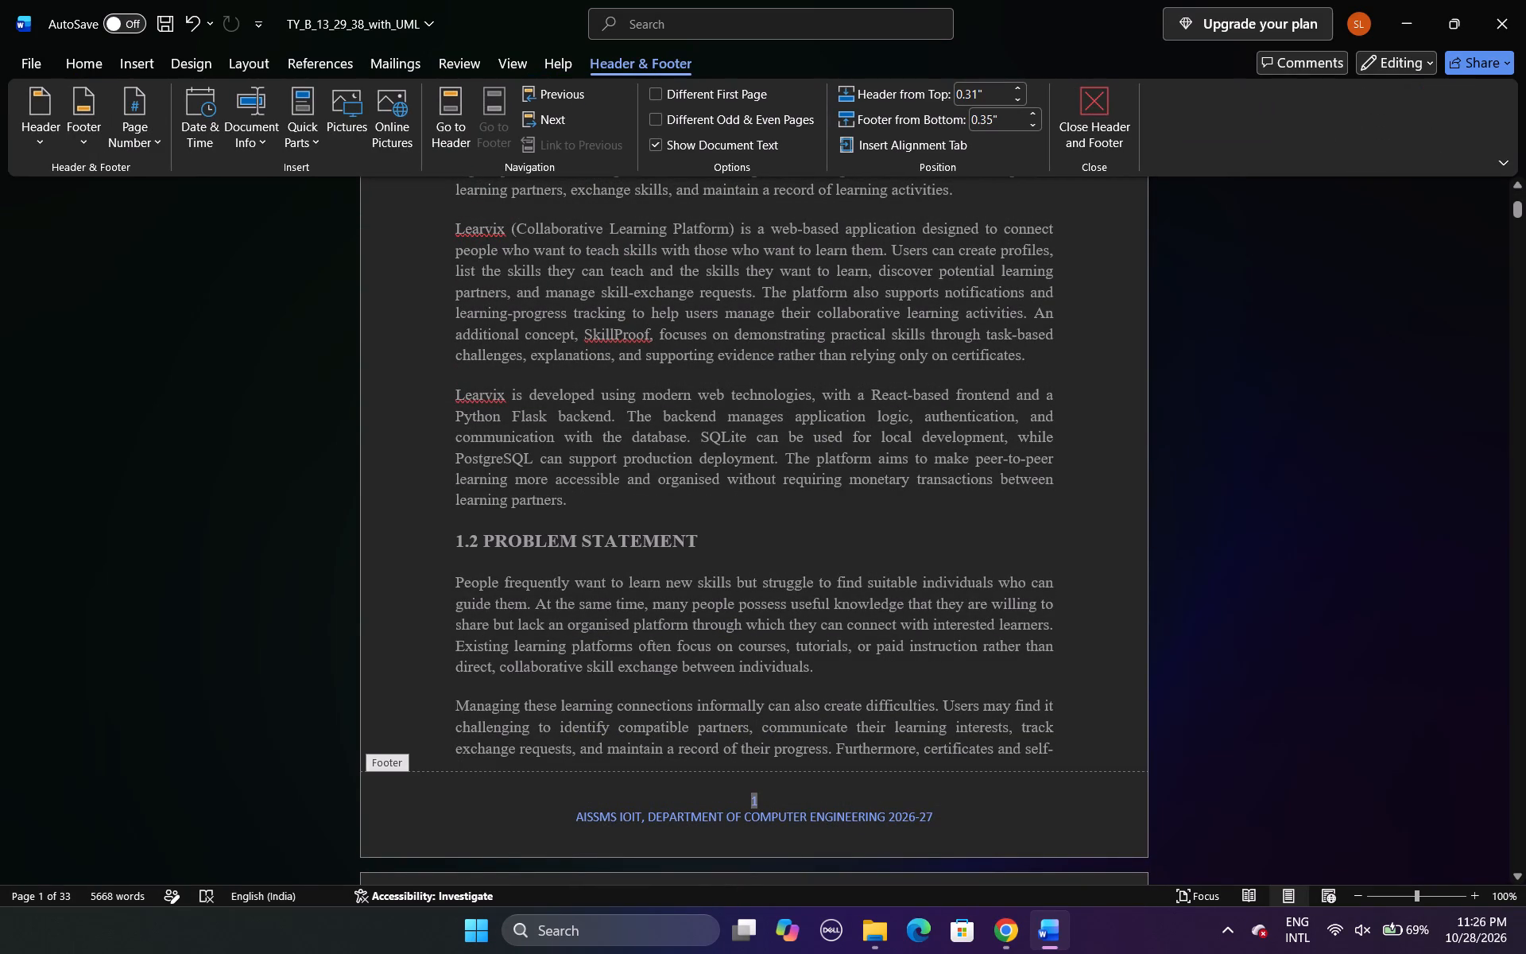
key(space)
key(space)
key(space)
key(space)
key(space)
key(space)
key(space)
key(space)
key(space)
key(space)
key(space)
key(space)
key(space)
key(space)
key(space)
key(space)
key(space)
key(space)
key(space)
key(space)
key(Tab)
key(Tab)
key(Tab)
key(Tab)
key(Tab)
key(Tab)
key(Tab)
key(Tab)
key(Tab)
key(Tab)
key(Tab)
key(Tab)
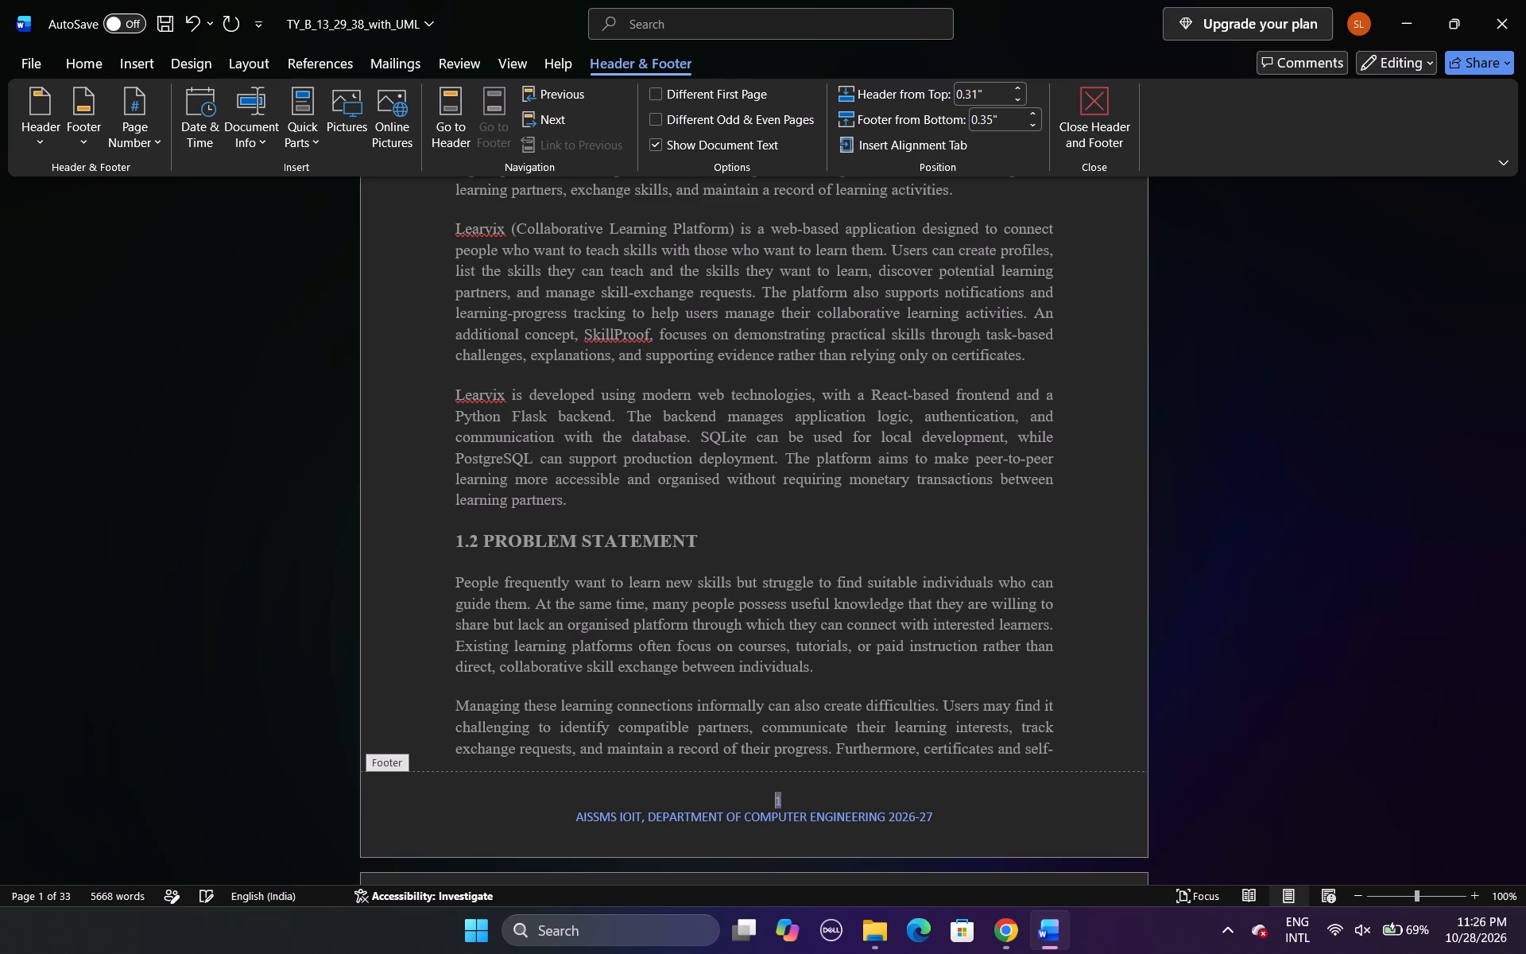
key(ctrl+z)
double_click(986, 703)
Check the footer page numbers on the following pages and examine the start of chapter 3, System Design, including its ER diagram.
scroll(924, 663, down, 2)
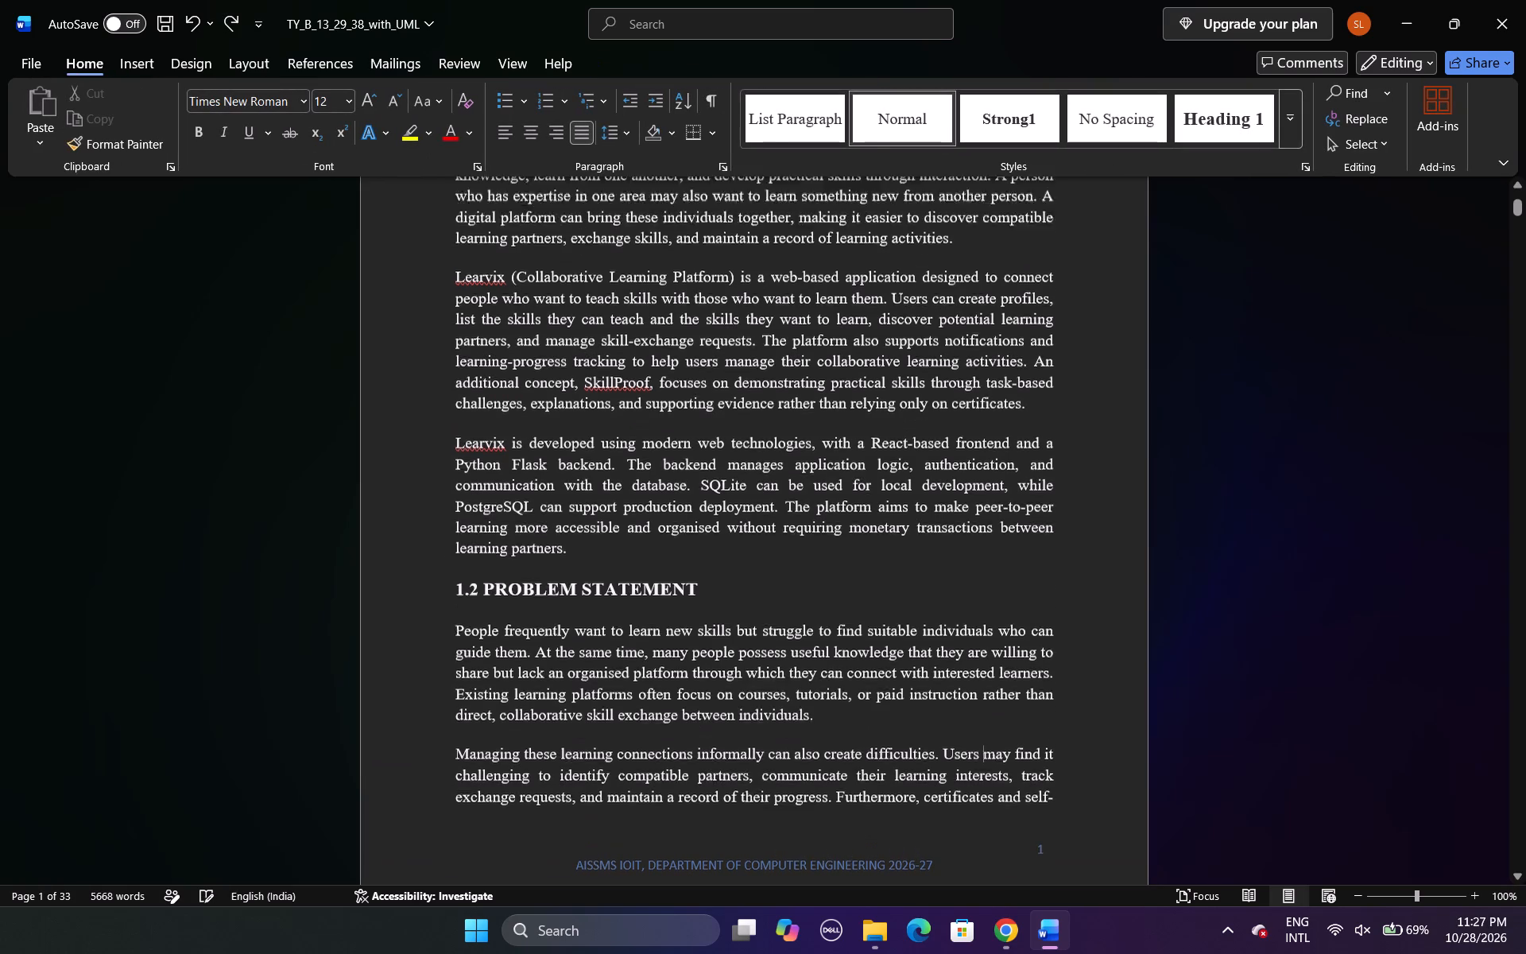
scroll(924, 663, down, 8)
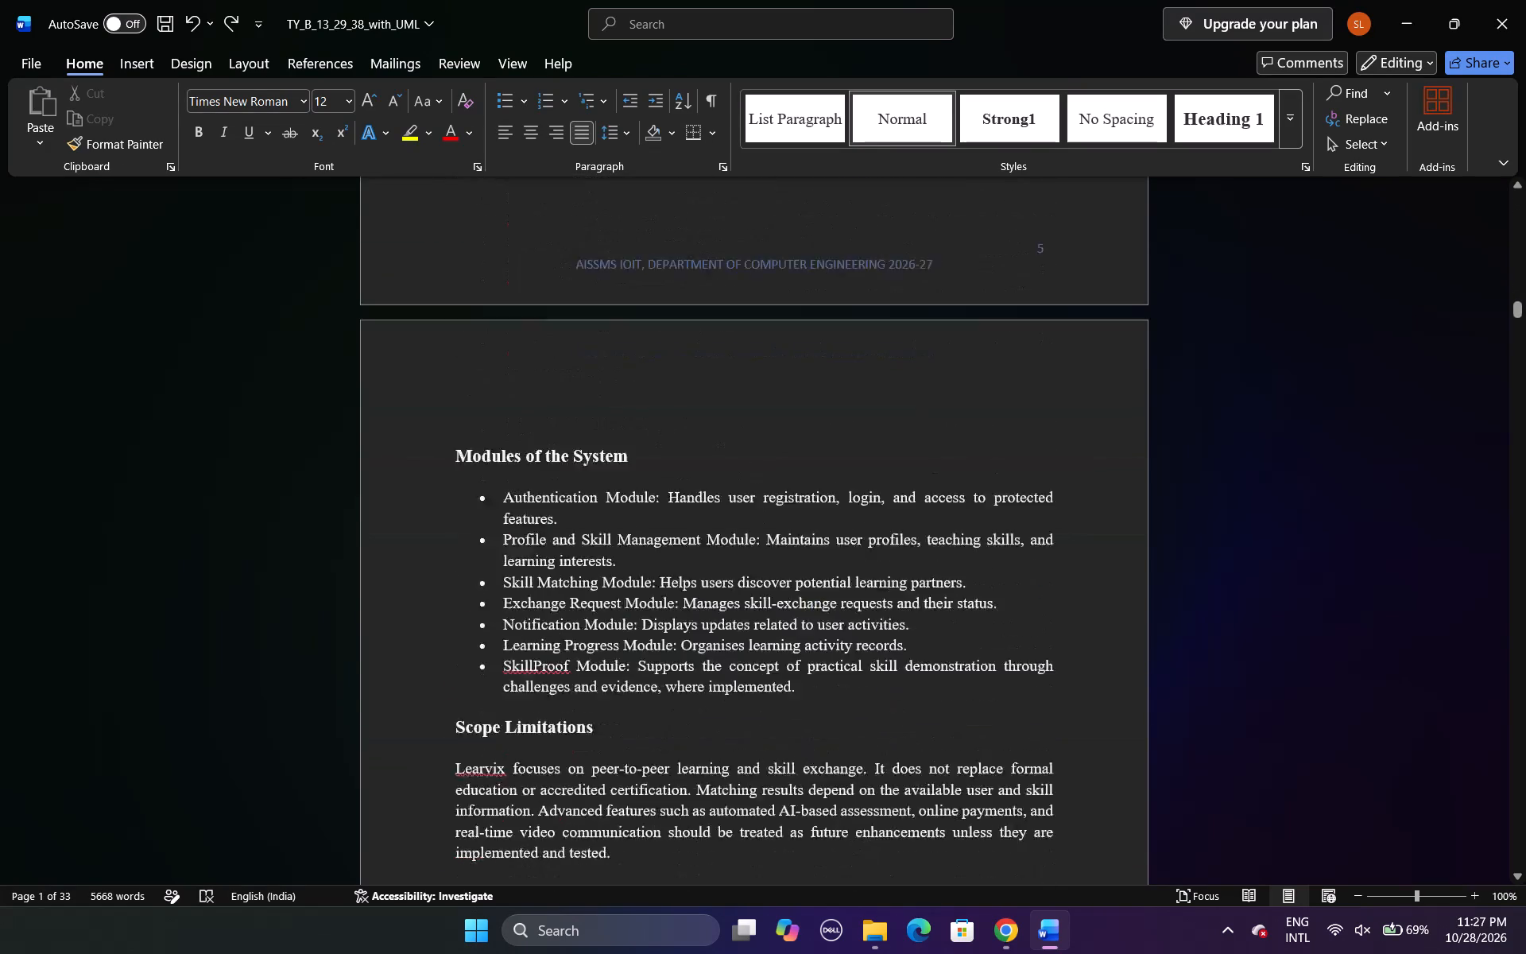
scroll(924, 663, down, 2)
scroll(924, 663, up, 4)
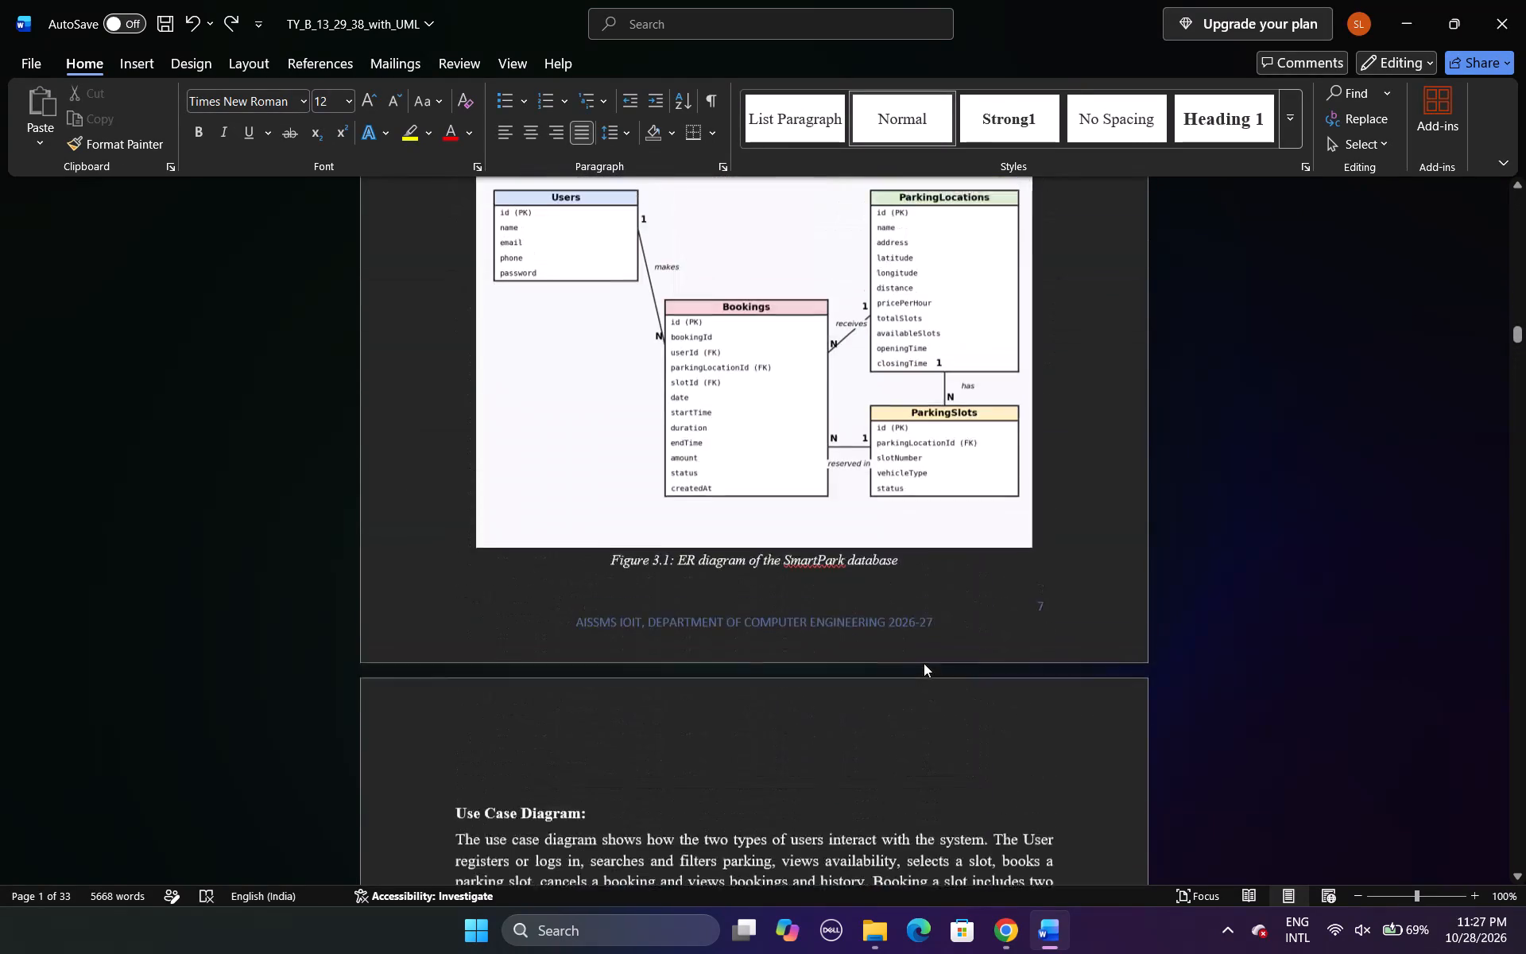
scroll(924, 663, up, 4)
scroll(924, 663, down, 1)
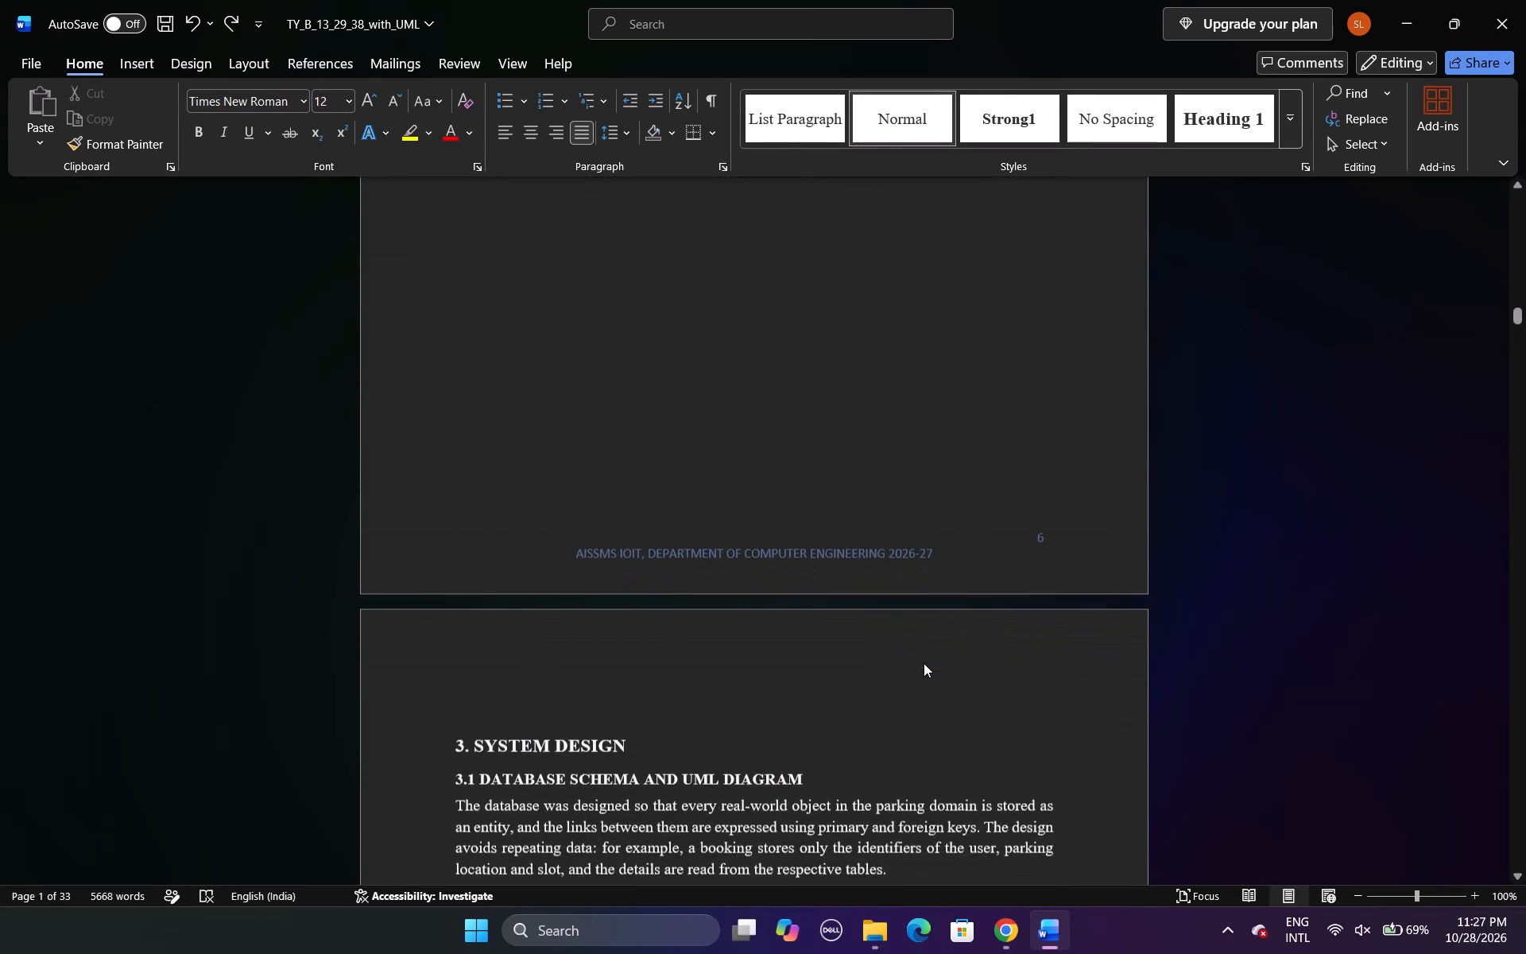
scroll(924, 663, down, 1)
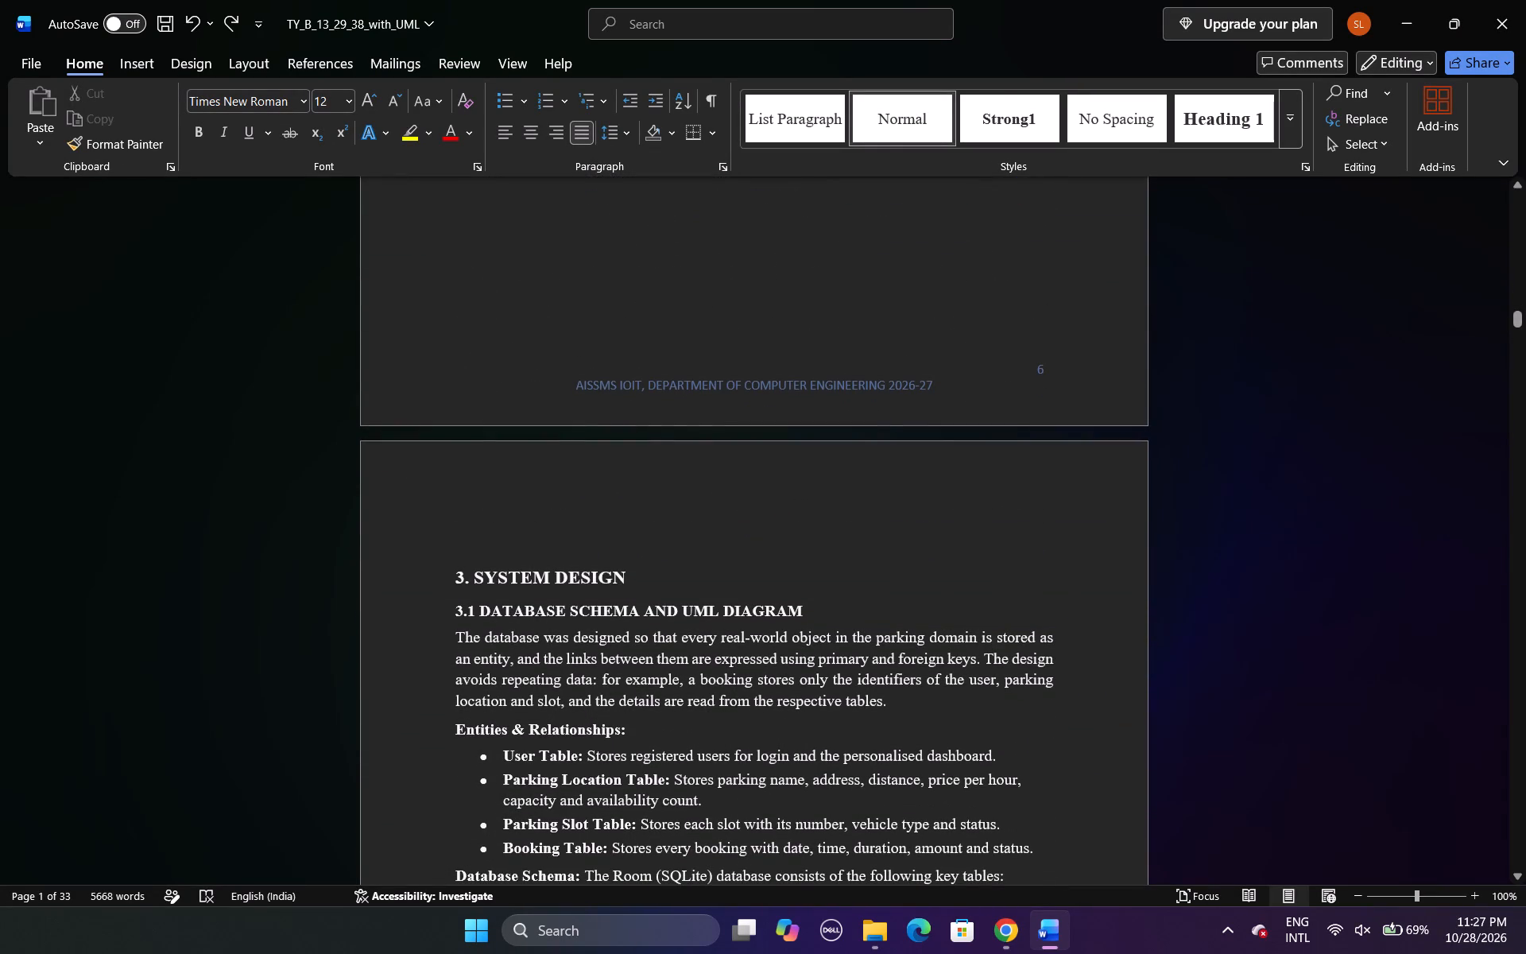
scroll(544, 668, down, 1)
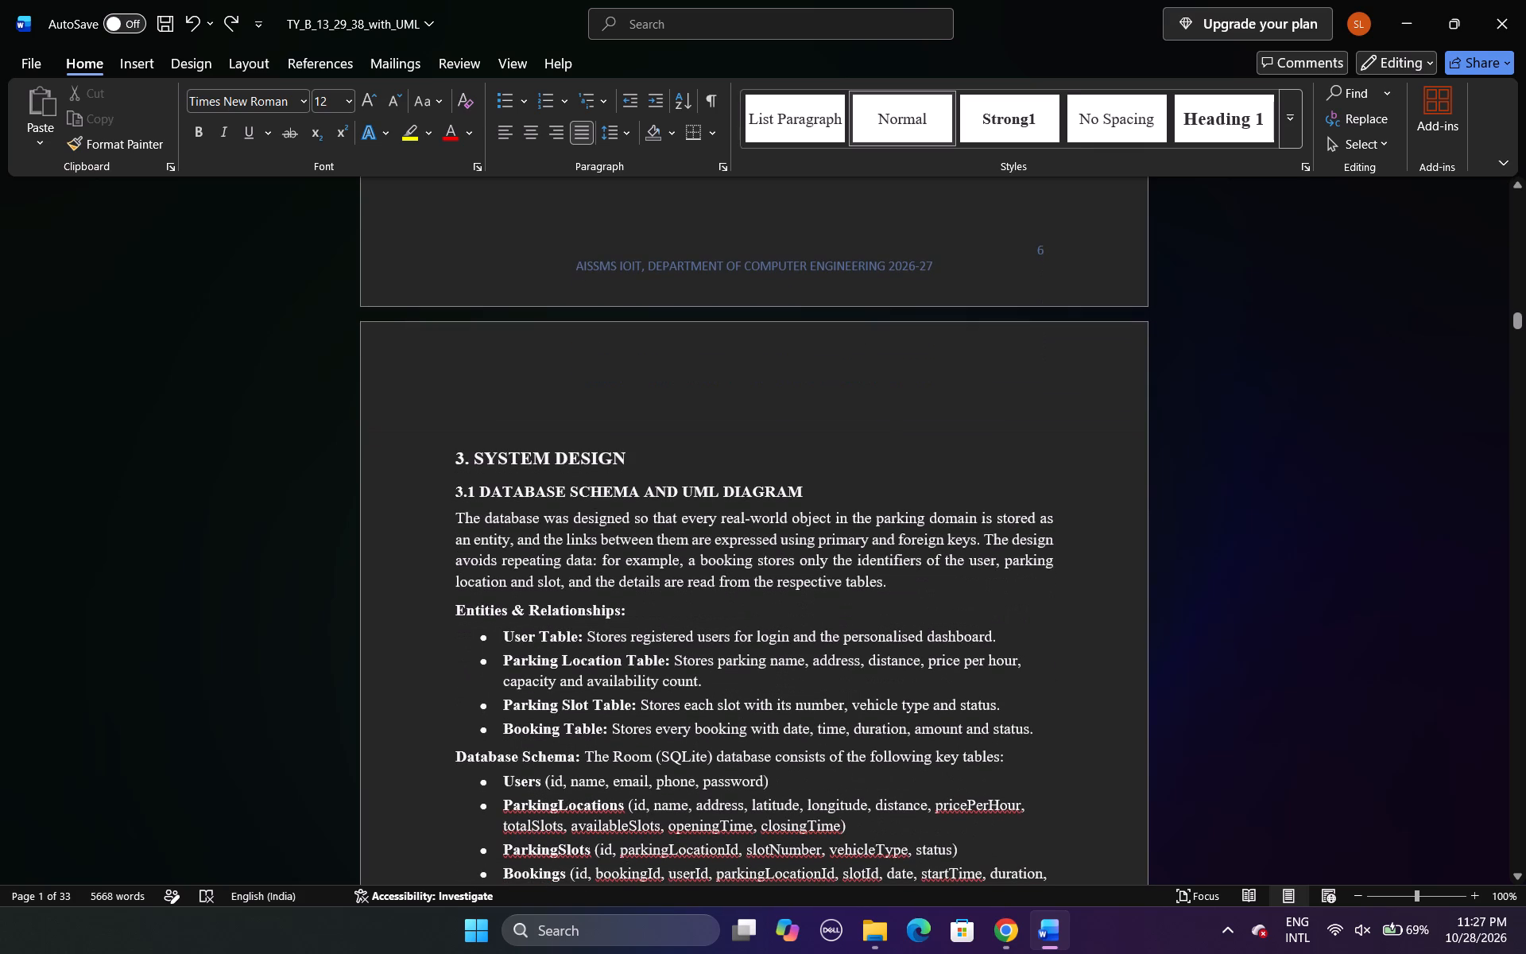
Save the edited report under its existing file name.
key(ctrl+s)
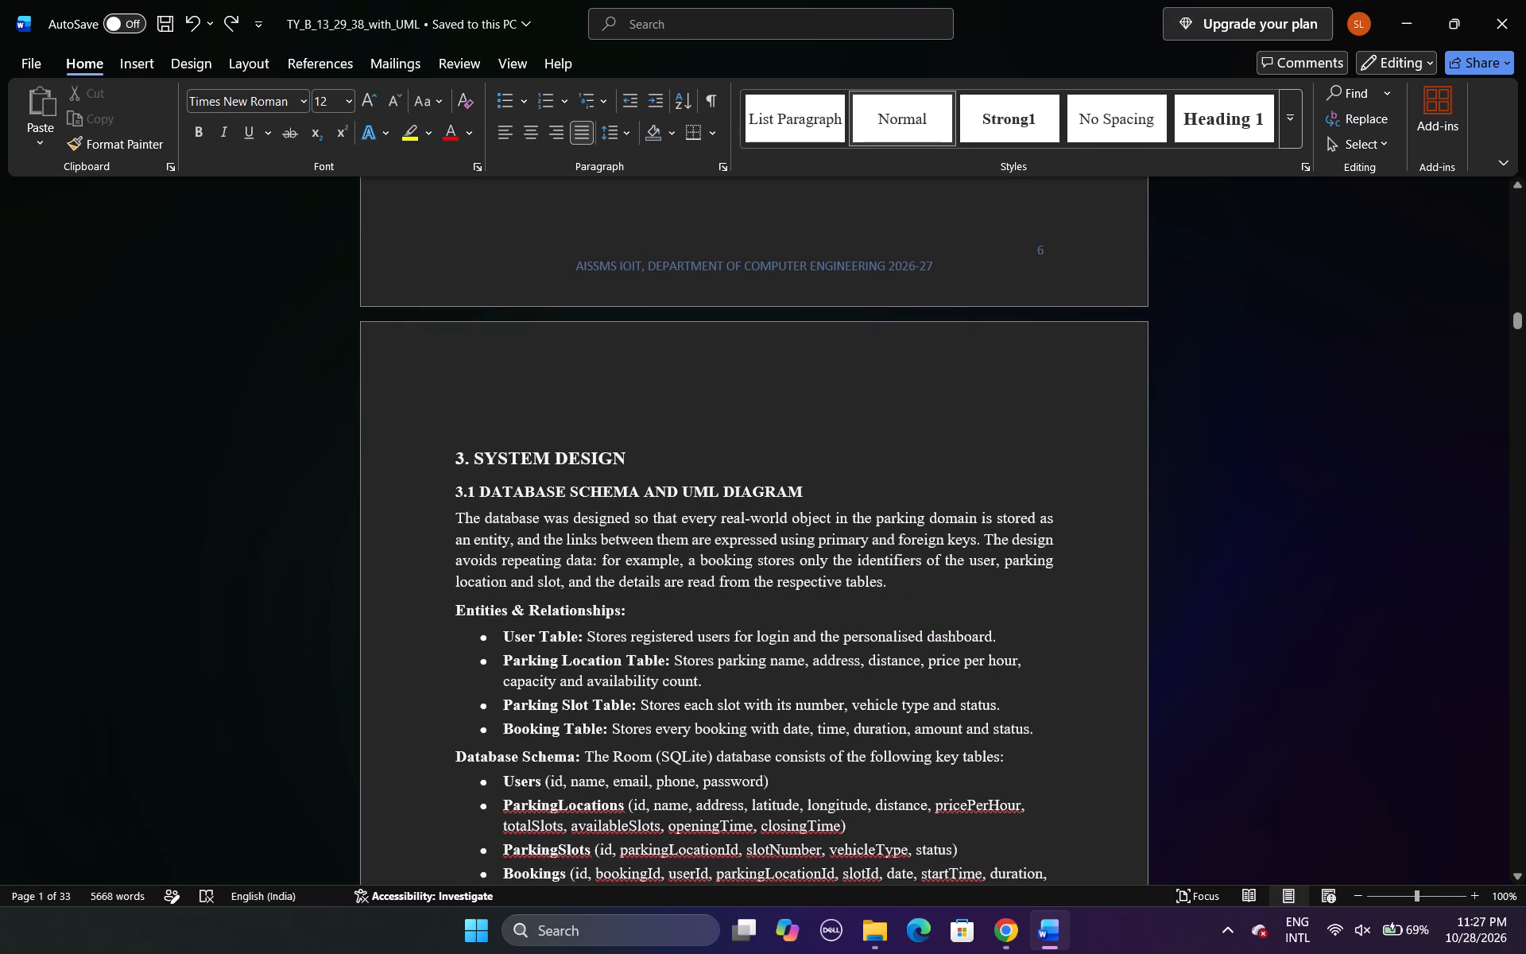
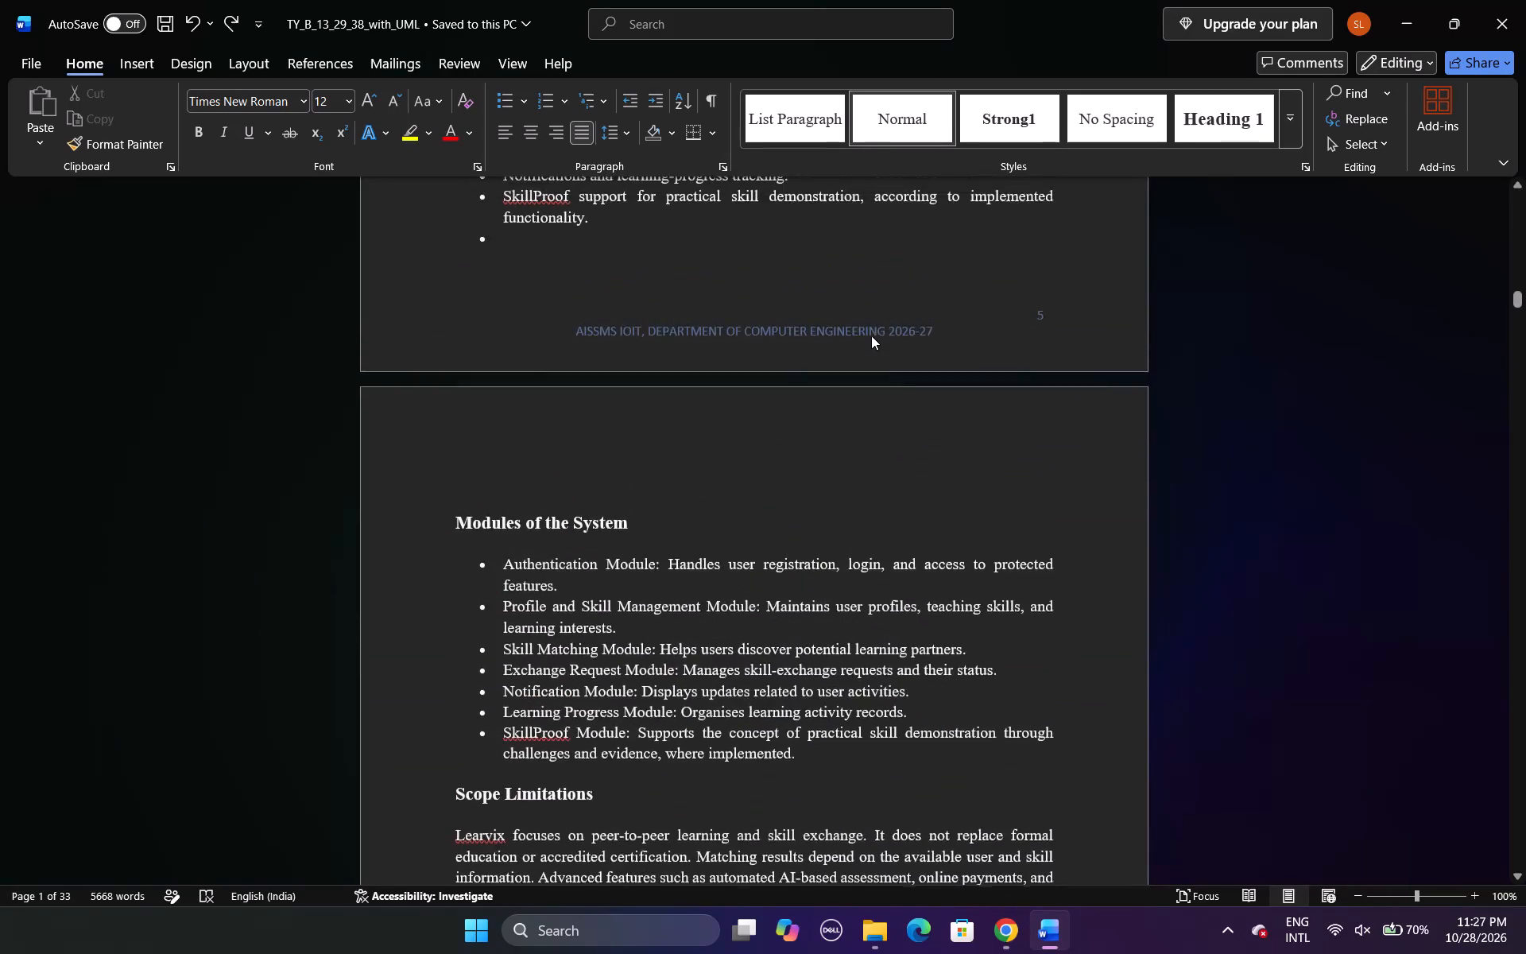
Return to the start of the report and save it under its existing file name.
scroll(871, 335, up, 6)
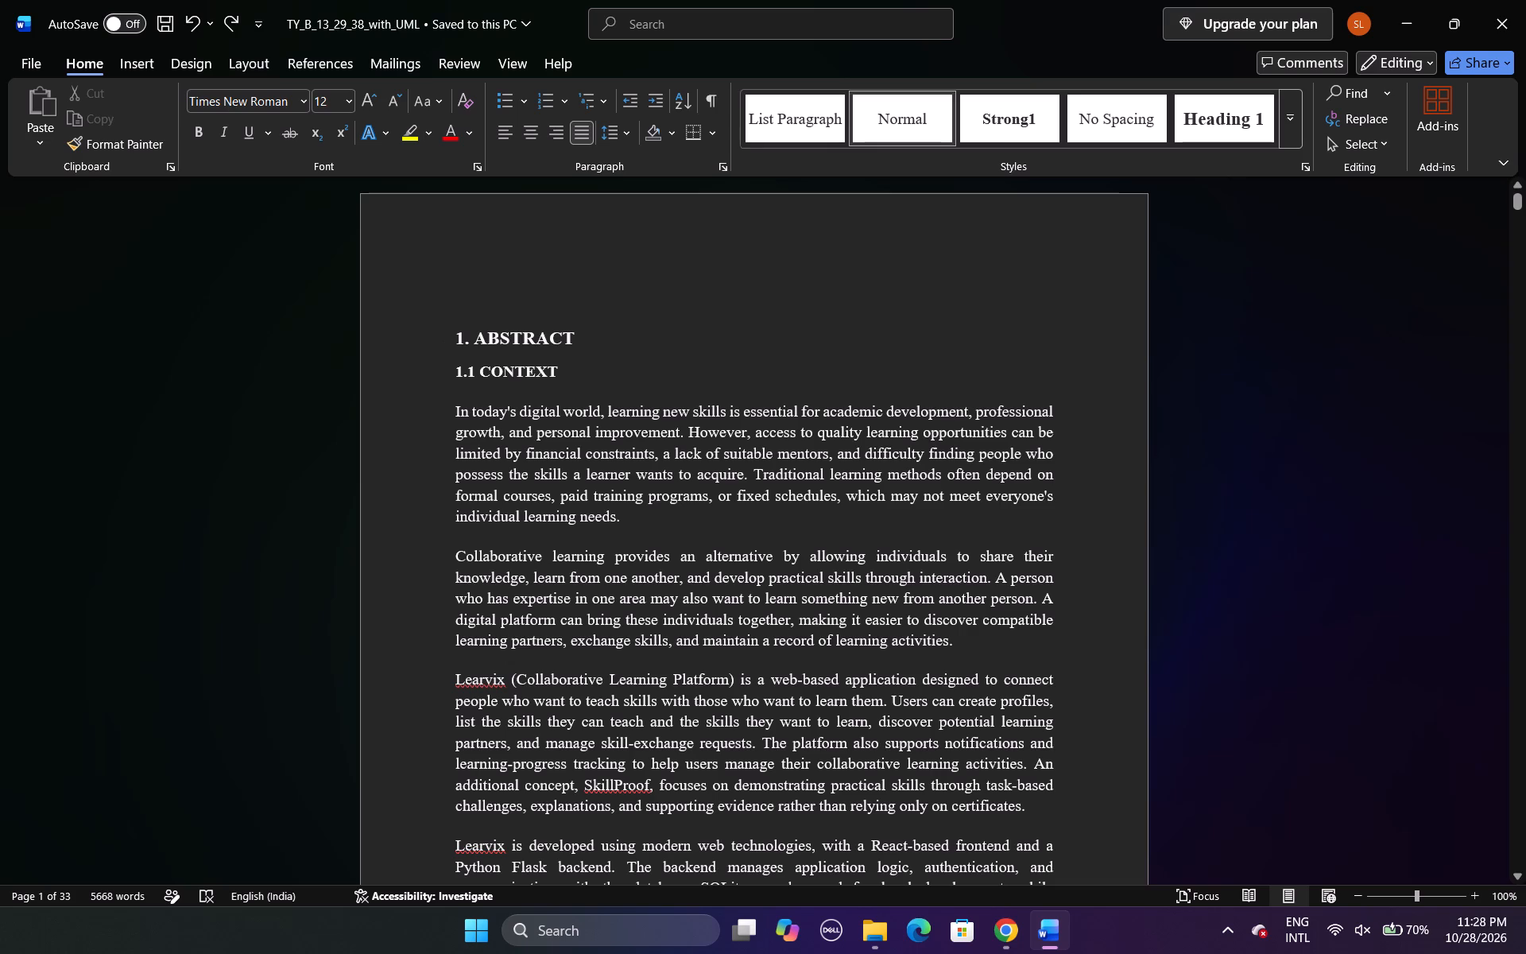
key(ctrl+s)
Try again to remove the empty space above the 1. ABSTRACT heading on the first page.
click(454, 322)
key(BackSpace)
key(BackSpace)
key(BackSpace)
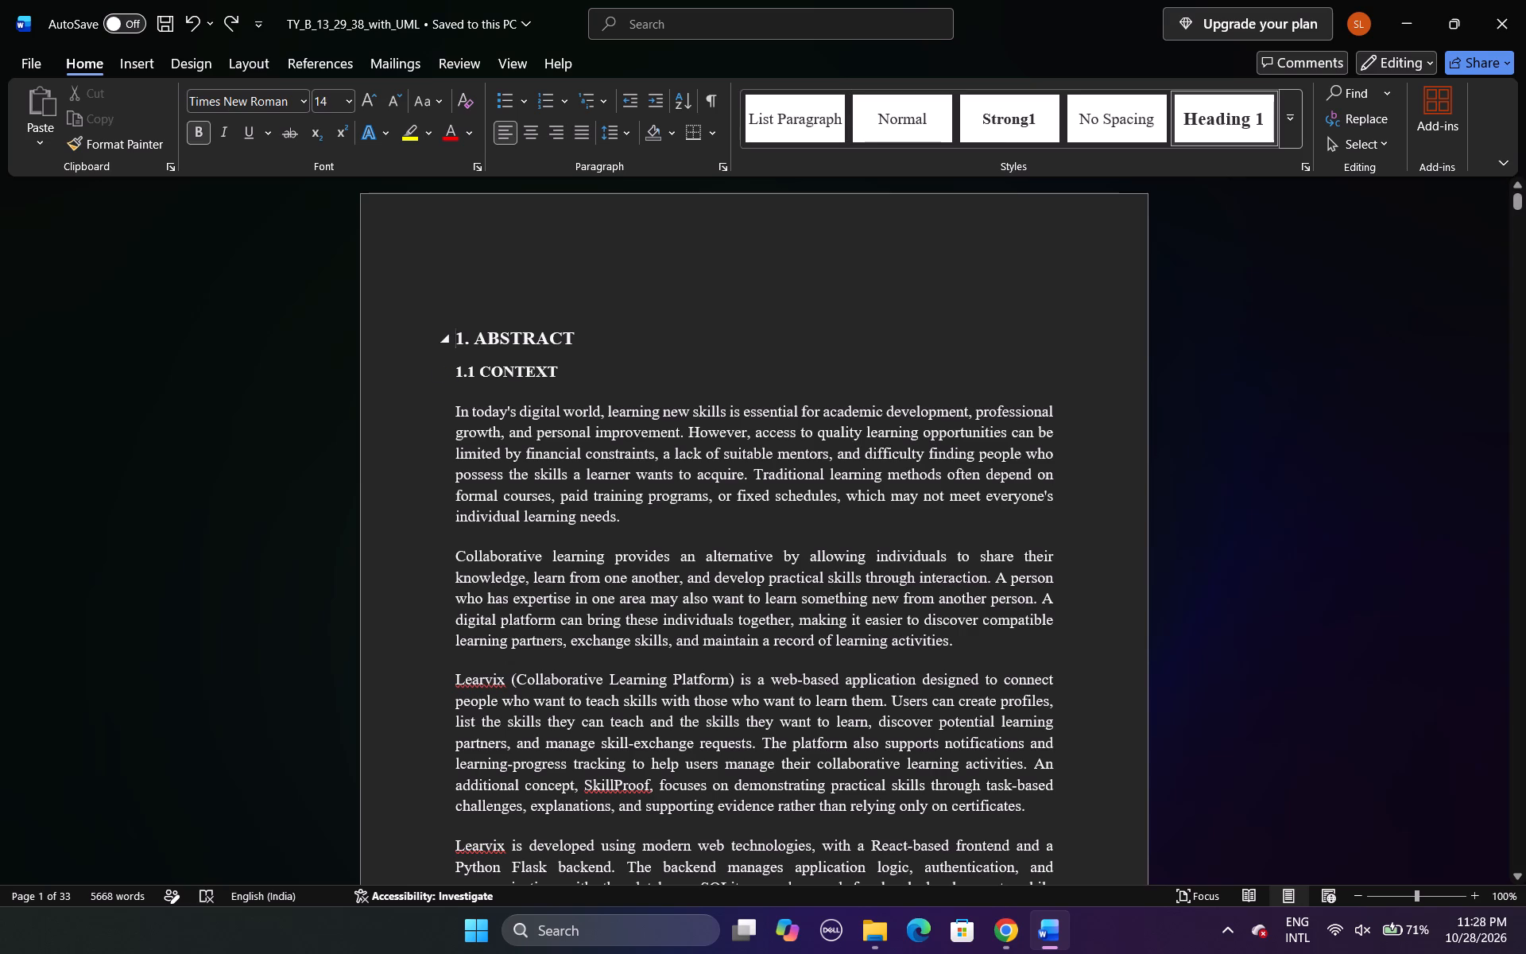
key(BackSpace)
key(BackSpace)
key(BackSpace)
Save the report under its existing file name.
key(ctrl+s)
Examine the report's closing pages, from the Future Scope list through 7. REFERENCES to the end of the document.
scroll(931, 389, down, 20)
scroll(931, 389, down, 16)
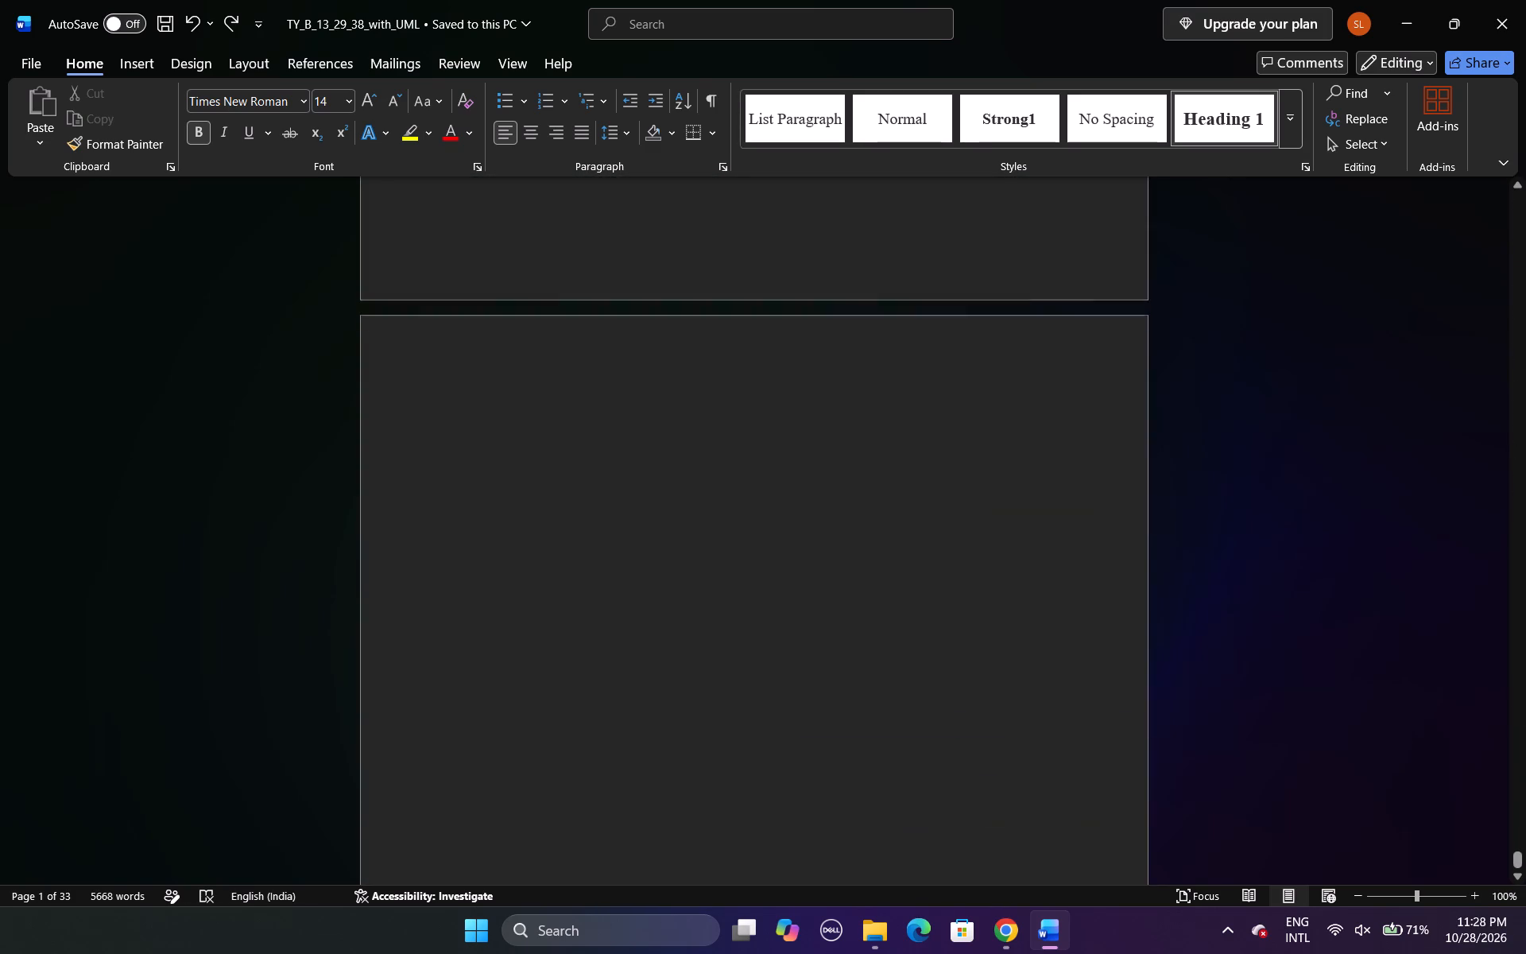
scroll(931, 389, down, 5)
scroll(931, 389, up, 2)
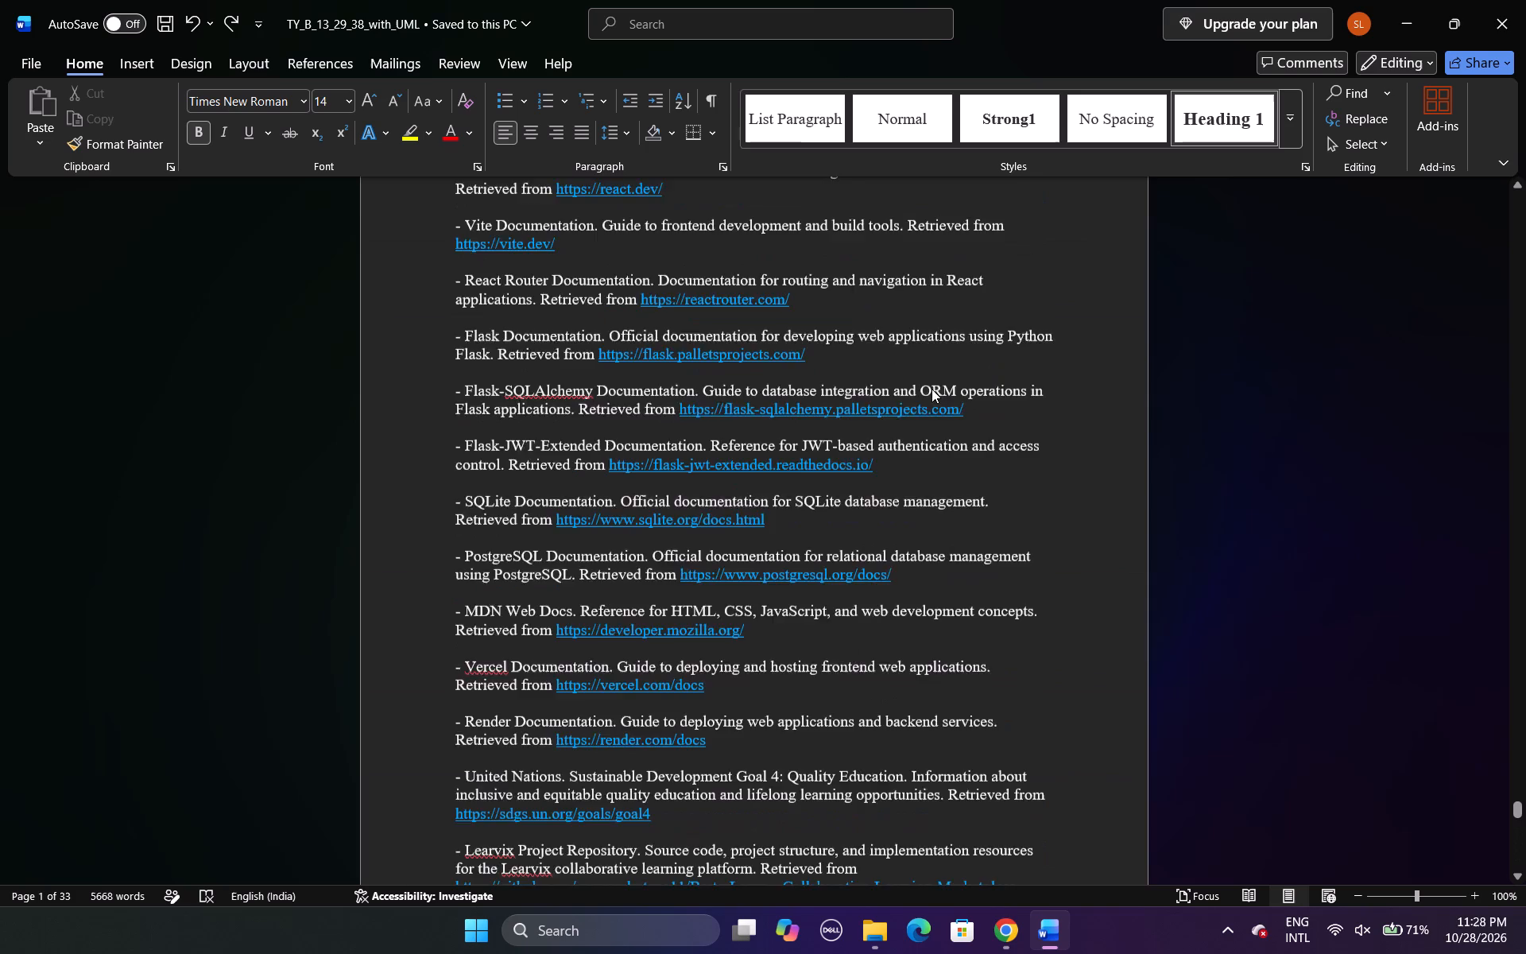
scroll(931, 389, up, 6)
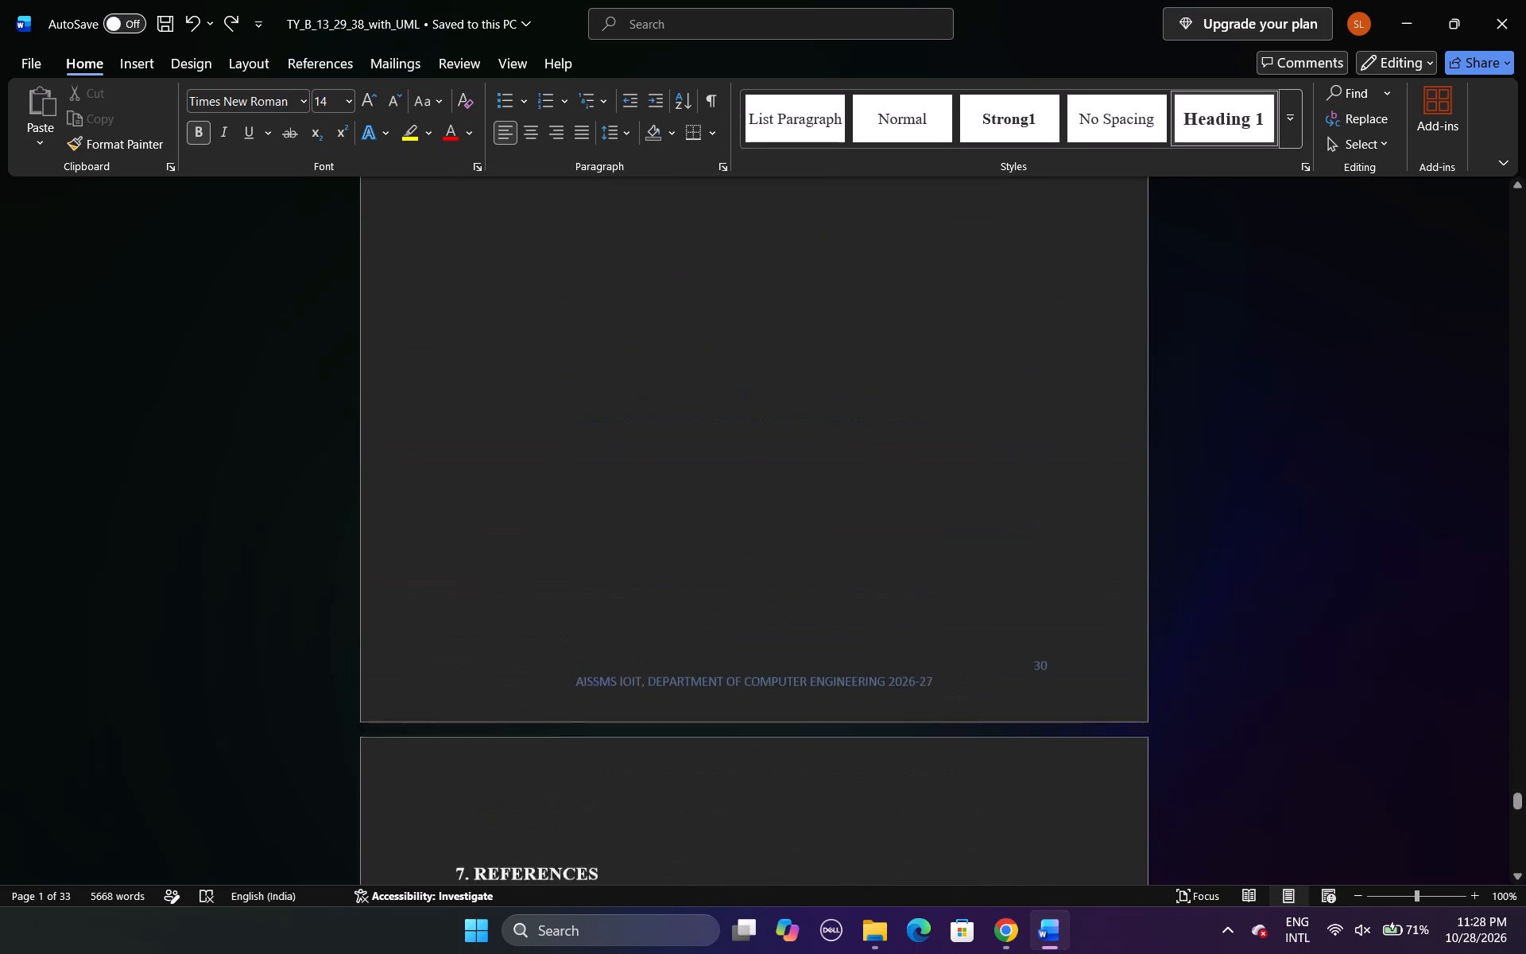
scroll(931, 389, up, 1)
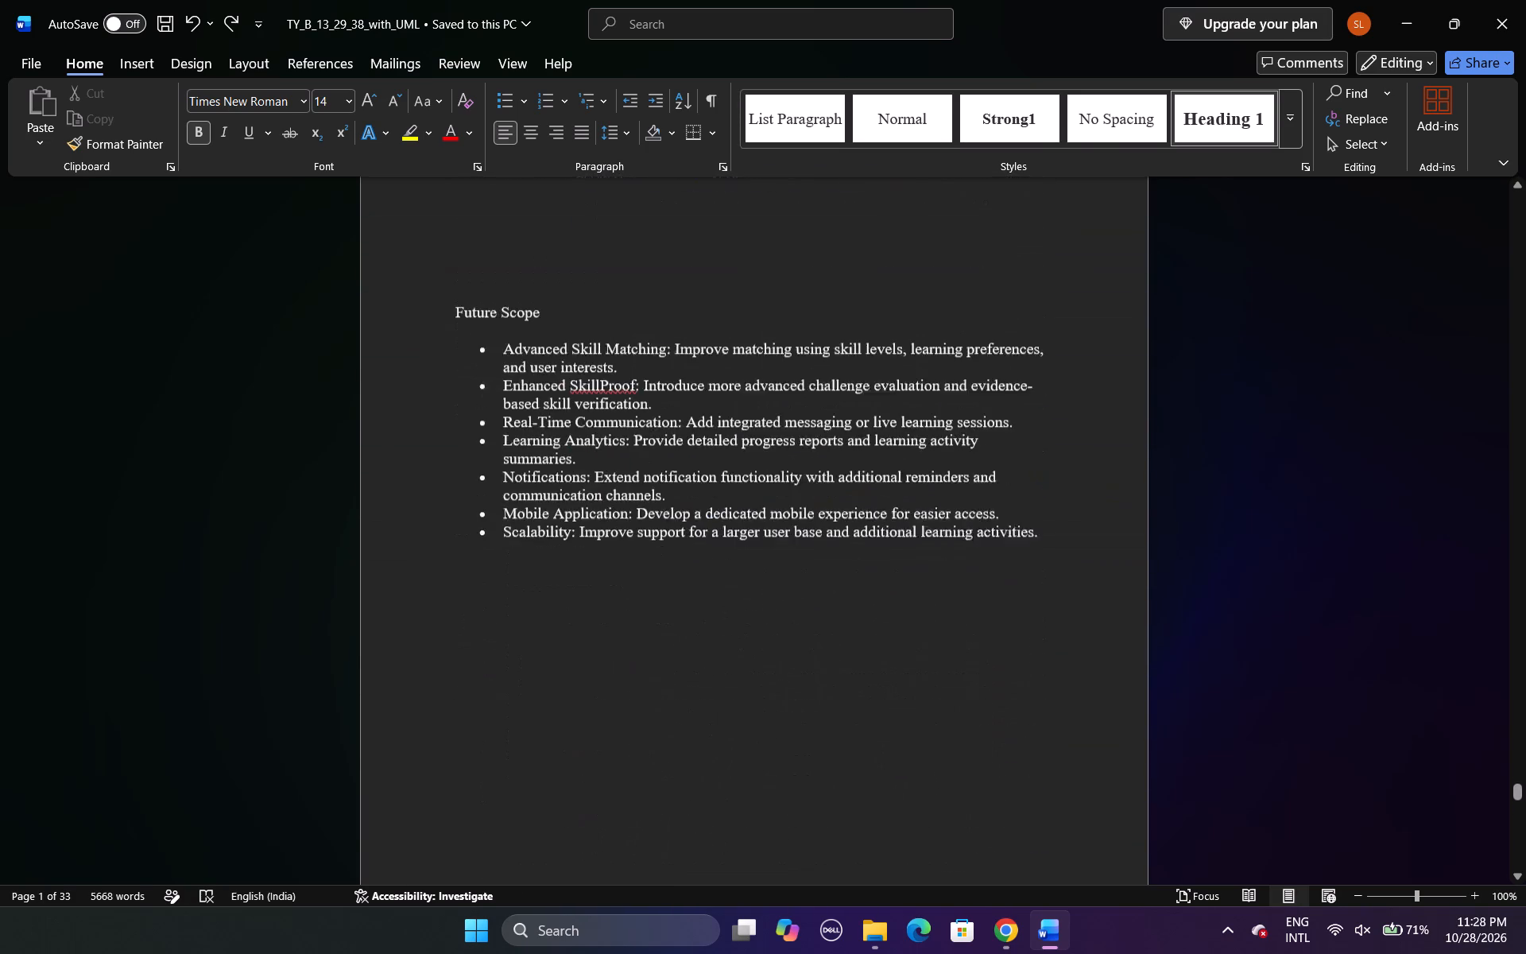
scroll(931, 389, down, 6)
scroll(931, 389, up, 1)
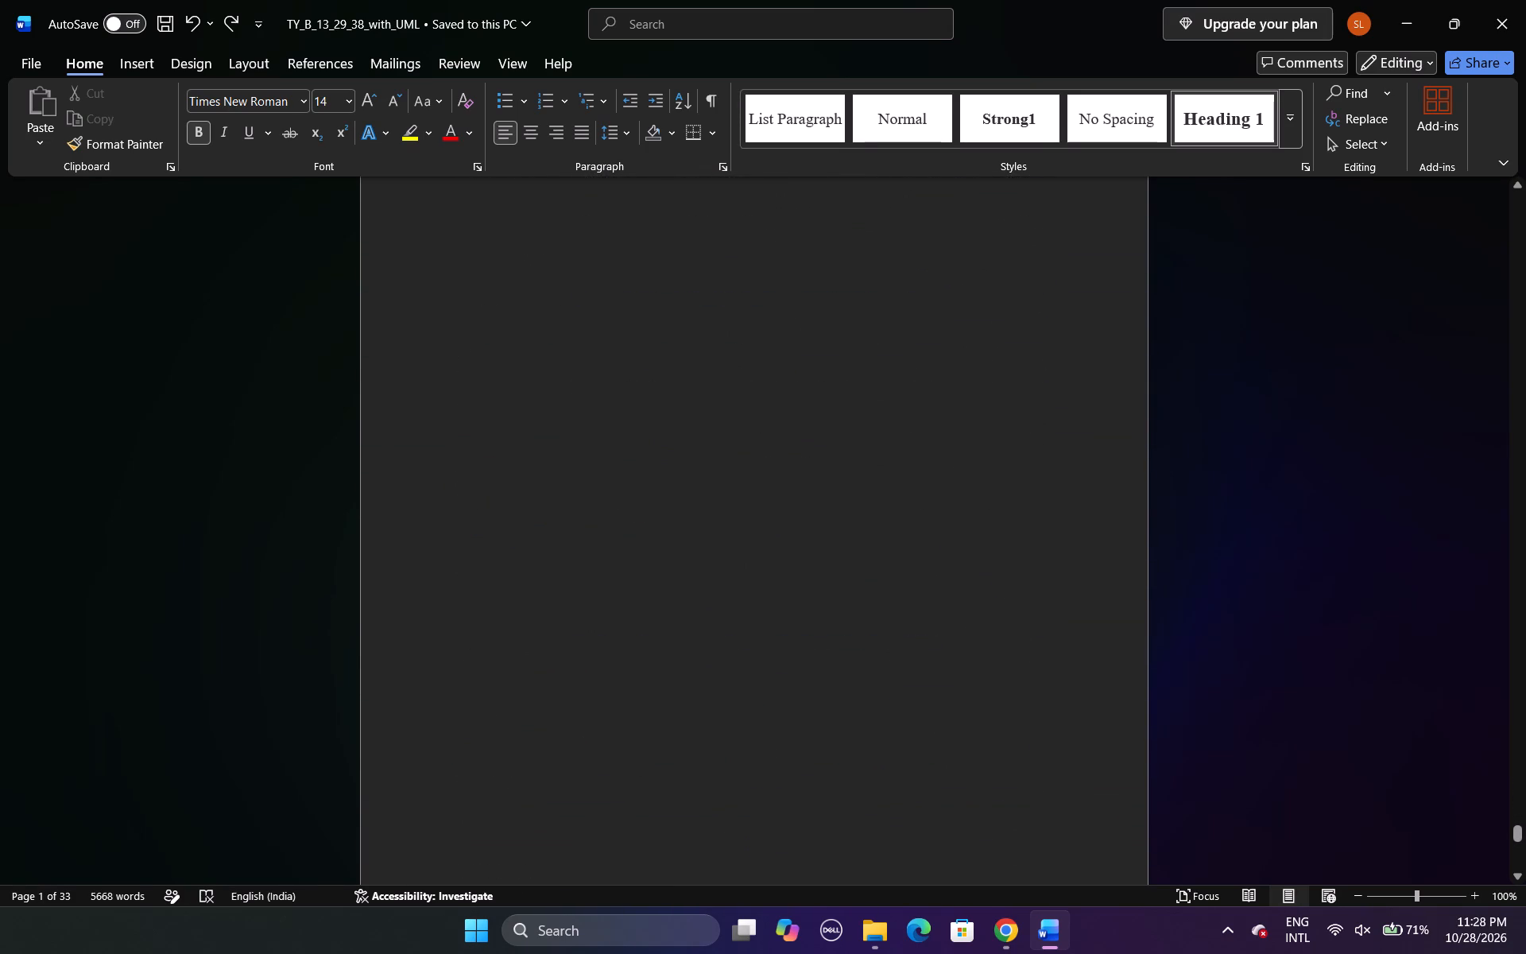
Delete the blank pages after the references so the report ends on the page with the Learvix Project Repository entry.
click(807, 523)
scroll(807, 523, up, 2)
key(BackSpace)
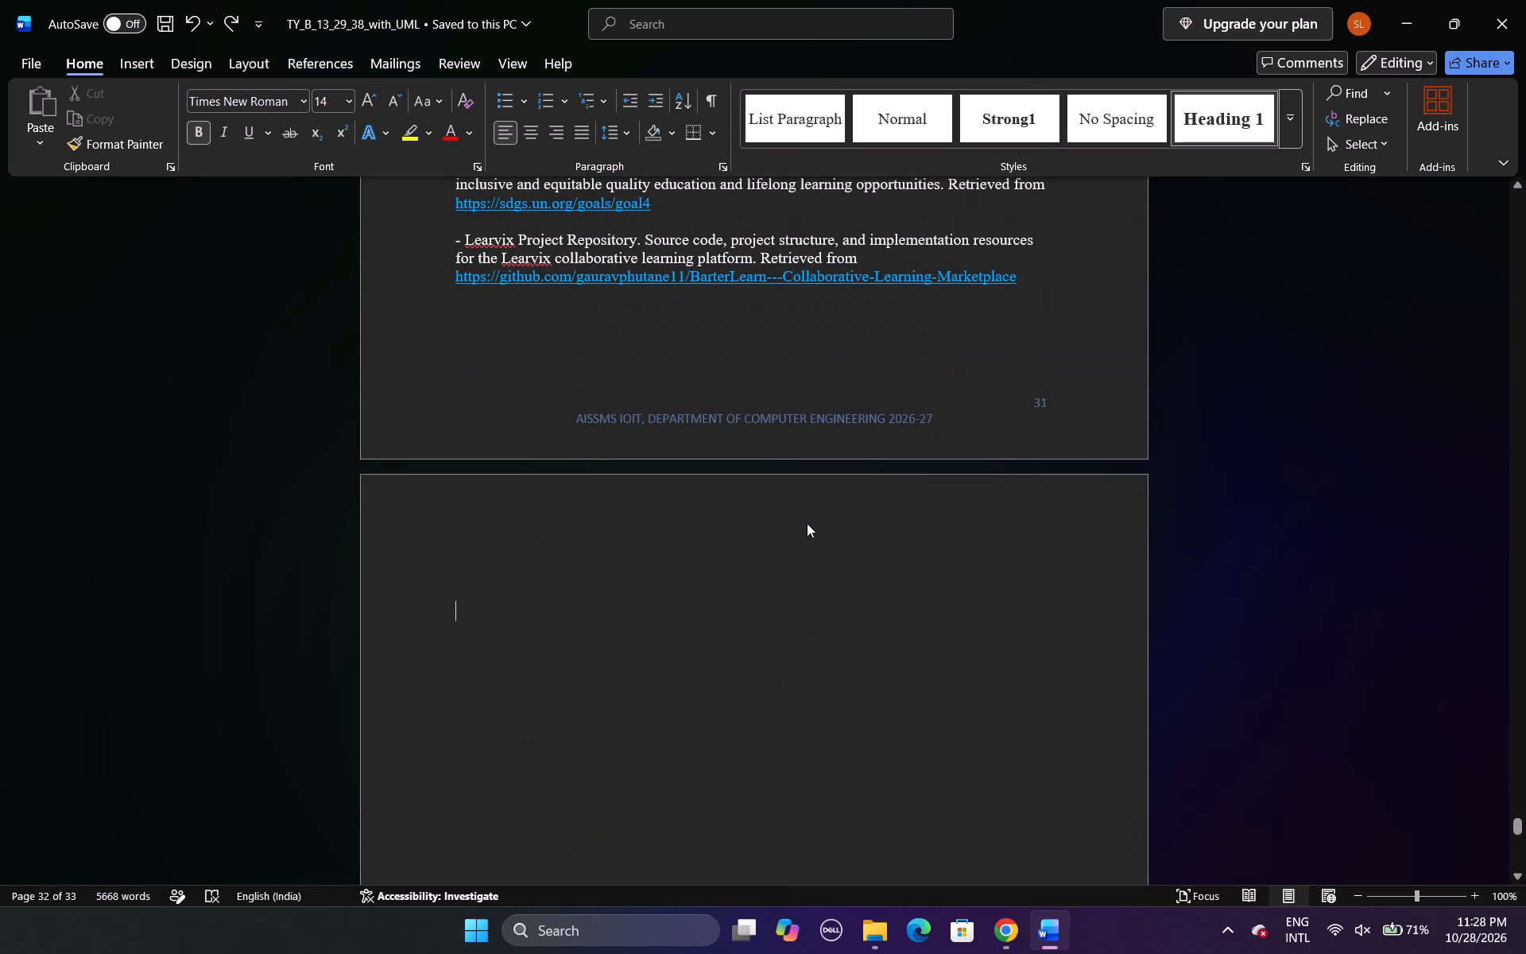
key(BackSpace)
key(BackSpace)
key(BackSpace)
key(BackSpace)
key(BackSpace)
key(BackSpace)
key(BackSpace)
key(BackSpace)
key(BackSpace)
key(BackSpace)
key(BackSpace)
key(BackSpace)
key(Delete)
key(Delete)
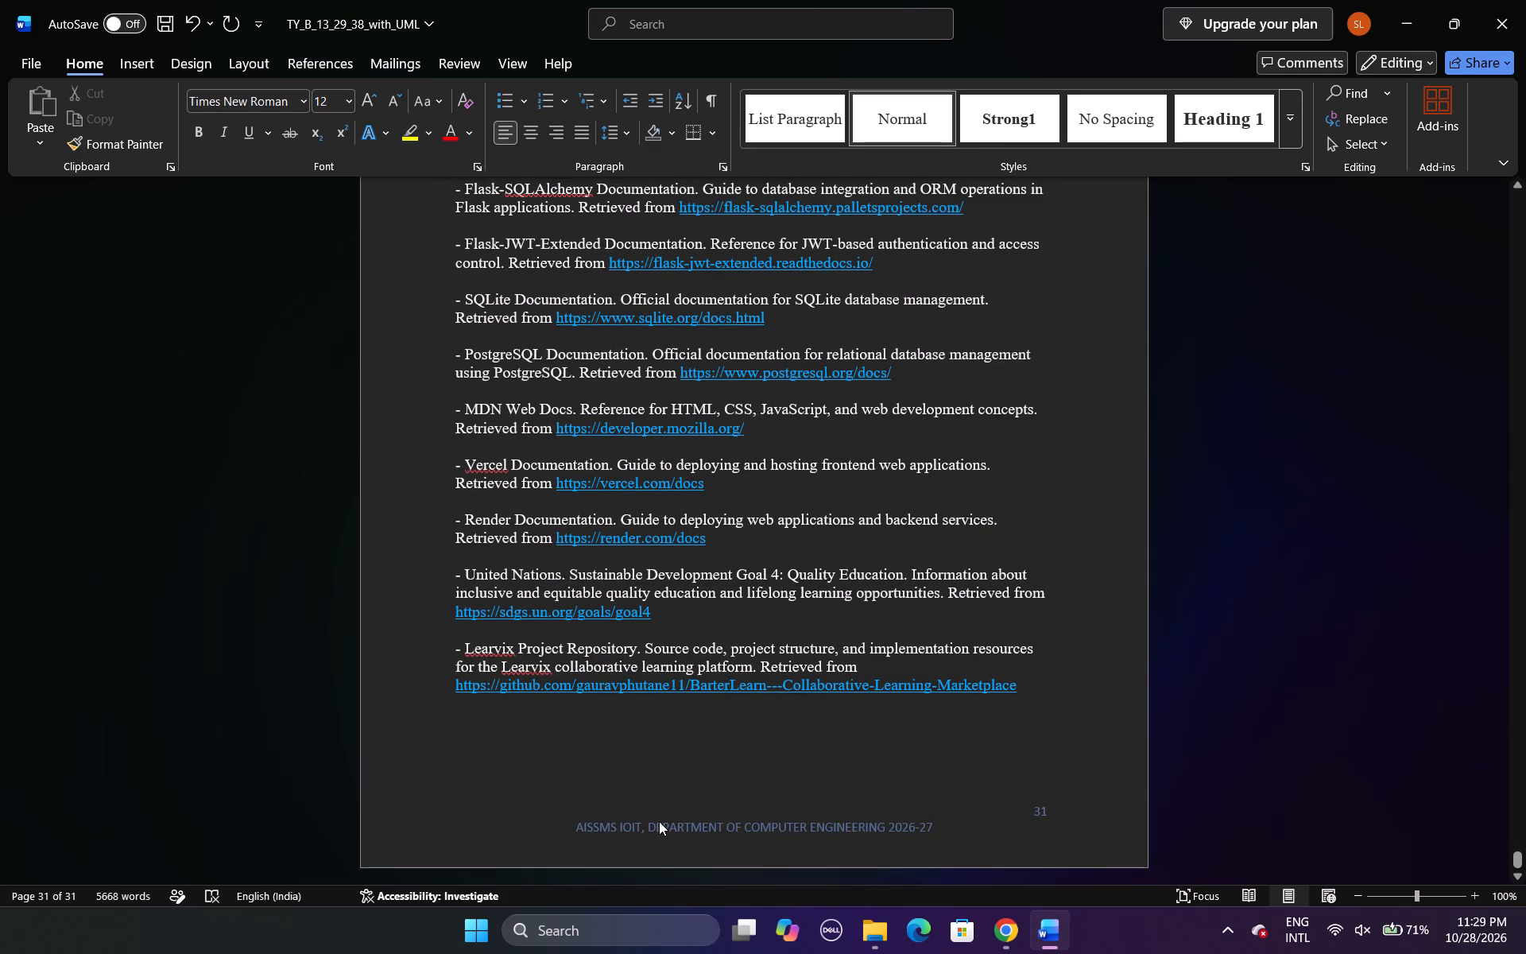
Switch to File Explorer and check the recent report files in the Downloads folder.
click(877, 948)
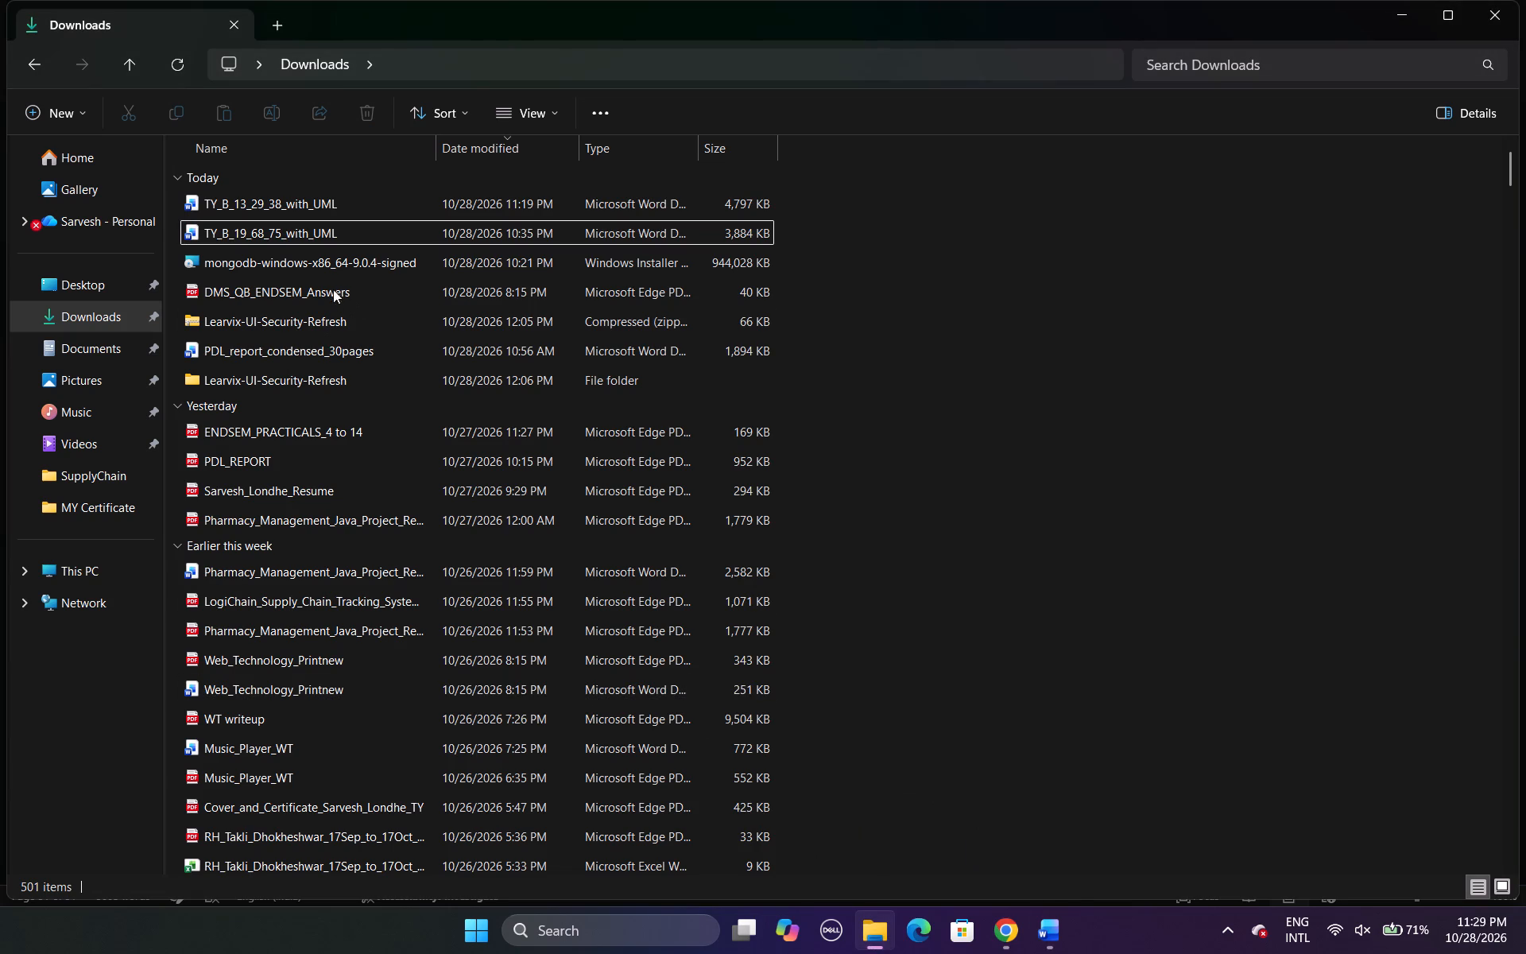
scroll(389, 388, up, 5)
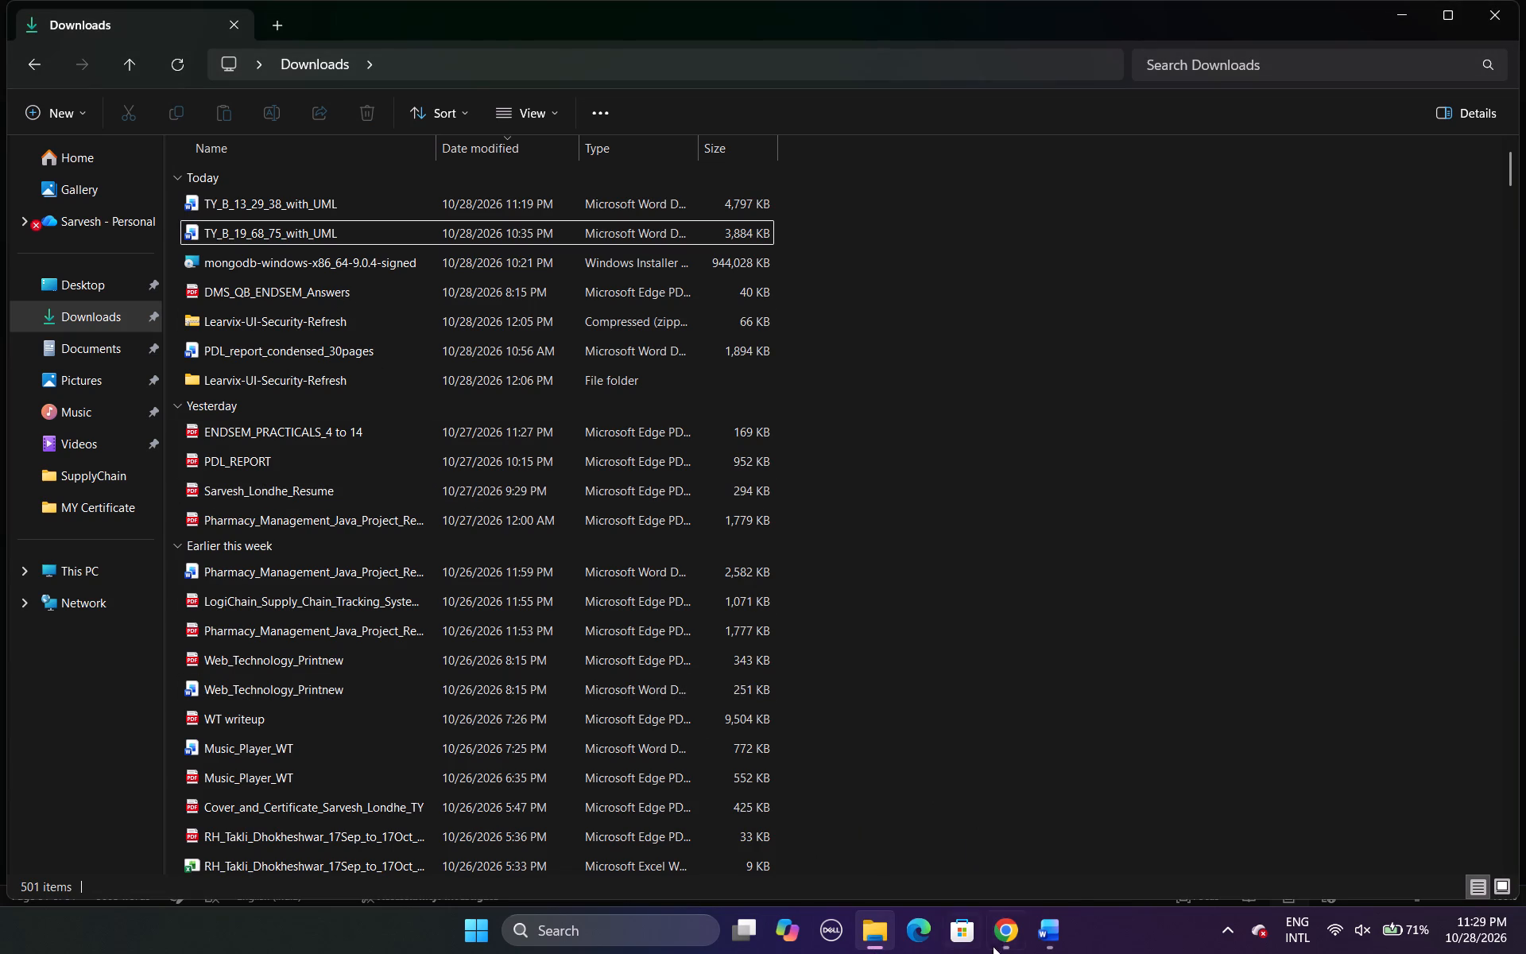
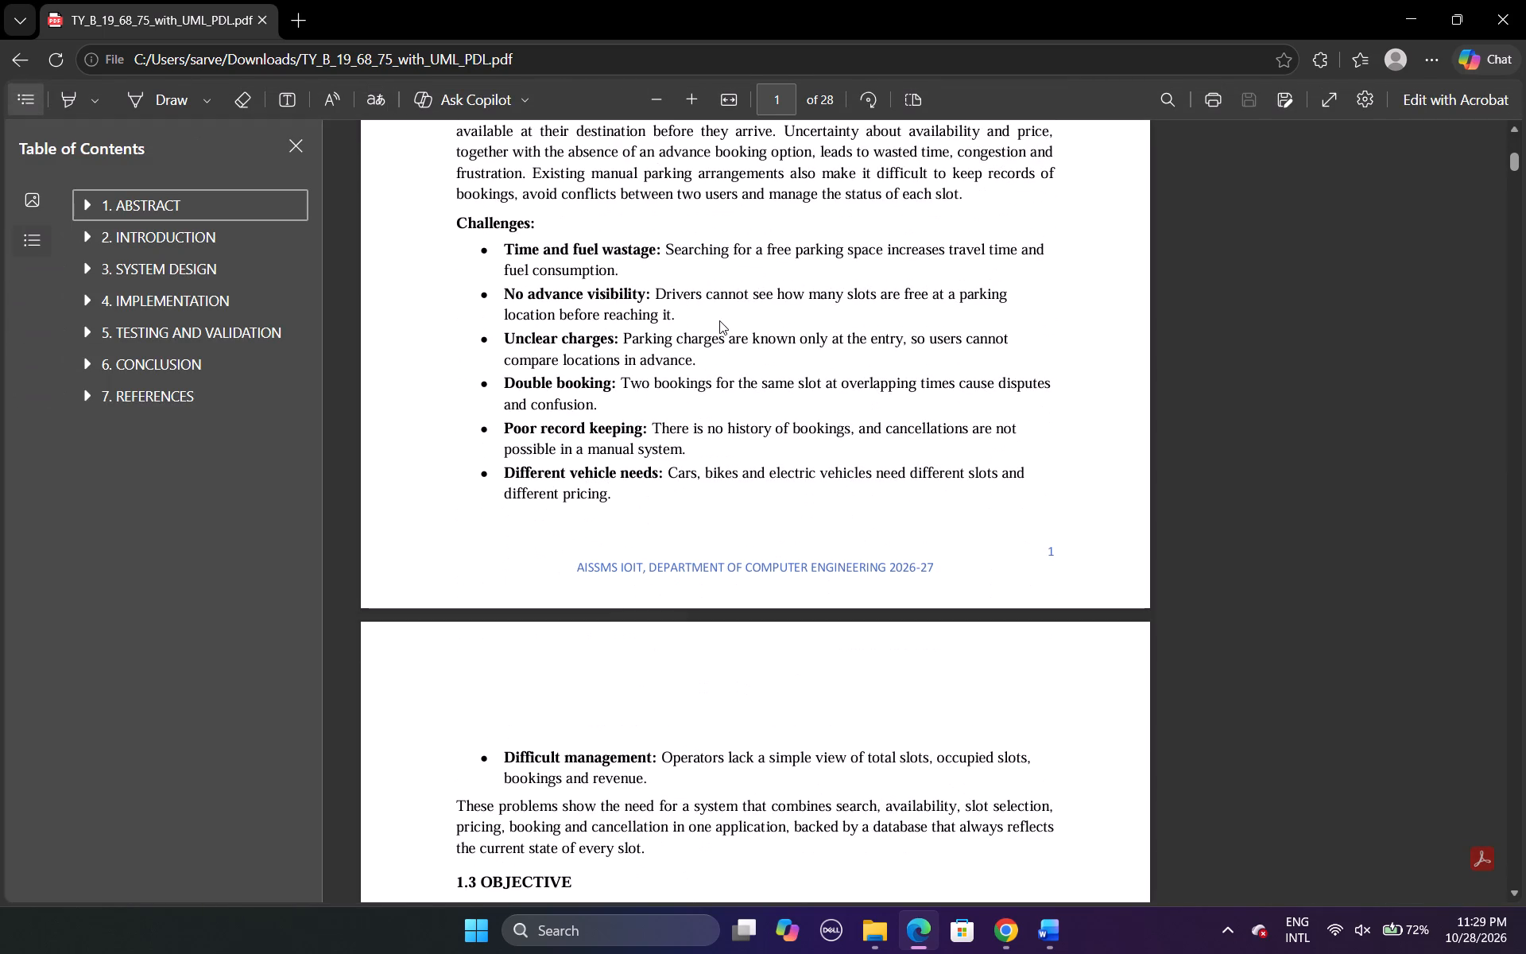
Check the page footer and the opening page of the SmartPark report PDF TY_B_19_68_75_with_UML_PDL, and close it.
drag(660, 574, 925, 580)
scroll(770, 643, up, 6)
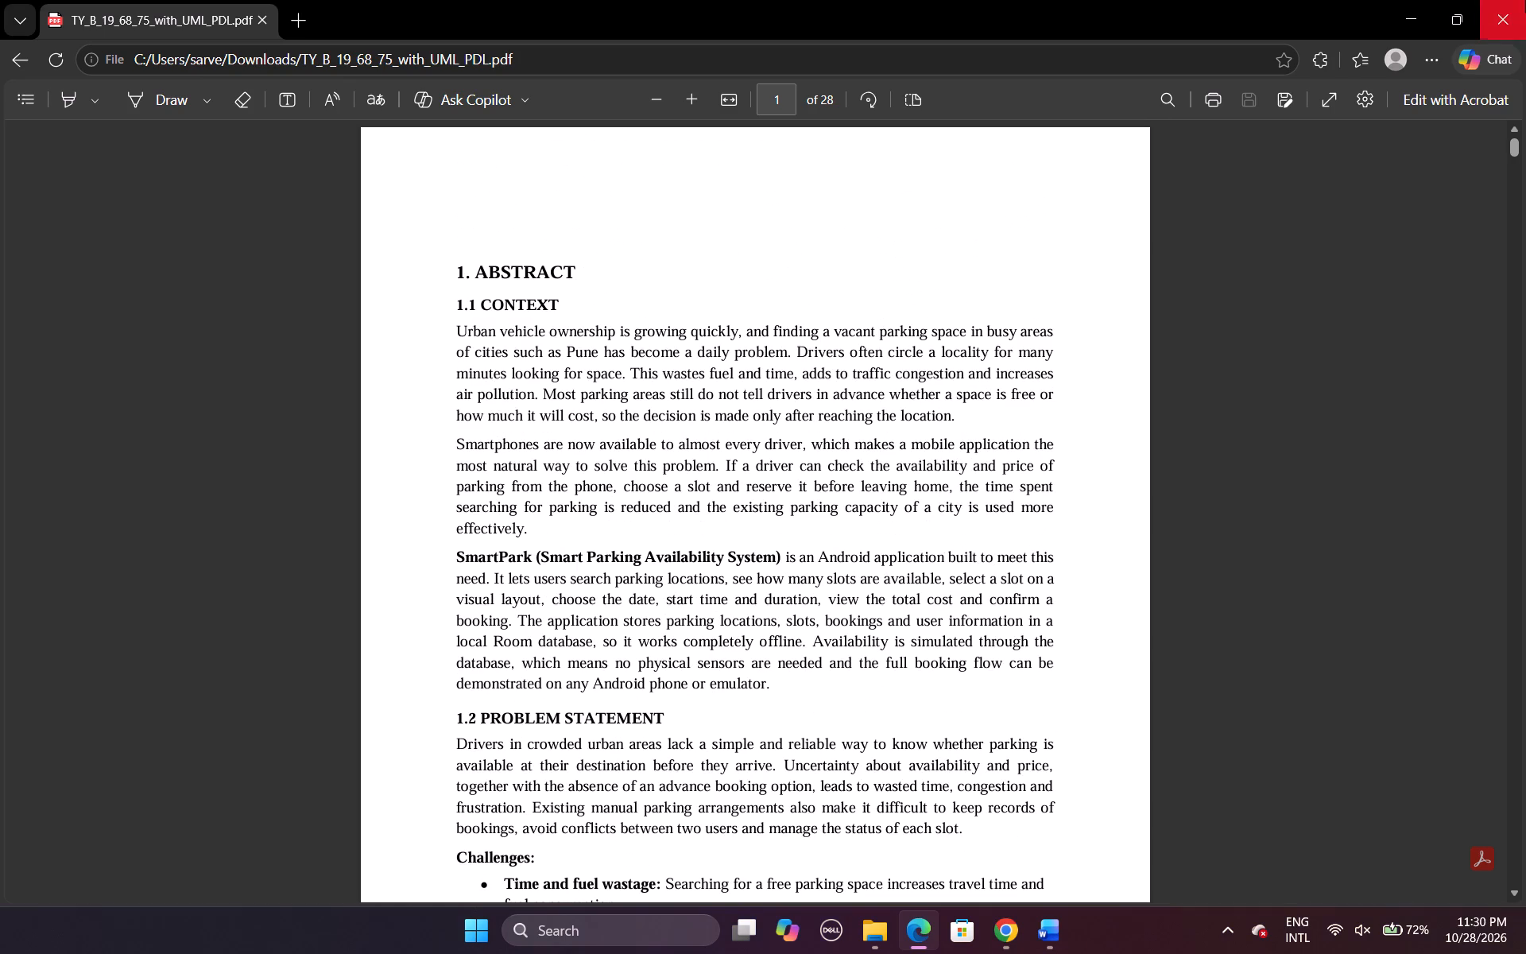
click(1525, 0)
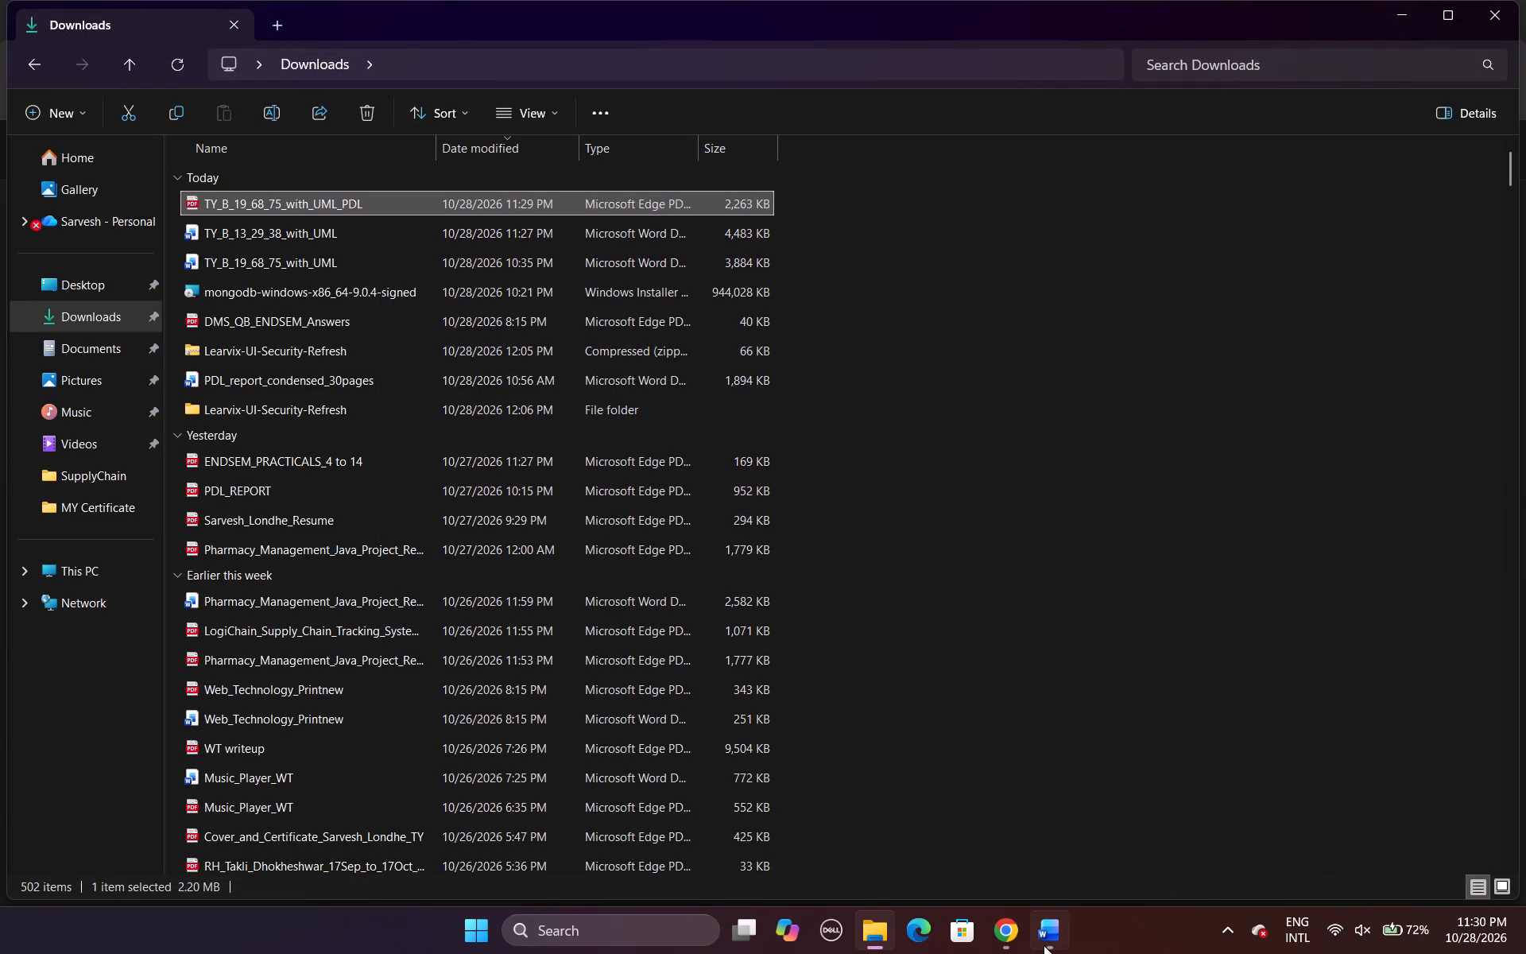
Switch to the Word report and examine its closing pages, from 7. REFERENCES back to 6. CONCLUSION and the testing section.
click(1043, 944)
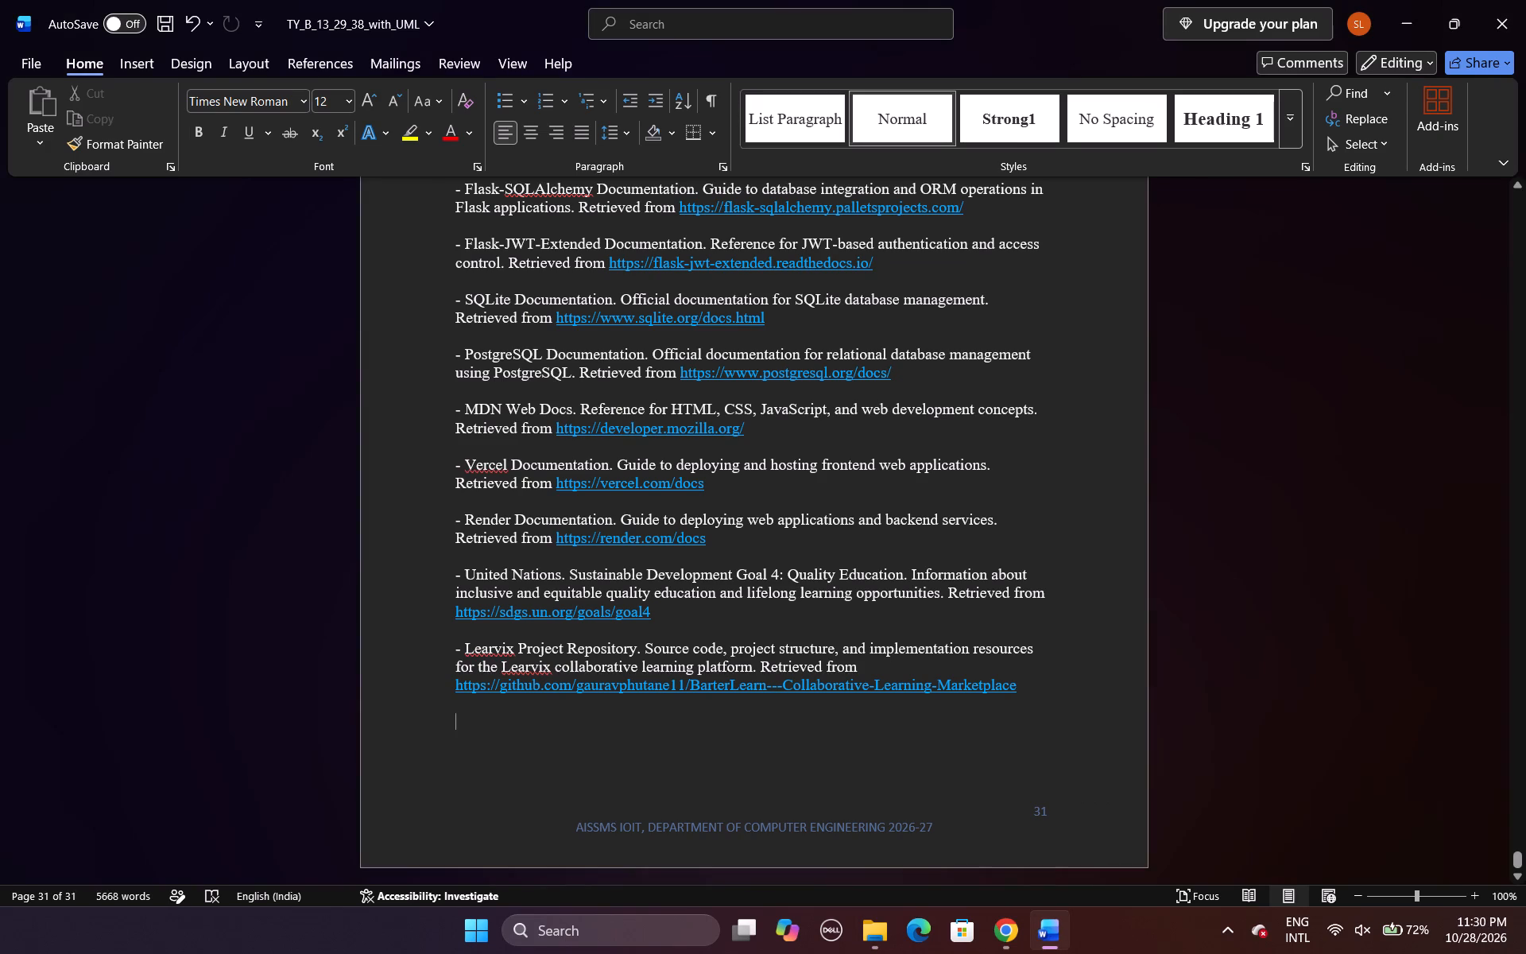
scroll(809, 625, up, 2)
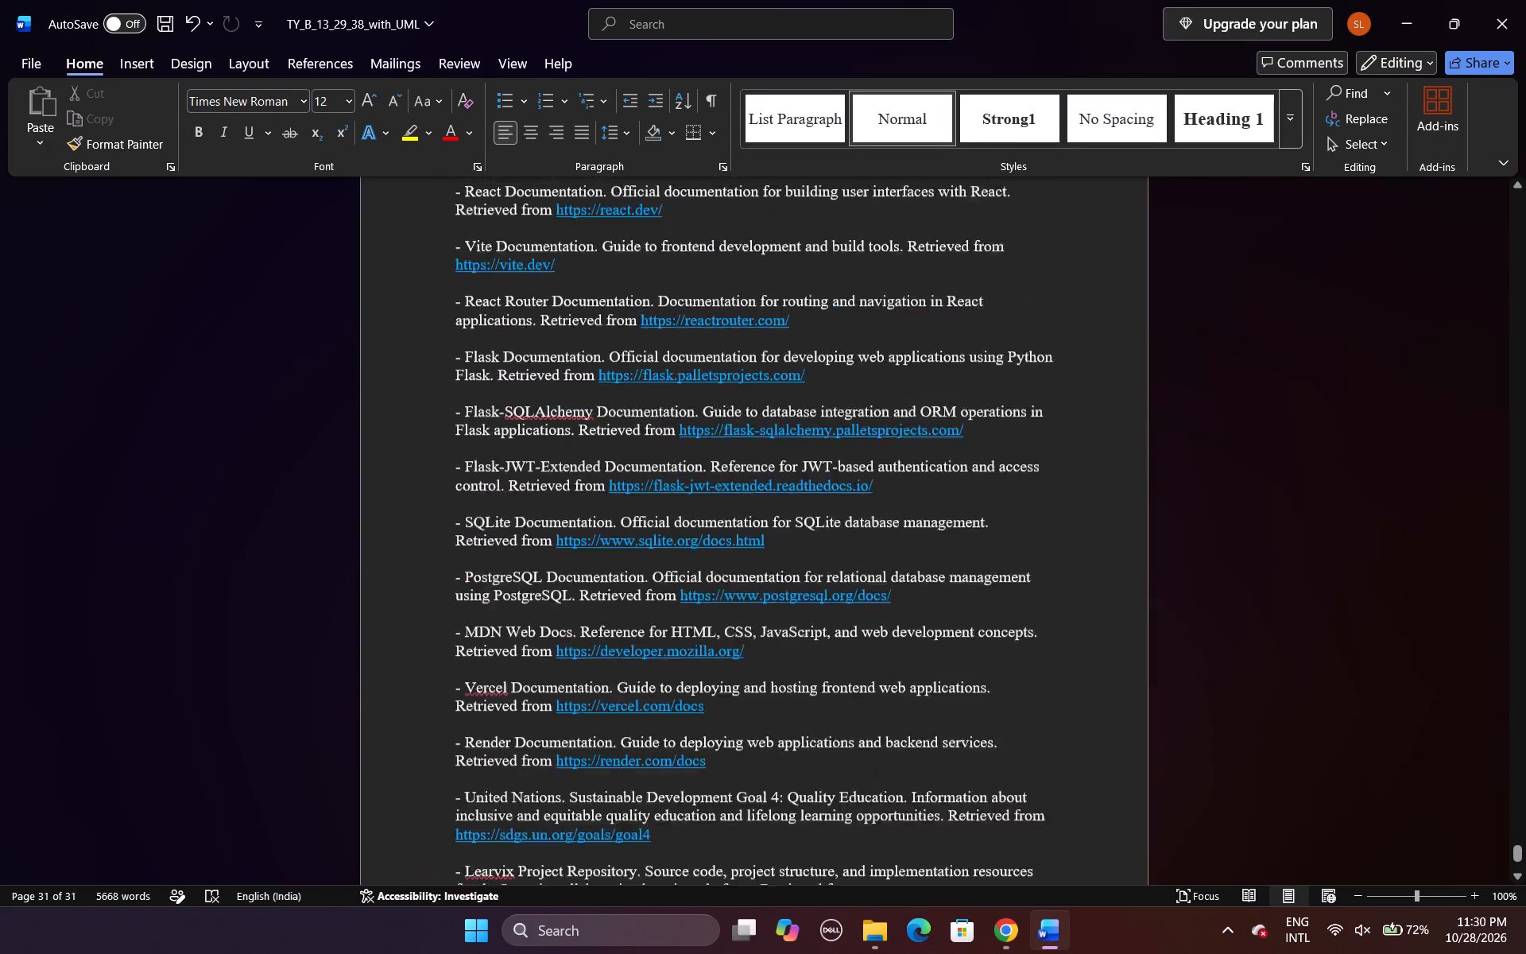
scroll(809, 625, up, 1)
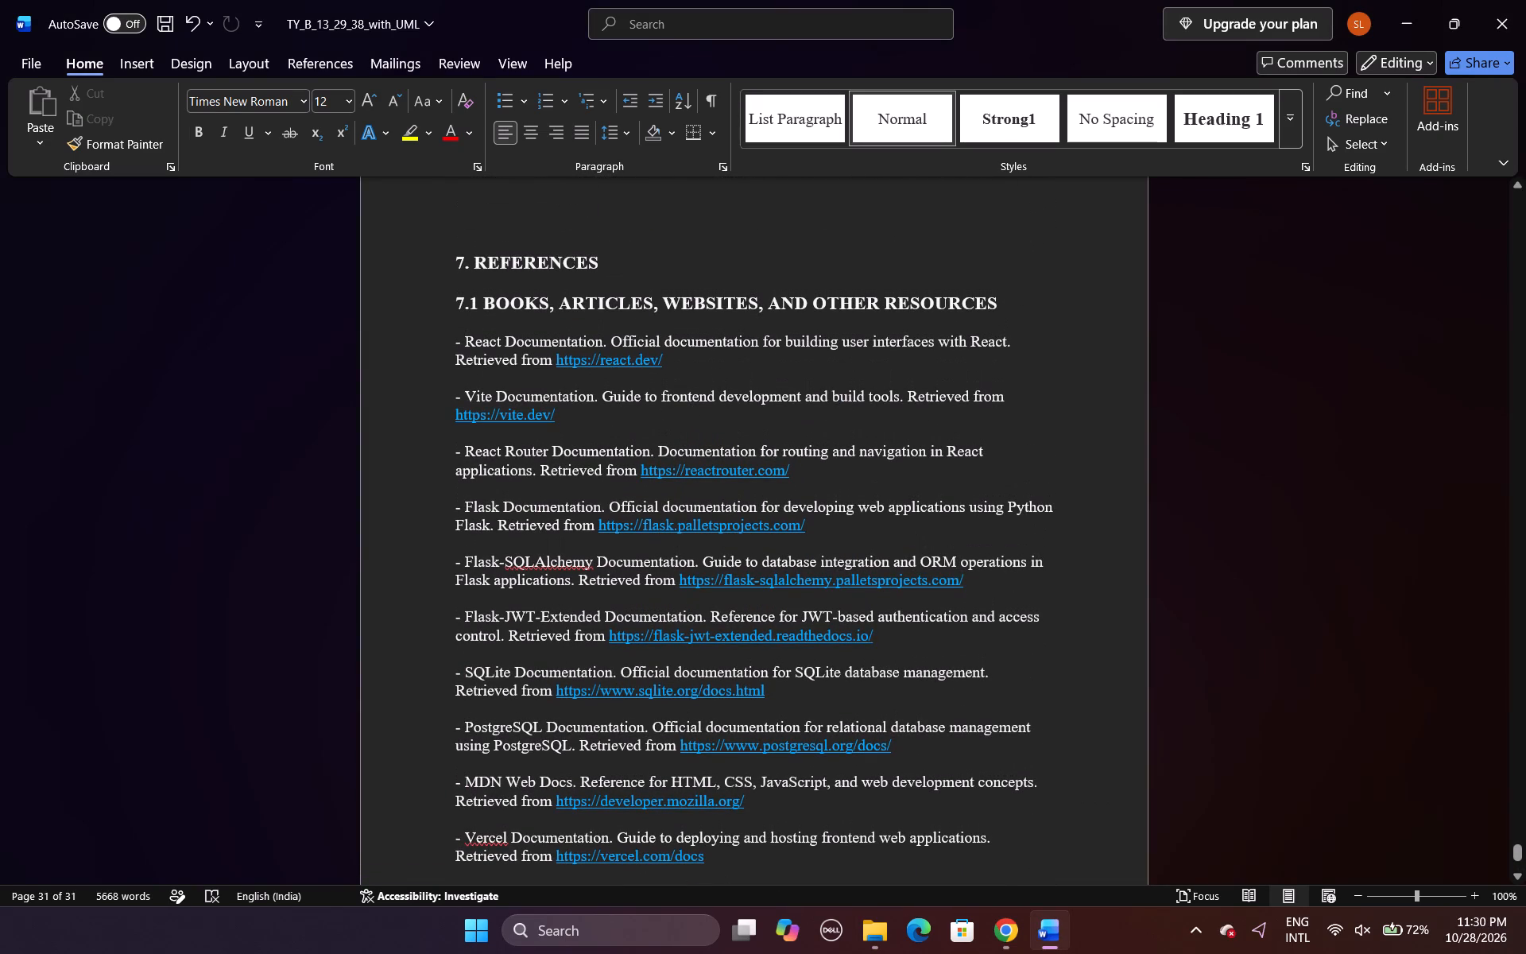
scroll(809, 625, up, 3)
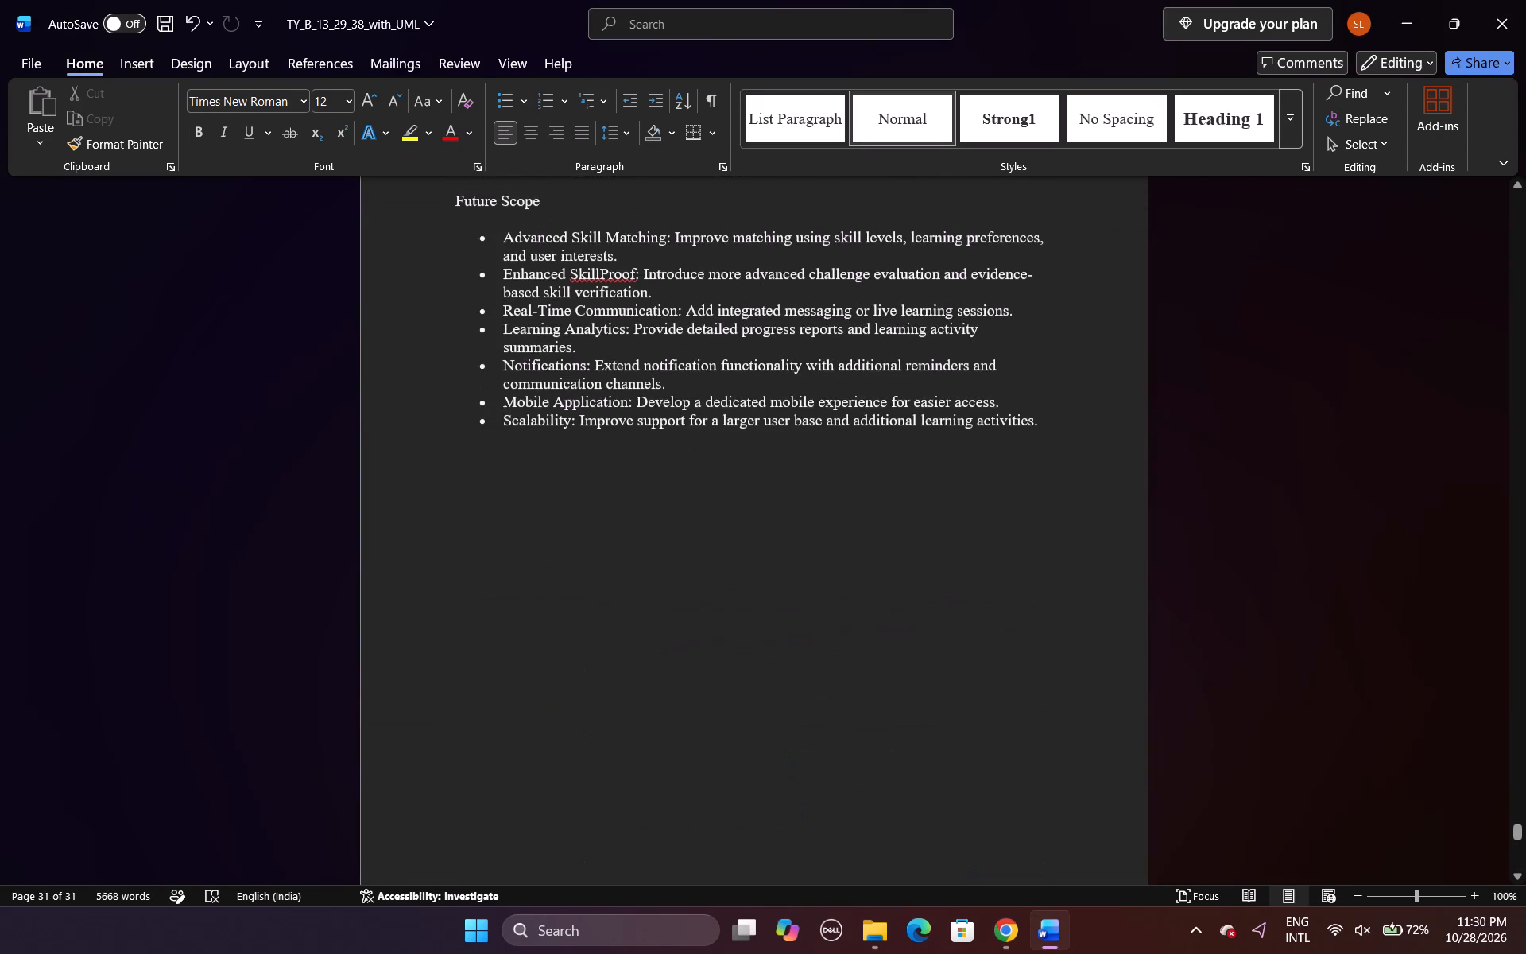
scroll(809, 625, up, 2)
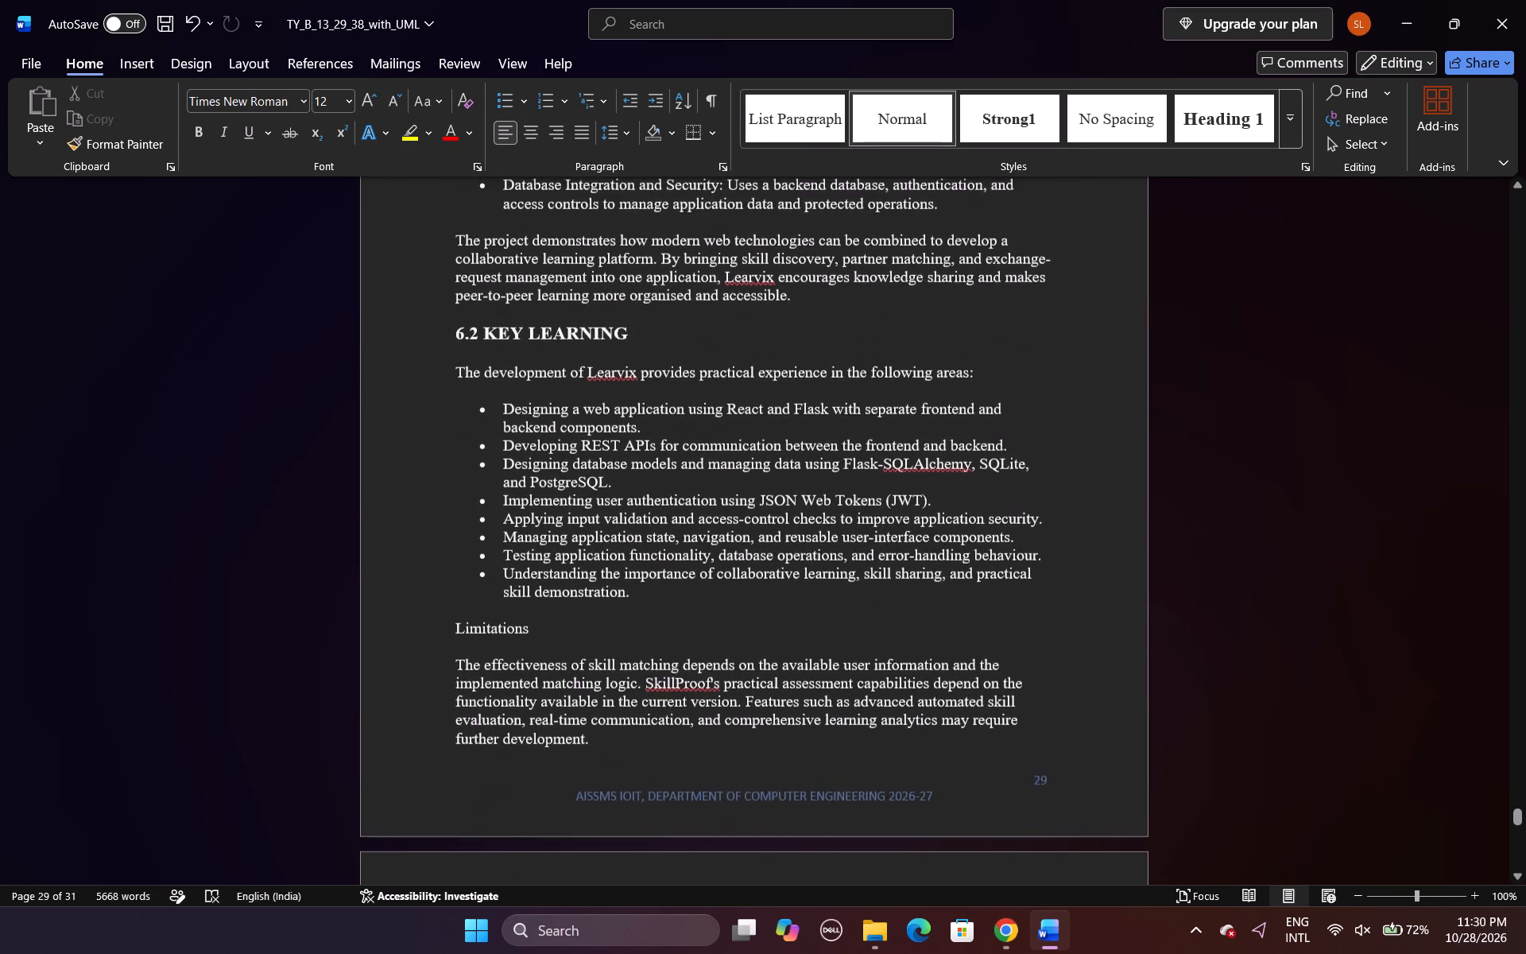
scroll(809, 625, up, 4)
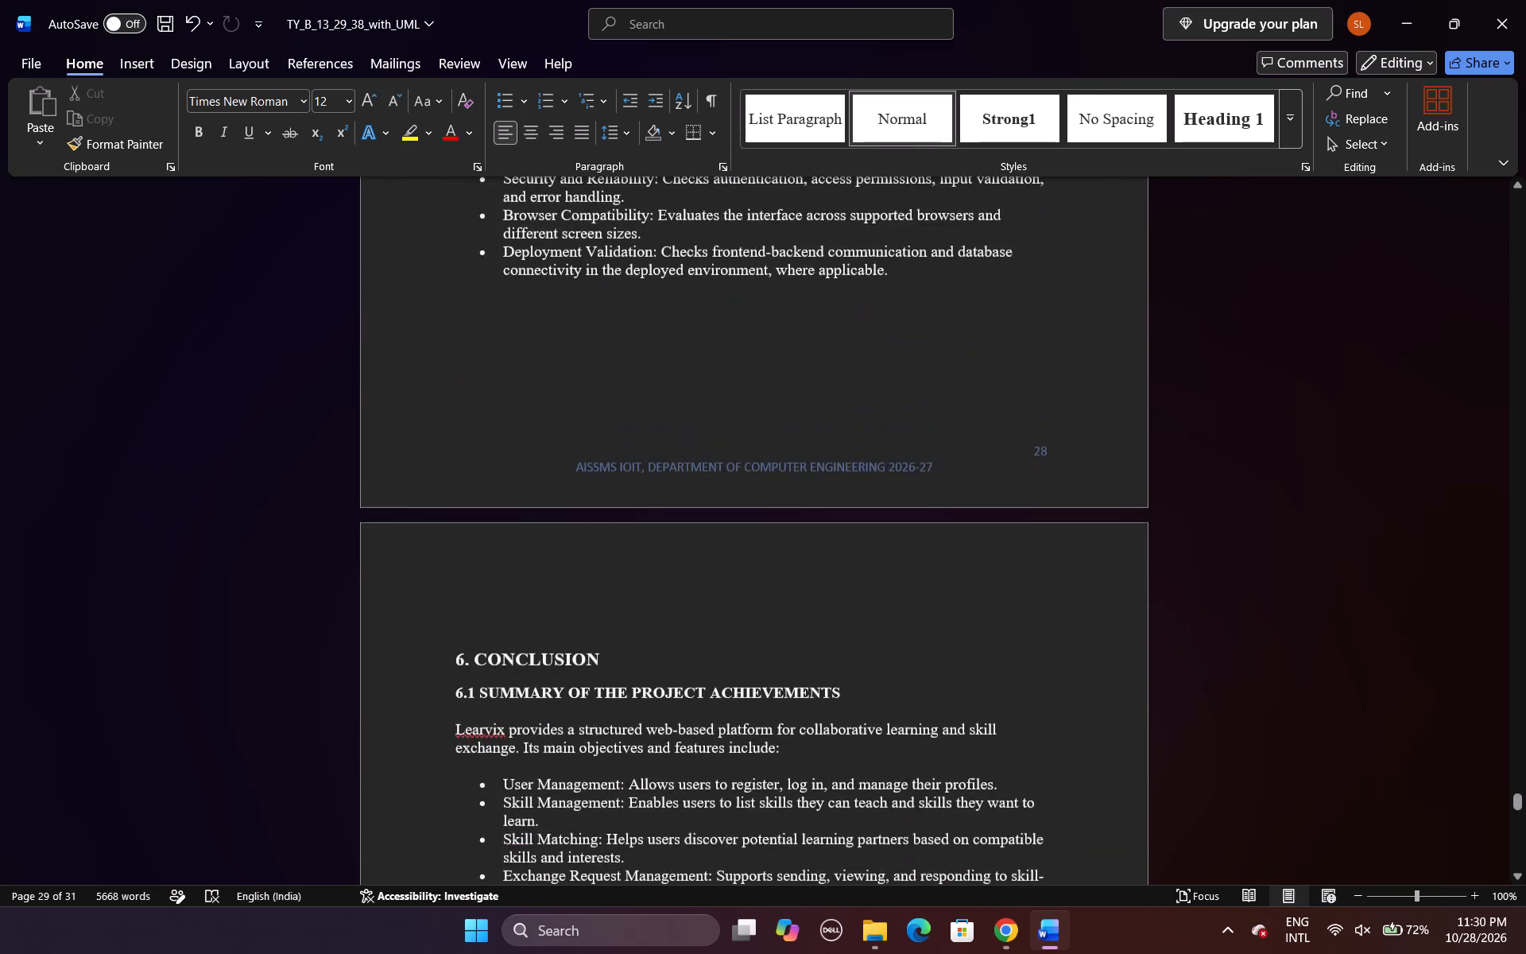
scroll(809, 625, up, 10)
Examine the report from 1.2 PROBLEM STATEMENT through 3. SYSTEM DESIGN, including the ER and use case diagrams.
scroll(809, 625, down, 2)
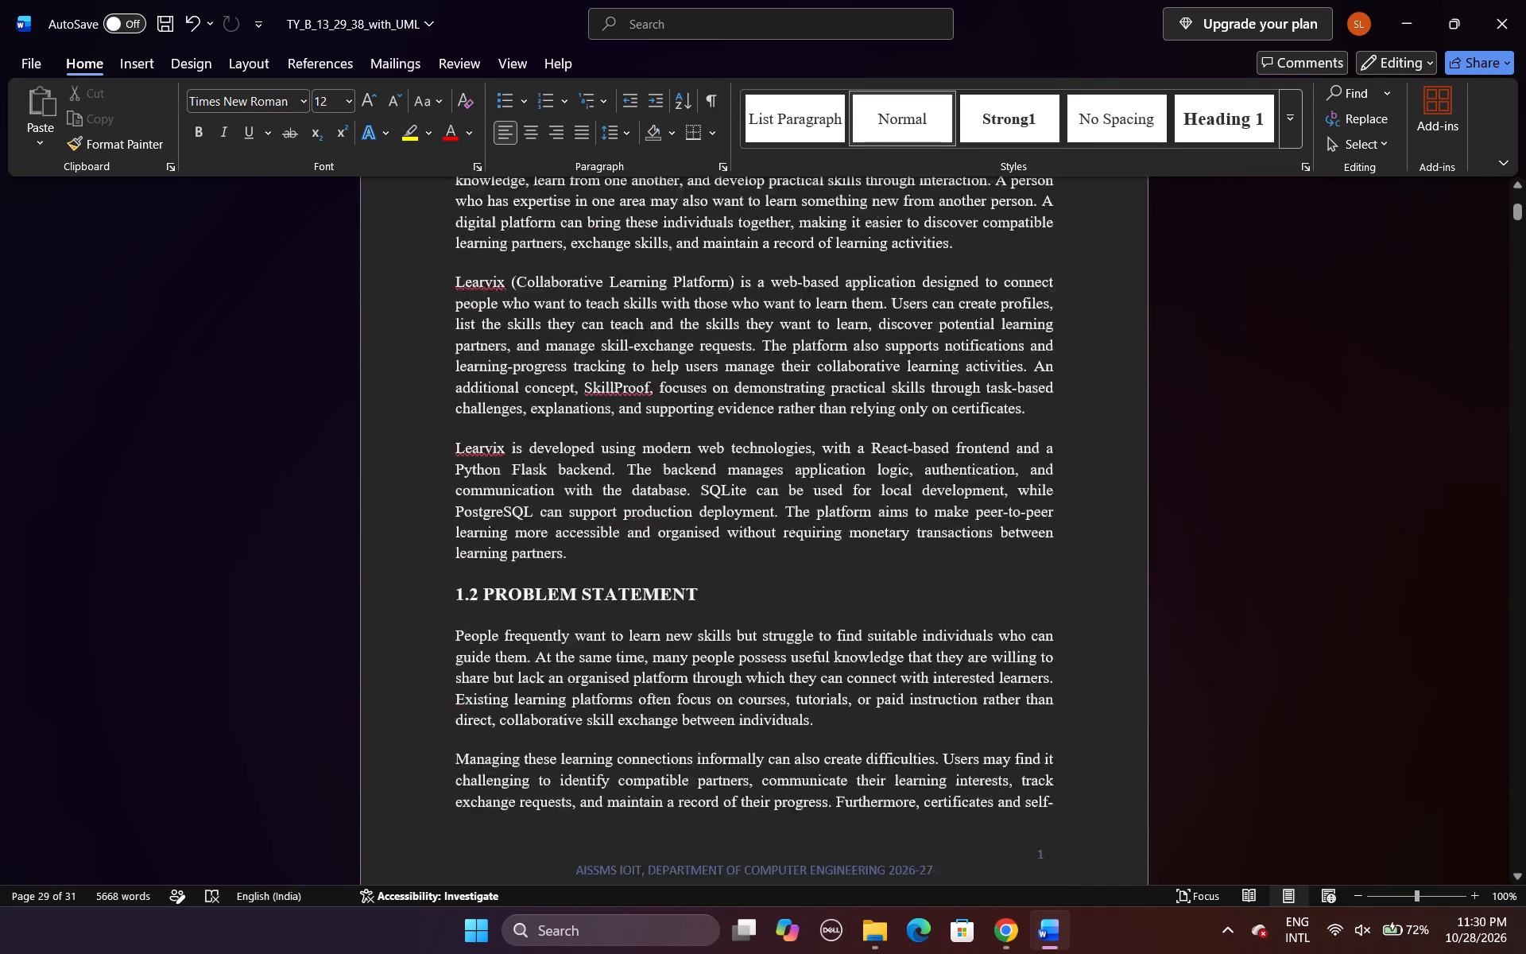
scroll(809, 625, down, 6)
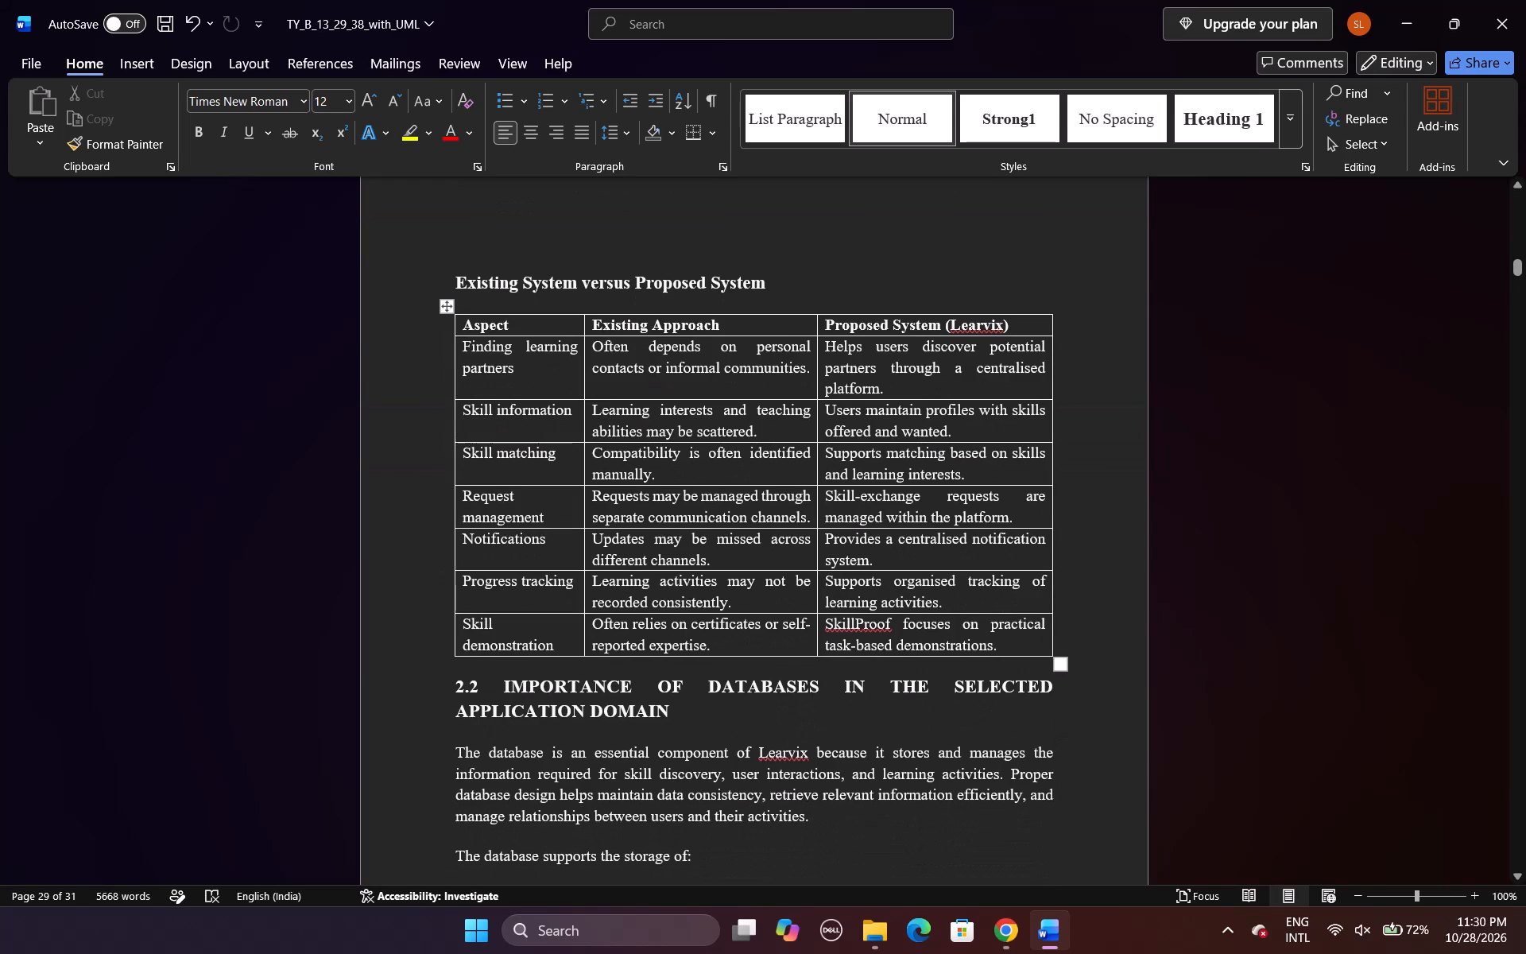
scroll(828, 656, up, 2)
scroll(828, 656, down, 5)
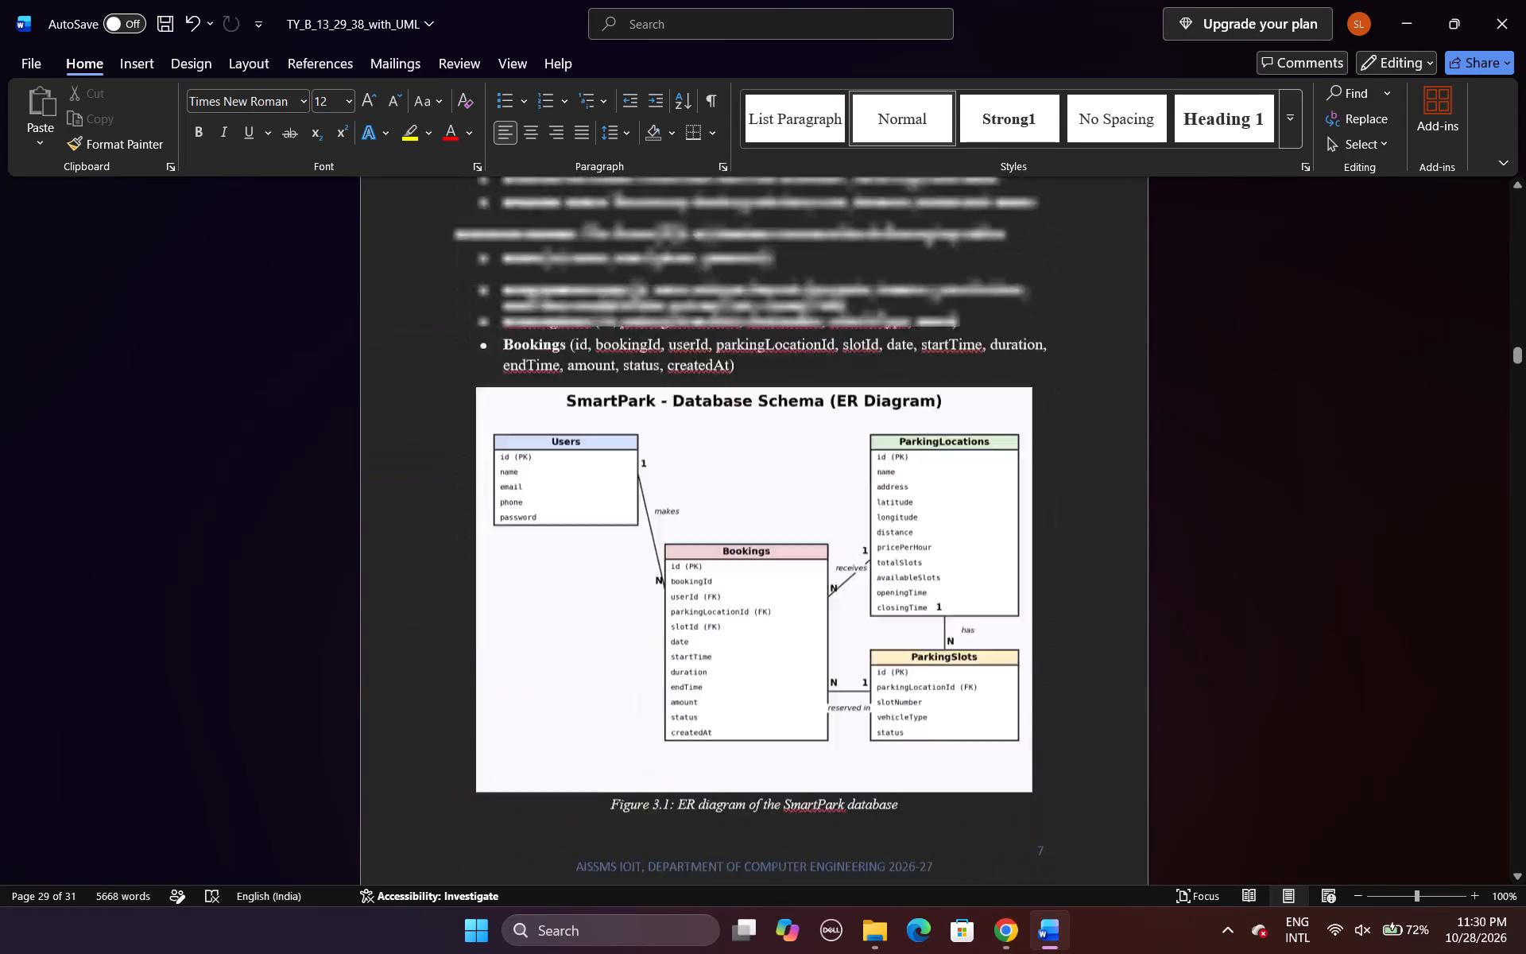
scroll(828, 656, down, 3)
scroll(828, 656, up, 3)
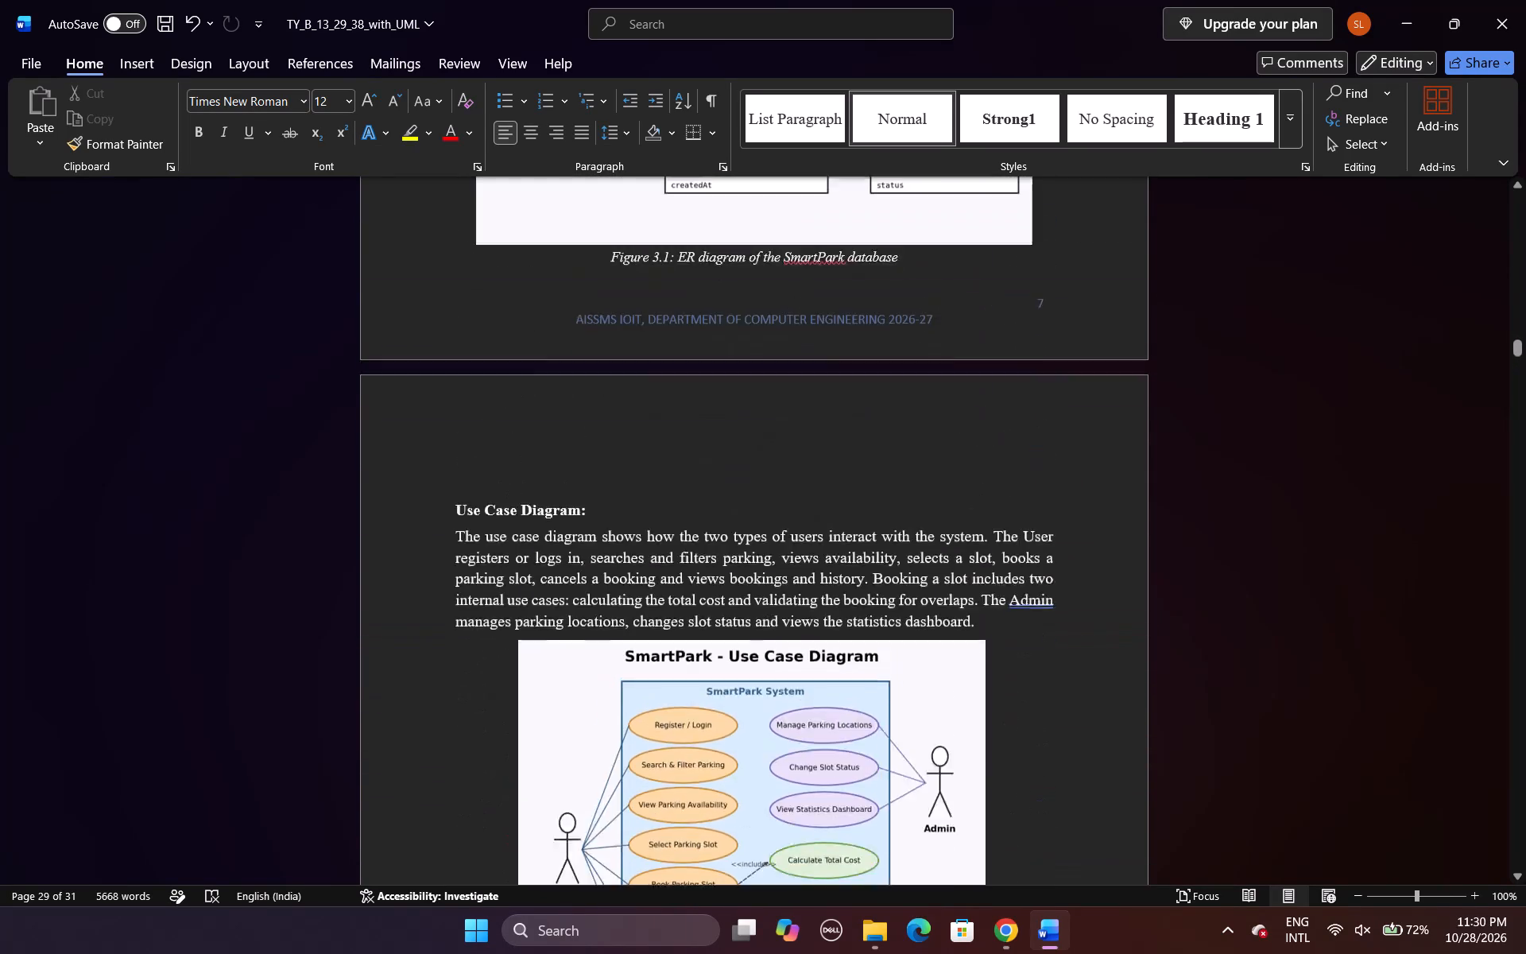
scroll(828, 656, up, 7)
scroll(828, 656, down, 1)
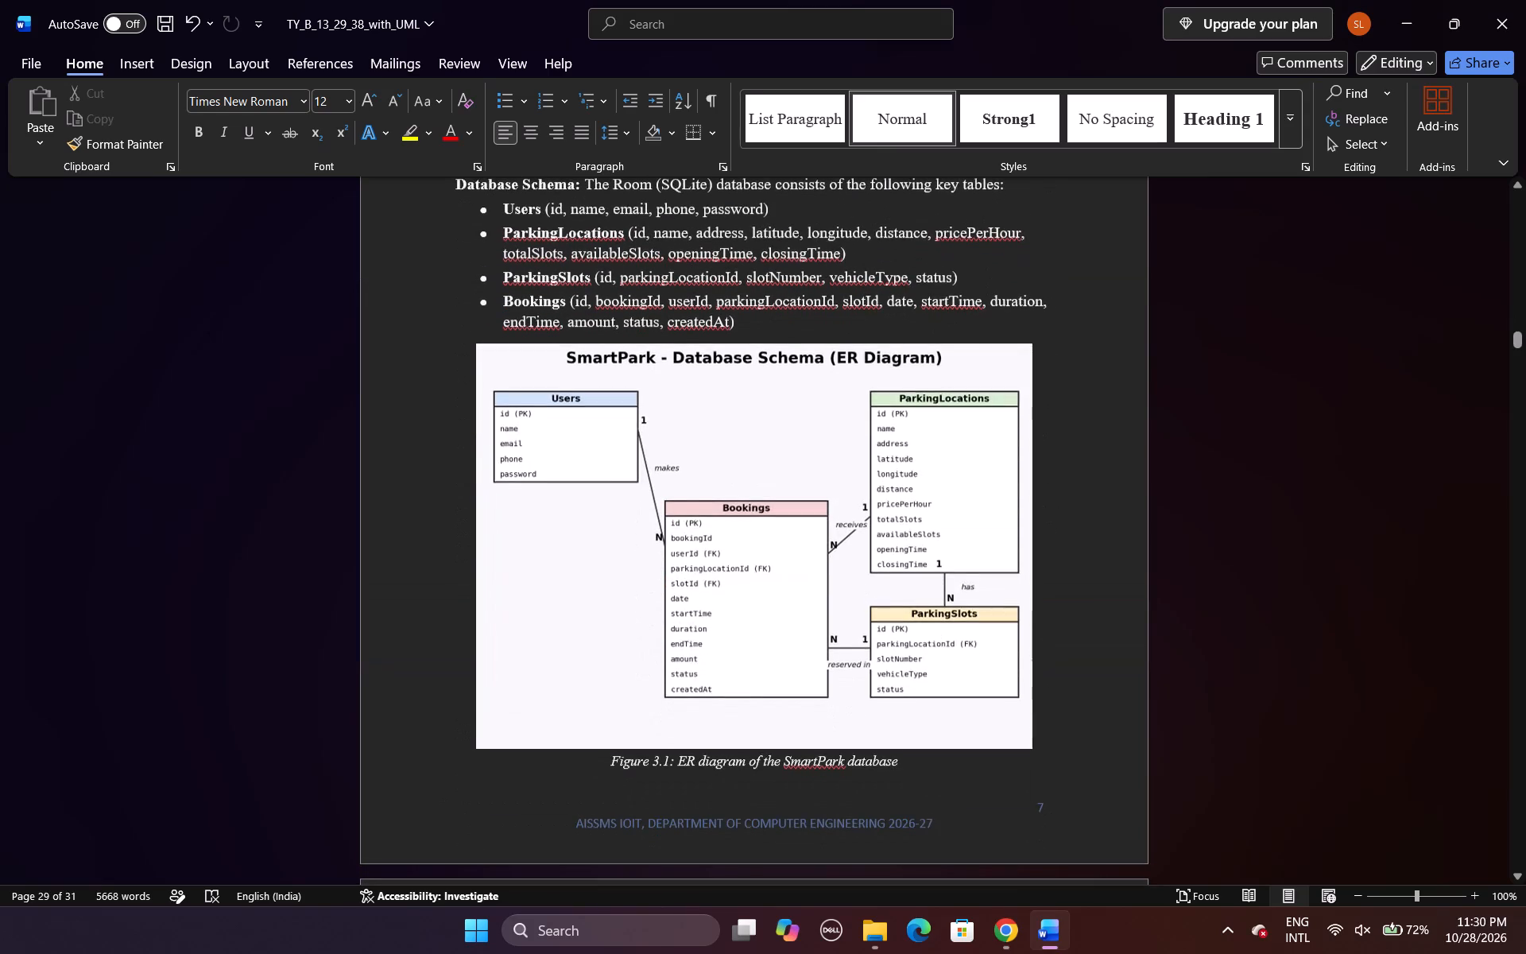
scroll(828, 656, up, 2)
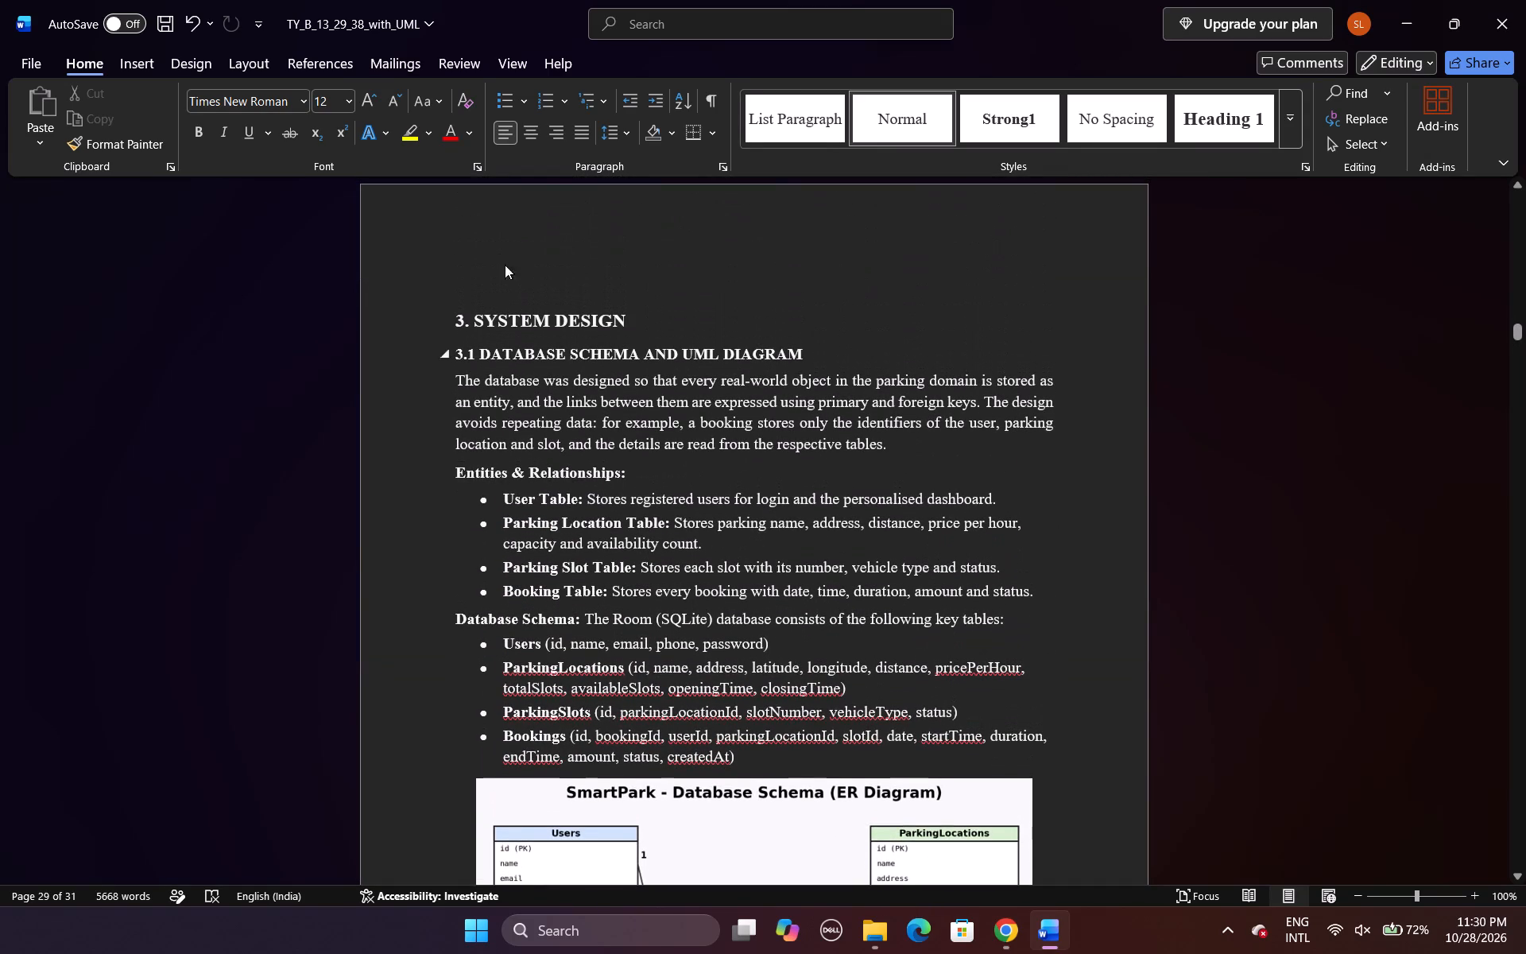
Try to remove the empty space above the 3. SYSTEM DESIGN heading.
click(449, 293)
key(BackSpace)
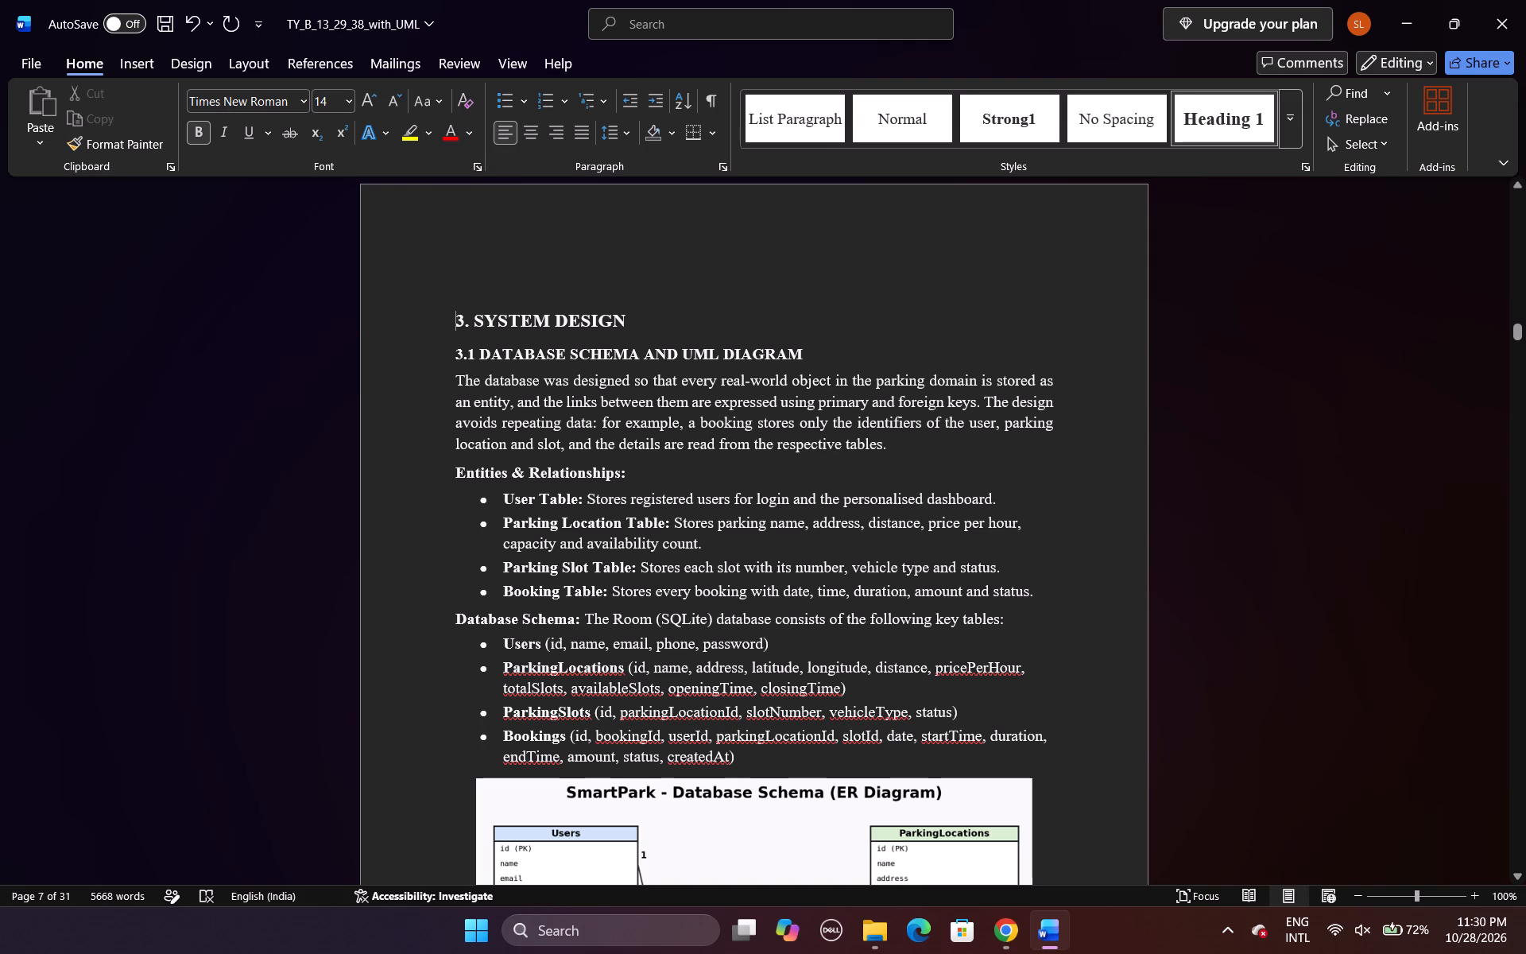
Examine the database schema text and the SmartPark ER diagram in section 3.1.
scroll(639, 391, down, 1)
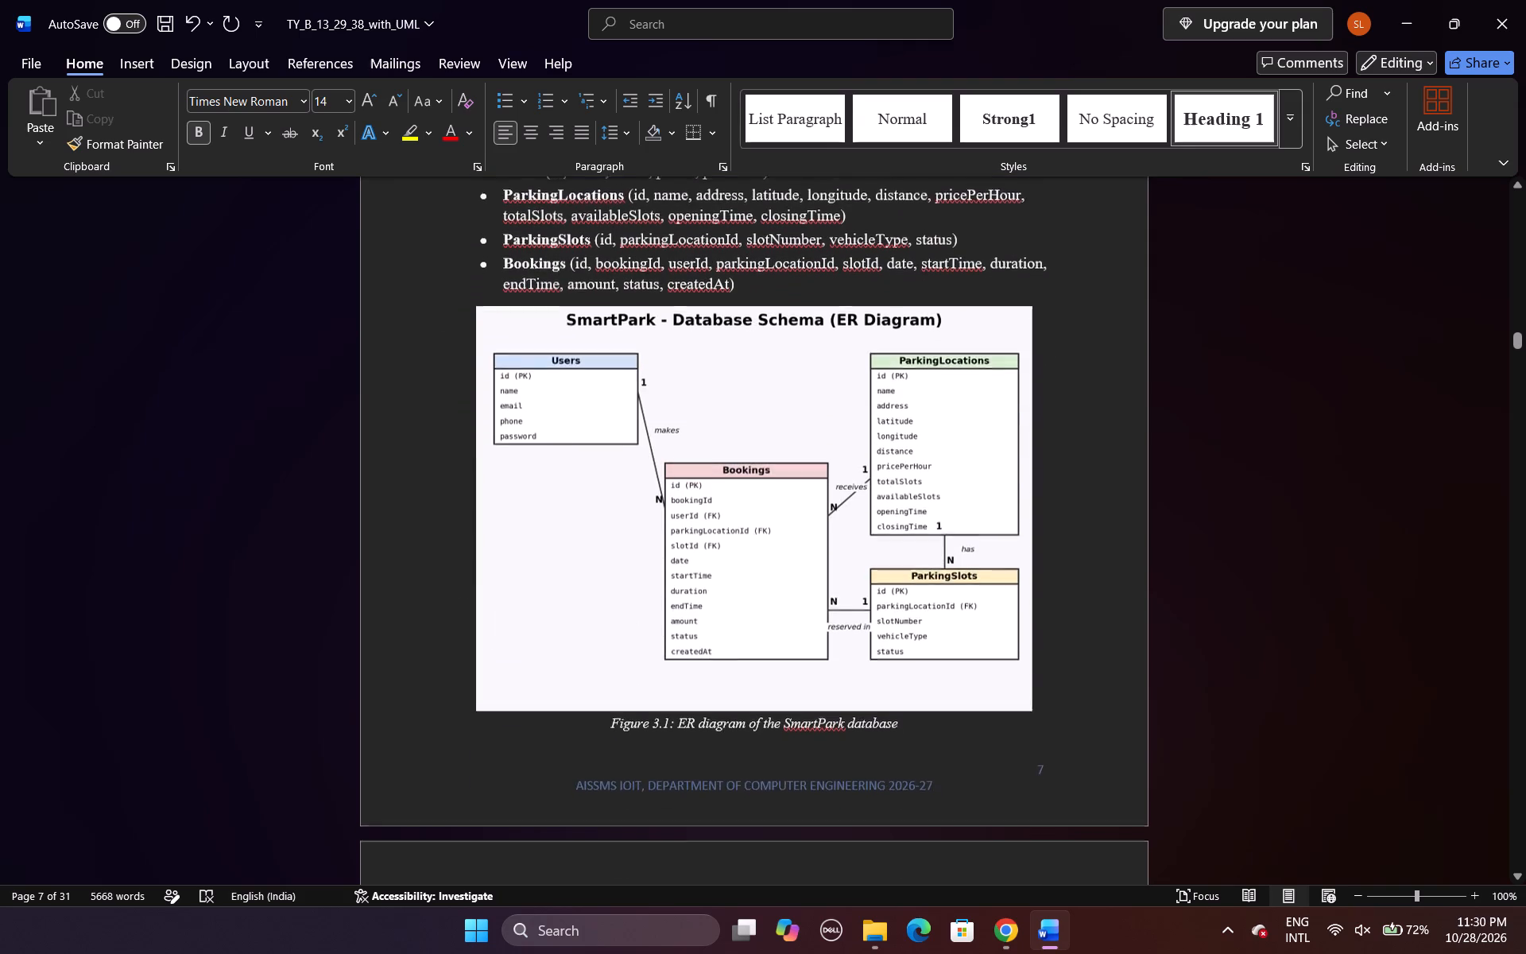
scroll(639, 391, down, 2)
right_click(639, 391)
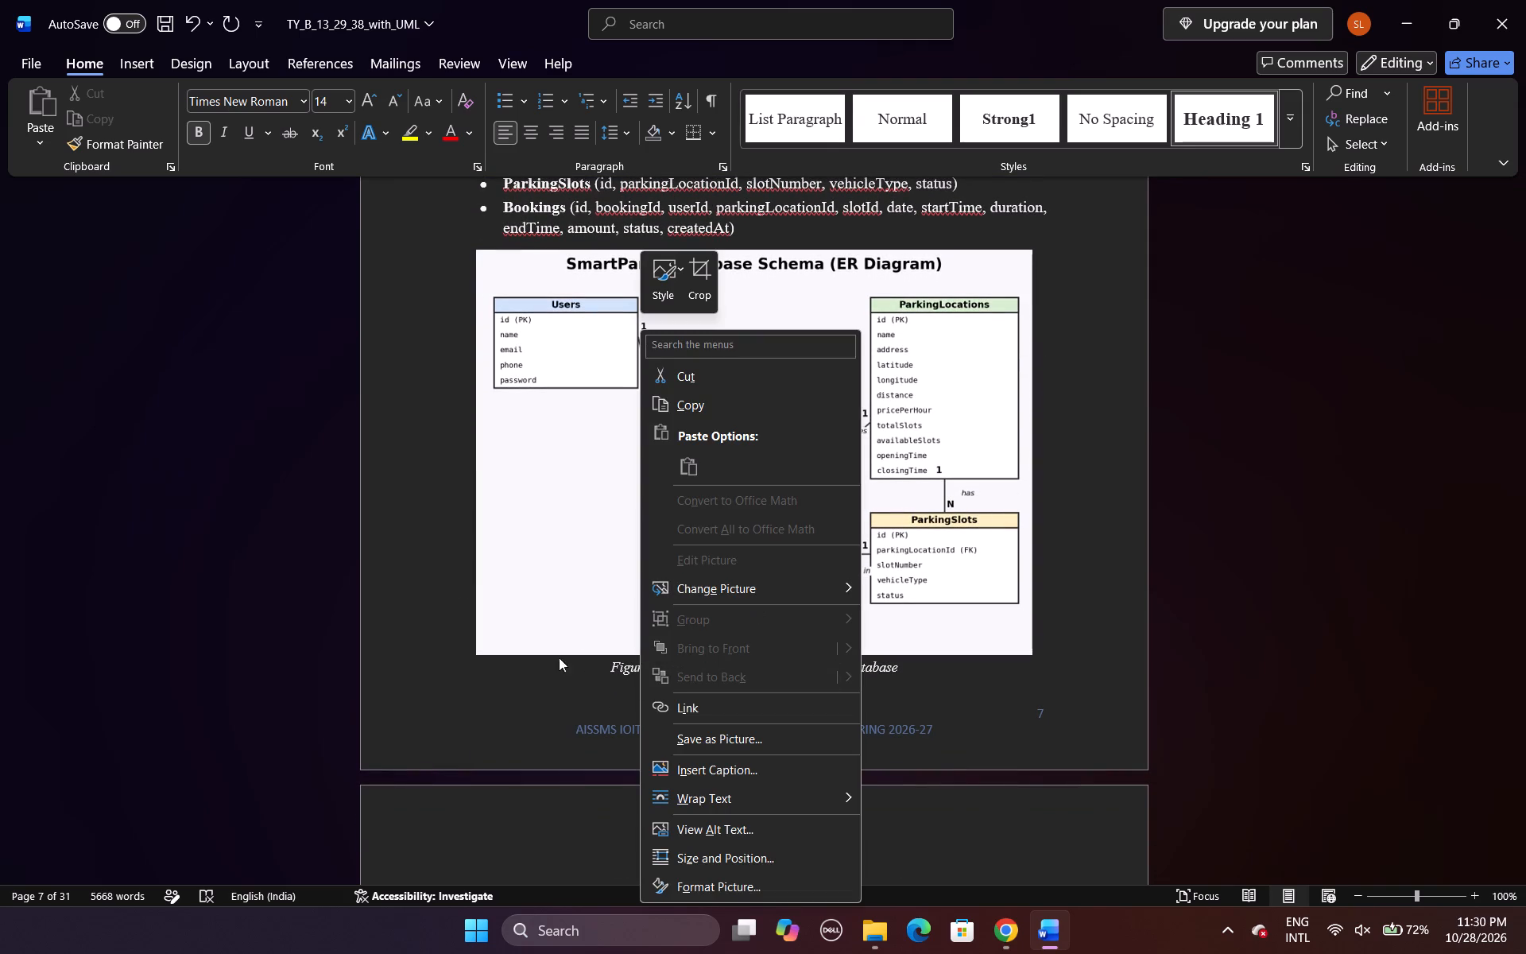
click(528, 543)
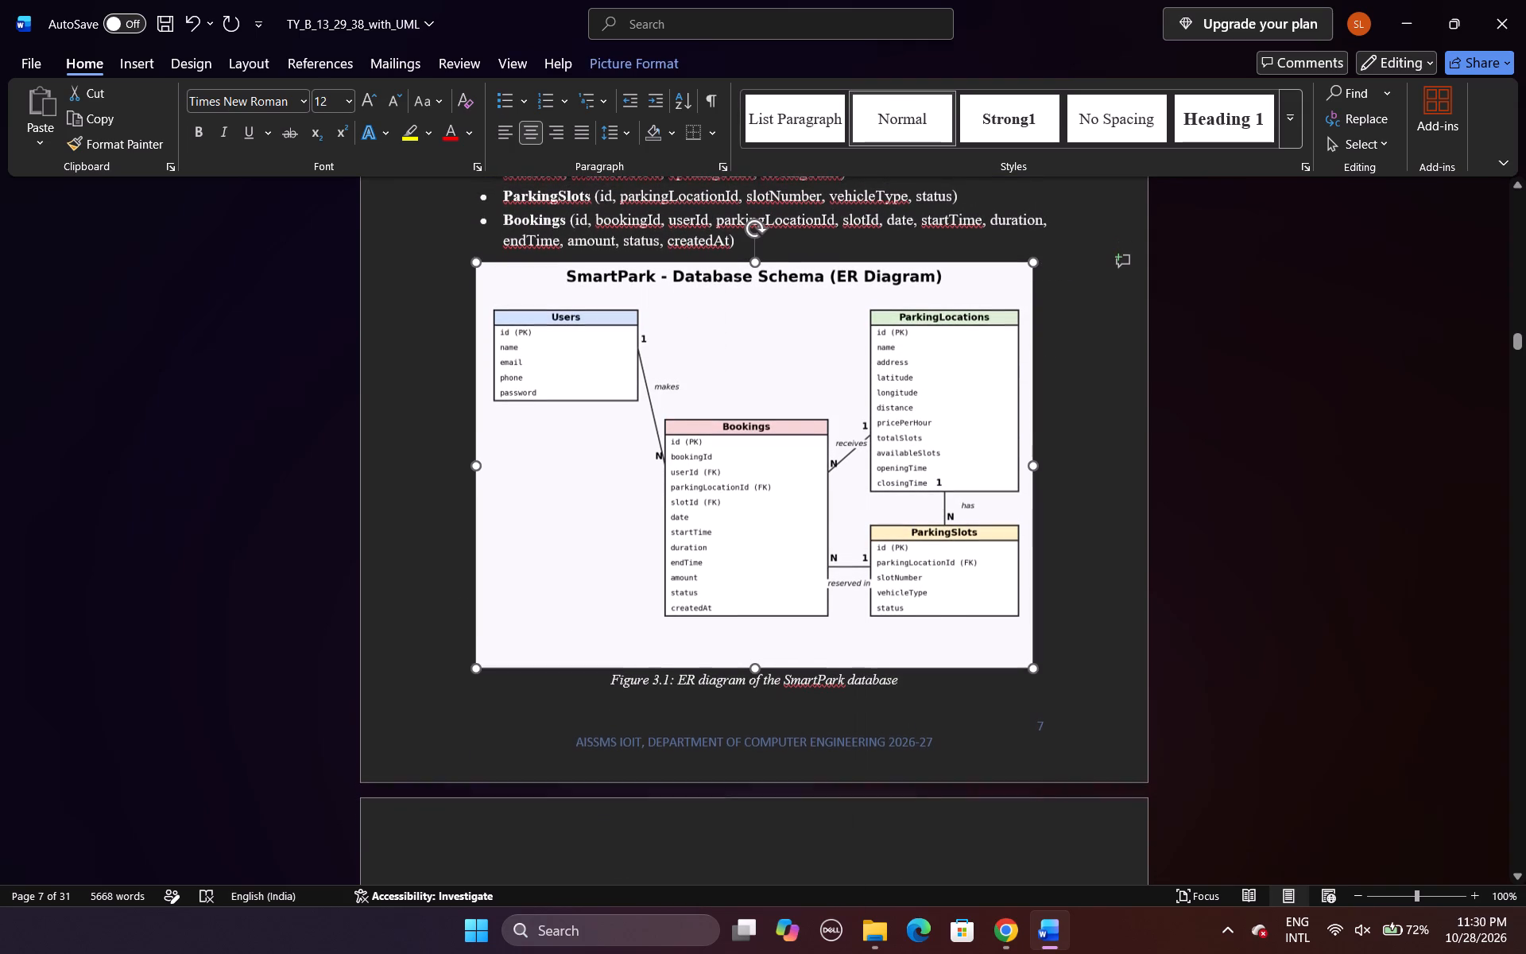
scroll(757, 300, up, 1)
click(867, 287)
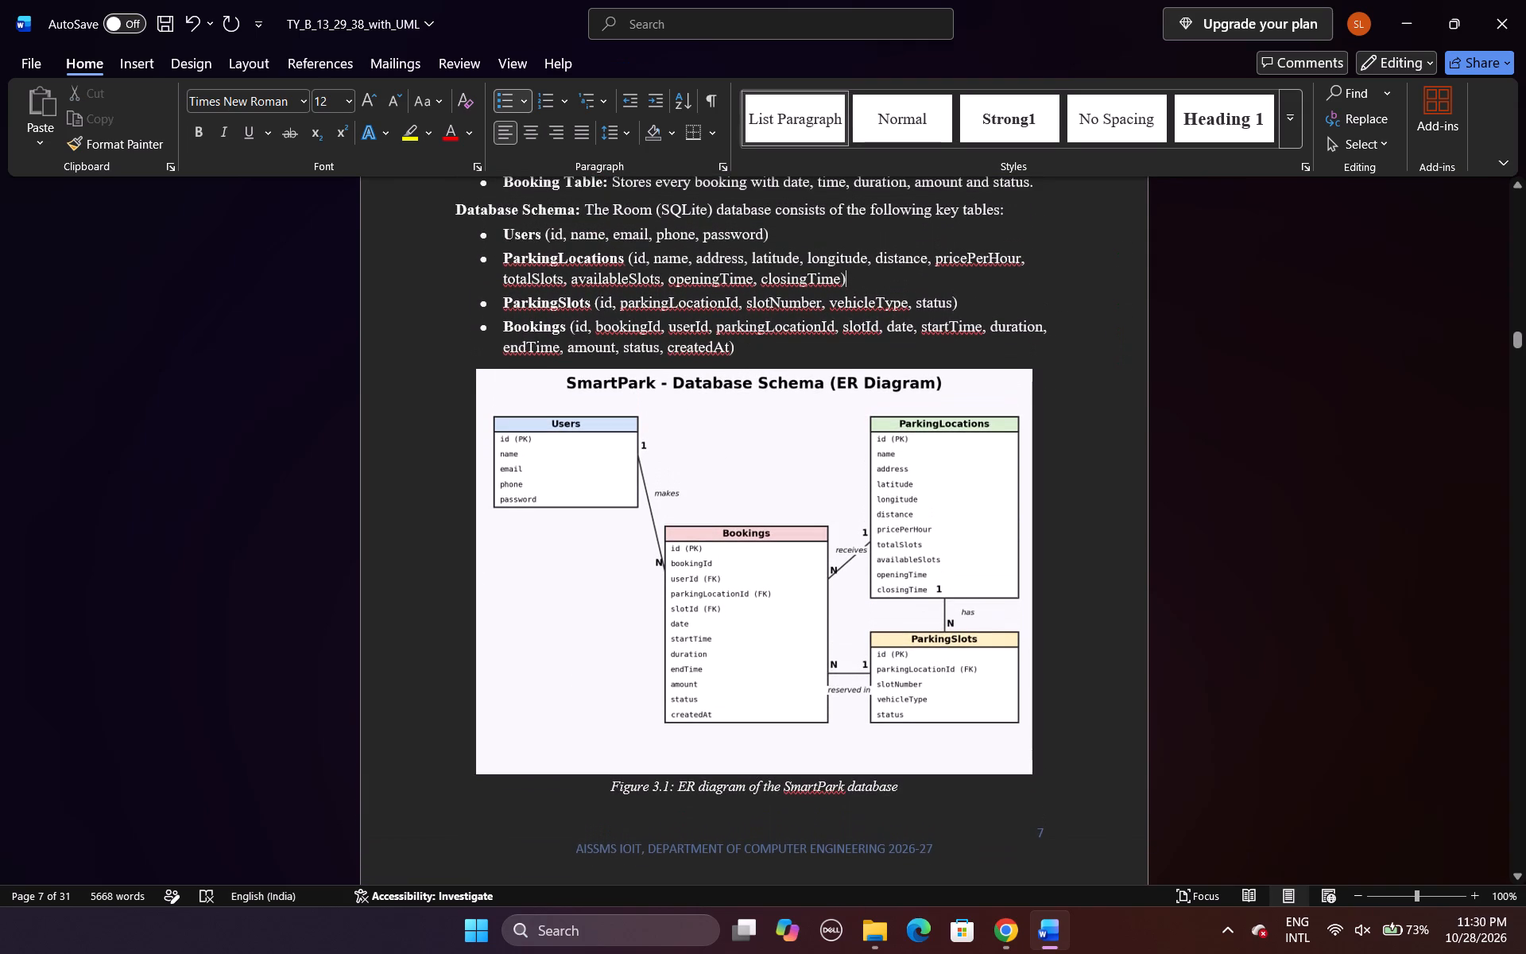
scroll(850, 332, up, 1)
scroll(626, 321, up, 1)
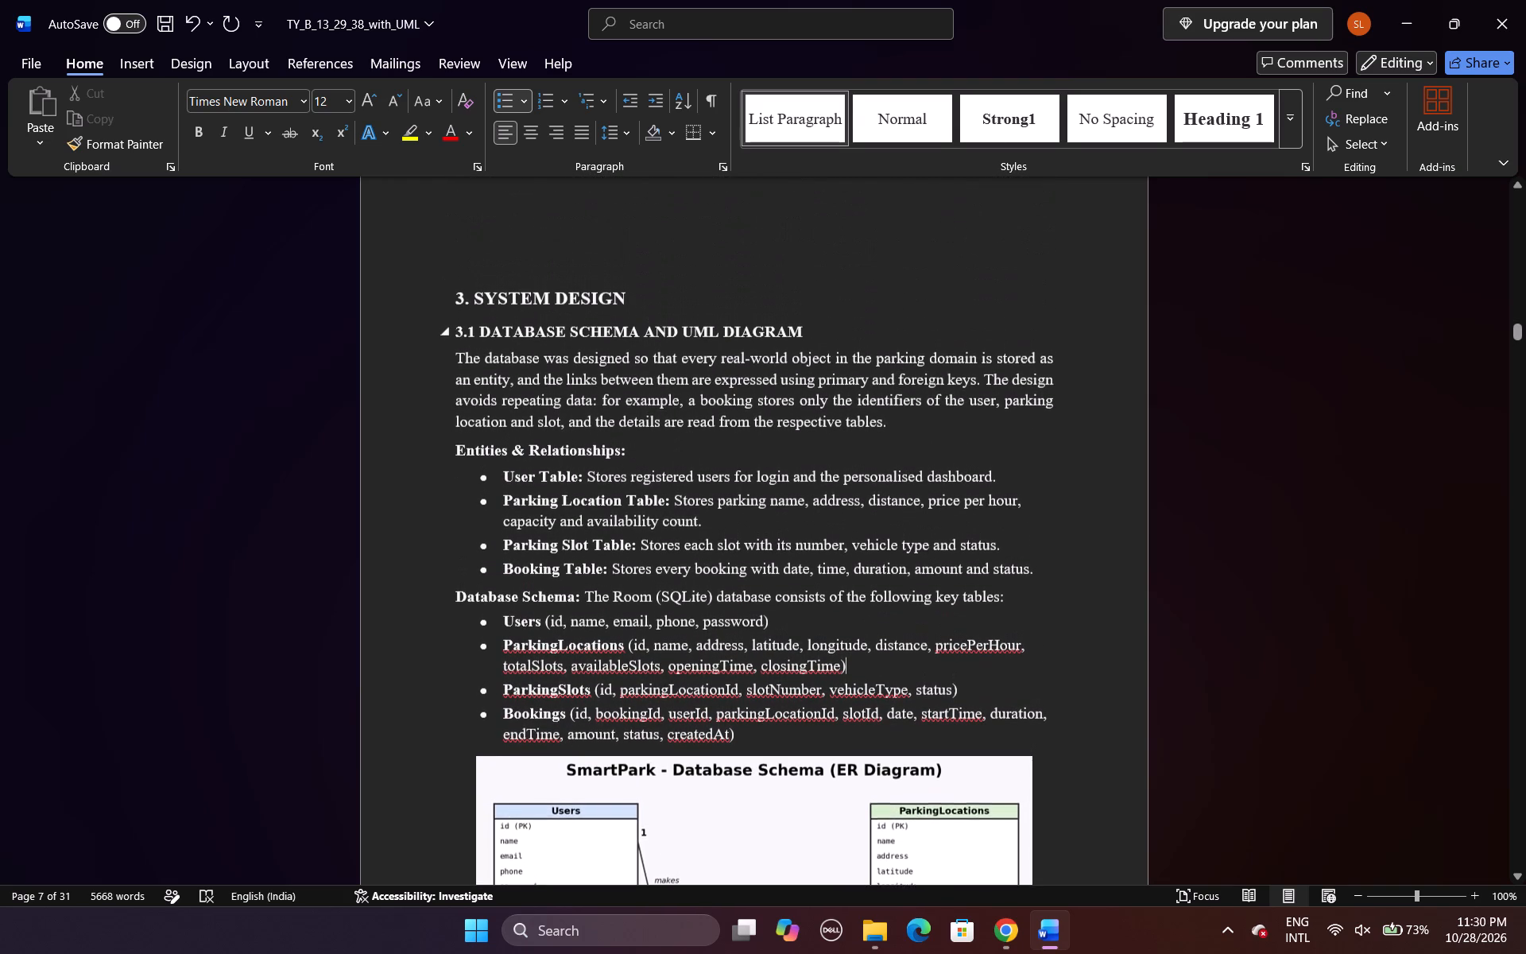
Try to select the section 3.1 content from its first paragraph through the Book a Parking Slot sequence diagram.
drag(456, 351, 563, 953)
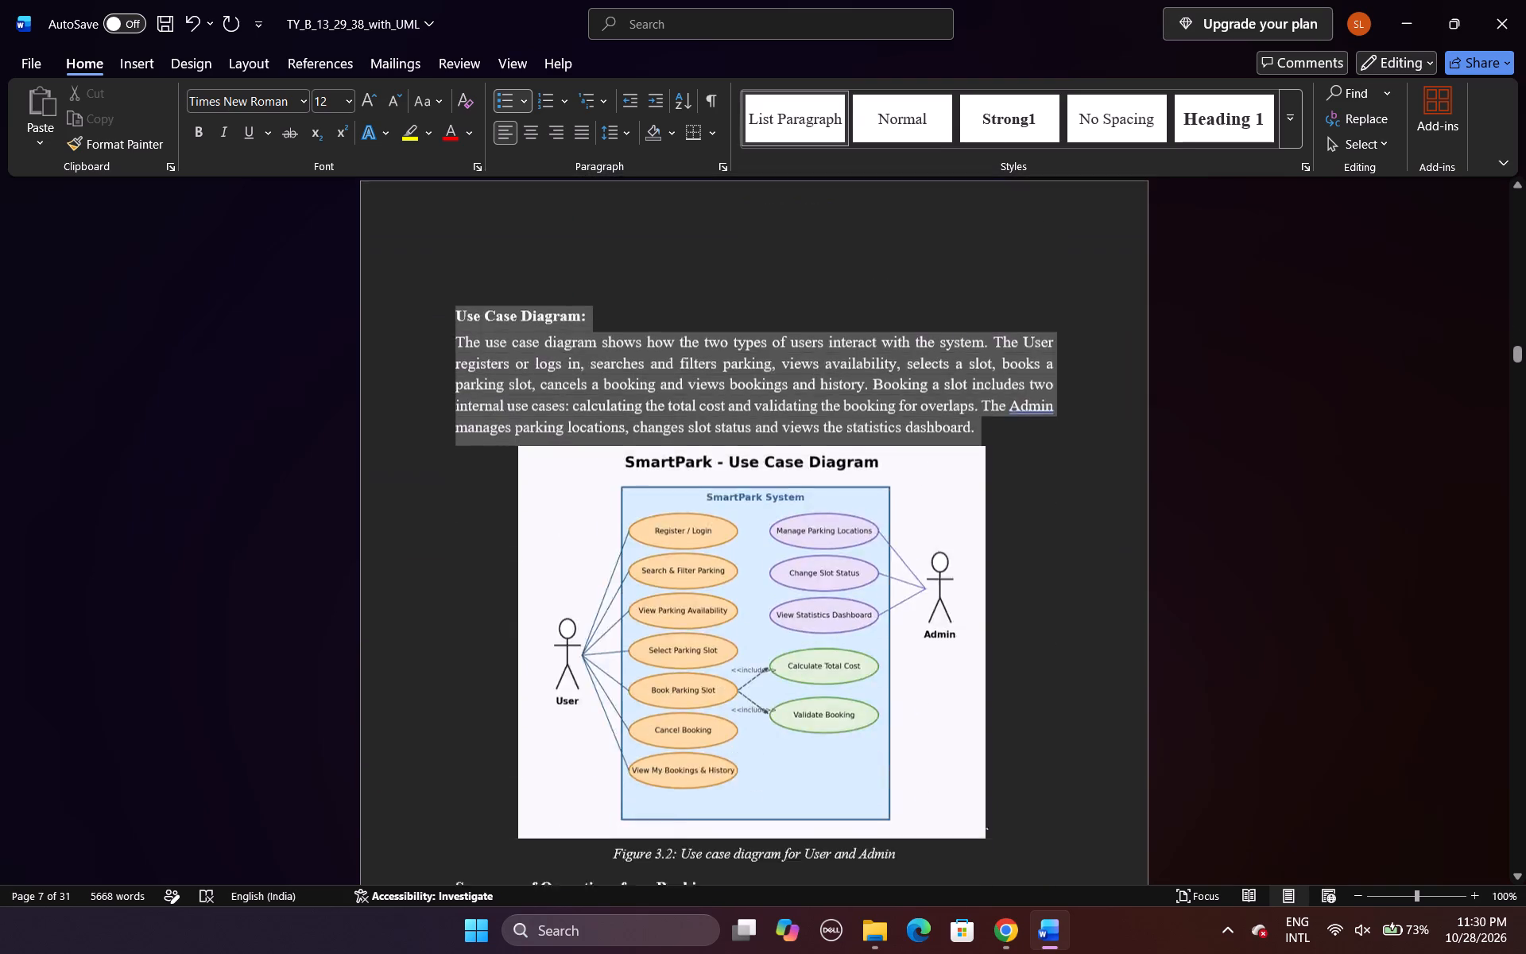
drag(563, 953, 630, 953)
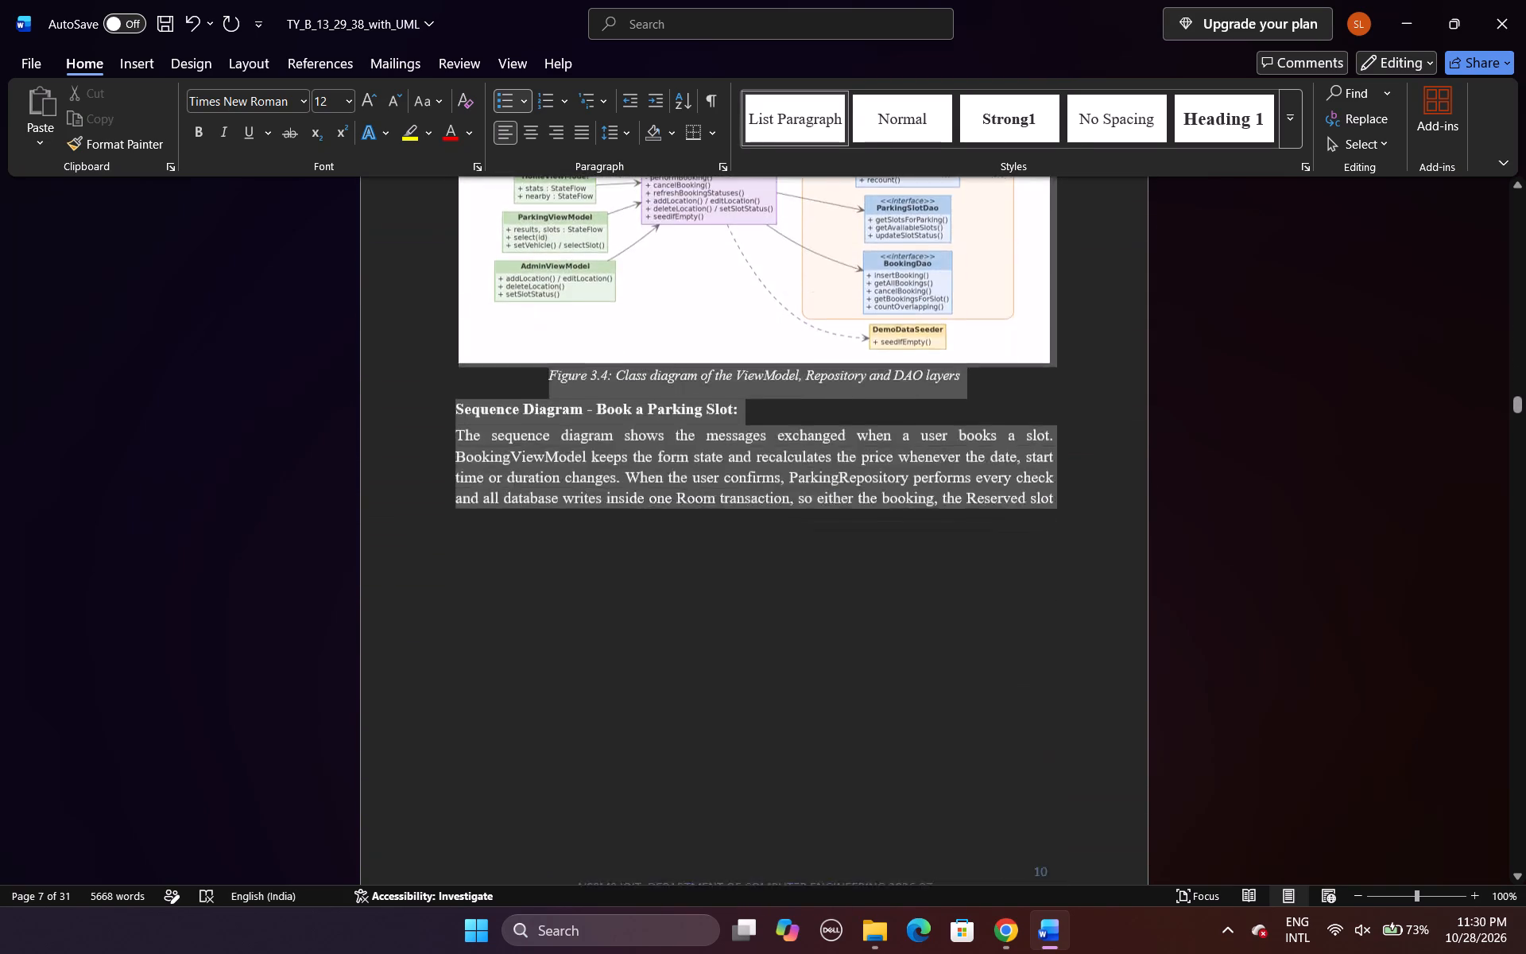
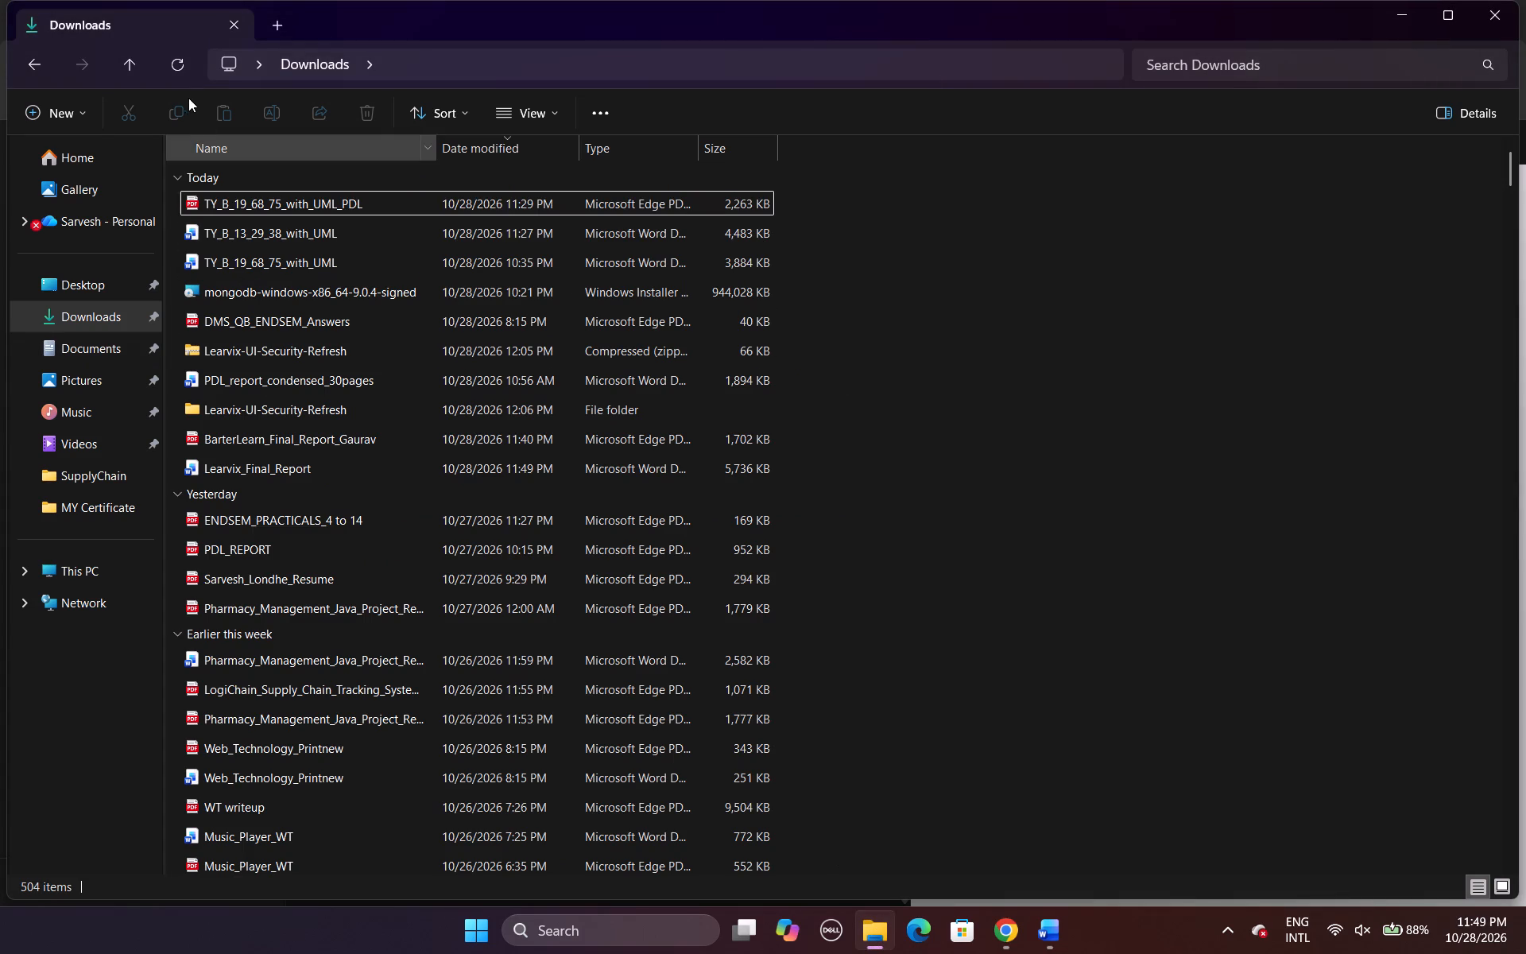
click(180, 61)
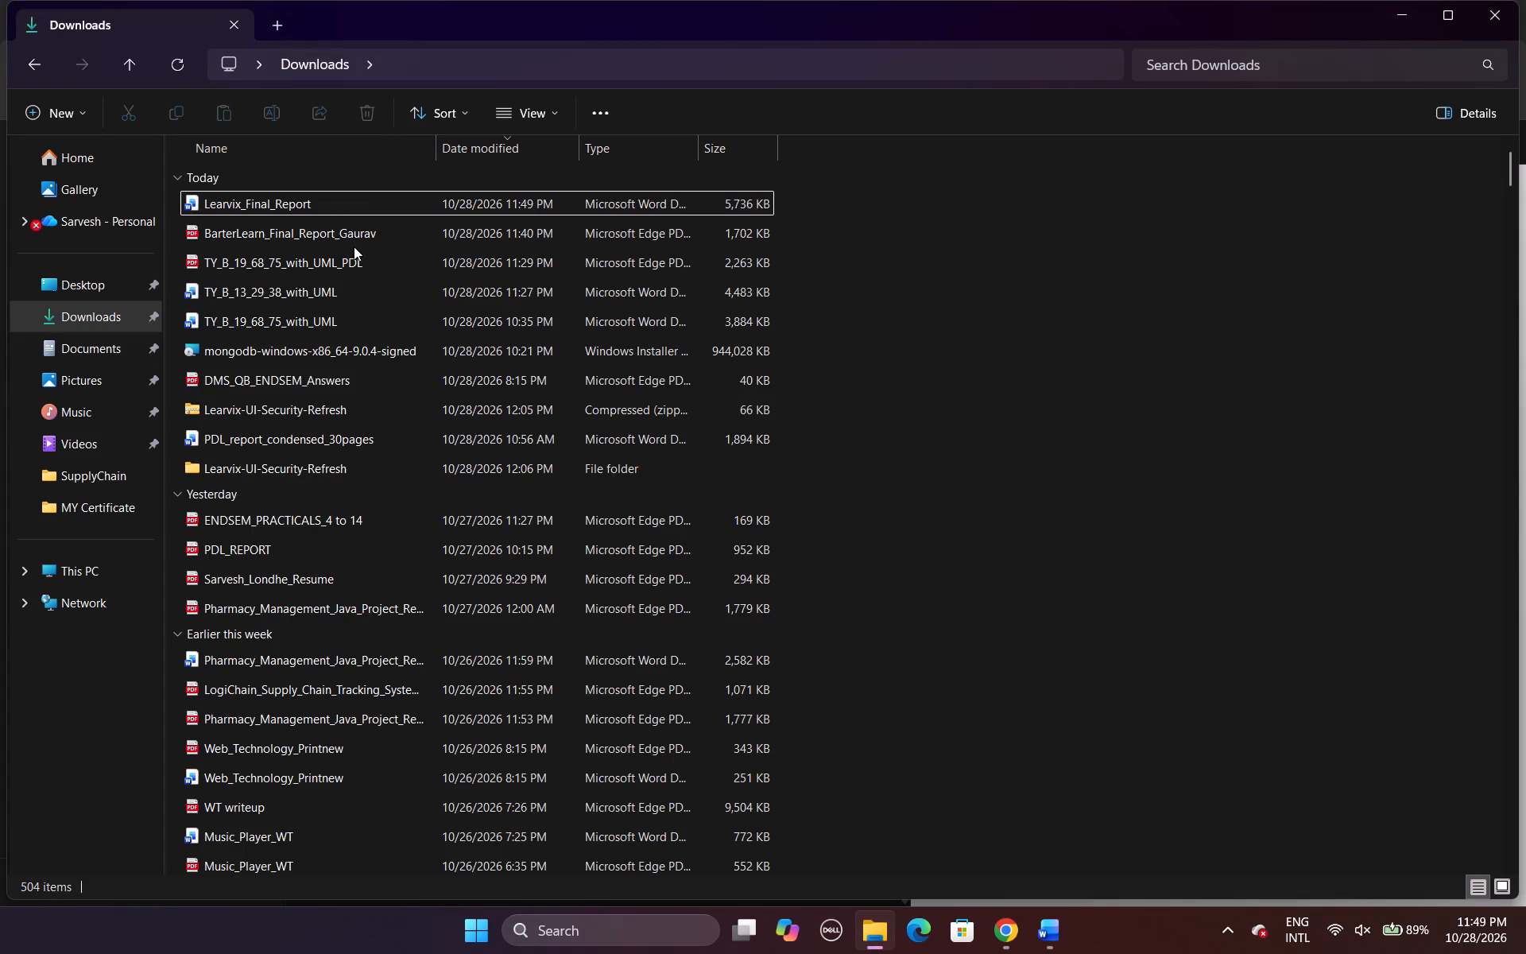
double_click(308, 200)
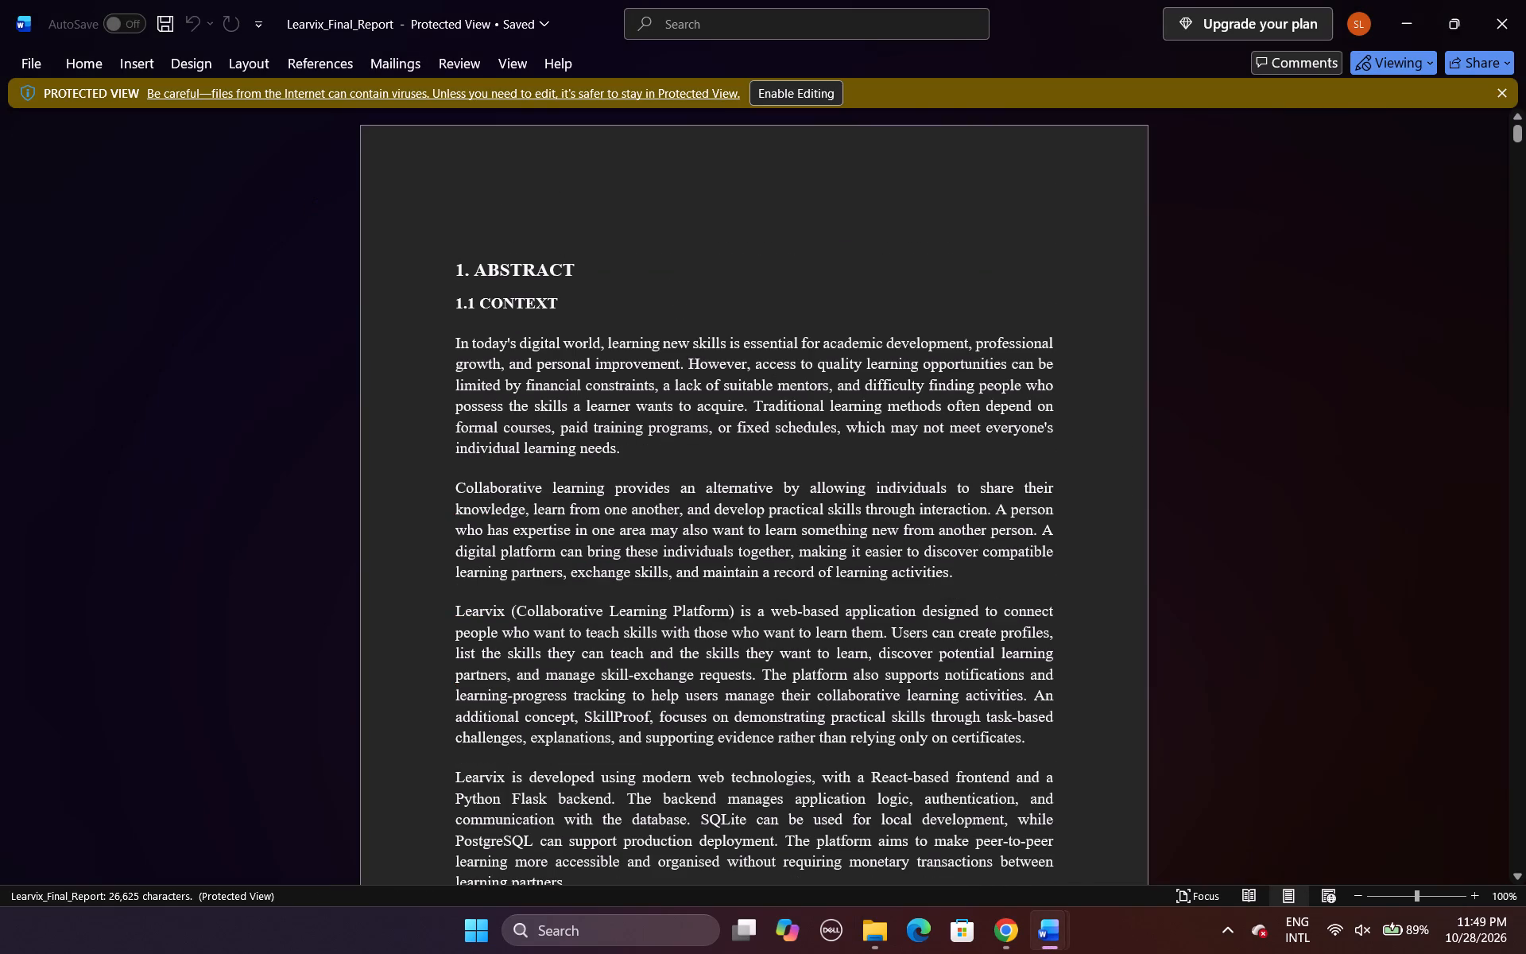
Look through the opening chapters of the report, from the abstract to the start of chapter 3, System Design.
scroll(693, 549, left, 1)
scroll(693, 549, down, 1)
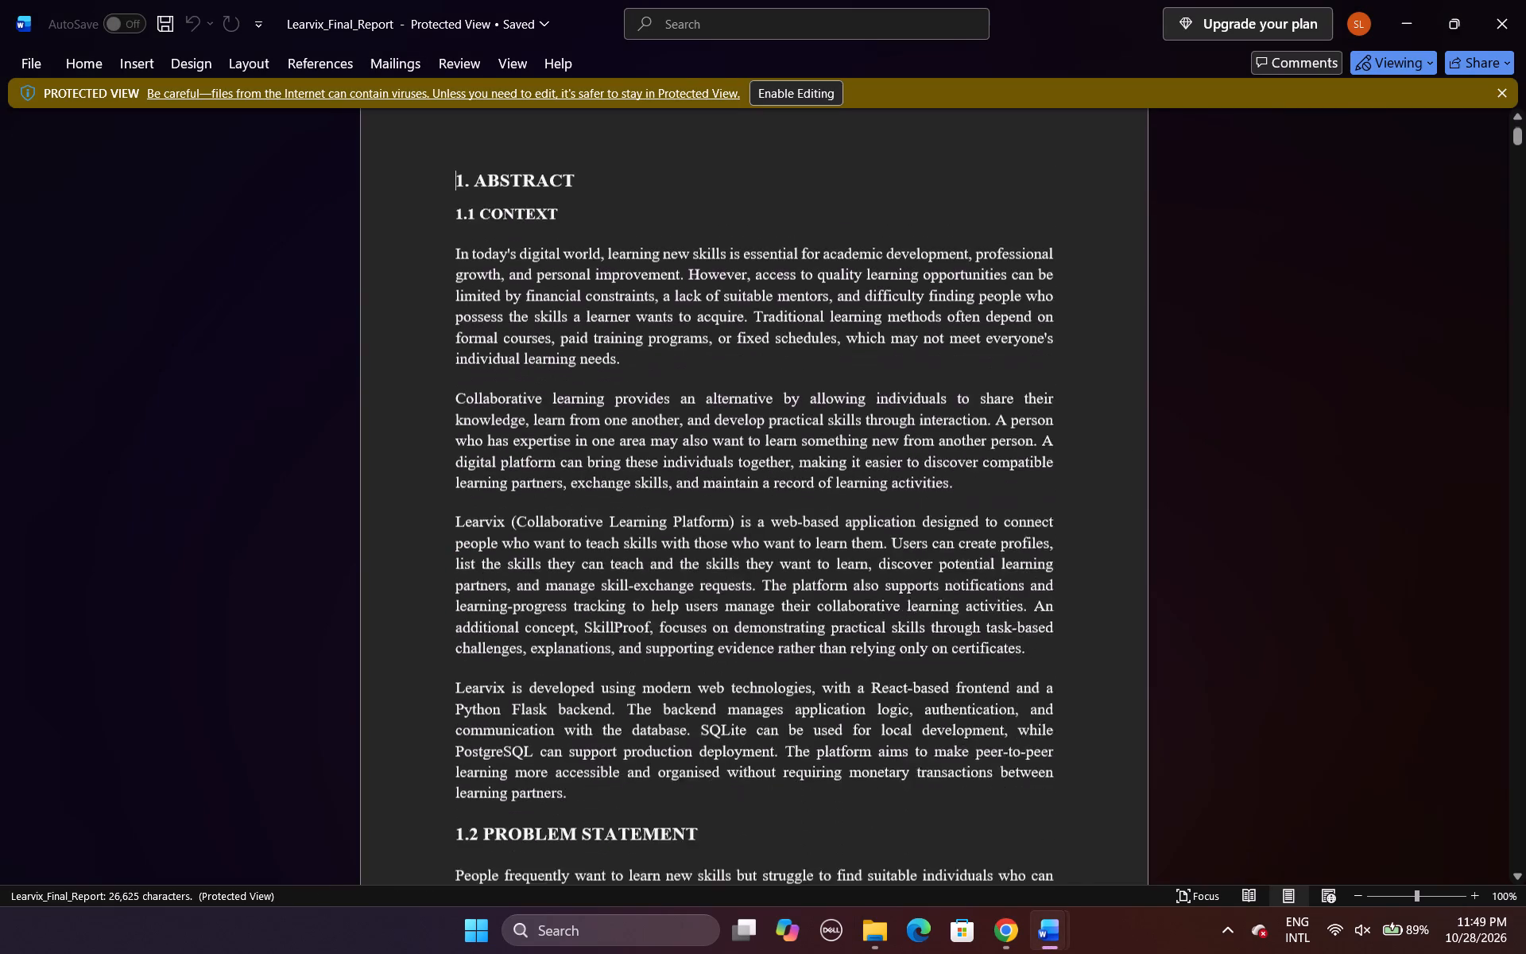
scroll(693, 549, down, 1)
scroll(670, 448, down, 10)
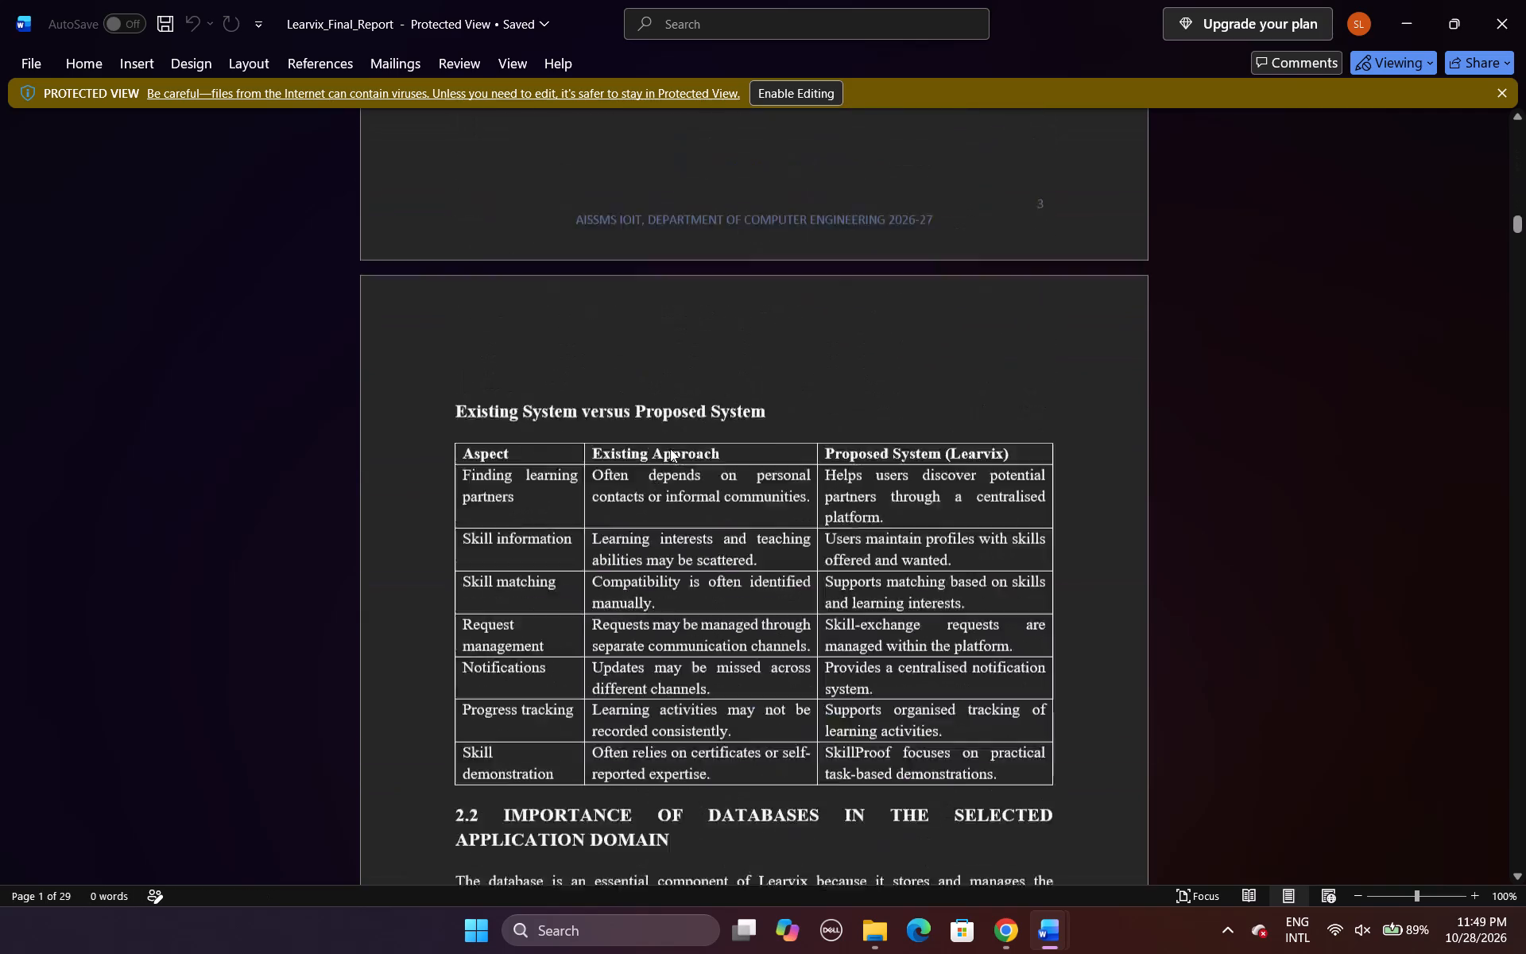
scroll(670, 448, down, 7)
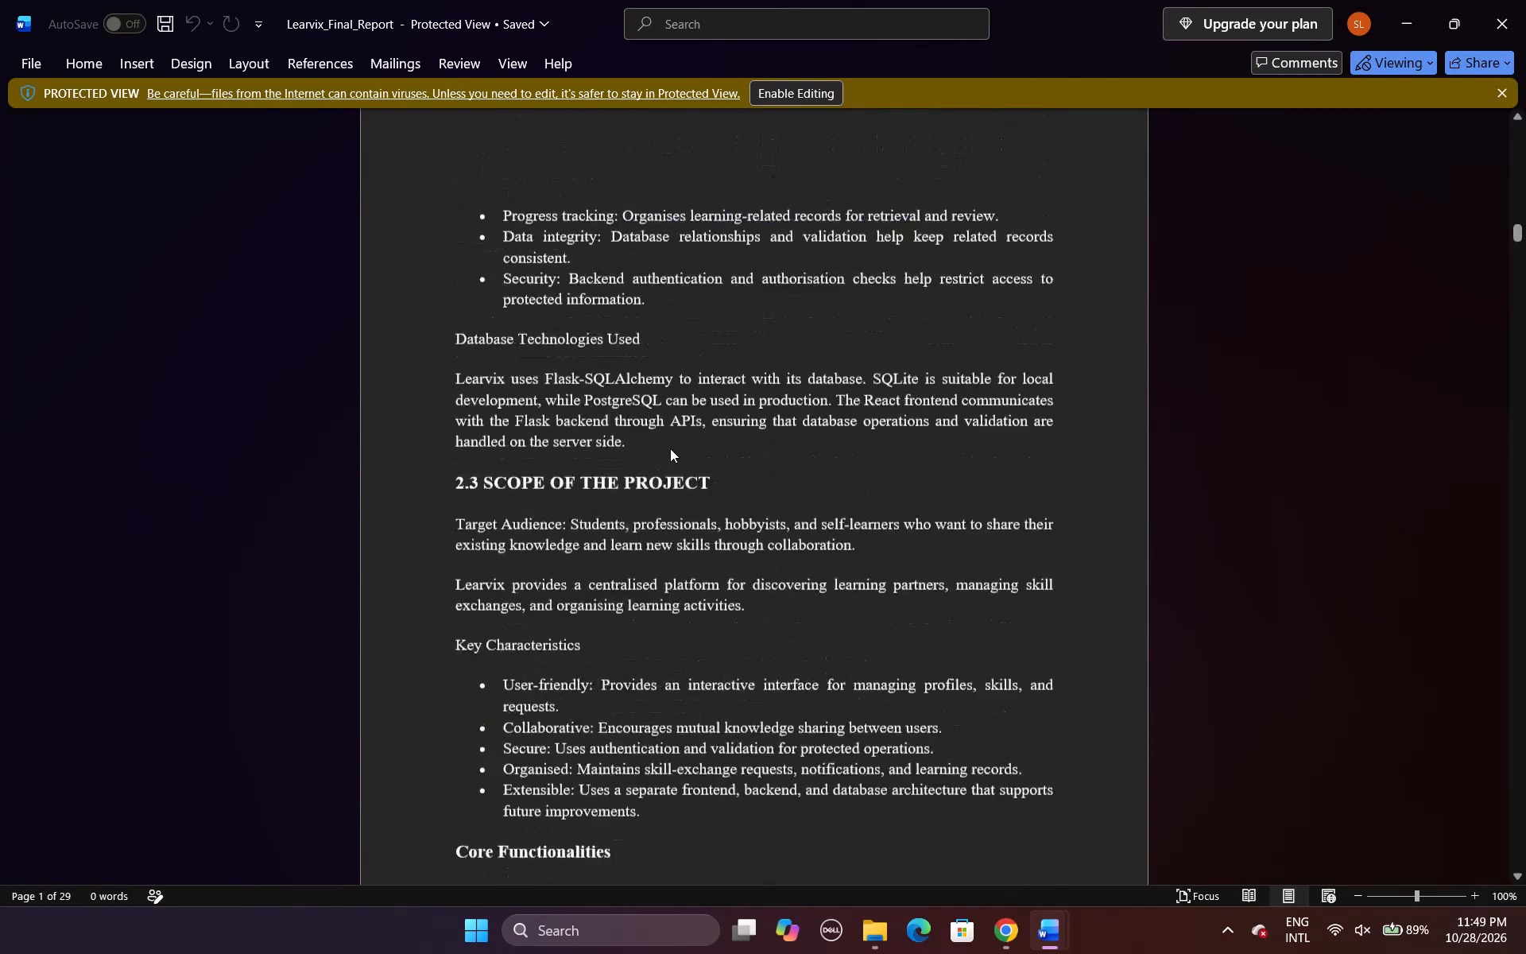
scroll(670, 448, down, 2)
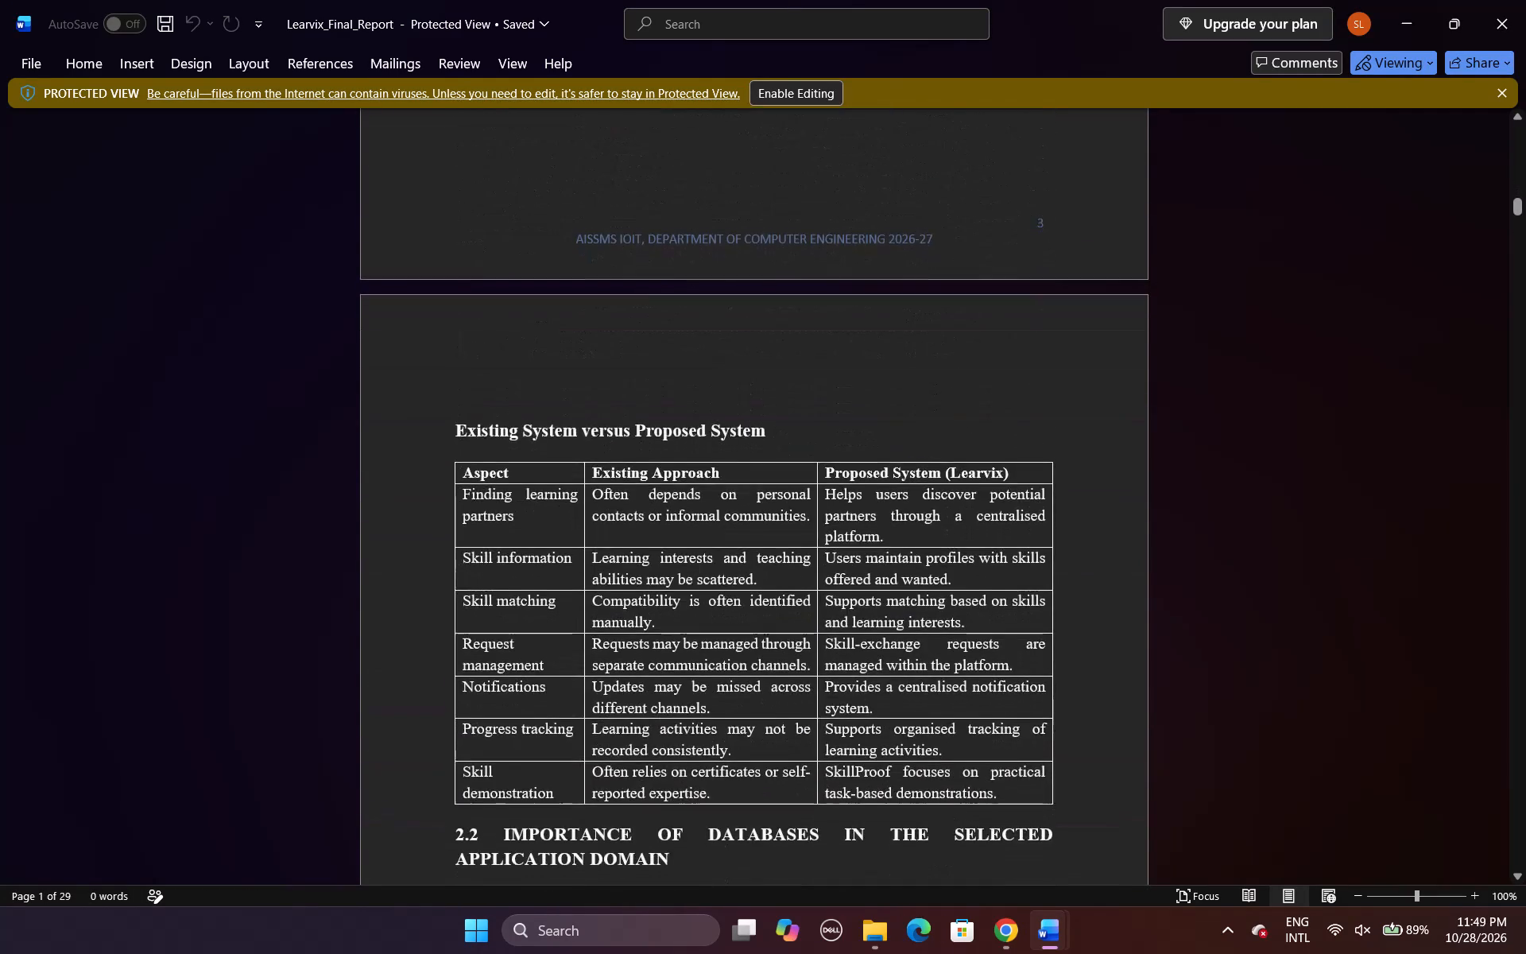
scroll(670, 448, down, 7)
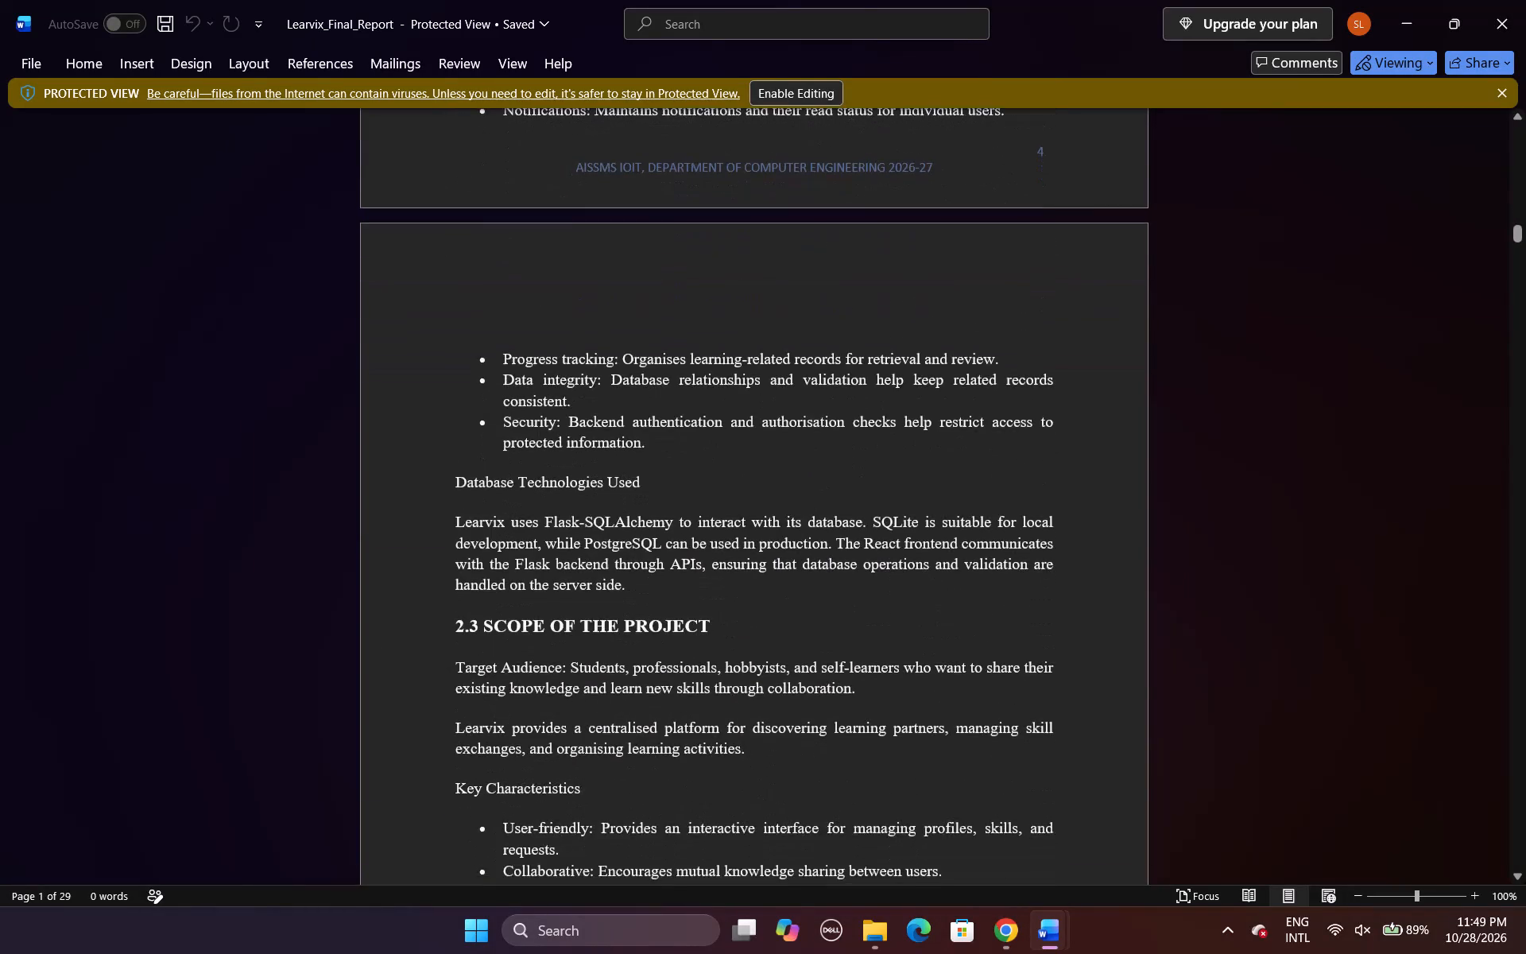
scroll(670, 448, down, 10)
Examine the data center, data flow and call and return architecture diagrams in sections 3.1 to 3.3.
scroll(670, 448, up, 1)
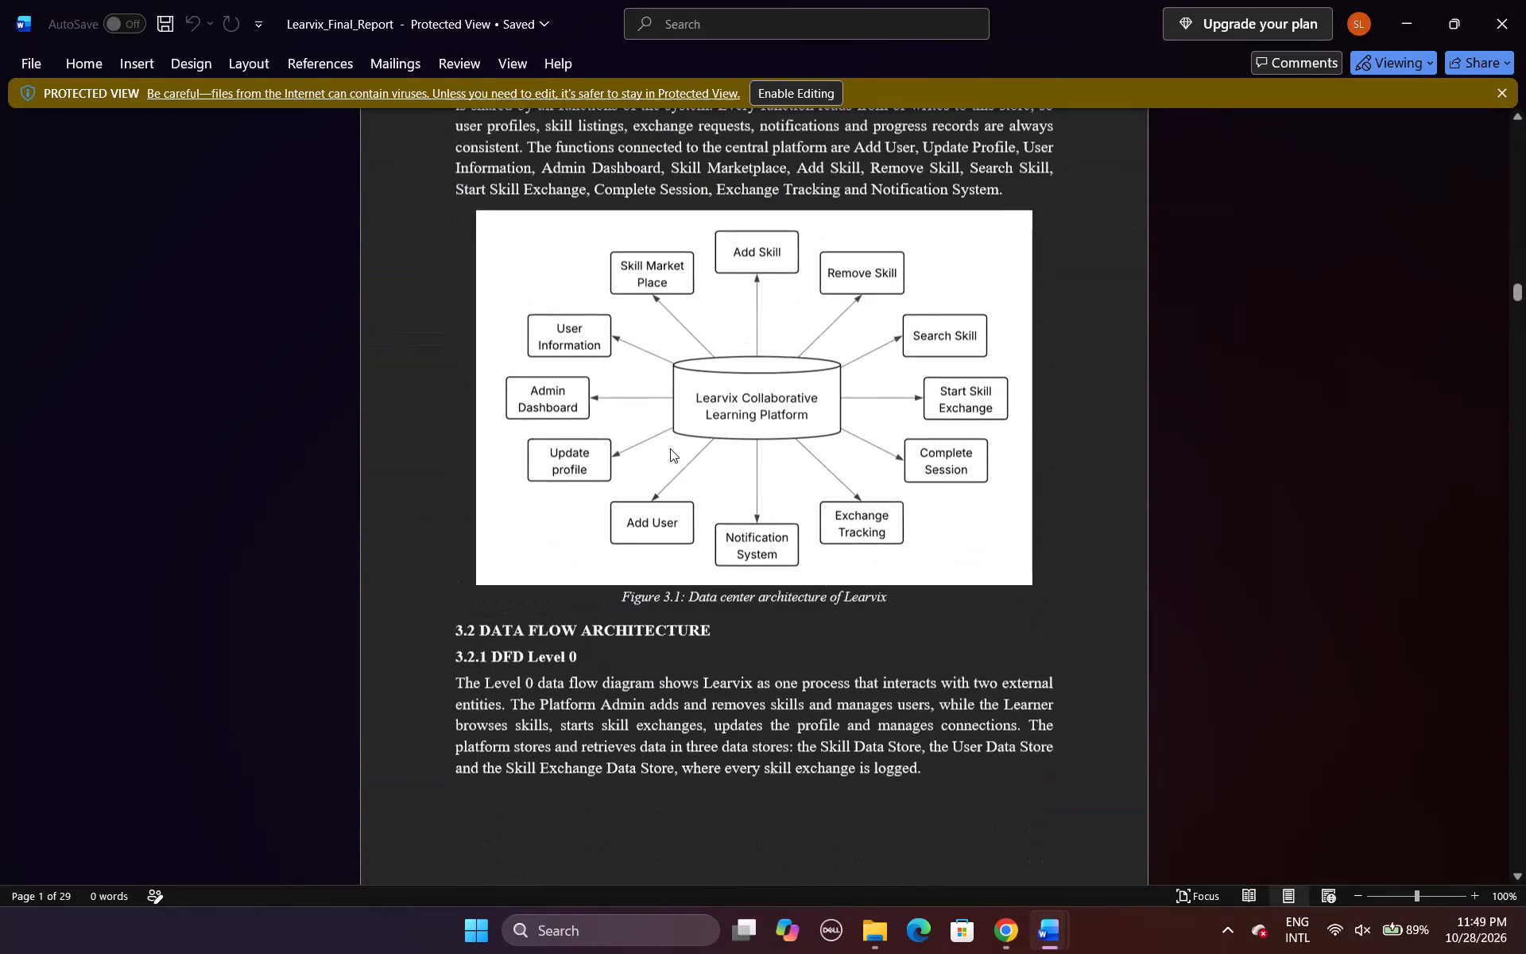
scroll(670, 448, up, 1)
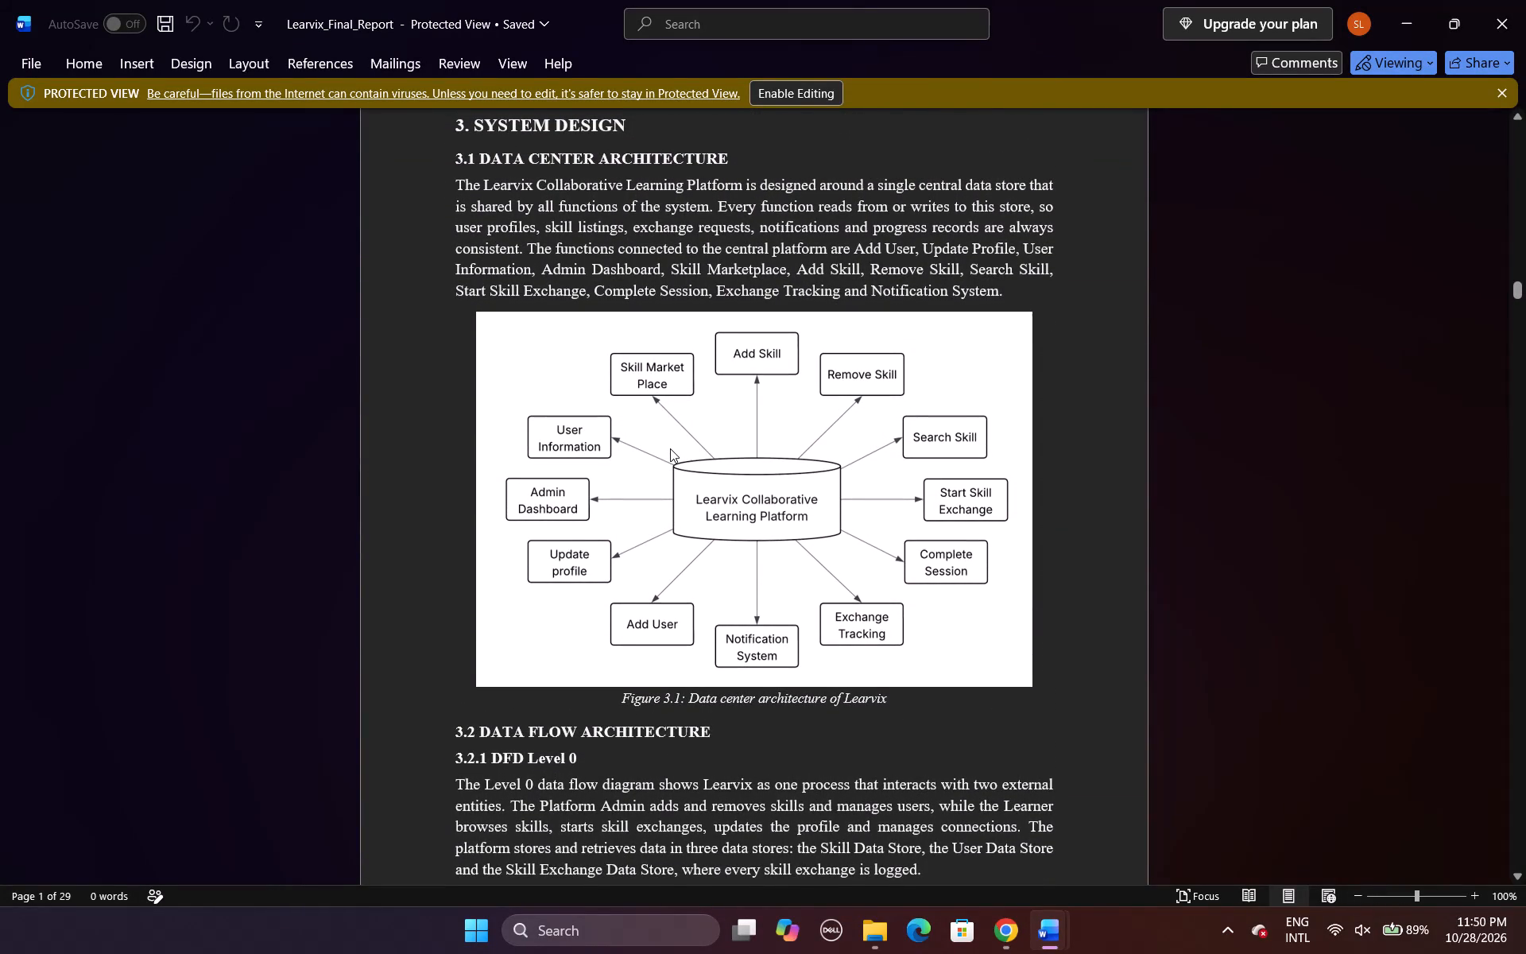
scroll(670, 448, down, 1)
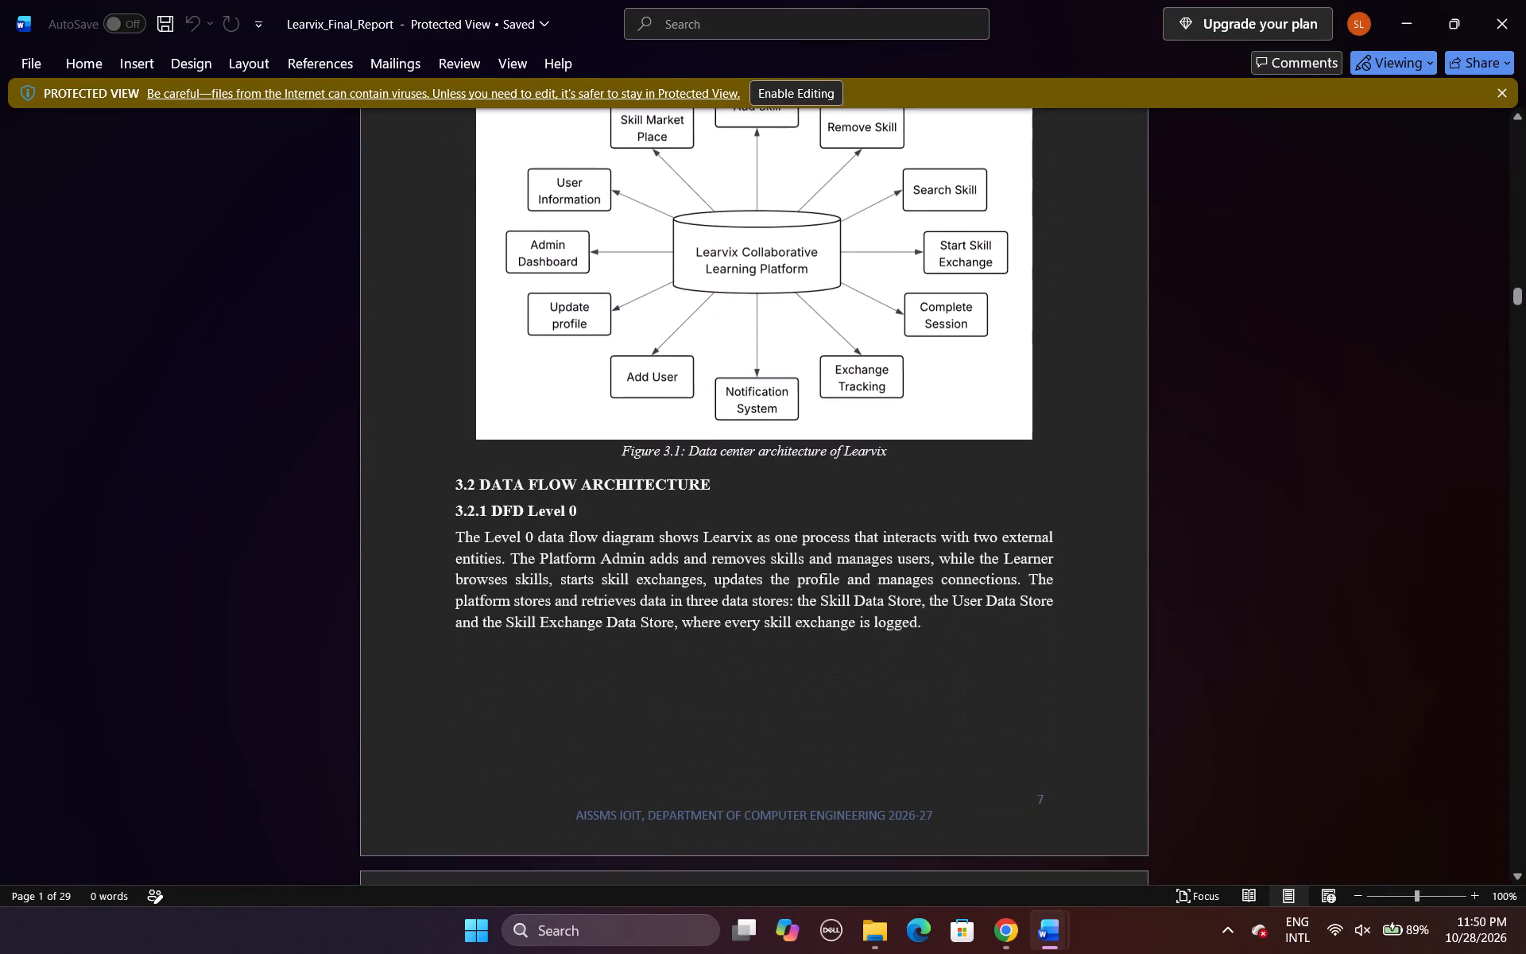
scroll(670, 448, down, 5)
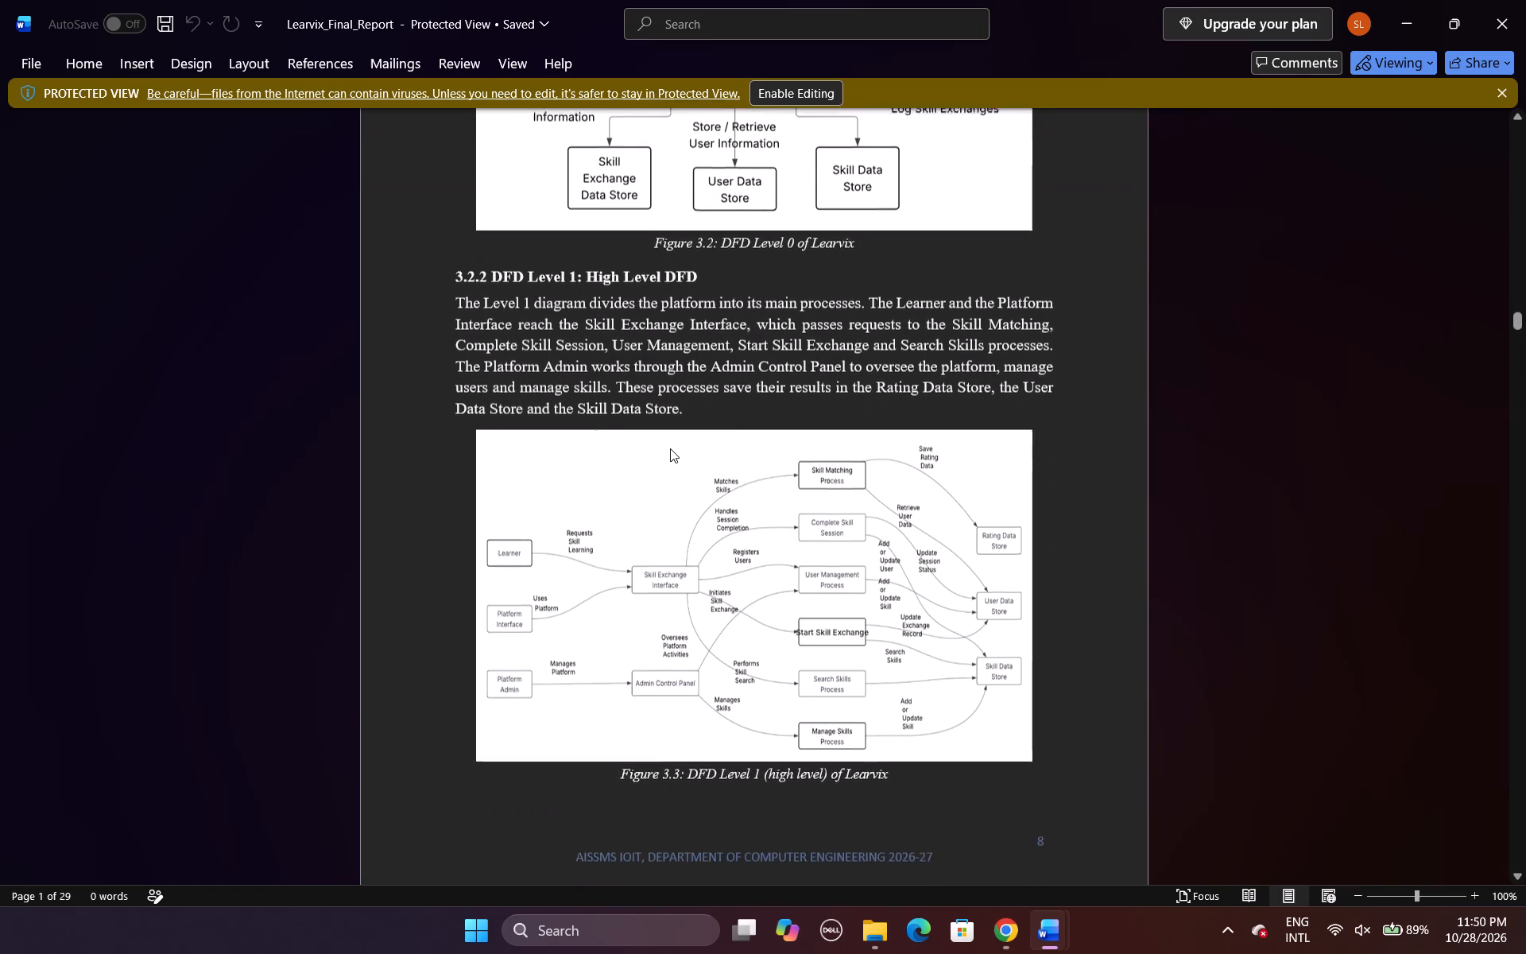
scroll(670, 448, down, 1)
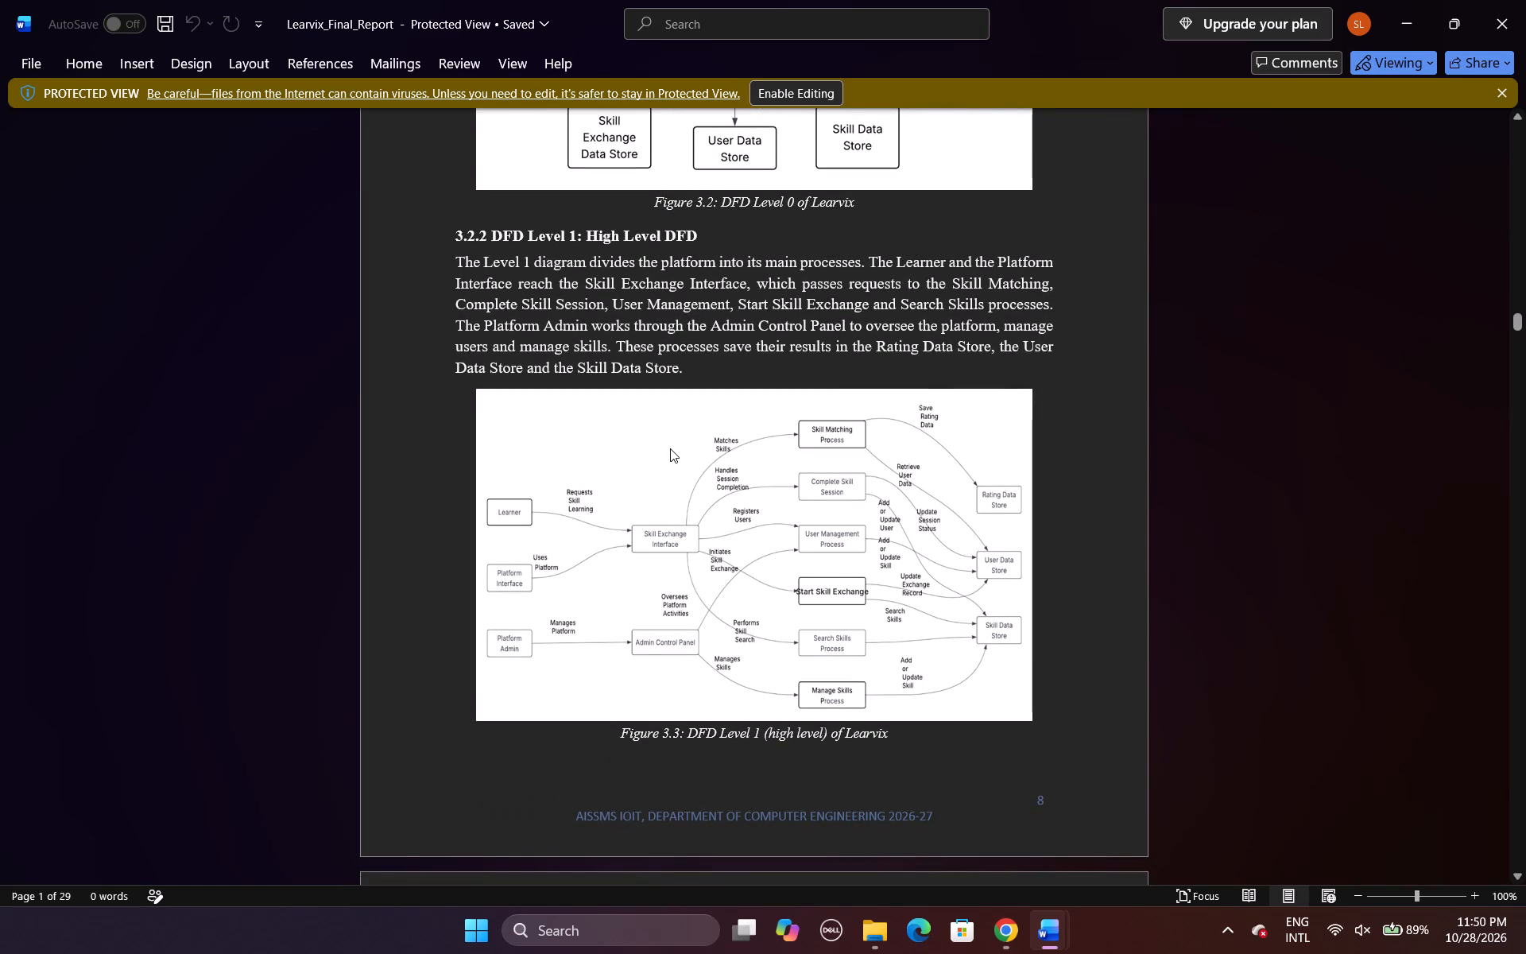
scroll(670, 448, down, 4)
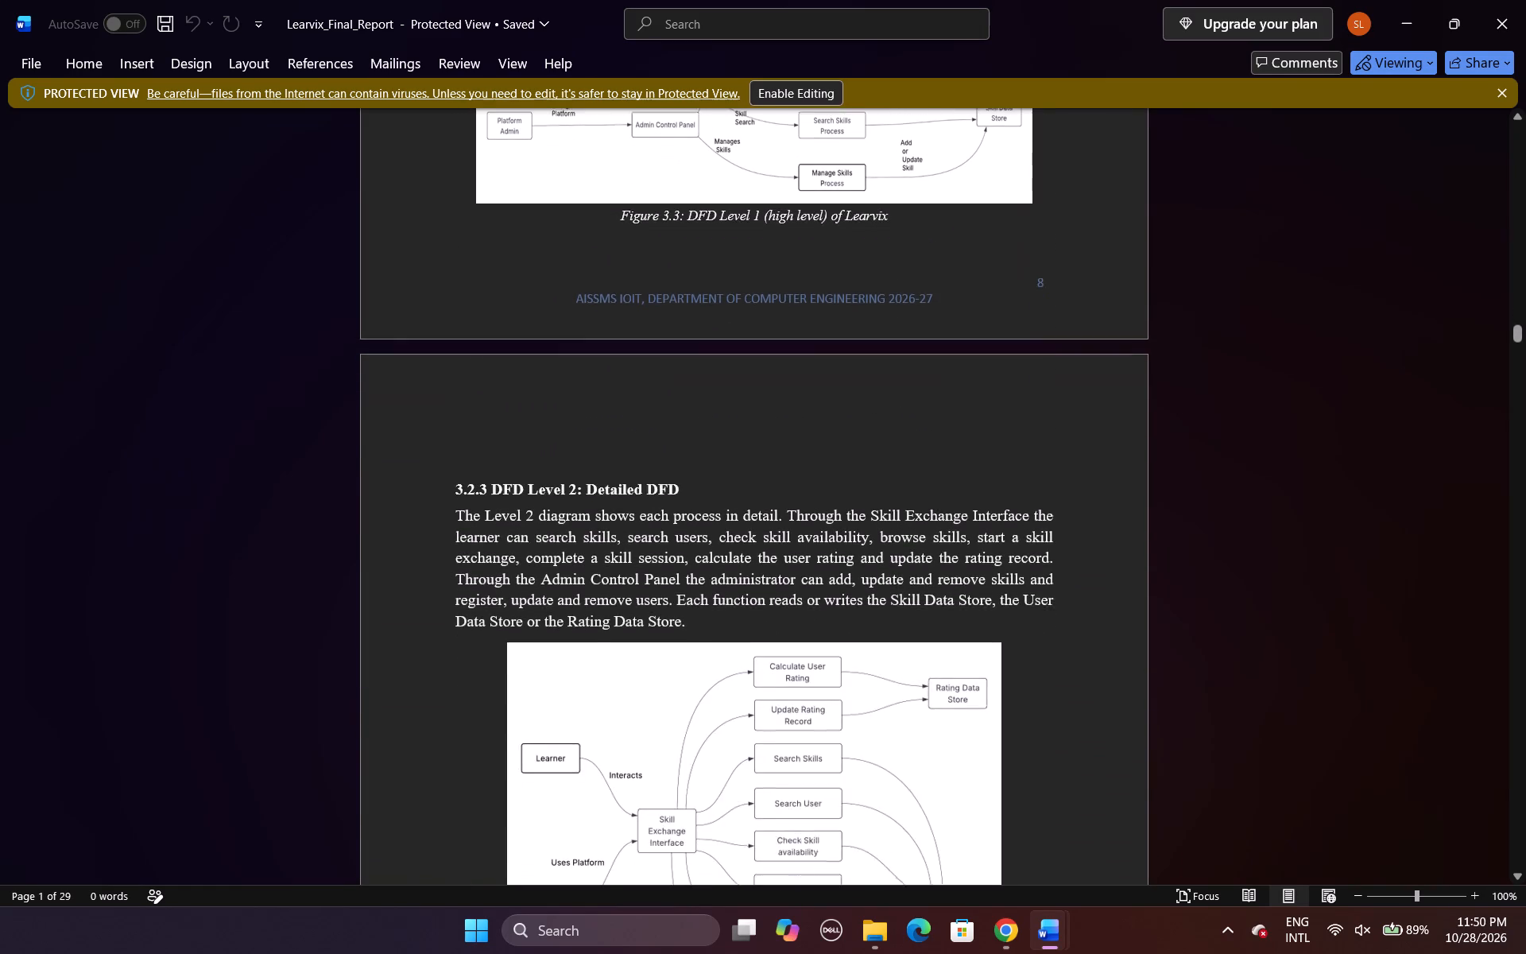
scroll(670, 448, down, 6)
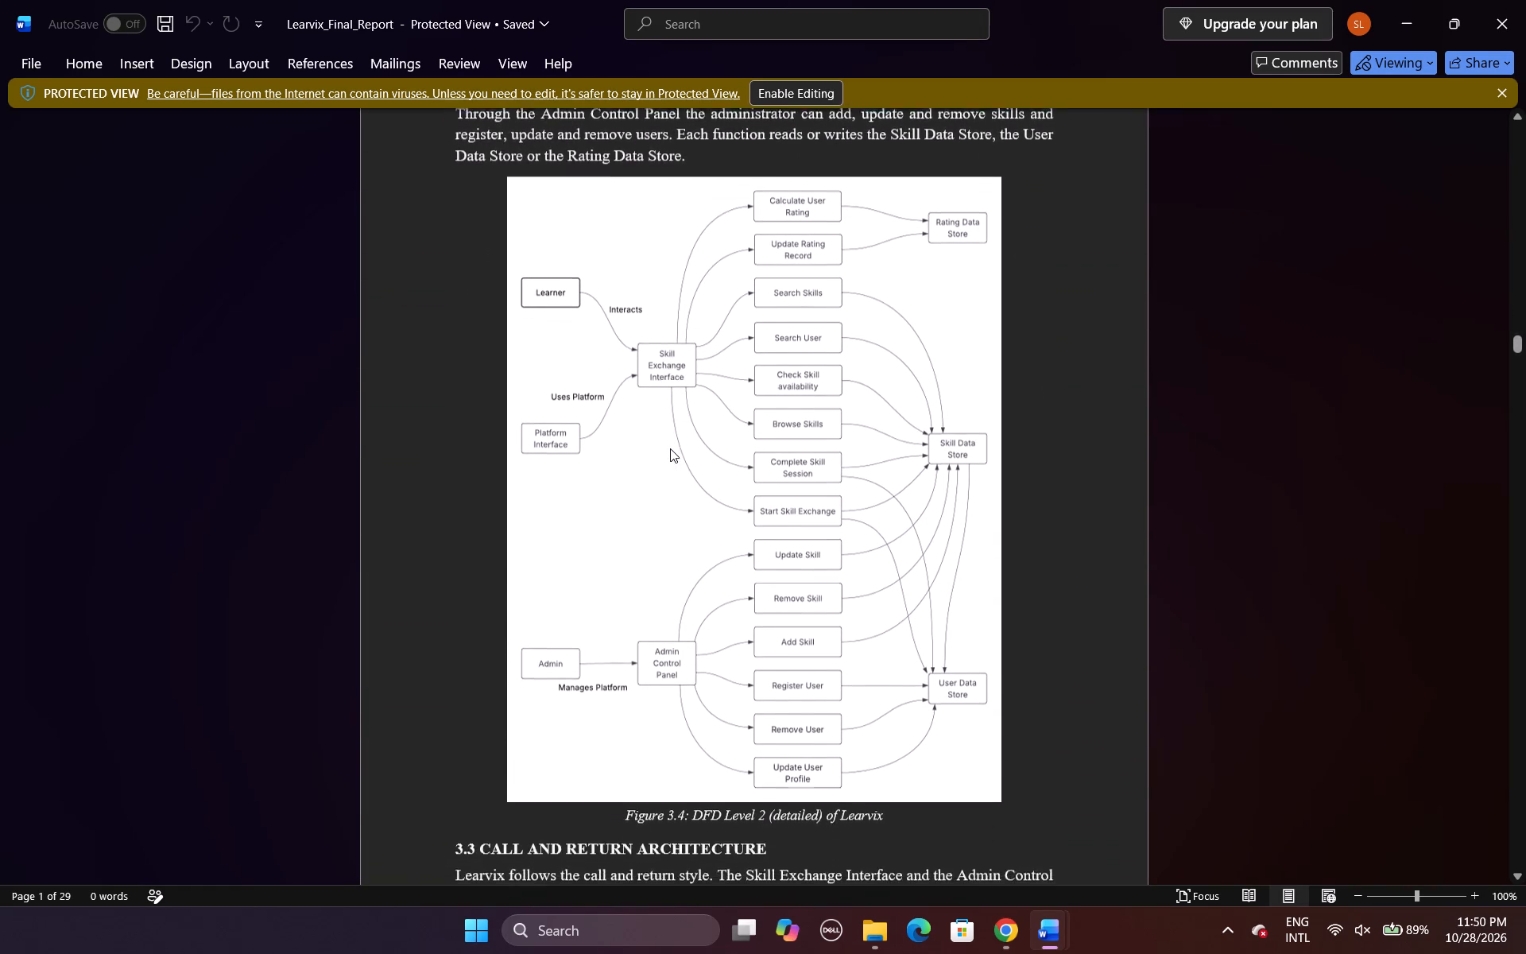
scroll(670, 448, down, 6)
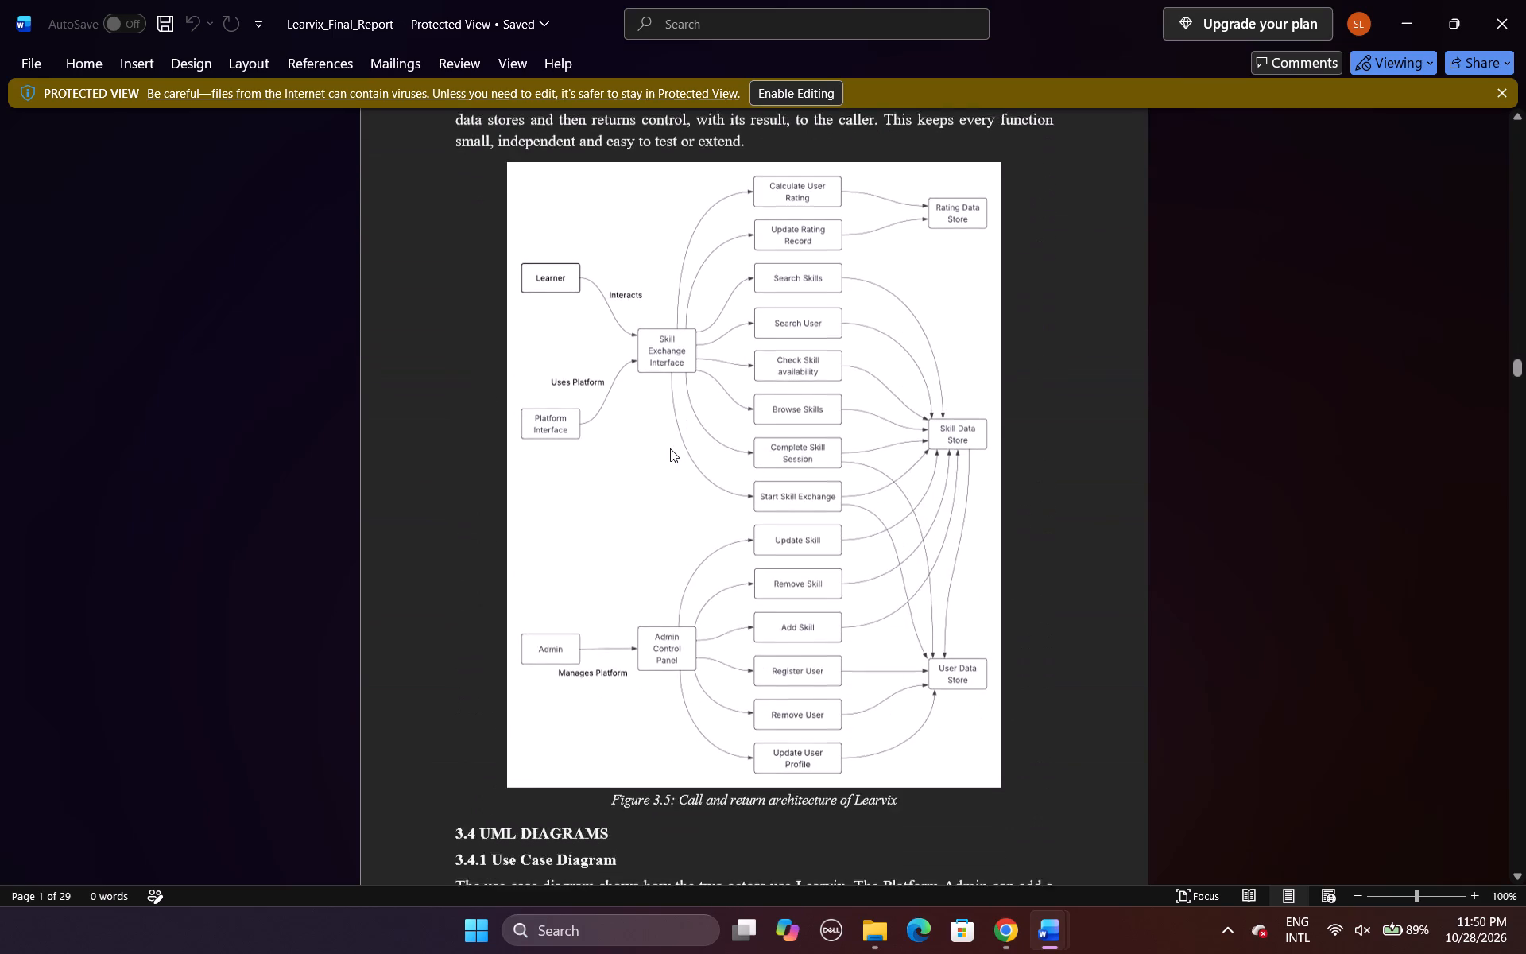
Examine the use case, class and sequence diagrams in section 3.4 for correct Learvix naming.
scroll(670, 448, down, 5)
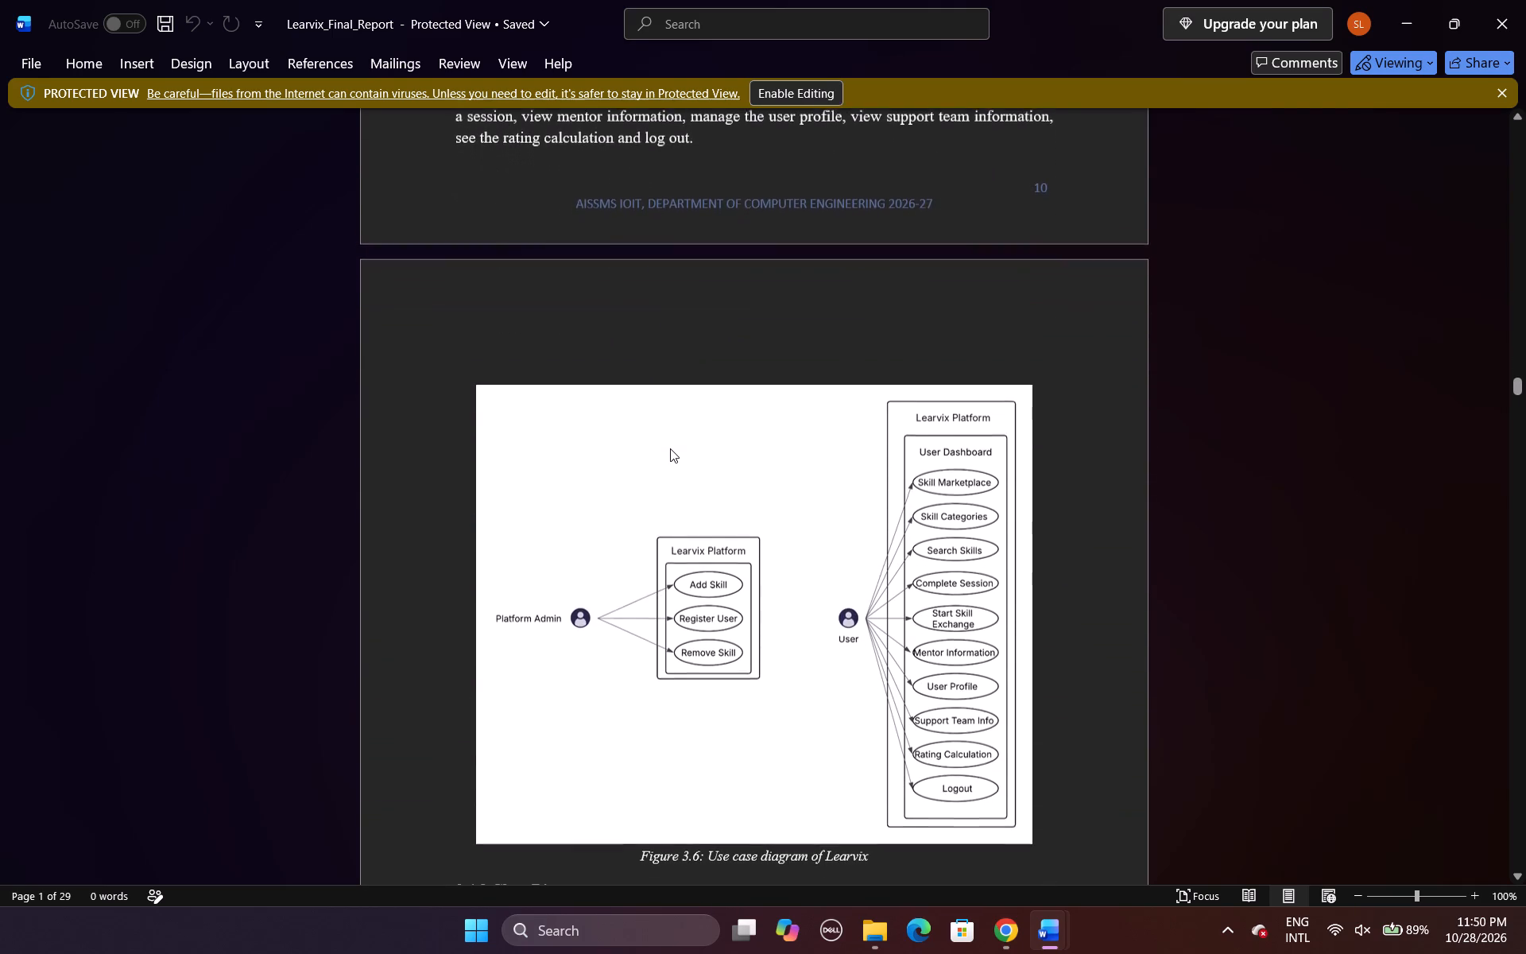
scroll(670, 448, down, 1)
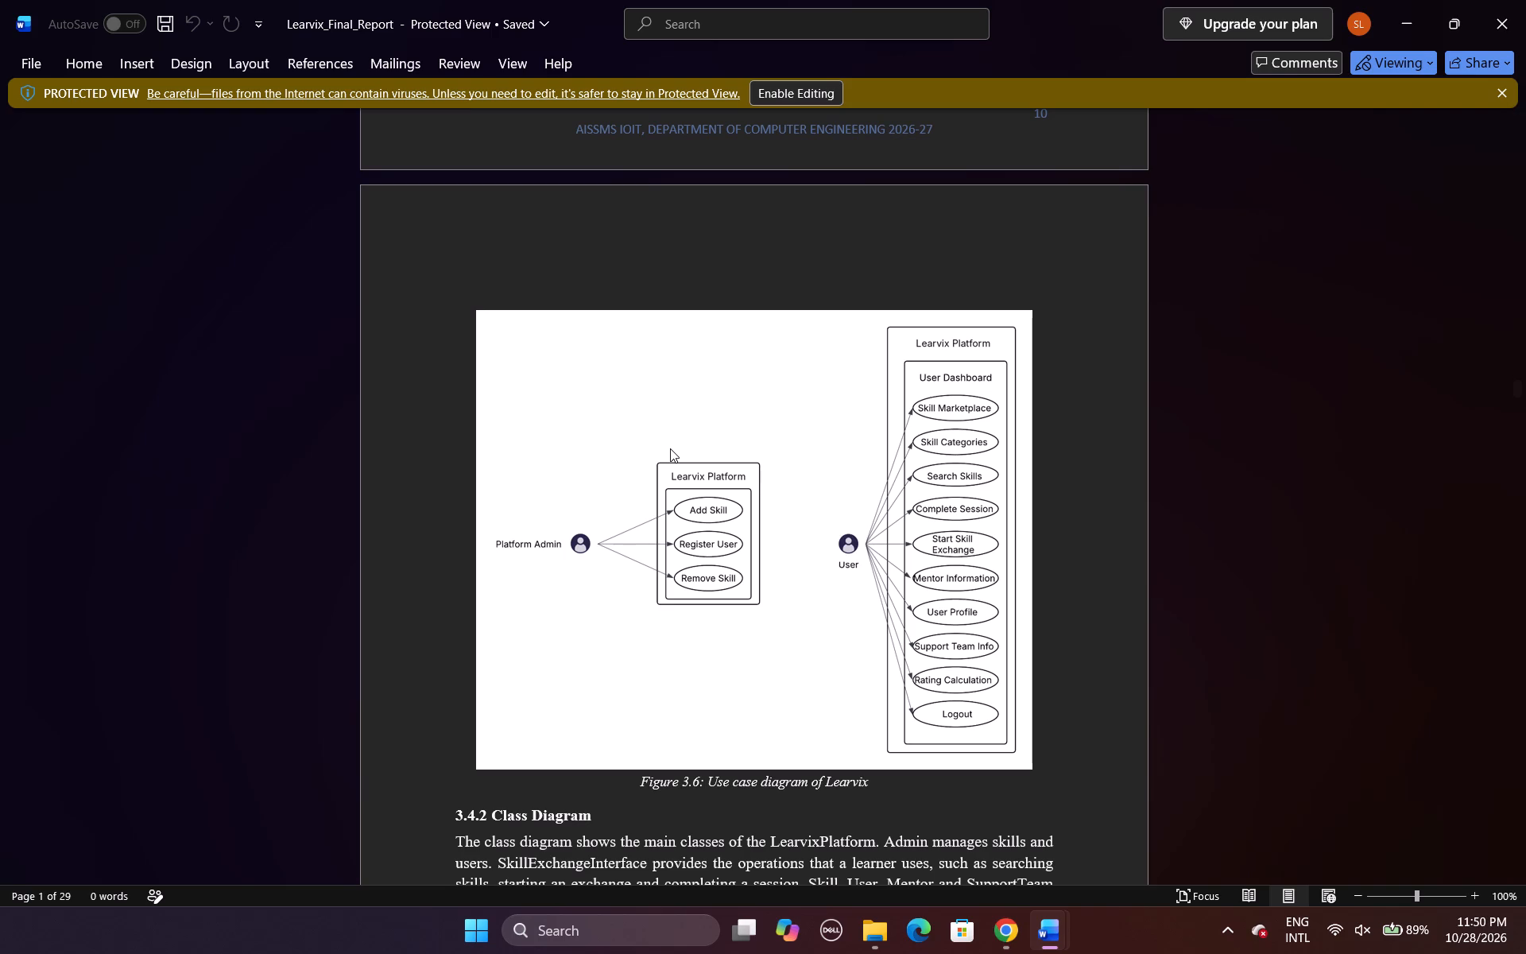
scroll(670, 448, down, 2)
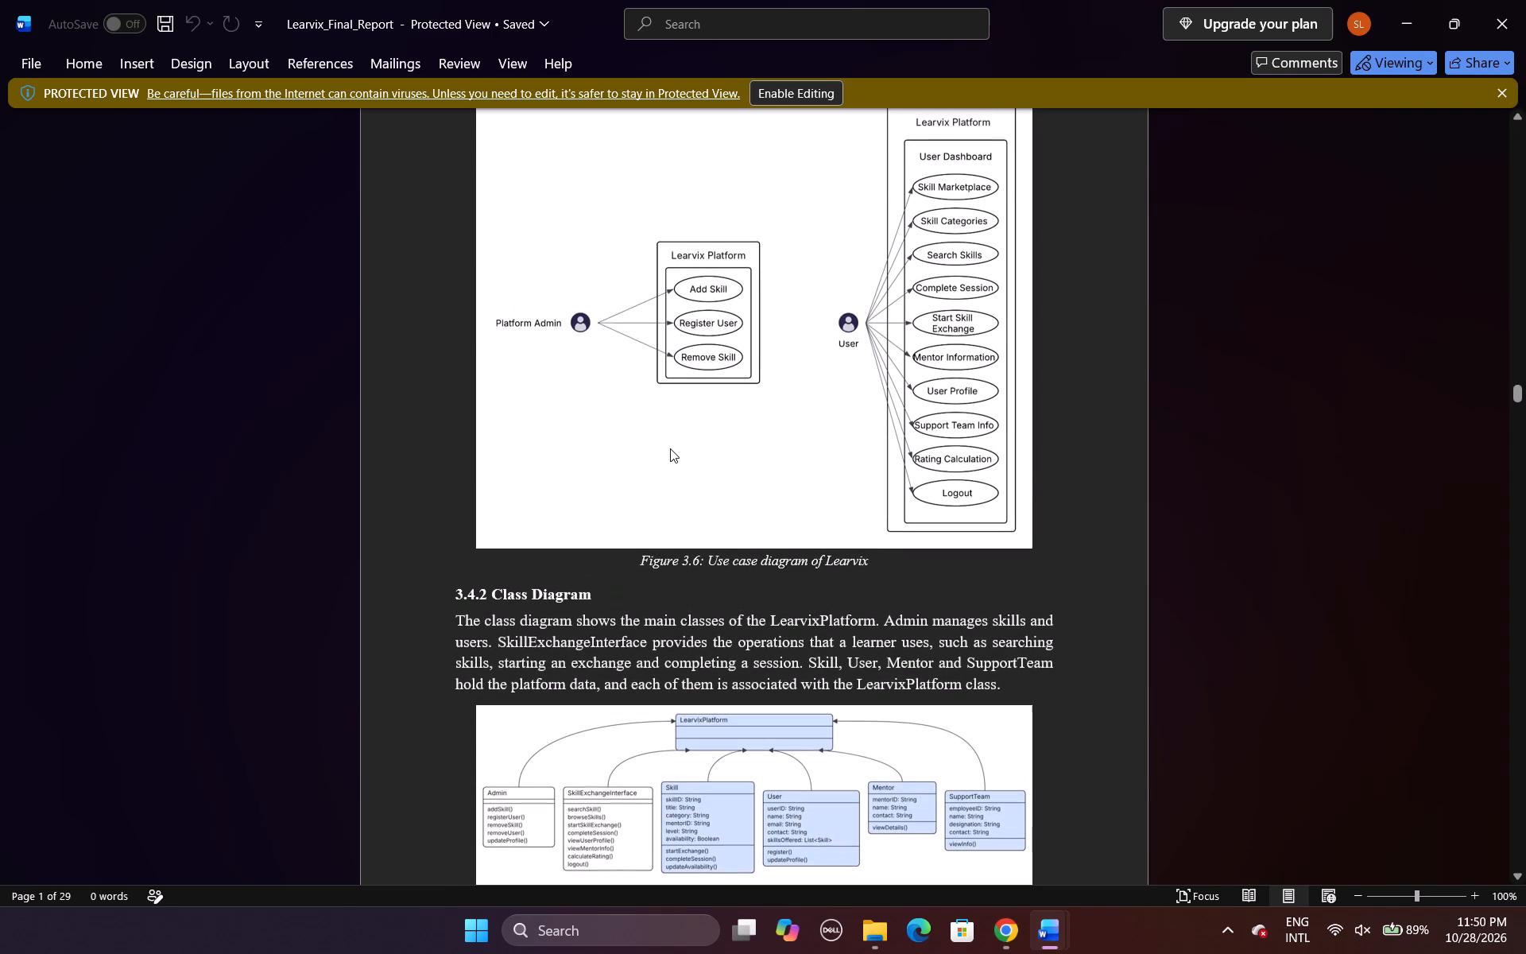
scroll(670, 448, down, 3)
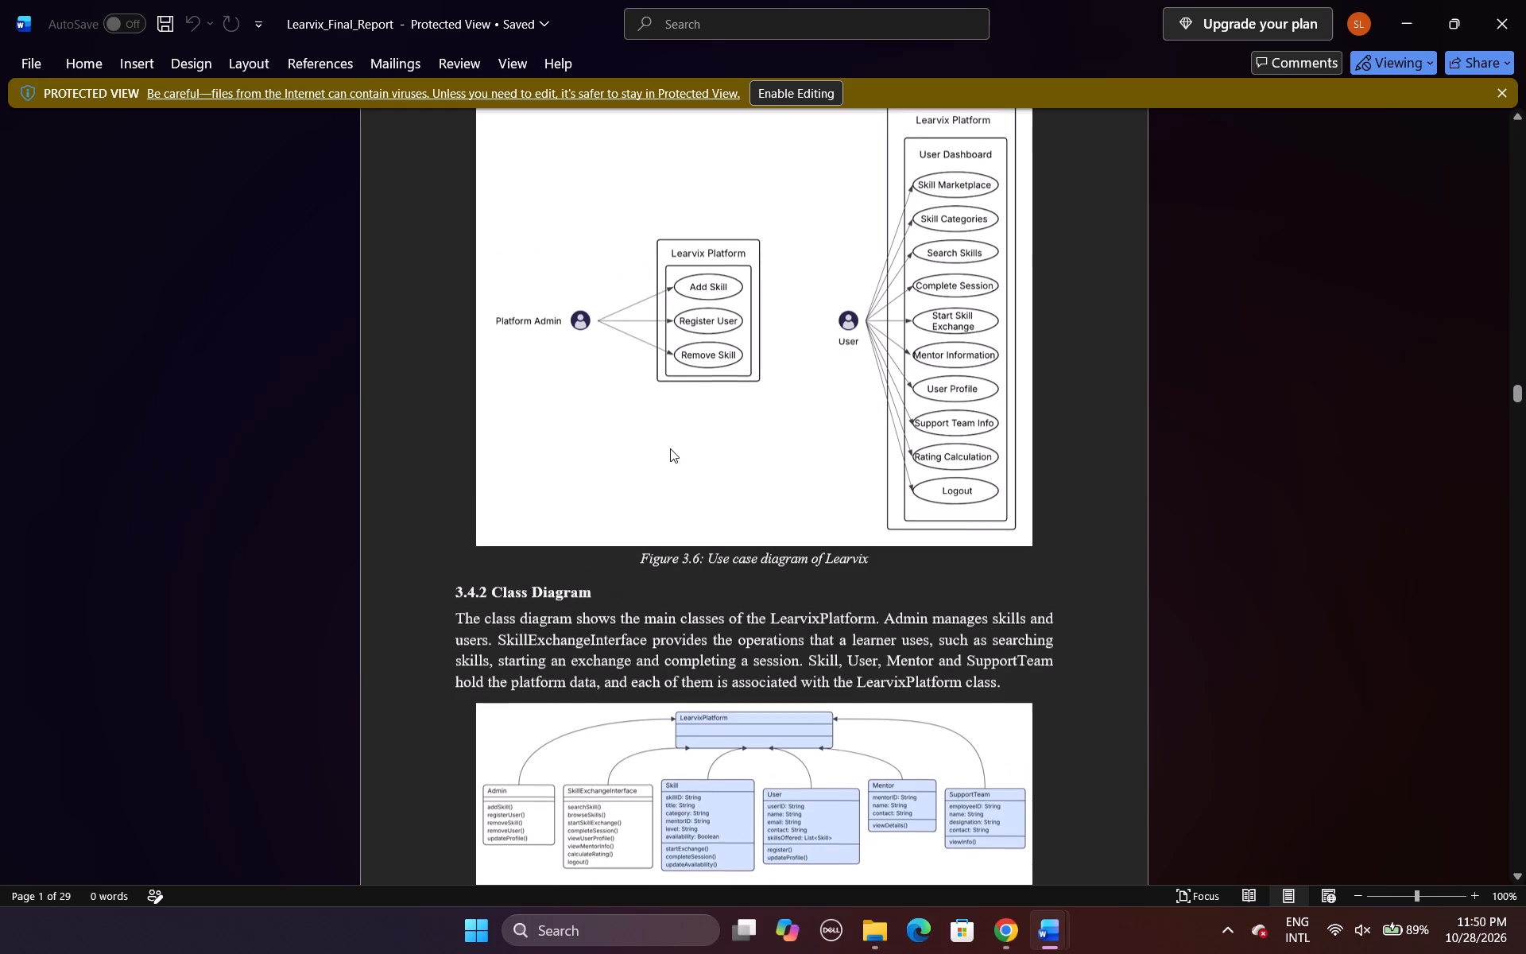
scroll(670, 448, down, 2)
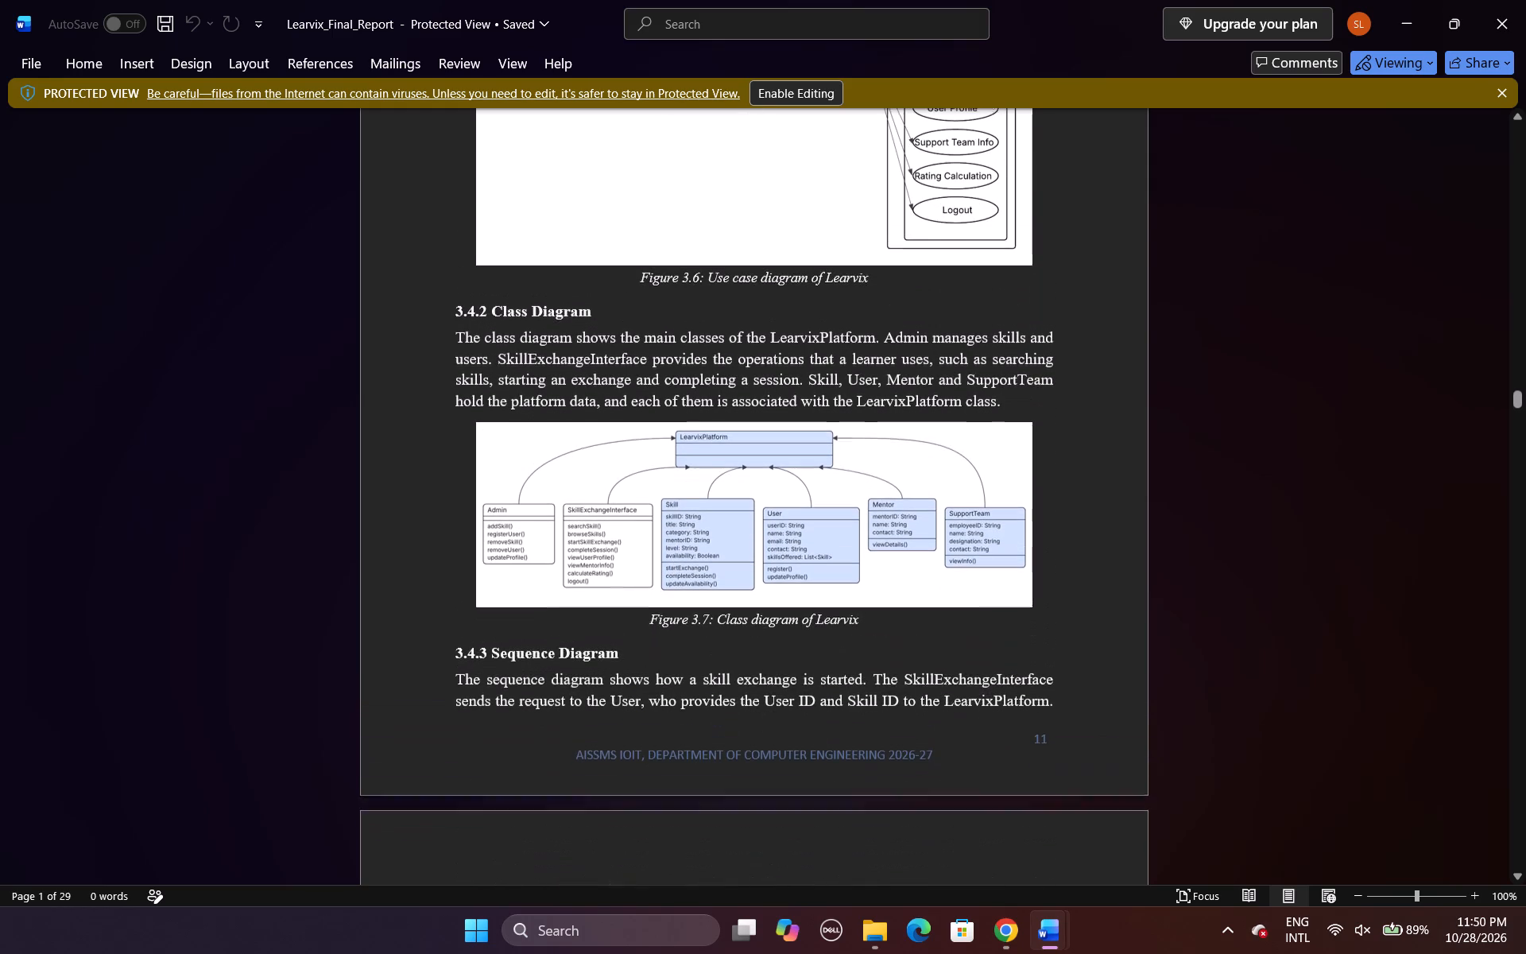
scroll(670, 448, down, 3)
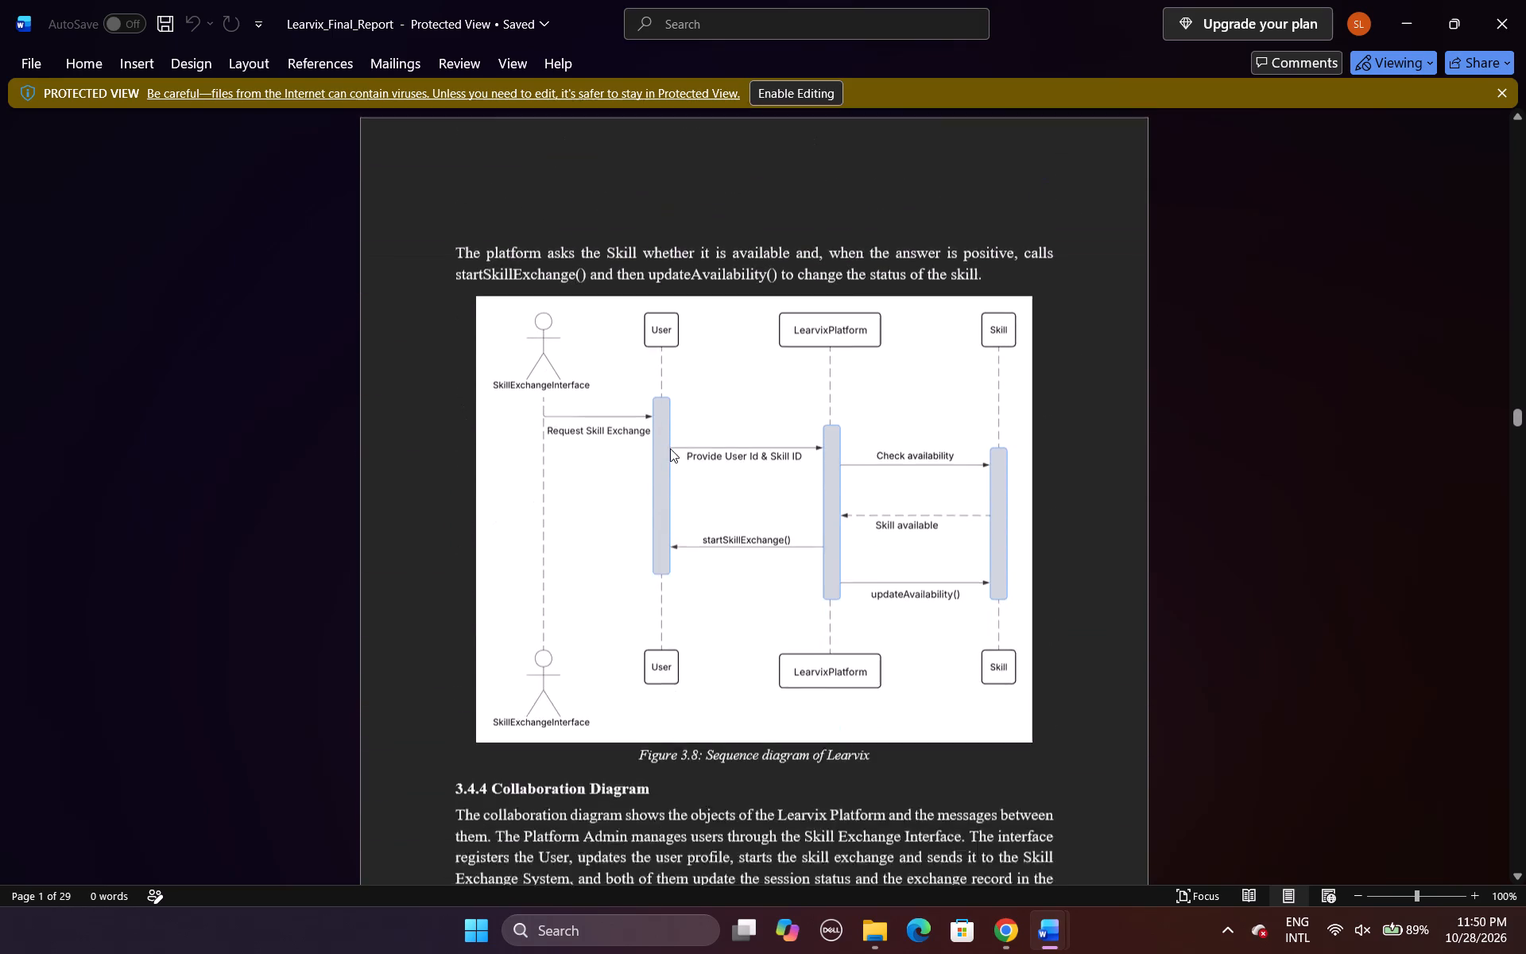
scroll(670, 448, down, 1)
scroll(670, 448, up, 1)
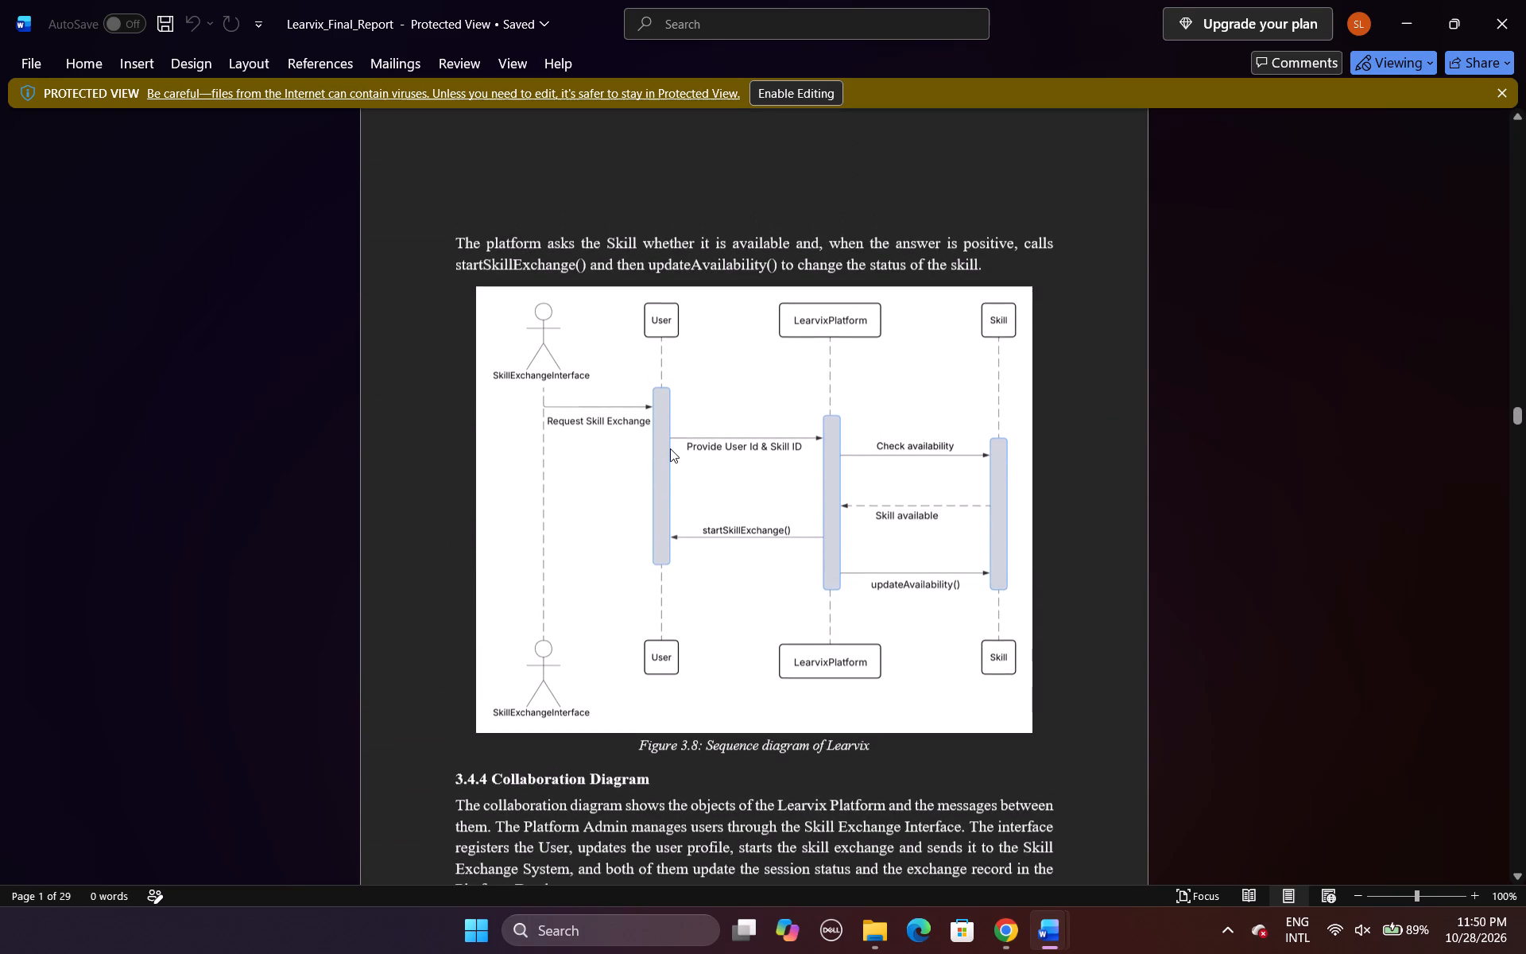
scroll(670, 448, up, 1)
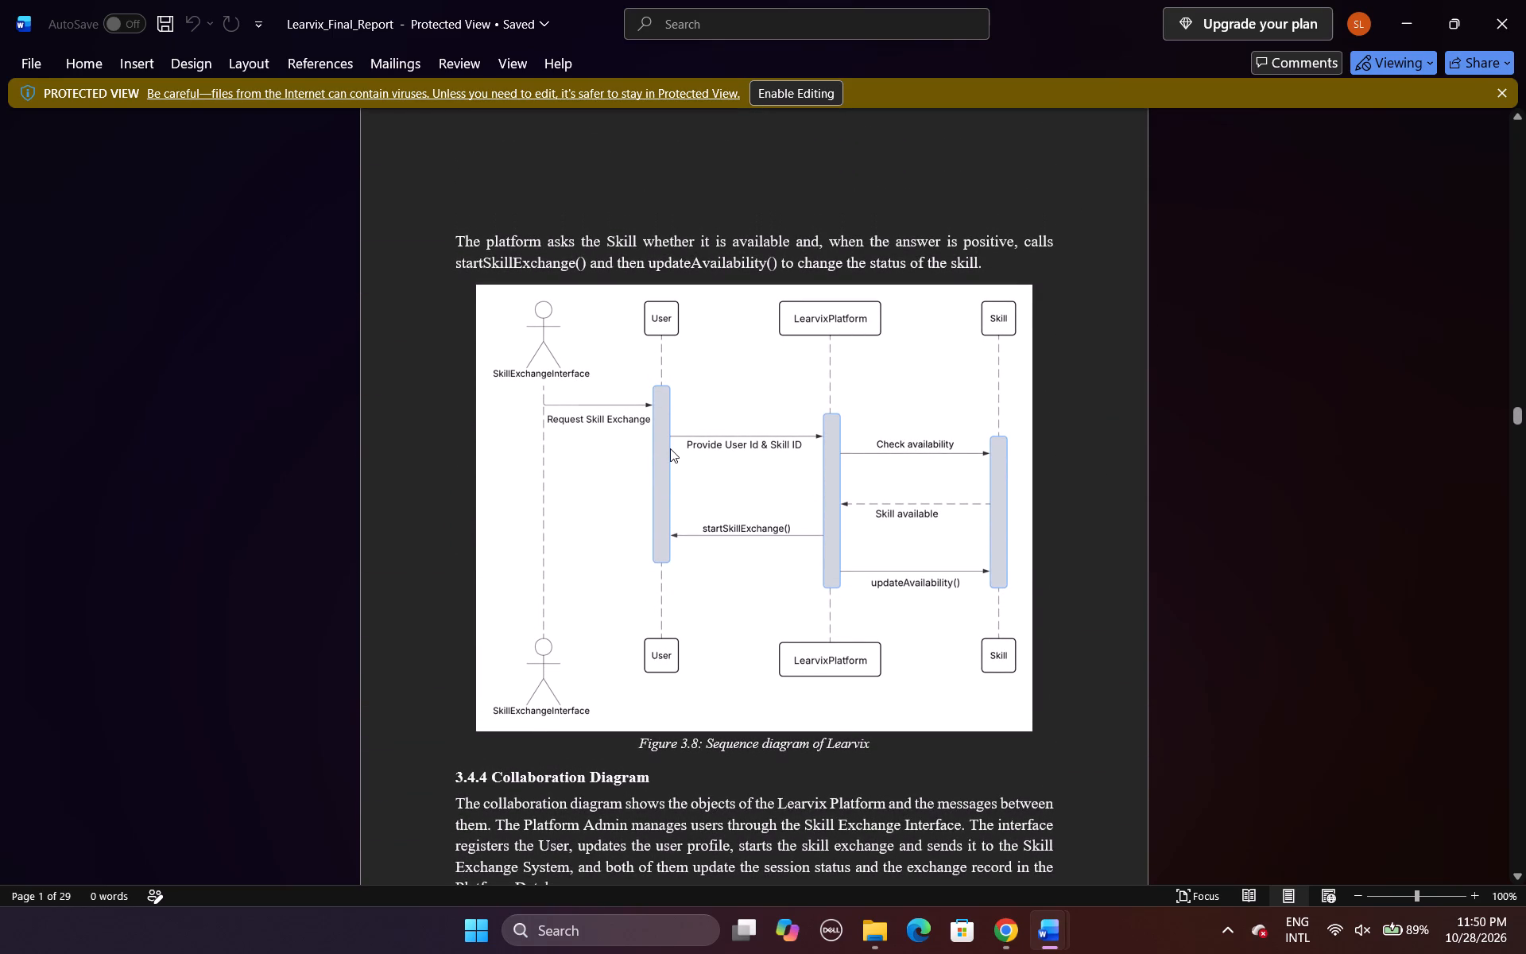
Examine the collaboration, activity and component diagrams in sections 3.4.4 to 3.4.6.
scroll(670, 448, down, 9)
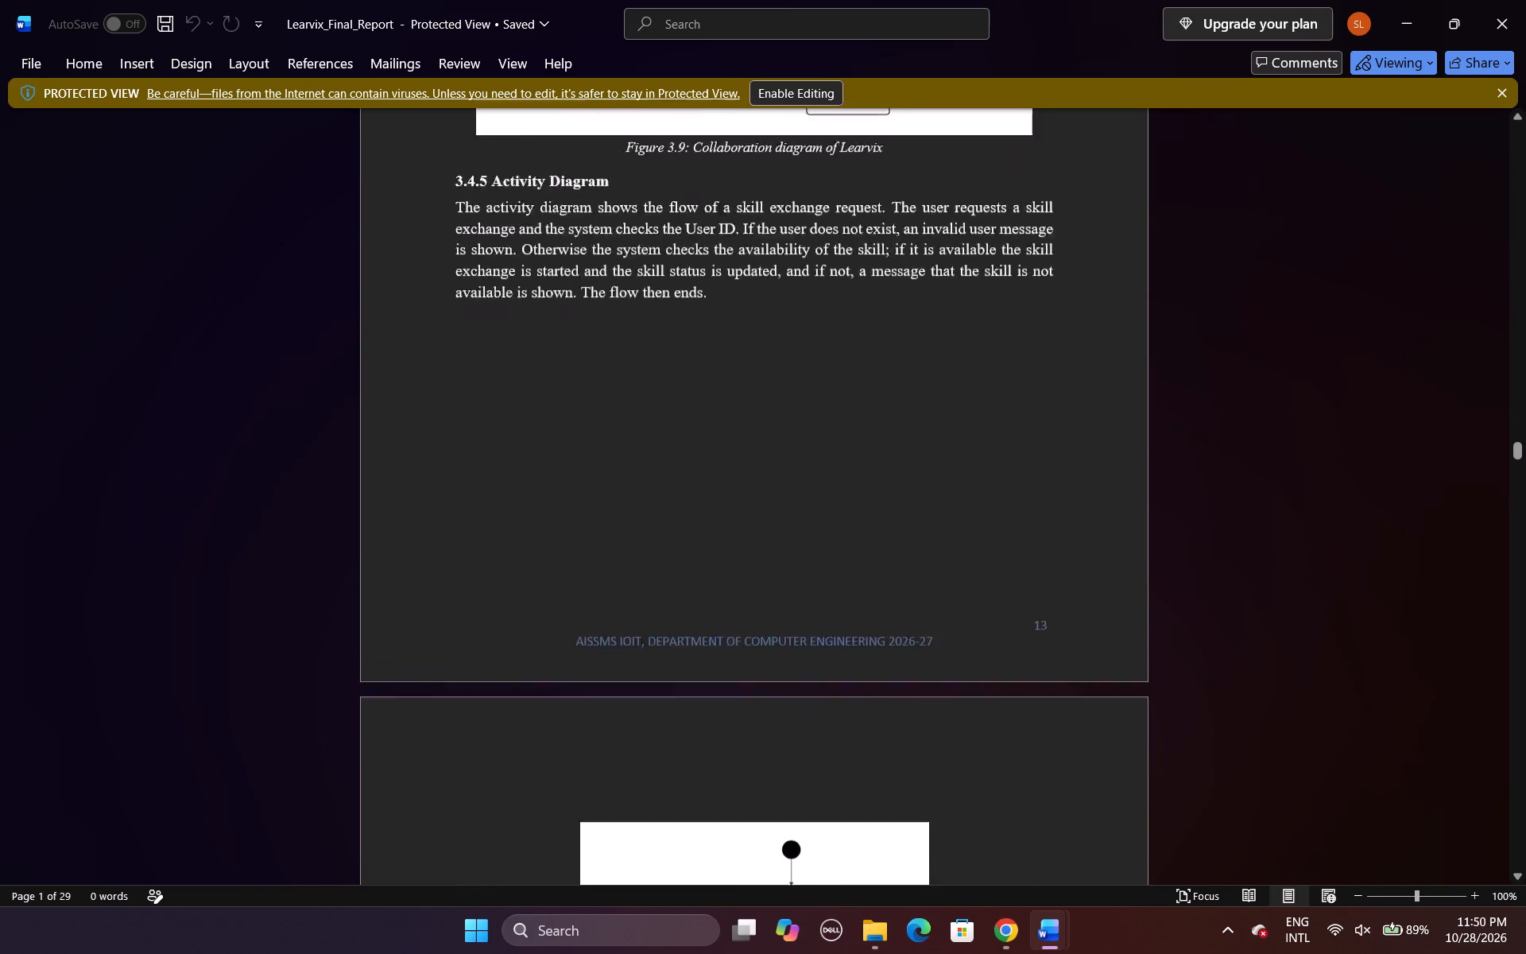
scroll(670, 448, down, 5)
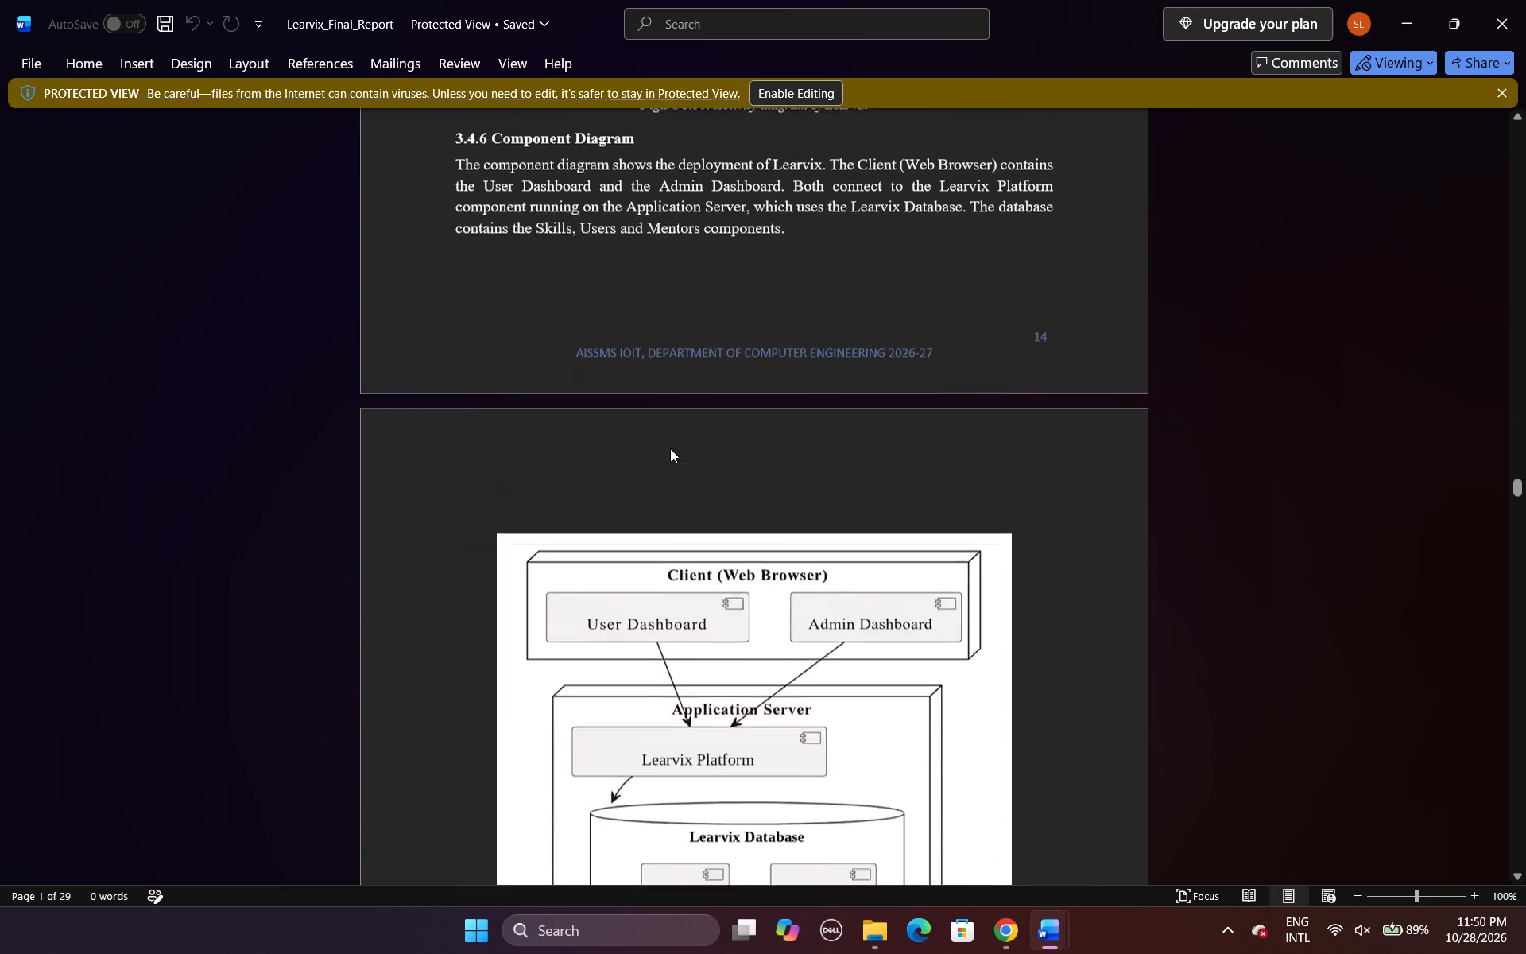
scroll(670, 448, down, 5)
scroll(670, 448, up, 2)
scroll(670, 448, down, 3)
Look over the chapters after System Design, including the tools, application screenshots, test cases, performance evaluation and project summary.
scroll(670, 448, down, 4)
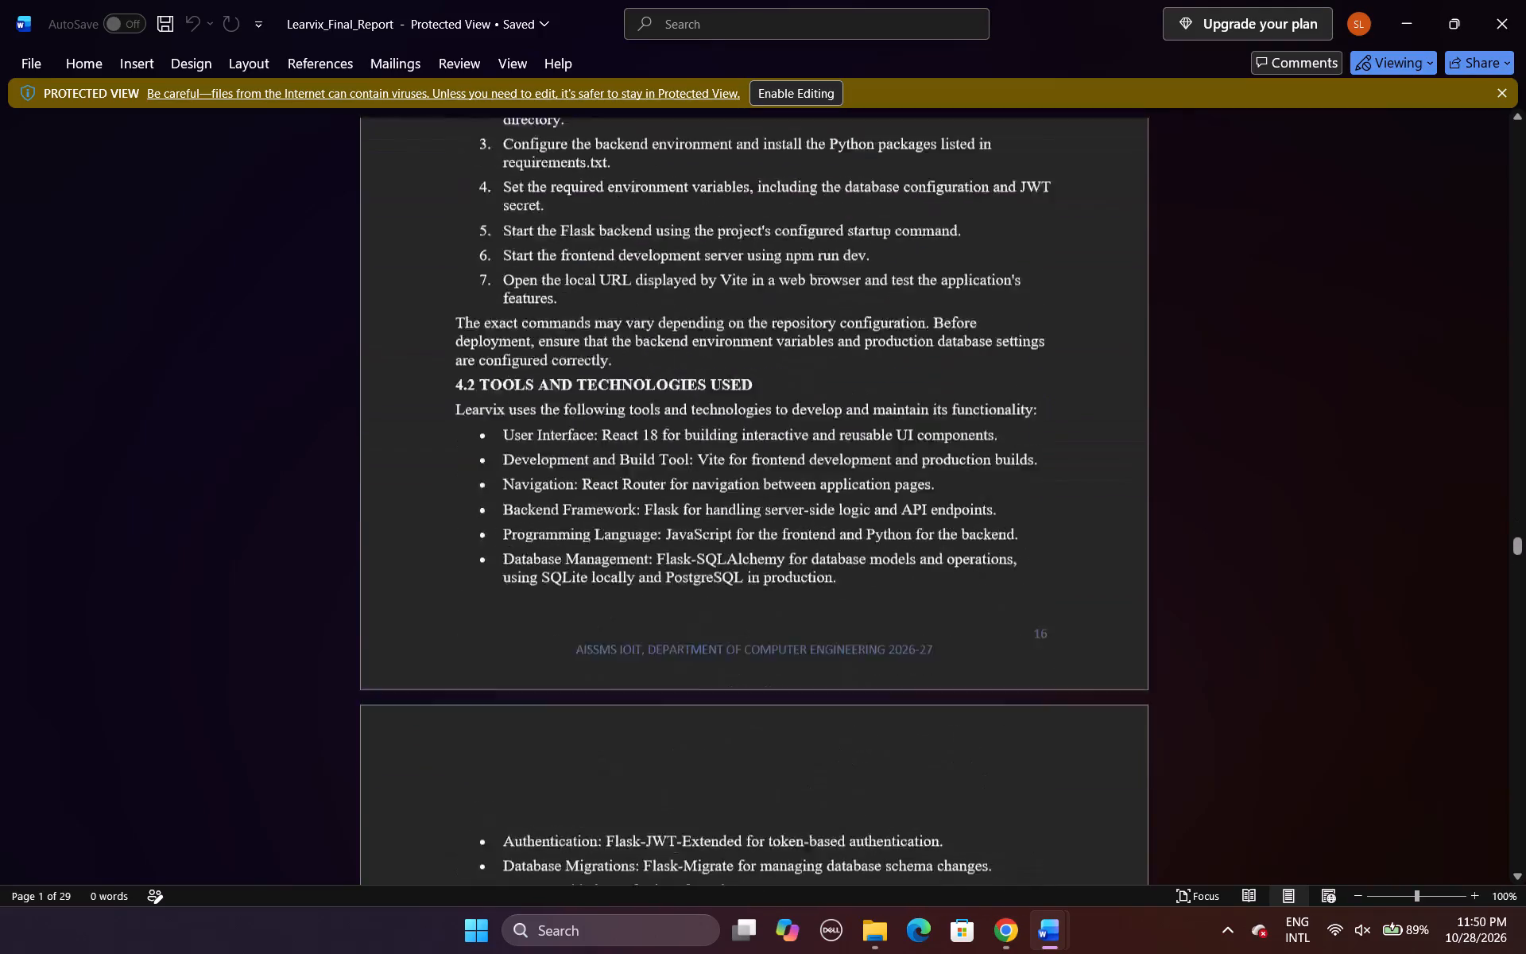
scroll(670, 448, down, 9)
scroll(670, 448, up, 3)
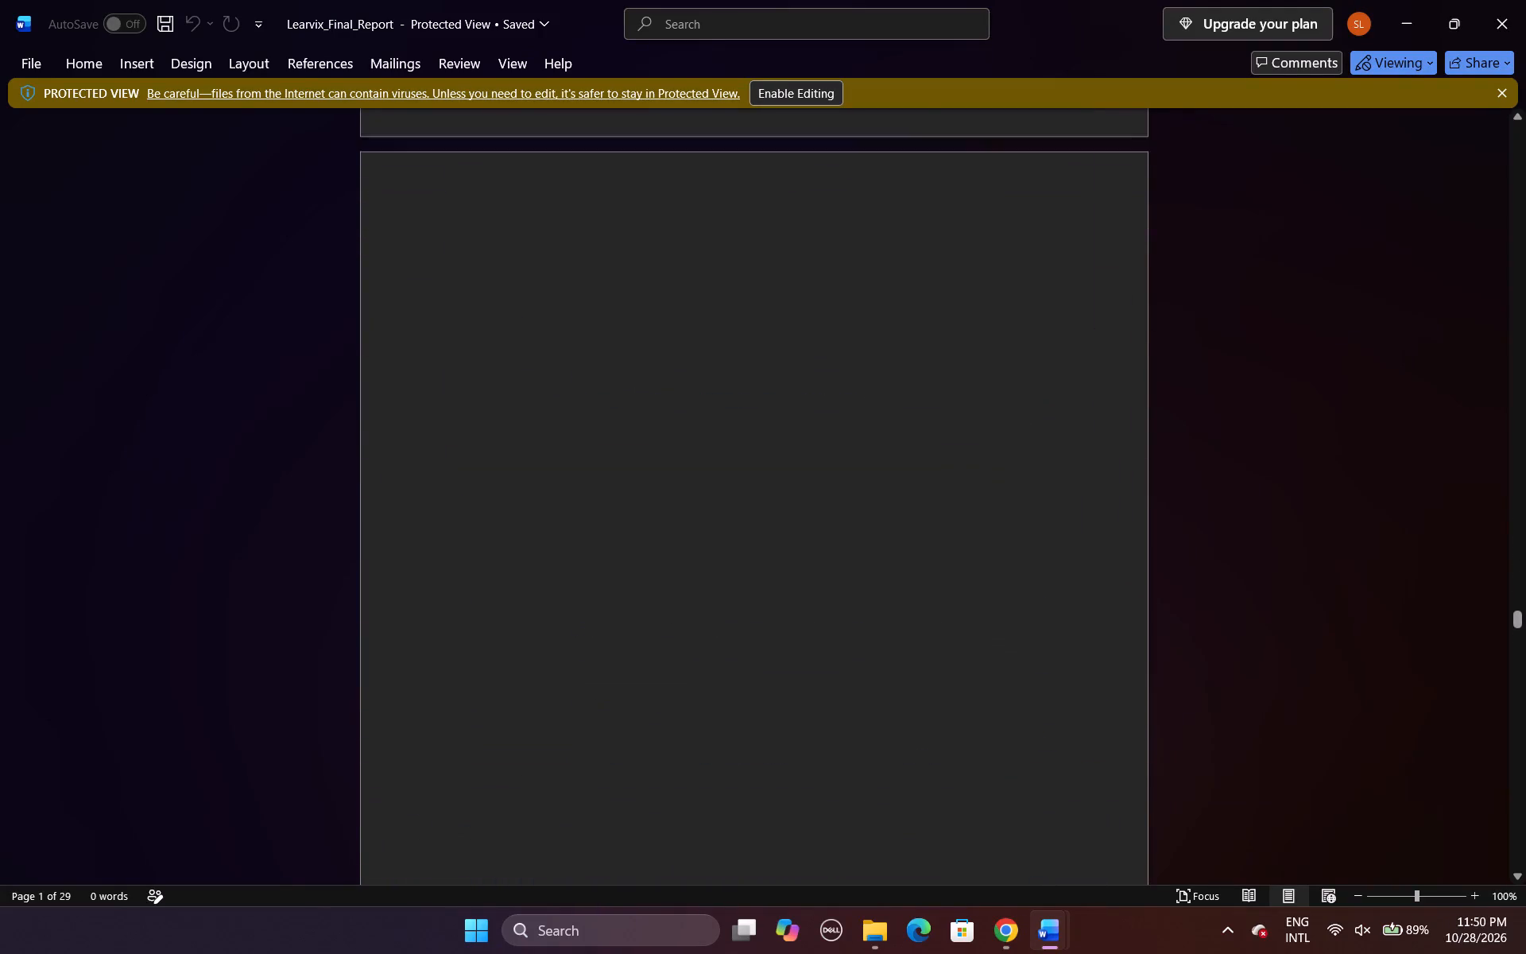
scroll(670, 448, up, 2)
scroll(702, 548, up, 3)
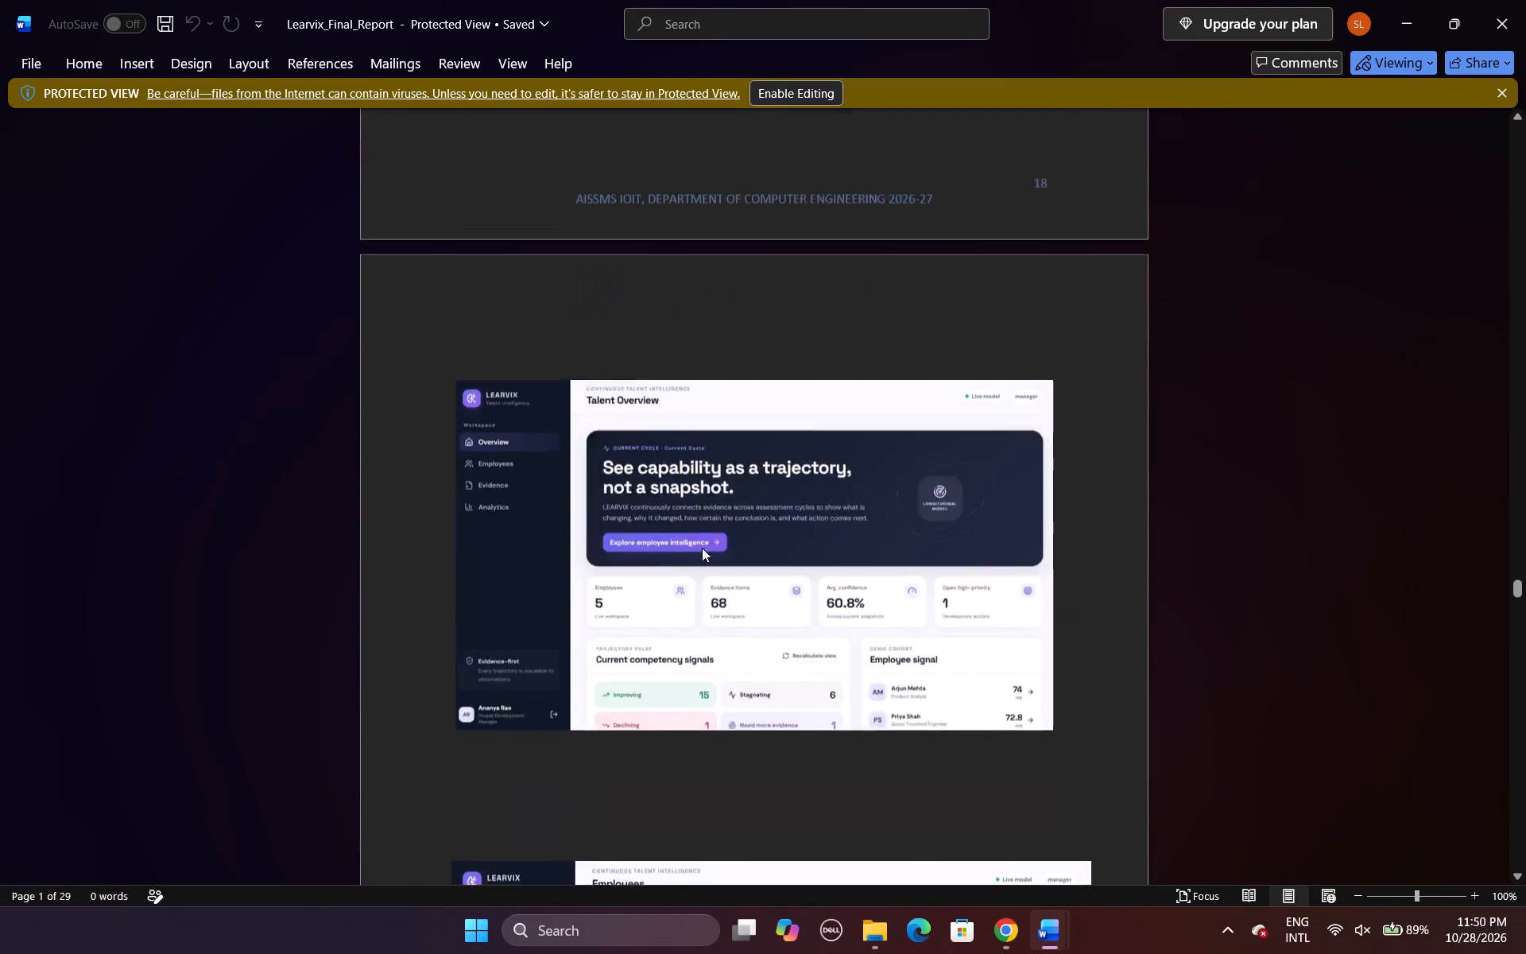
scroll(702, 548, up, 3)
scroll(702, 548, down, 18)
scroll(702, 548, up, 9)
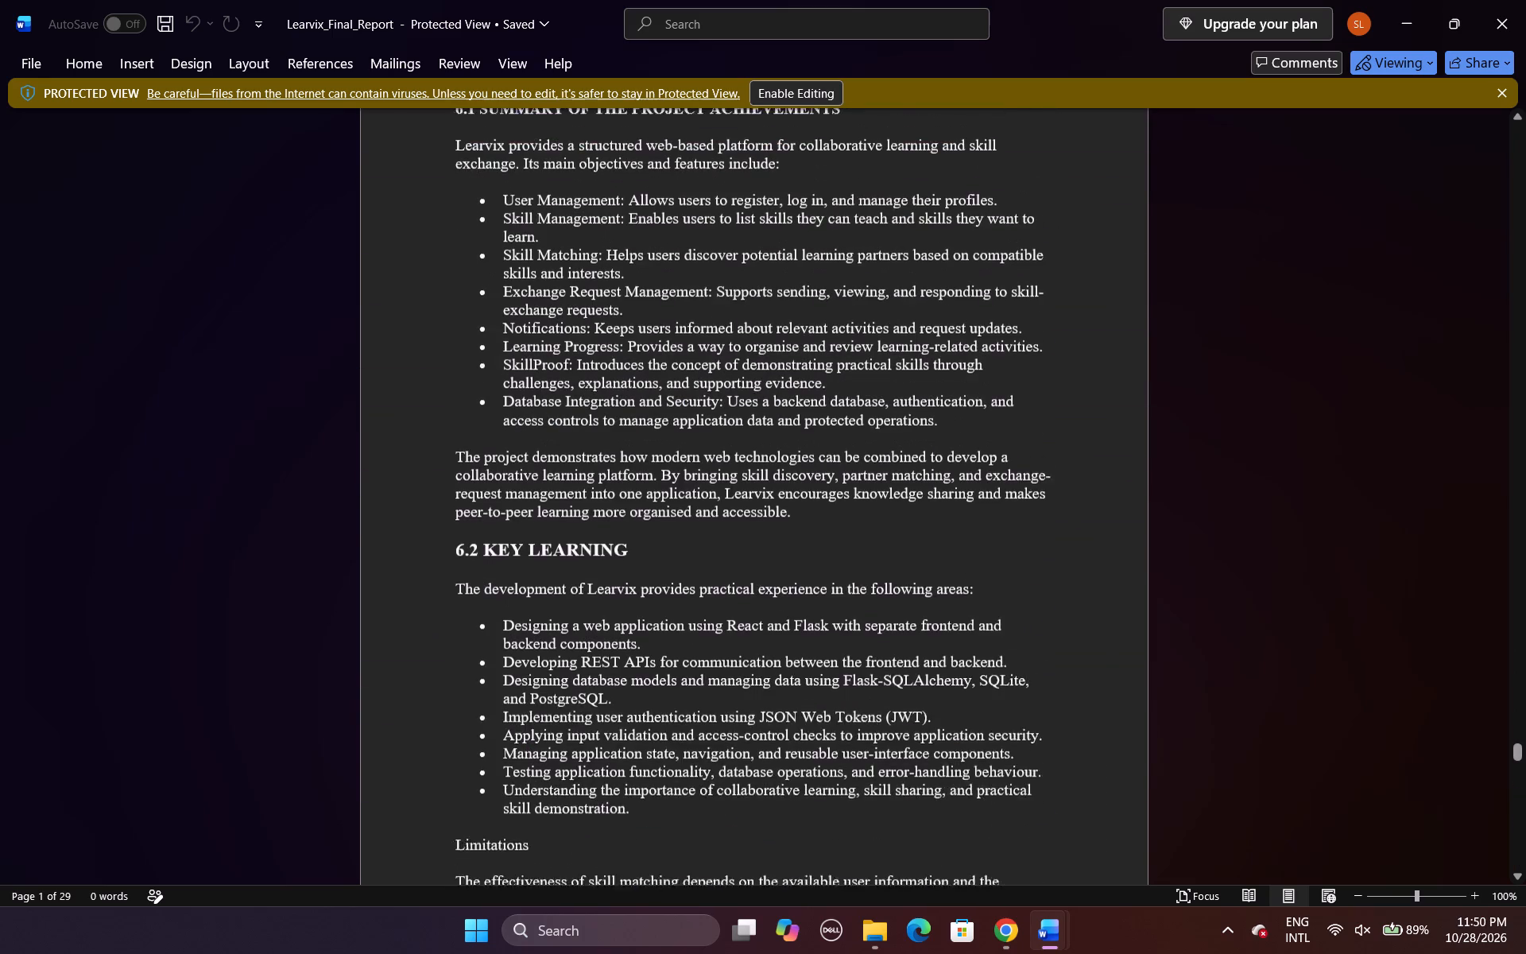
scroll(702, 548, up, 3)
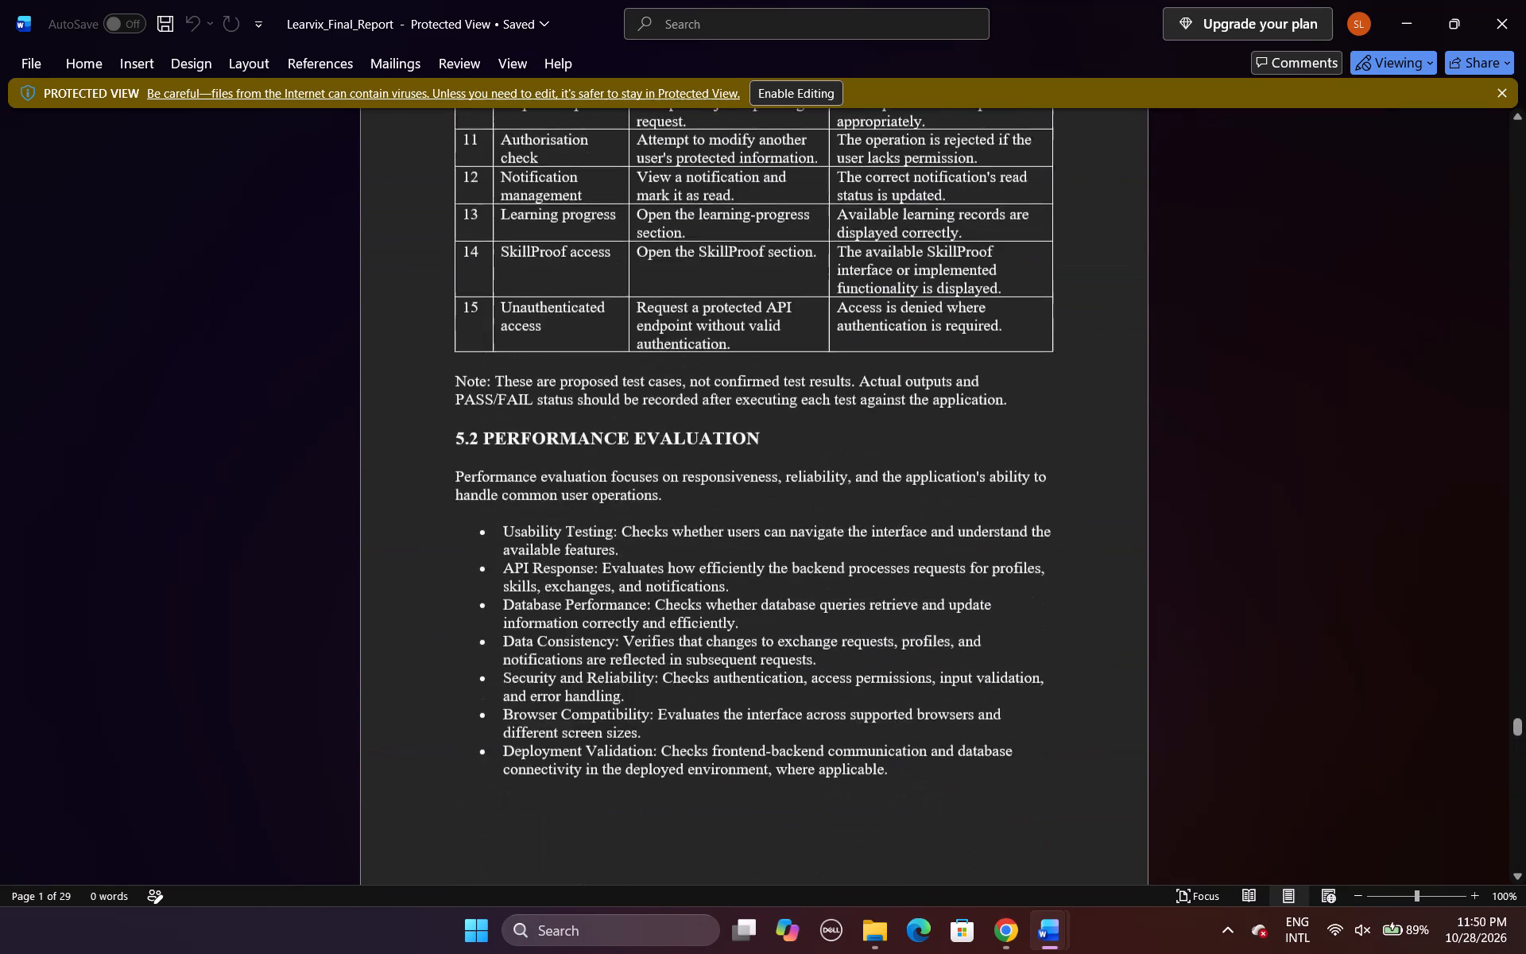
Look back through the Learvix report from the performance evaluation section up to the abstract on the first page.
scroll(702, 548, up, 2)
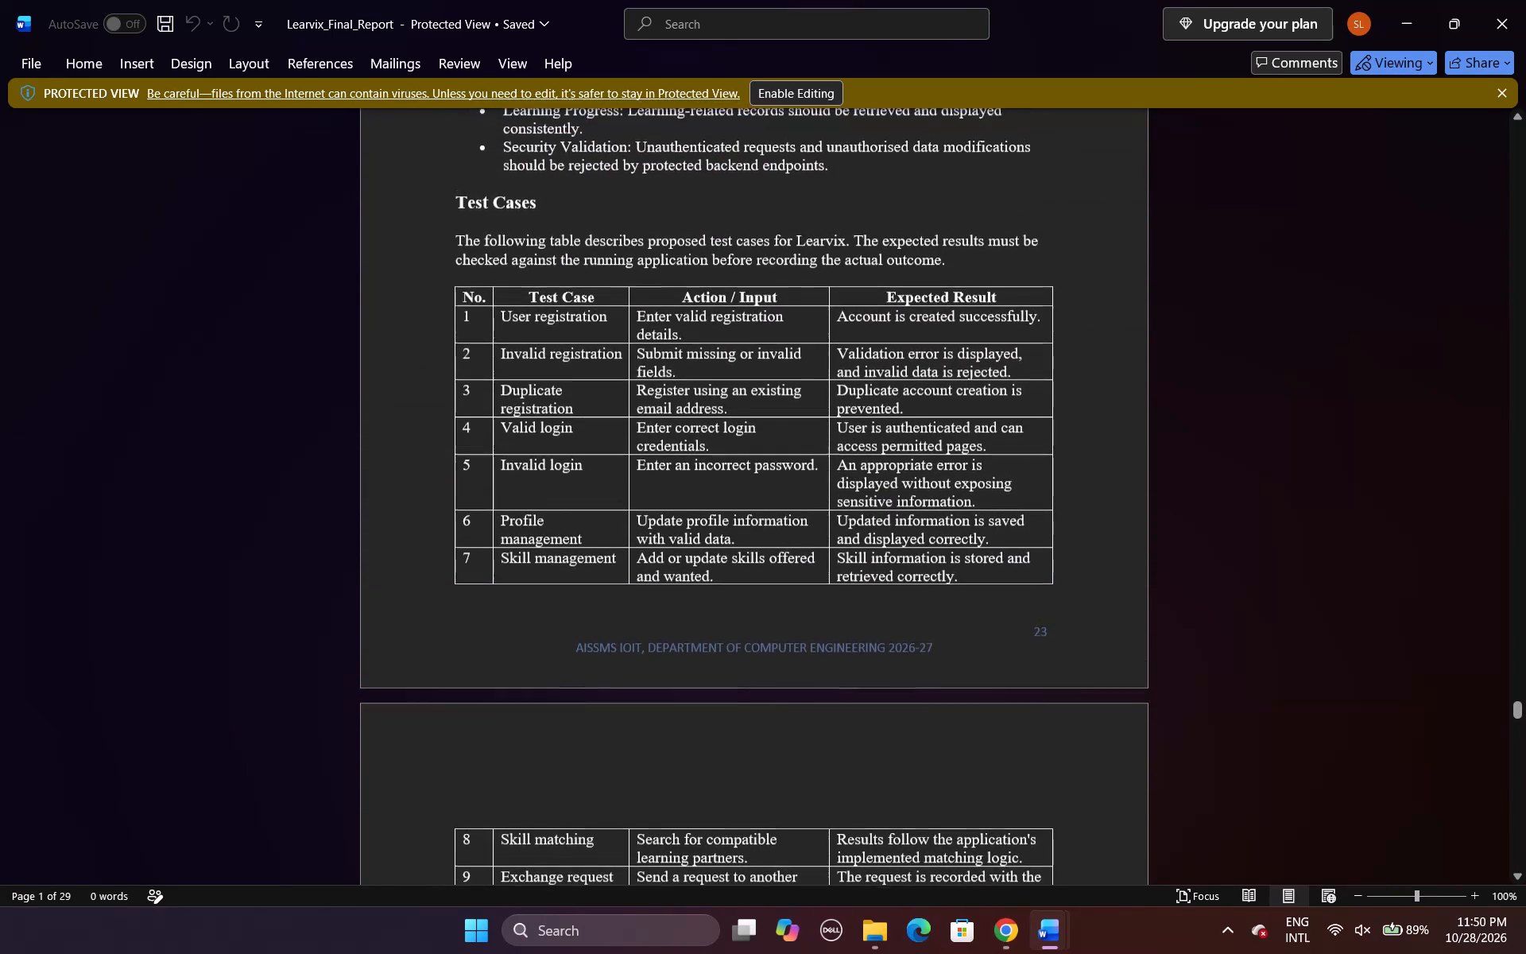
scroll(702, 548, up, 2)
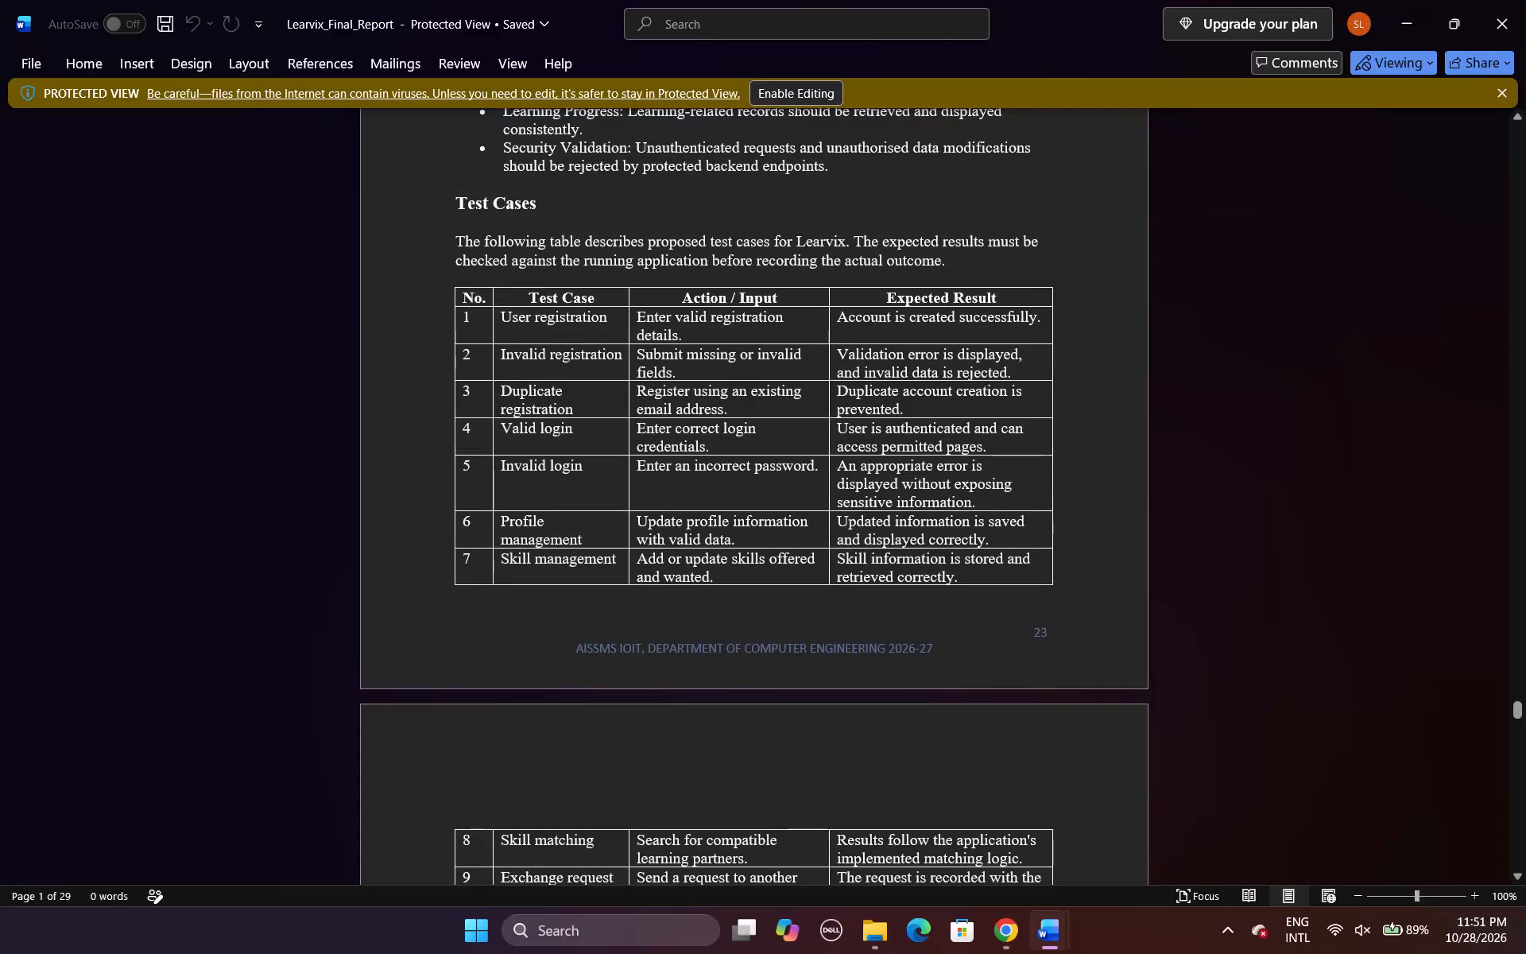
scroll(702, 548, up, 4)
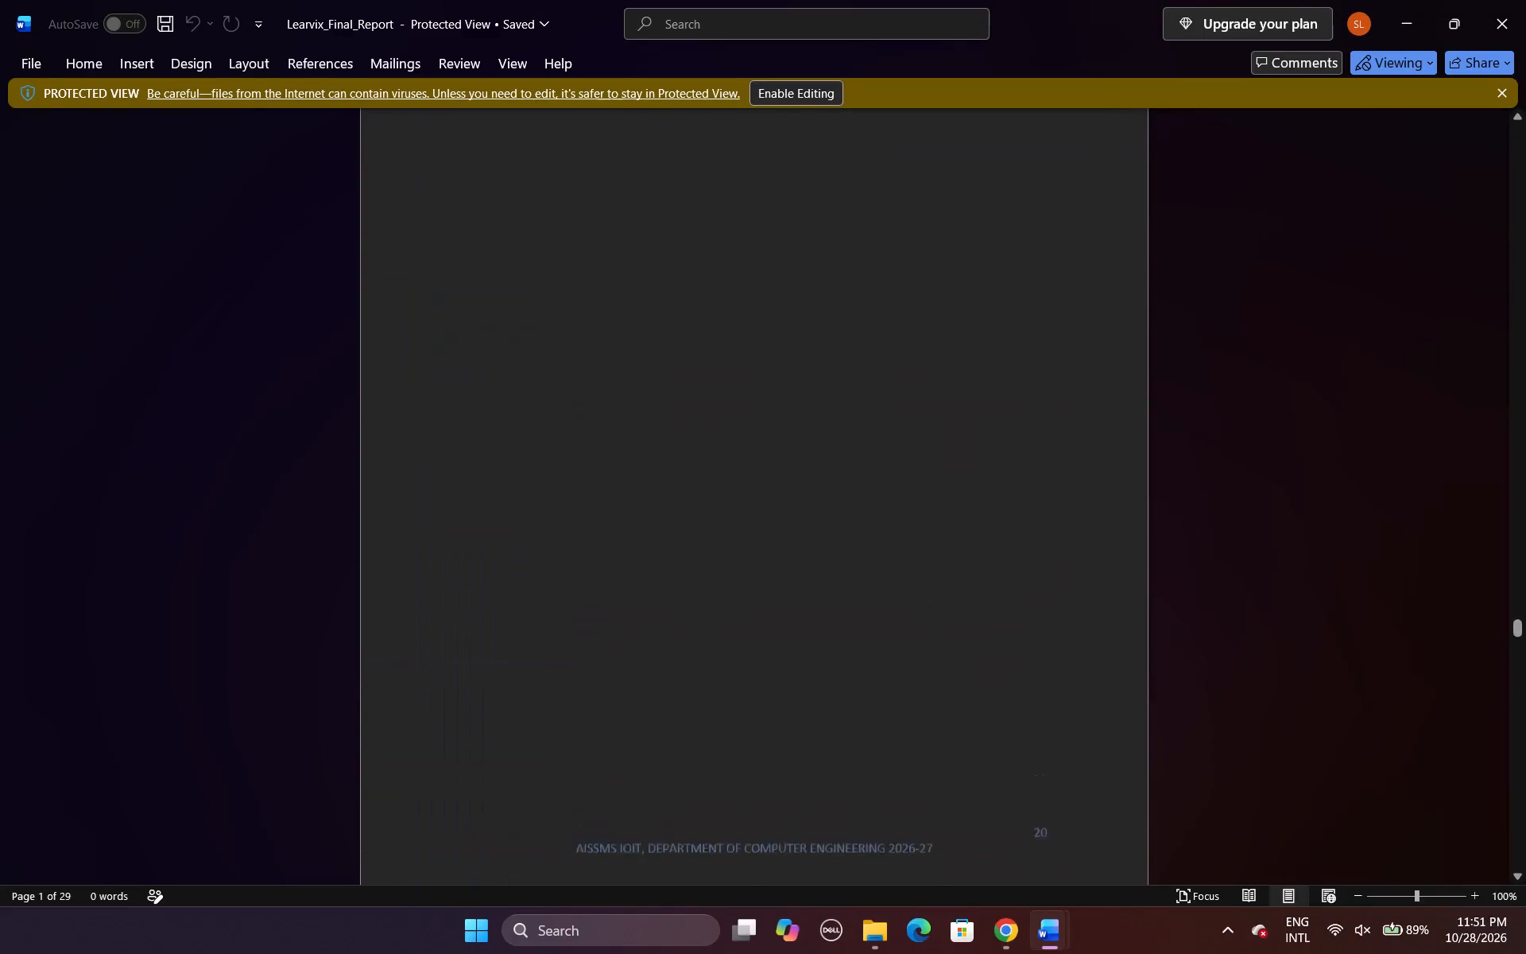
scroll(702, 548, up, 8)
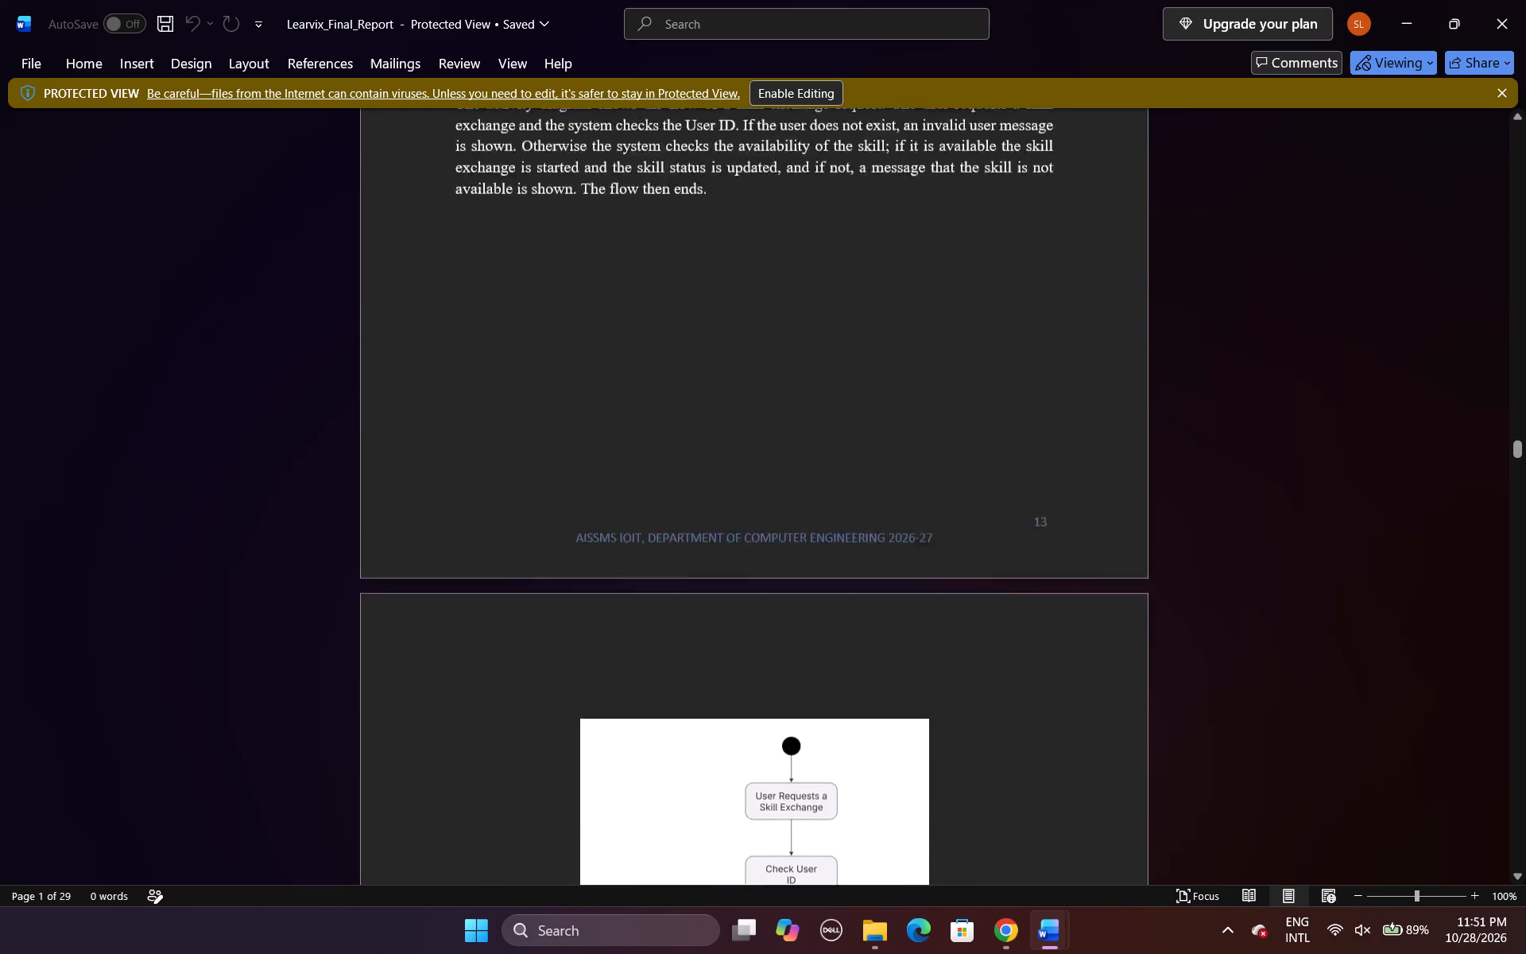
scroll(702, 548, up, 6)
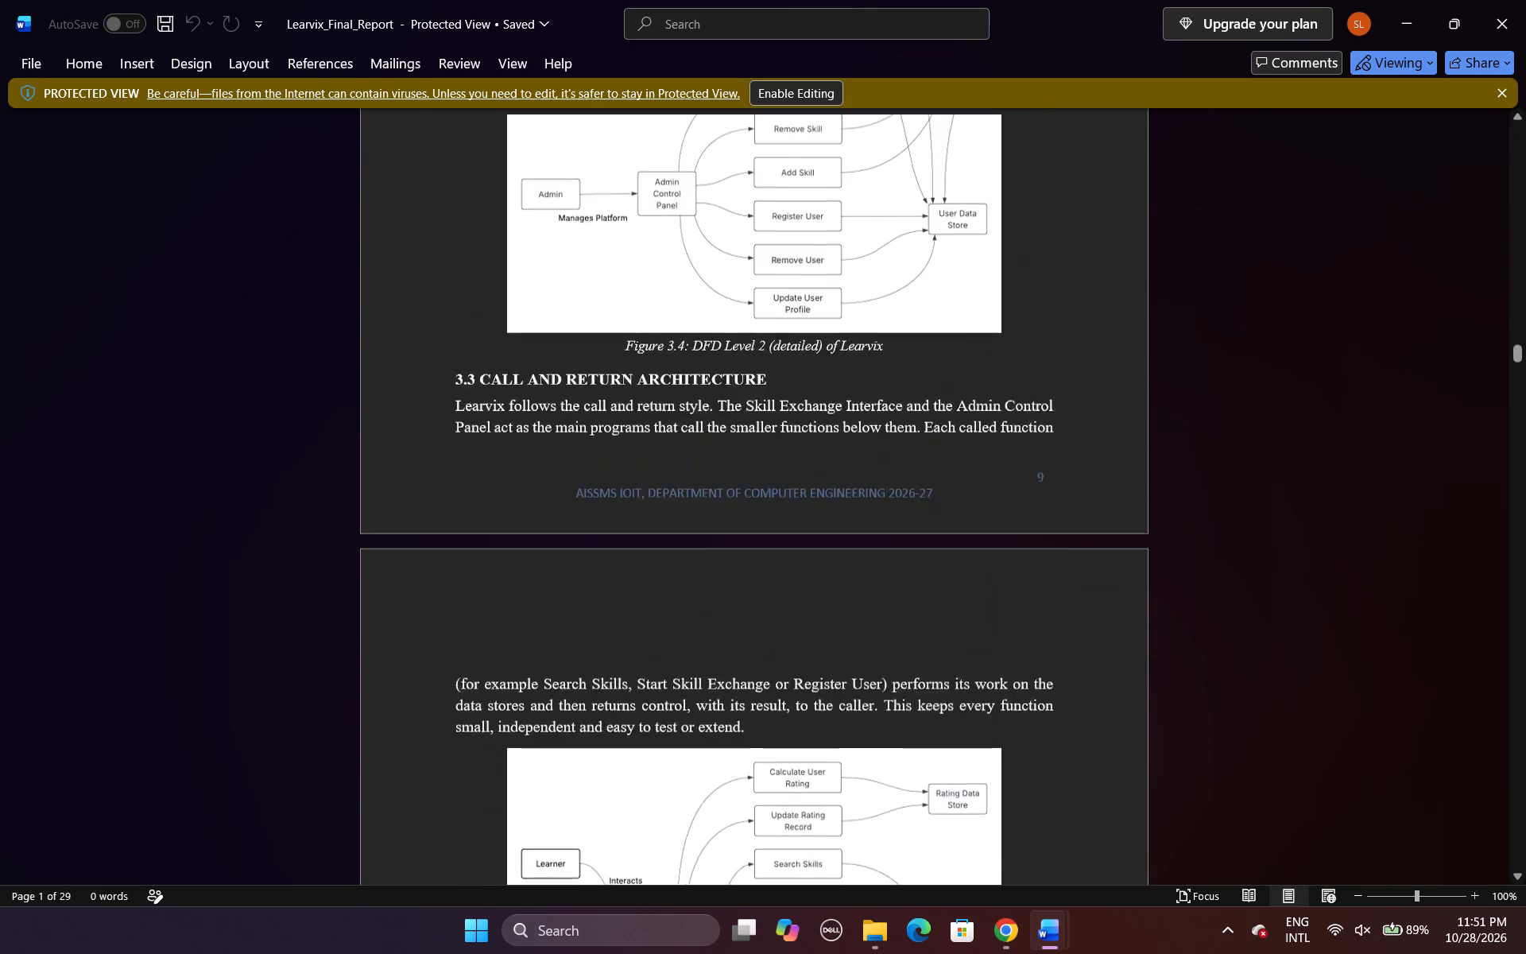
scroll(702, 548, up, 7)
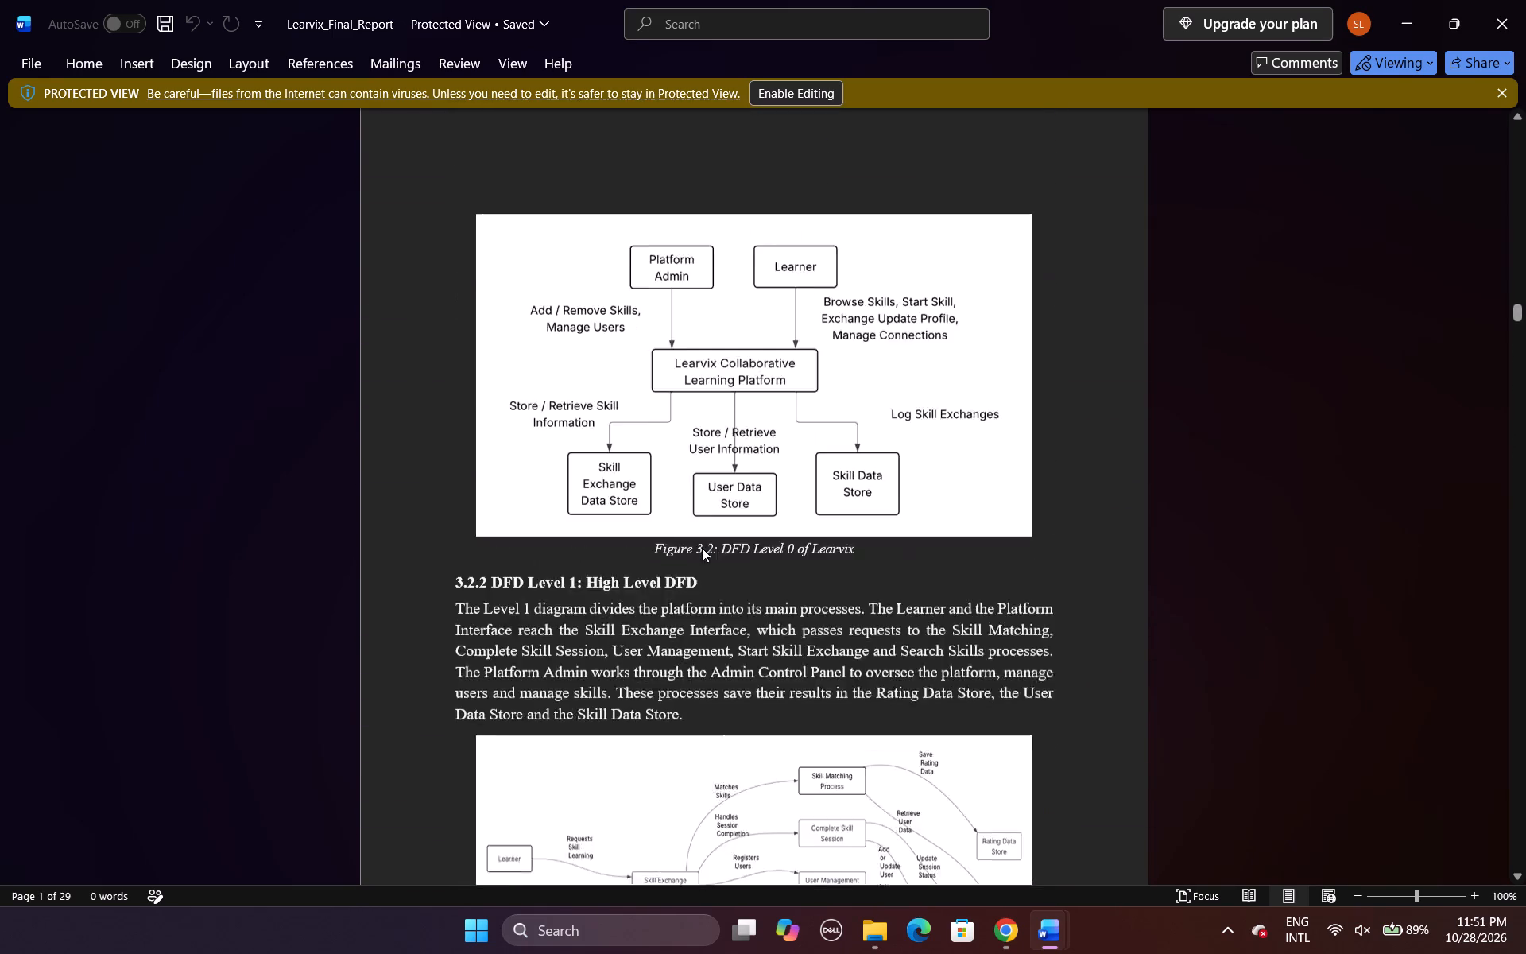
scroll(702, 548, up, 20)
scroll(702, 548, up, 1)
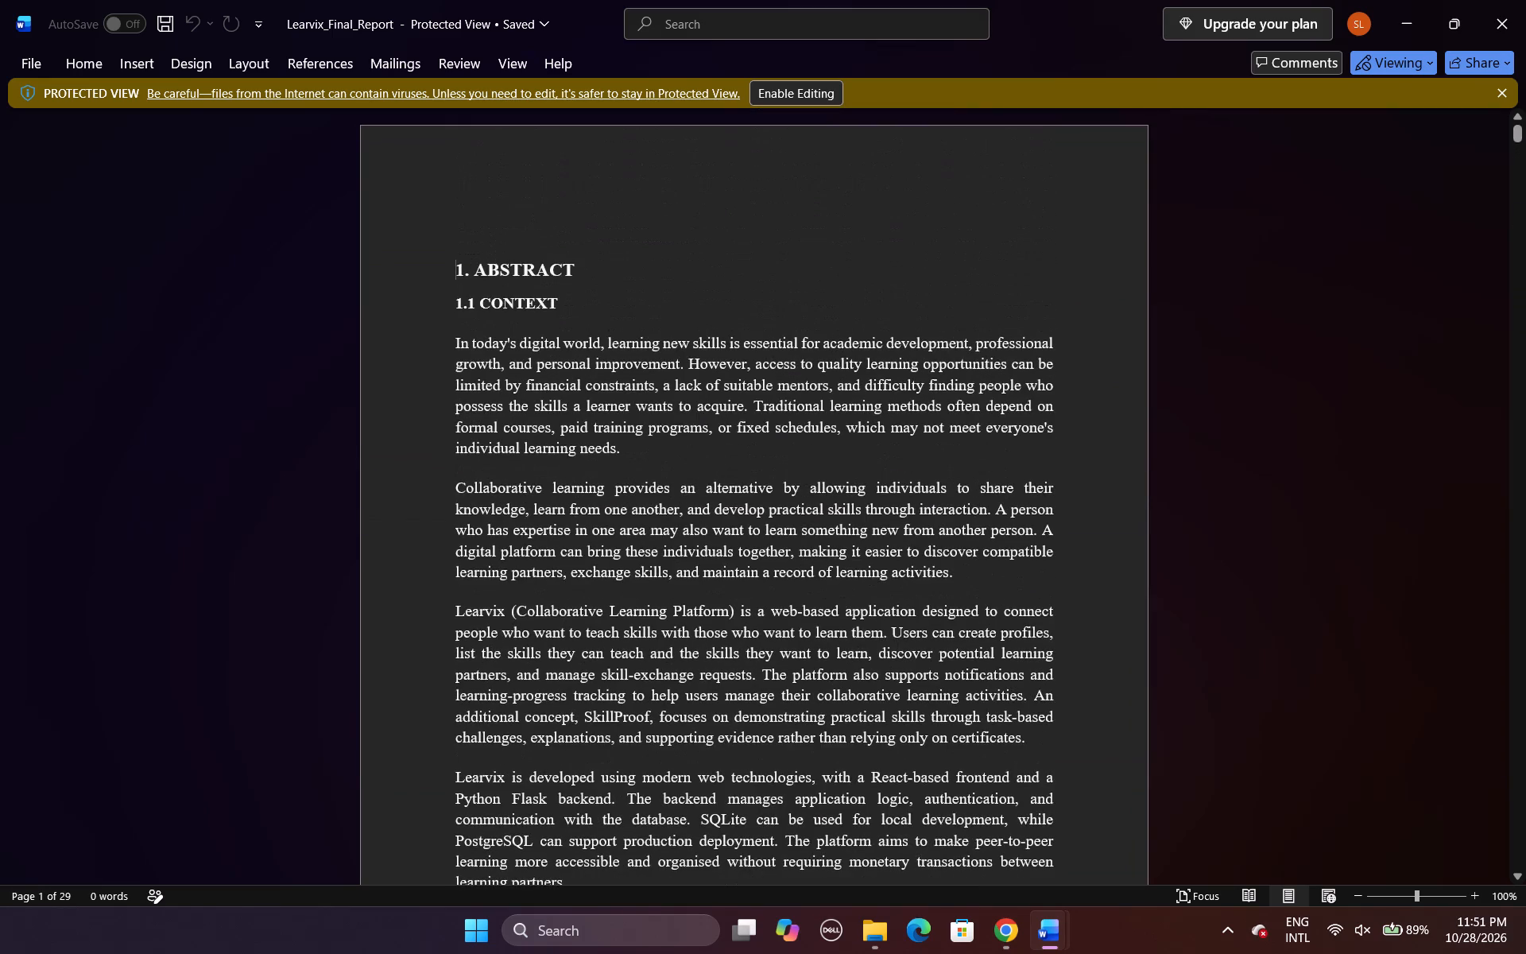
scroll(702, 548, up, 1)
Recheck the activity and component diagrams in sections 3.4.5 and 3.4.6 of the report.
scroll(702, 548, down, 11)
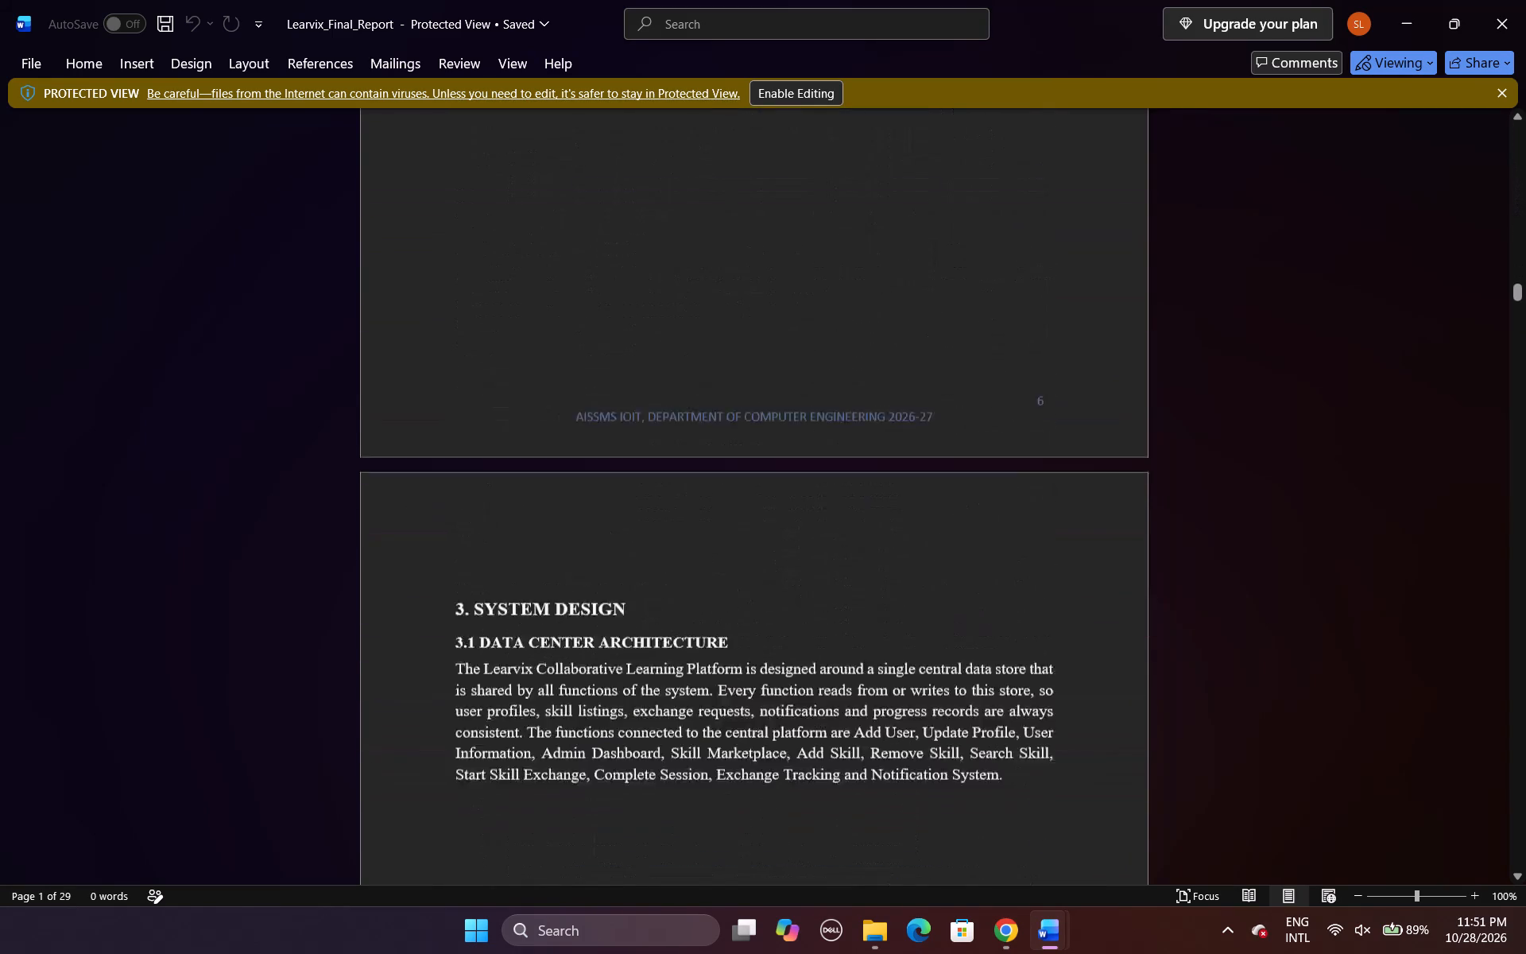
scroll(702, 548, down, 4)
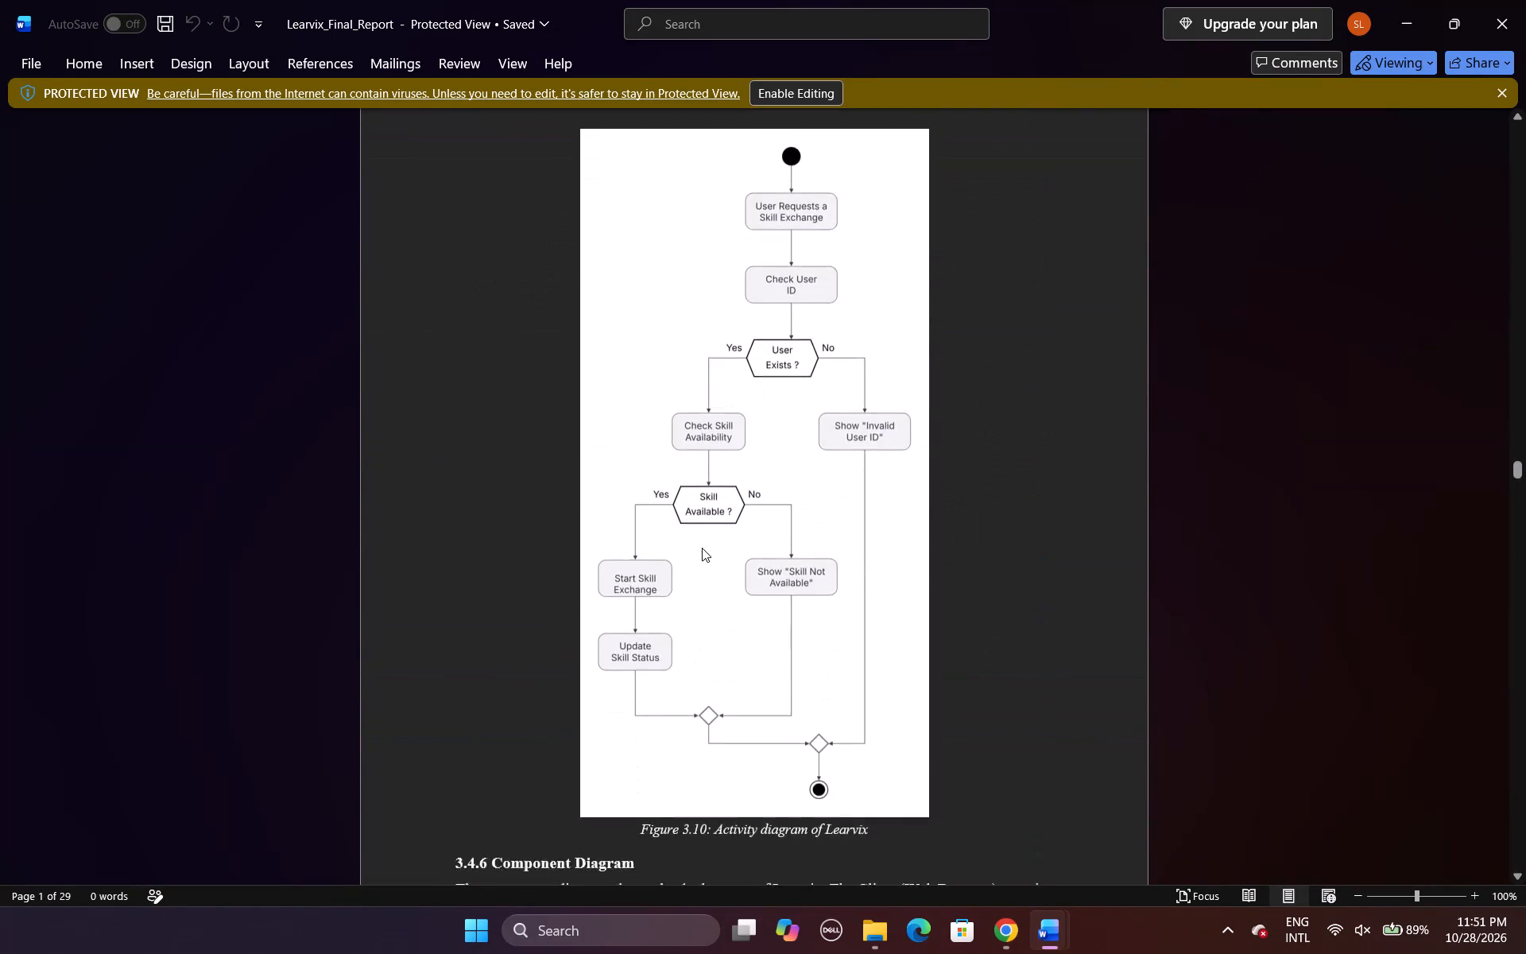
scroll(702, 548, down, 2)
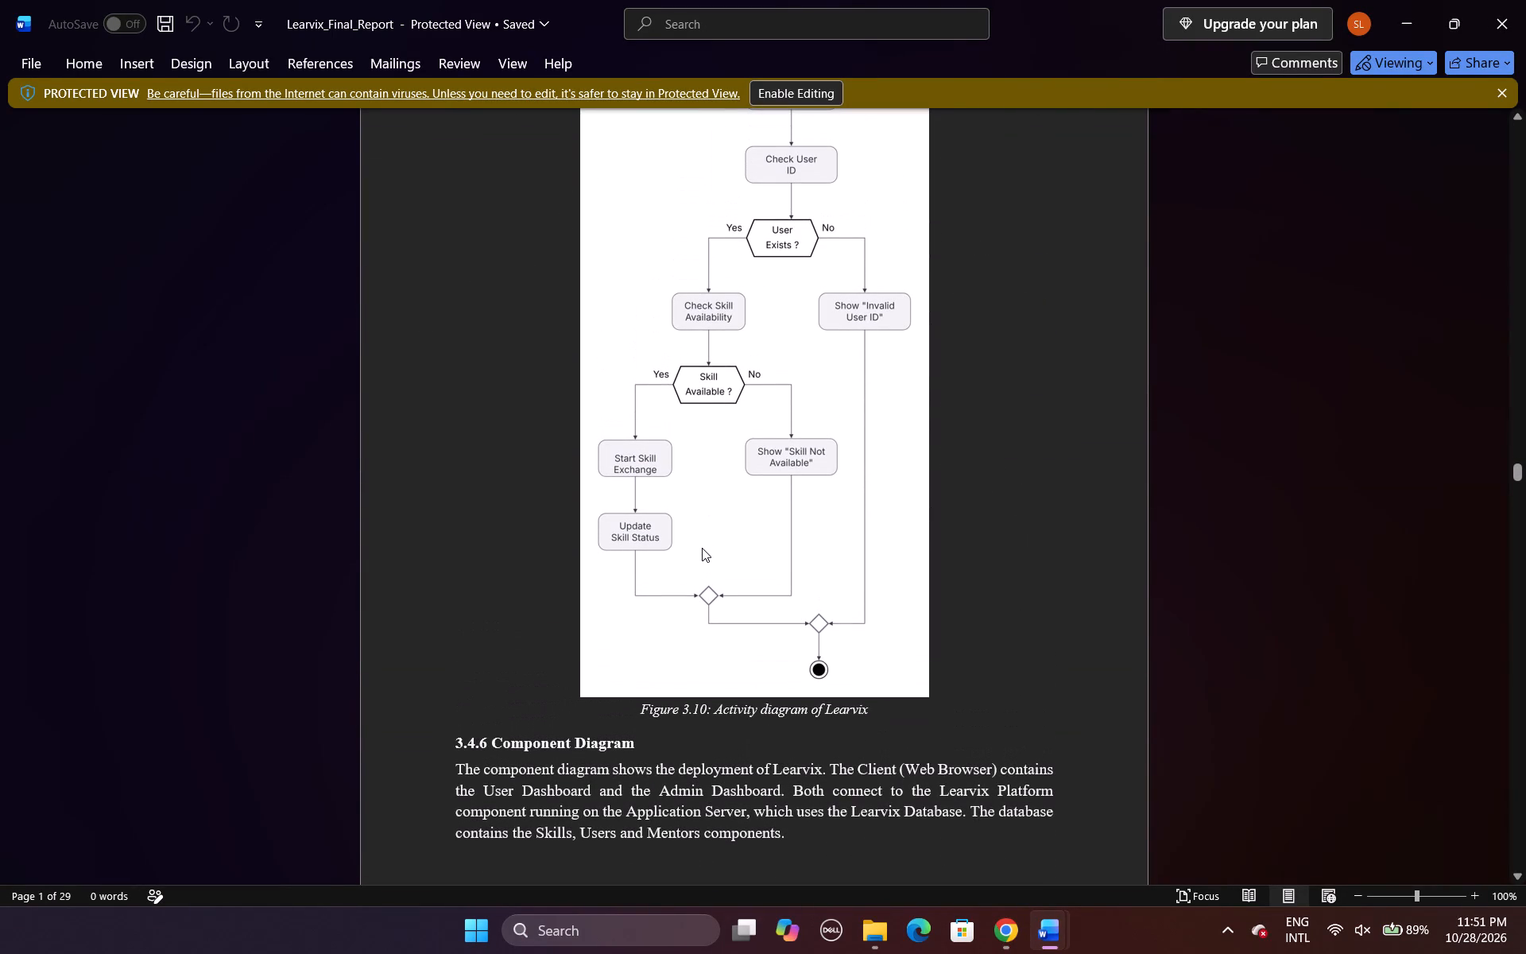
scroll(702, 548, down, 2)
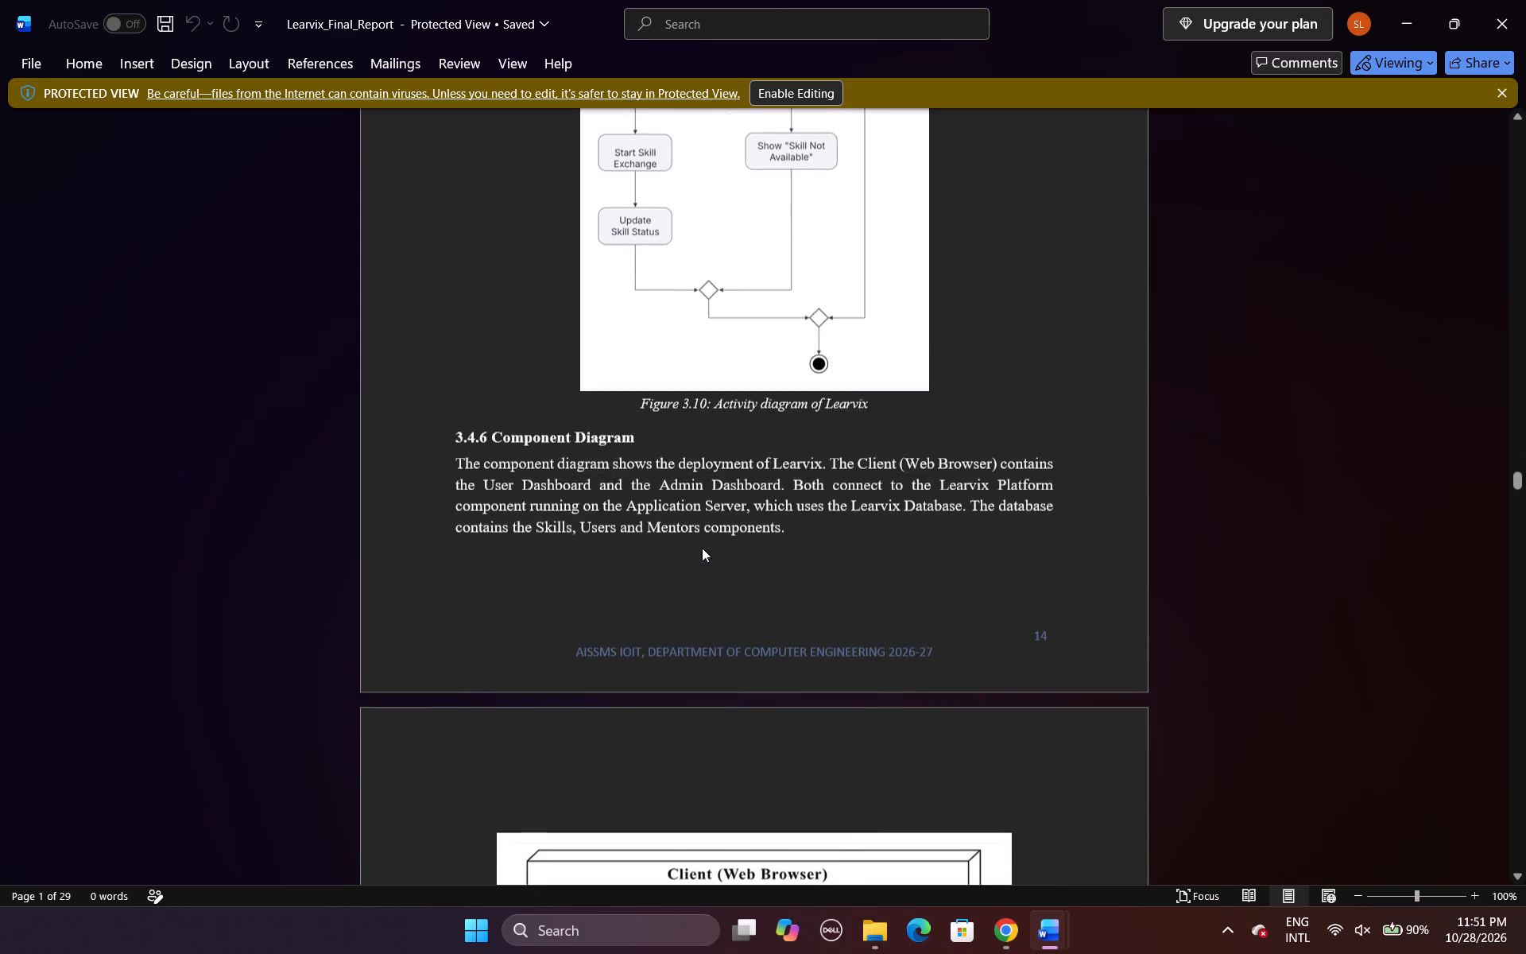
scroll(702, 548, down, 4)
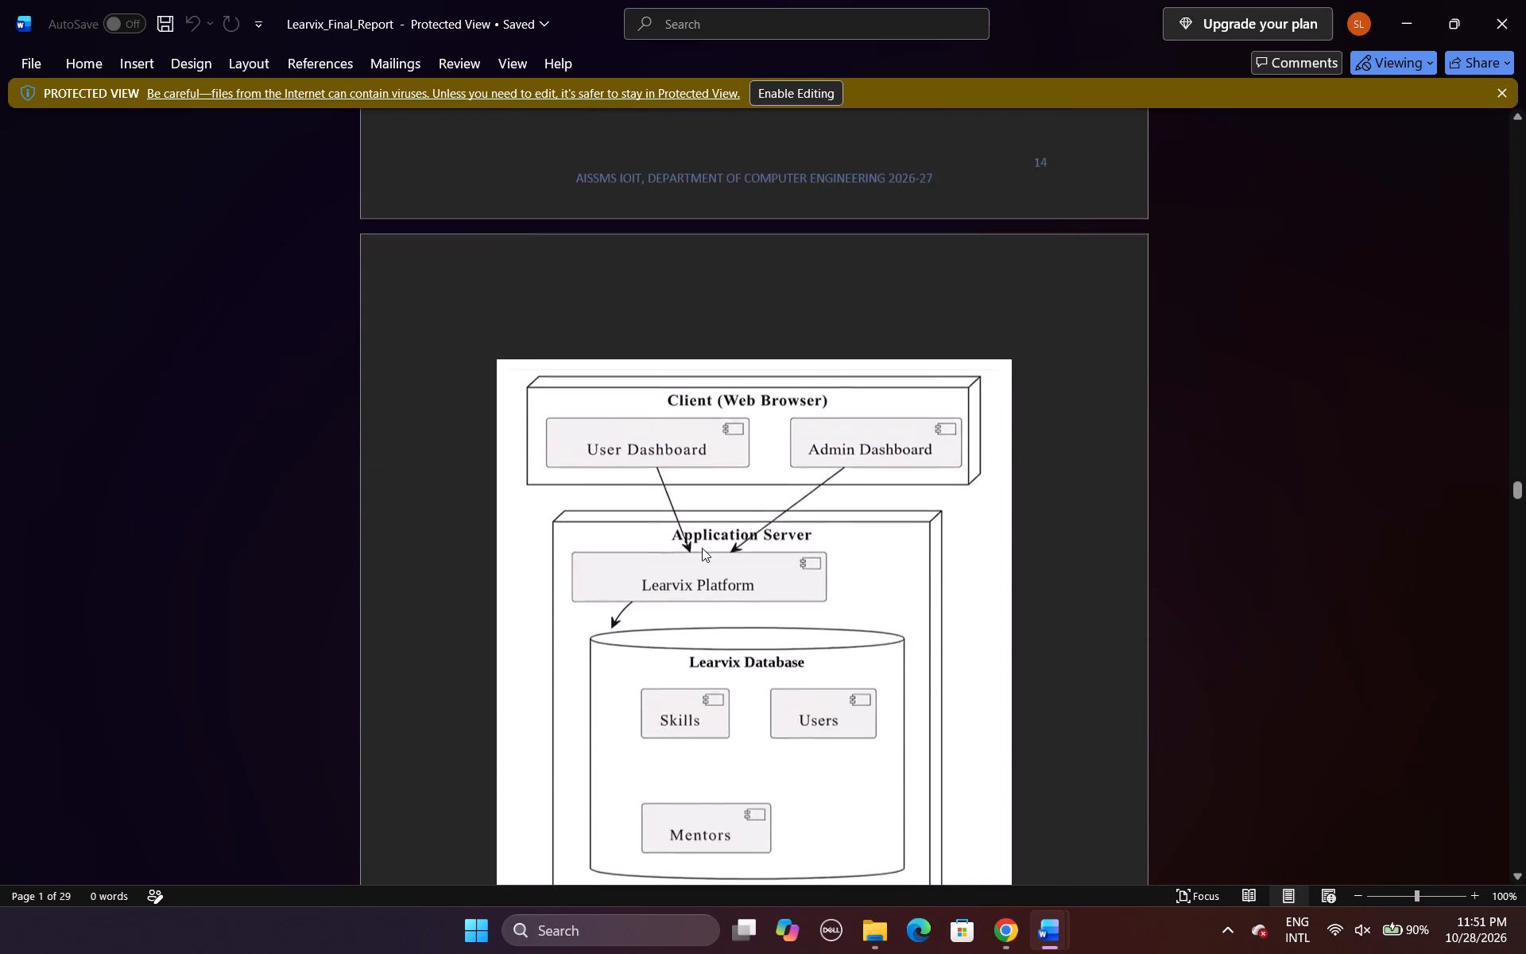
scroll(702, 548, down, 7)
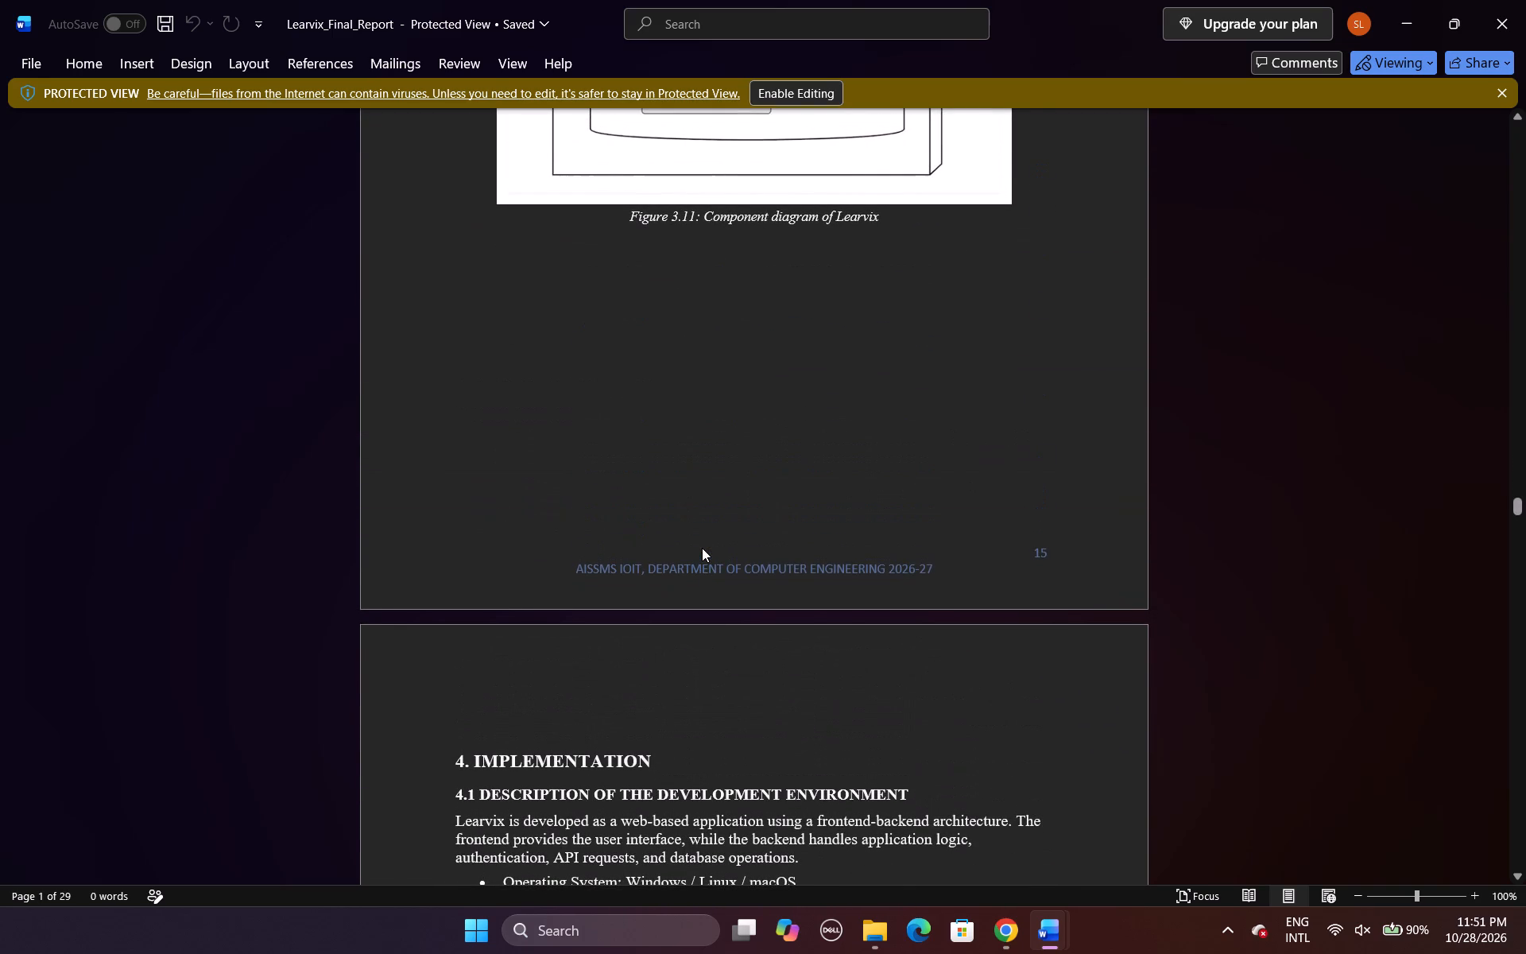
scroll(702, 548, up, 2)
scroll(702, 548, down, 5)
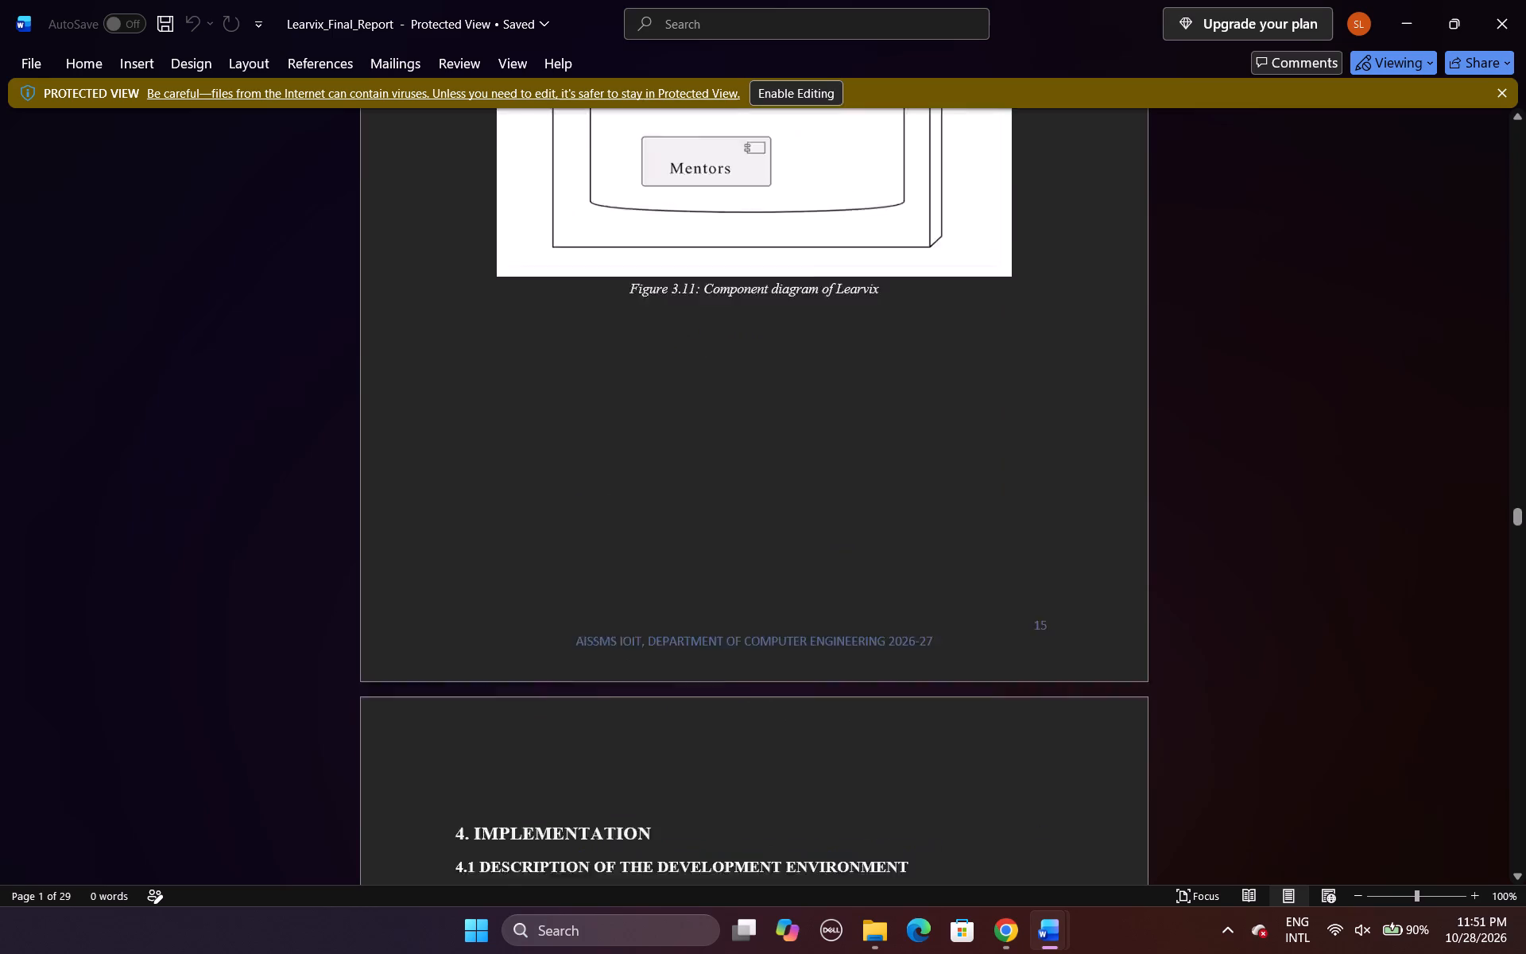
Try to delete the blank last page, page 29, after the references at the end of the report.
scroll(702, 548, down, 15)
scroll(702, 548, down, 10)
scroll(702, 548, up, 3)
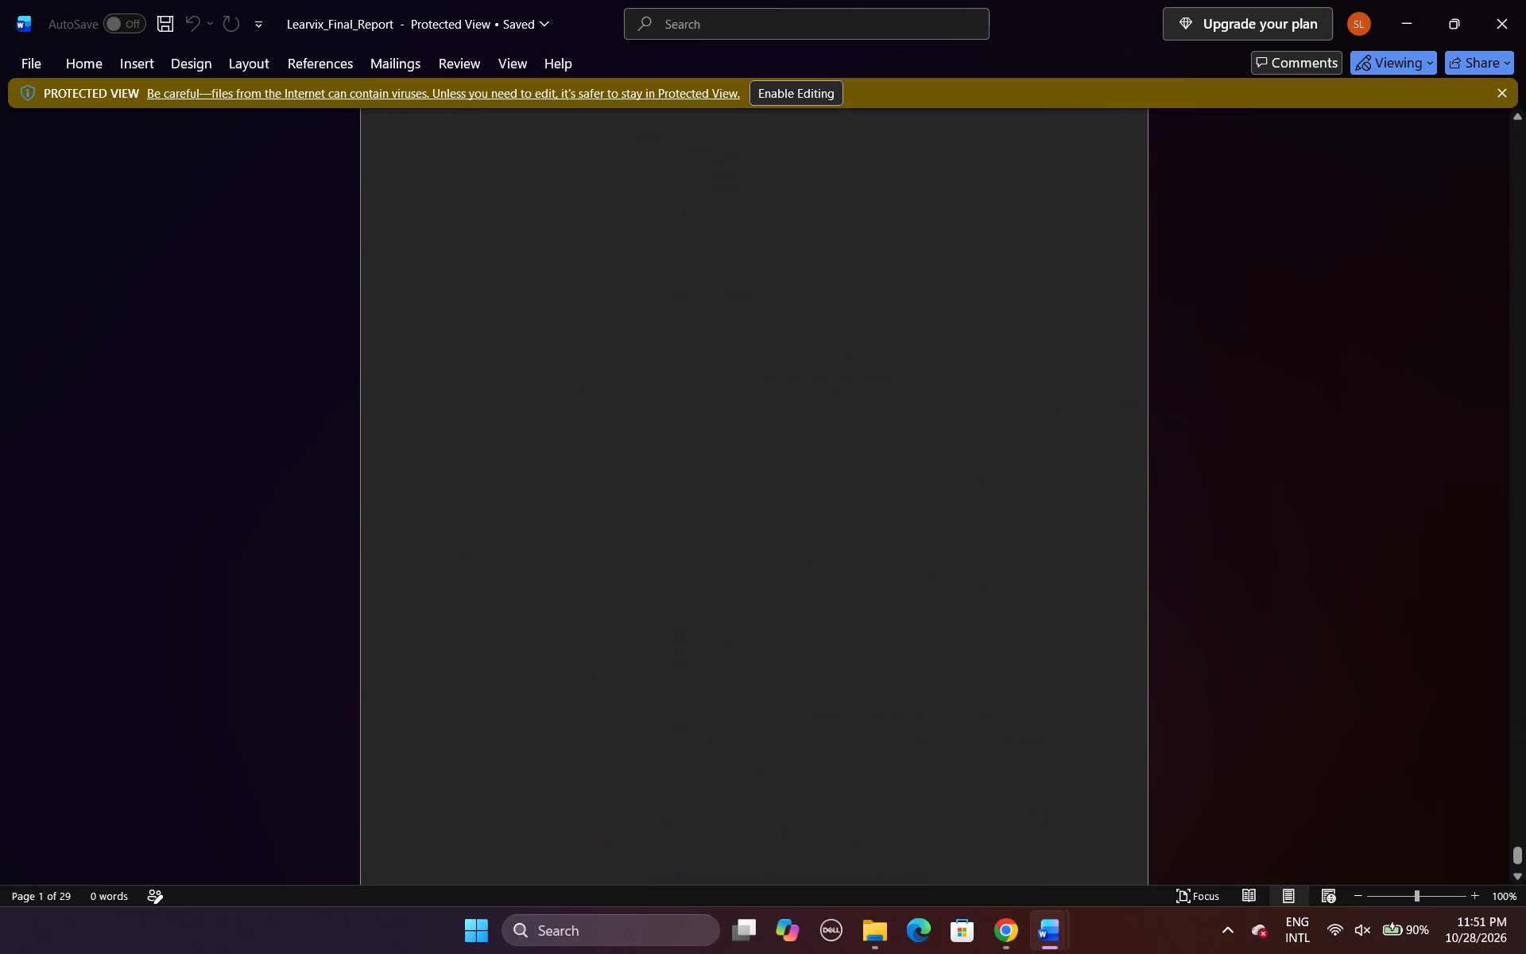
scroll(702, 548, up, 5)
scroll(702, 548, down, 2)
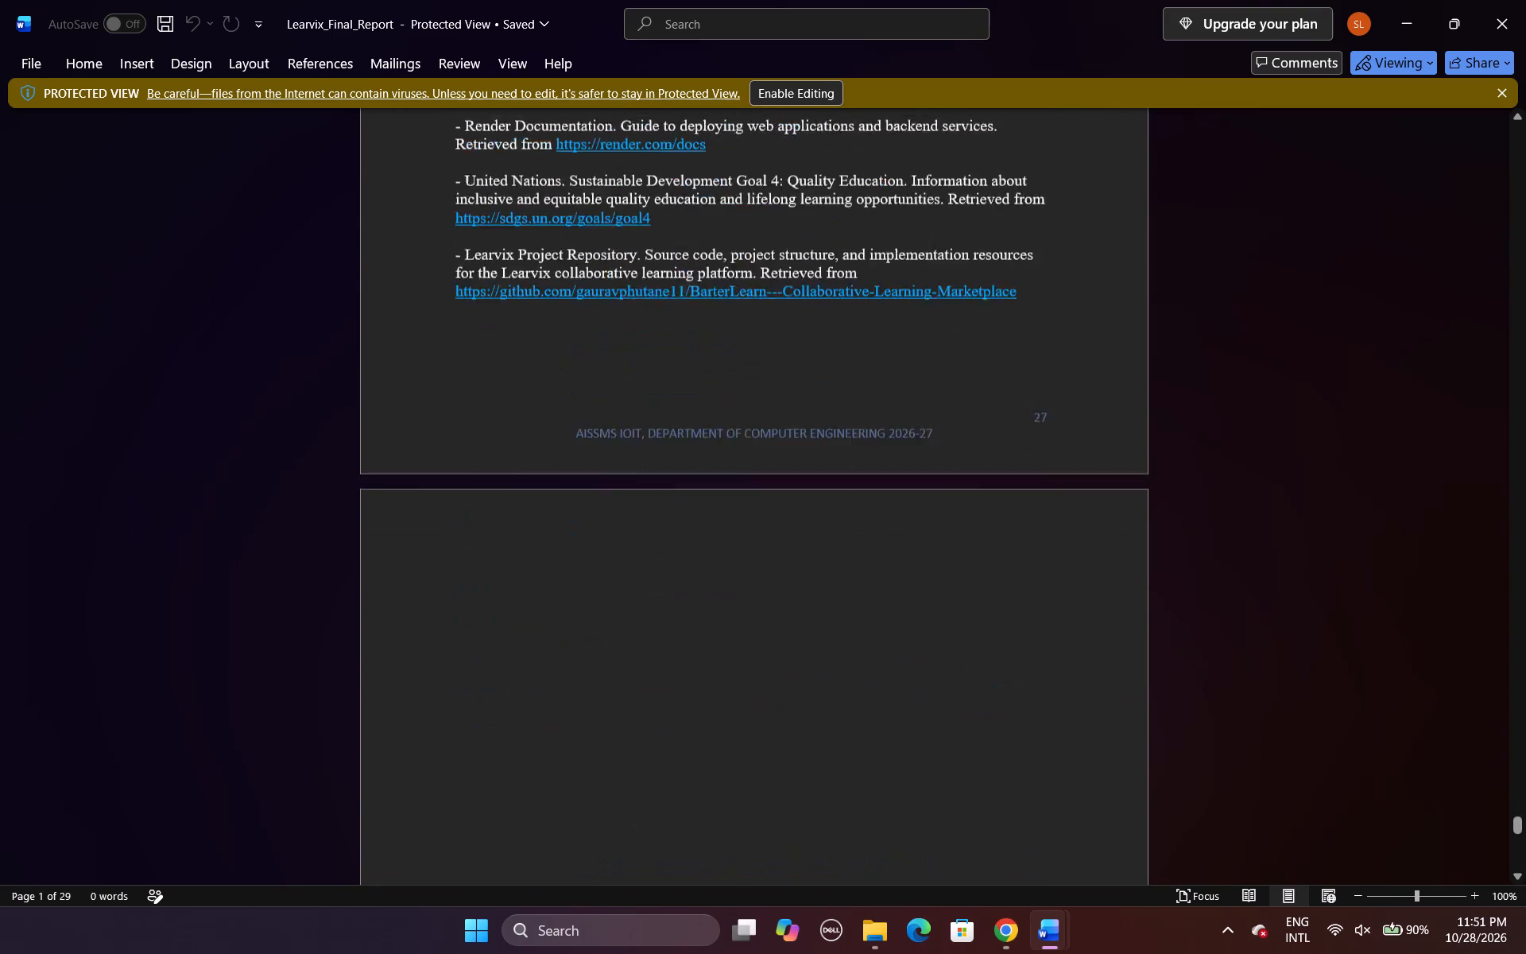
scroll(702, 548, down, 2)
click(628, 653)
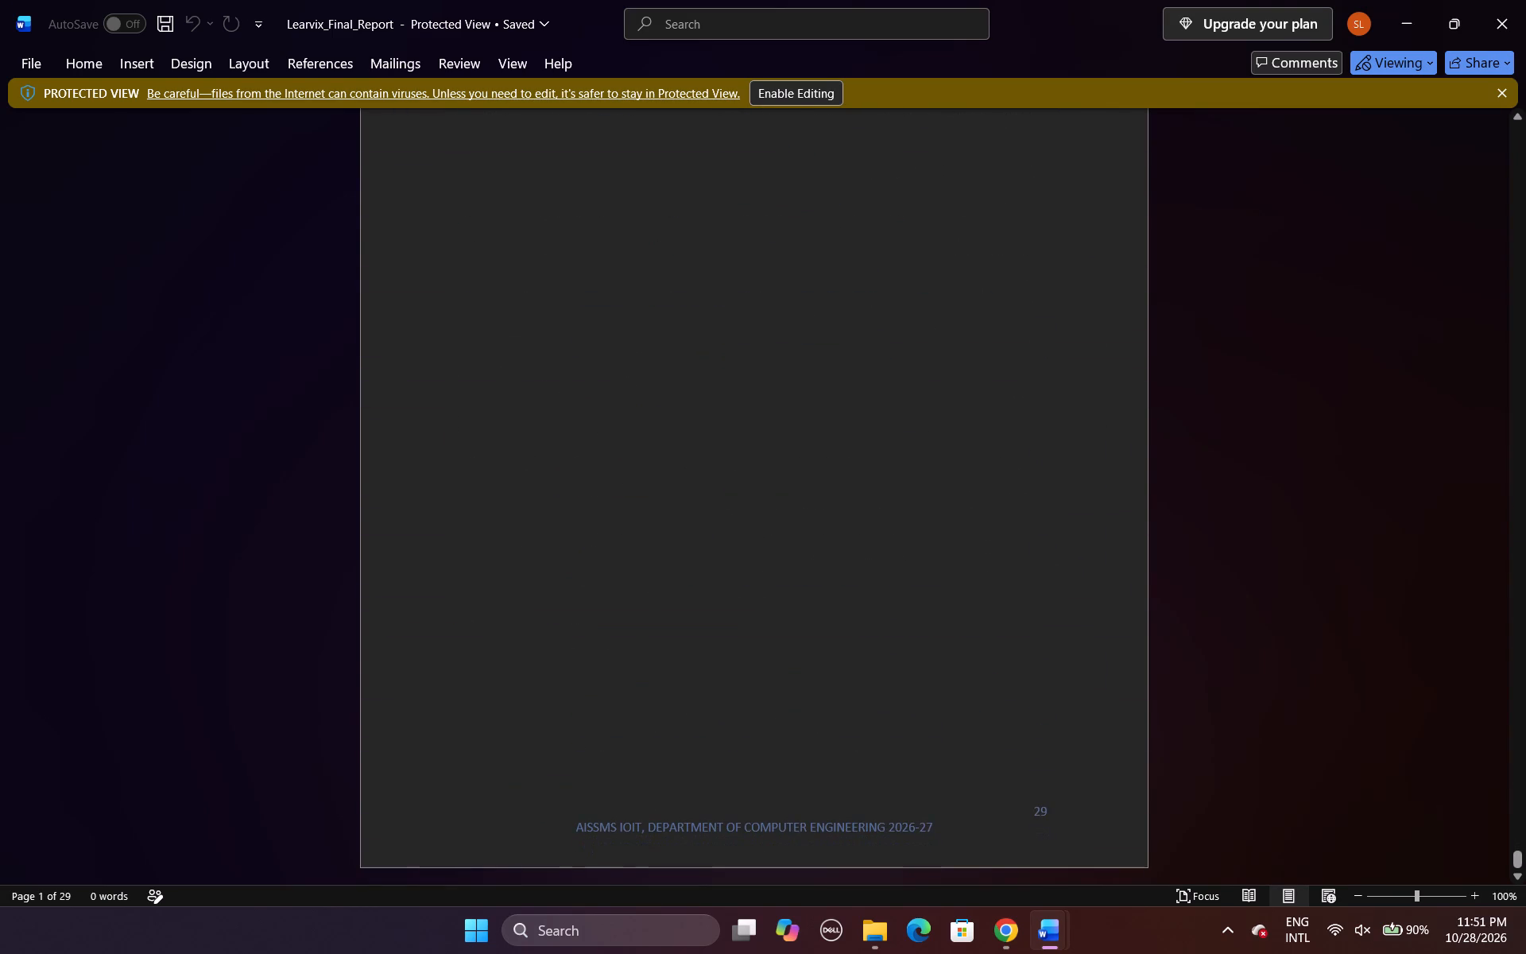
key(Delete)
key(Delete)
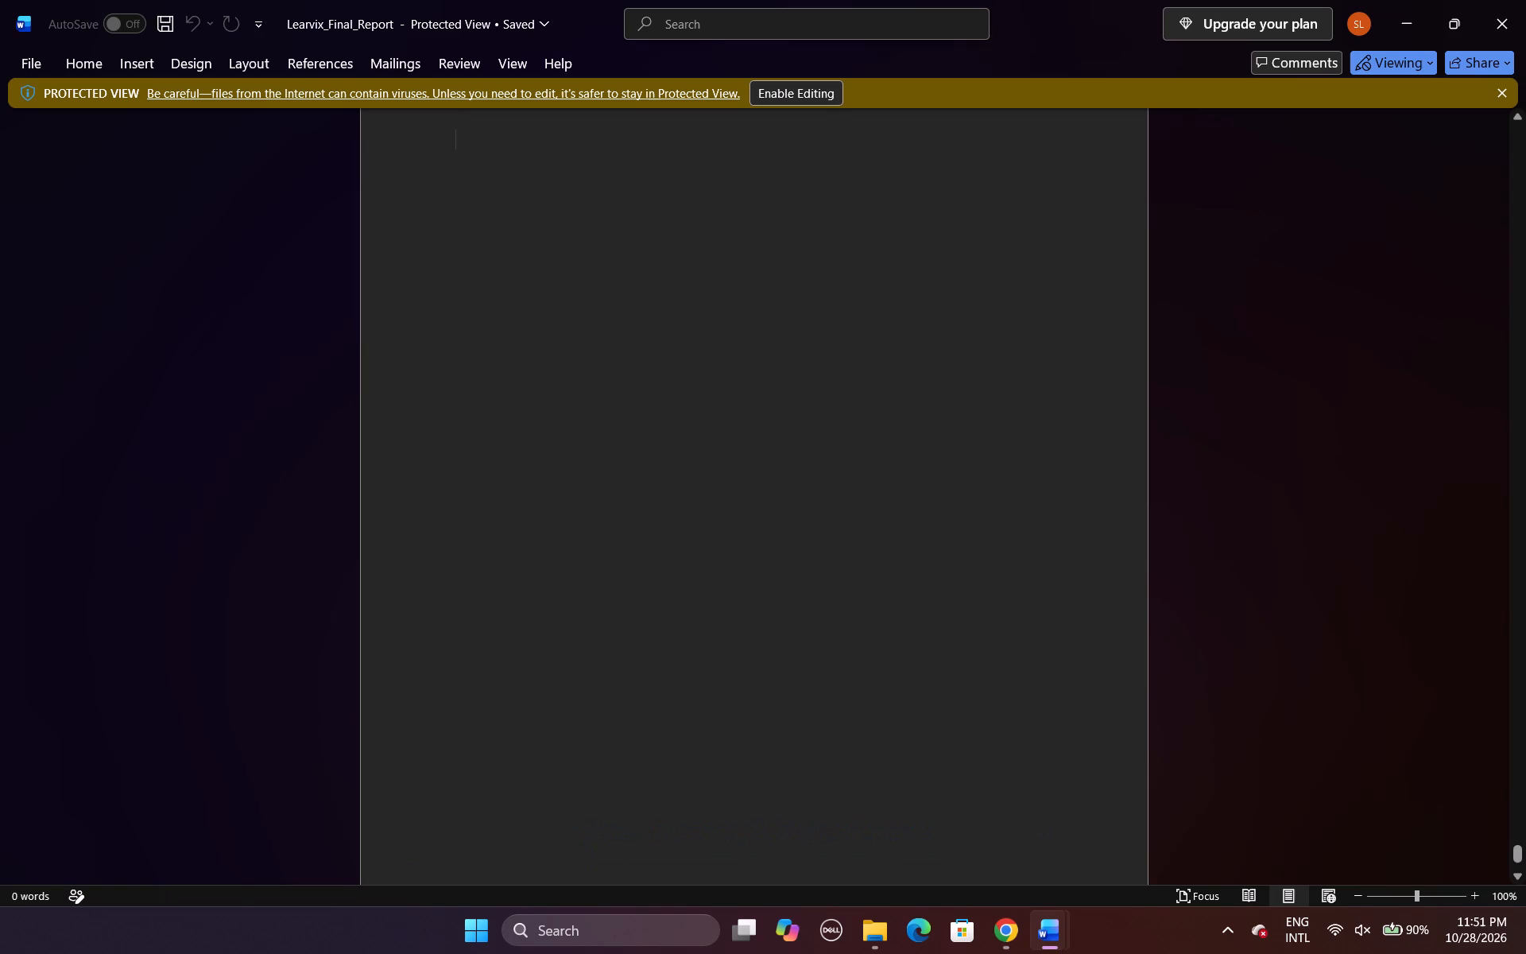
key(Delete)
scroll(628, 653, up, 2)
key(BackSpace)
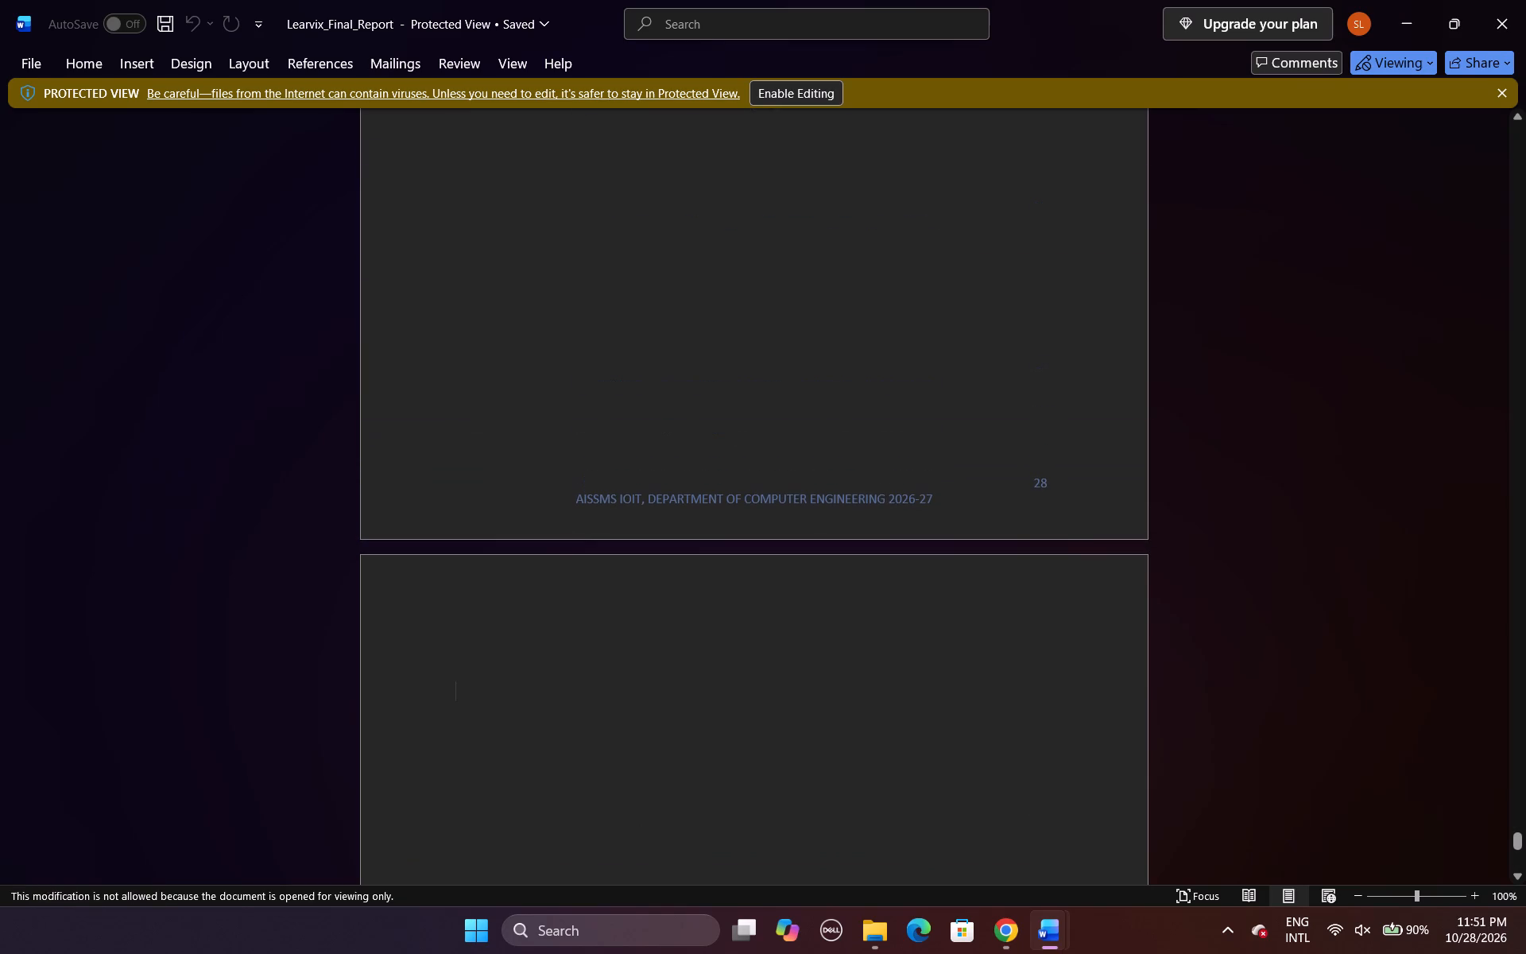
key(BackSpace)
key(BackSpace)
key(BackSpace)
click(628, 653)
Enable editing for the protected Learvix_Final_Report document.
click(794, 105)
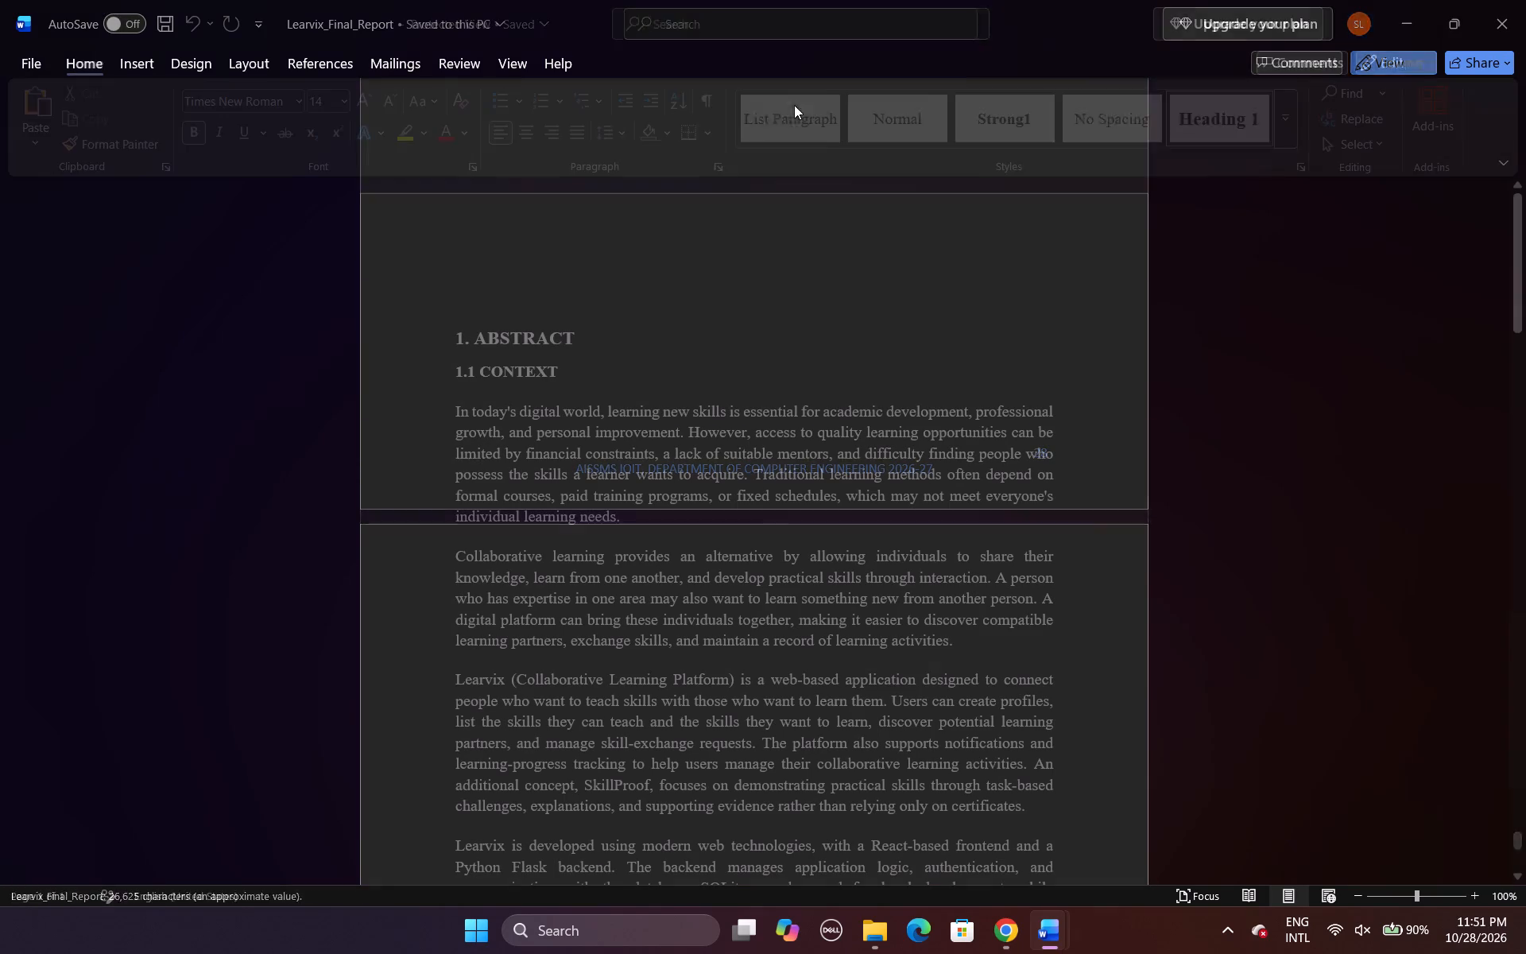
Look through the report from the abstract down past section 2.3, Scope of the Project.
scroll(672, 612, down, 10)
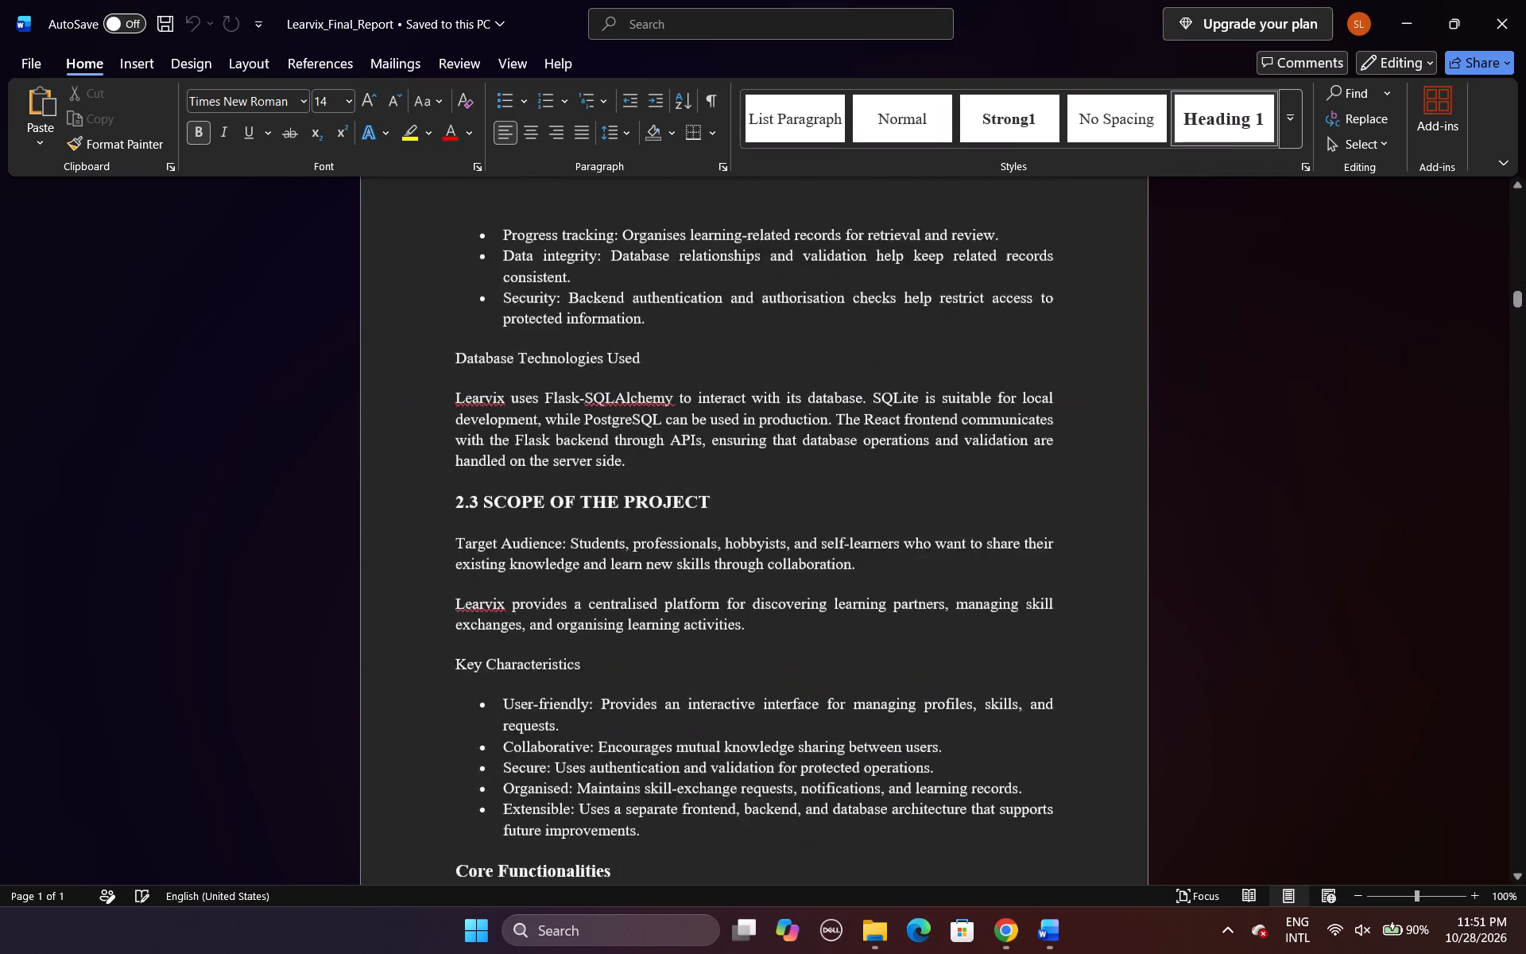
scroll(672, 612, down, 12)
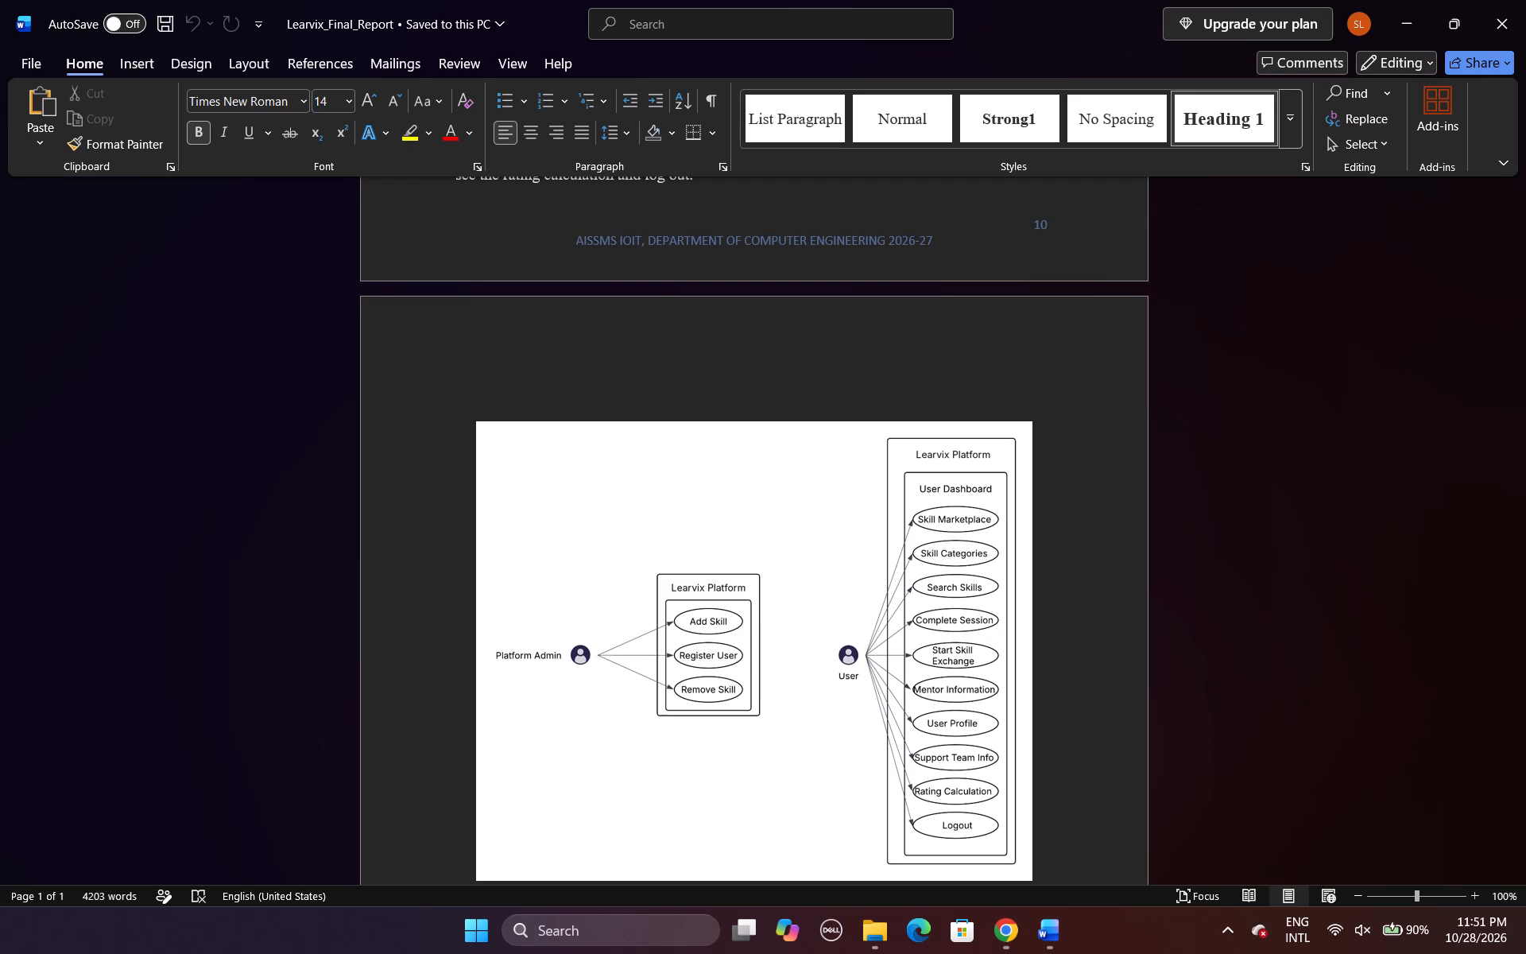
Examine the Learvix use case diagram, Figure 3.6, and the start of section 3.4.2, Class Diagram.
scroll(711, 649, down, 1)
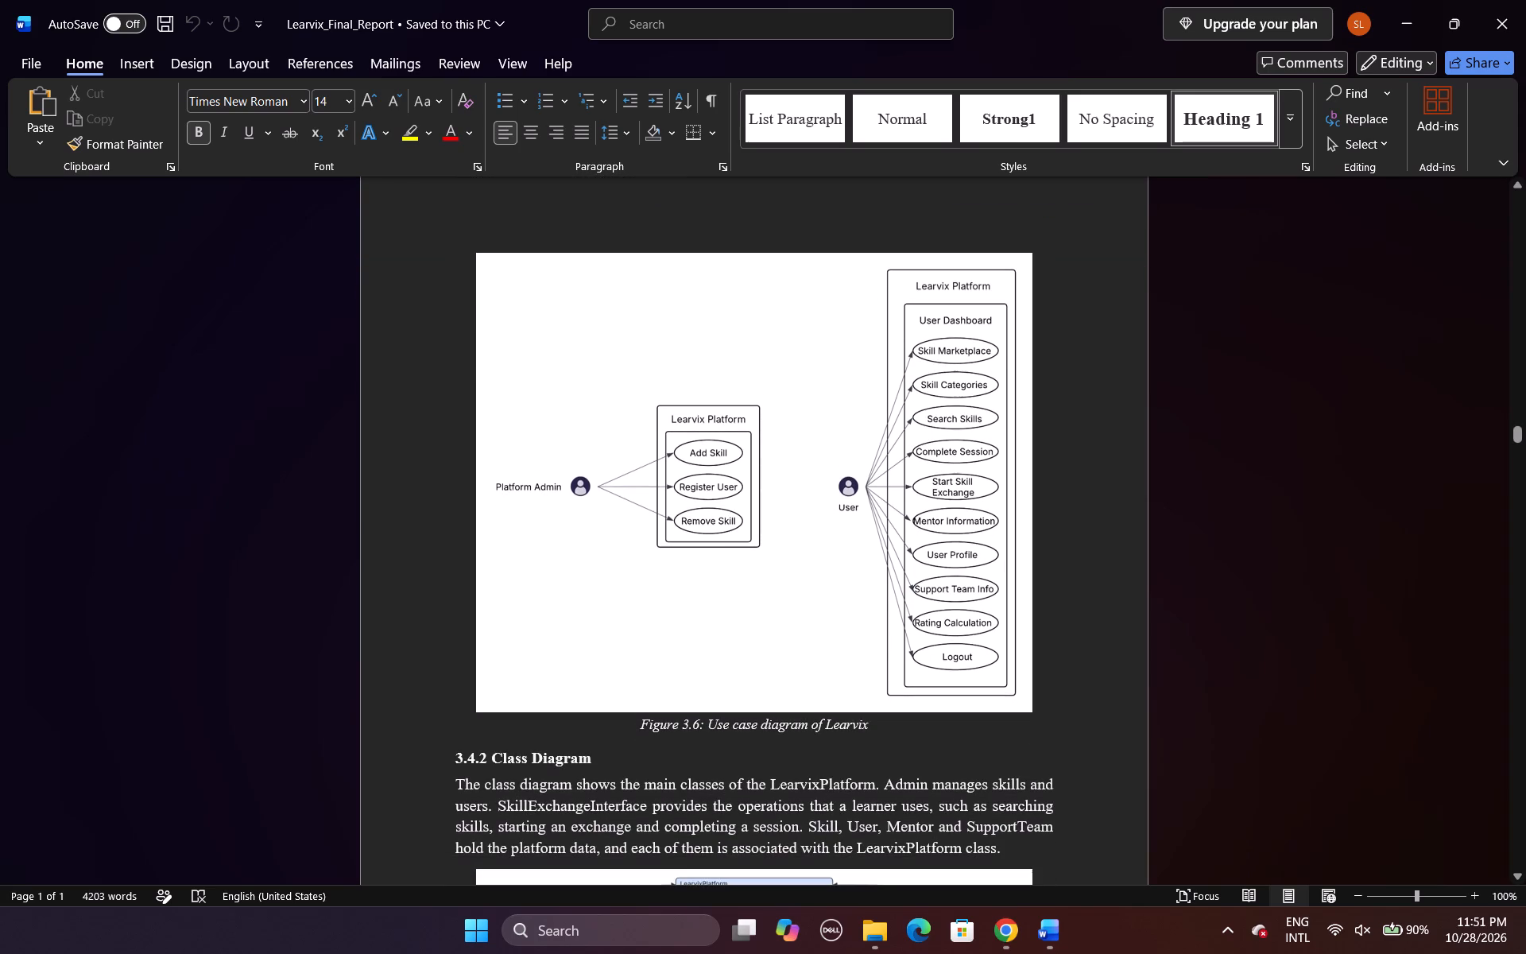
click(641, 560)
scroll(641, 560, up, 1)
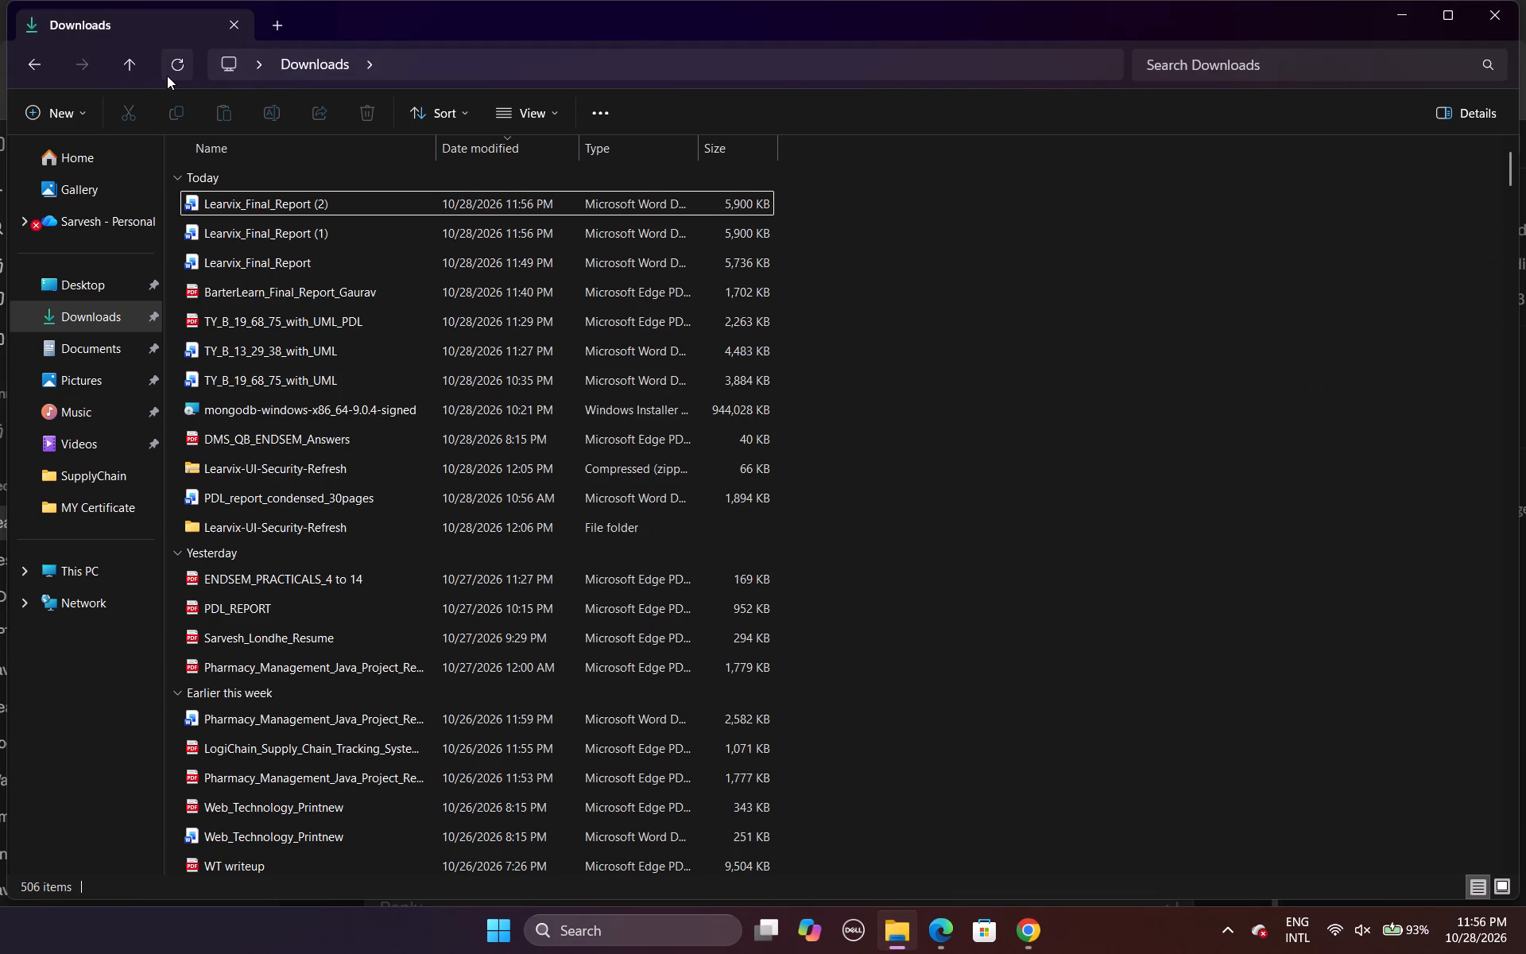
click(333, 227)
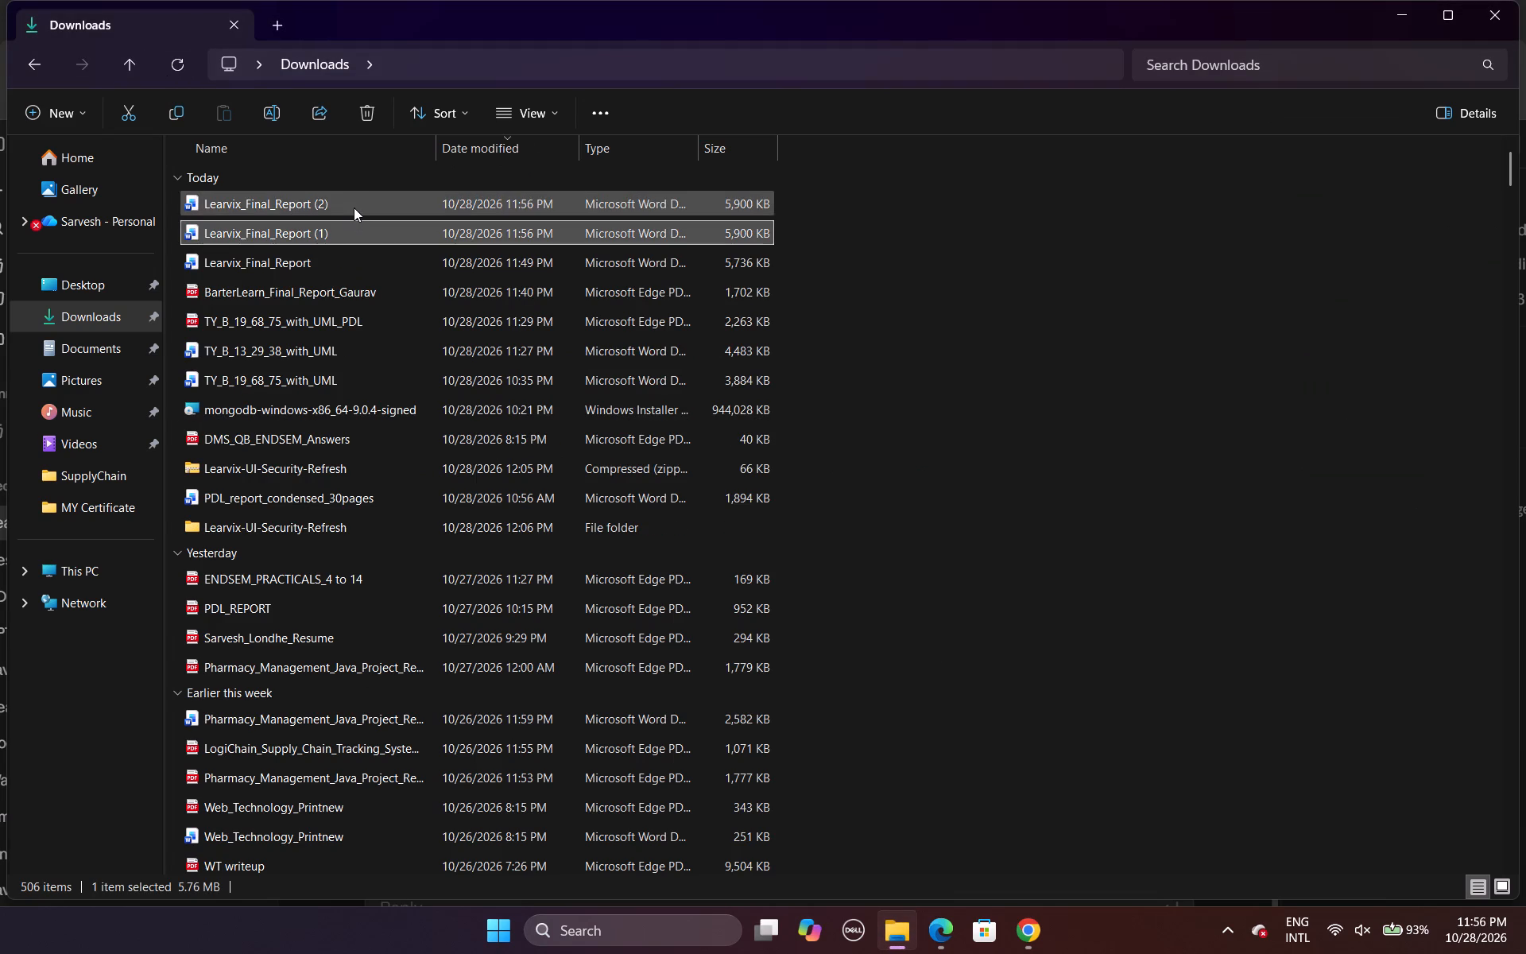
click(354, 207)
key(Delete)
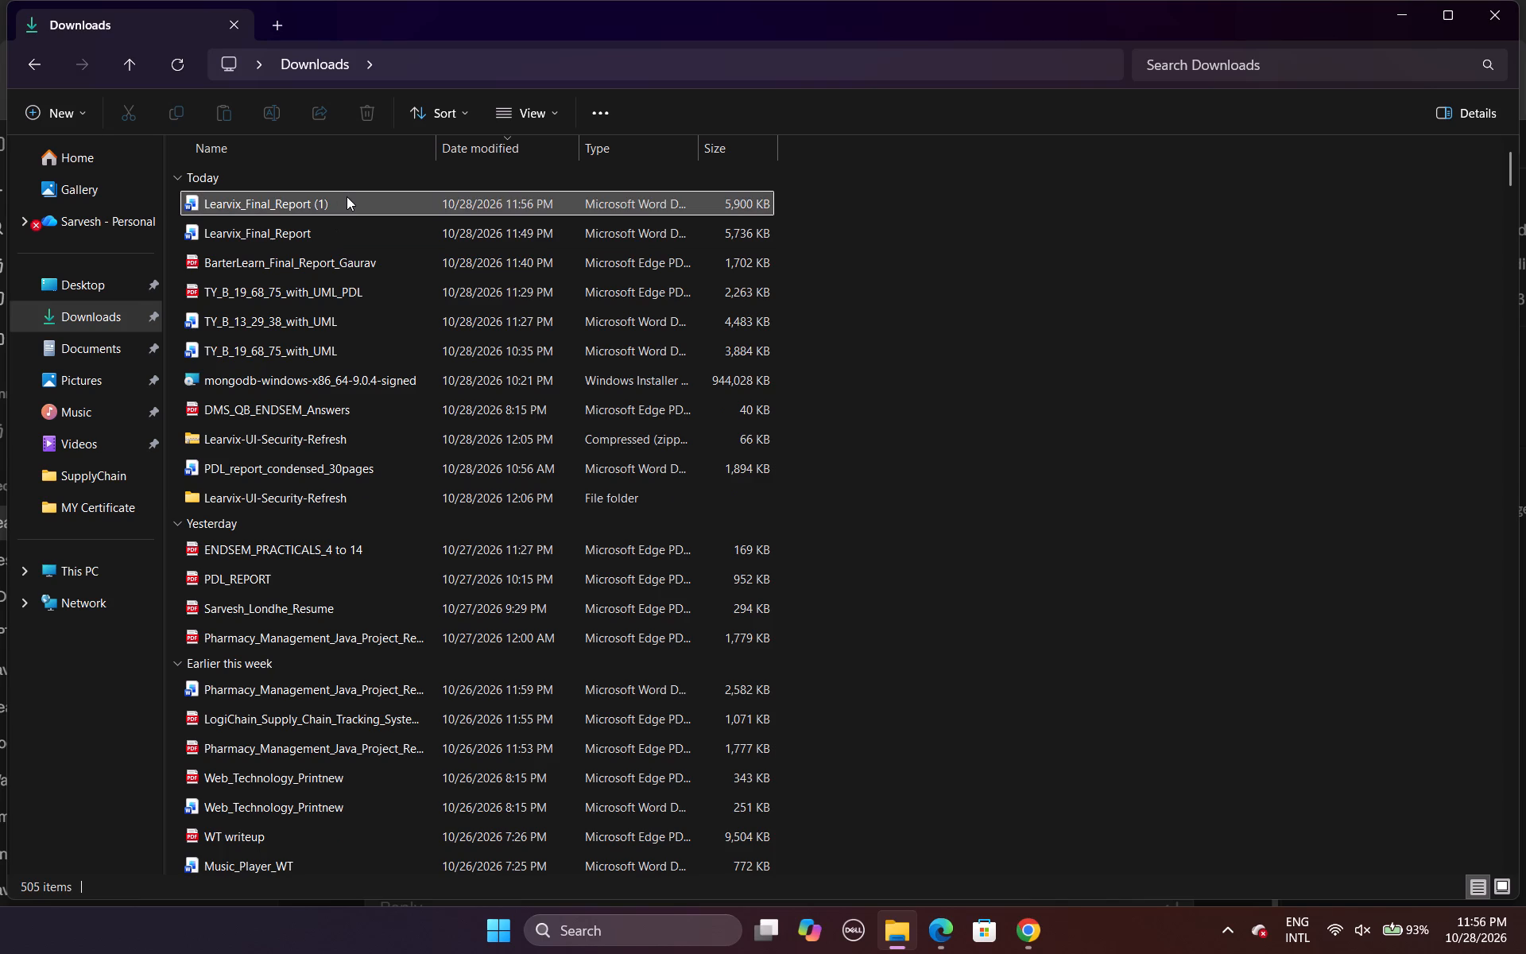
Open Learvix_Final_Report (1) in Word, enable editing and maximize its window.
double_click(347, 196)
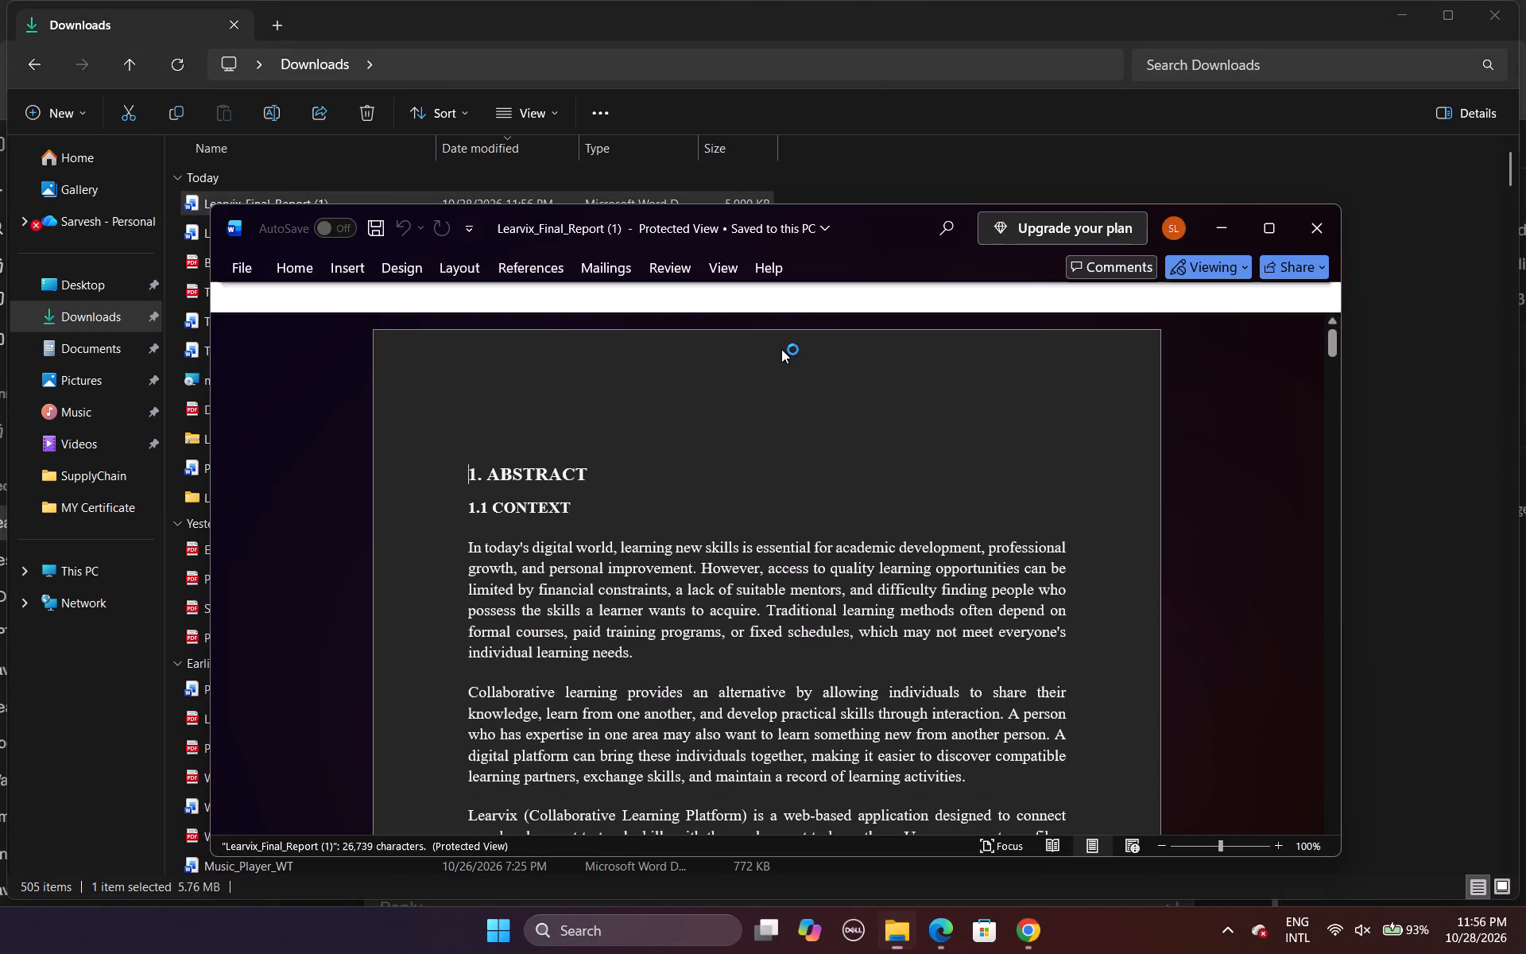
click(1006, 316)
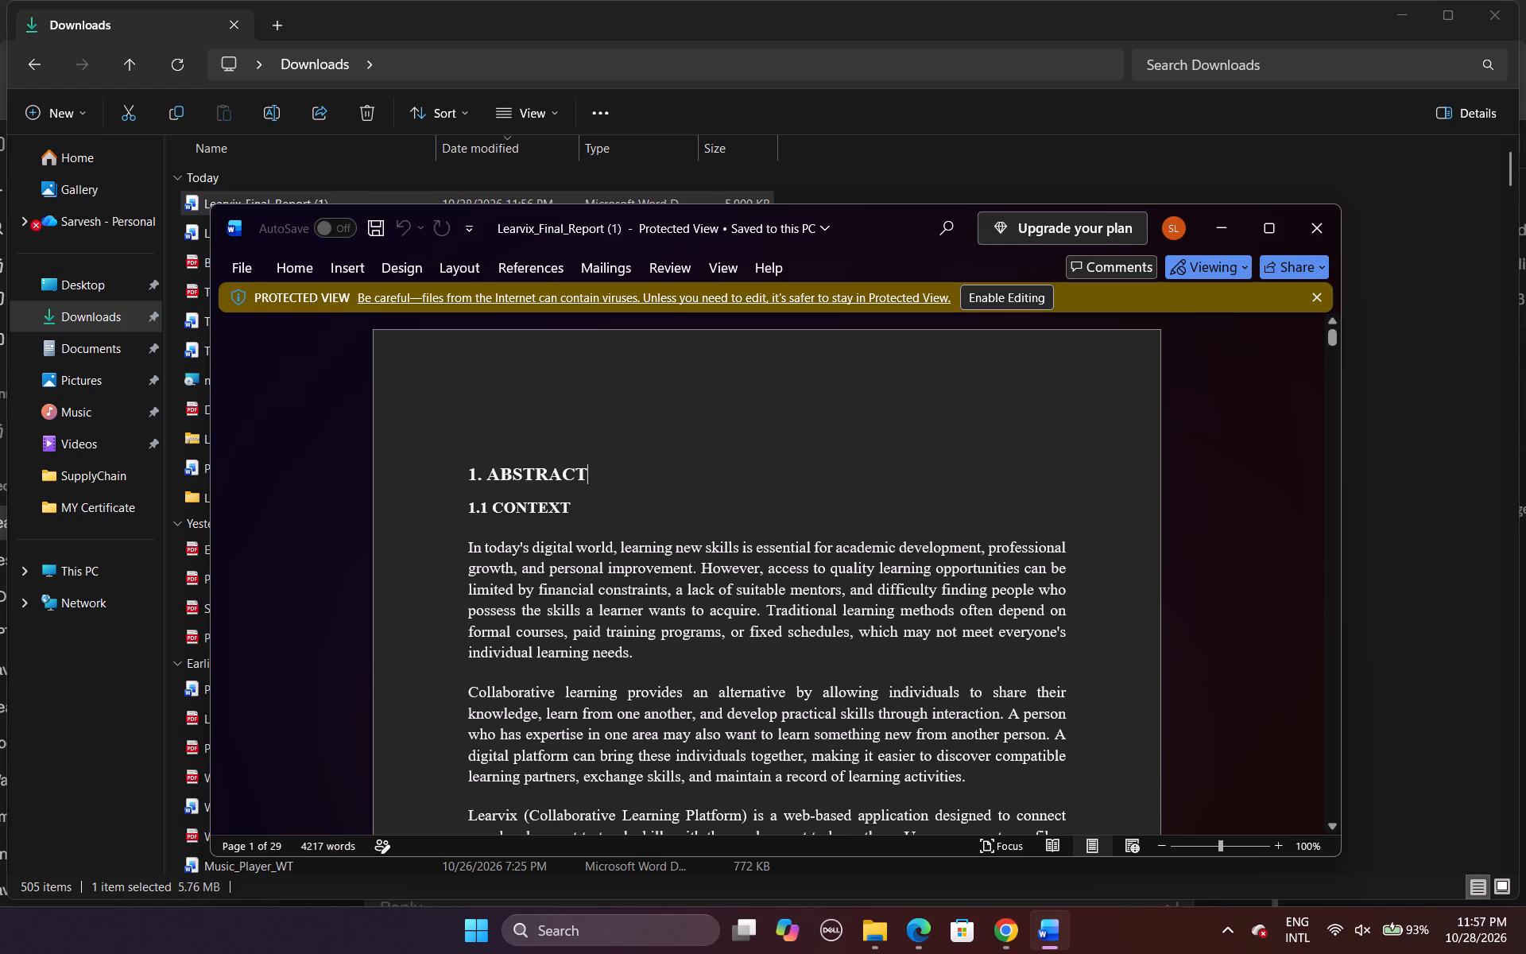
click(982, 293)
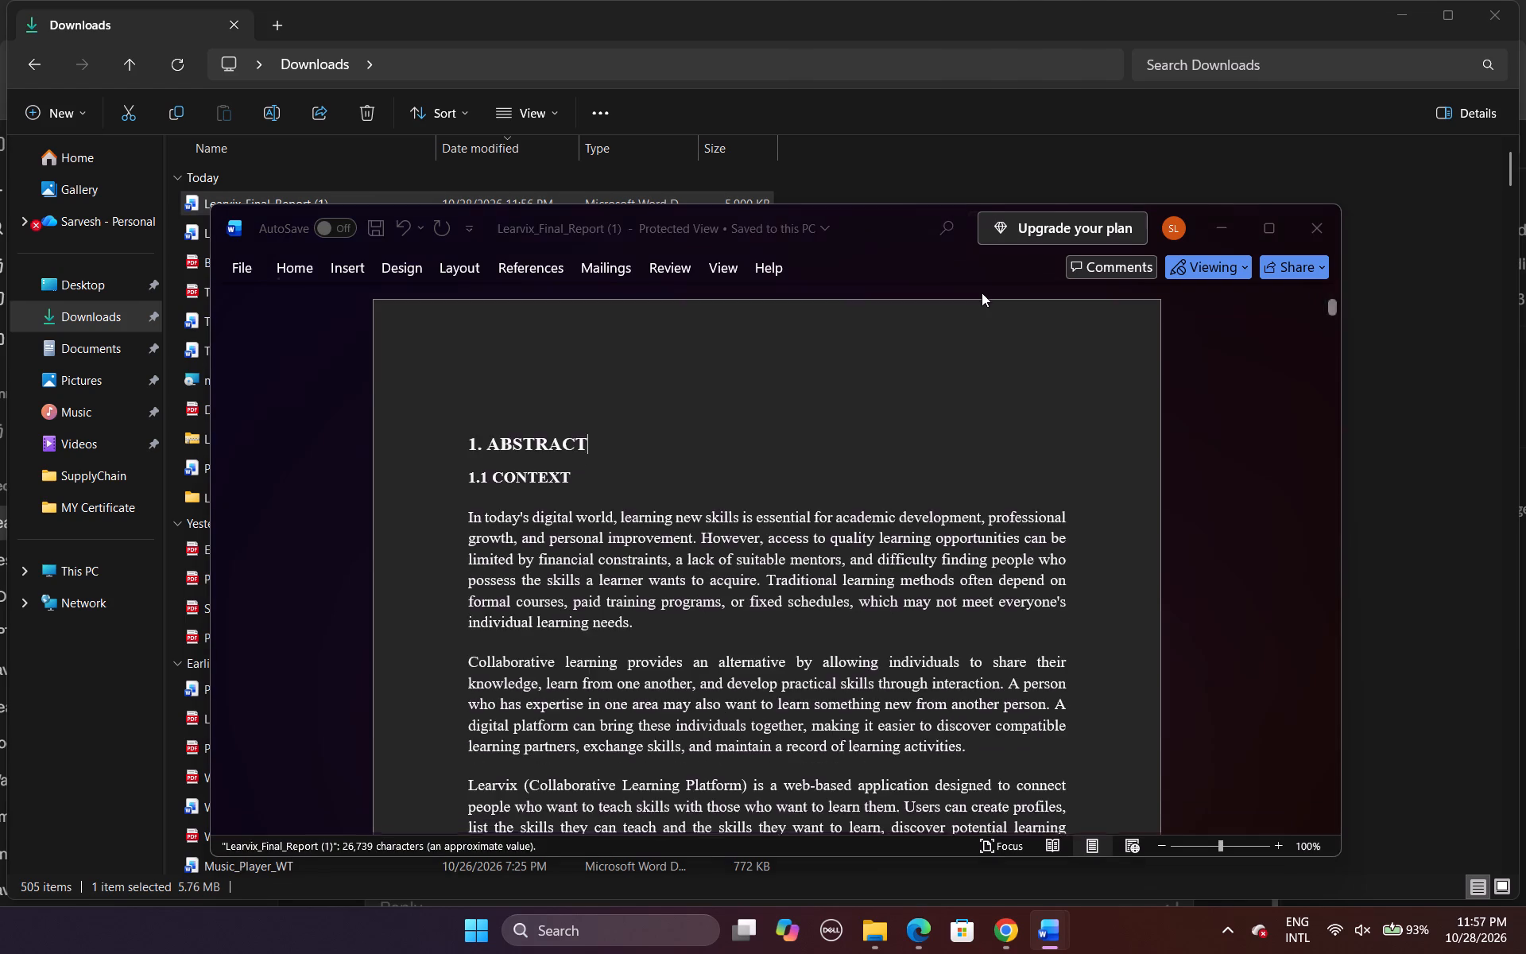
click(1262, 237)
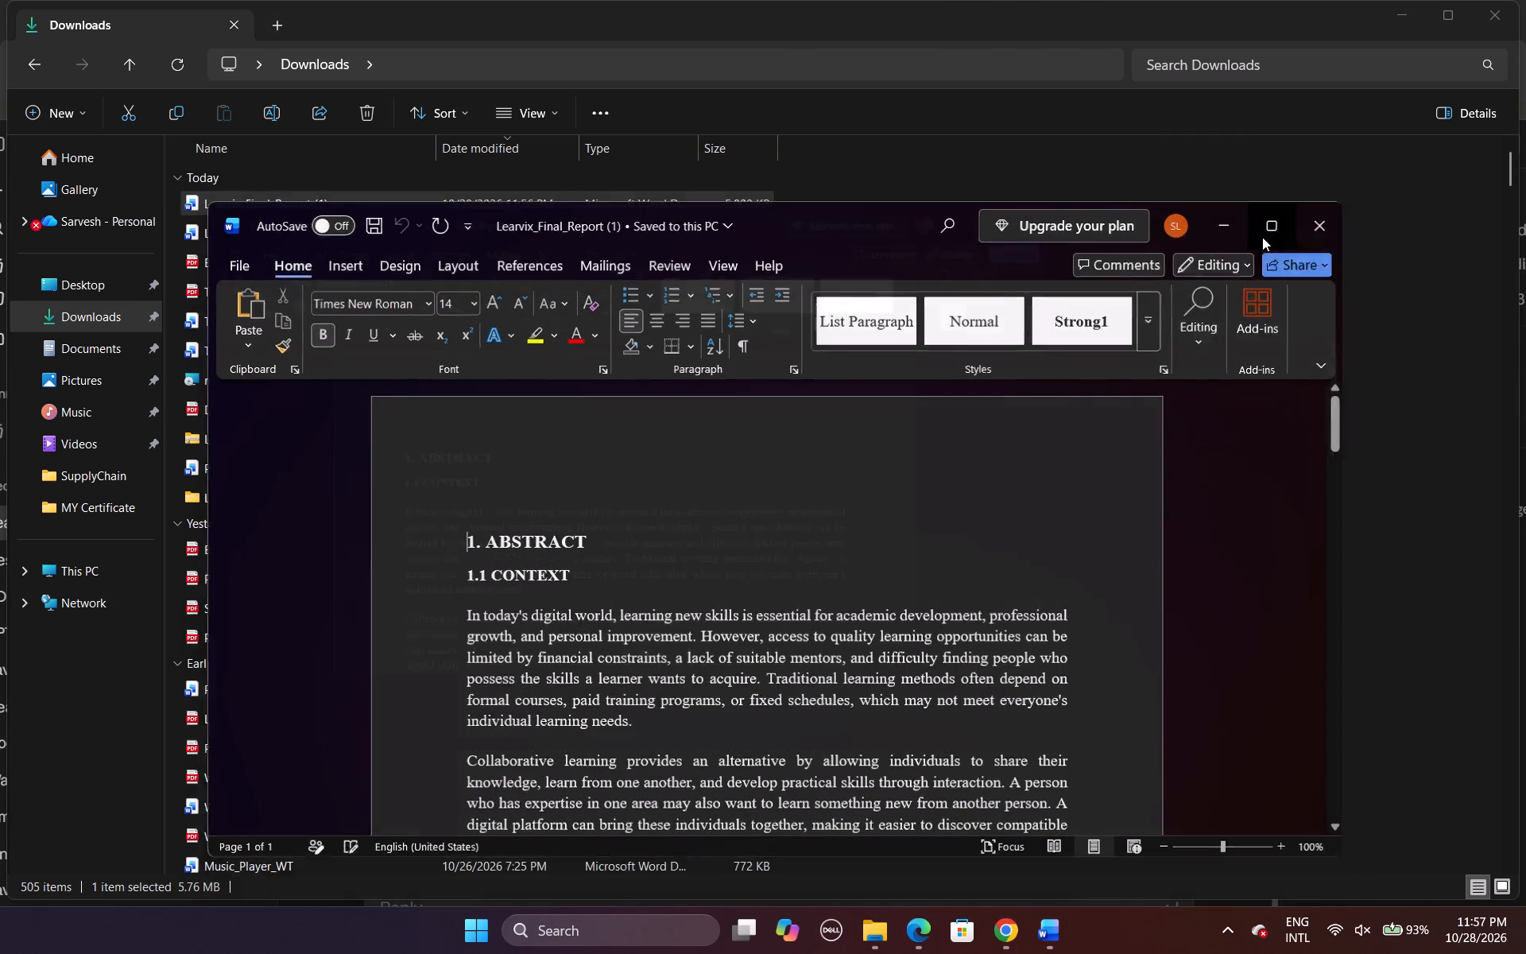
Look through the report from the Abstract through the data flow, architecture and UML diagrams in the System Design chapter.
scroll(976, 658, down, 9)
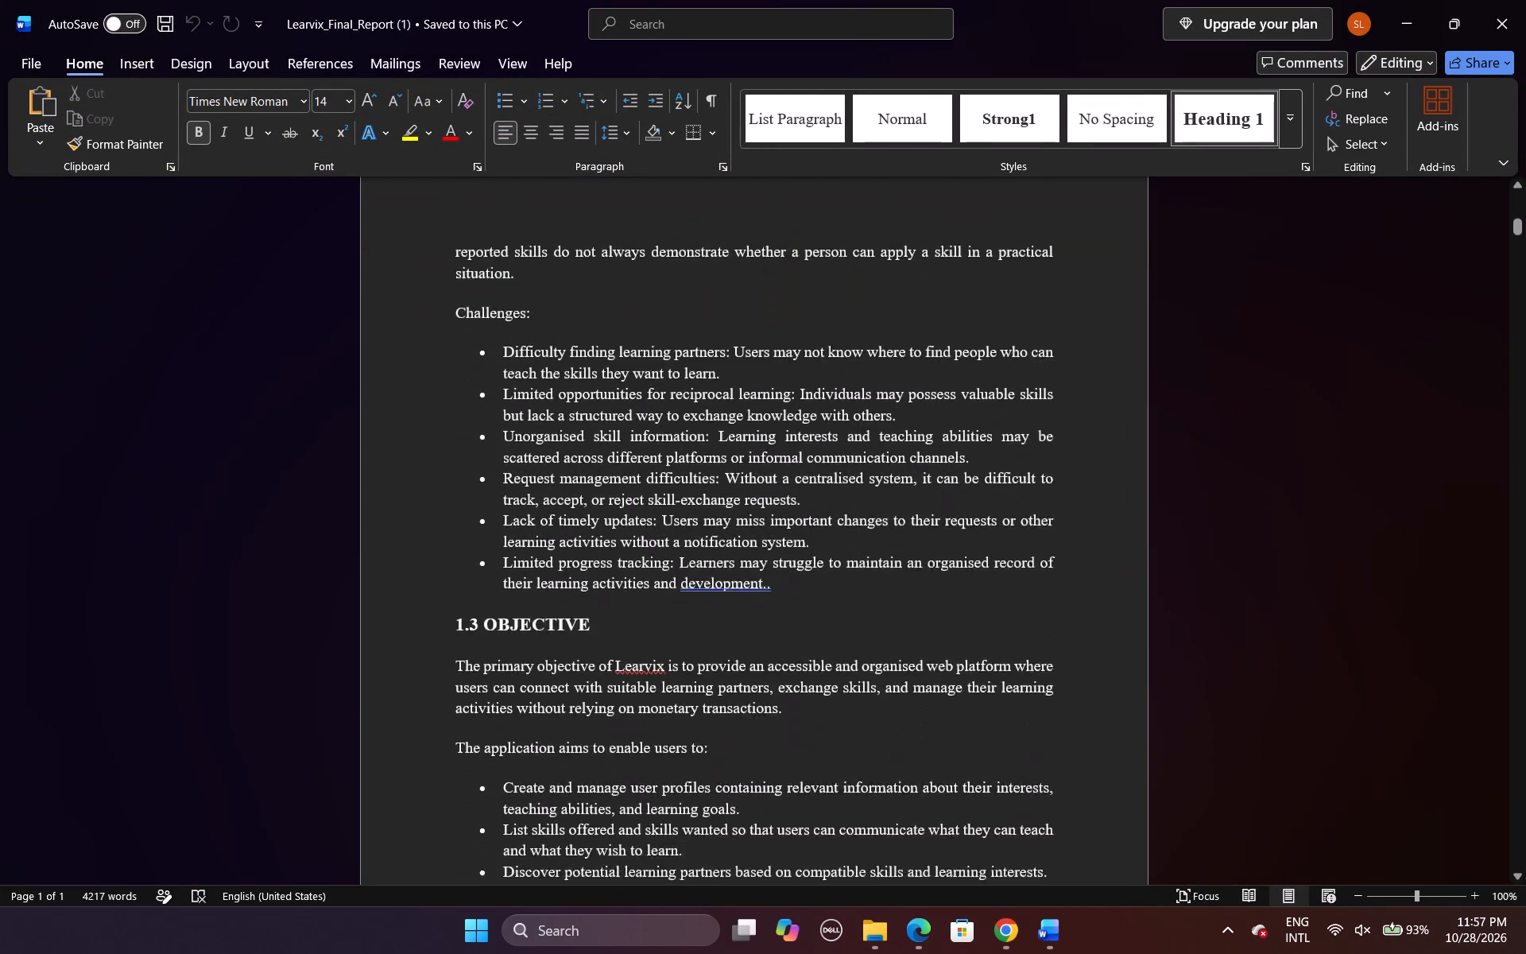
scroll(976, 658, down, 2)
click(976, 658)
scroll(976, 658, down, 4)
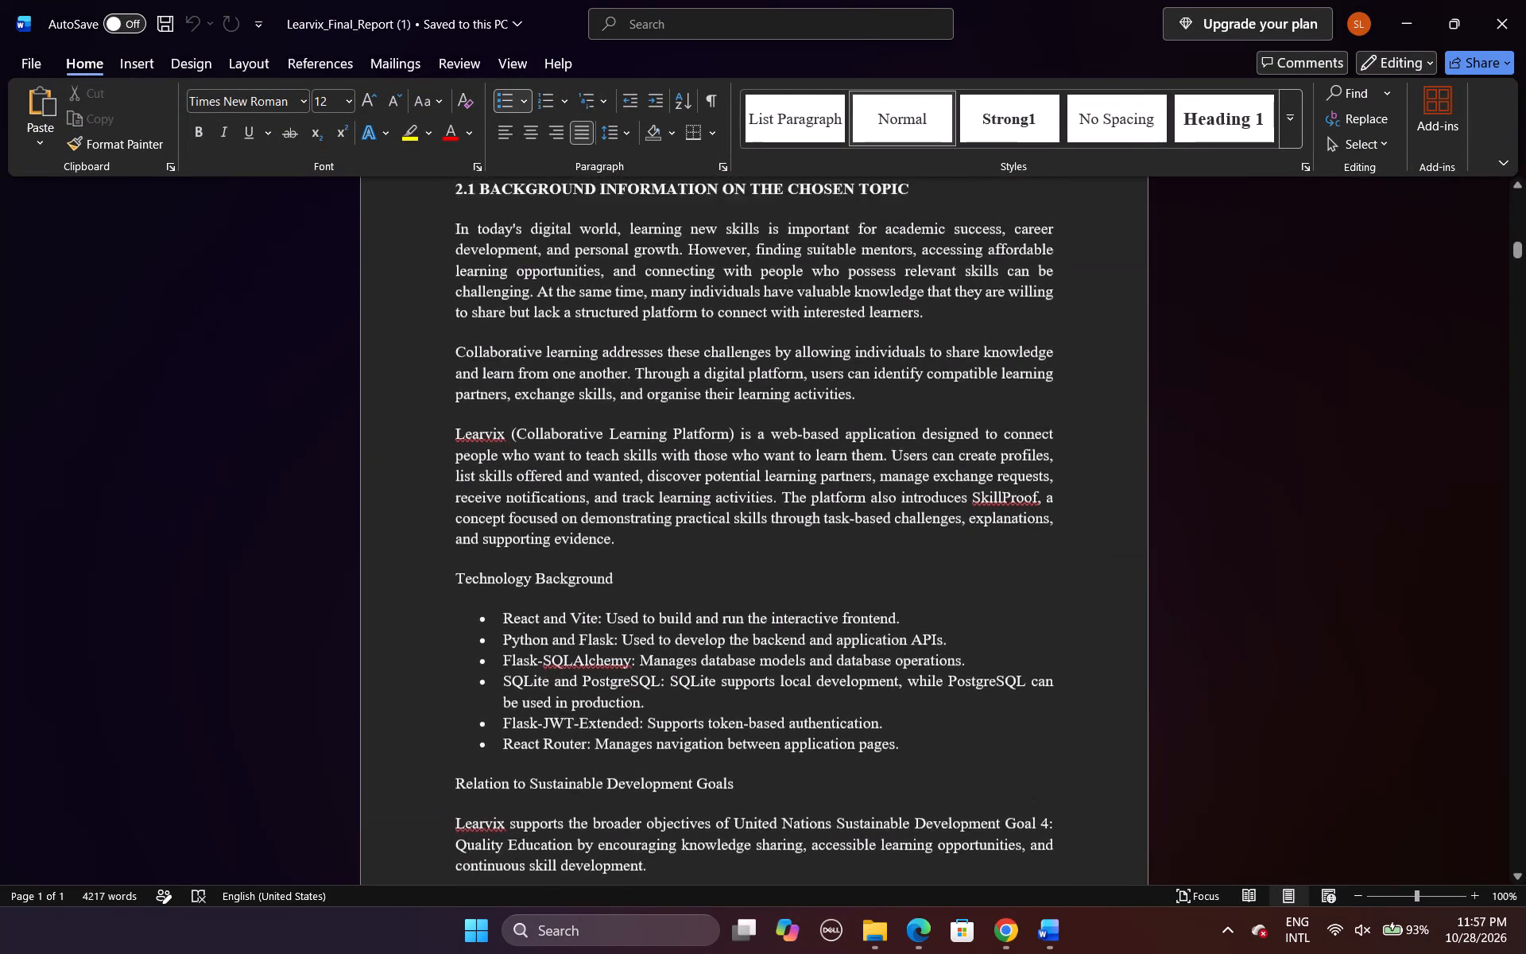
scroll(976, 658, down, 2)
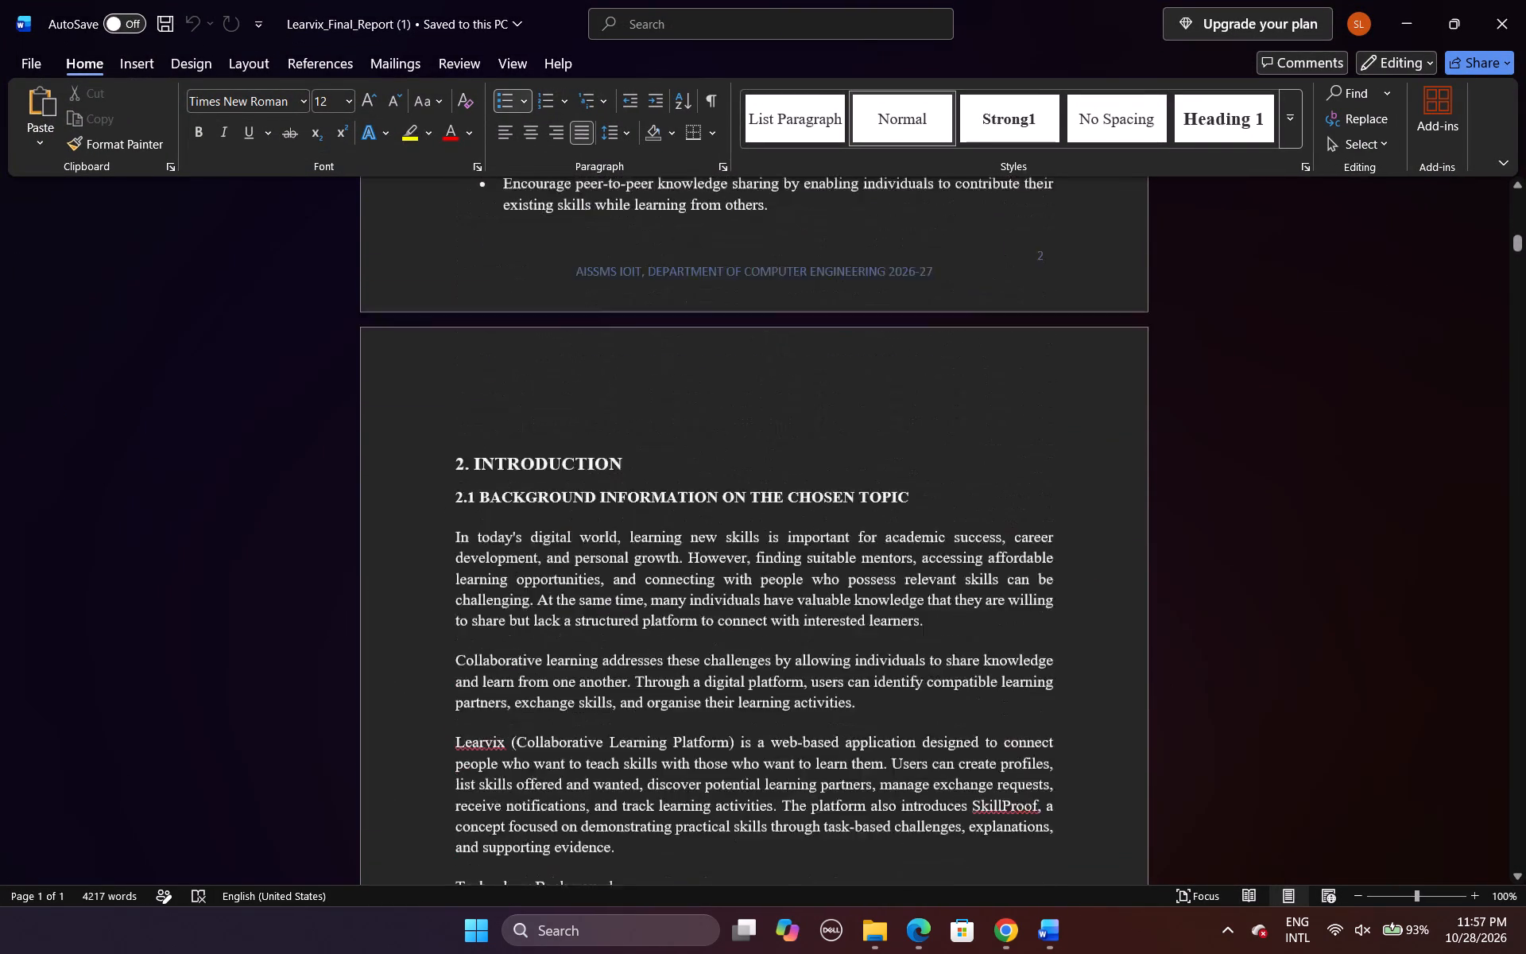
scroll(976, 658, down, 3)
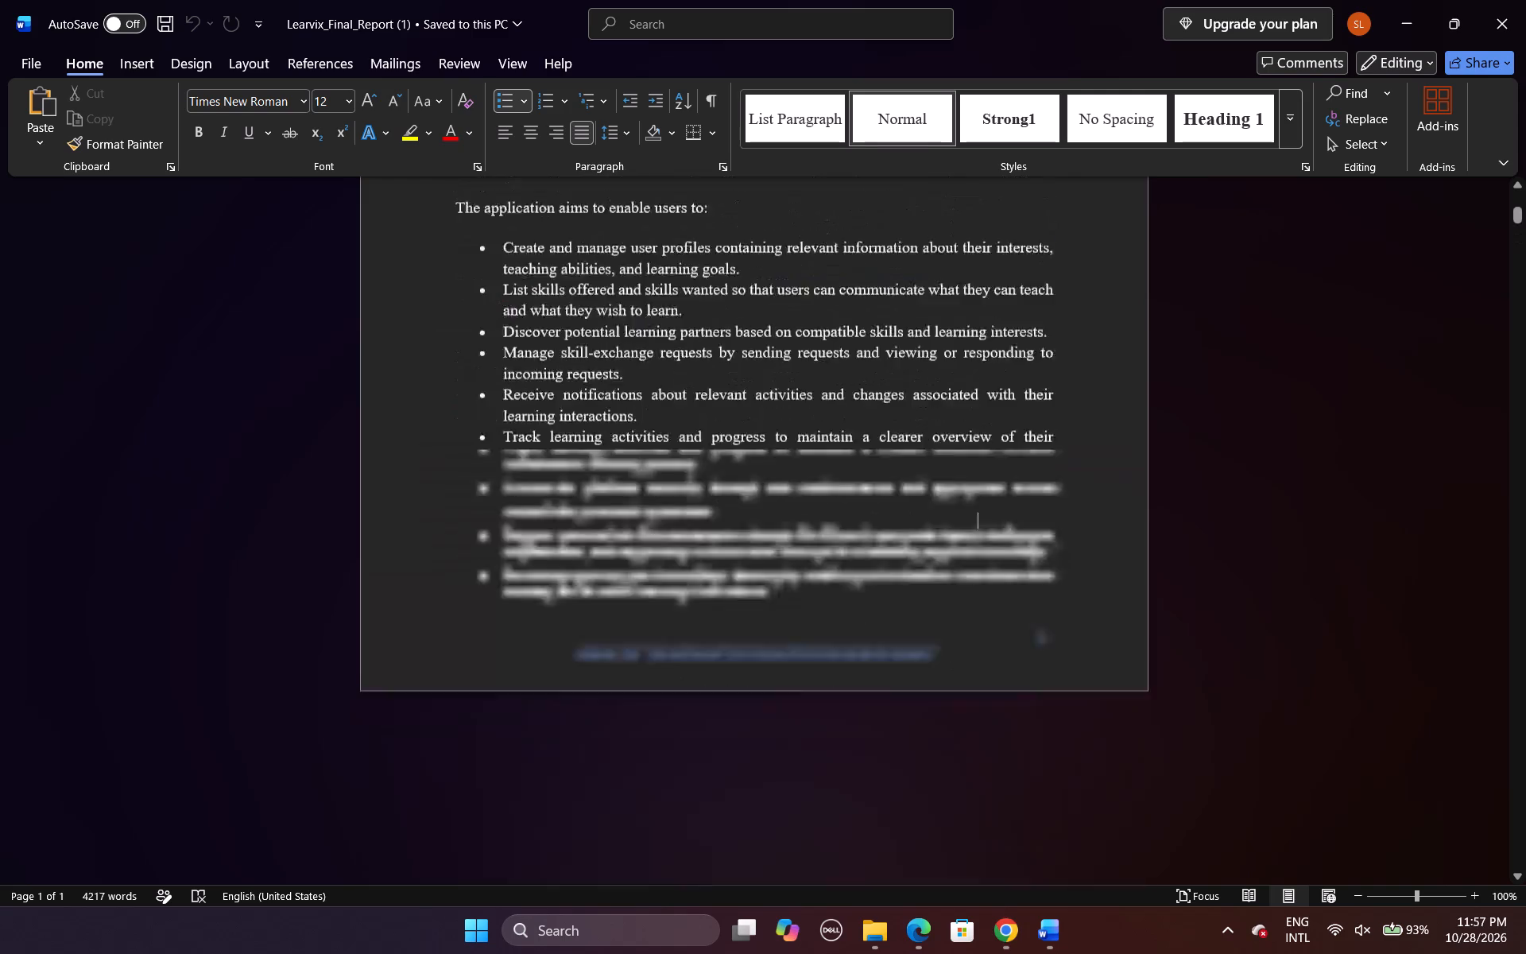
scroll(976, 658, down, 7)
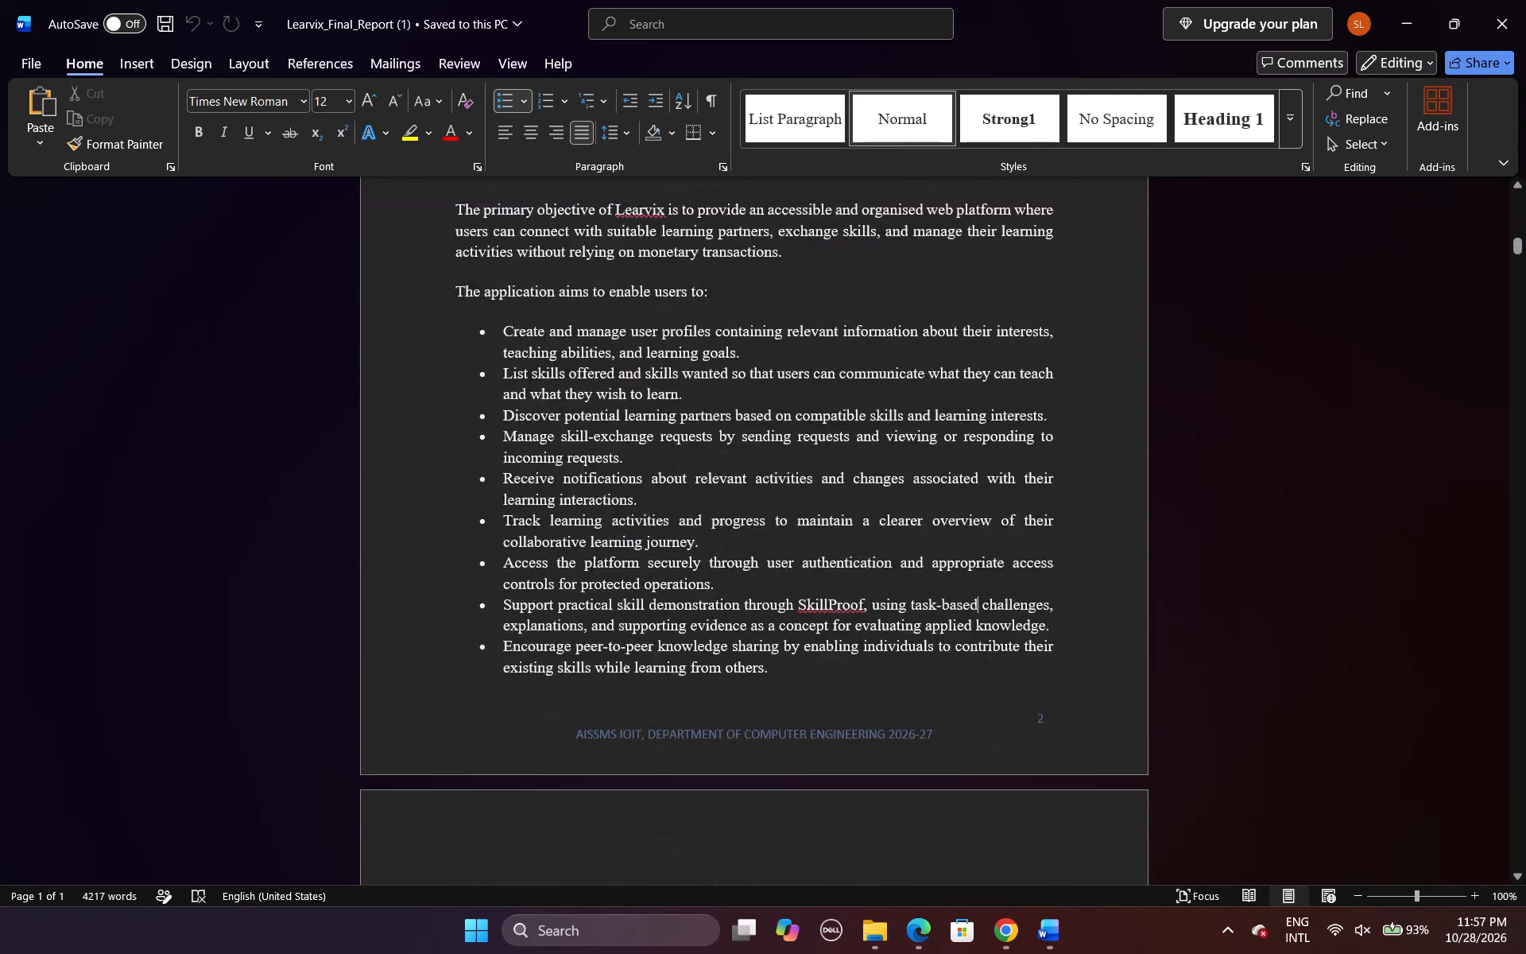
scroll(976, 658, down, 11)
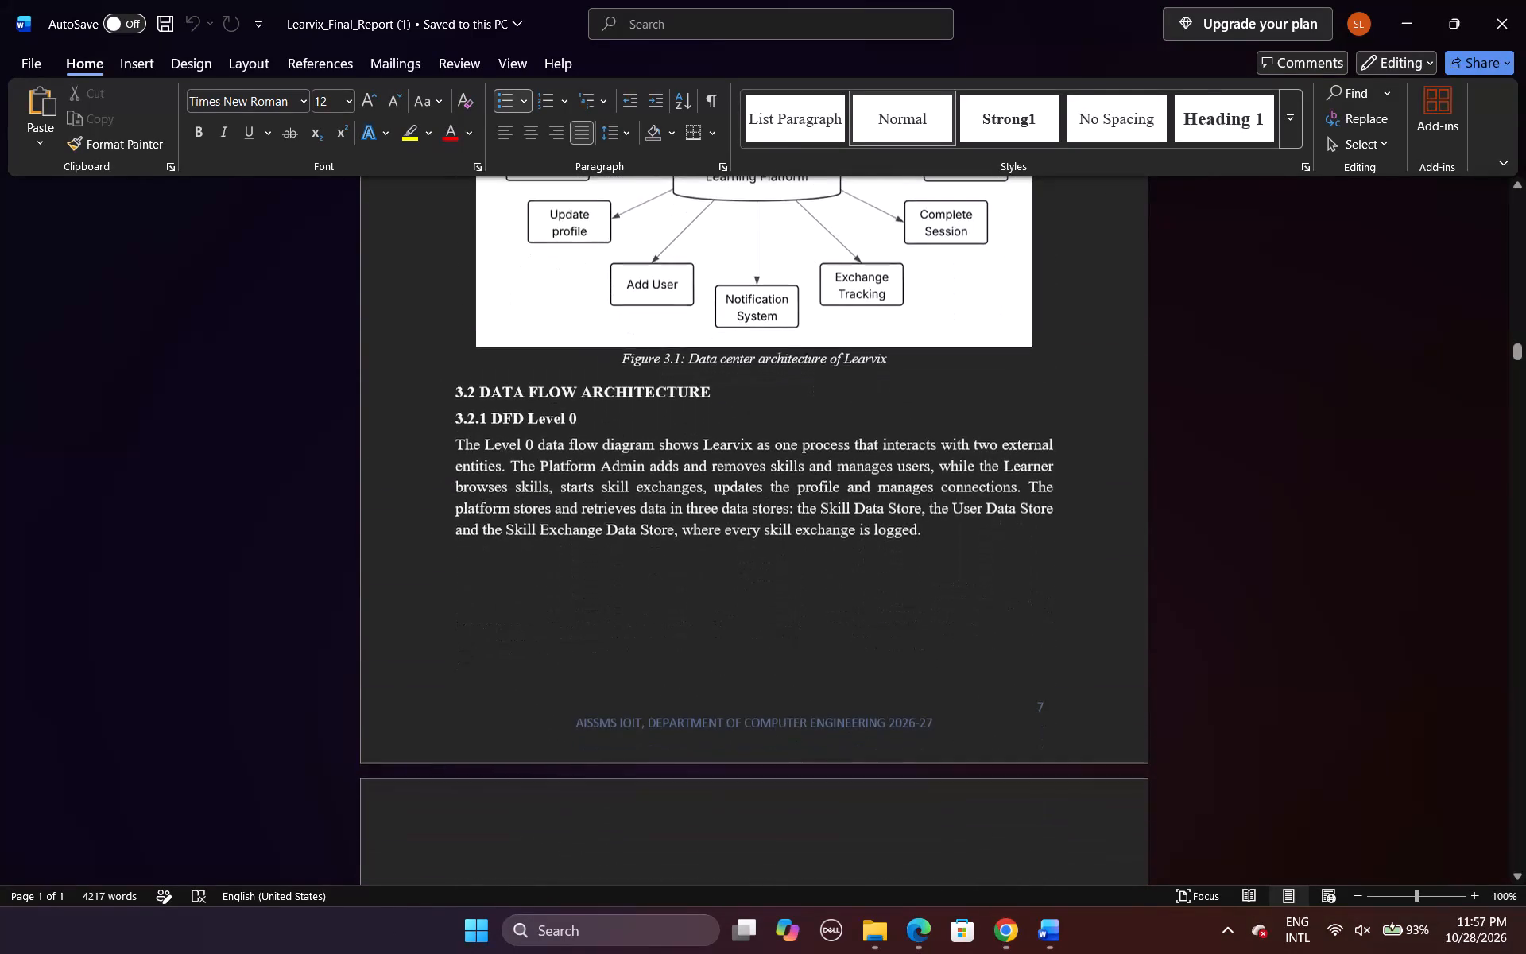
scroll(976, 658, down, 10)
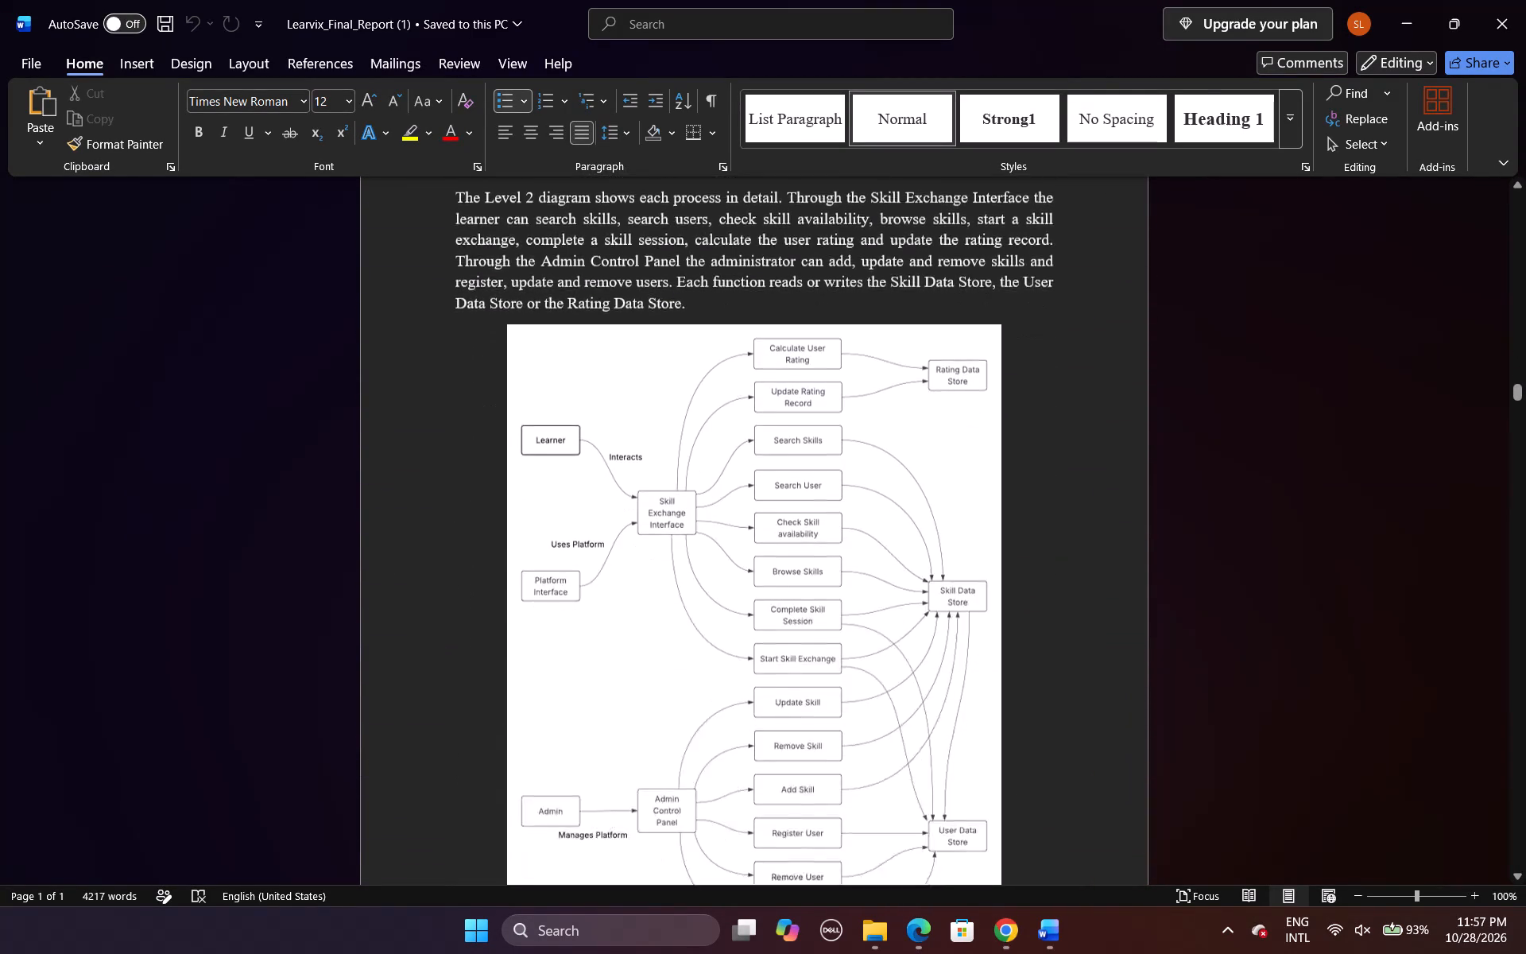
scroll(976, 658, down, 7)
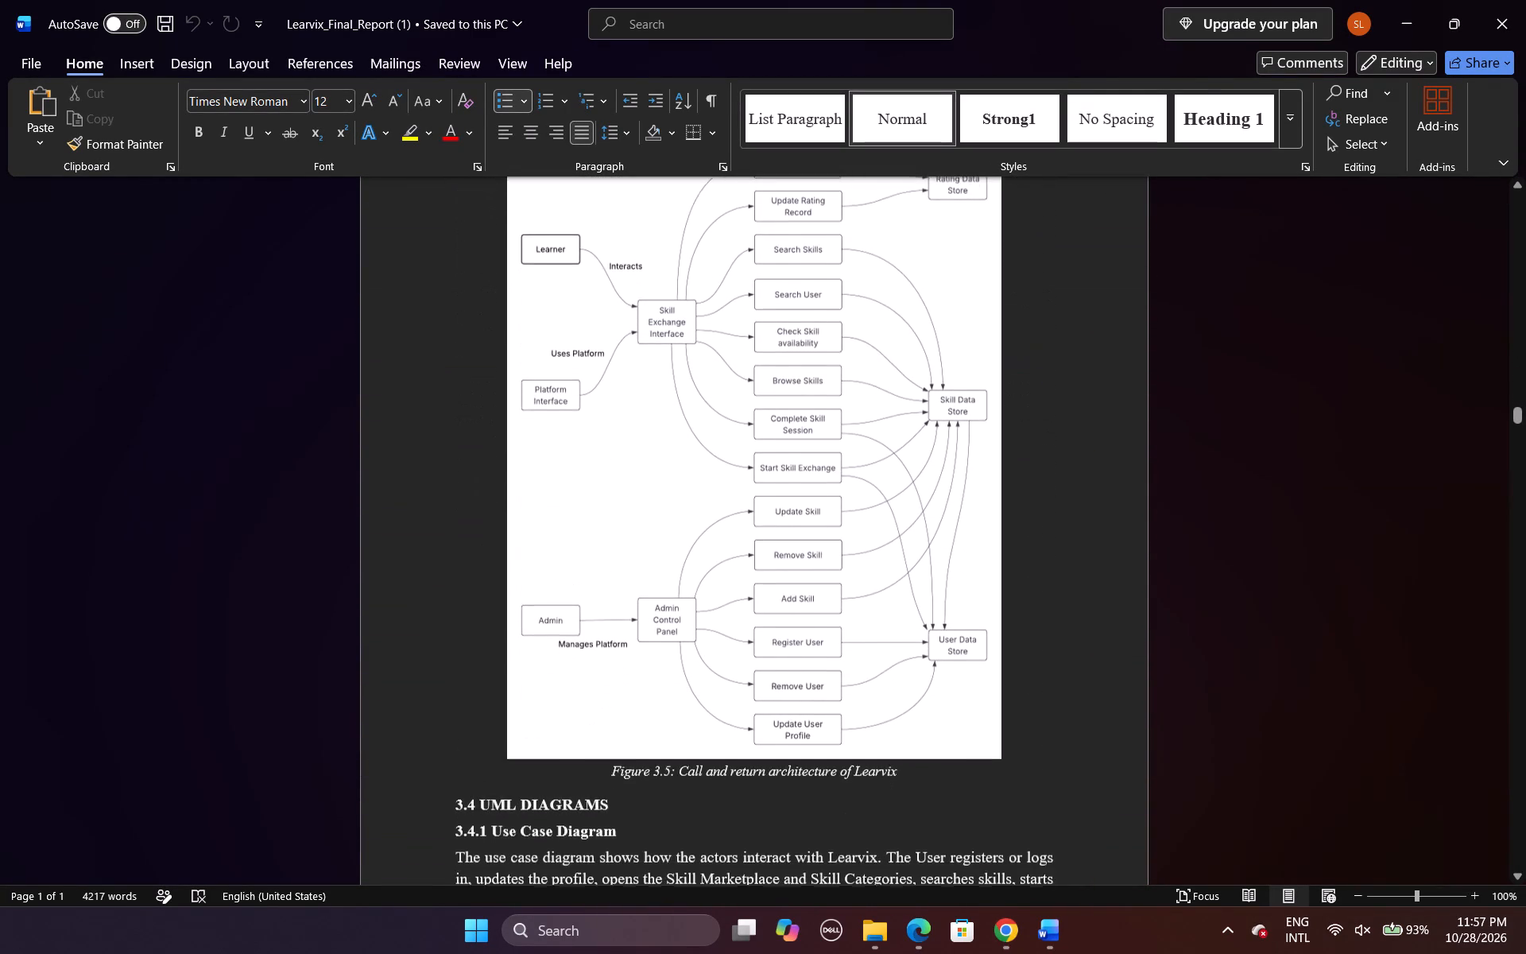
scroll(976, 658, down, 6)
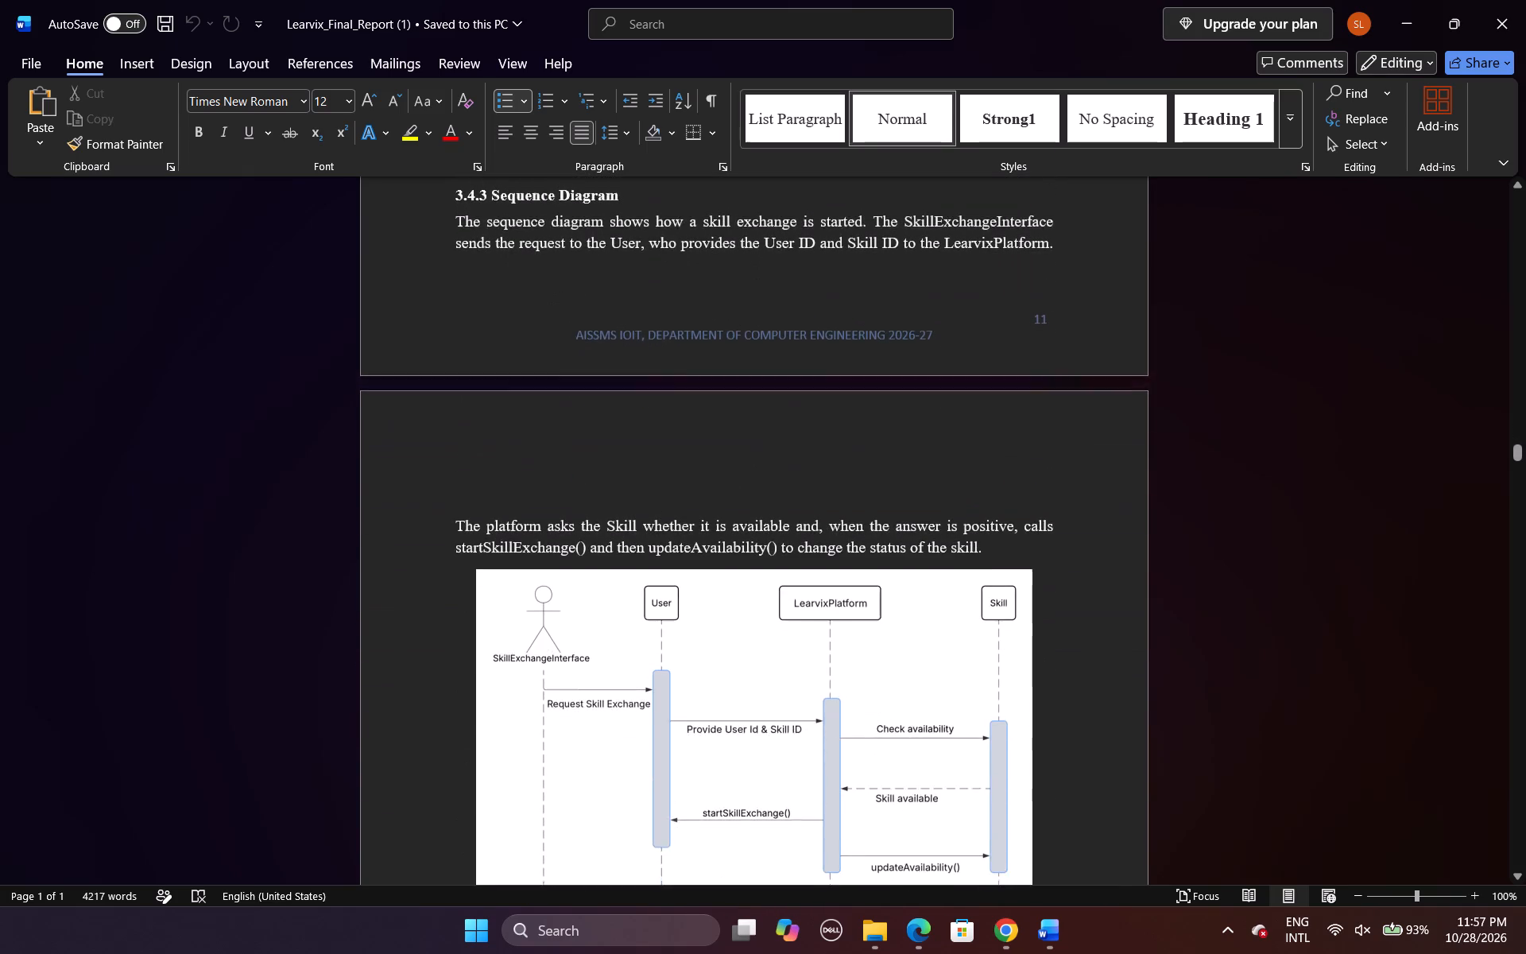
scroll(976, 658, down, 10)
Go back over the report's objective, project scope and module sections and re-examine the start of System Design.
scroll(976, 658, up, 1)
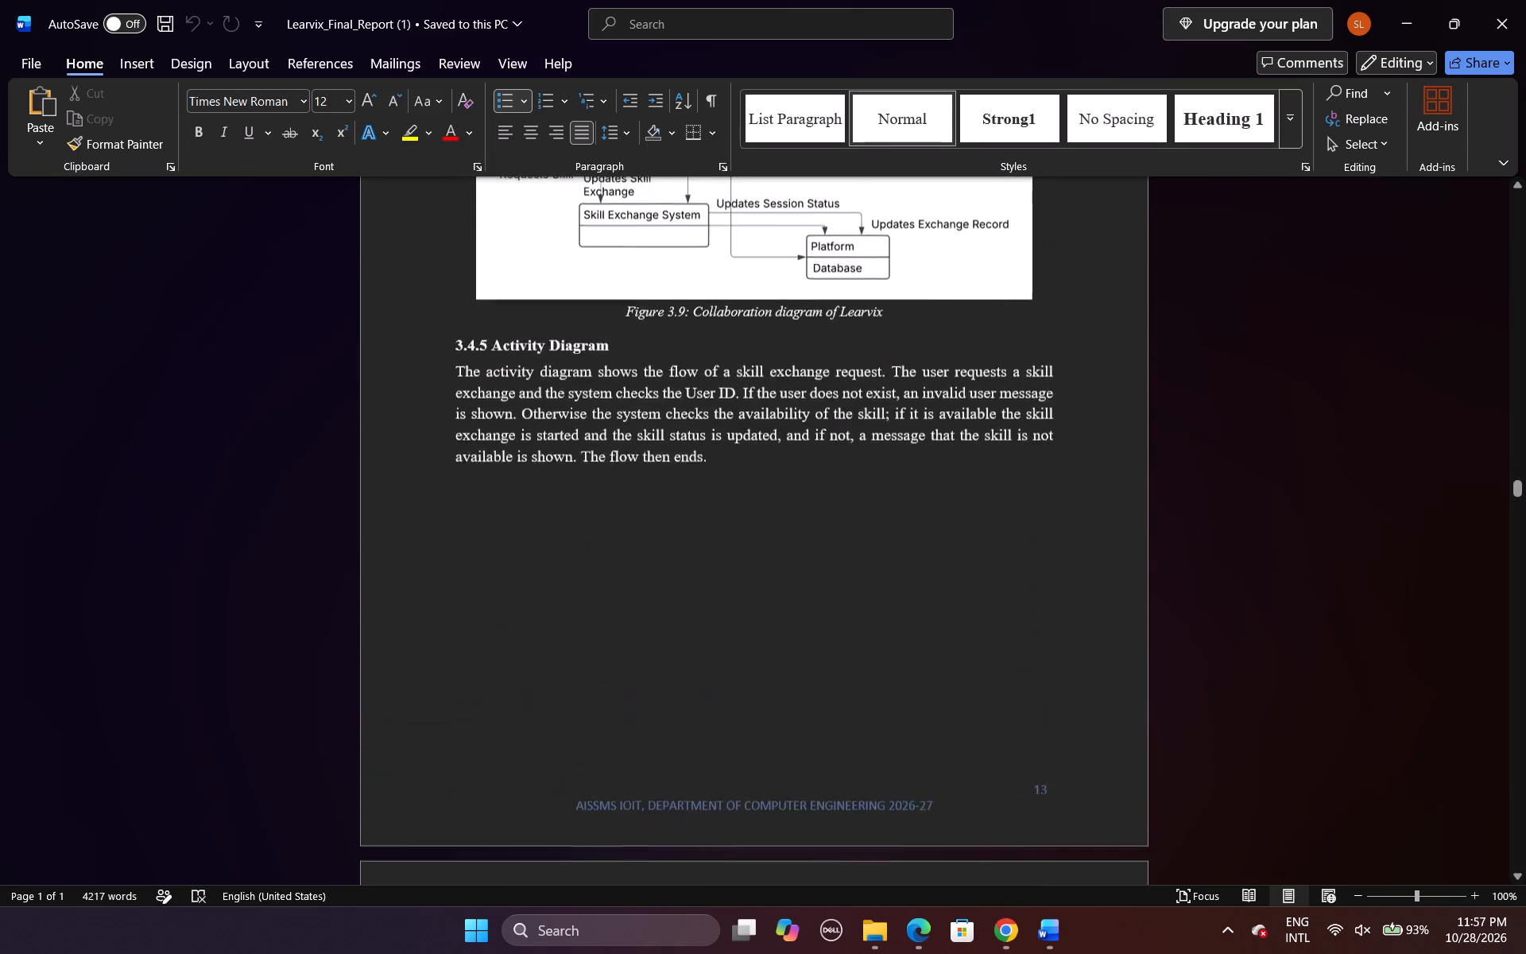
scroll(976, 658, up, 1)
scroll(976, 658, down, 1)
scroll(976, 658, up, 2)
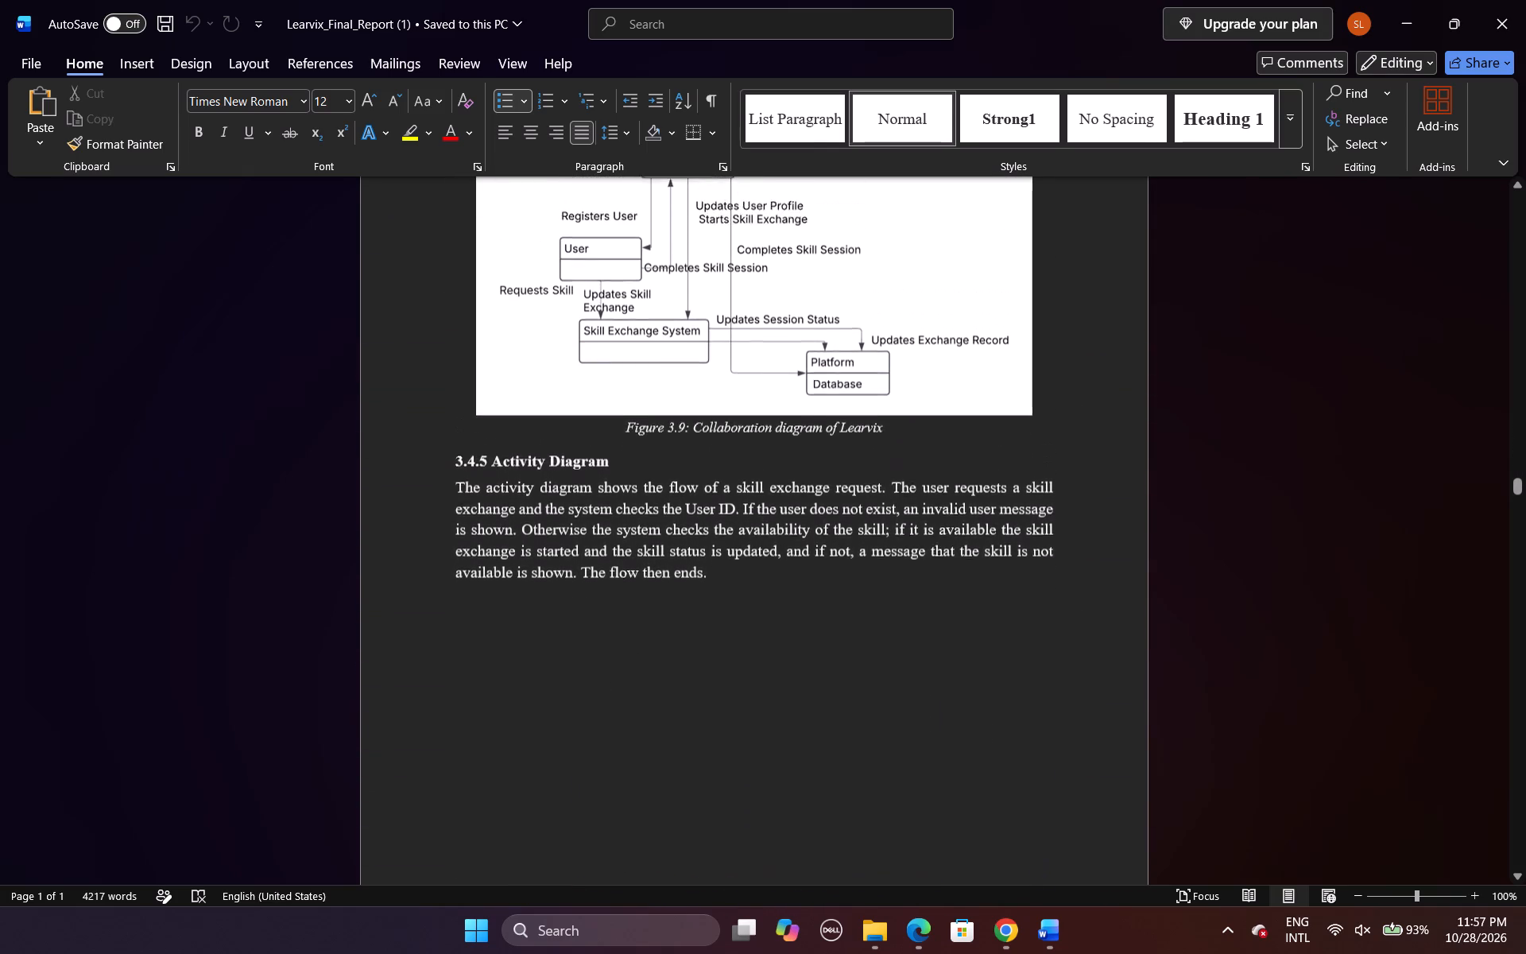
scroll(976, 658, up, 7)
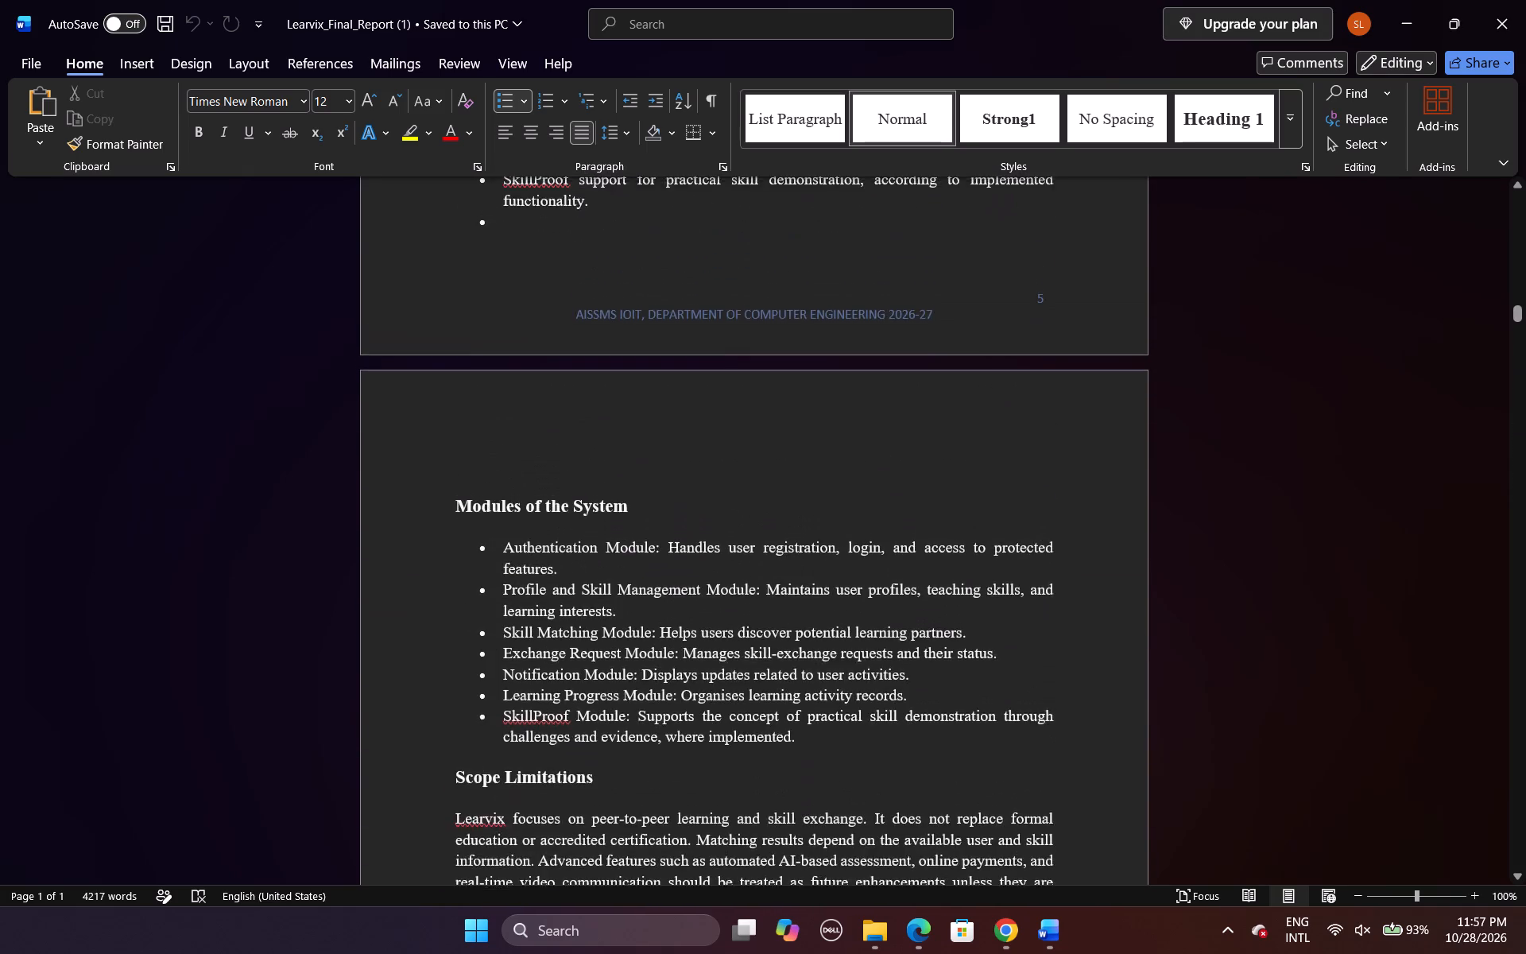
scroll(976, 658, up, 14)
scroll(976, 658, down, 4)
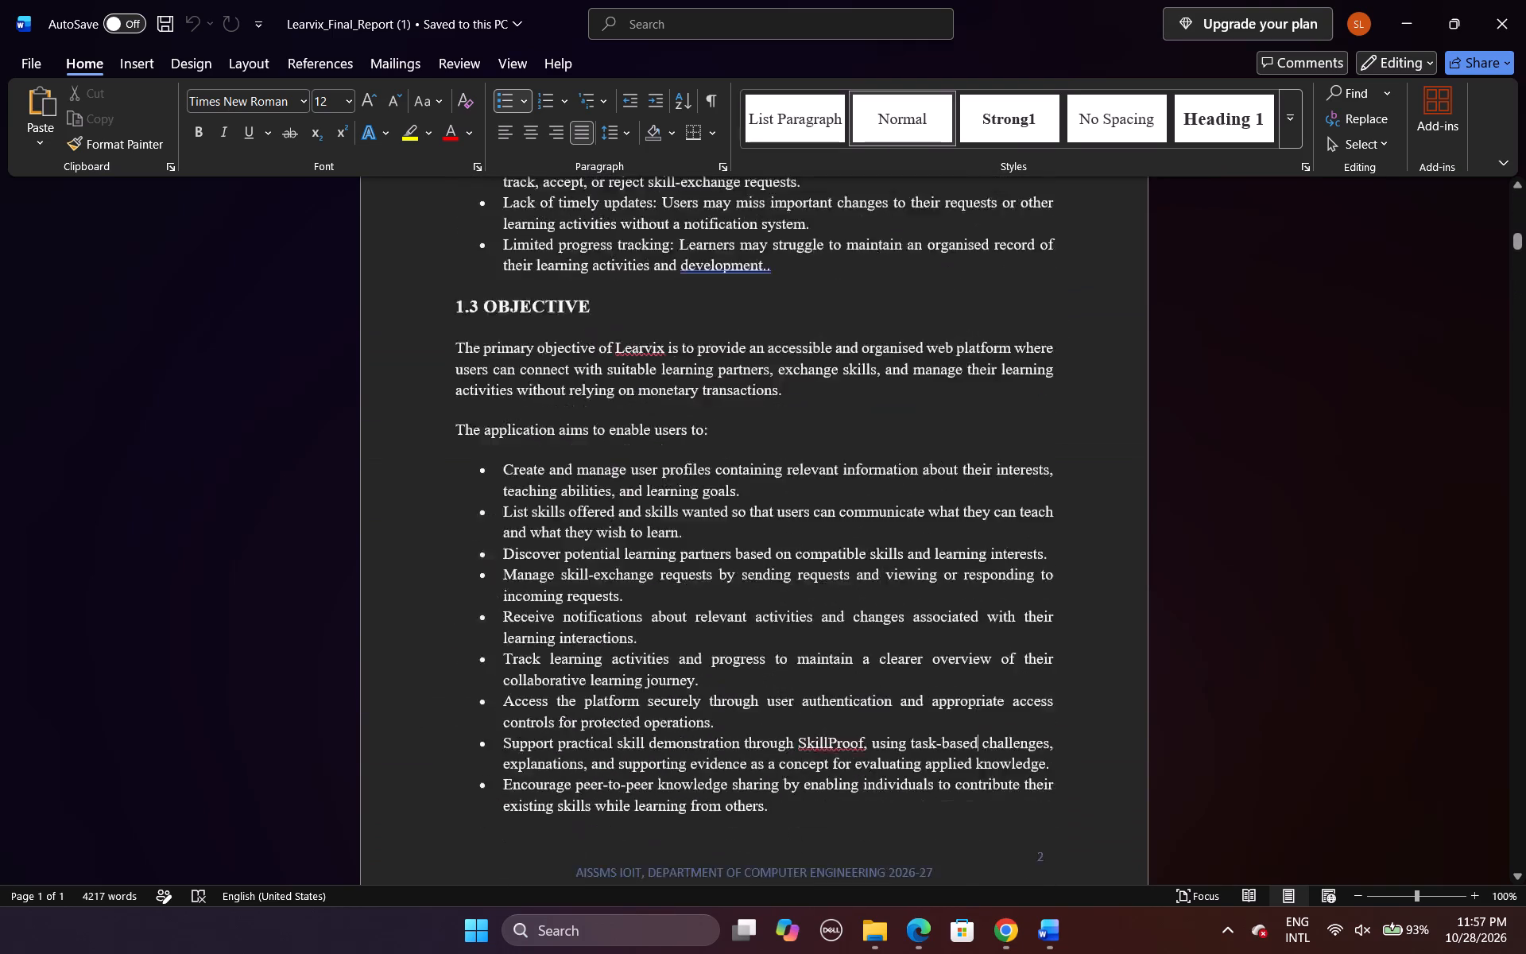
scroll(976, 658, down, 7)
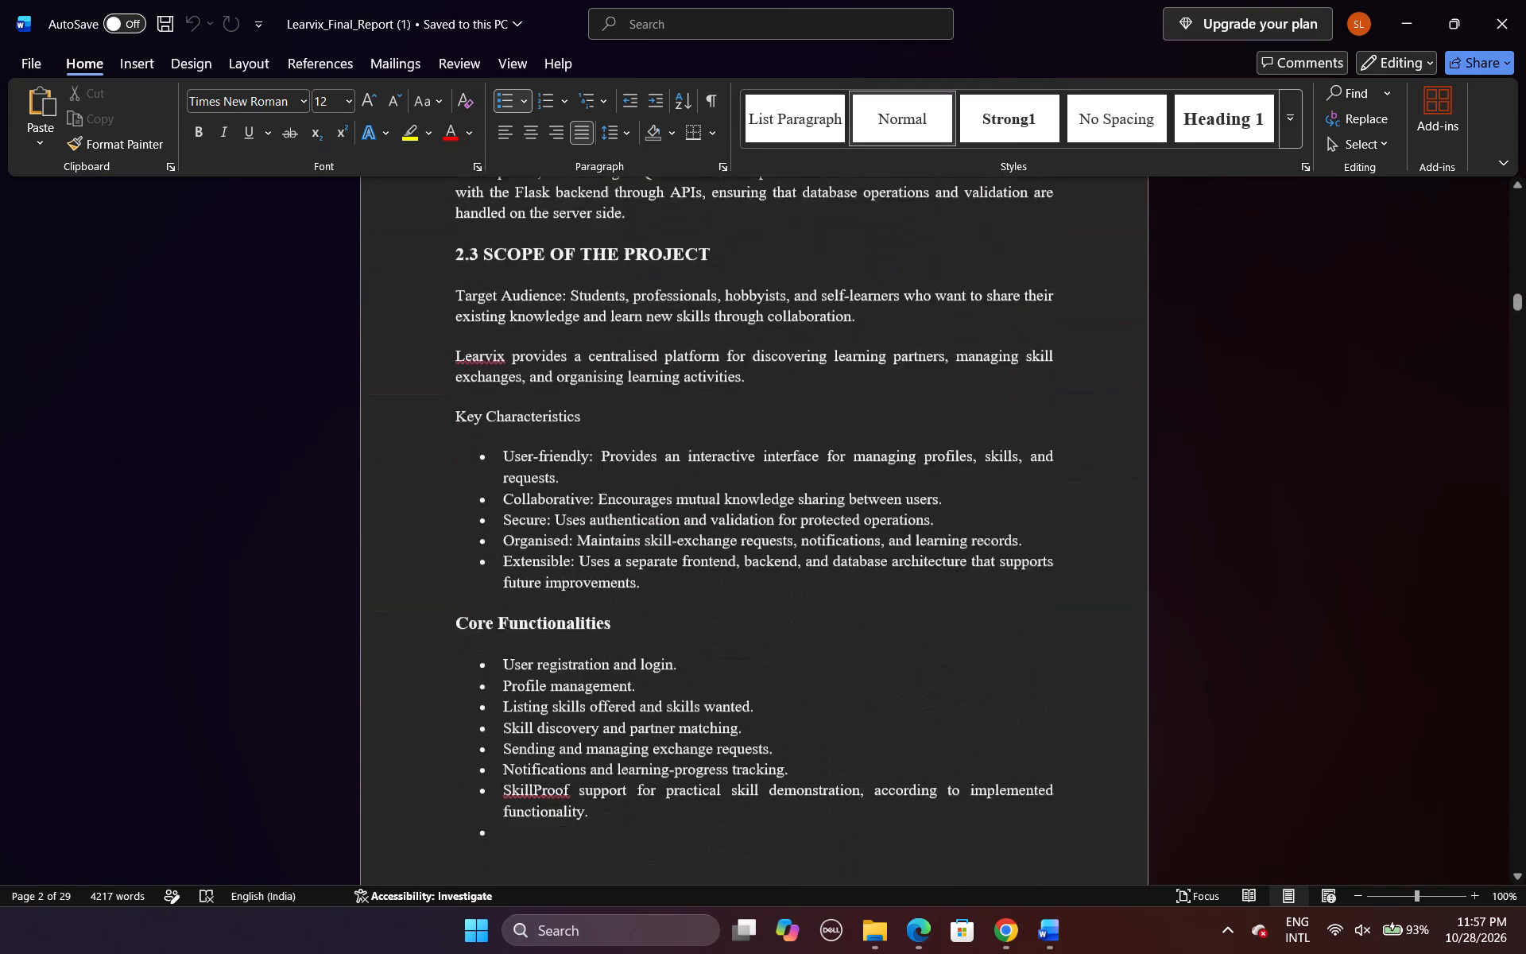
scroll(976, 658, down, 5)
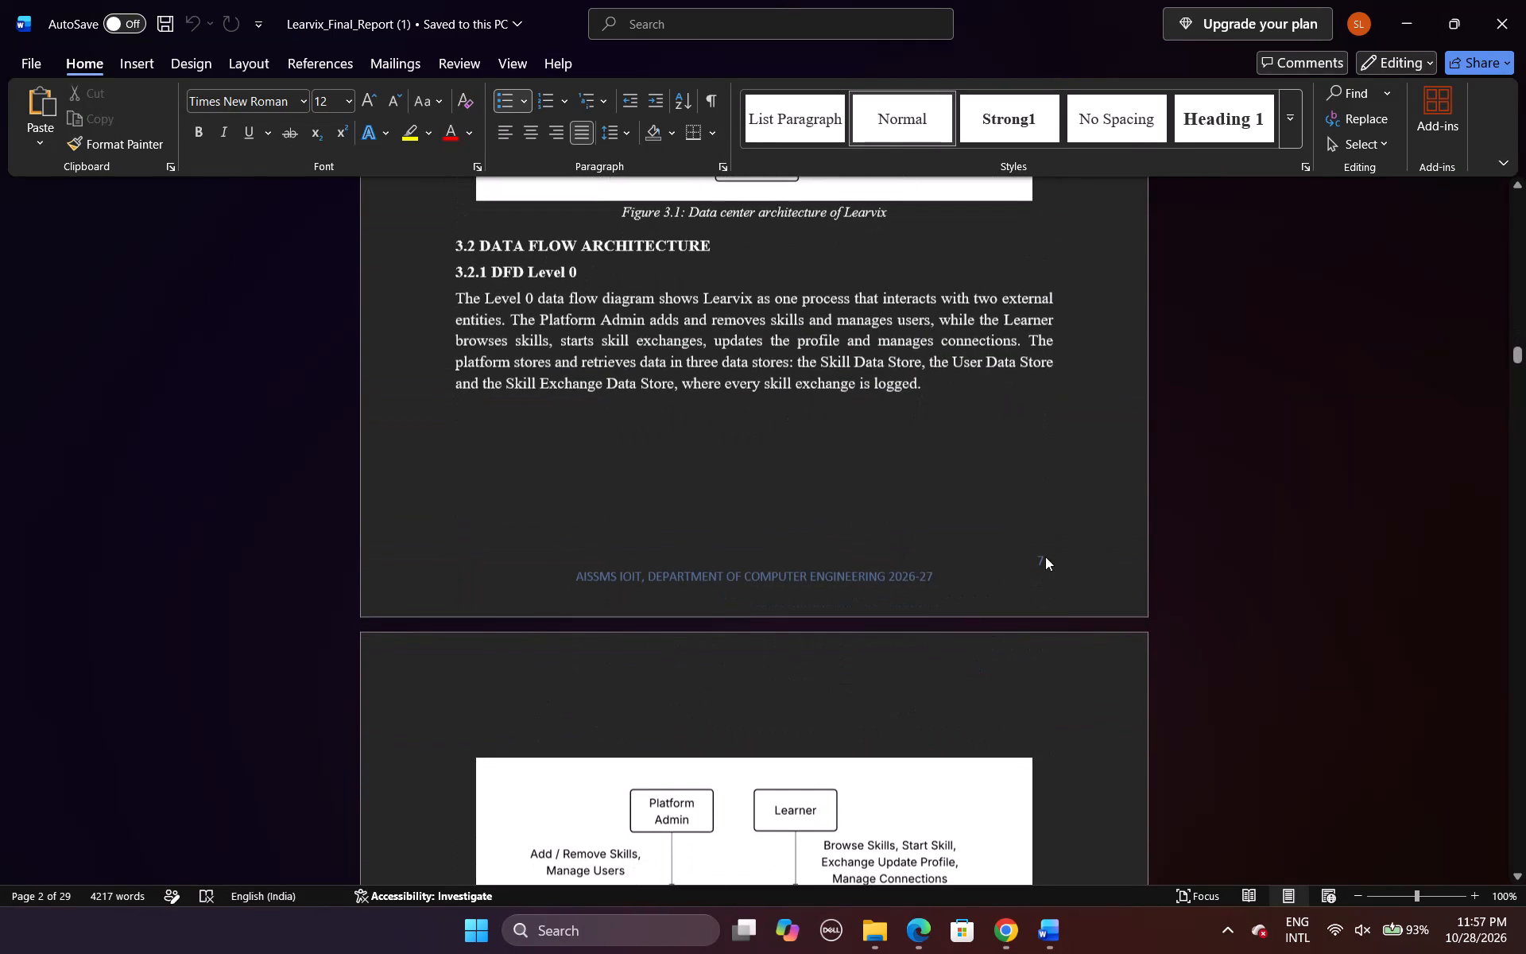
Remove the italic formatting from the Figure 3.1 caption, "Data center architecture of Learvix".
scroll(815, 573, up, 1)
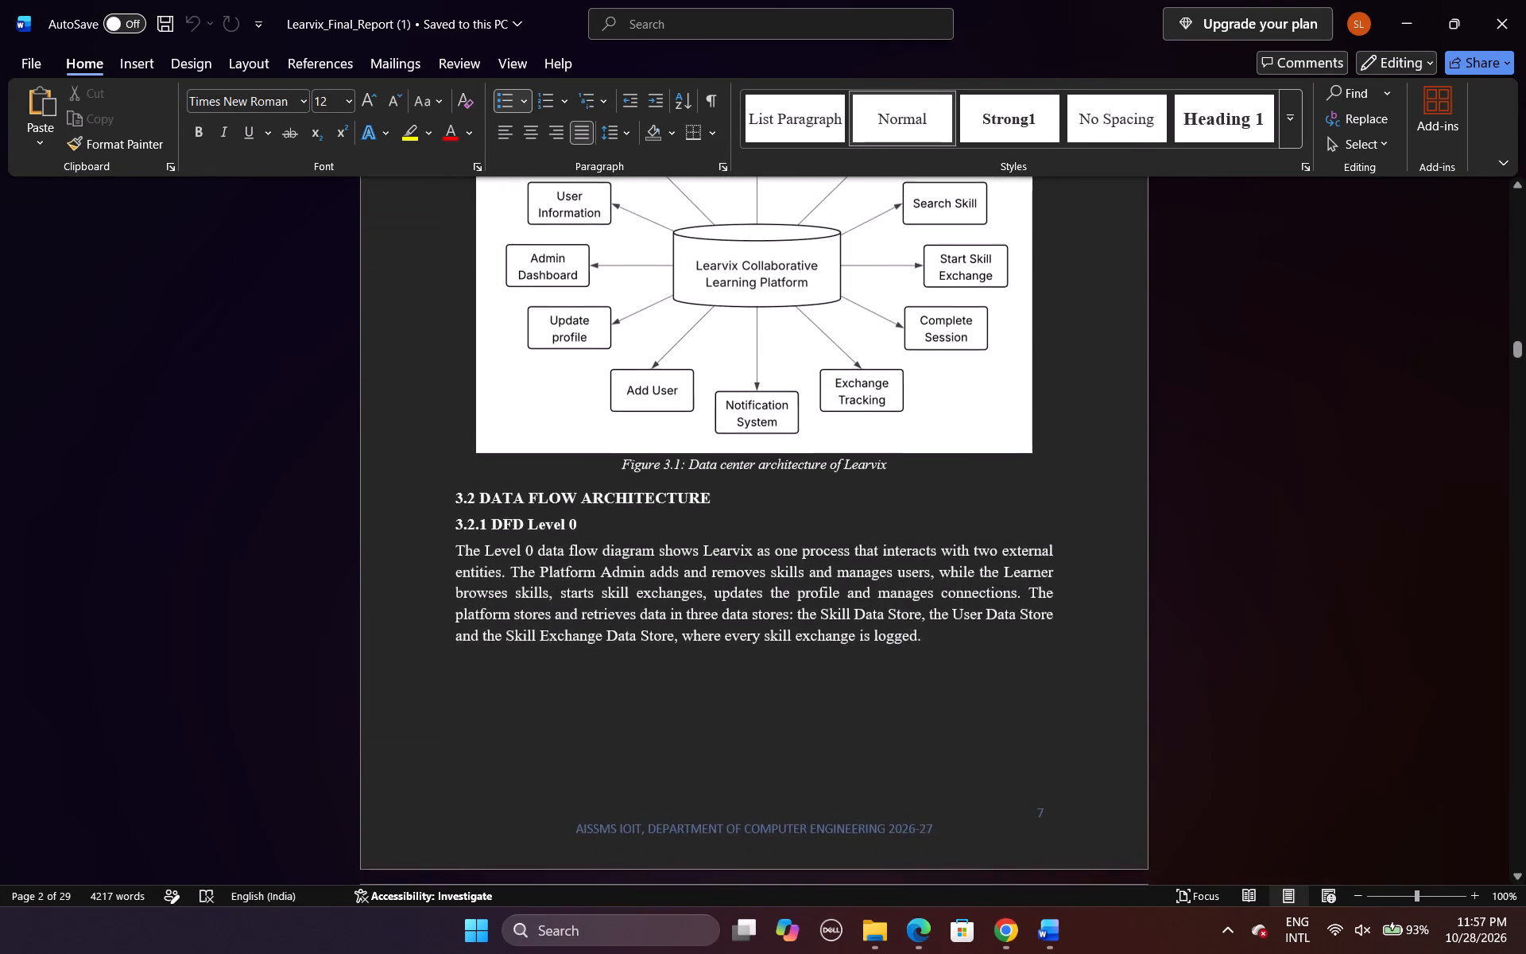
scroll(815, 573, down, 4)
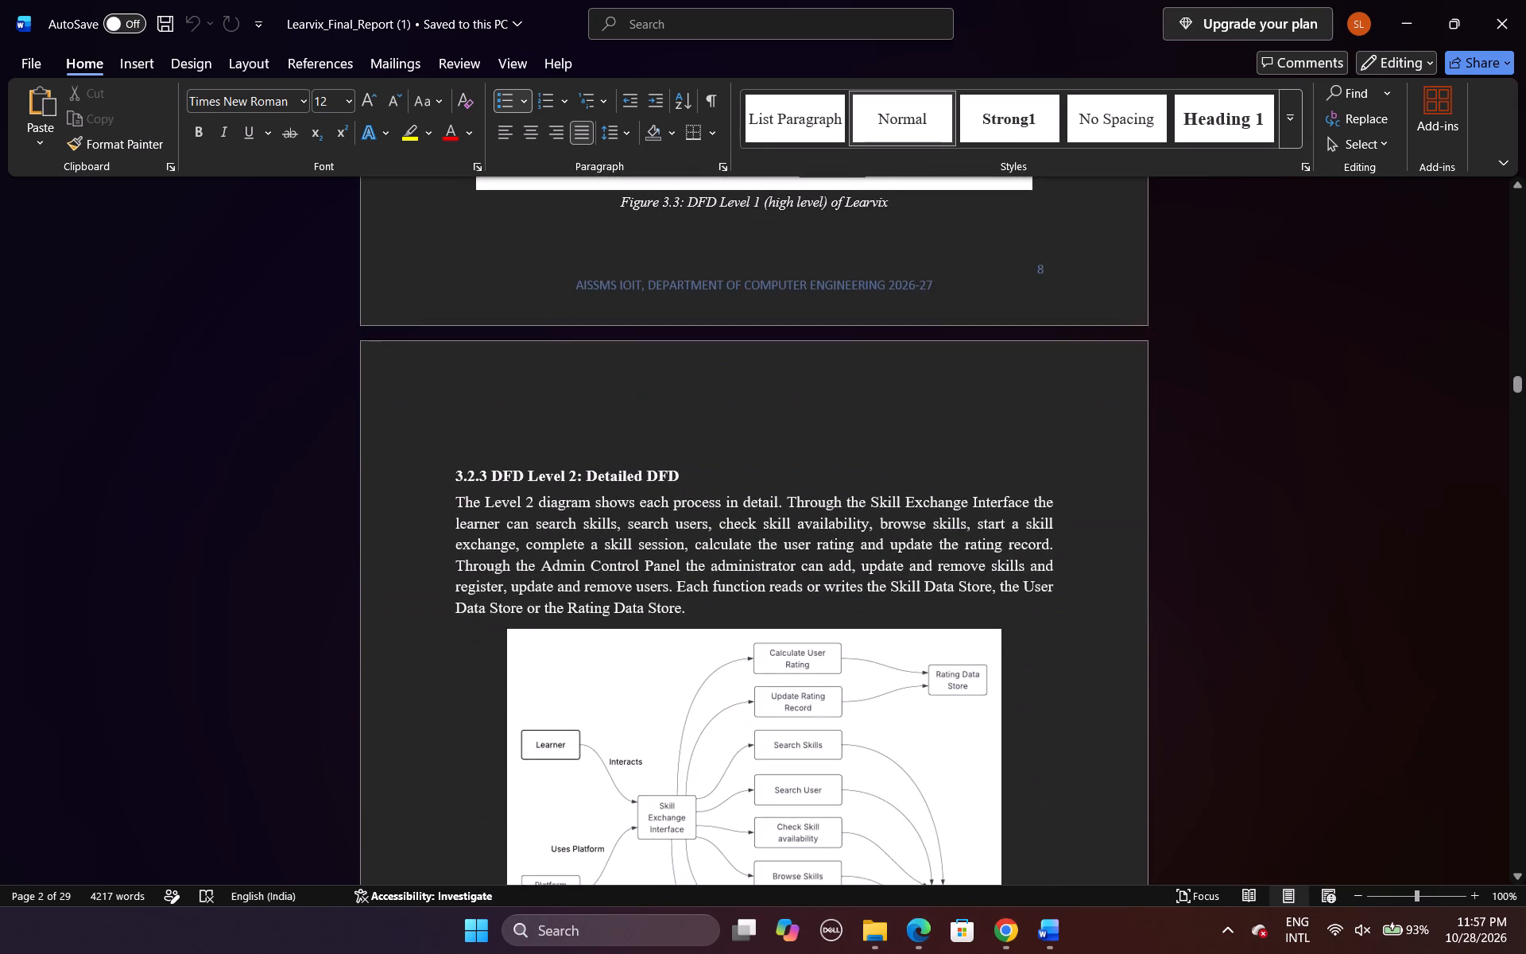
scroll(813, 740, up, 5)
scroll(813, 740, down, 1)
scroll(813, 740, up, 2)
scroll(813, 740, down, 1)
scroll(813, 740, up, 1)
scroll(813, 740, down, 1)
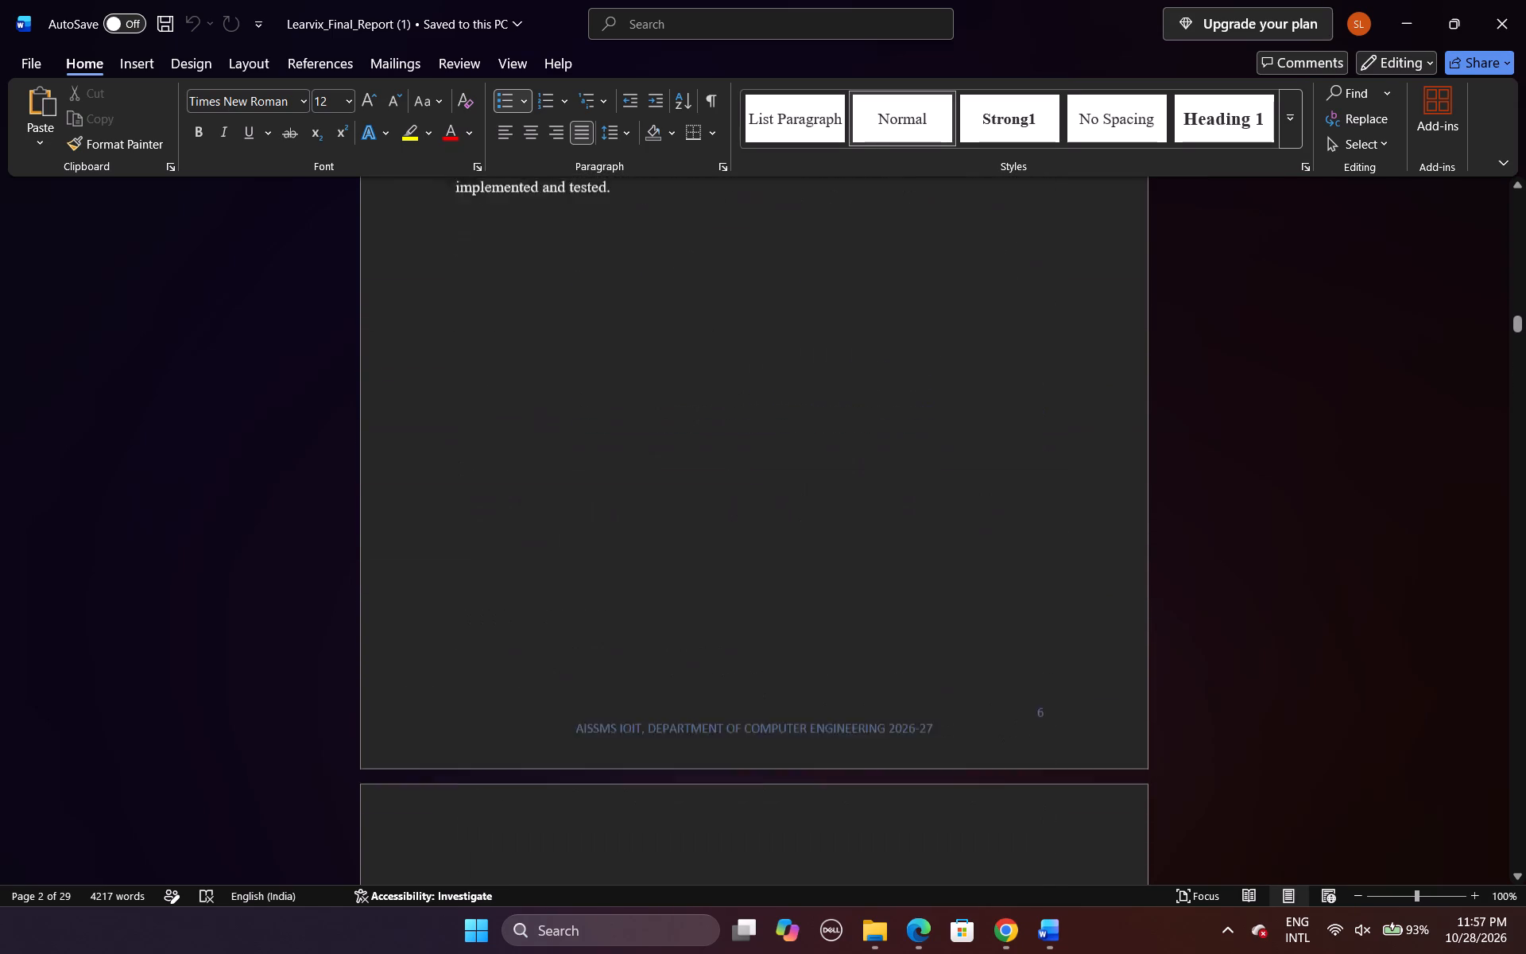
scroll(813, 740, down, 1)
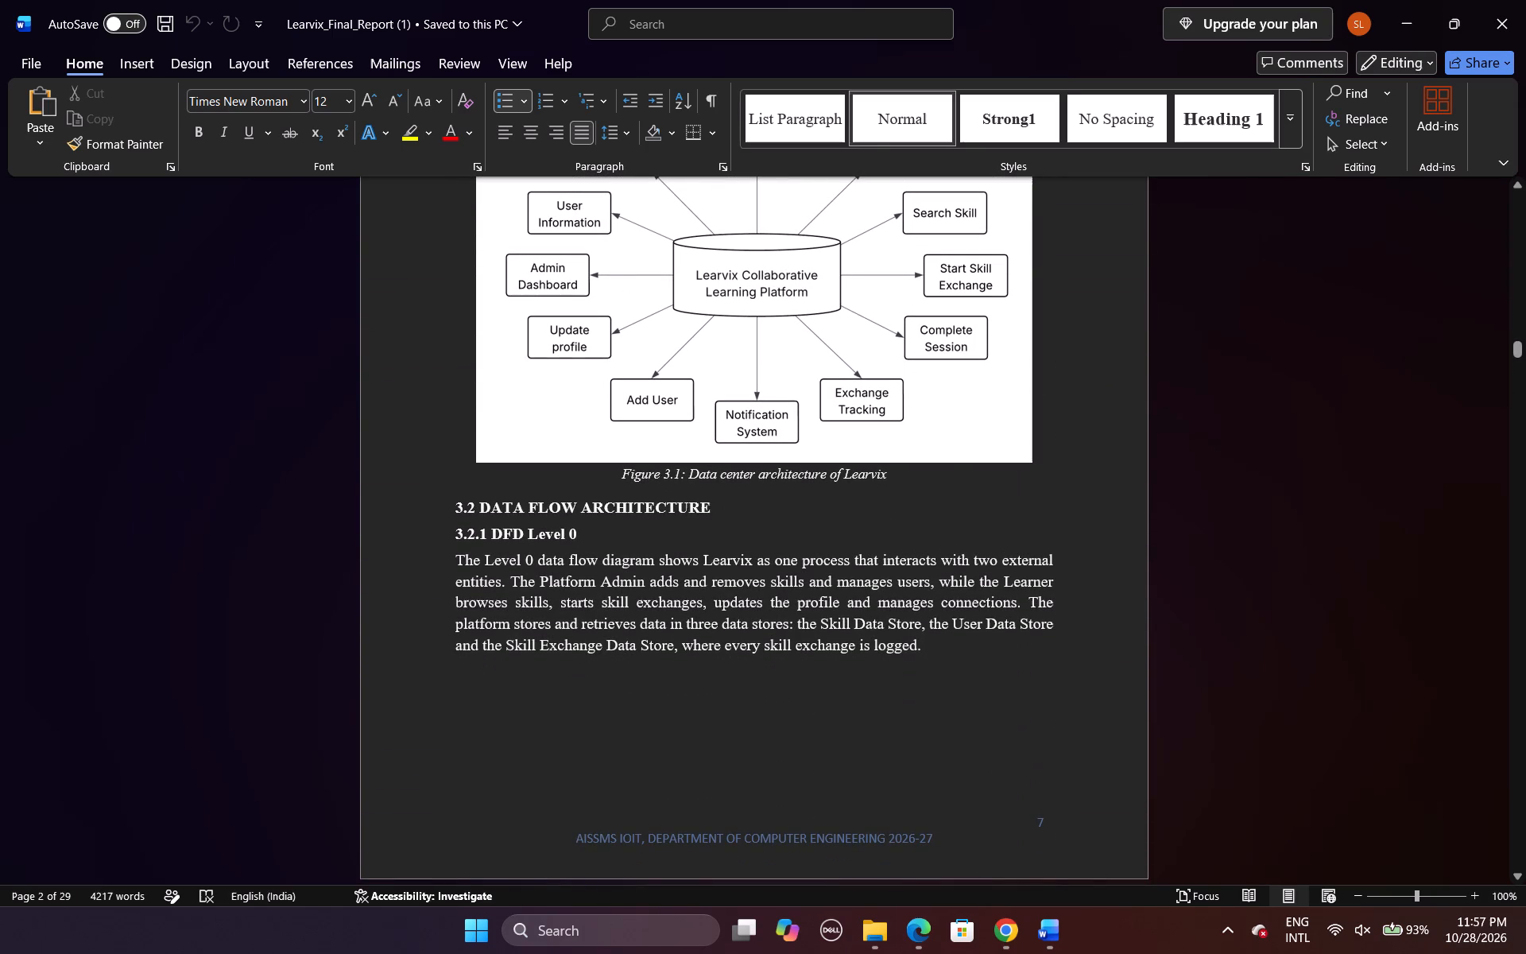
triple_click(806, 468)
click(844, 440)
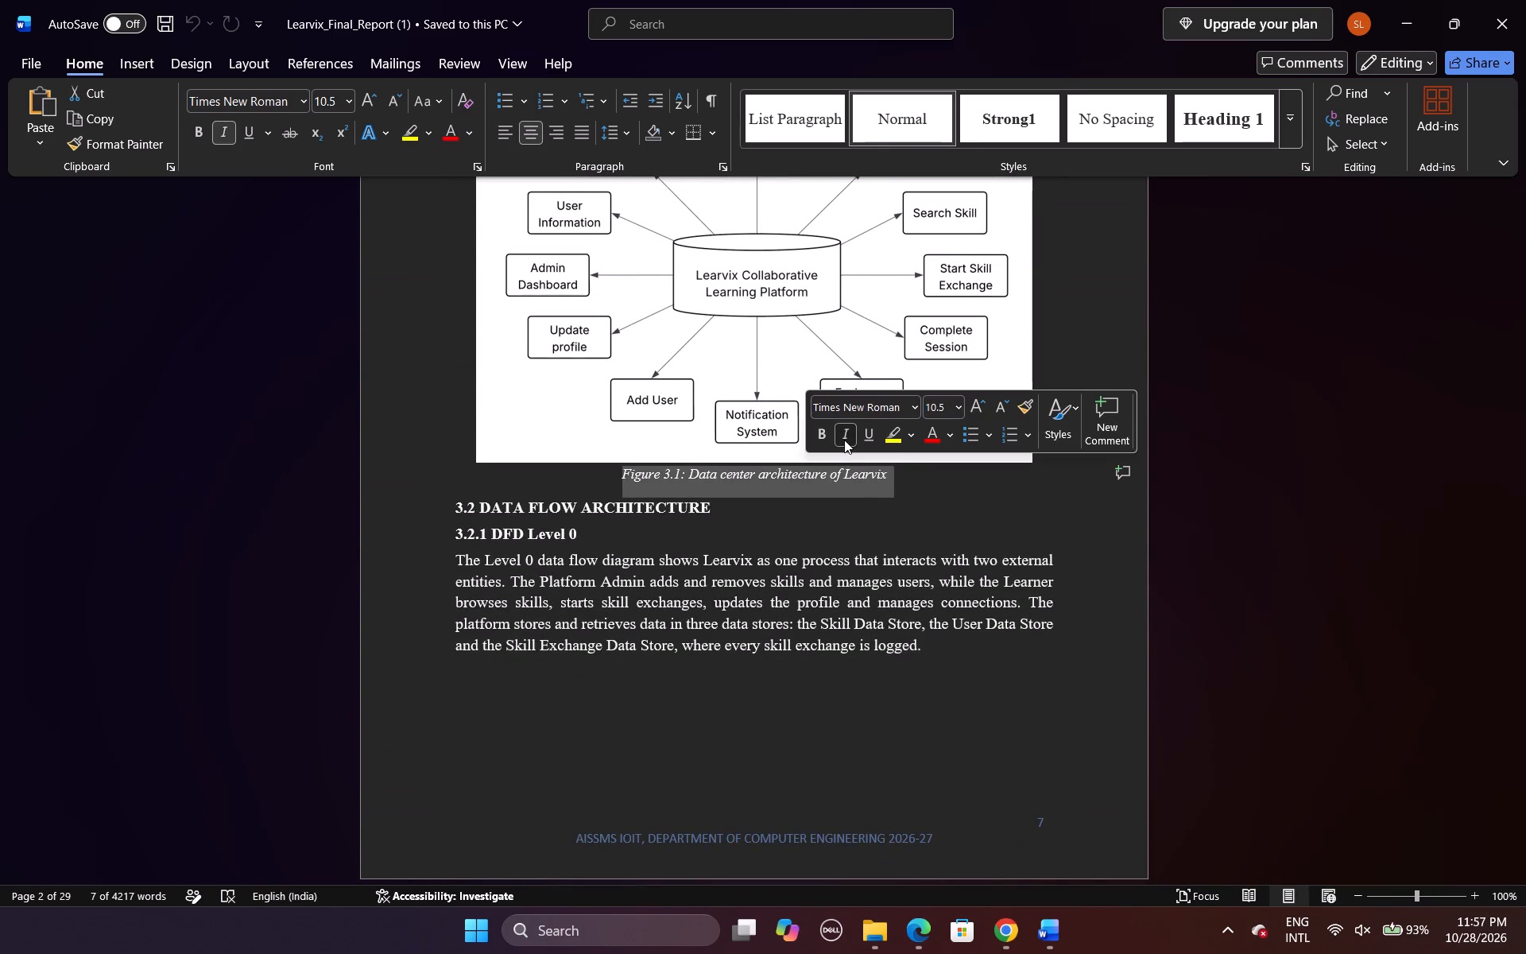
Remove the italic formatting from the Figure 3.2 caption, "DFD Level 0 of Learvix".
scroll(792, 699, down, 4)
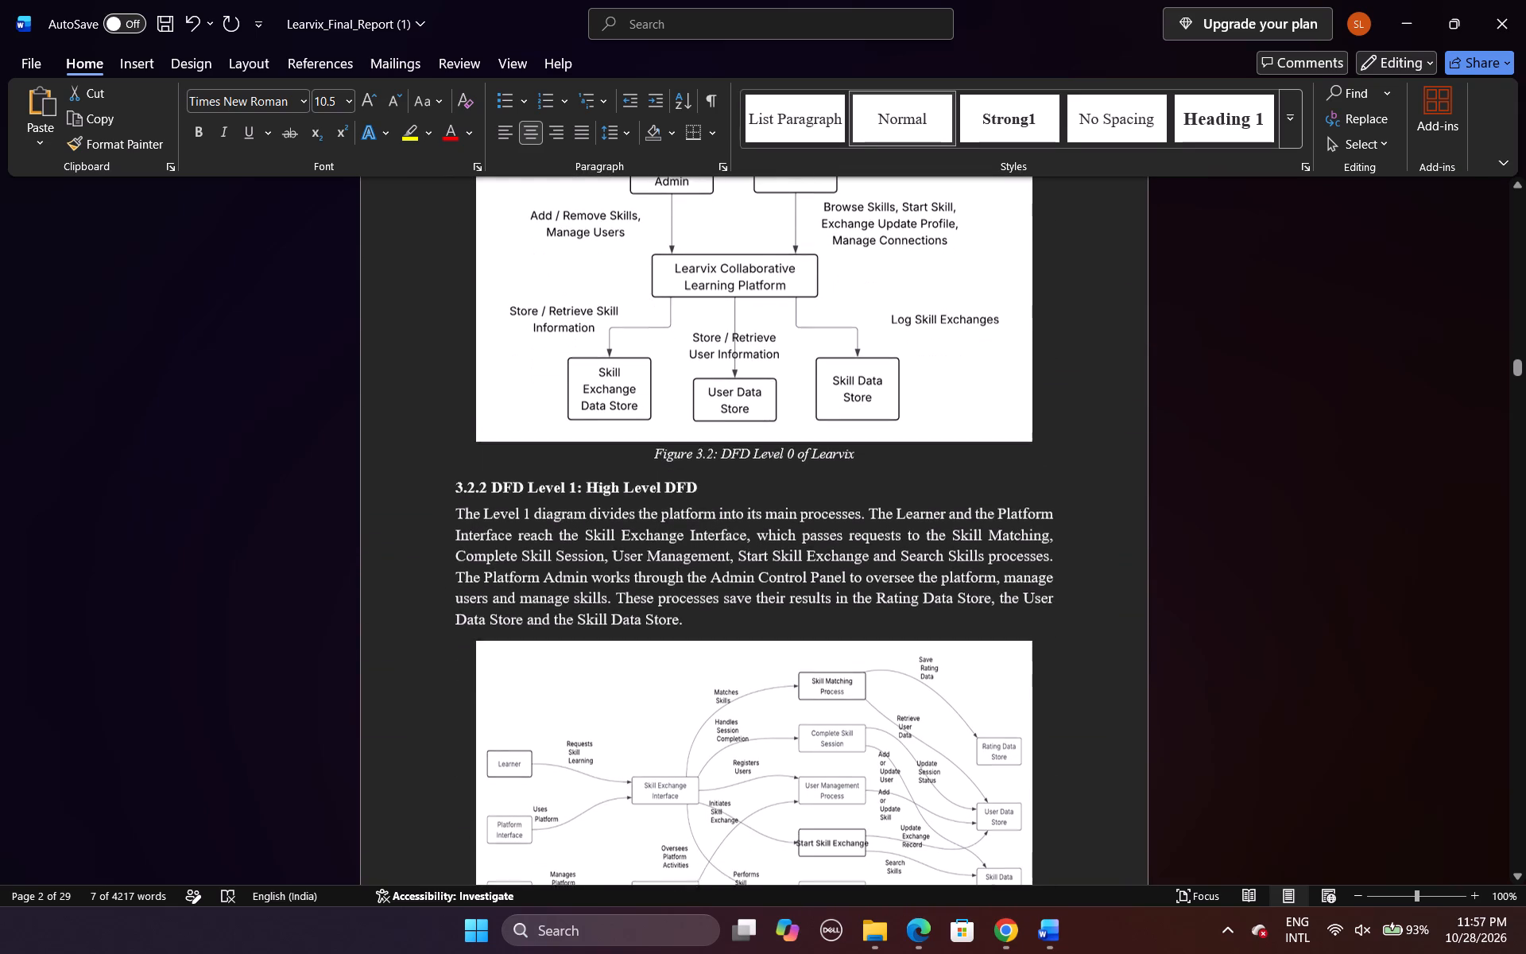
triple_click(764, 445)
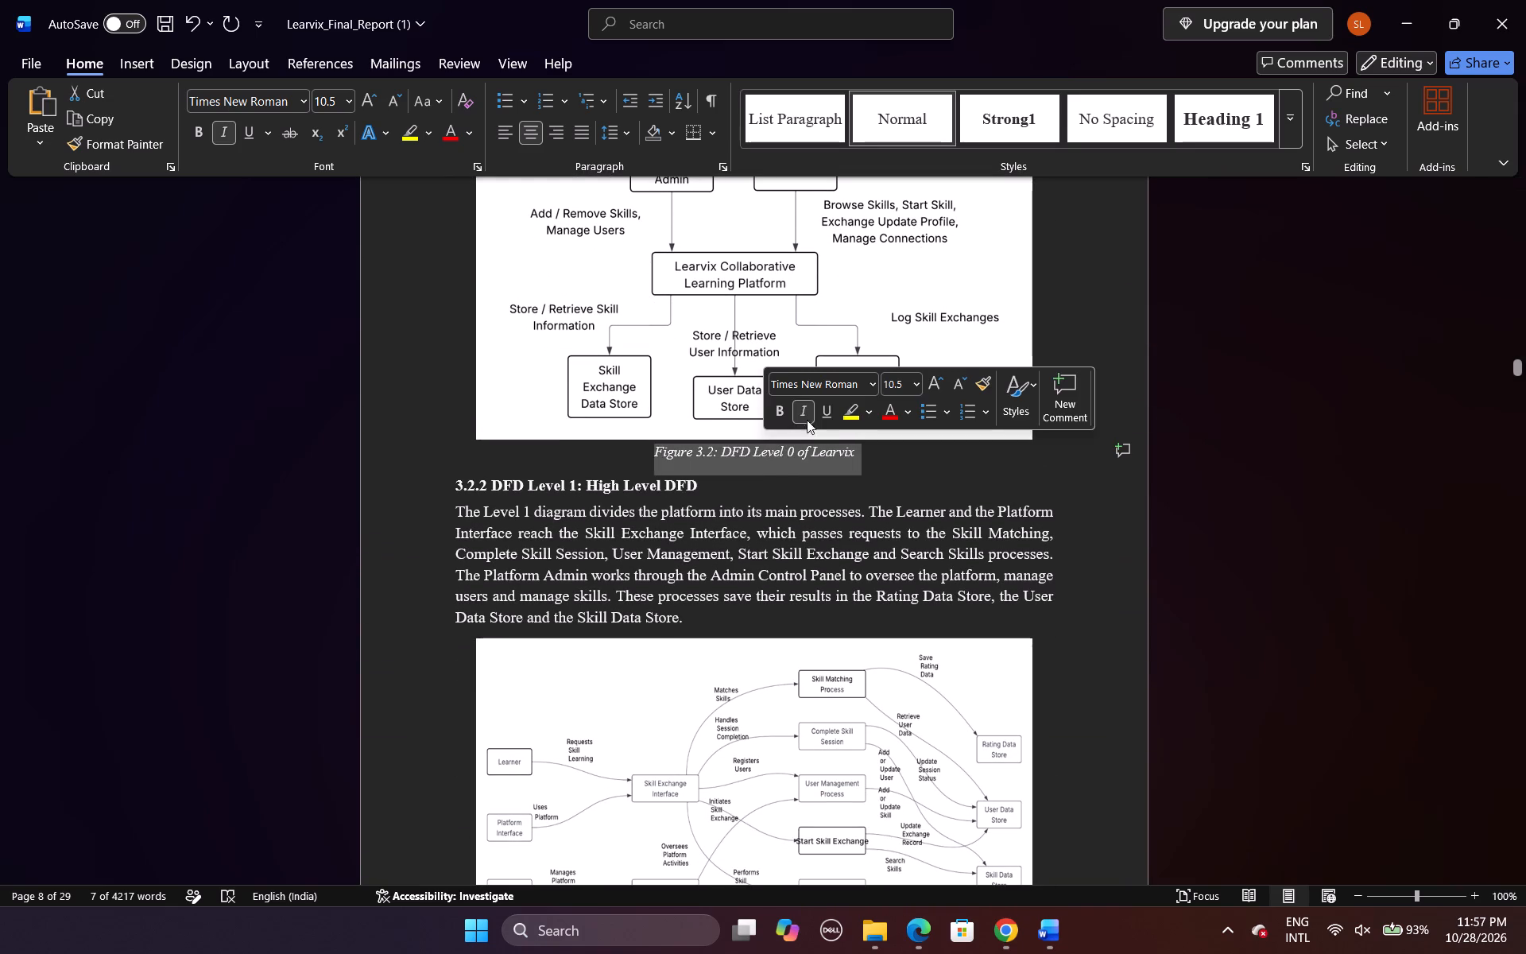
click(807, 414)
click(690, 475)
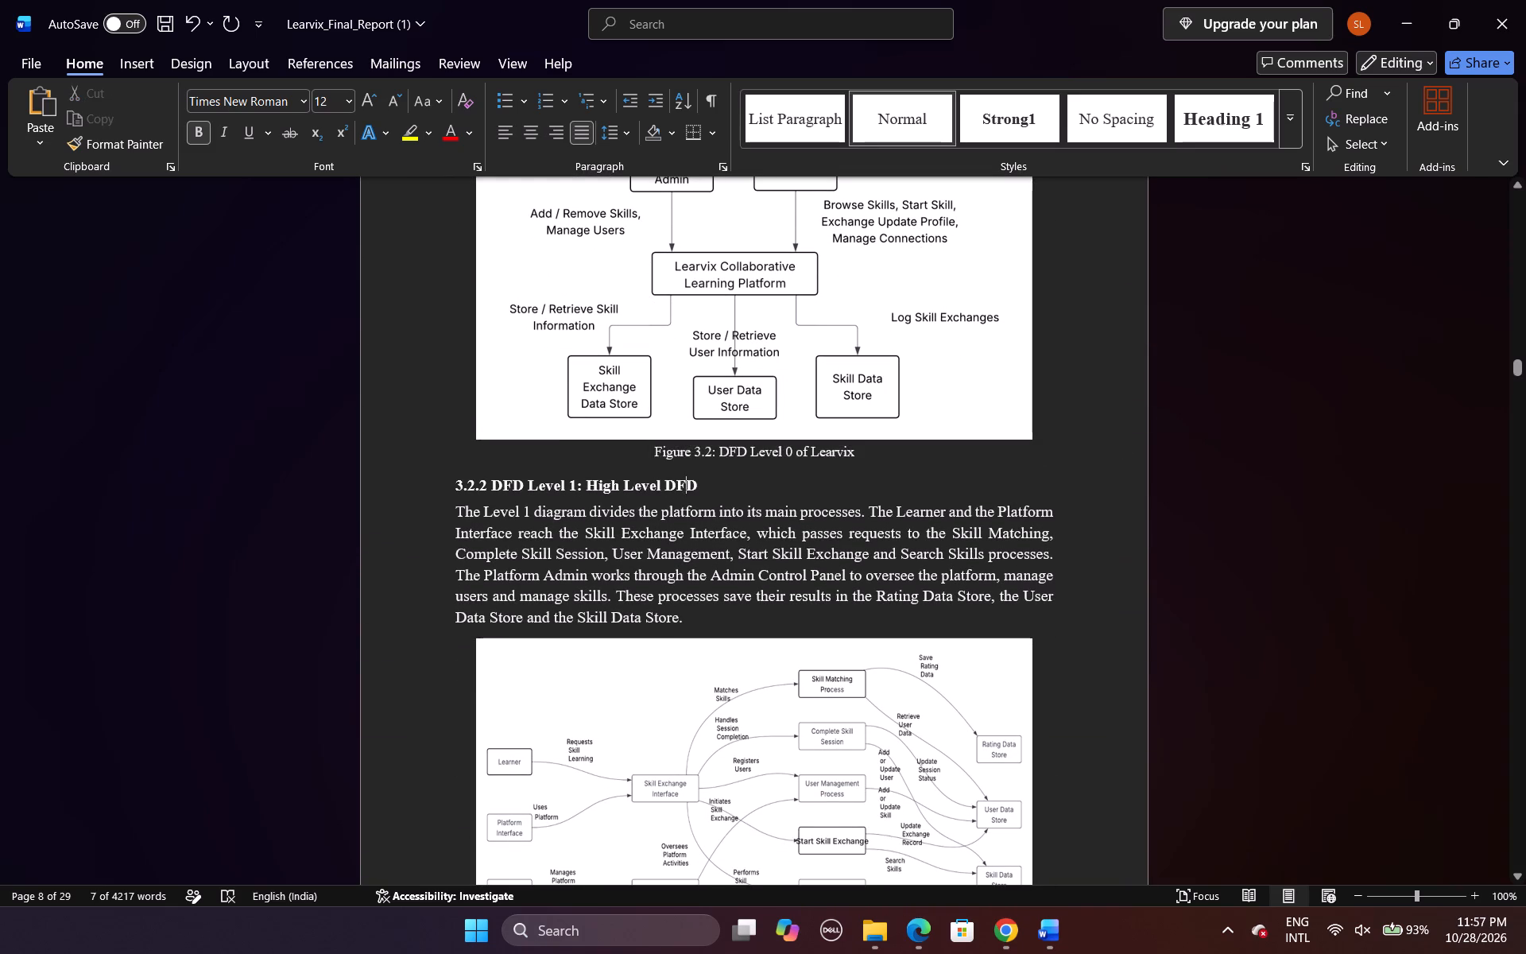
Remove the italic formatting from the whole Figure 3.3 caption, "DFD Level 1 (high level) of Learvix".
scroll(690, 475, up, 9)
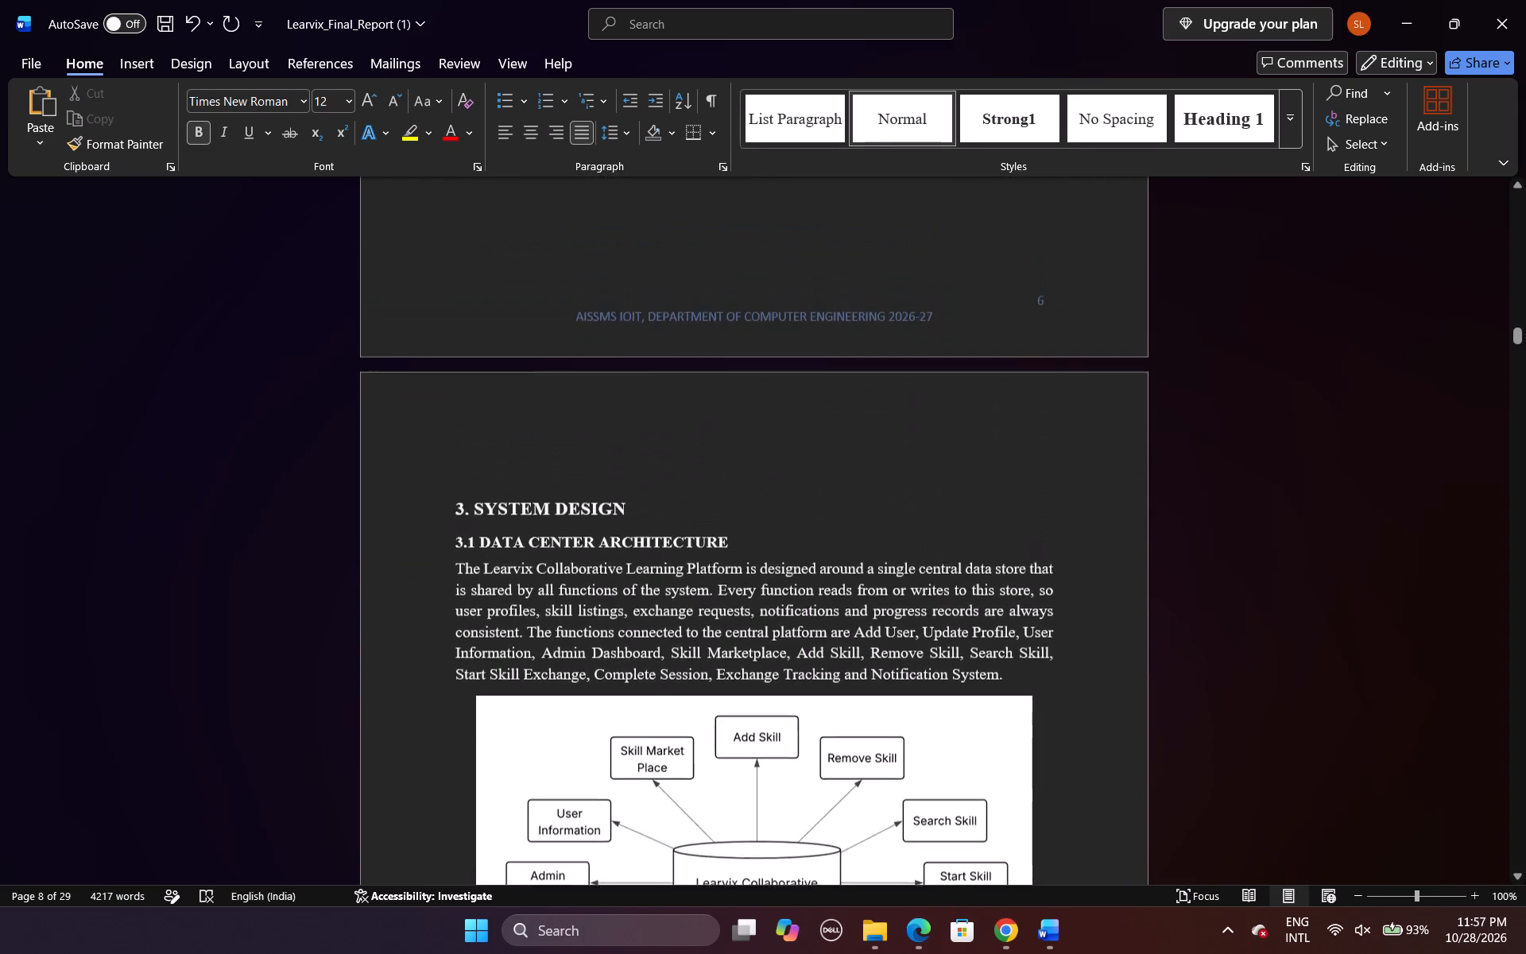
scroll(690, 475, up, 1)
scroll(690, 475, down, 2)
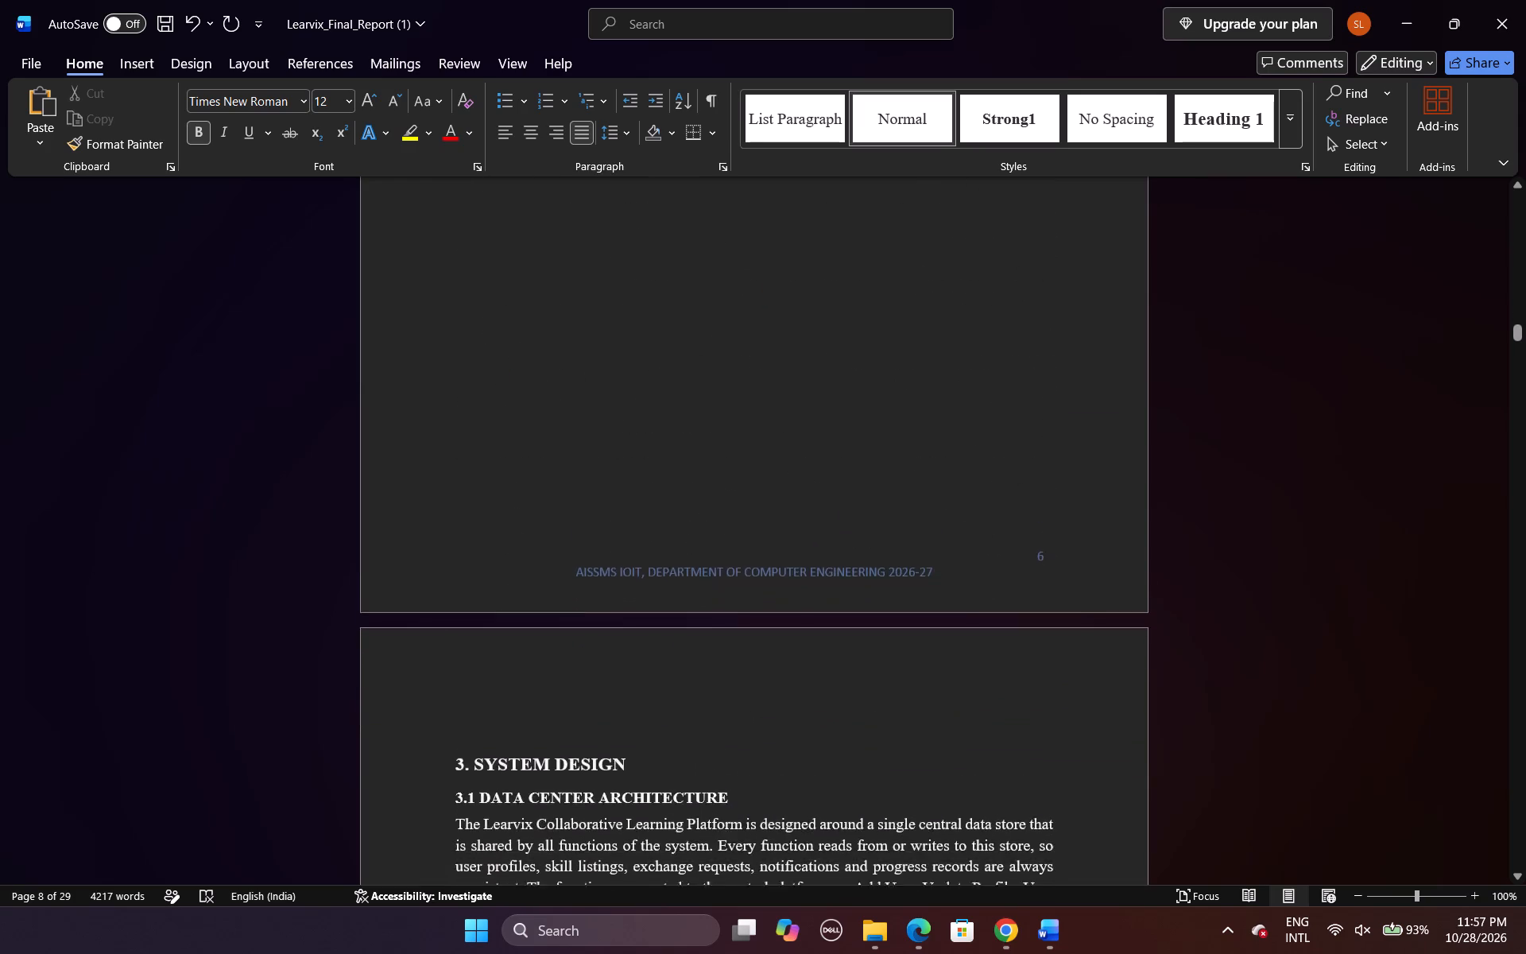
scroll(690, 475, down, 8)
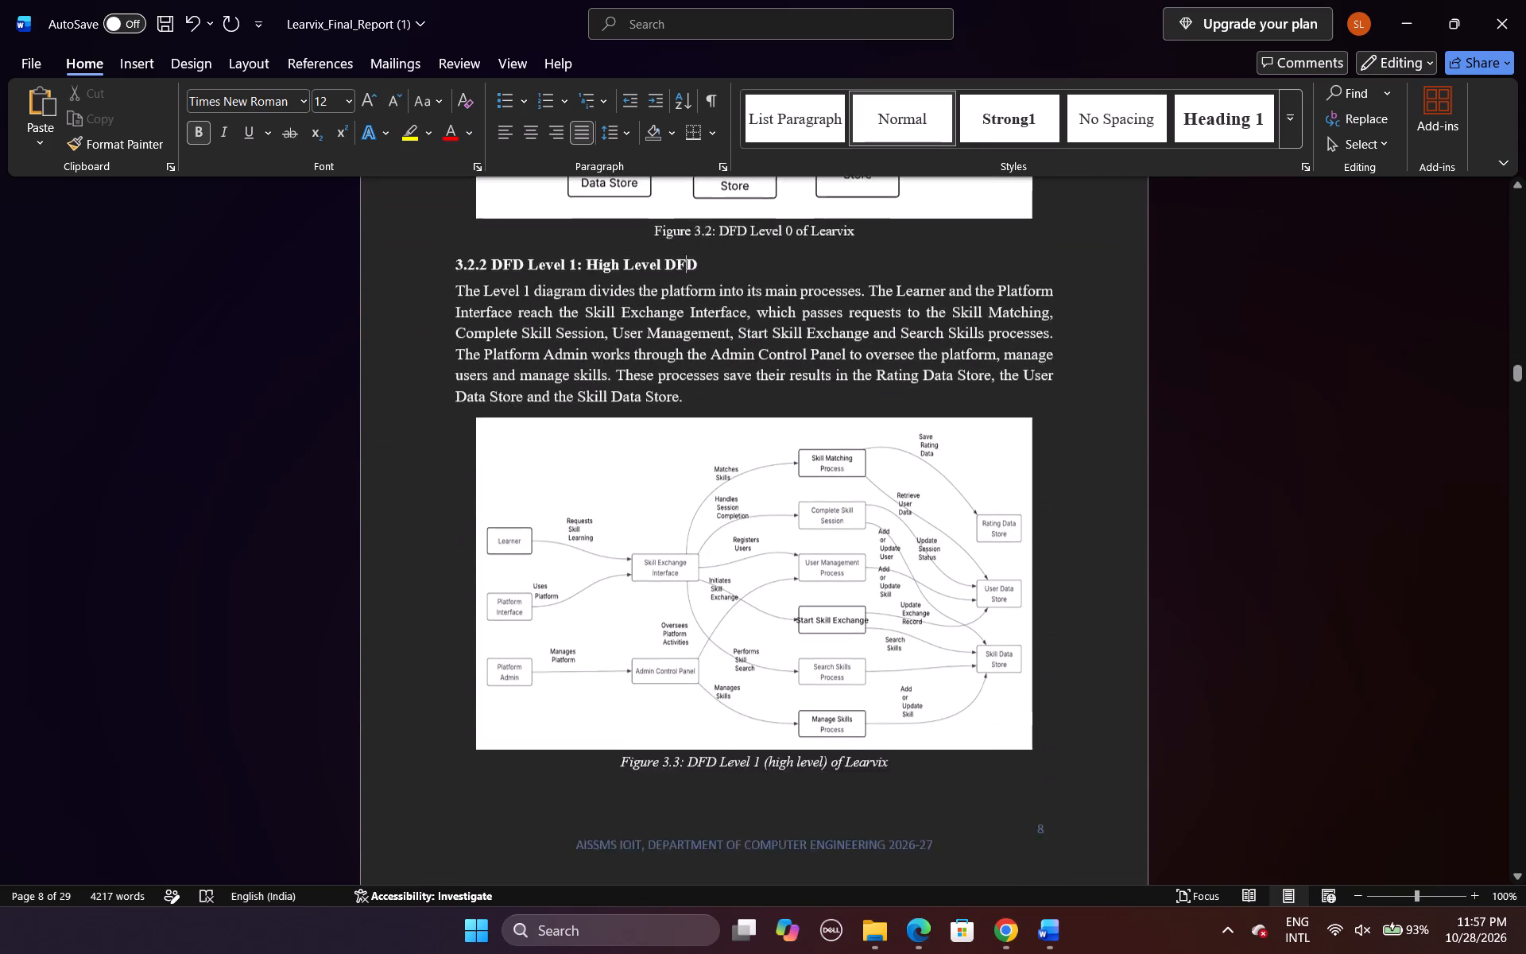
scroll(690, 475, down, 1)
triple_click(721, 373)
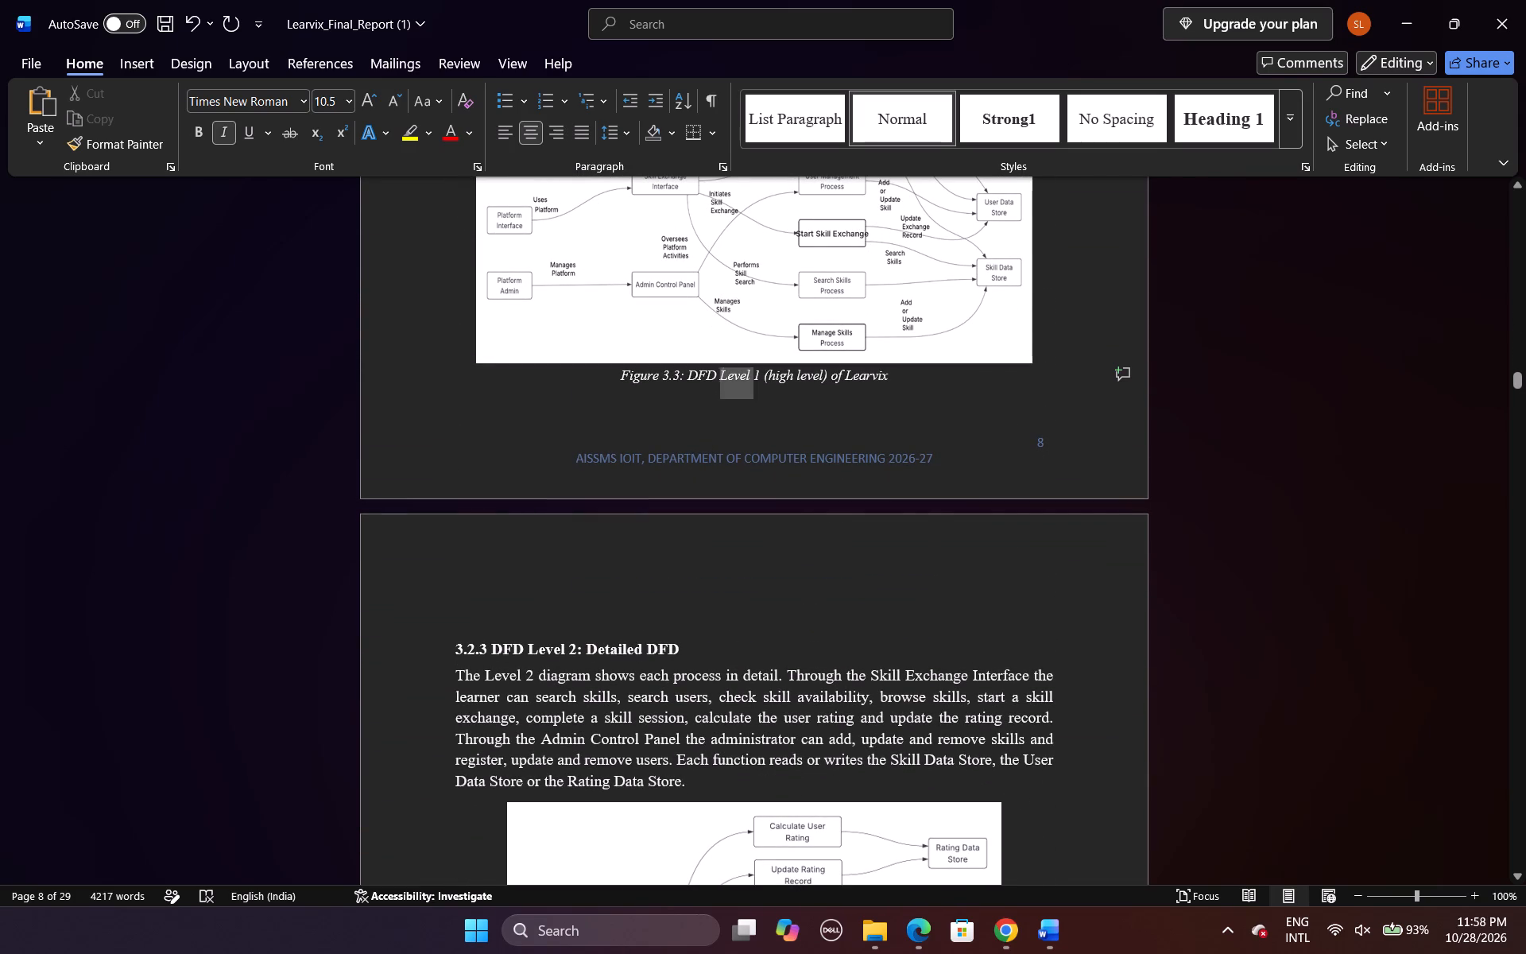
click(721, 373)
triple_click(749, 382)
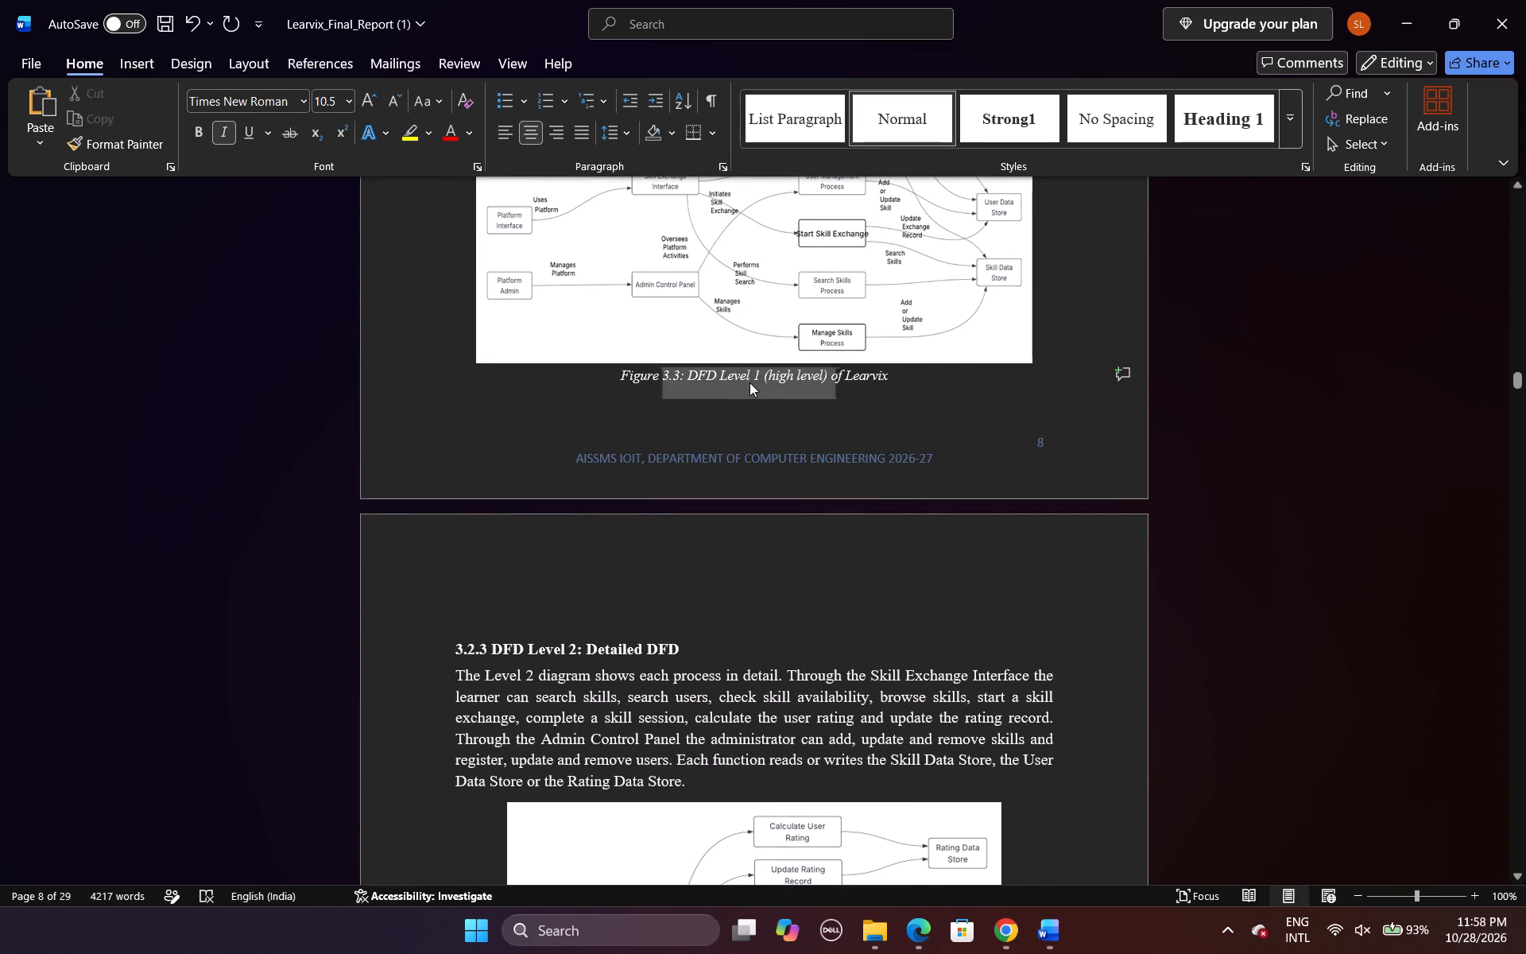
click(787, 357)
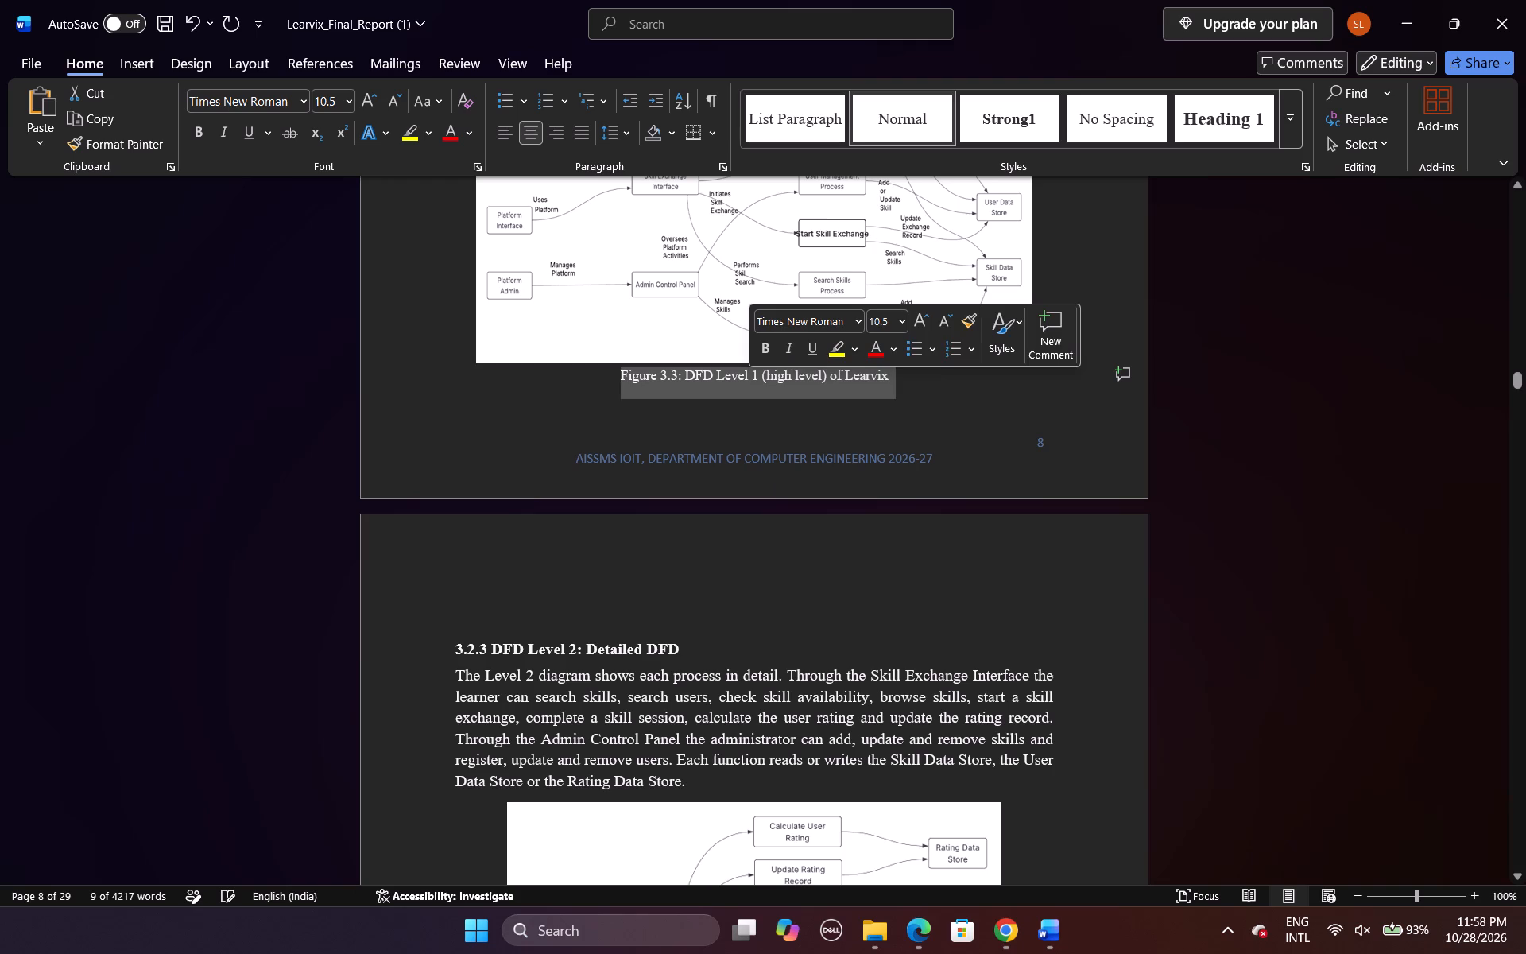
click(745, 619)
Remove the italic formatting from the Figure 3.4 caption, "DFD Level 2 (detailed) of Learvix".
scroll(745, 619, down, 3)
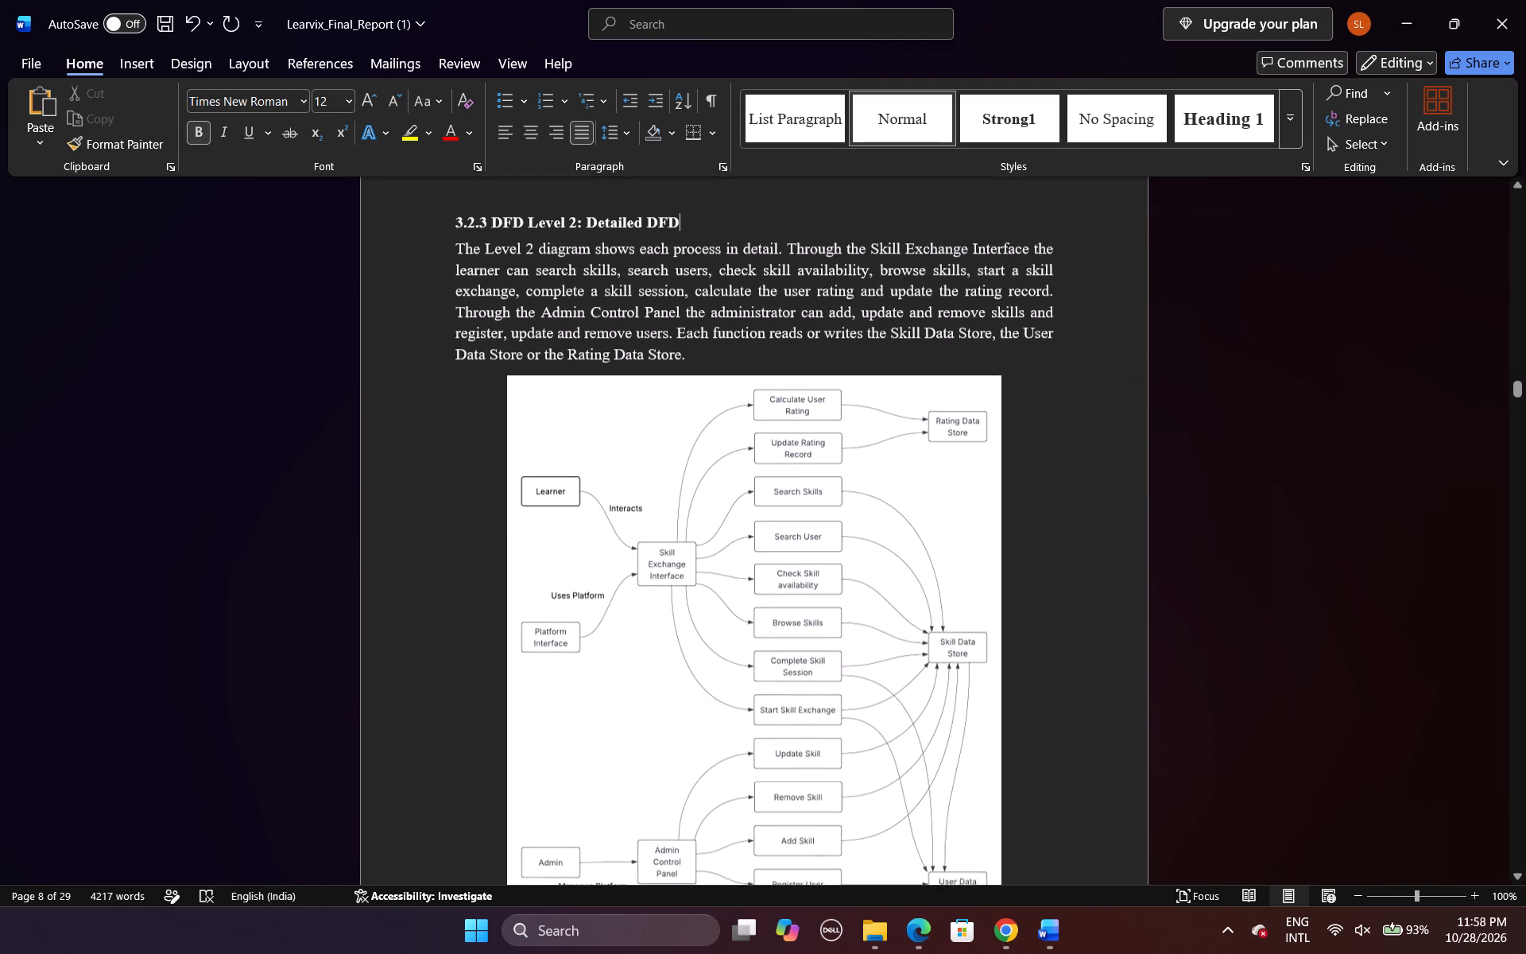
scroll(778, 647, down, 2)
triple_click(742, 728)
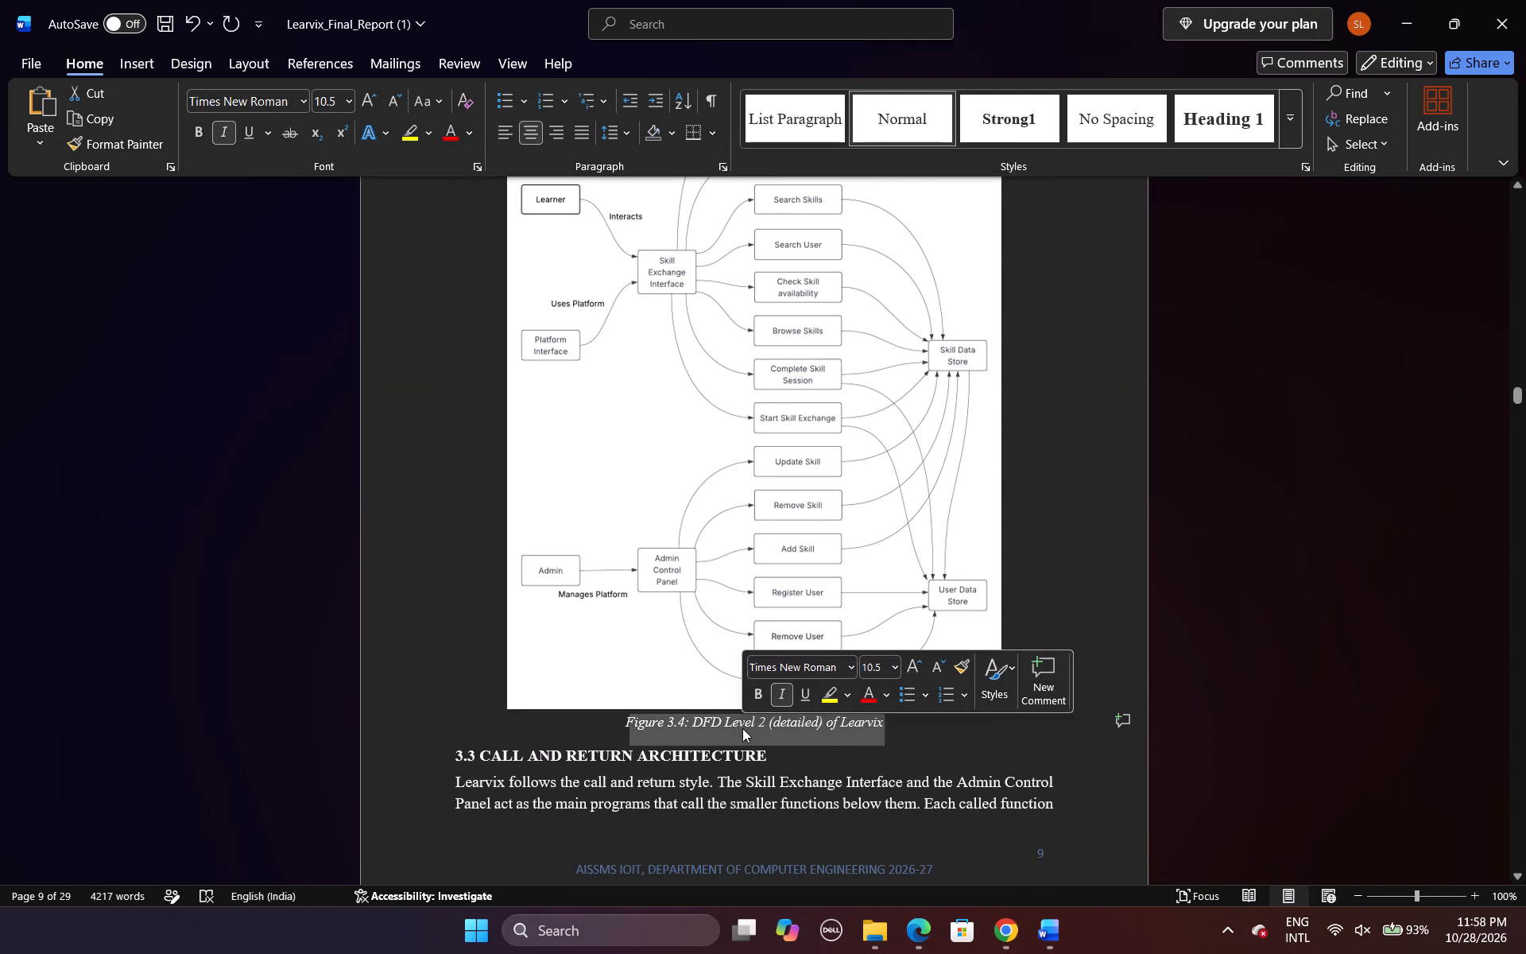
click(773, 700)
click(767, 753)
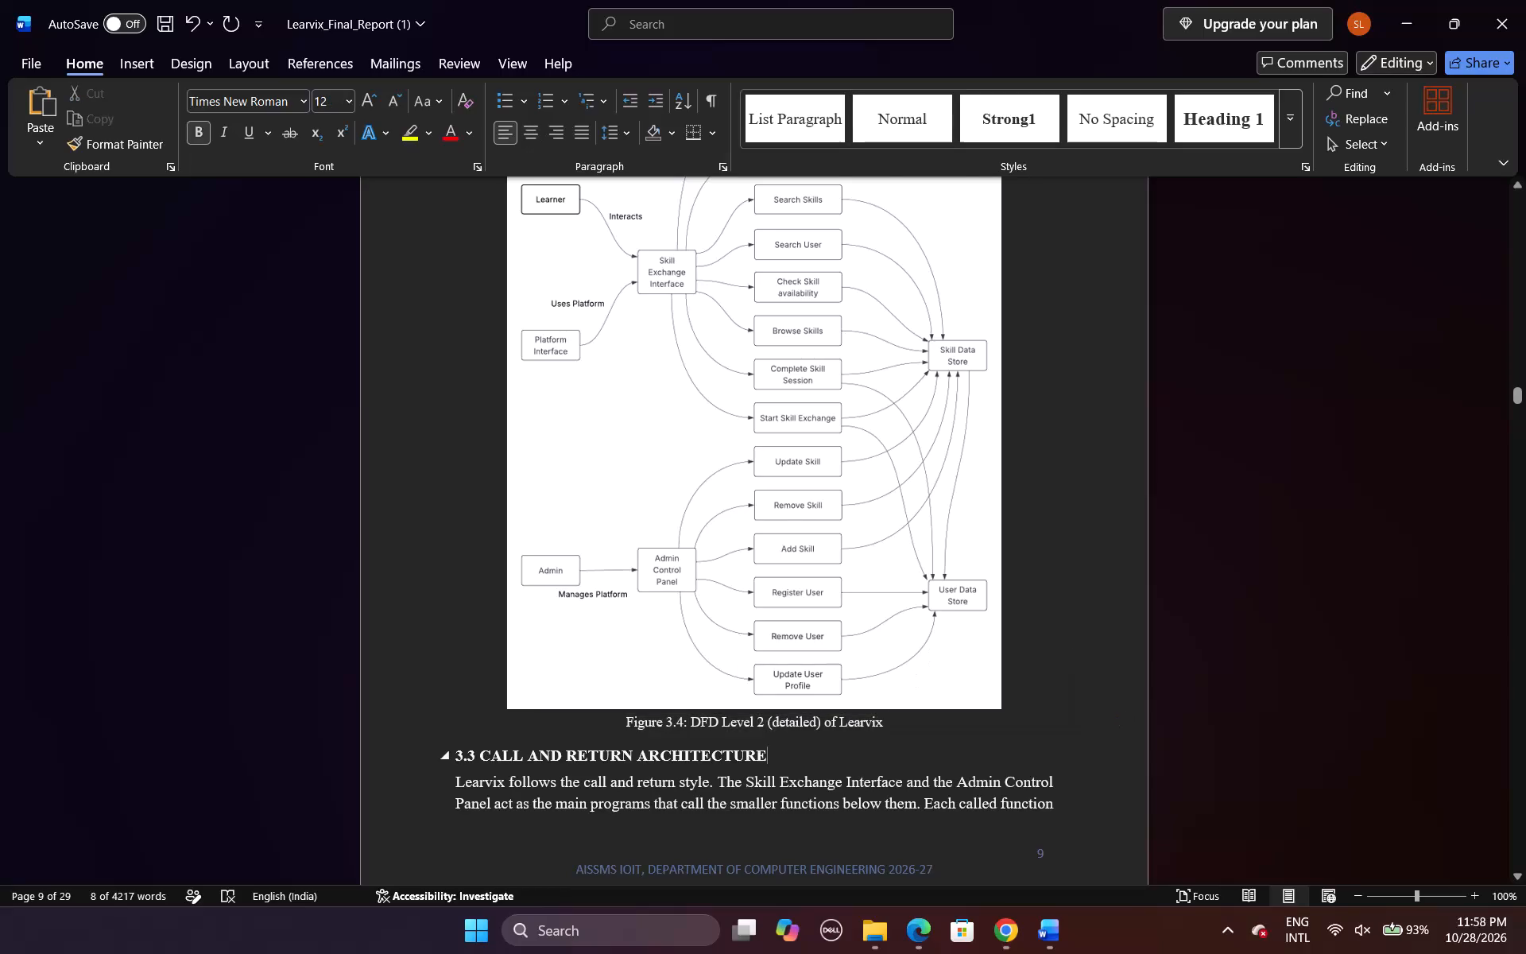
Remove the italic formatting from the Figure 3.5 caption, "Call and return architecture of Learvix".
scroll(767, 753, down, 3)
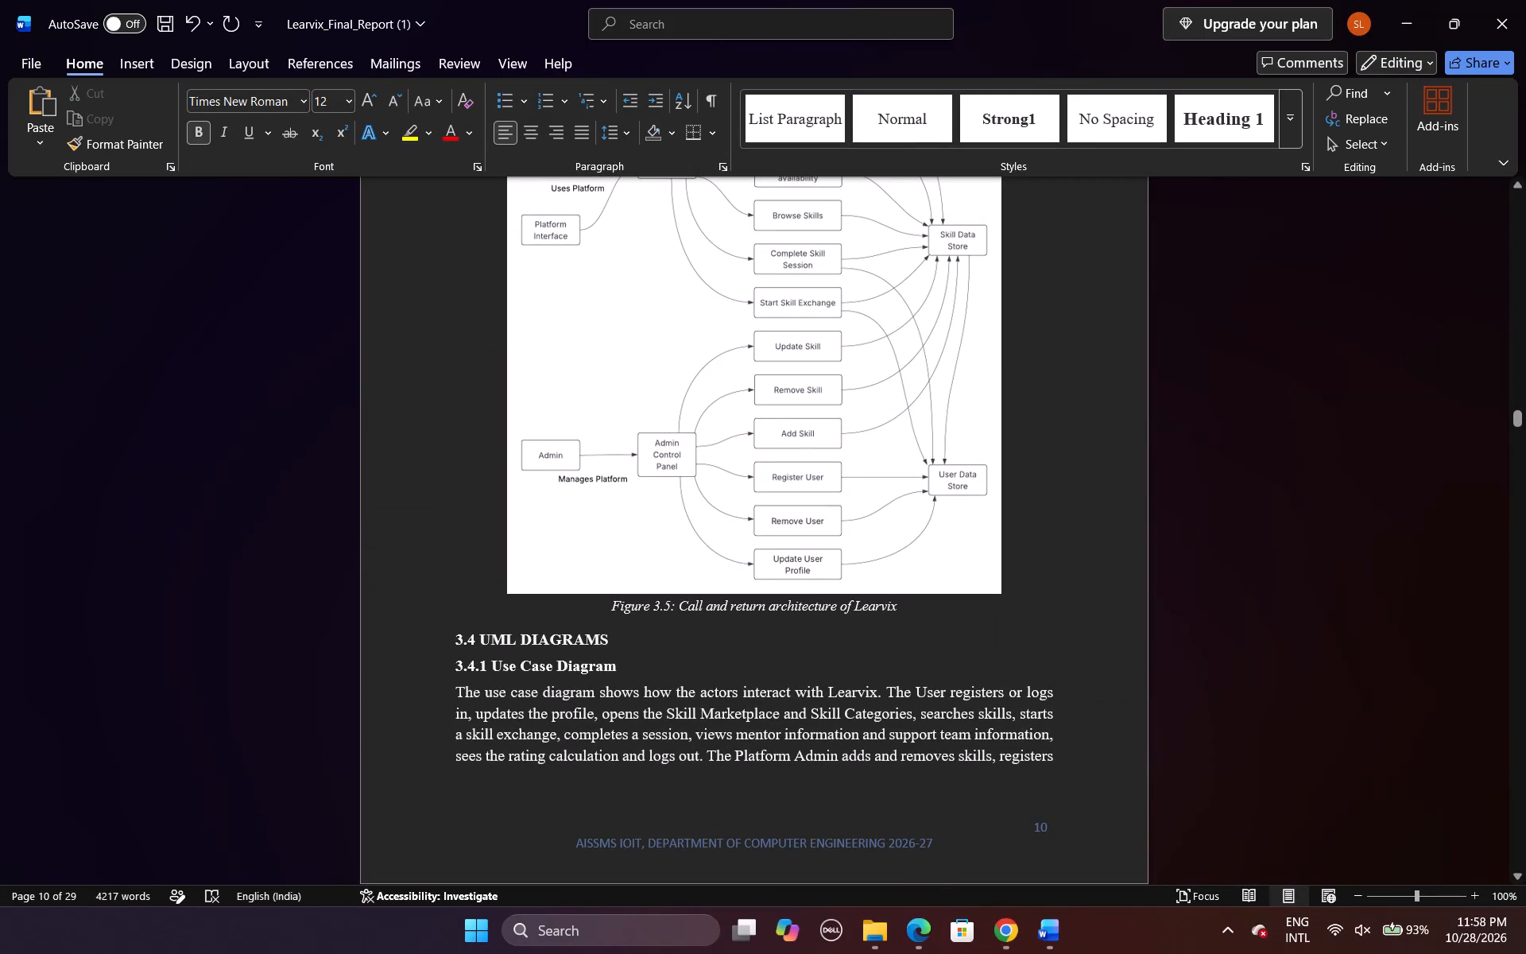
triple_click(776, 619)
click(776, 619)
triple_click(788, 613)
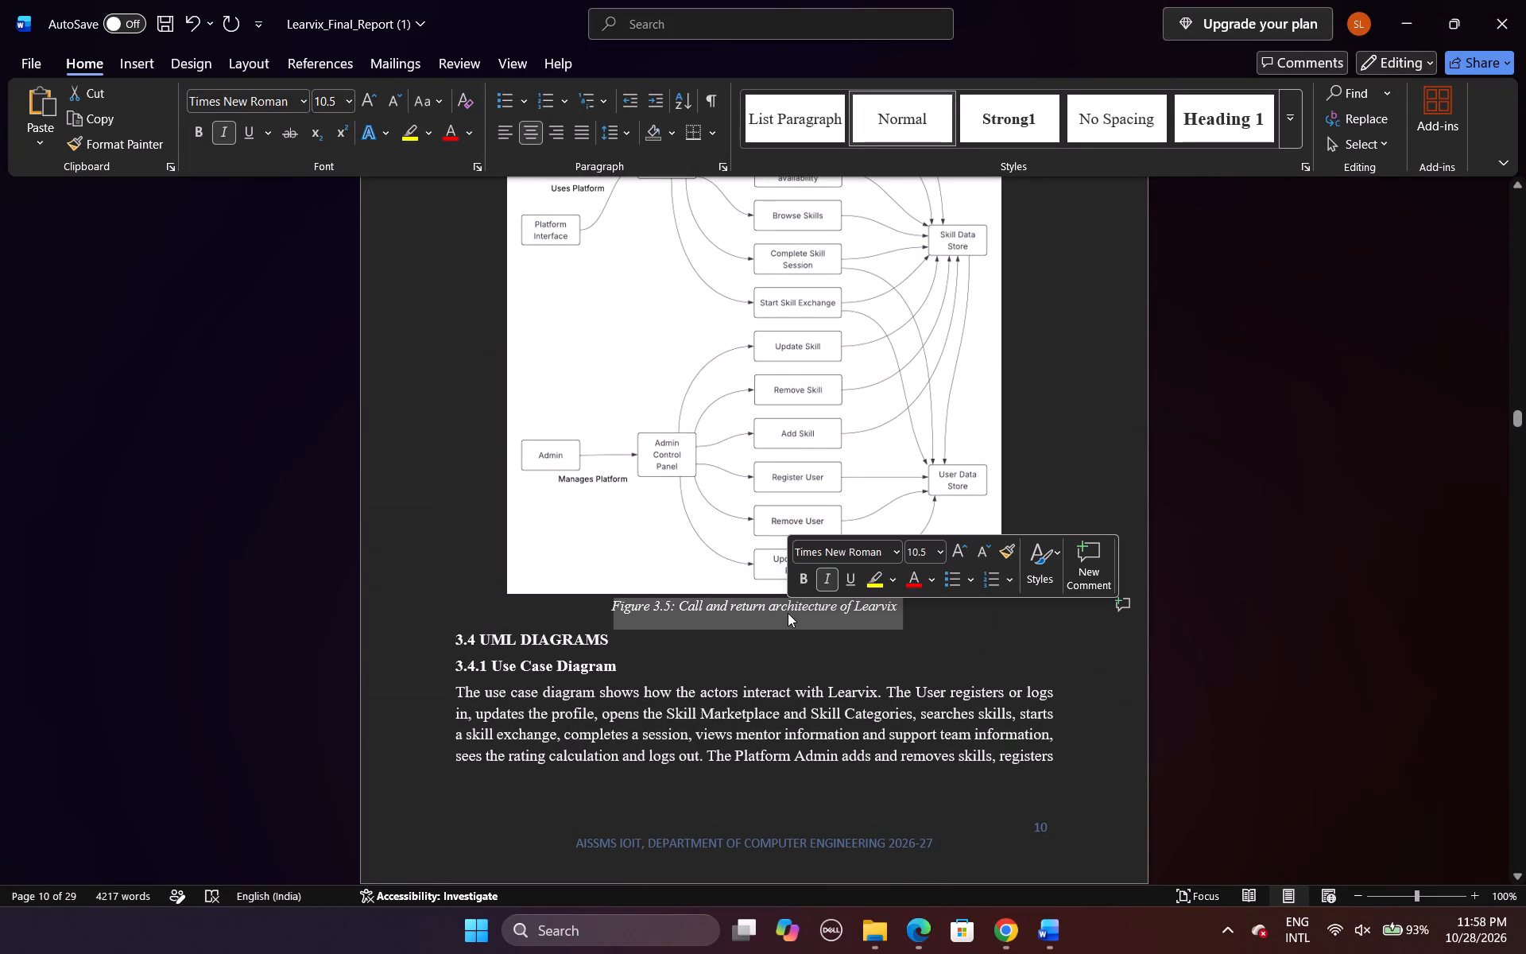
click(819, 580)
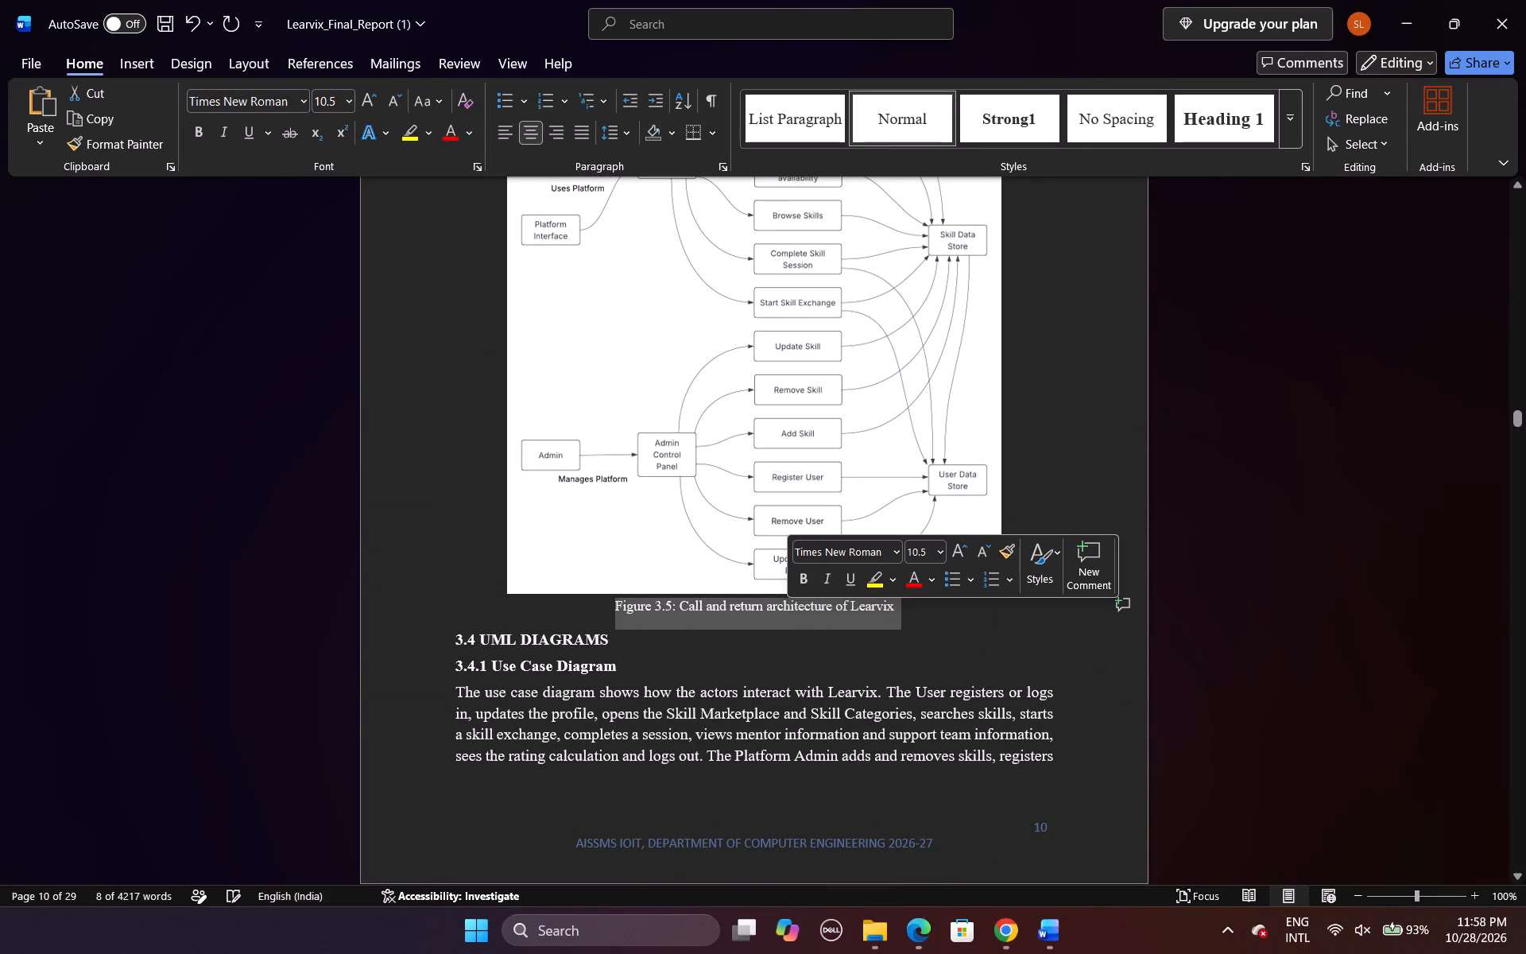
Remove the italic formatting from the Figure 3.6 caption, "Use case diagram of Learvix".
scroll(784, 688, down, 3)
scroll(784, 688, up, 1)
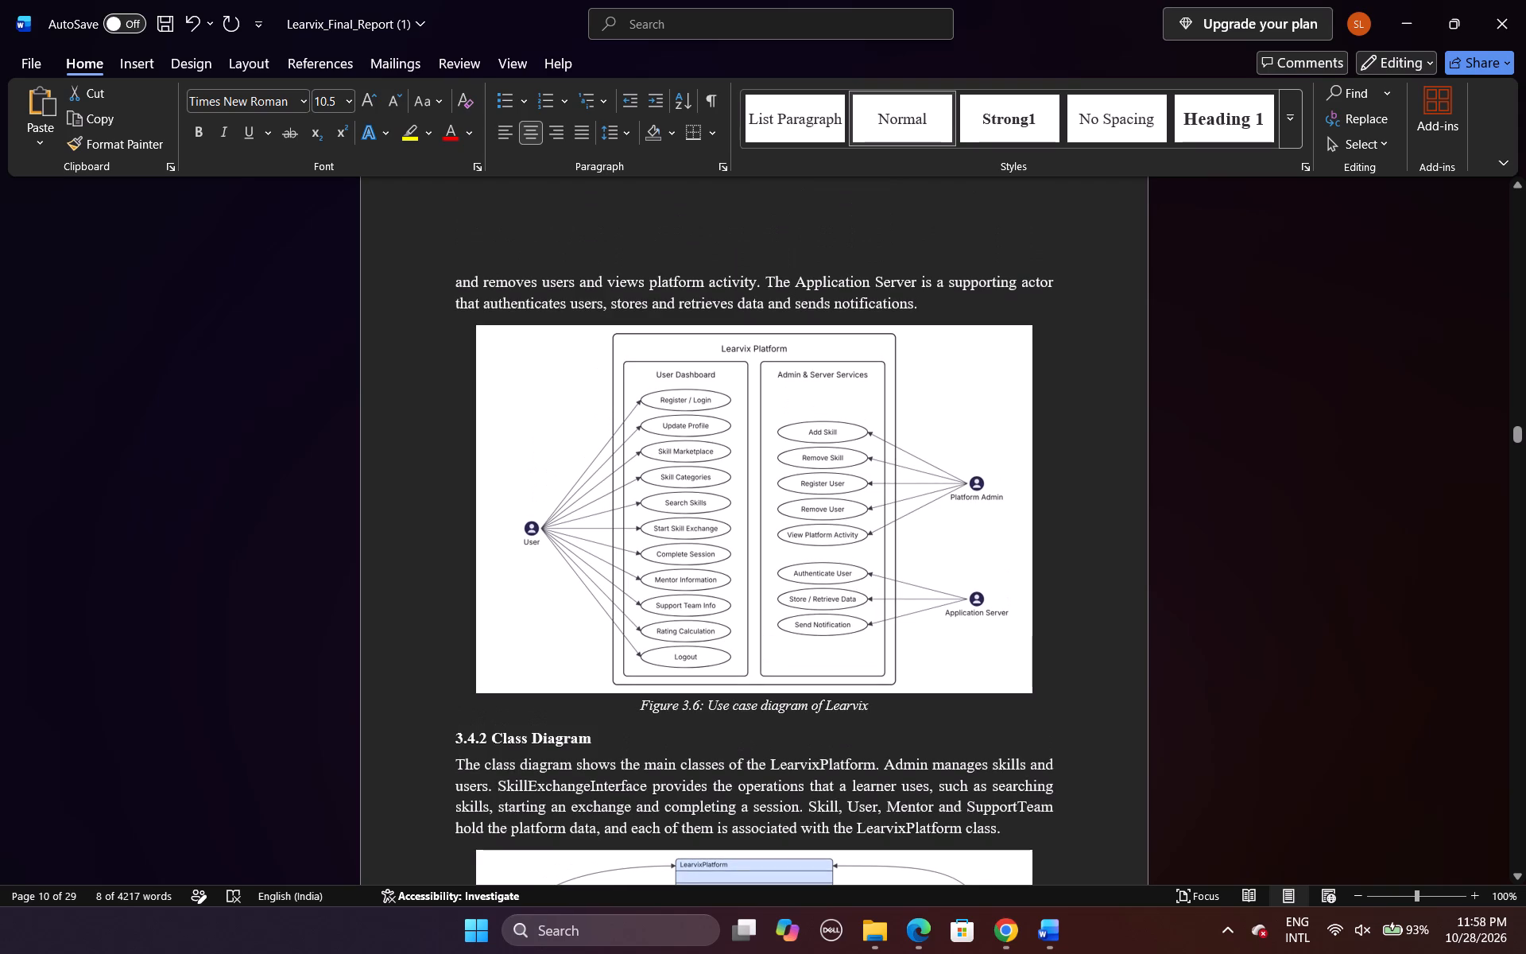
triple_click(734, 710)
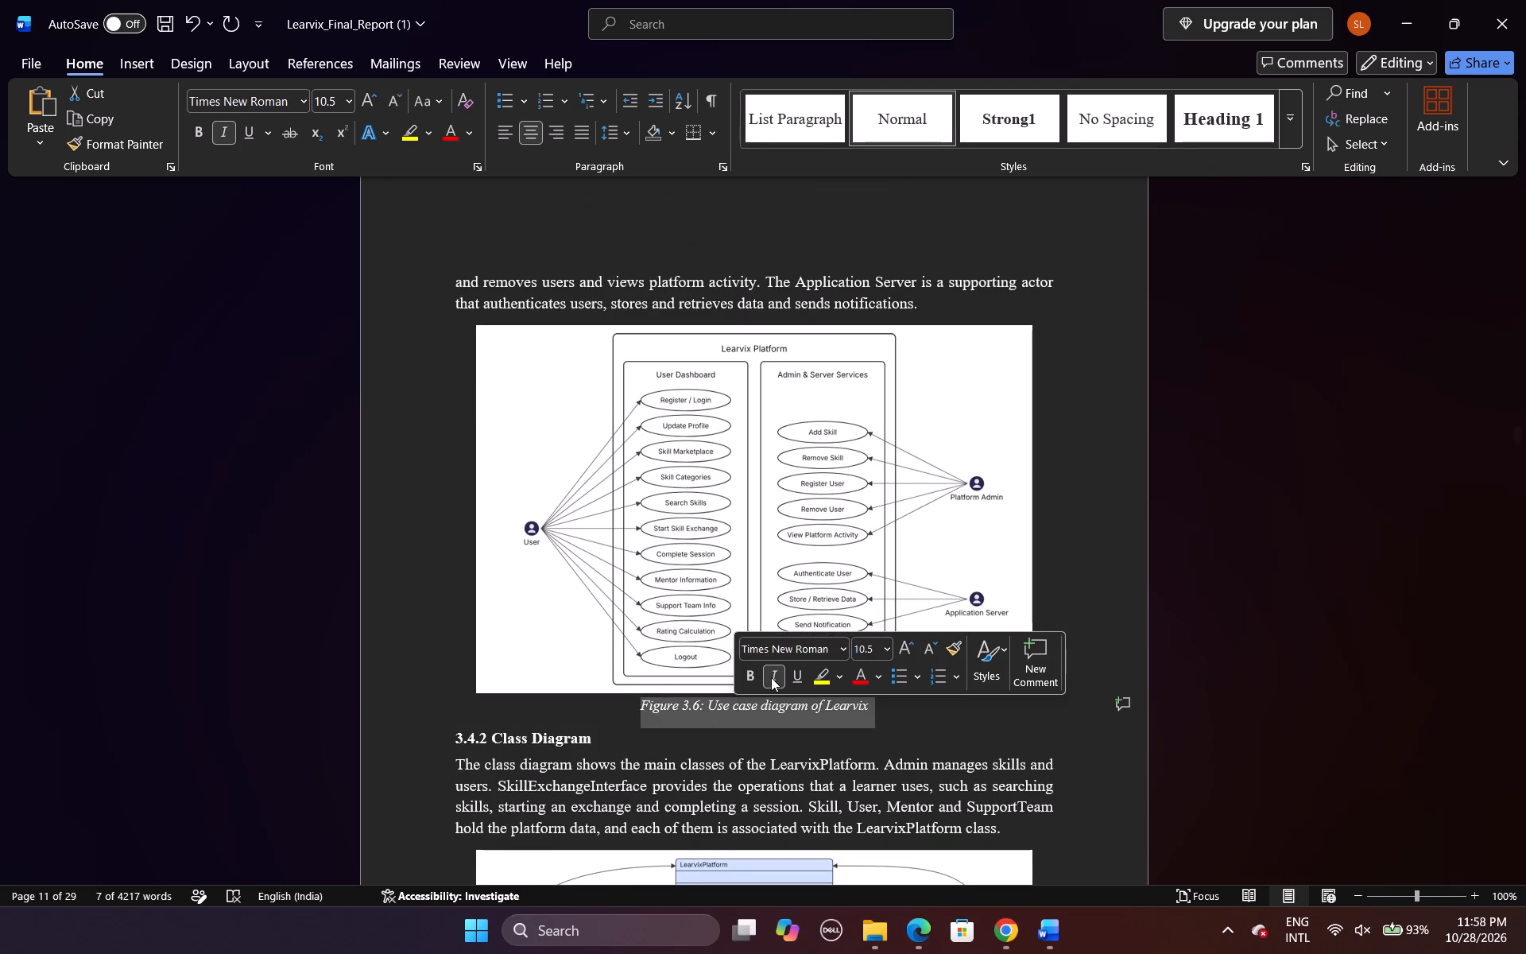
click(771, 677)
Remove the italic formatting from the Figure 3.7 caption, "Class diagram of Learvix".
scroll(739, 754, down, 1)
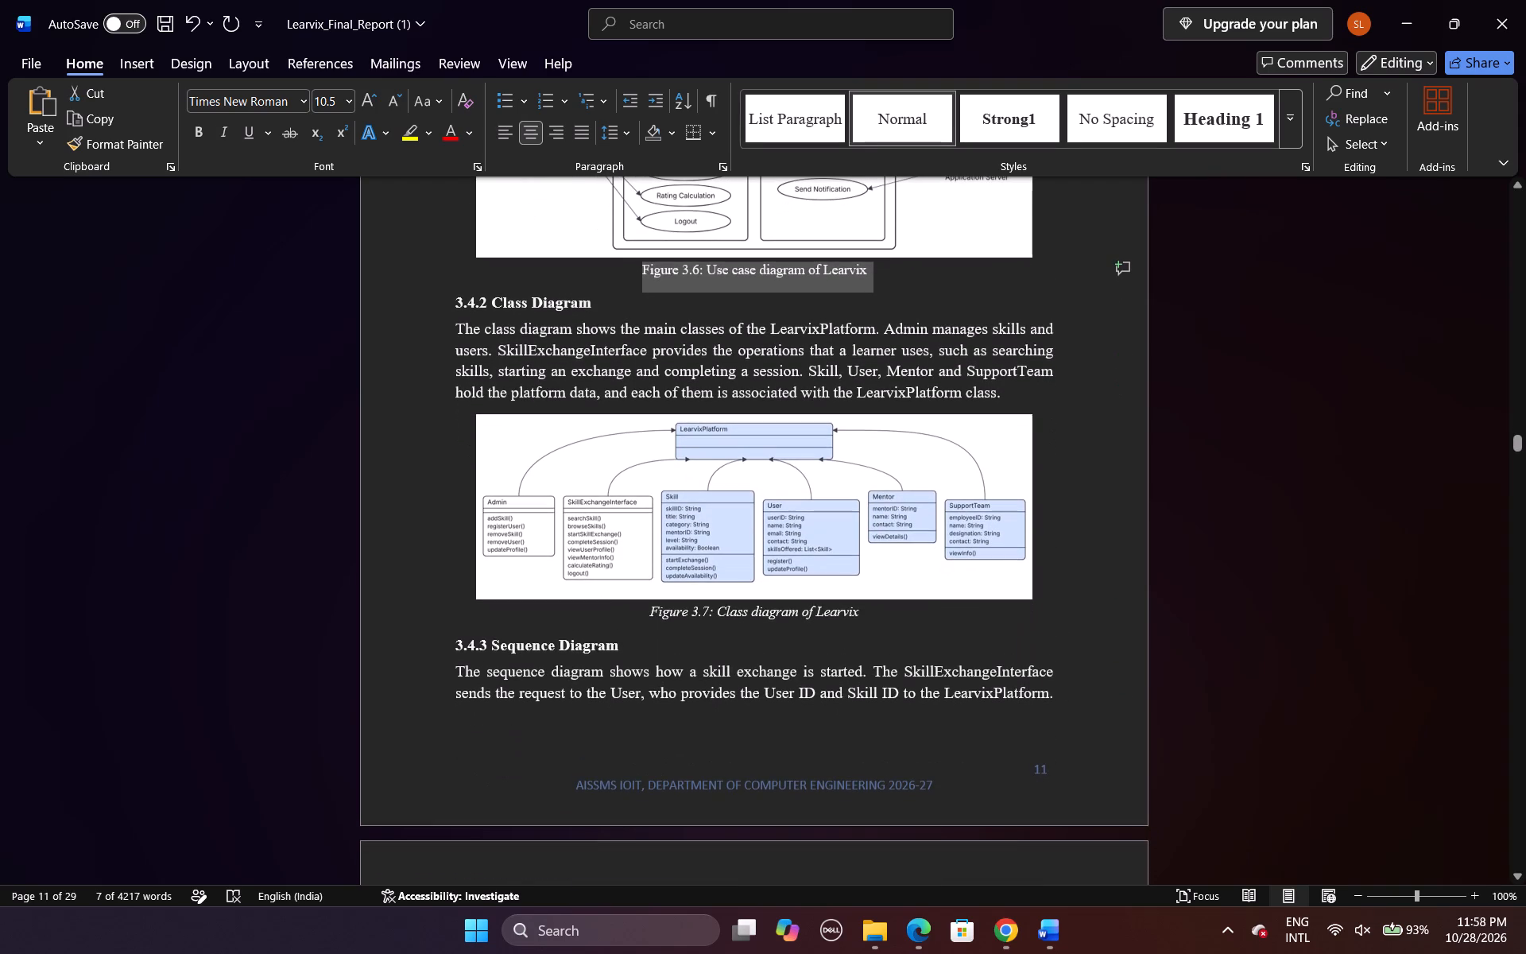
triple_click(771, 619)
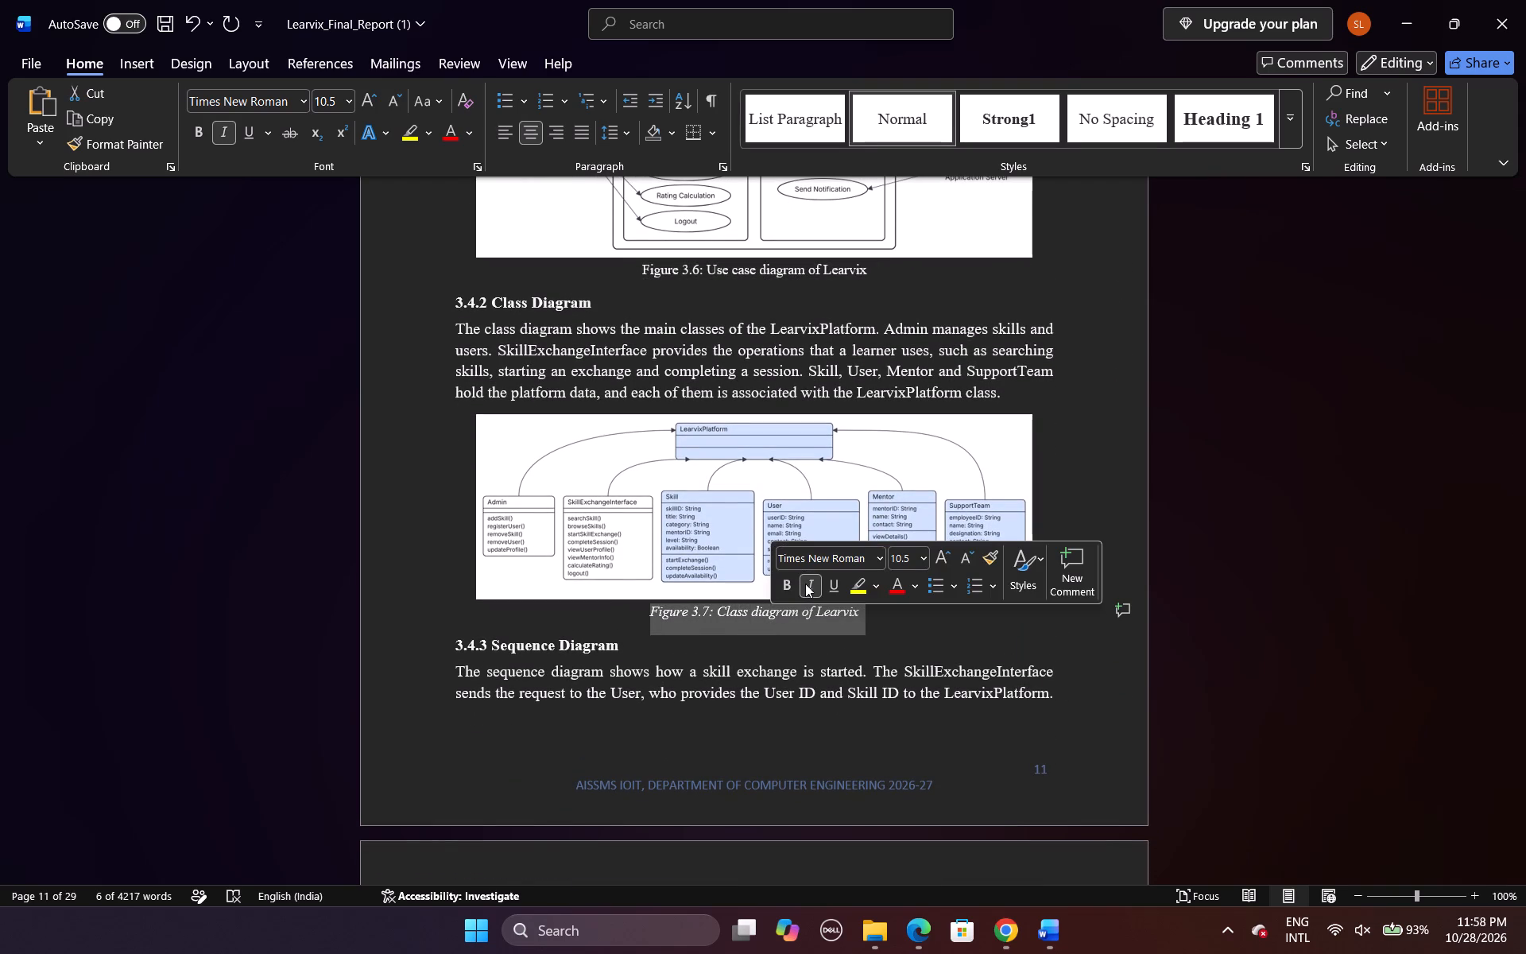
click(805, 584)
Remove the italic formatting from the Figure 3.8 caption, "Sequence diagram of Learvix".
scroll(726, 669, down, 3)
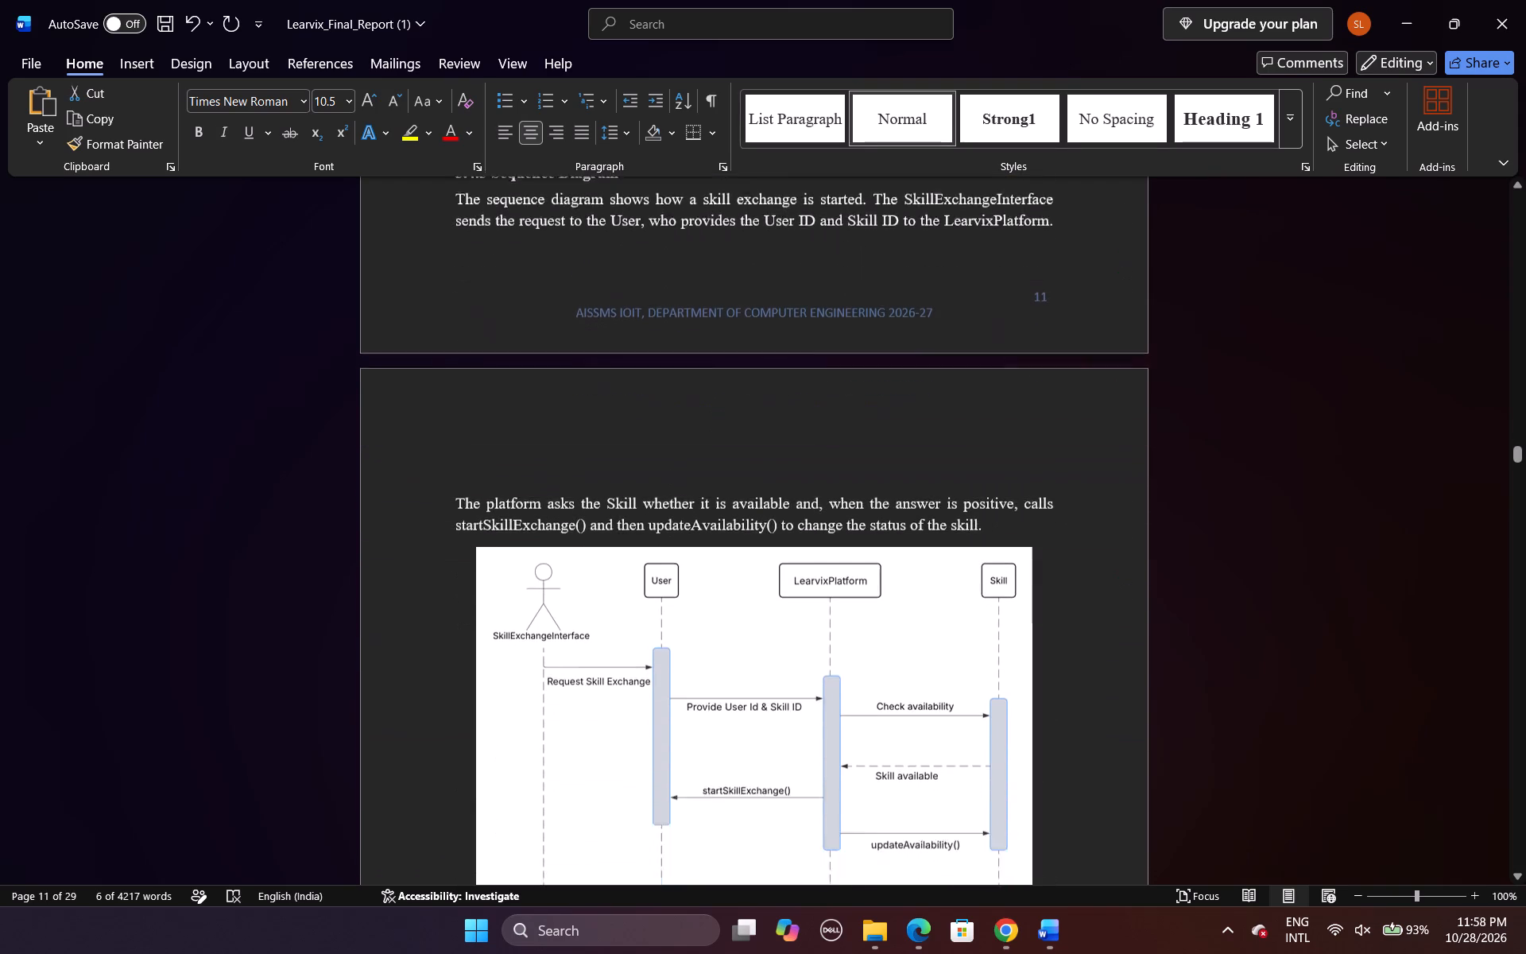
scroll(726, 669, down, 1)
scroll(732, 541, up, 2)
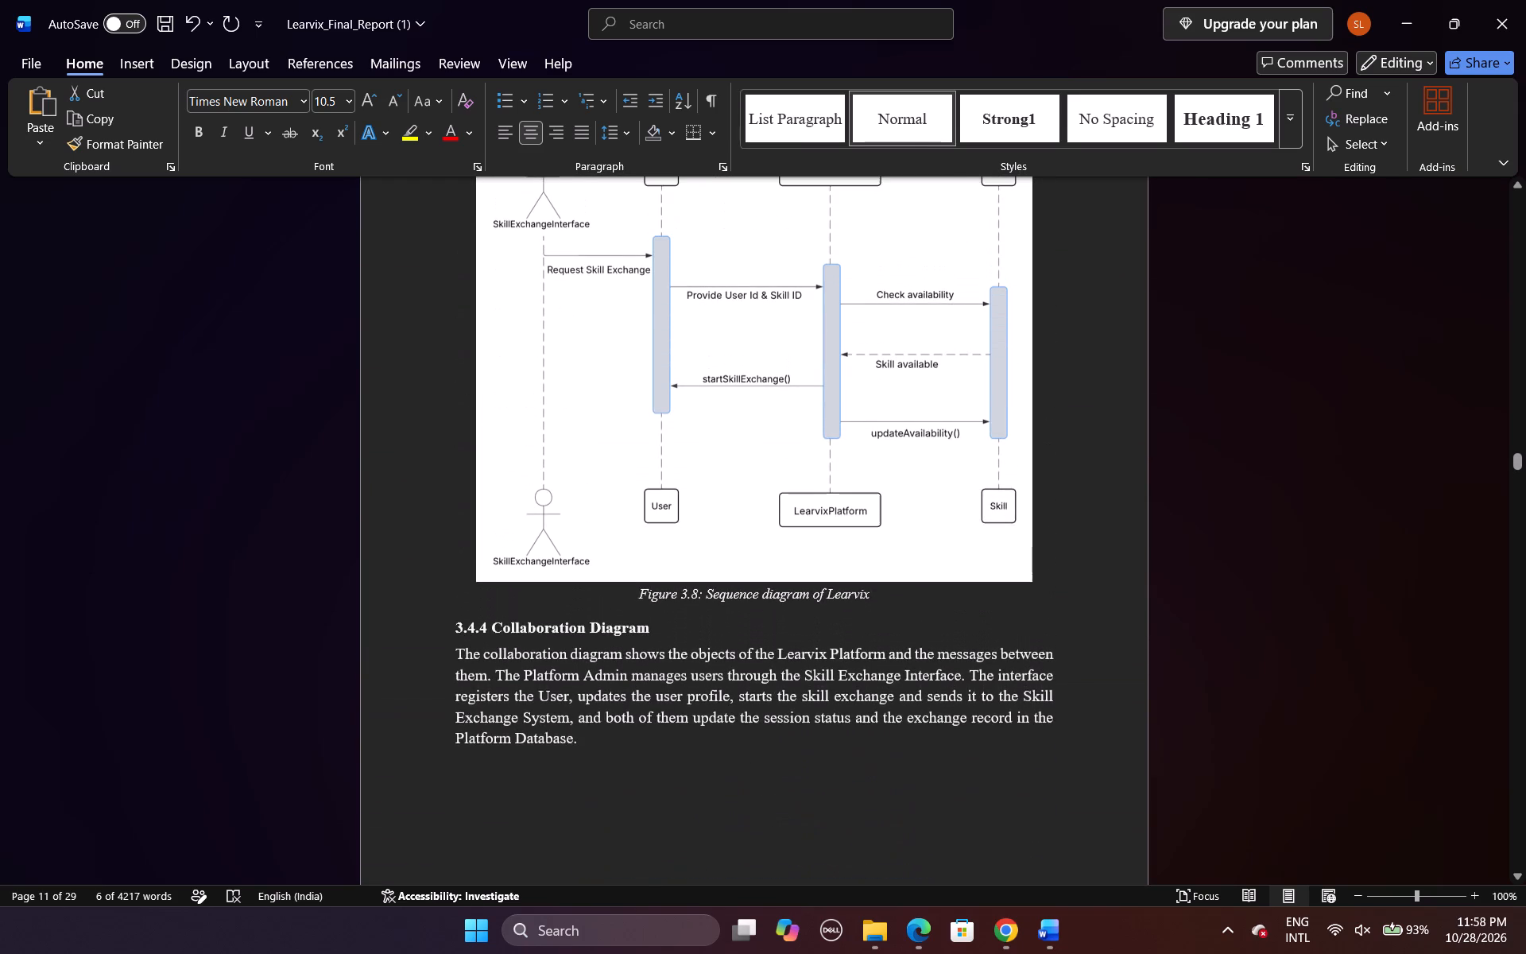
triple_click(742, 596)
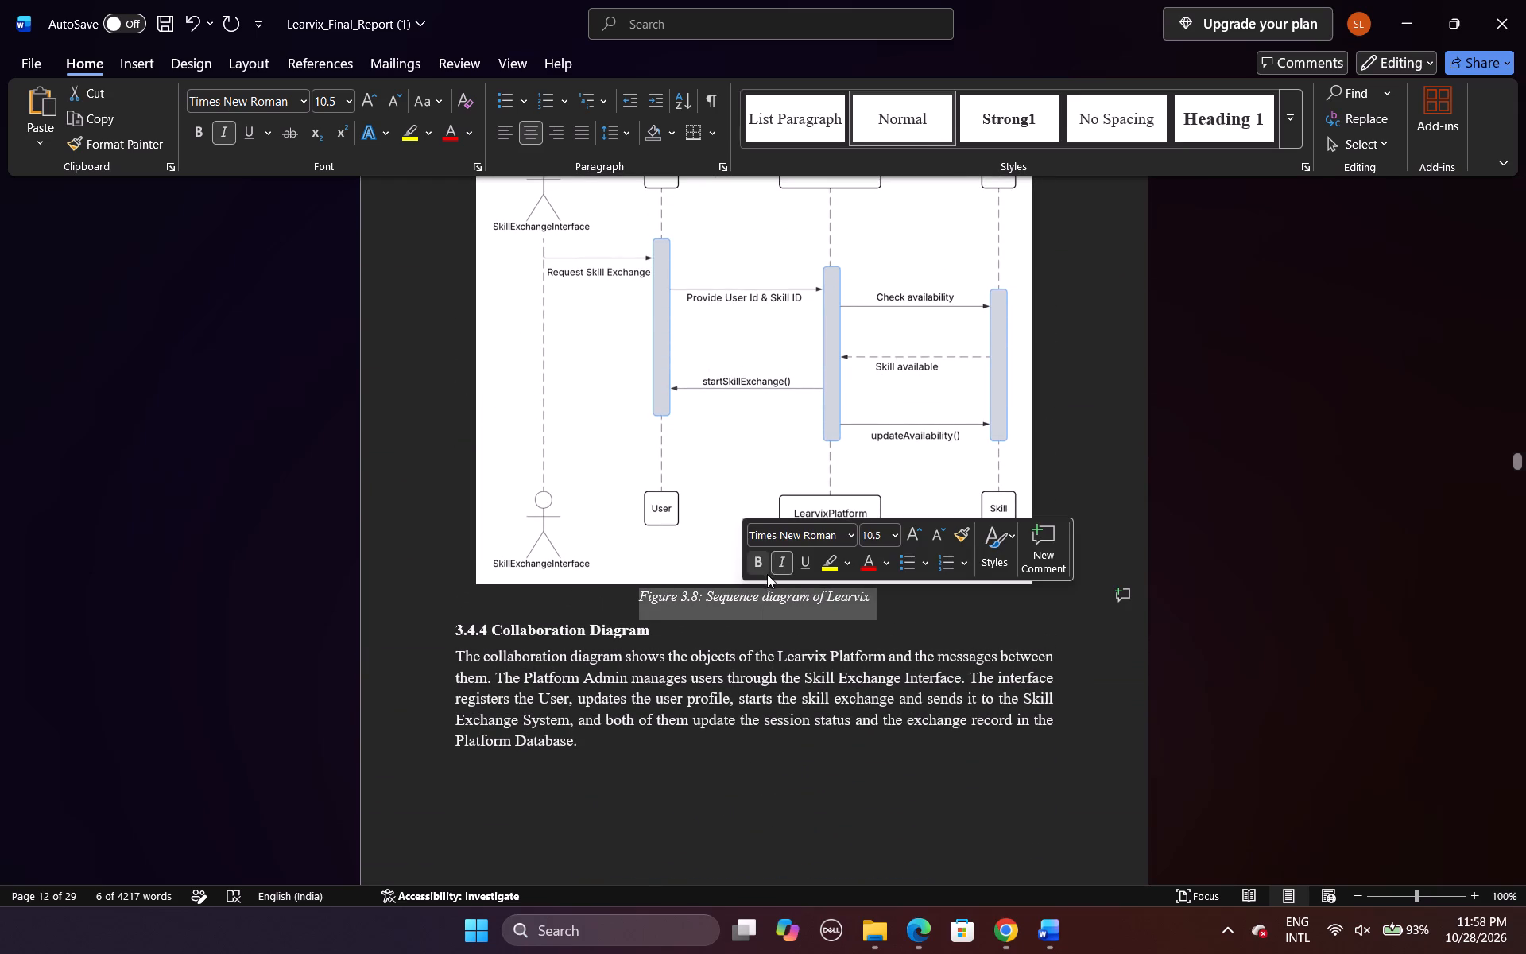
click(777, 568)
click(740, 632)
Remove the italic formatting from the Figure 3.9 caption, "Collaboration diagram of Learvix".
scroll(740, 632, down, 2)
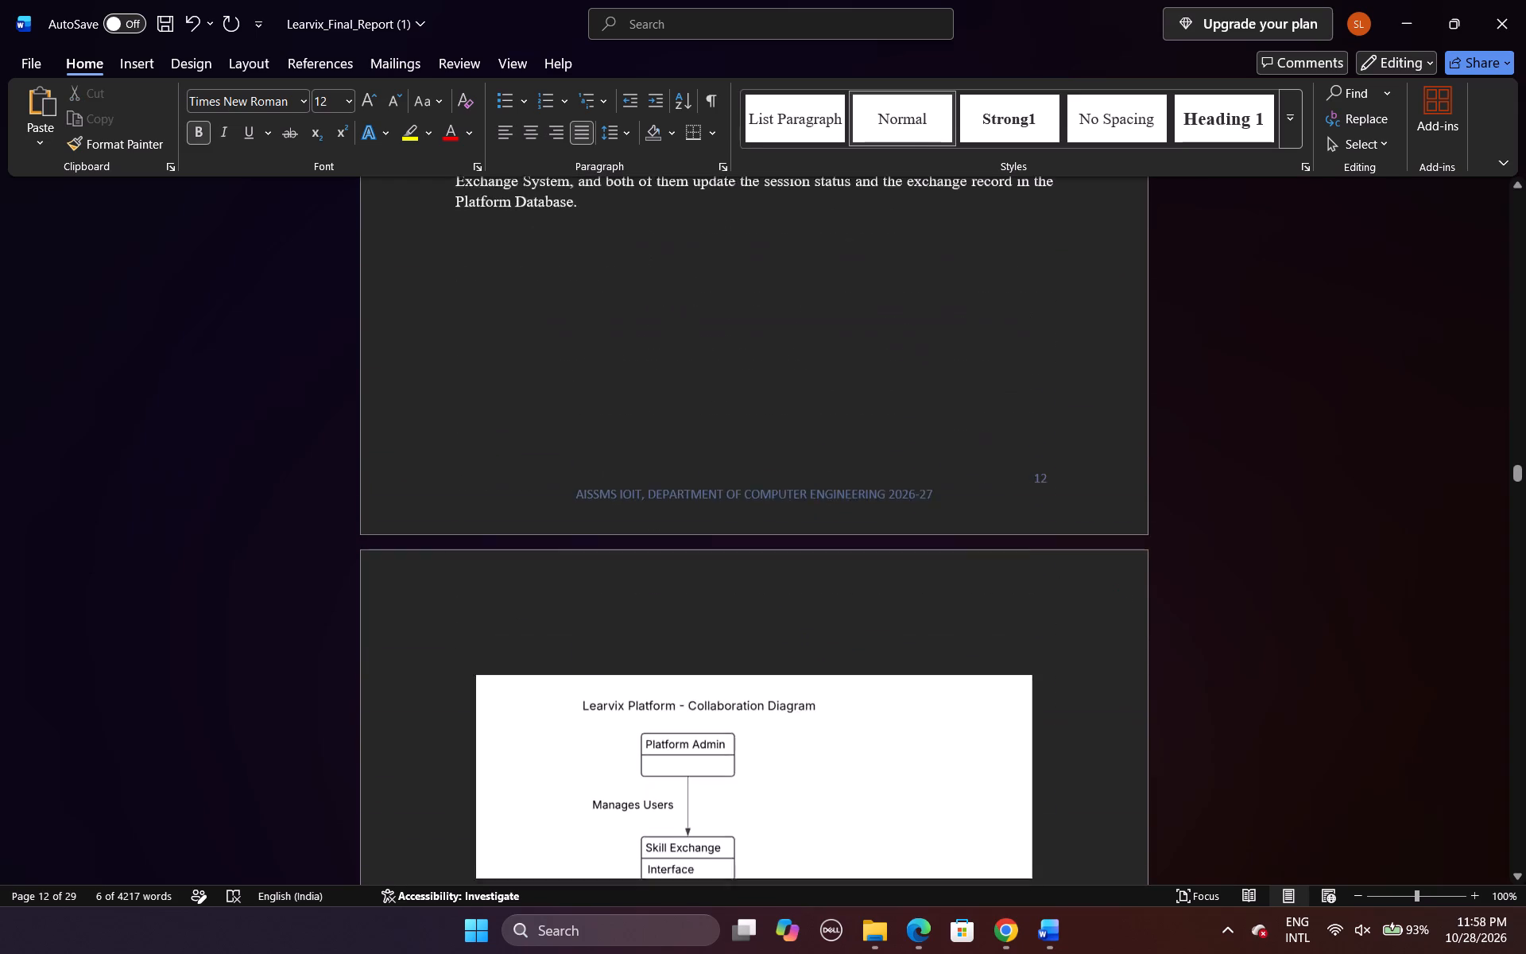
scroll(740, 632, down, 6)
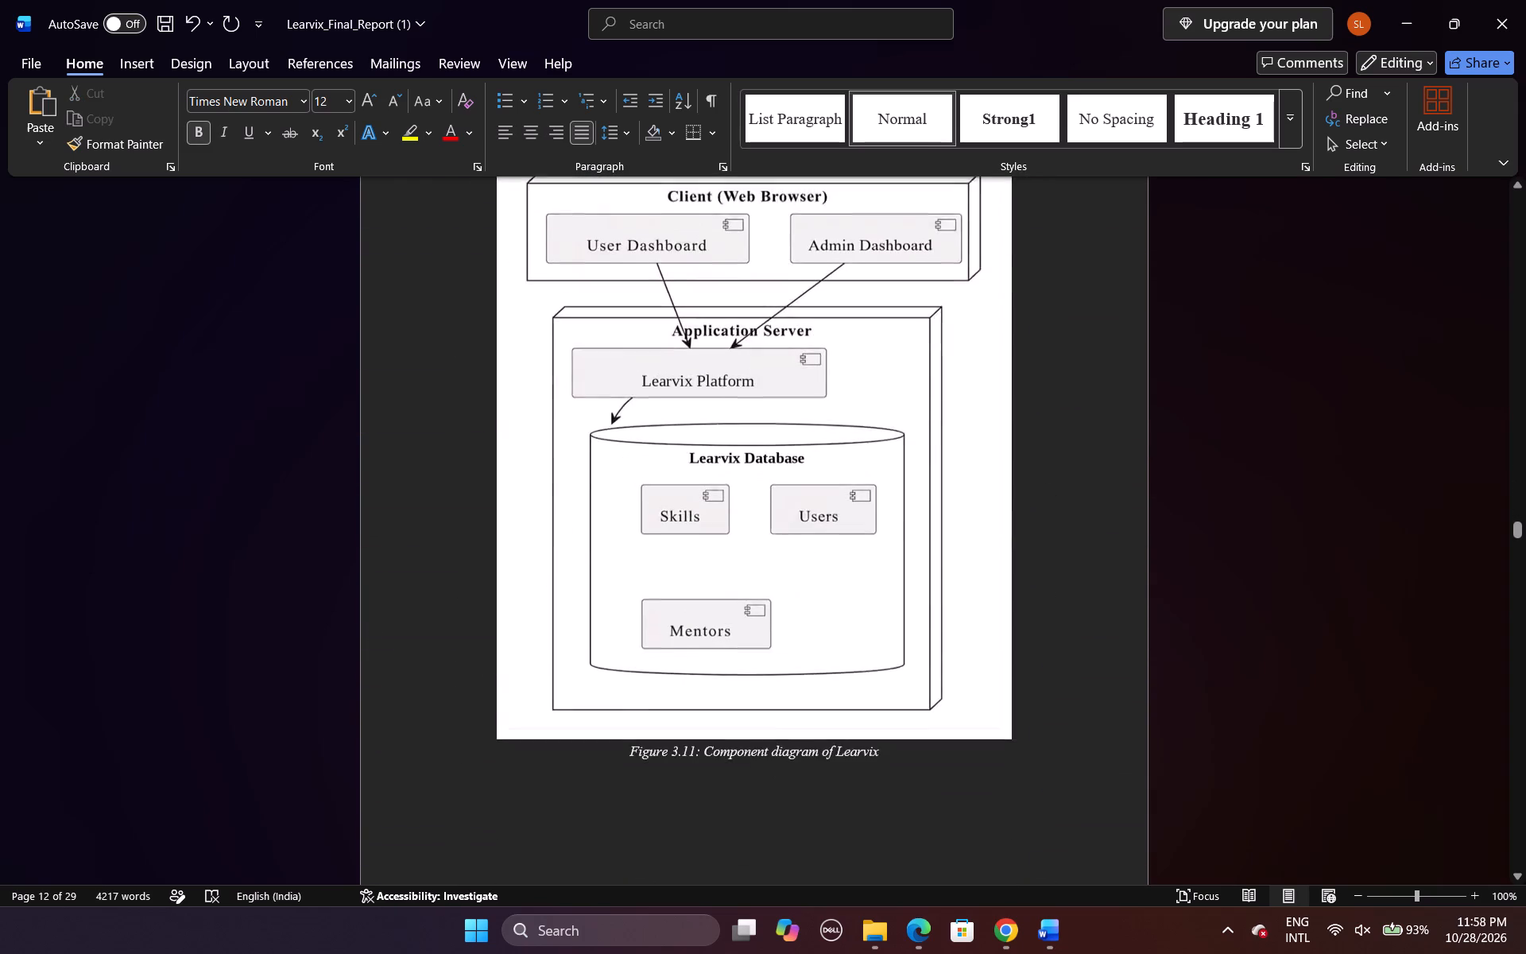
scroll(740, 632, up, 1)
scroll(740, 632, down, 1)
scroll(740, 632, up, 1)
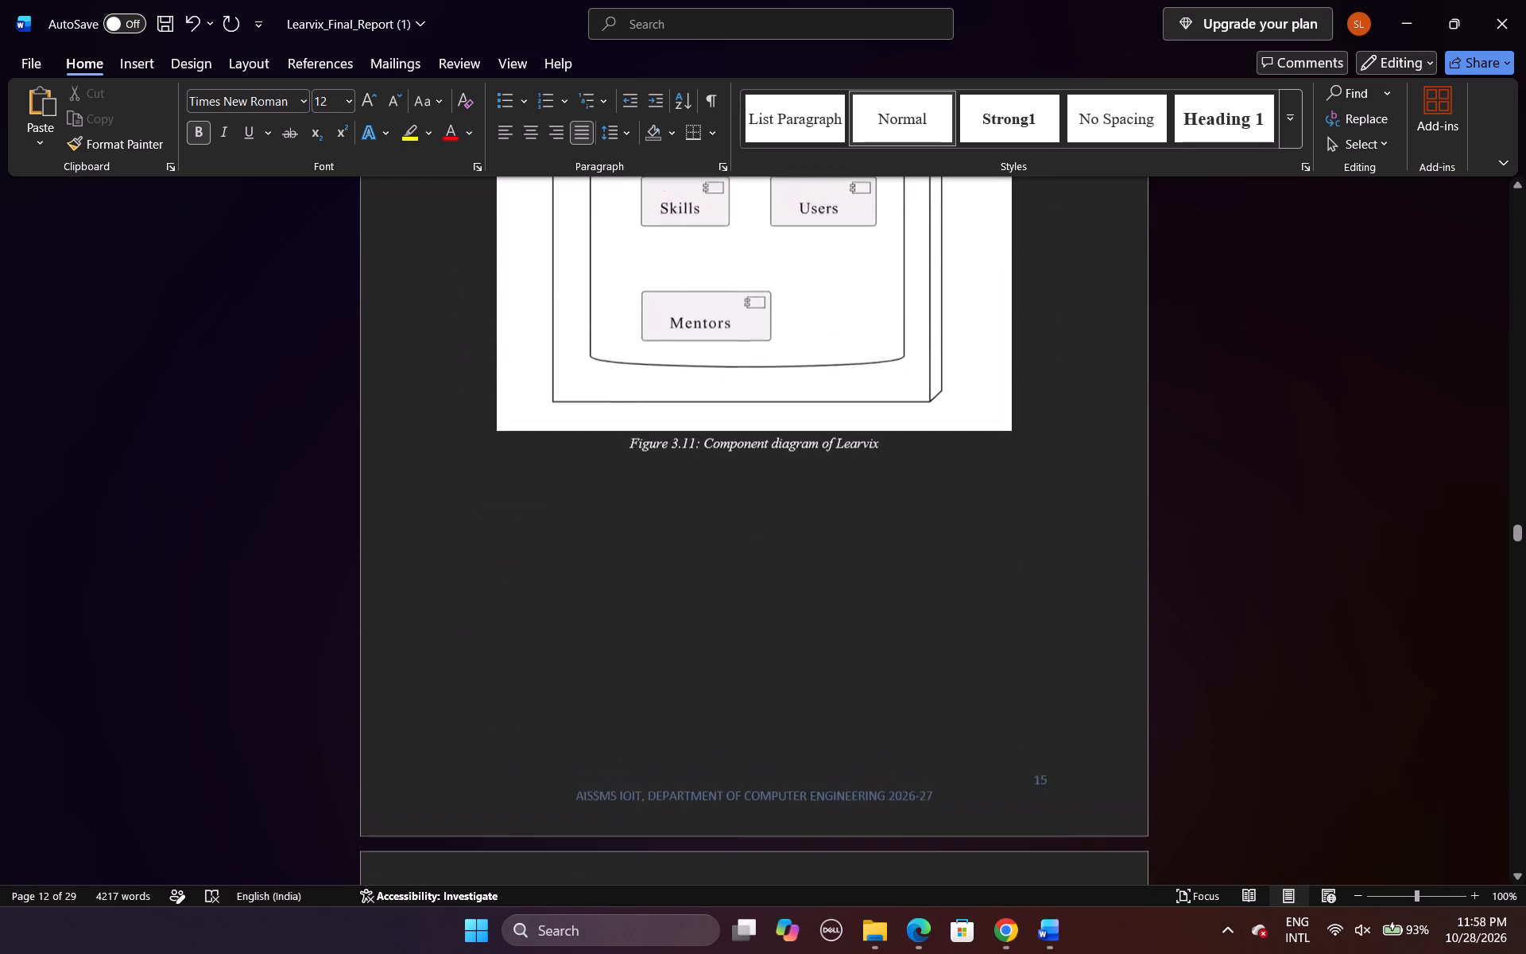
scroll(740, 632, up, 3)
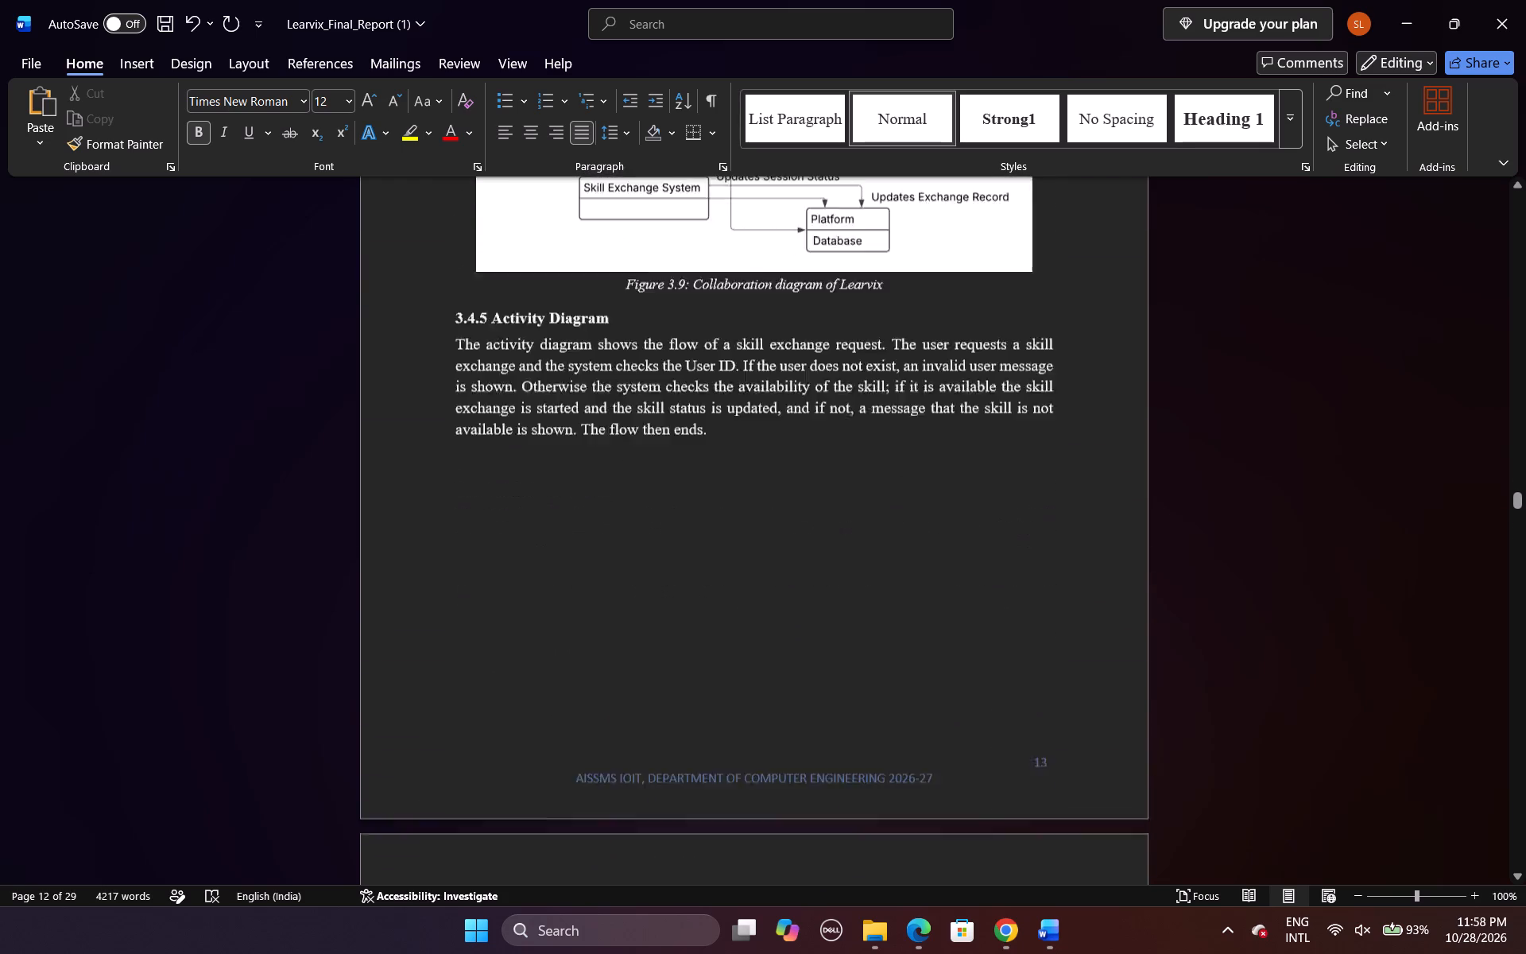
scroll(740, 632, up, 2)
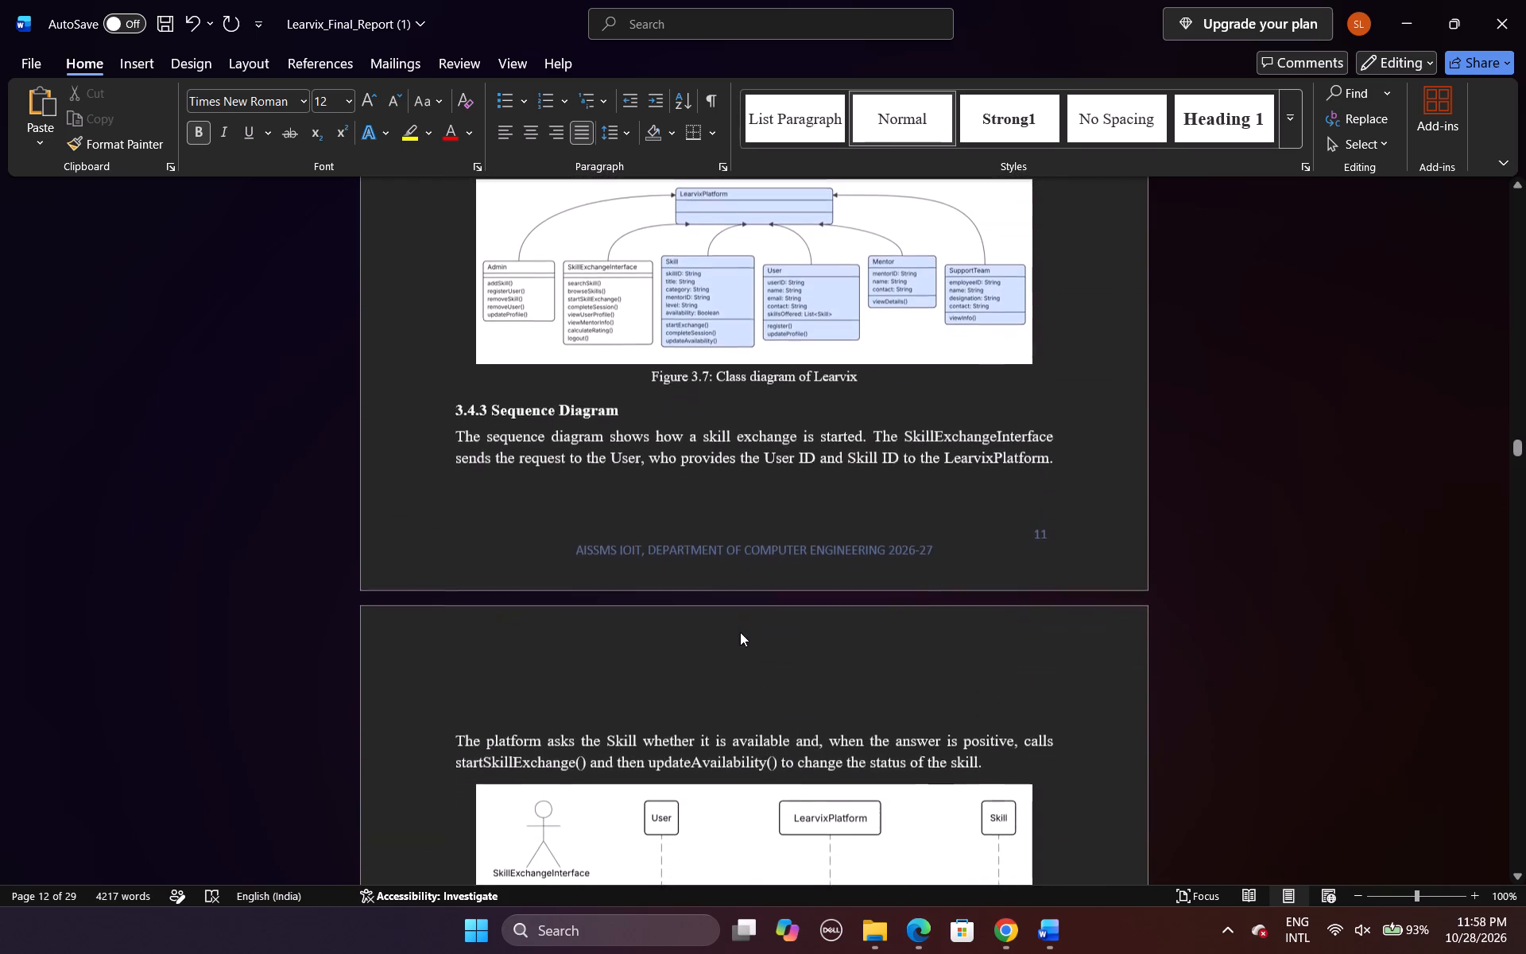
scroll(740, 632, up, 2)
scroll(740, 632, down, 1)
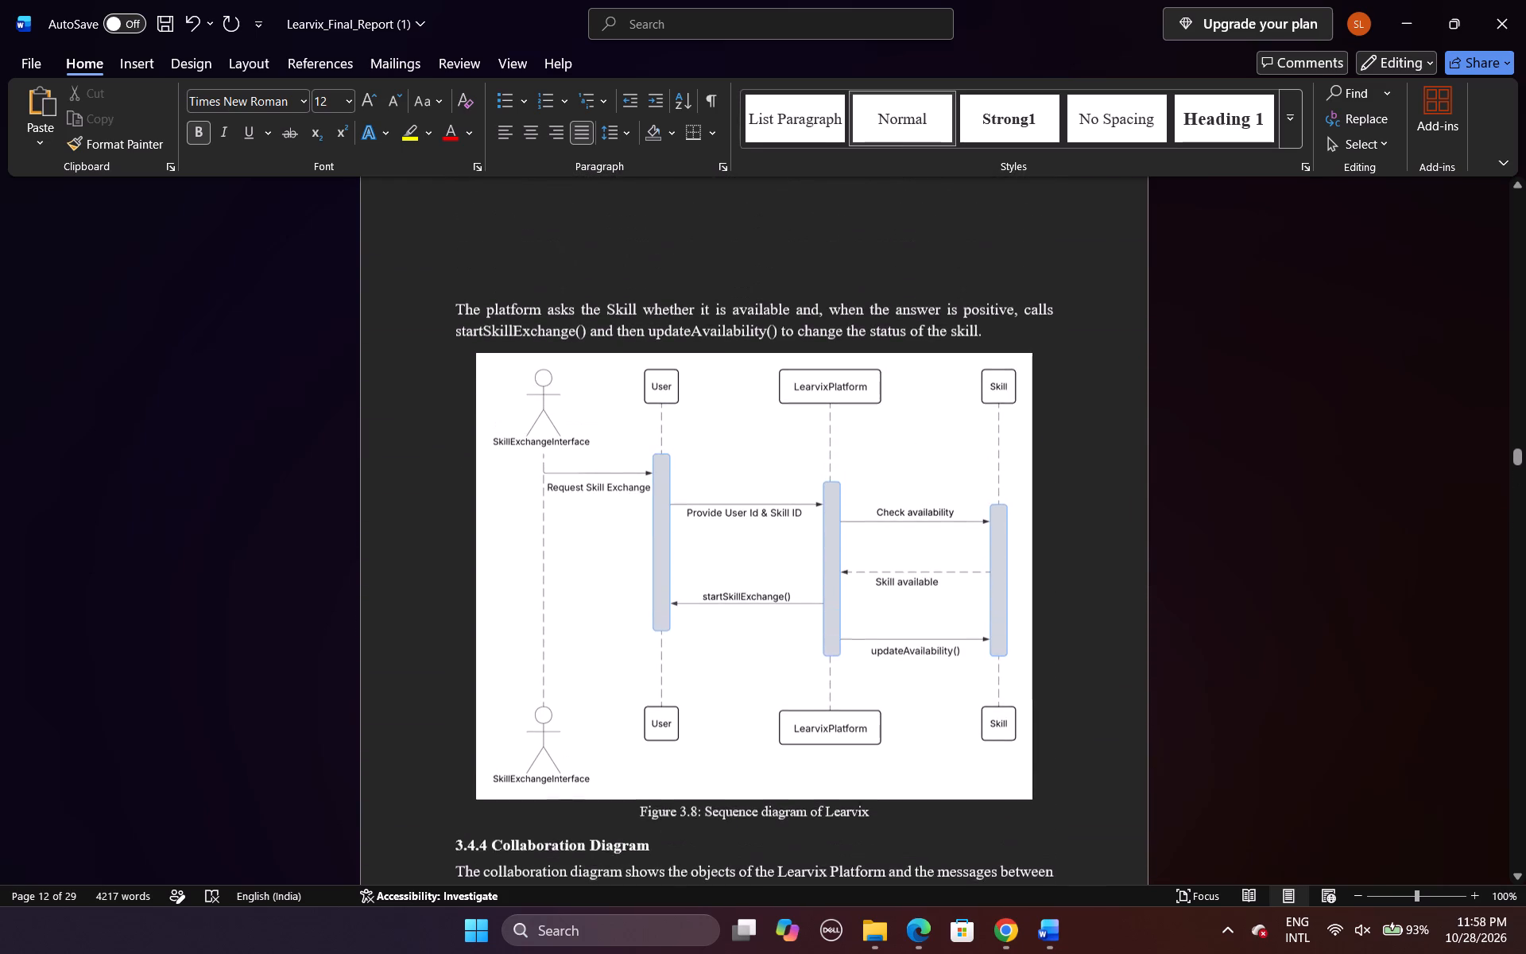
scroll(740, 632, down, 4)
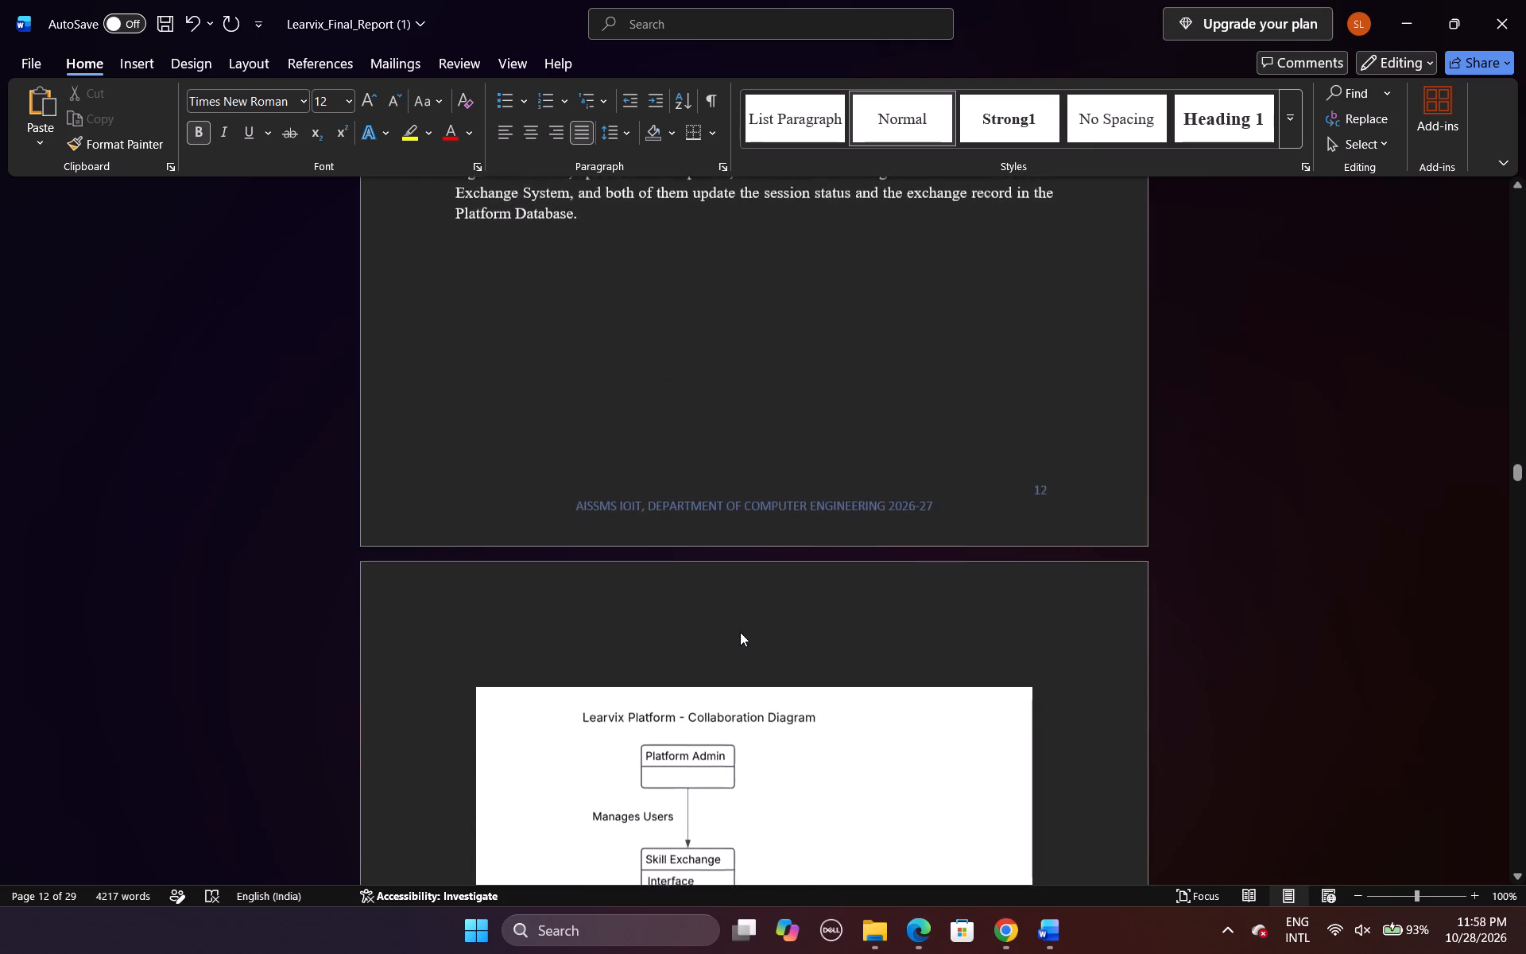
scroll(740, 632, down, 3)
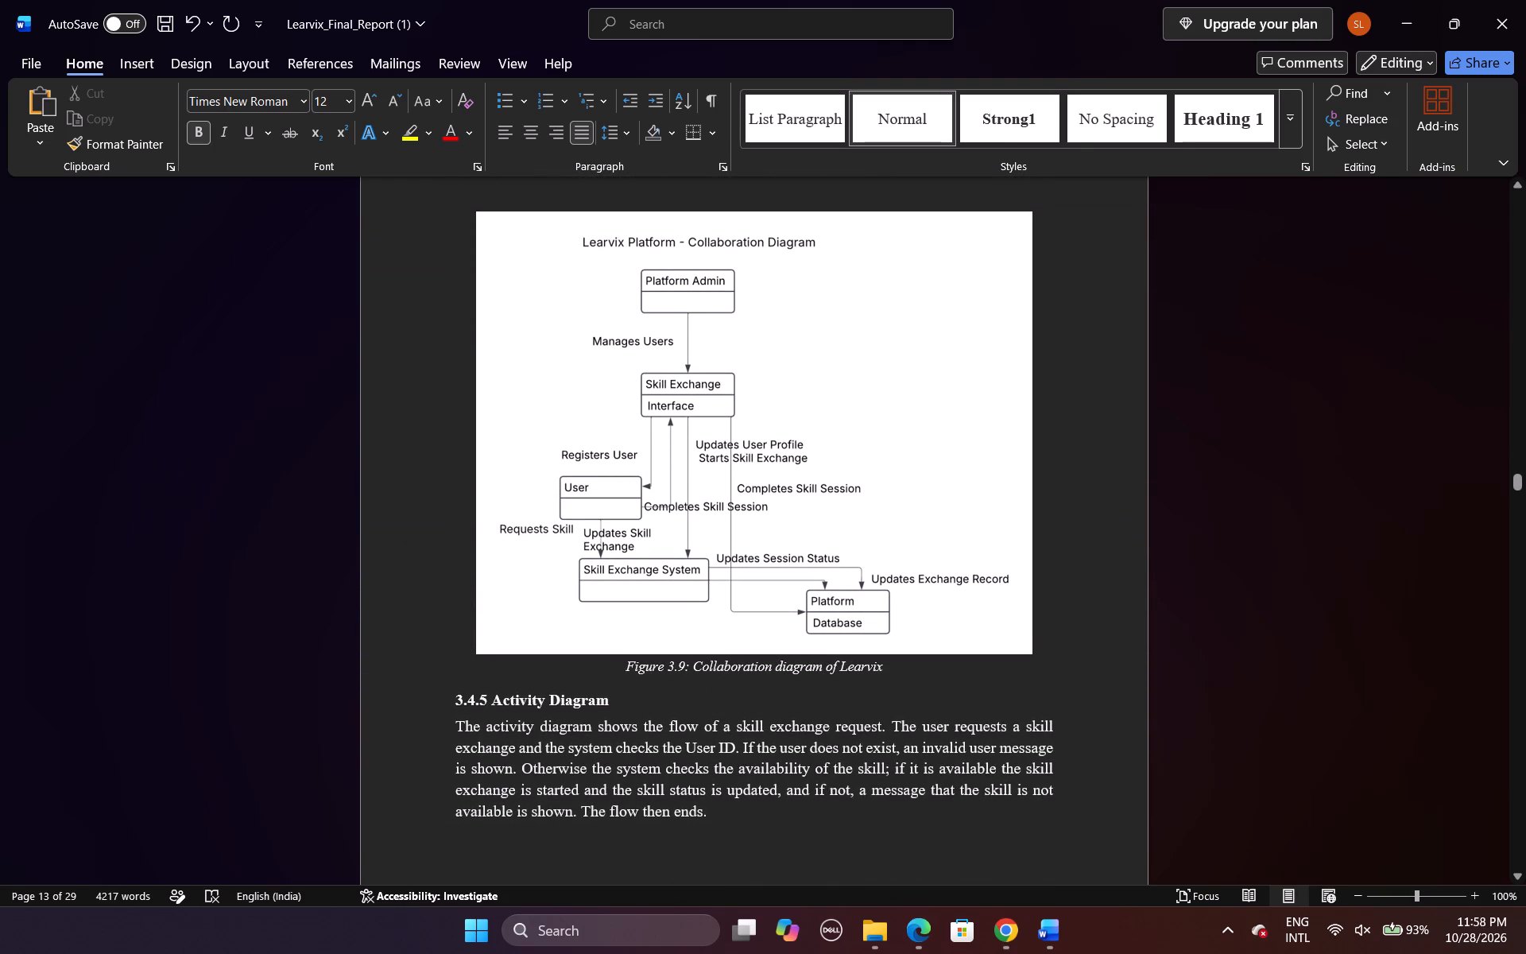
triple_click(748, 665)
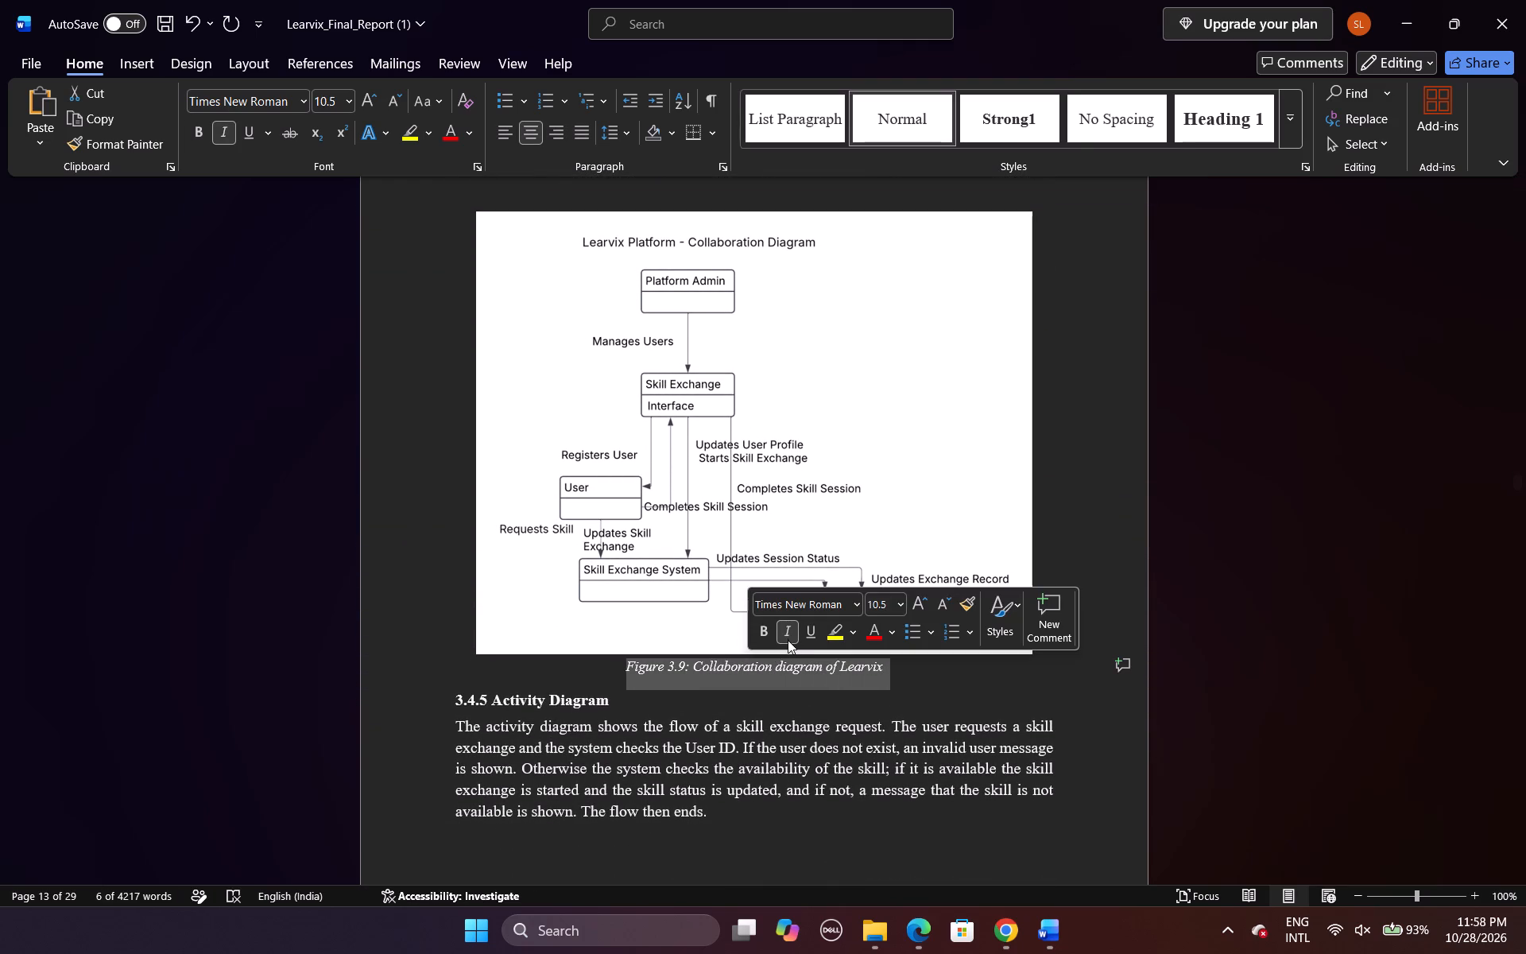
click(788, 638)
click(756, 455)
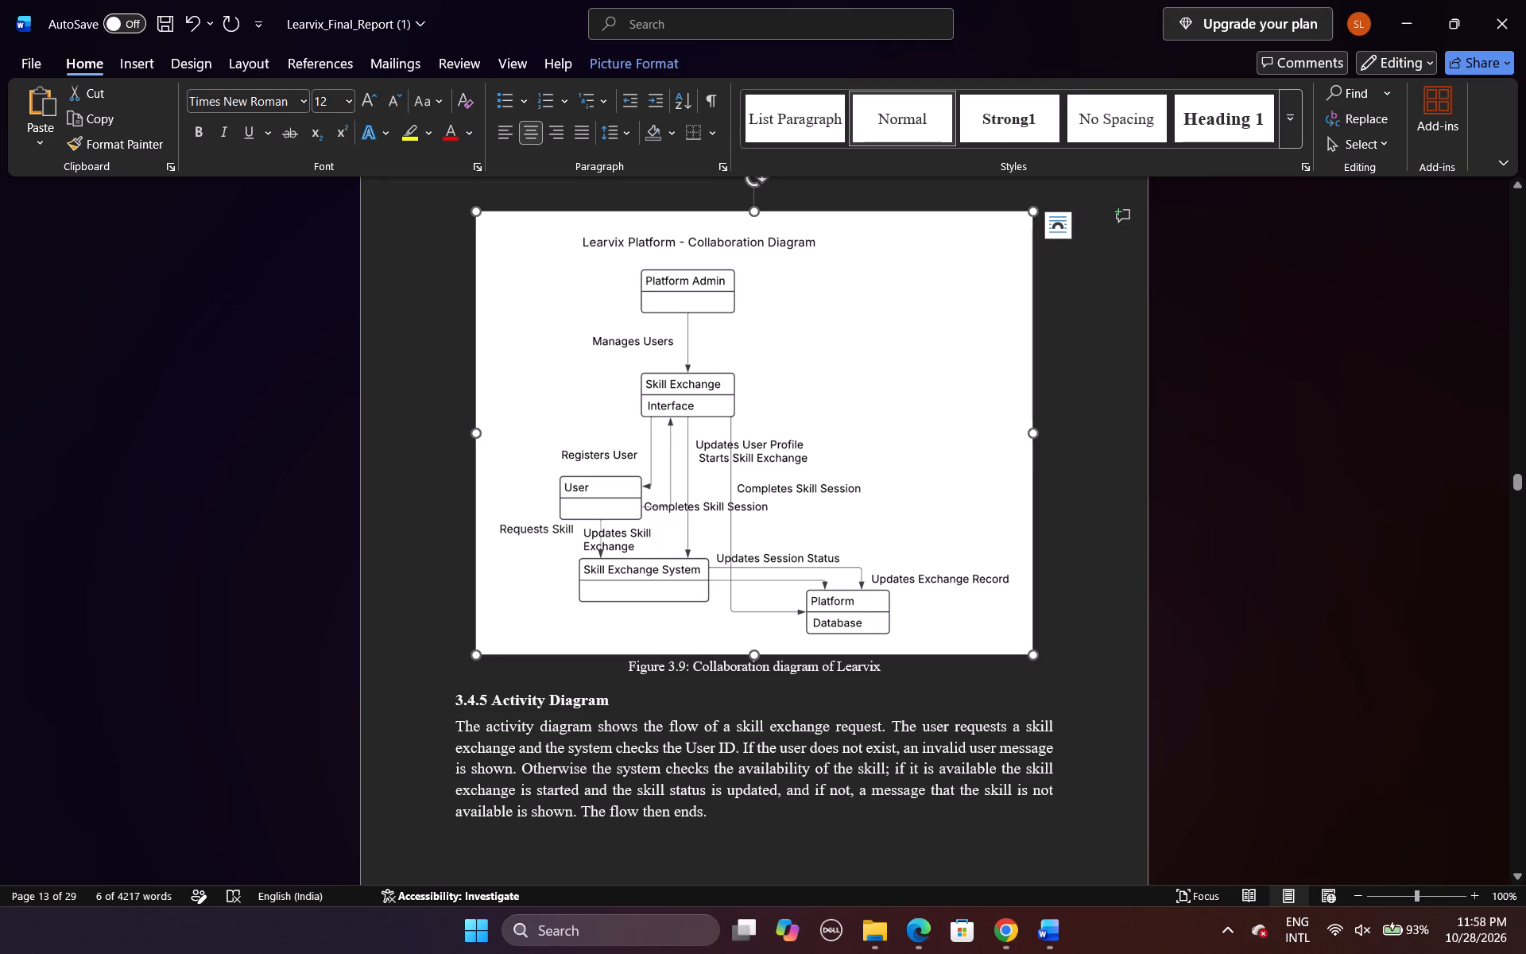
Remove the italic formatting from the Figure 3.10 caption, "Activity diagram of Learvix".
scroll(815, 595, down, 3)
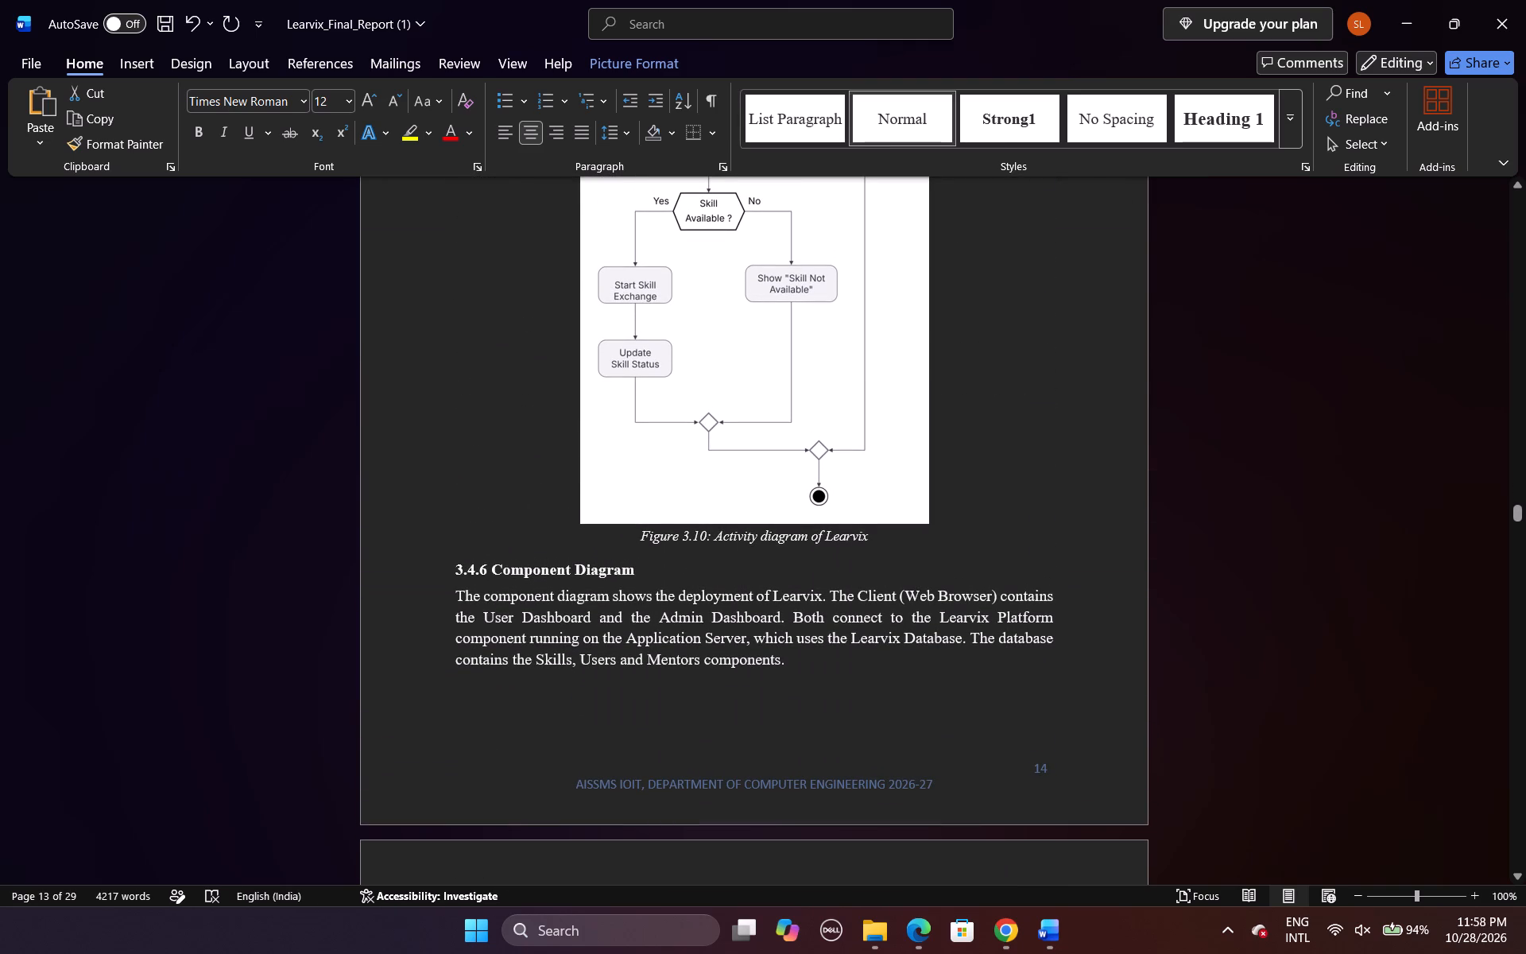
triple_click(761, 543)
click(805, 514)
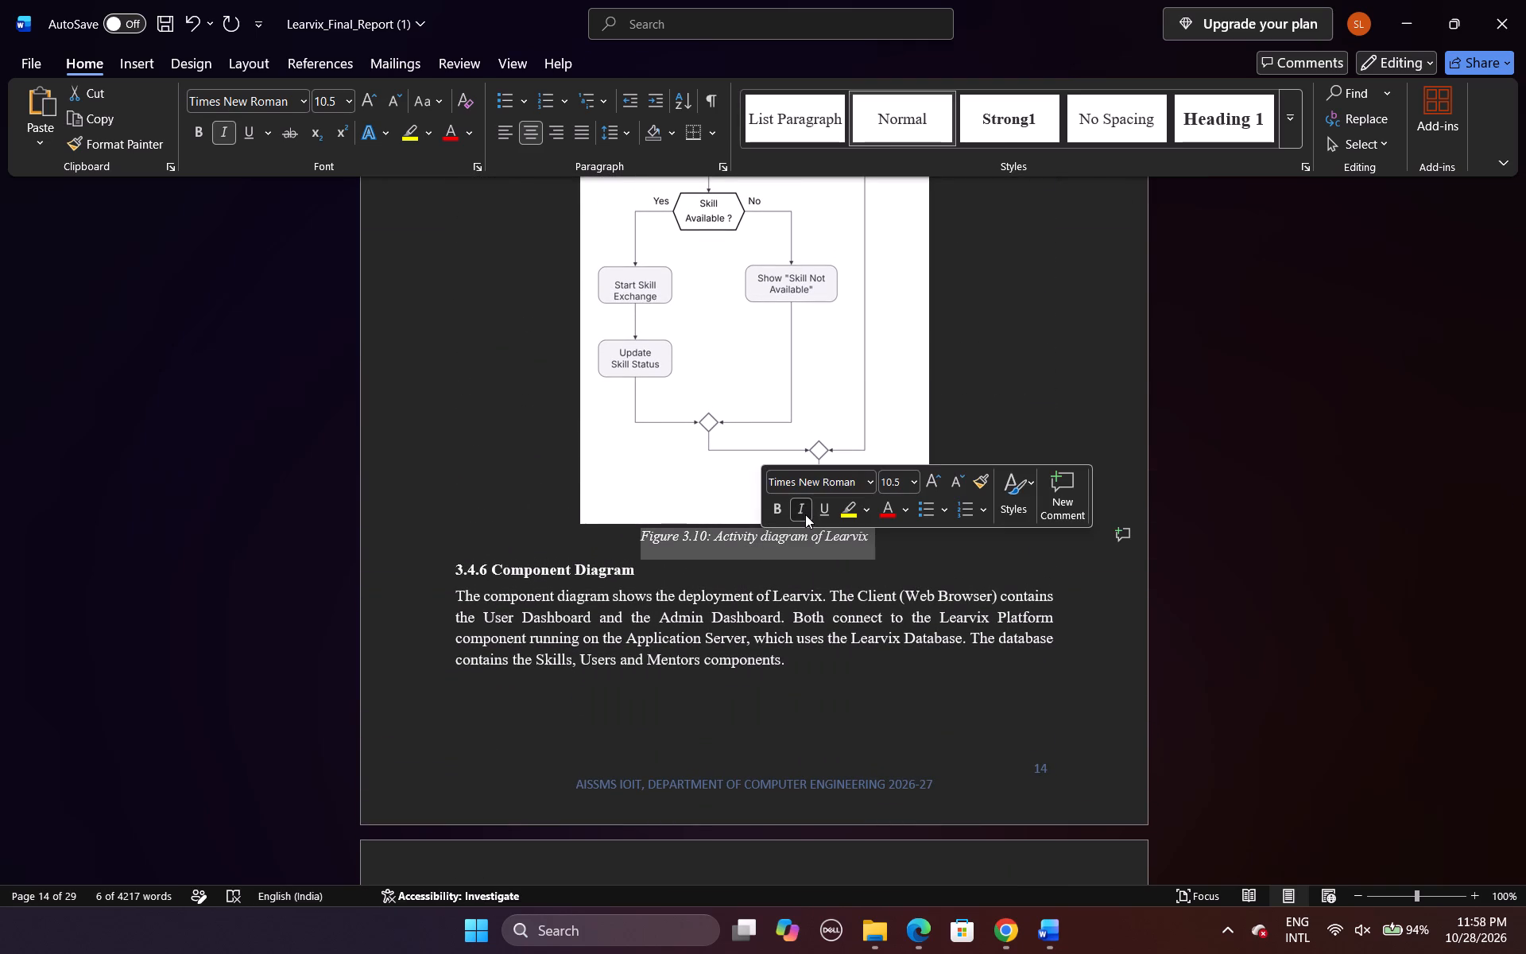
click(629, 497)
Remove the italic formatting from the whole Figure 3.11 caption, "Component diagram of Learvix".
scroll(629, 497, down, 1)
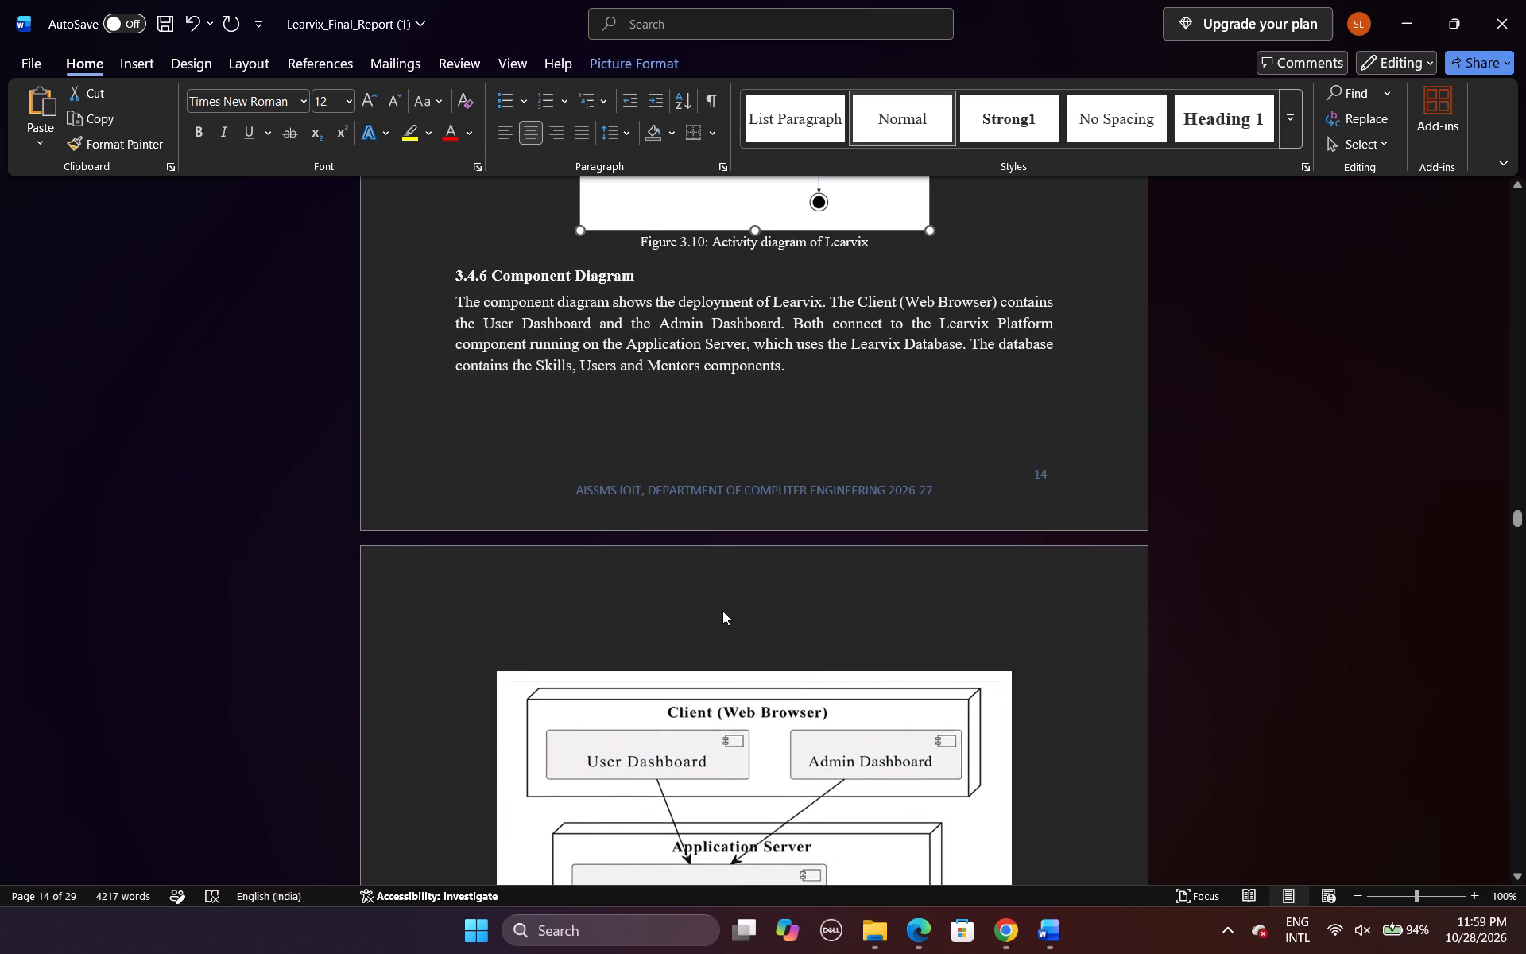
scroll(722, 611, down, 2)
double_click(756, 431)
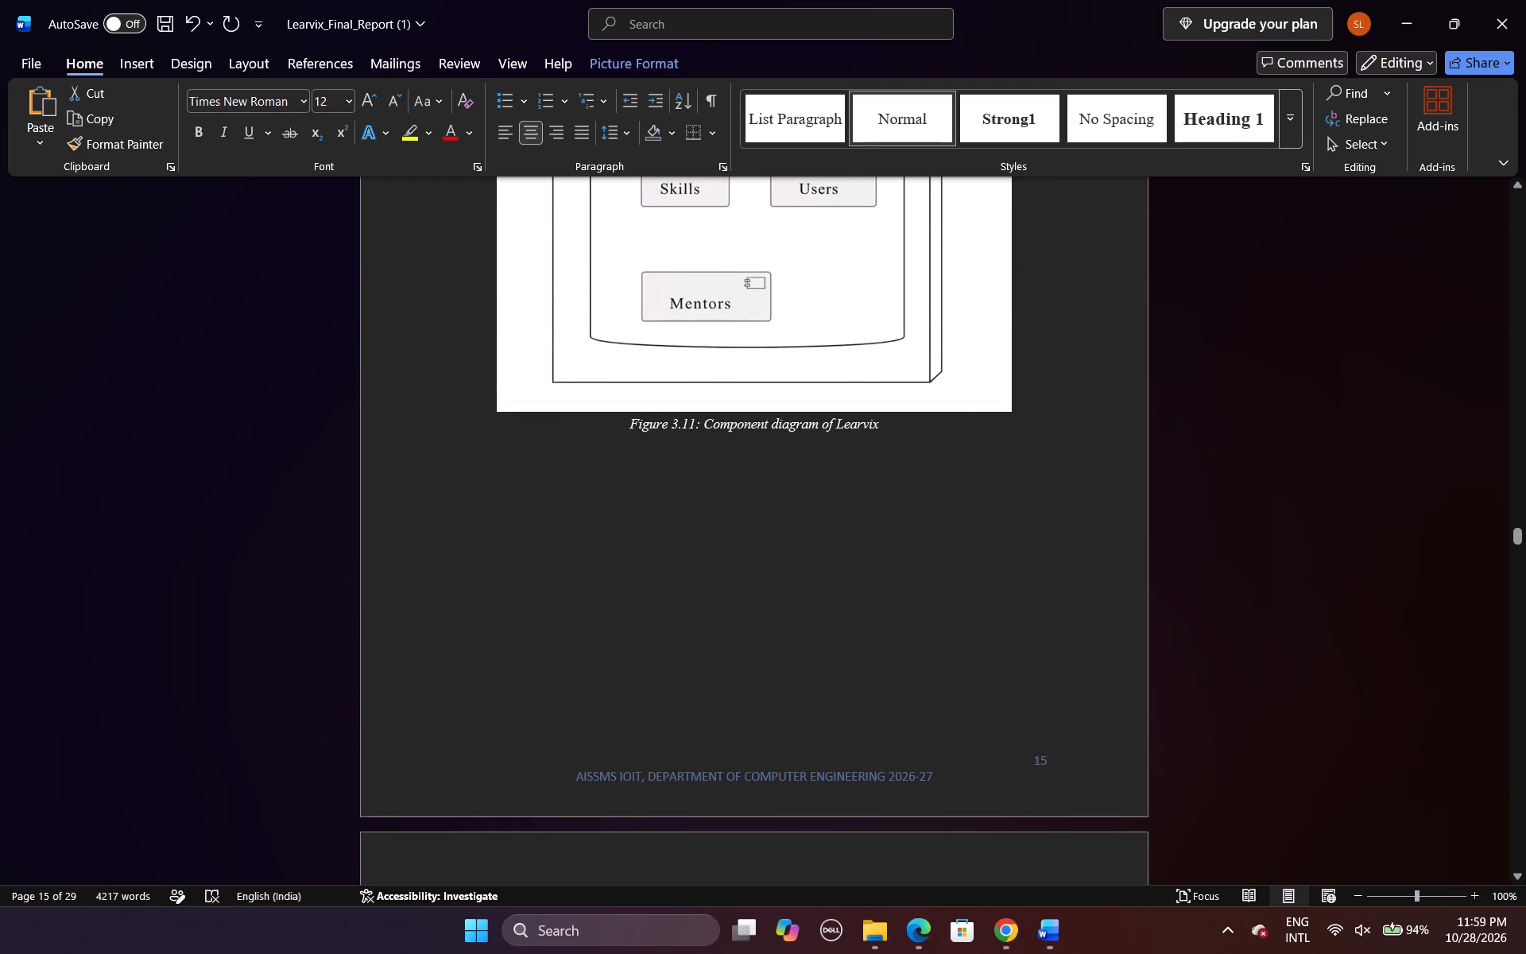
triple_click(756, 431)
click(756, 431)
double_click(756, 431)
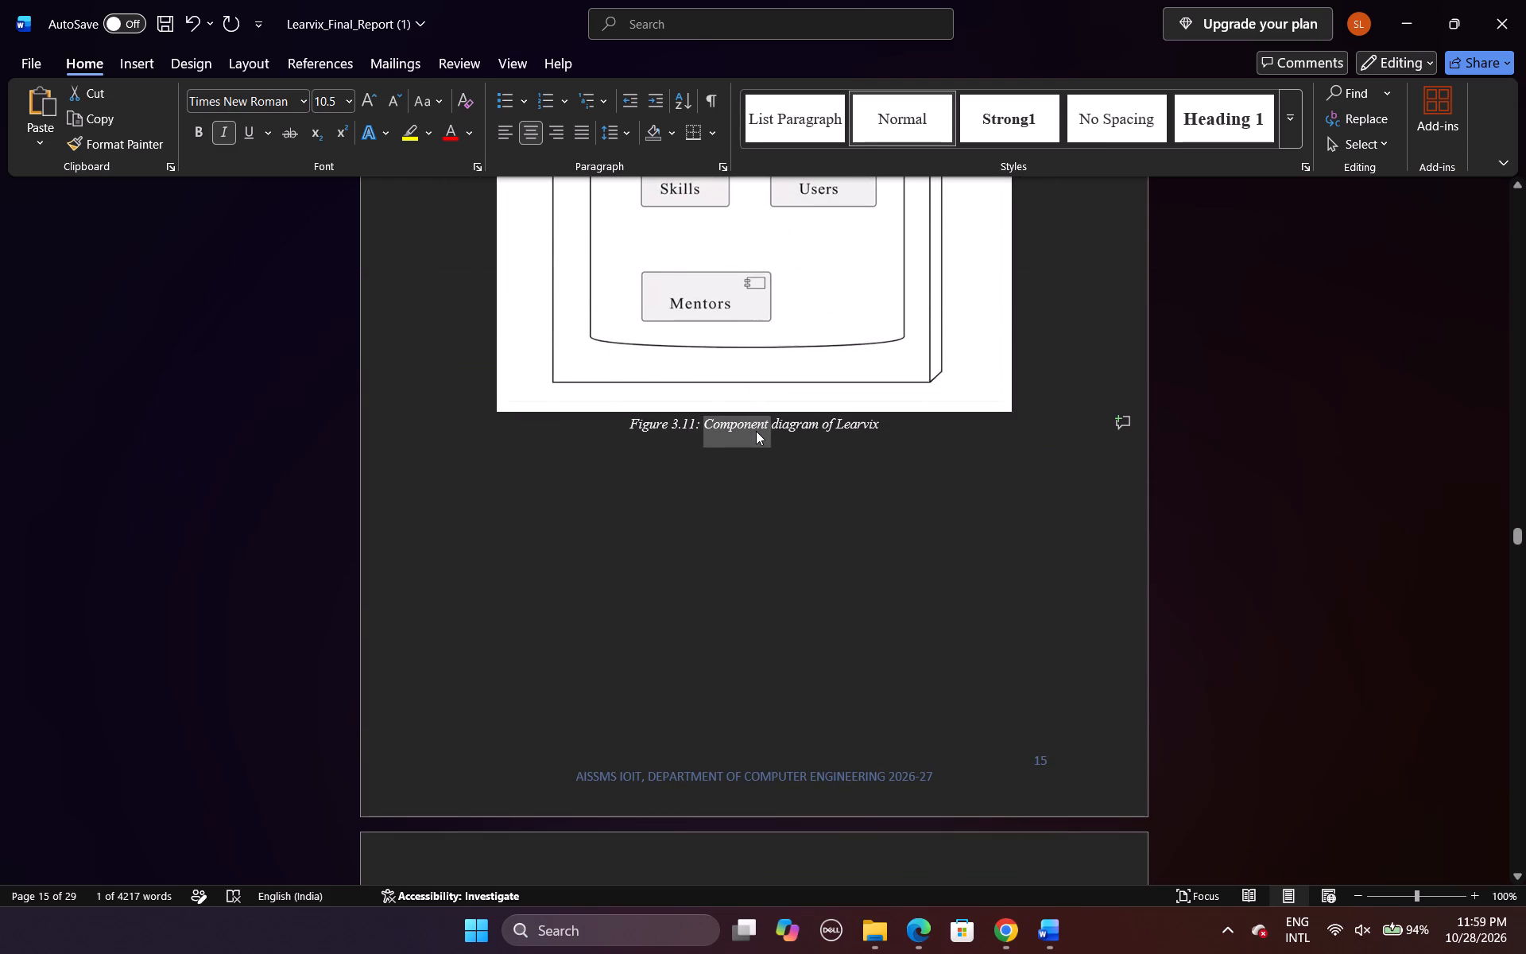
click(756, 431)
double_click(756, 431)
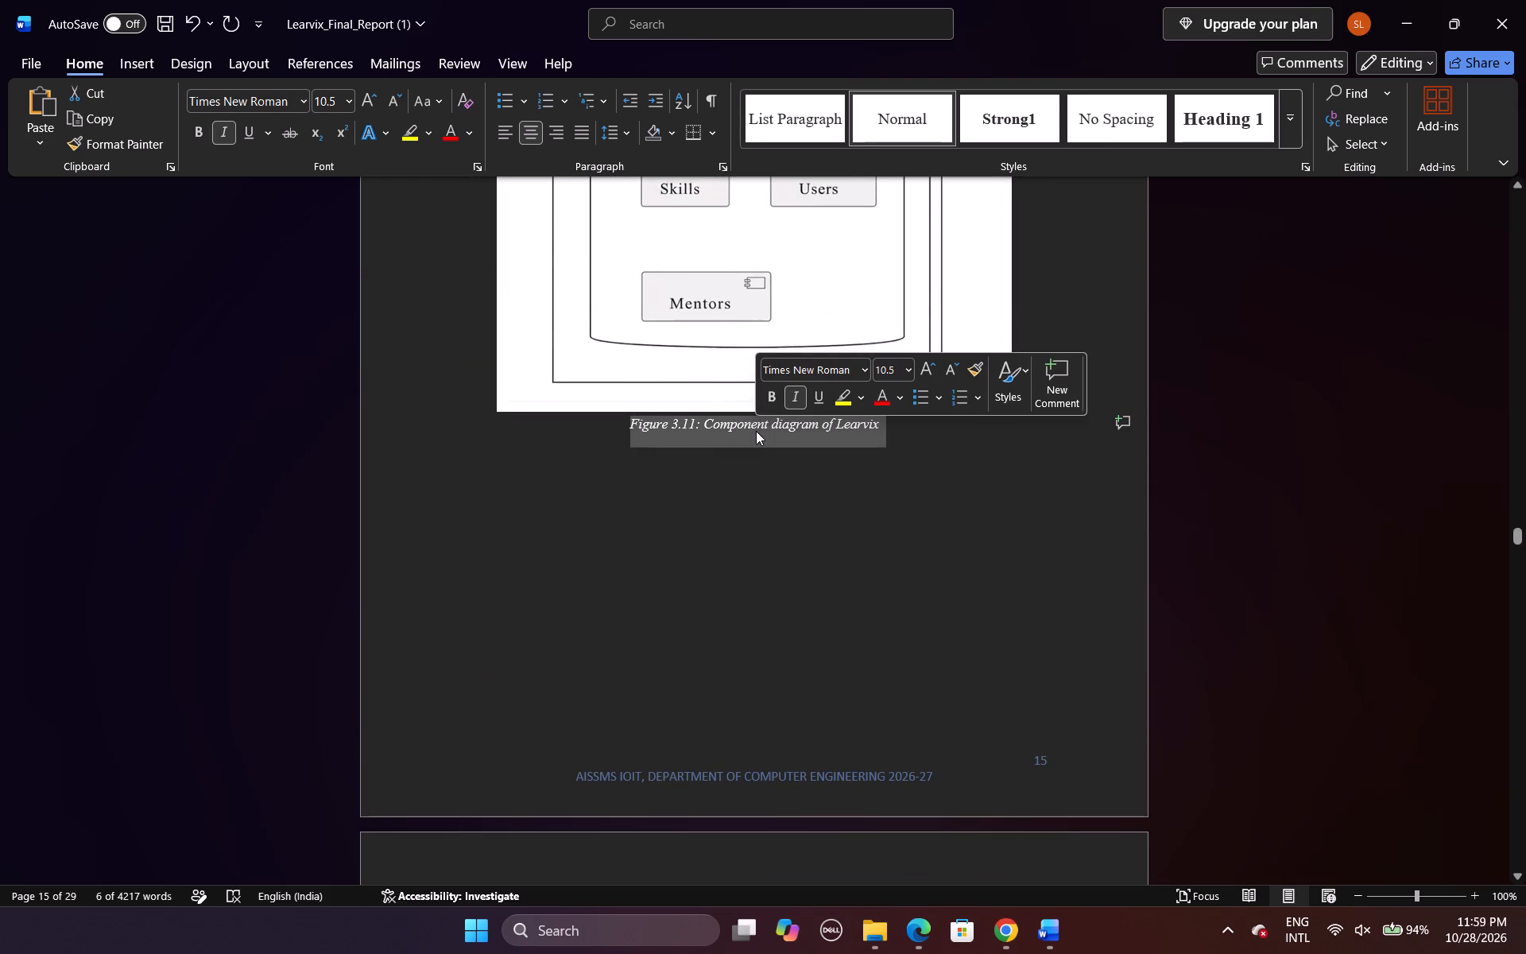
click(800, 398)
click(757, 509)
Look through the rest of the report, from the Implementation chapter past the references to the last page.
scroll(757, 509, down, 1)
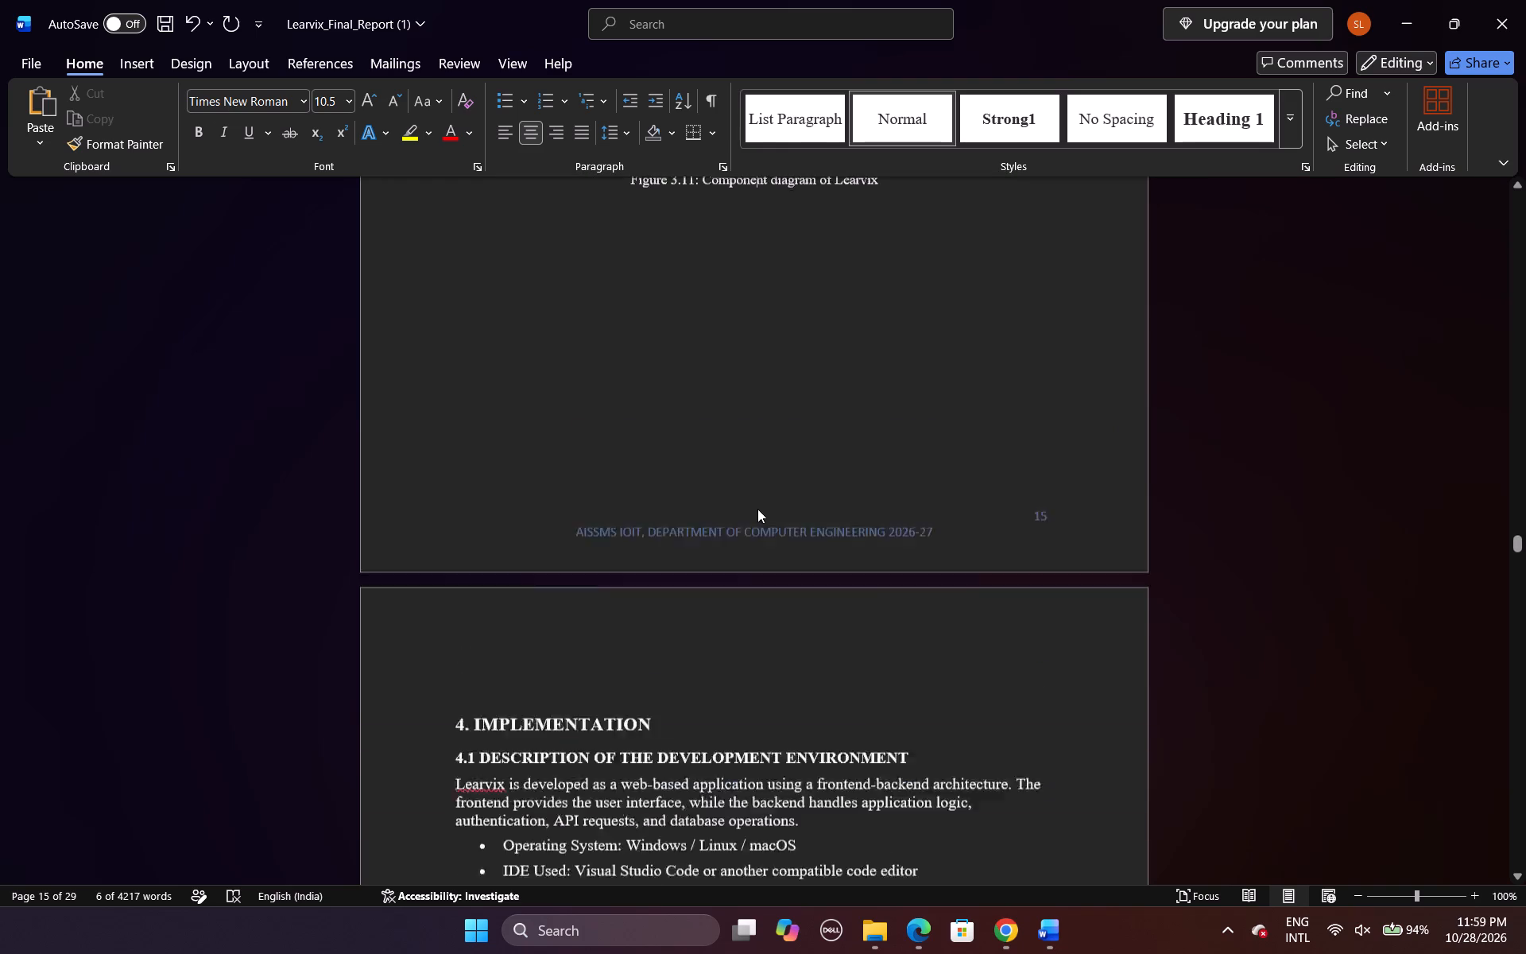
scroll(757, 509, down, 8)
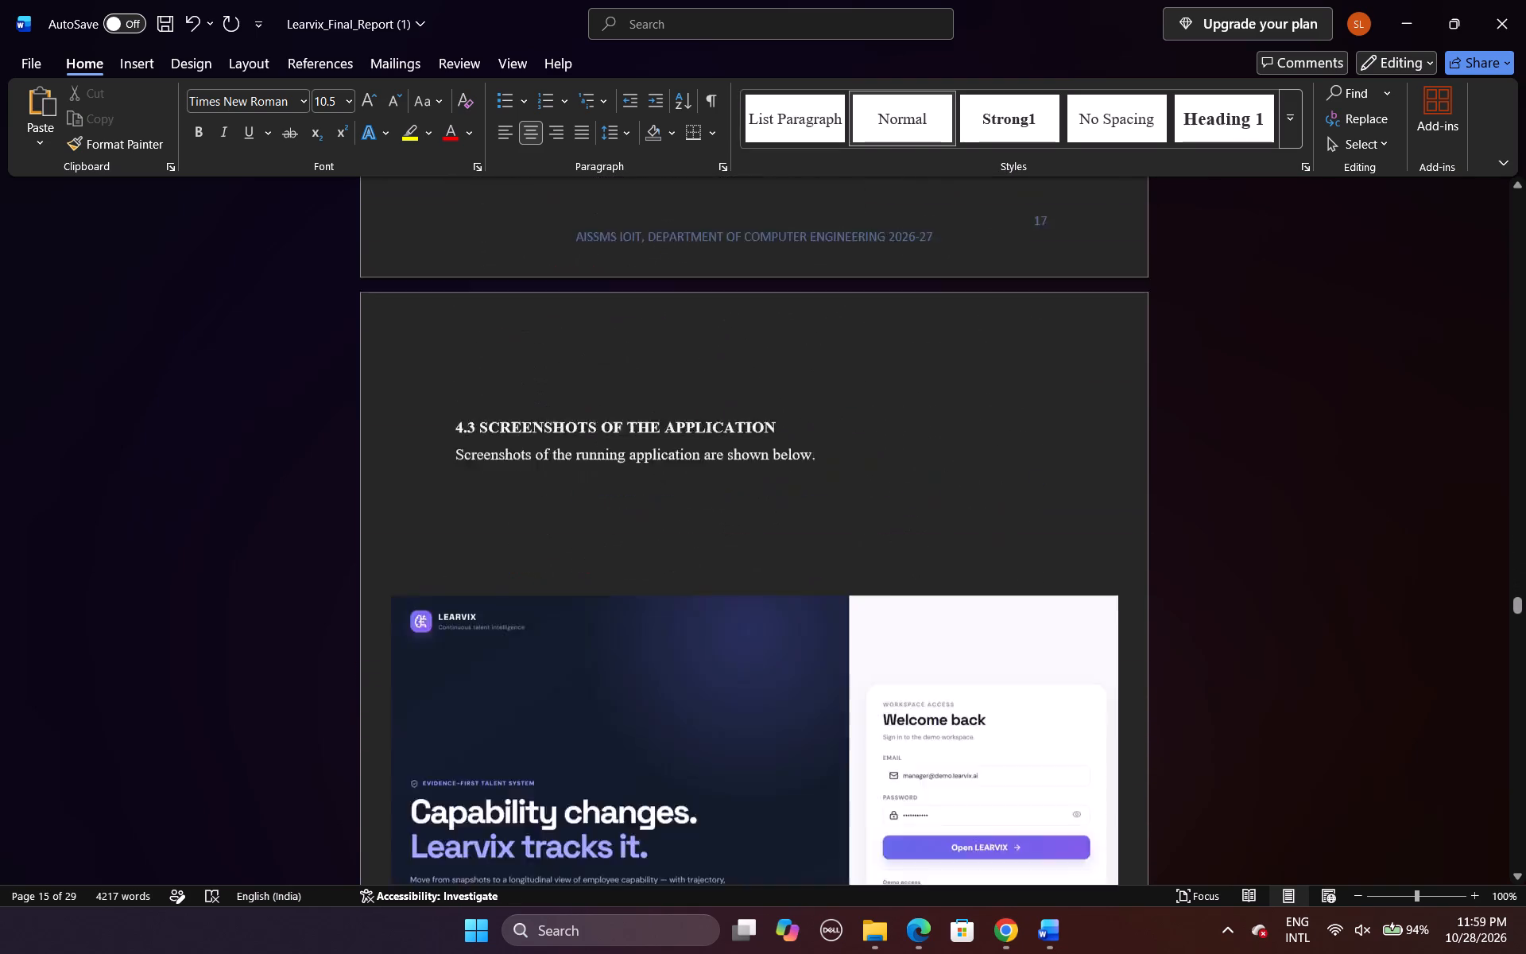
scroll(757, 509, down, 3)
scroll(757, 509, up, 1)
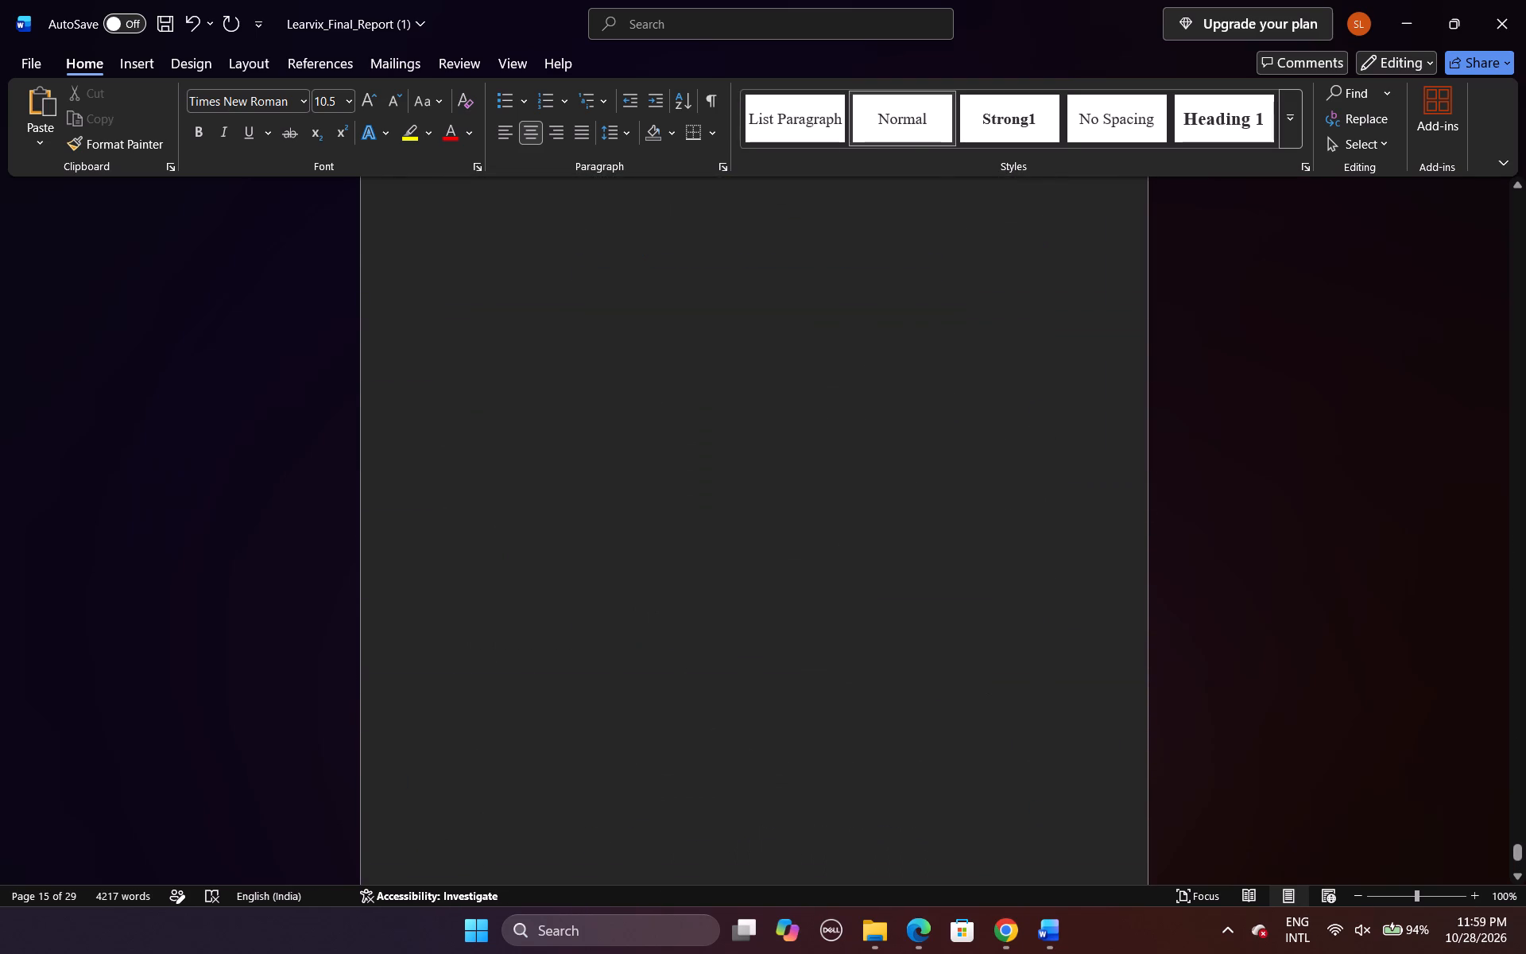
scroll(757, 509, up, 7)
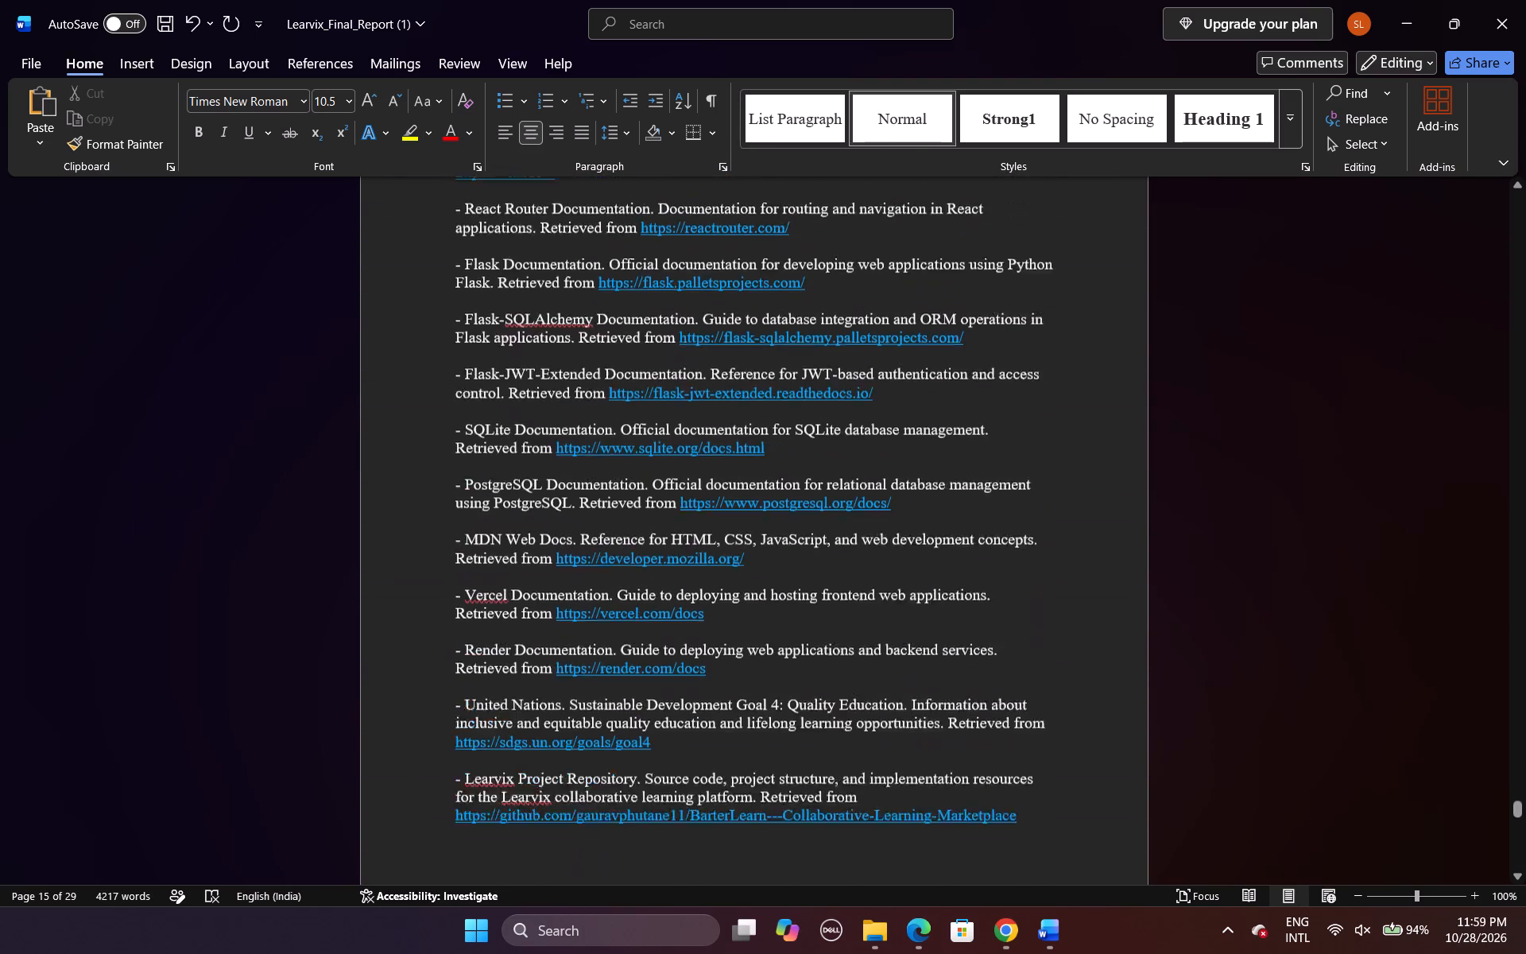
scroll(757, 509, up, 2)
scroll(757, 509, down, 3)
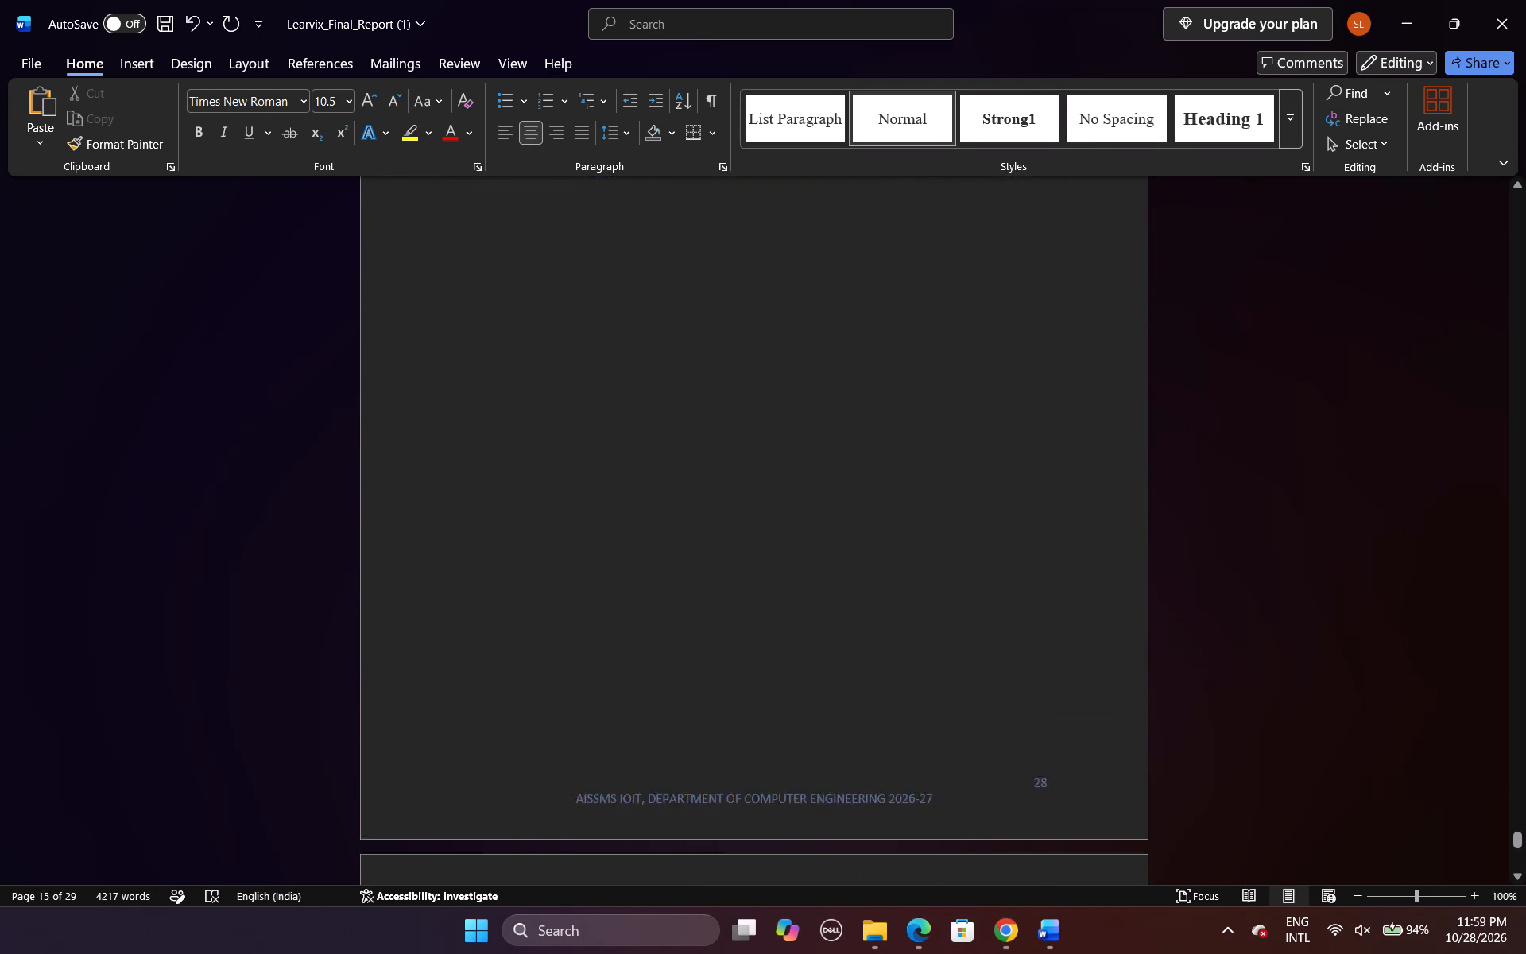
scroll(757, 509, down, 4)
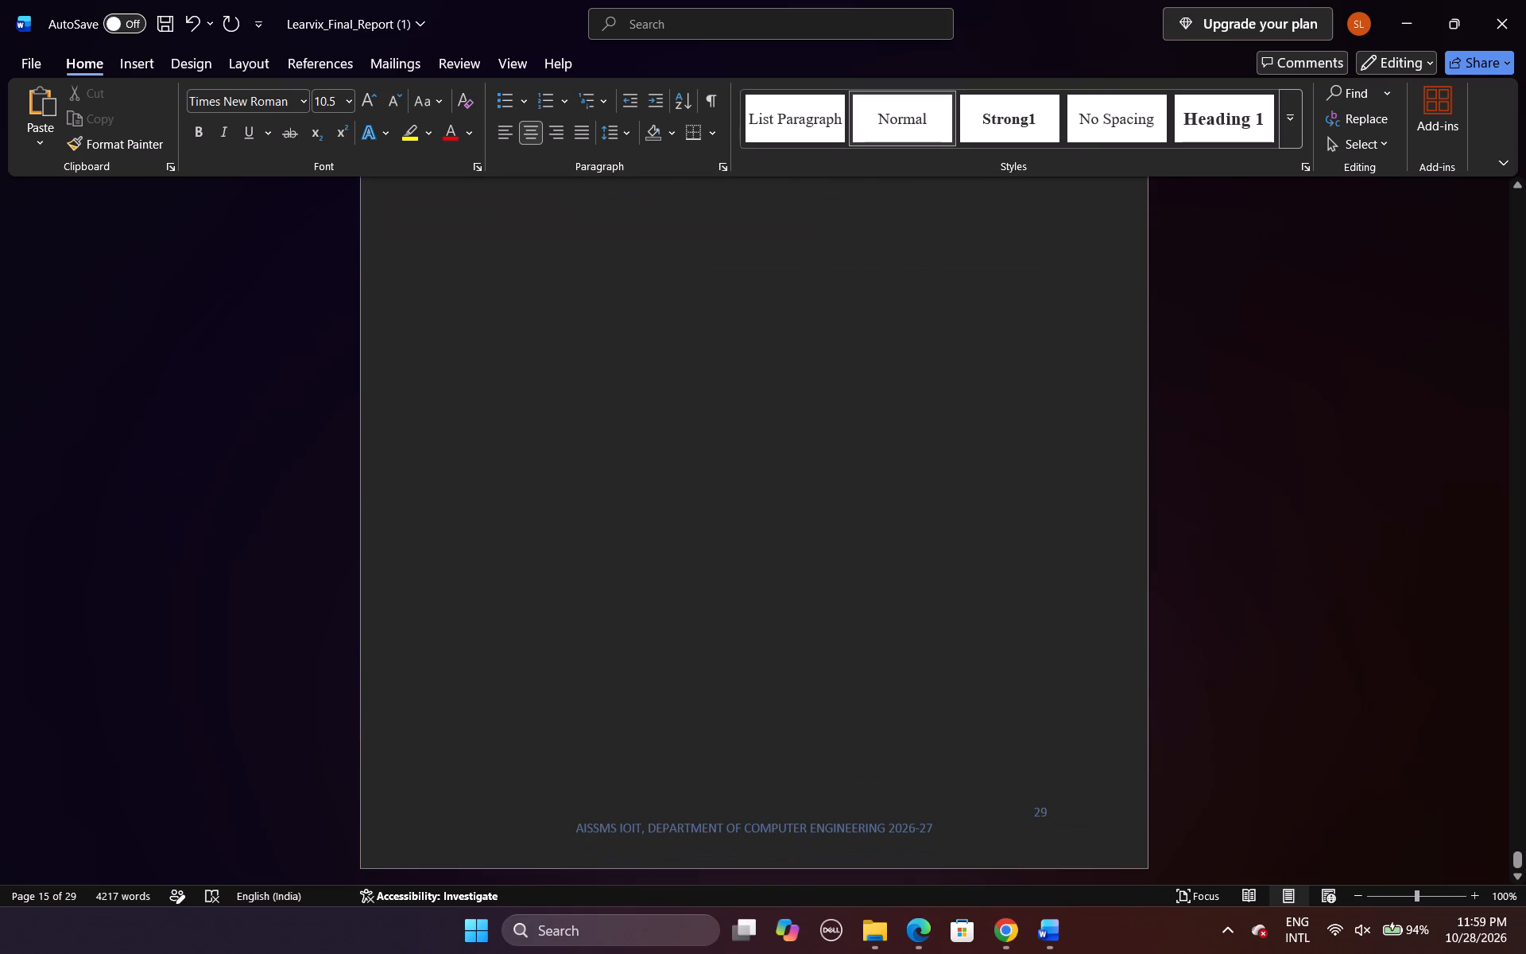
scroll(757, 509, down, 1)
Delete the blank pages at the end of the report, after the Learvix Project Repository reference.
drag(703, 666, 606, 157)
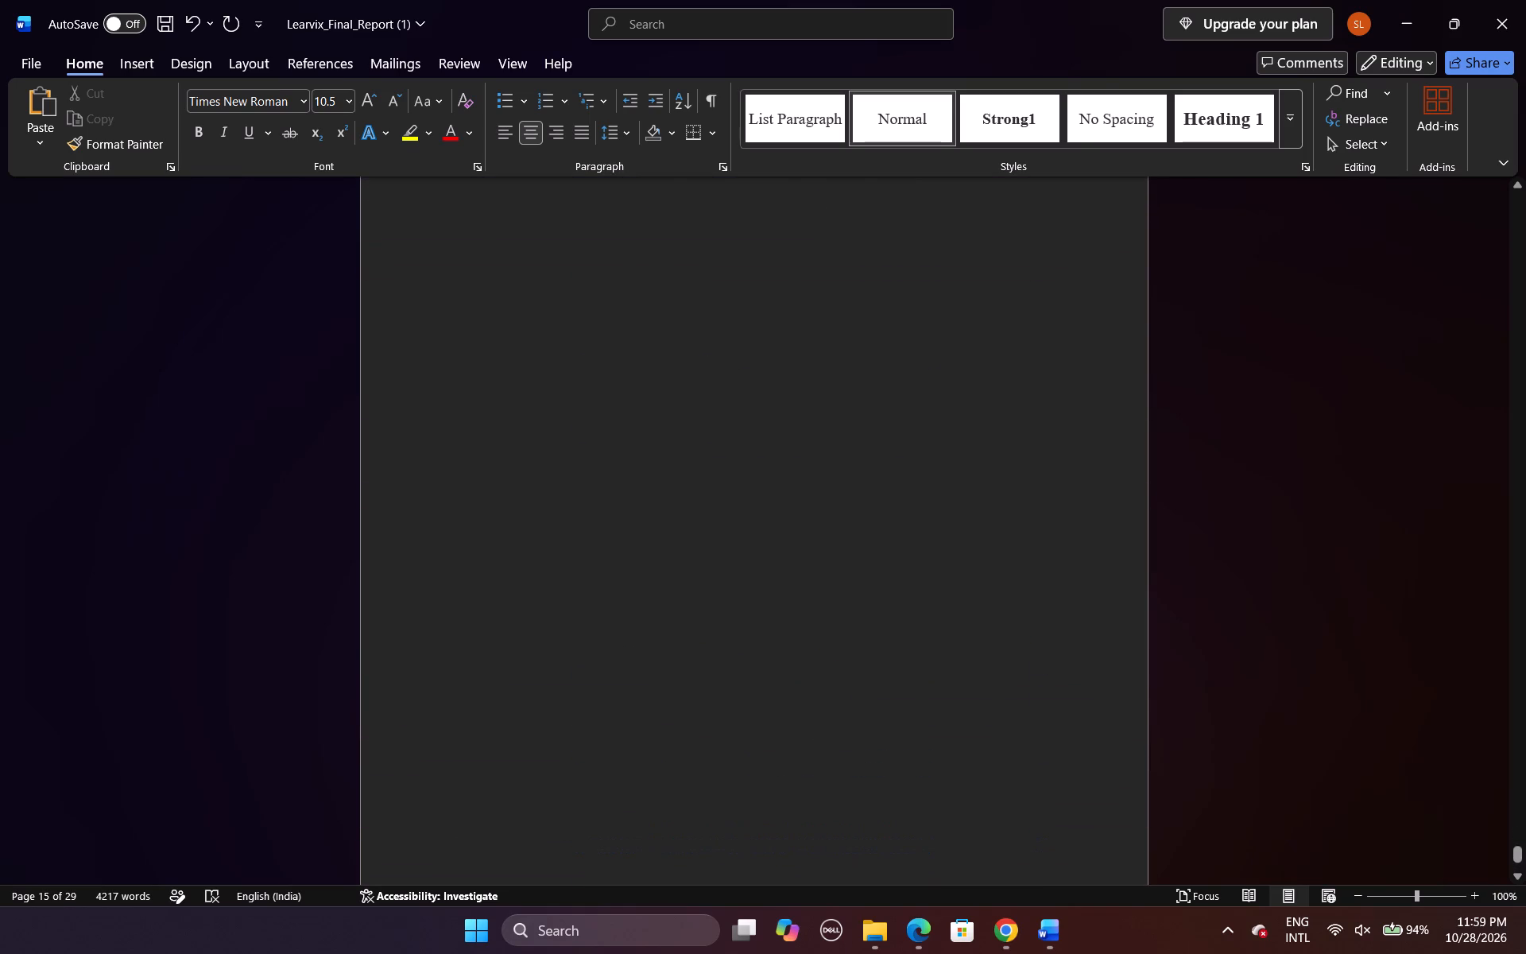
drag(606, 157, 521, 164)
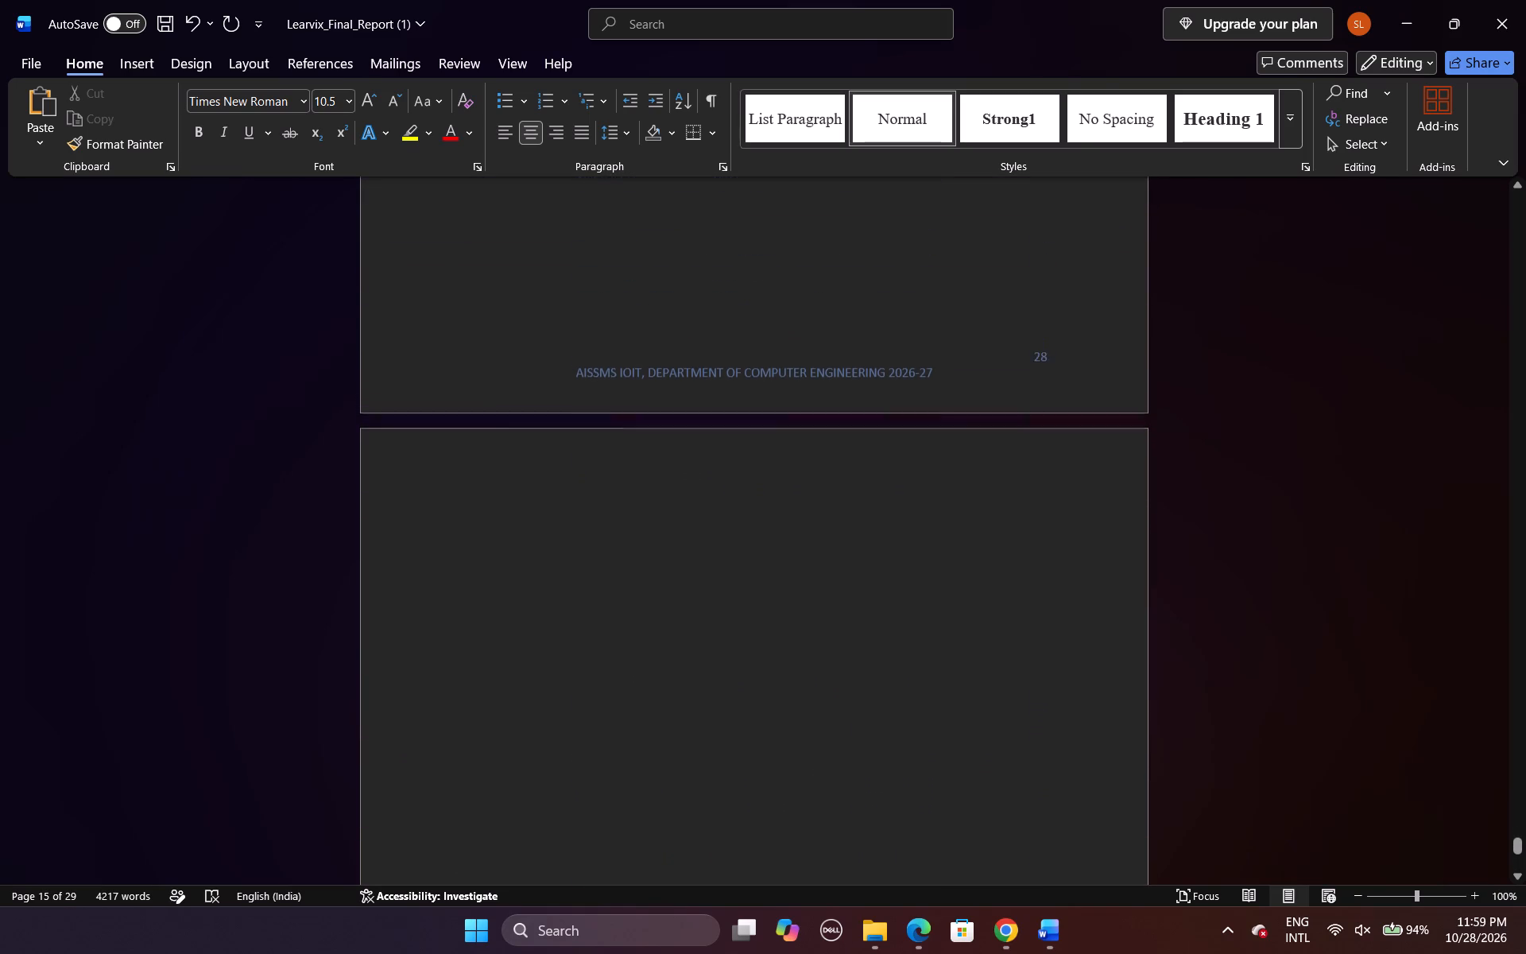
drag(521, 164, 482, 664)
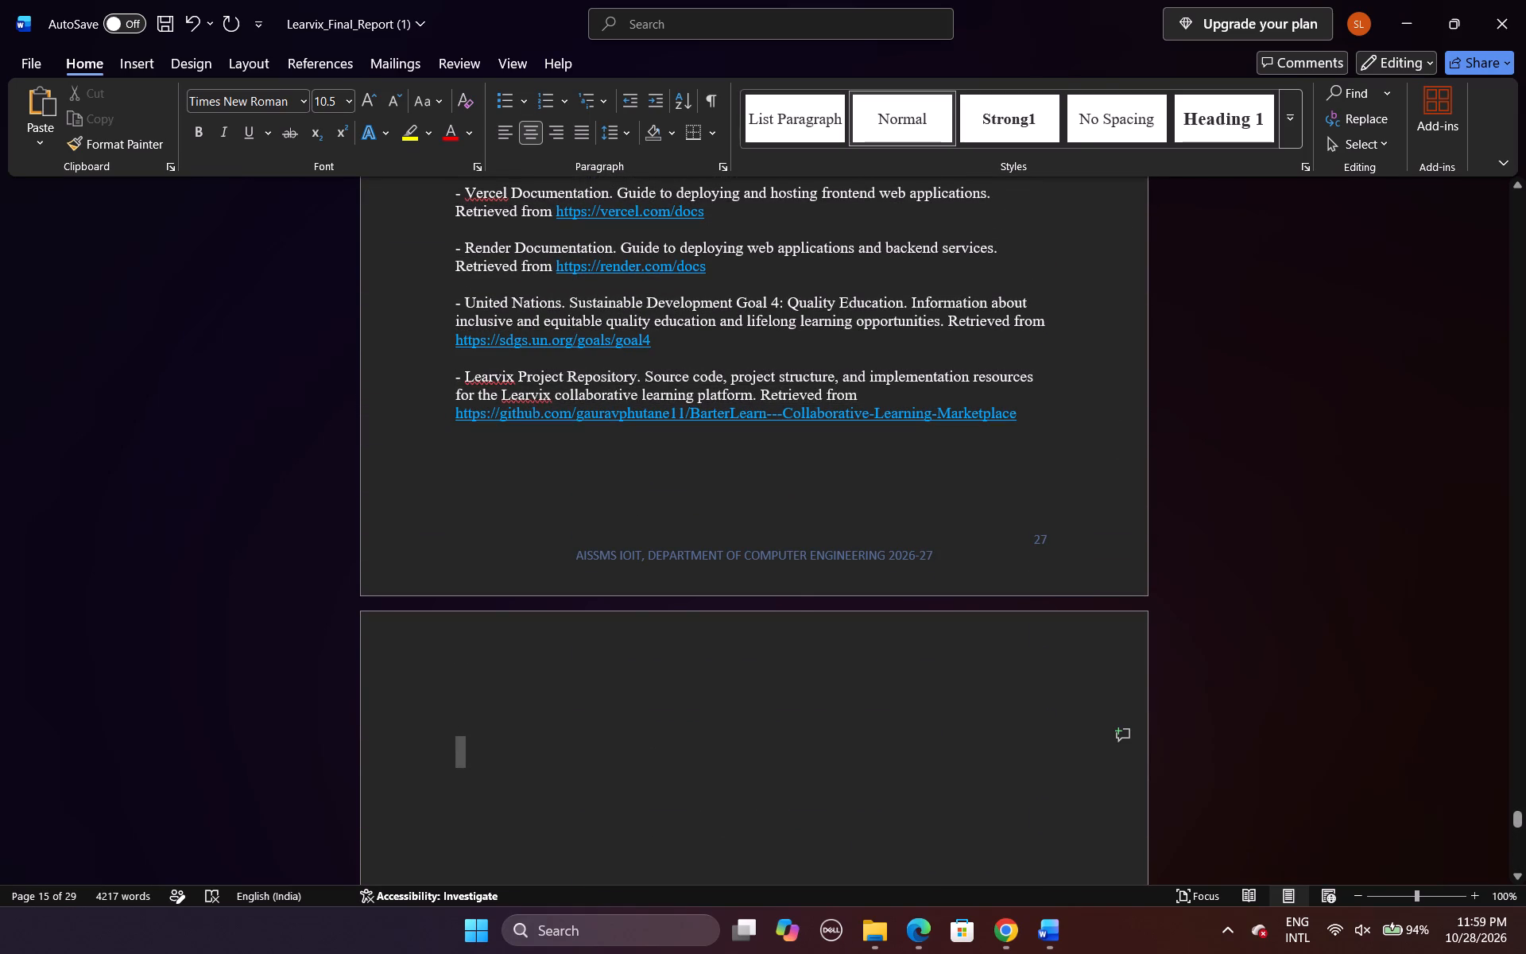
drag(482, 664, 473, 668)
key(BackSpace)
key(BackSpace)
key(BackSpace)
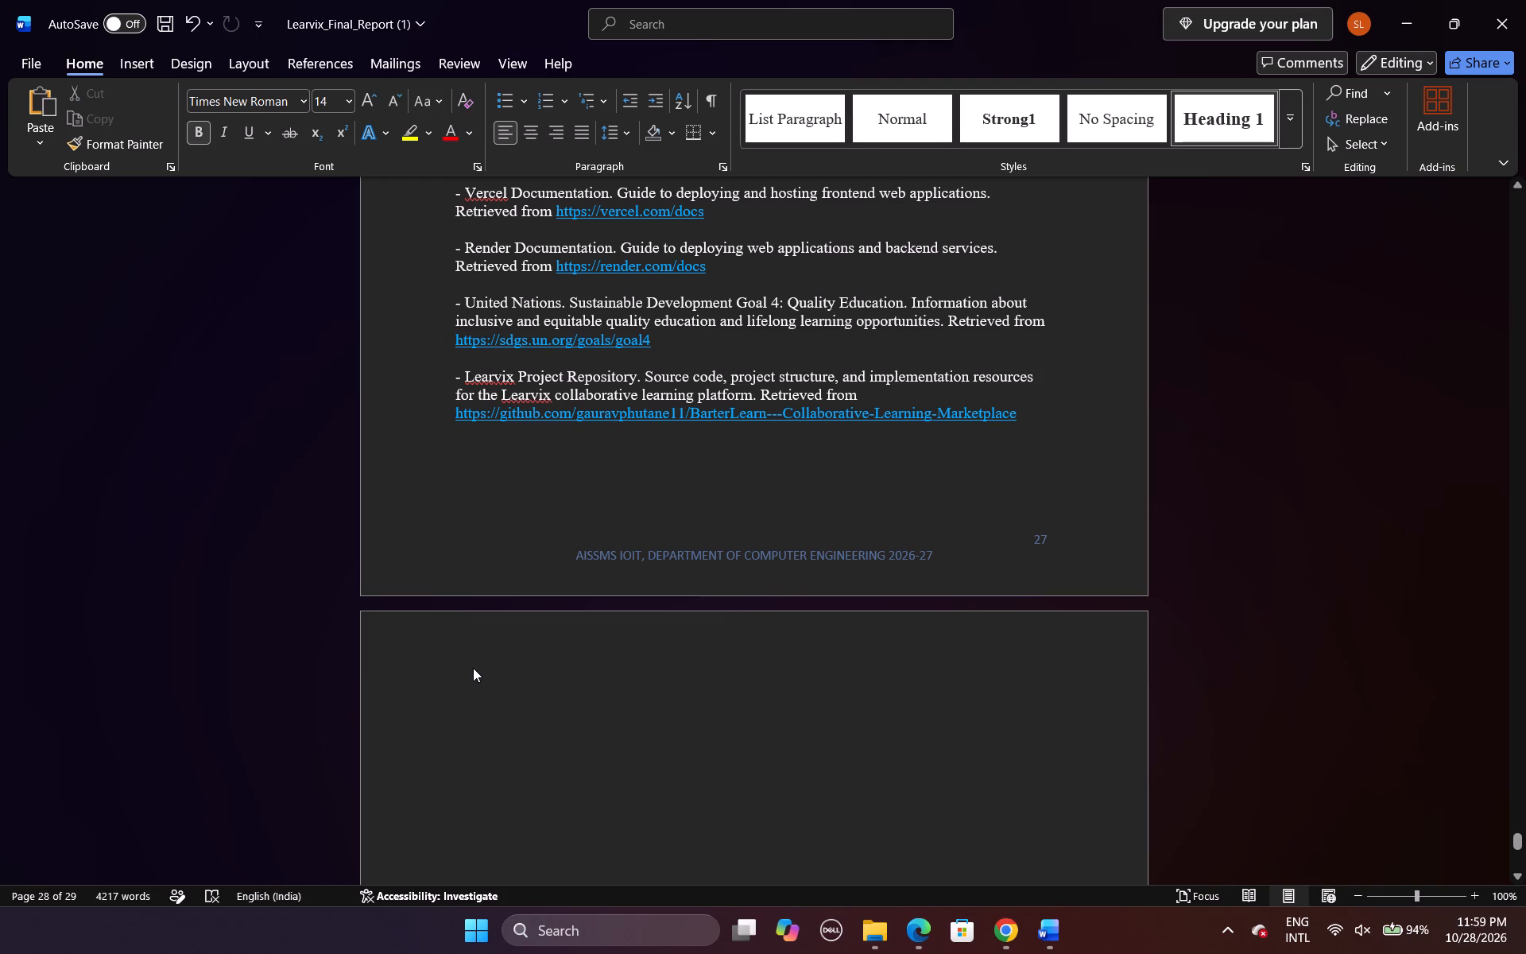
key(BackSpace)
click(473, 668)
click(473, 668)
drag(473, 668, 457, 643)
triple_click(528, 848)
click(507, 785)
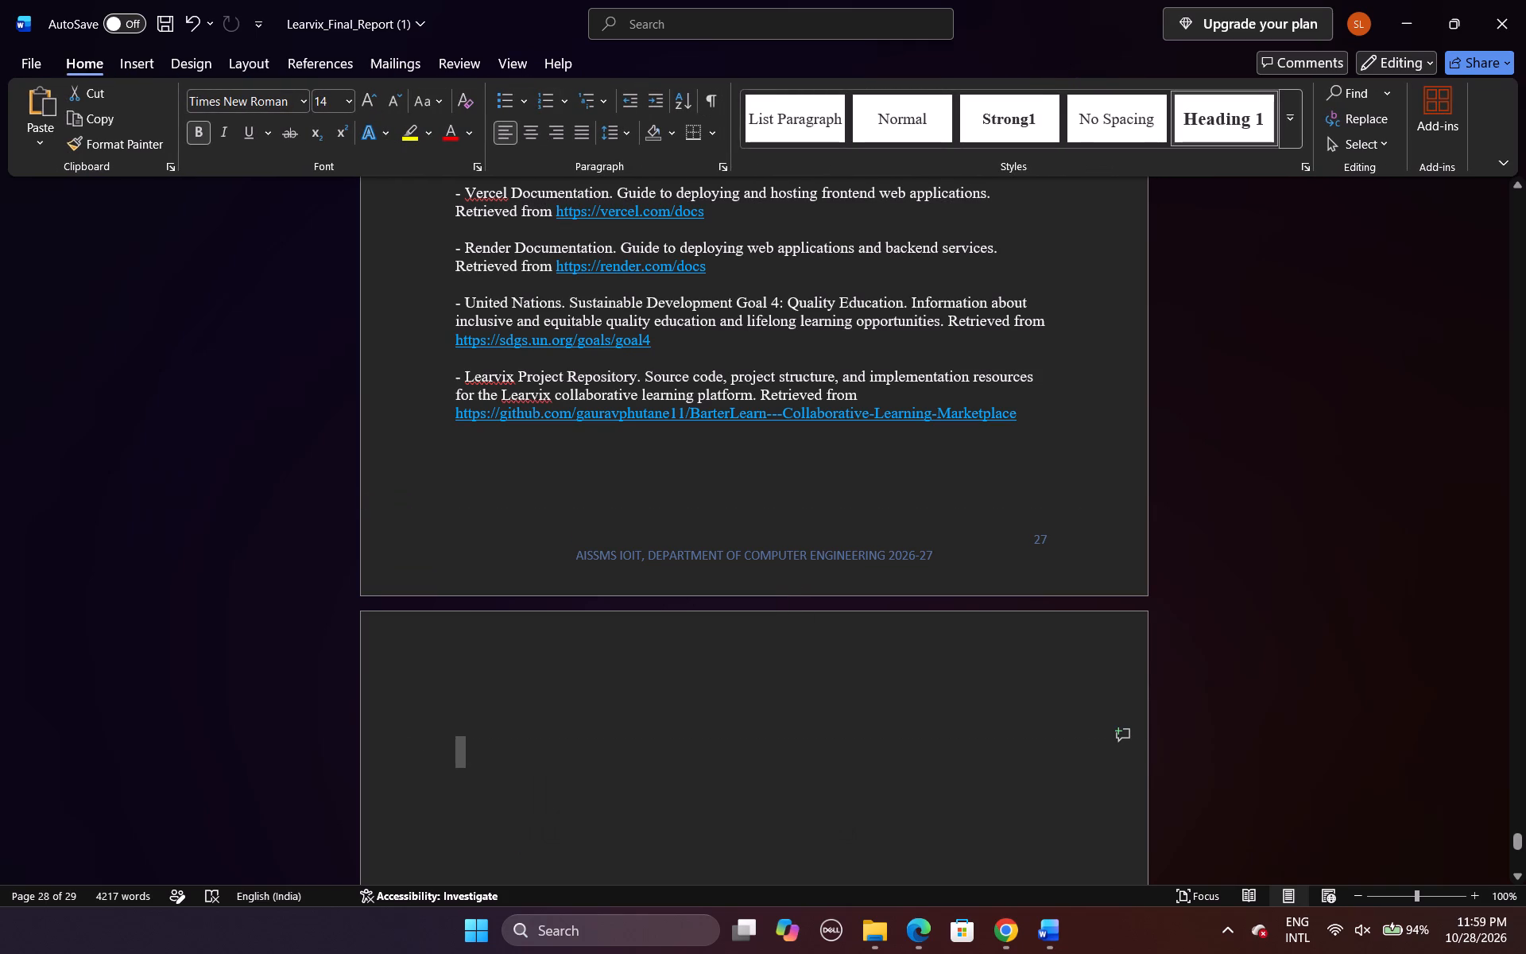
drag(507, 785, 337, 680)
key(BackSpace)
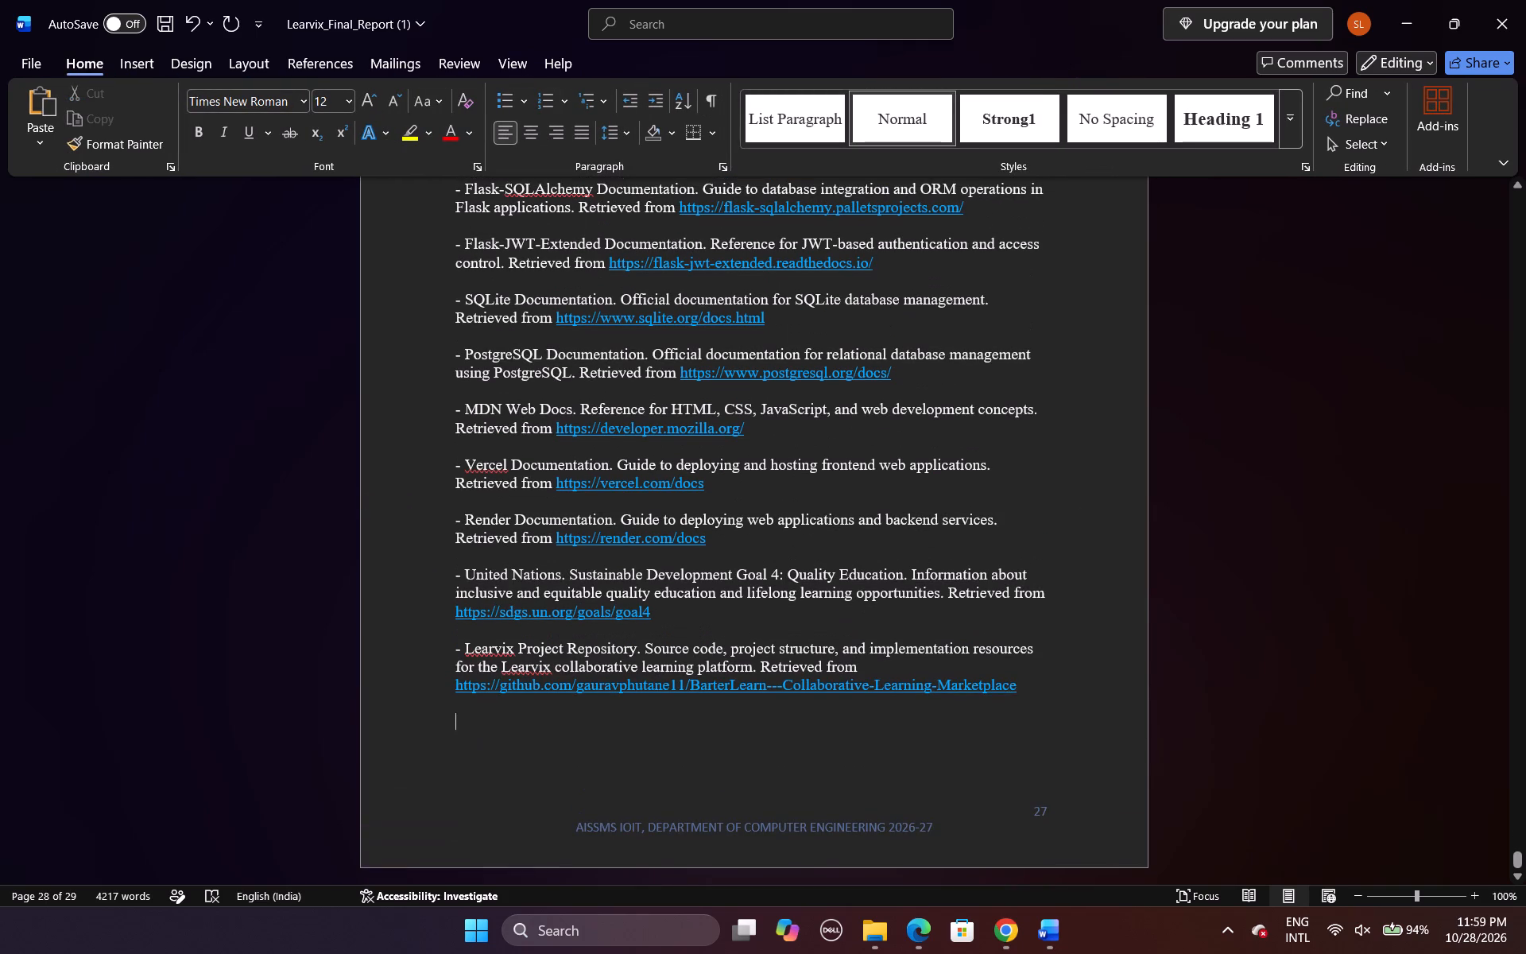
Return to the start of the Learvix_Final_Report (1) document and save it.
scroll(560, 774, up, 14)
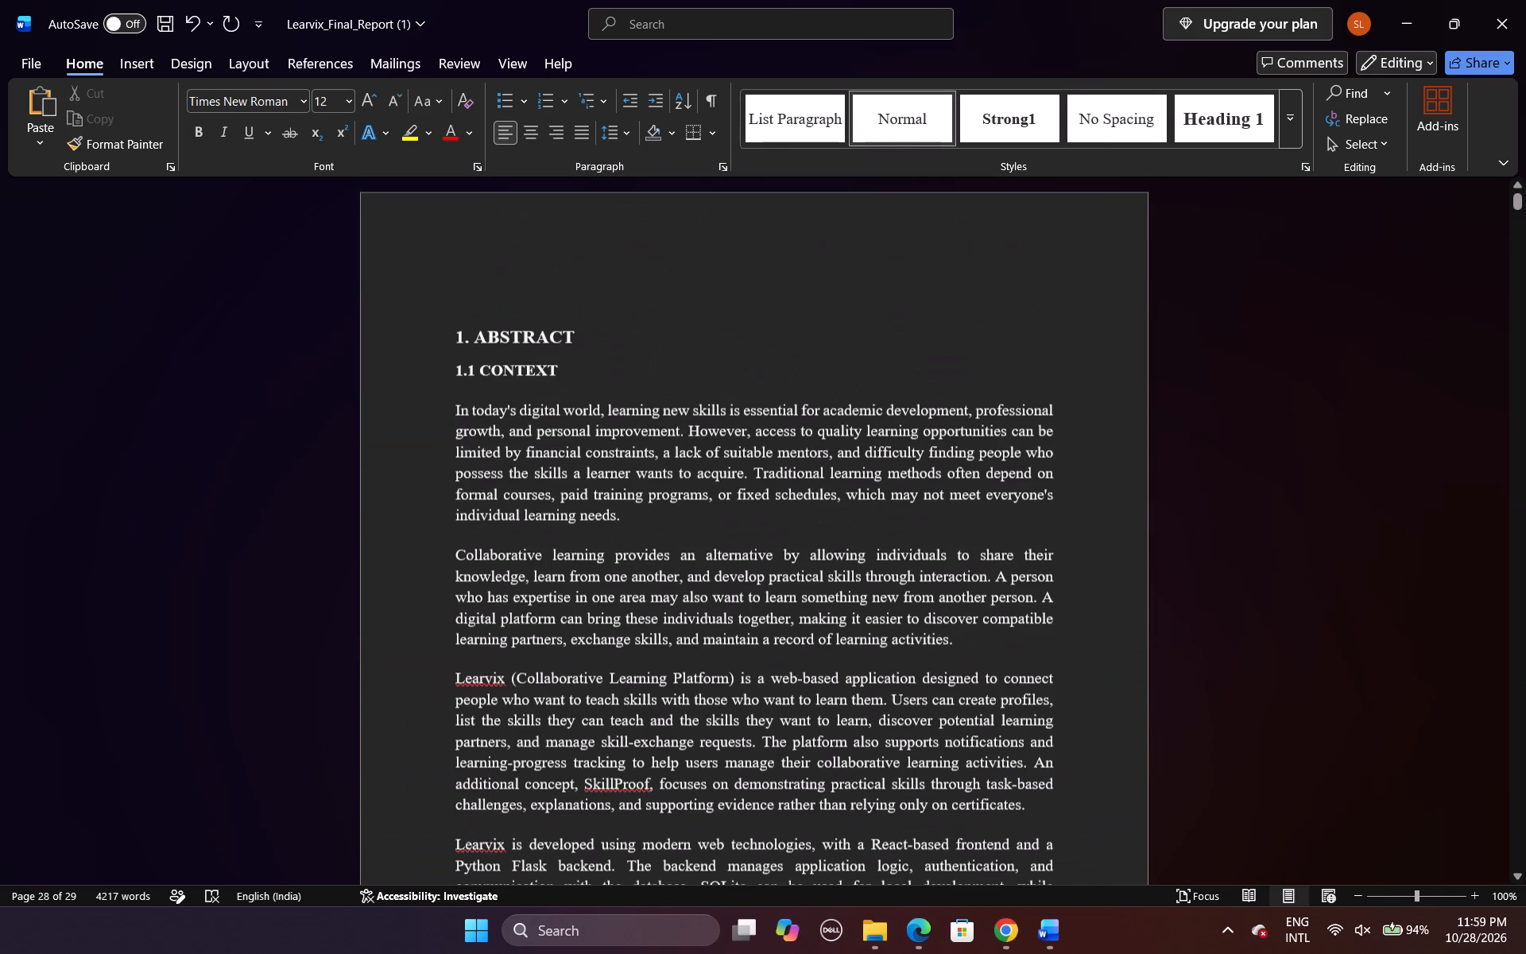
key(ctrl+s)
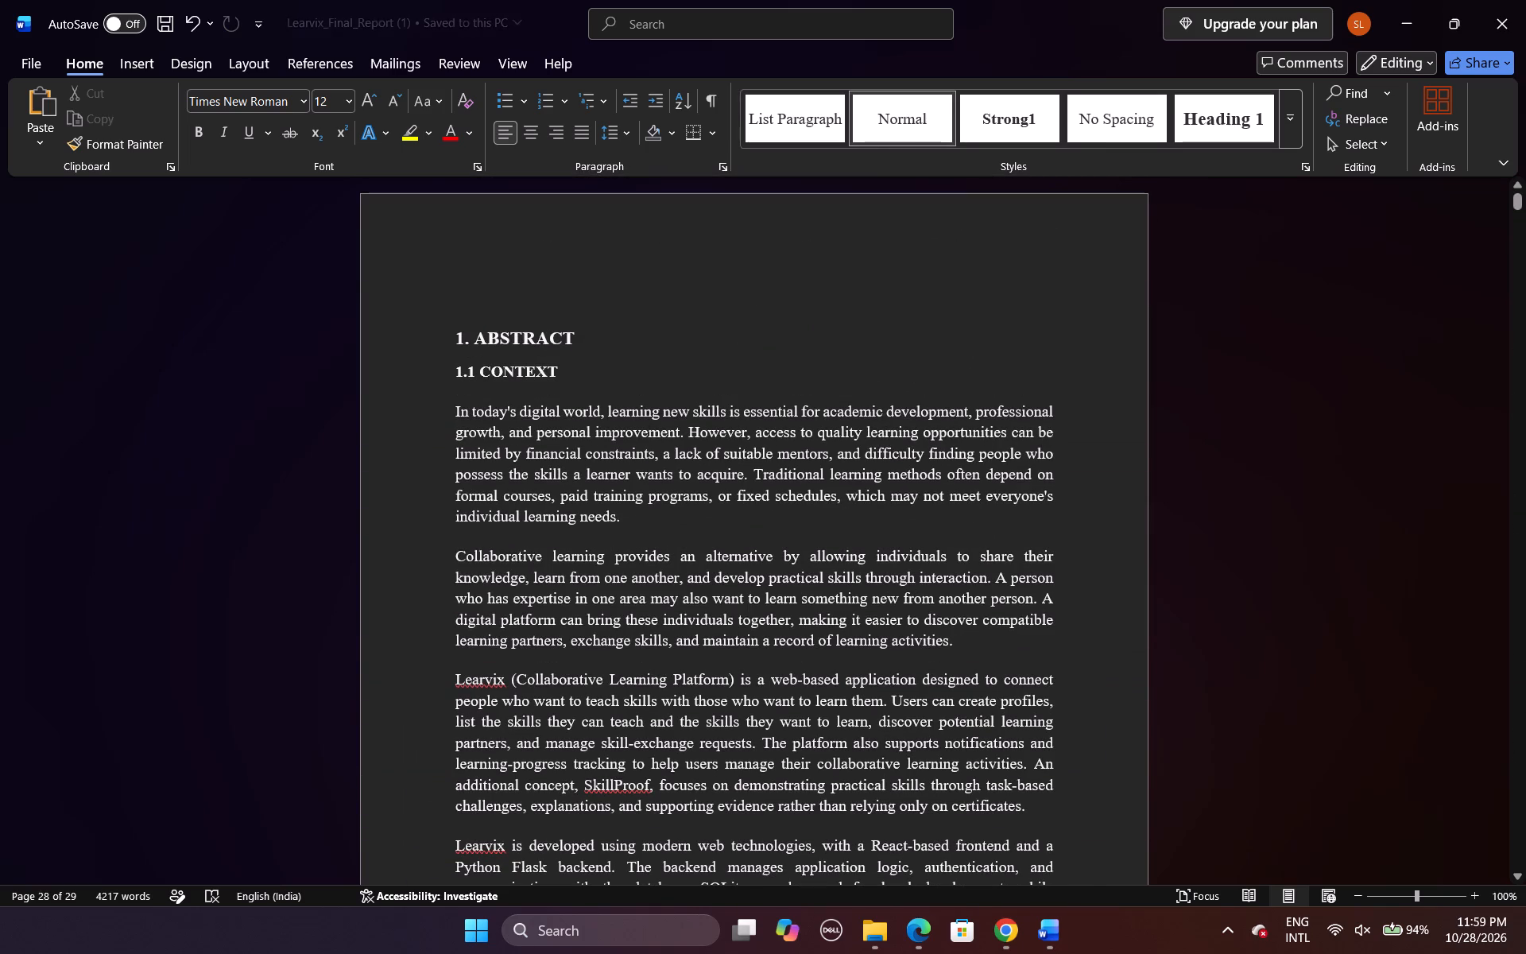
Open the TY_B_13_29_38_with_UML document from Downloads and compare it with Learvix_Final_Report (1).
click(879, 933)
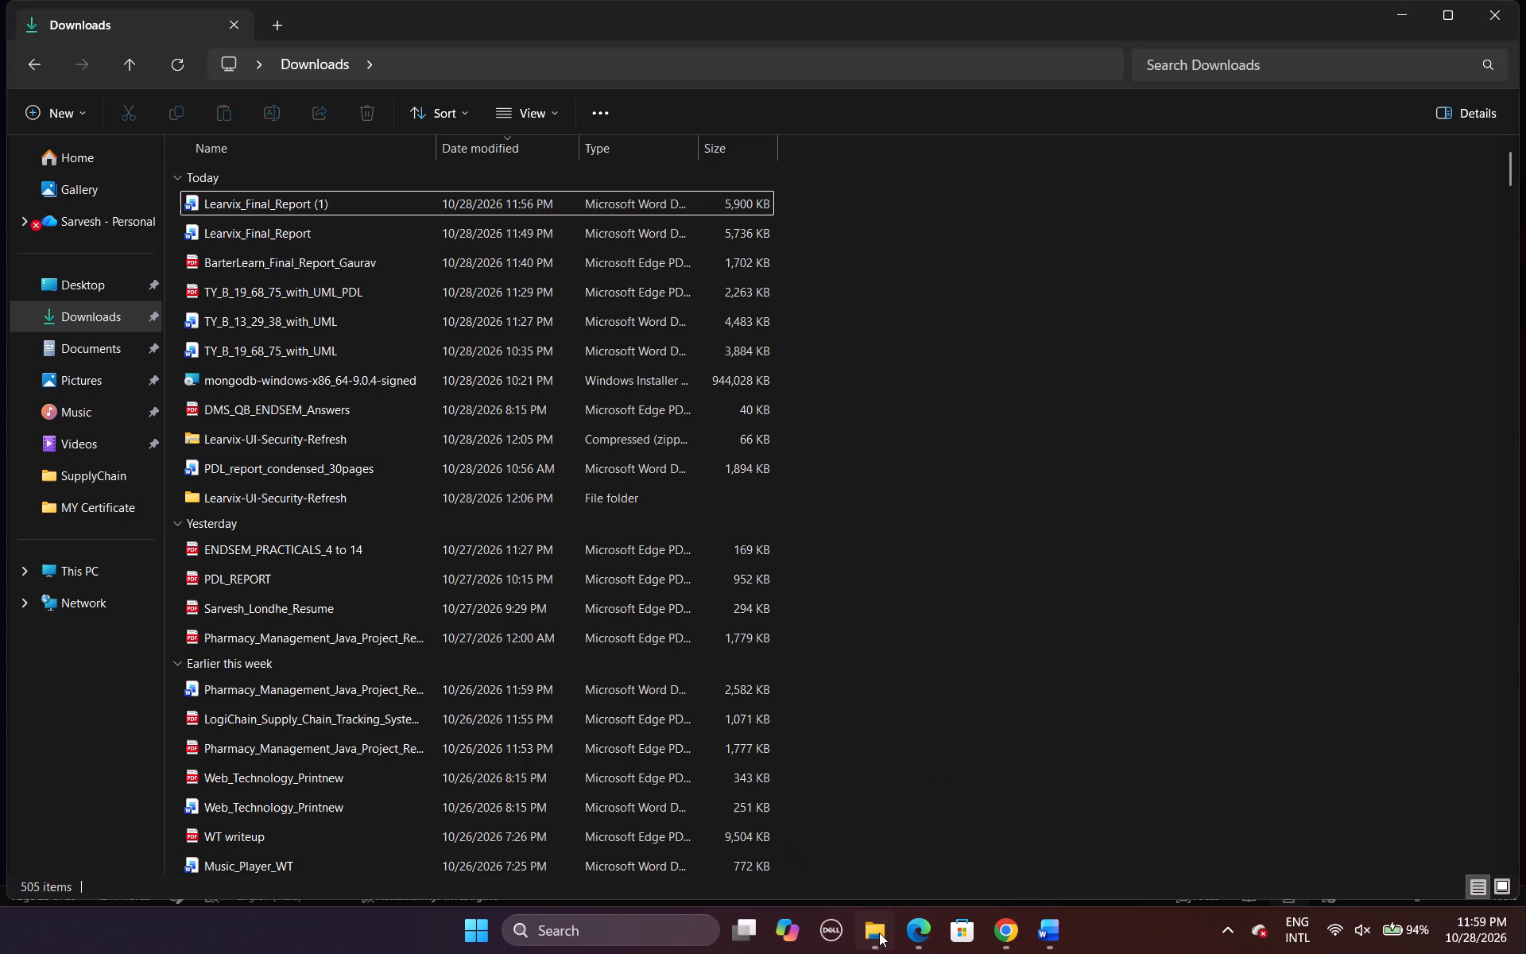
double_click(315, 326)
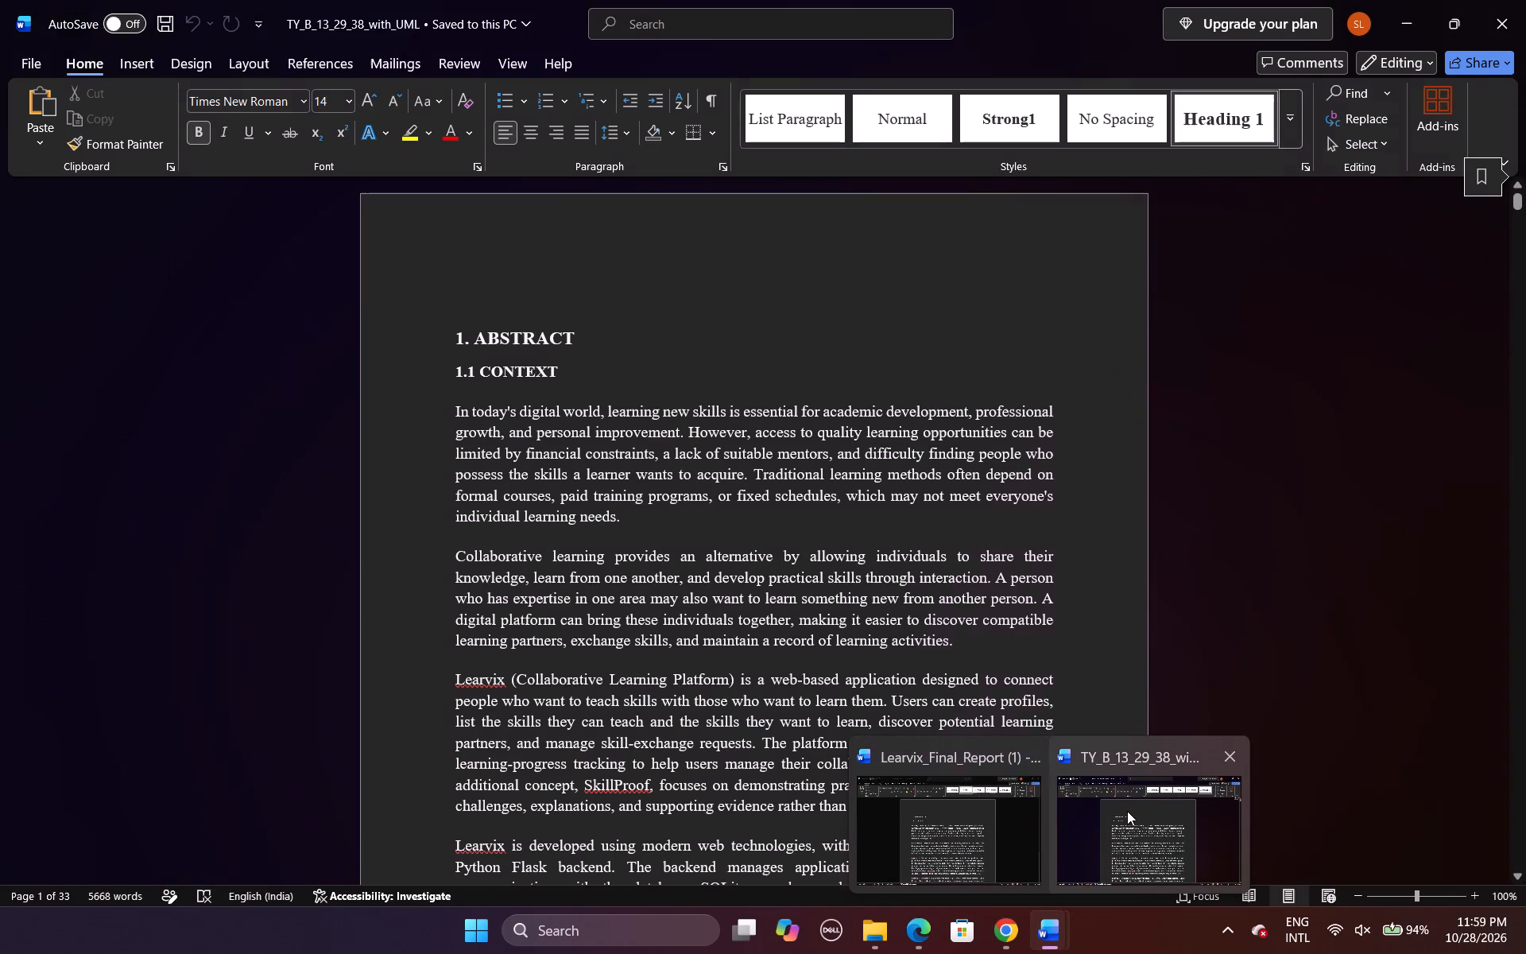
click(1127, 810)
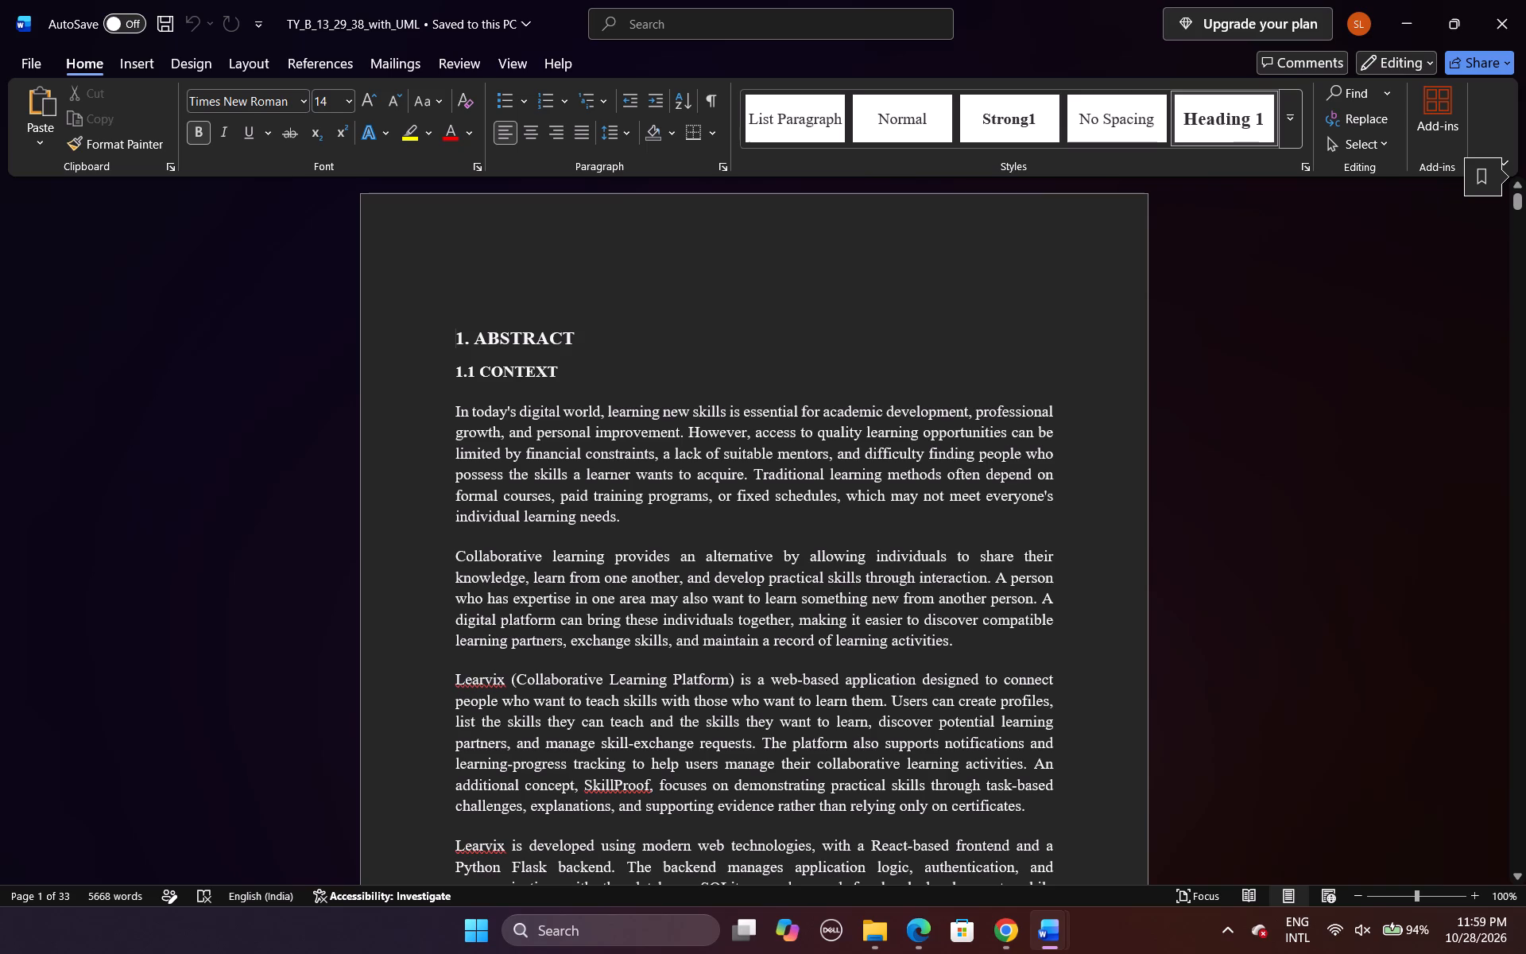
click(1133, 828)
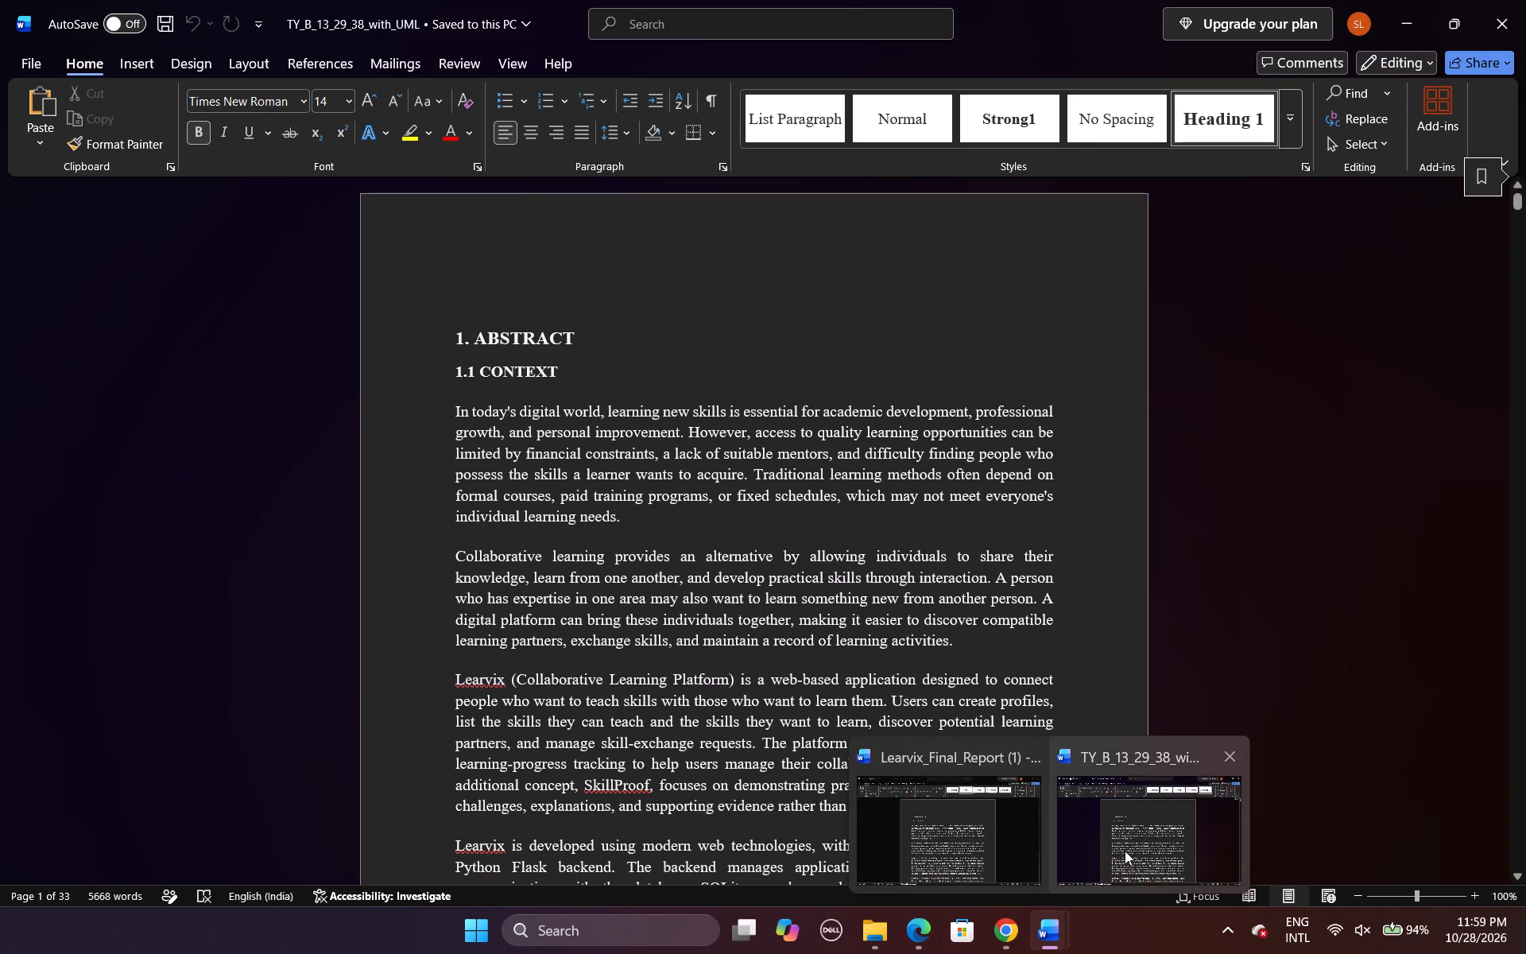
click(1129, 847)
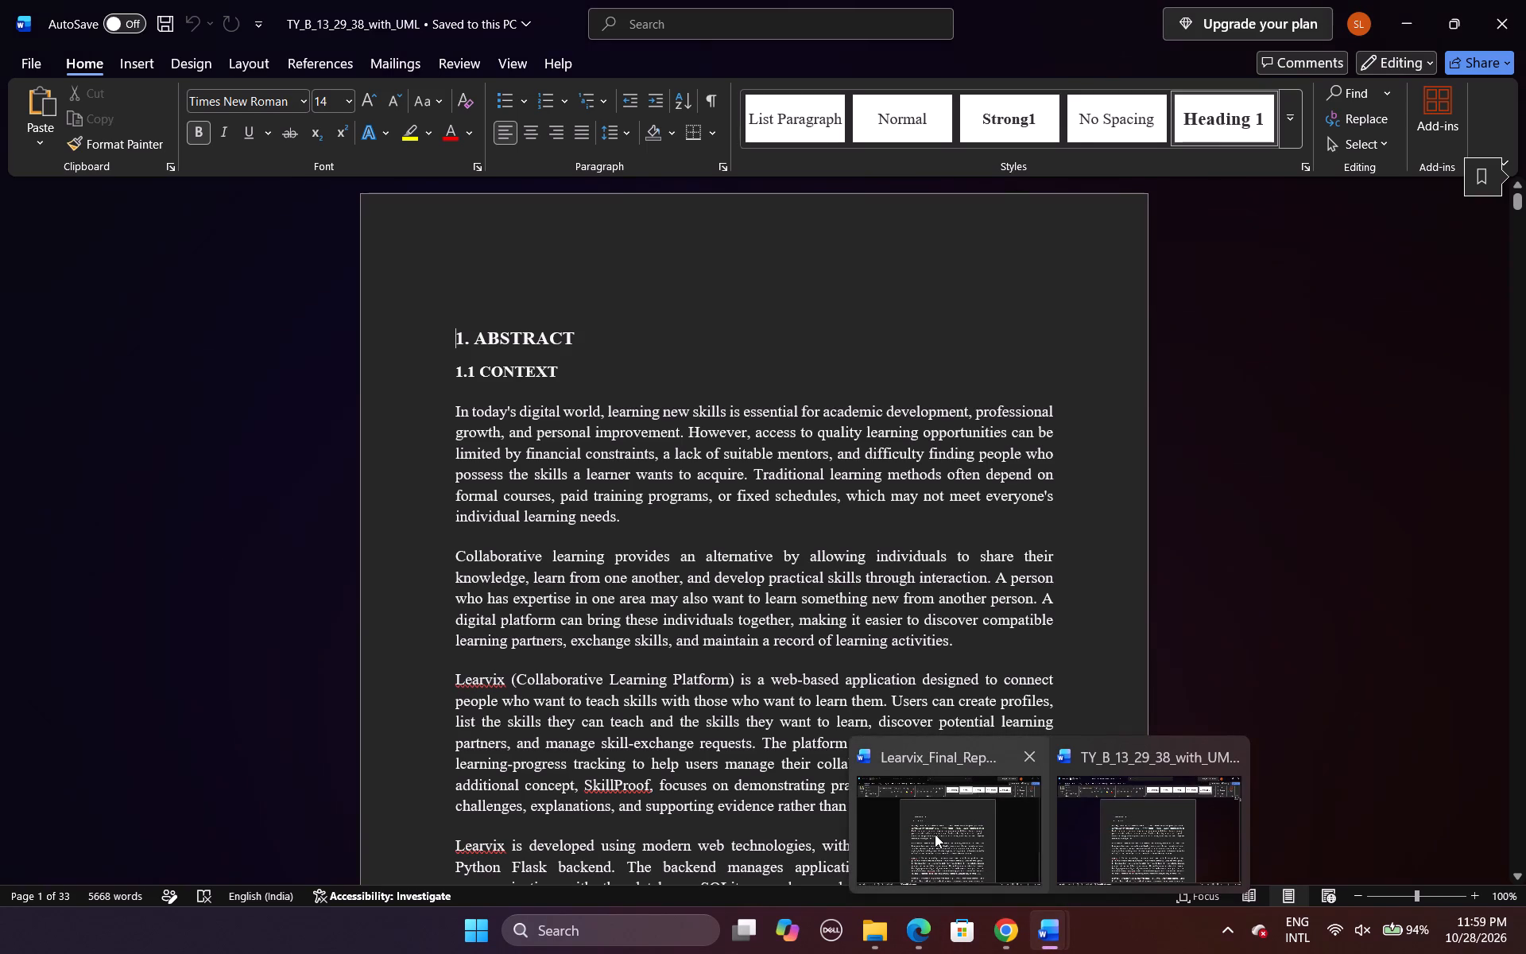
click(935, 834)
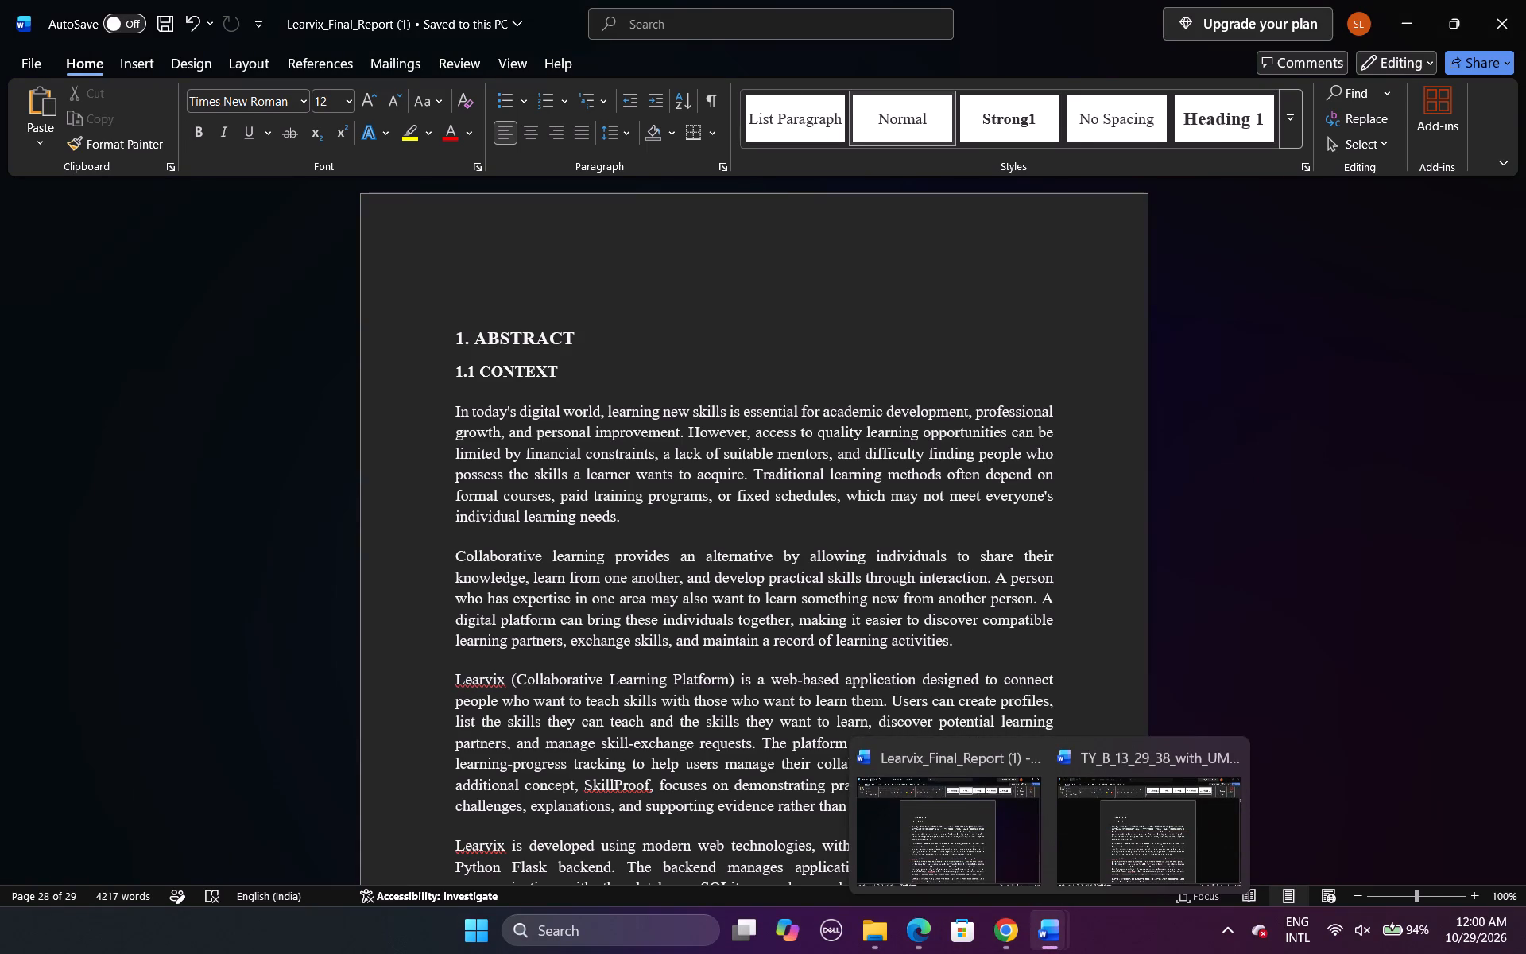
click(1152, 812)
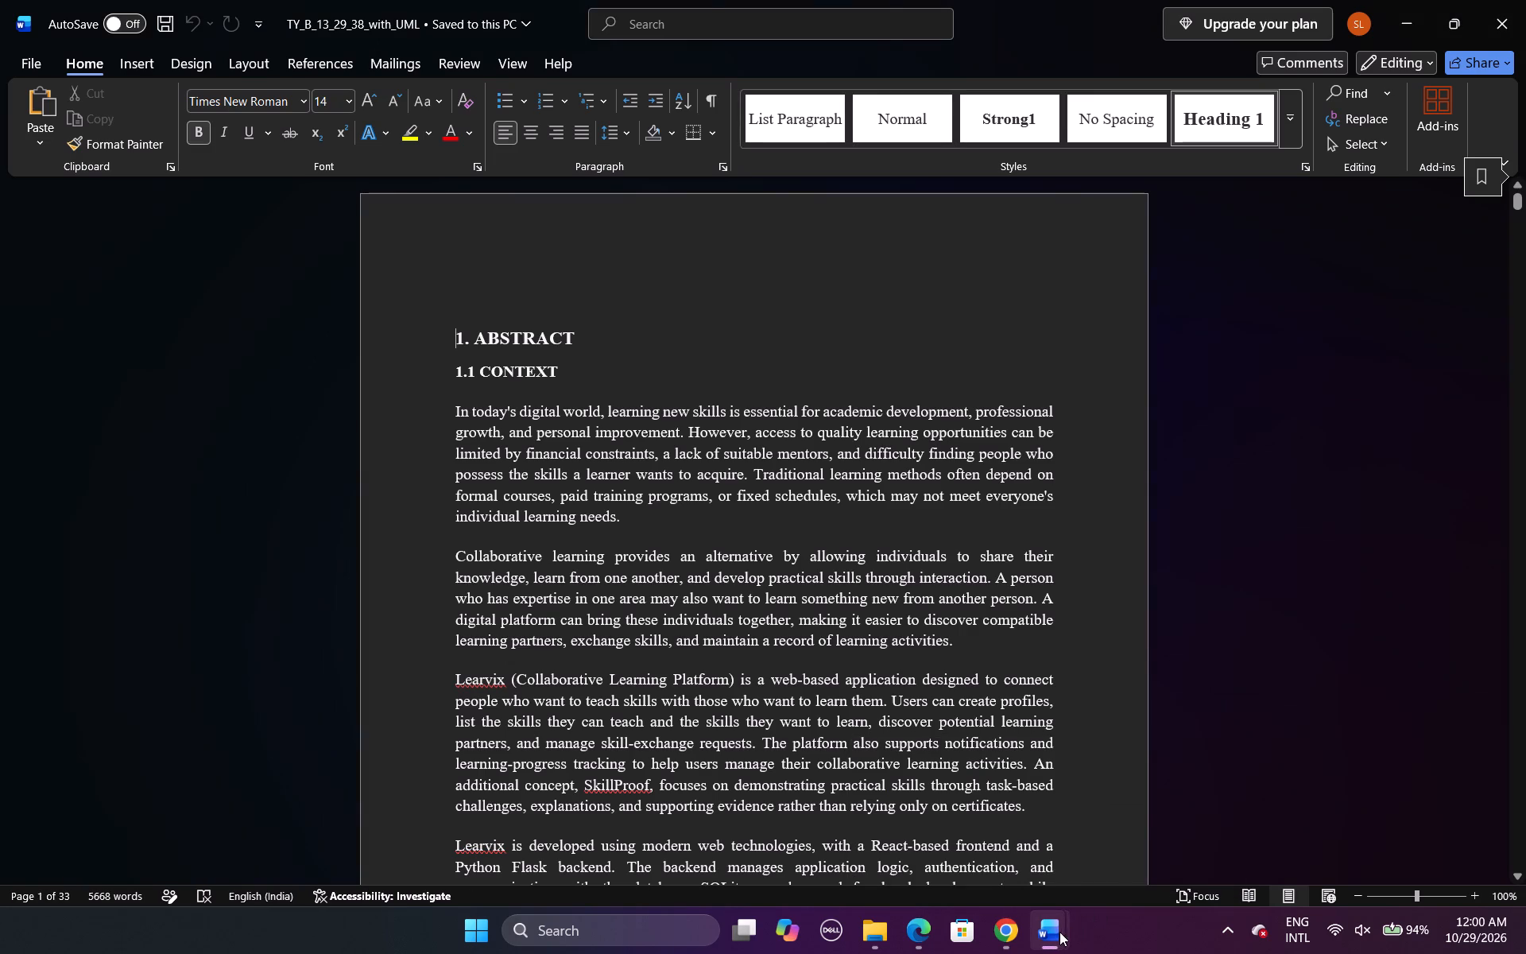
click(1155, 840)
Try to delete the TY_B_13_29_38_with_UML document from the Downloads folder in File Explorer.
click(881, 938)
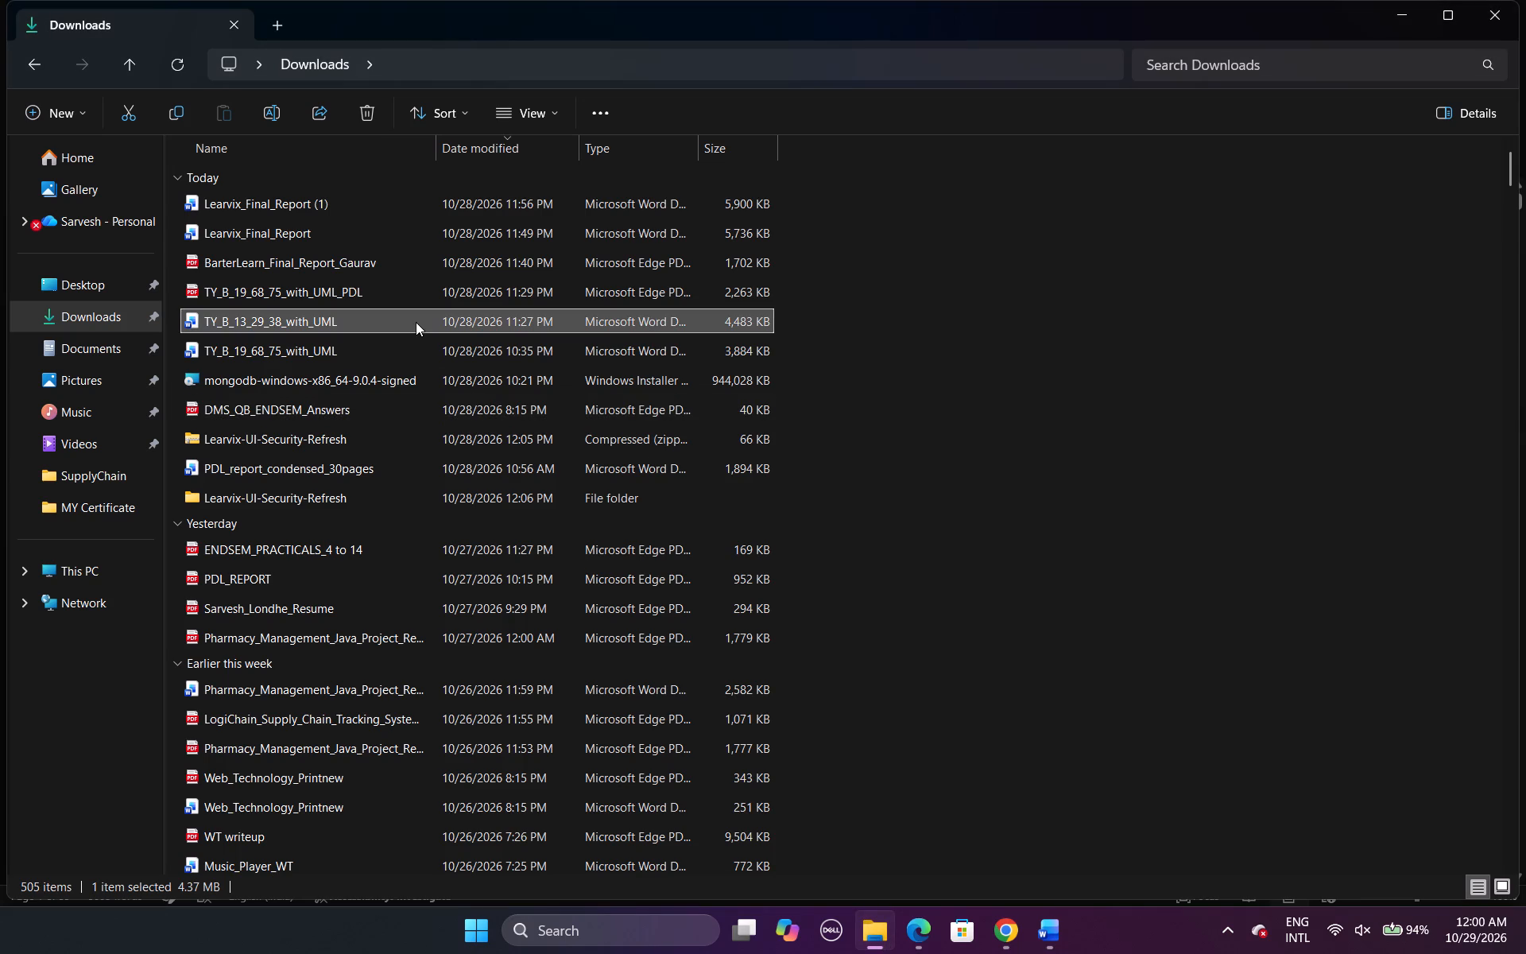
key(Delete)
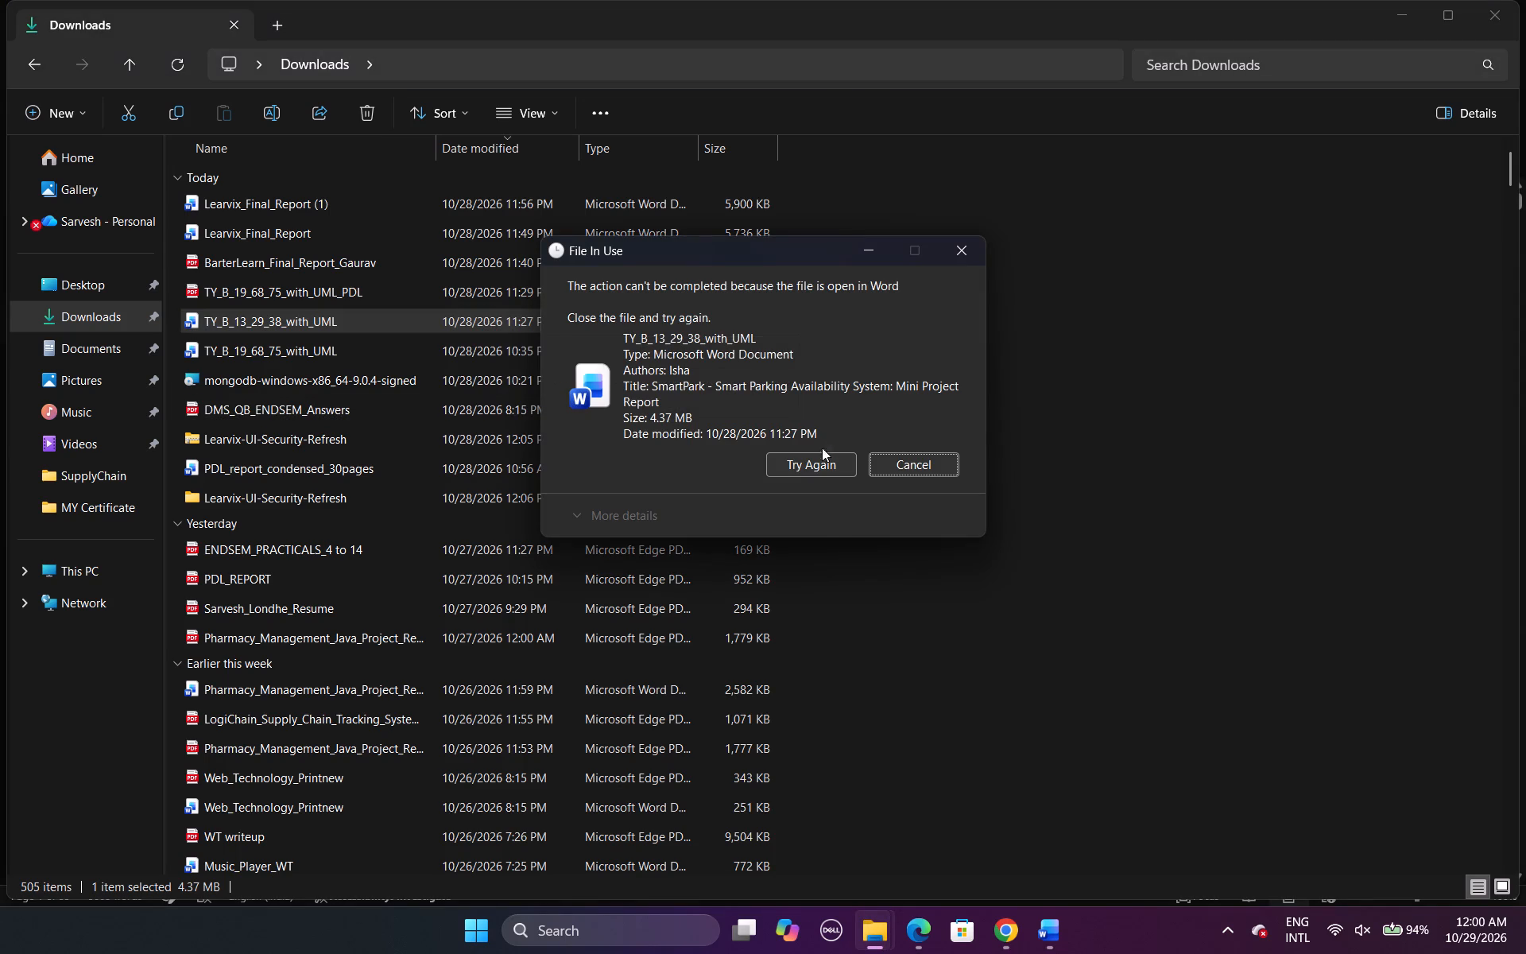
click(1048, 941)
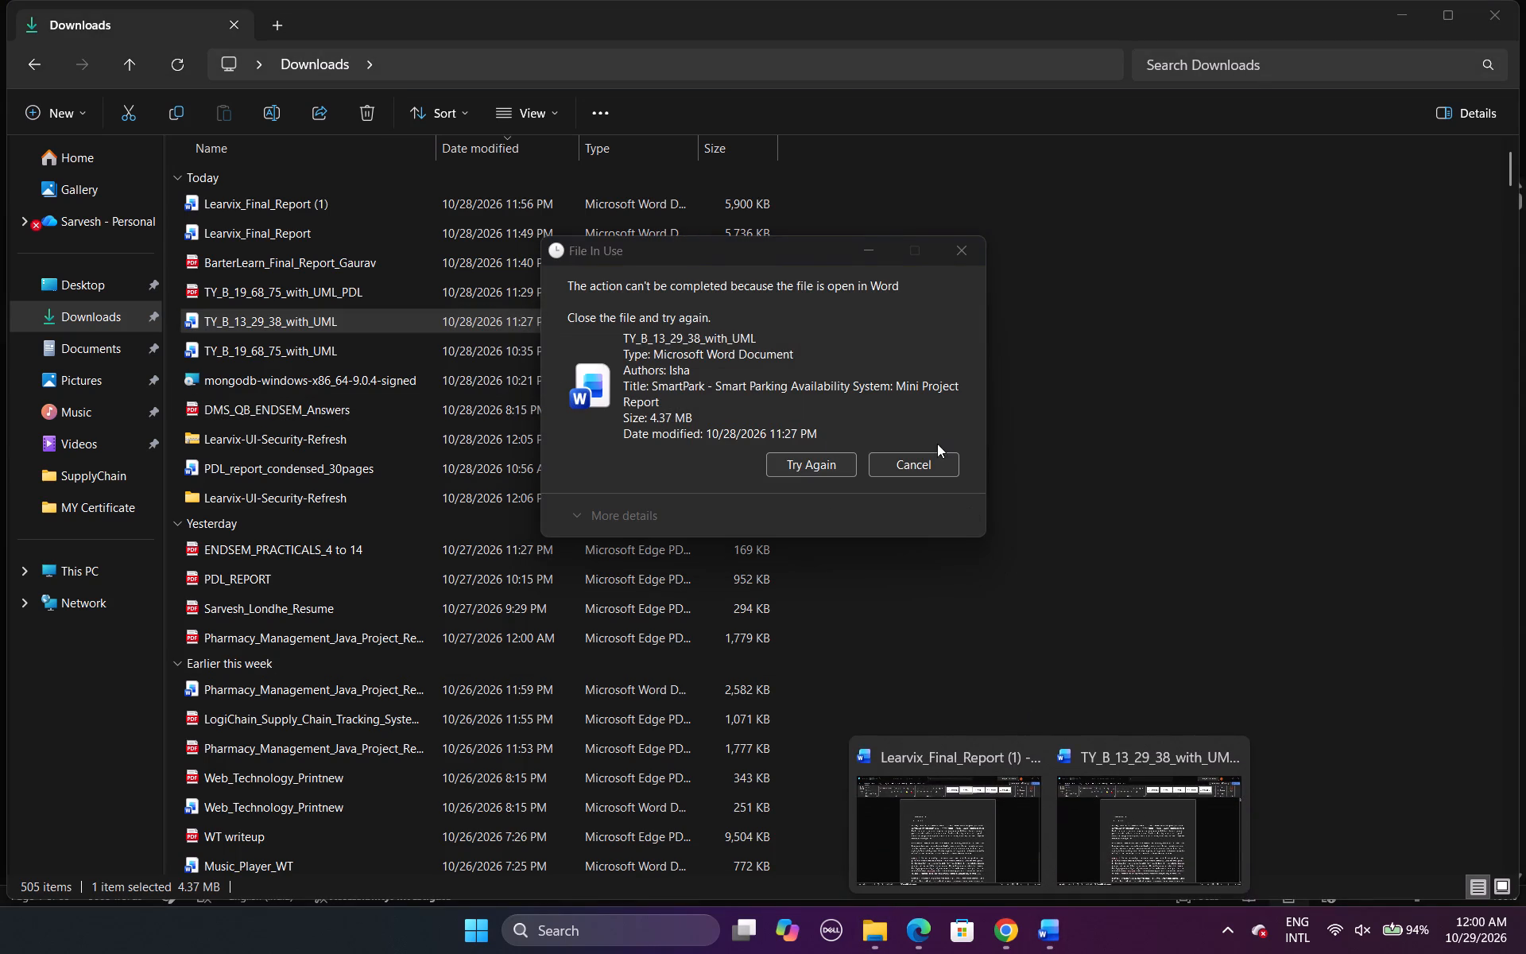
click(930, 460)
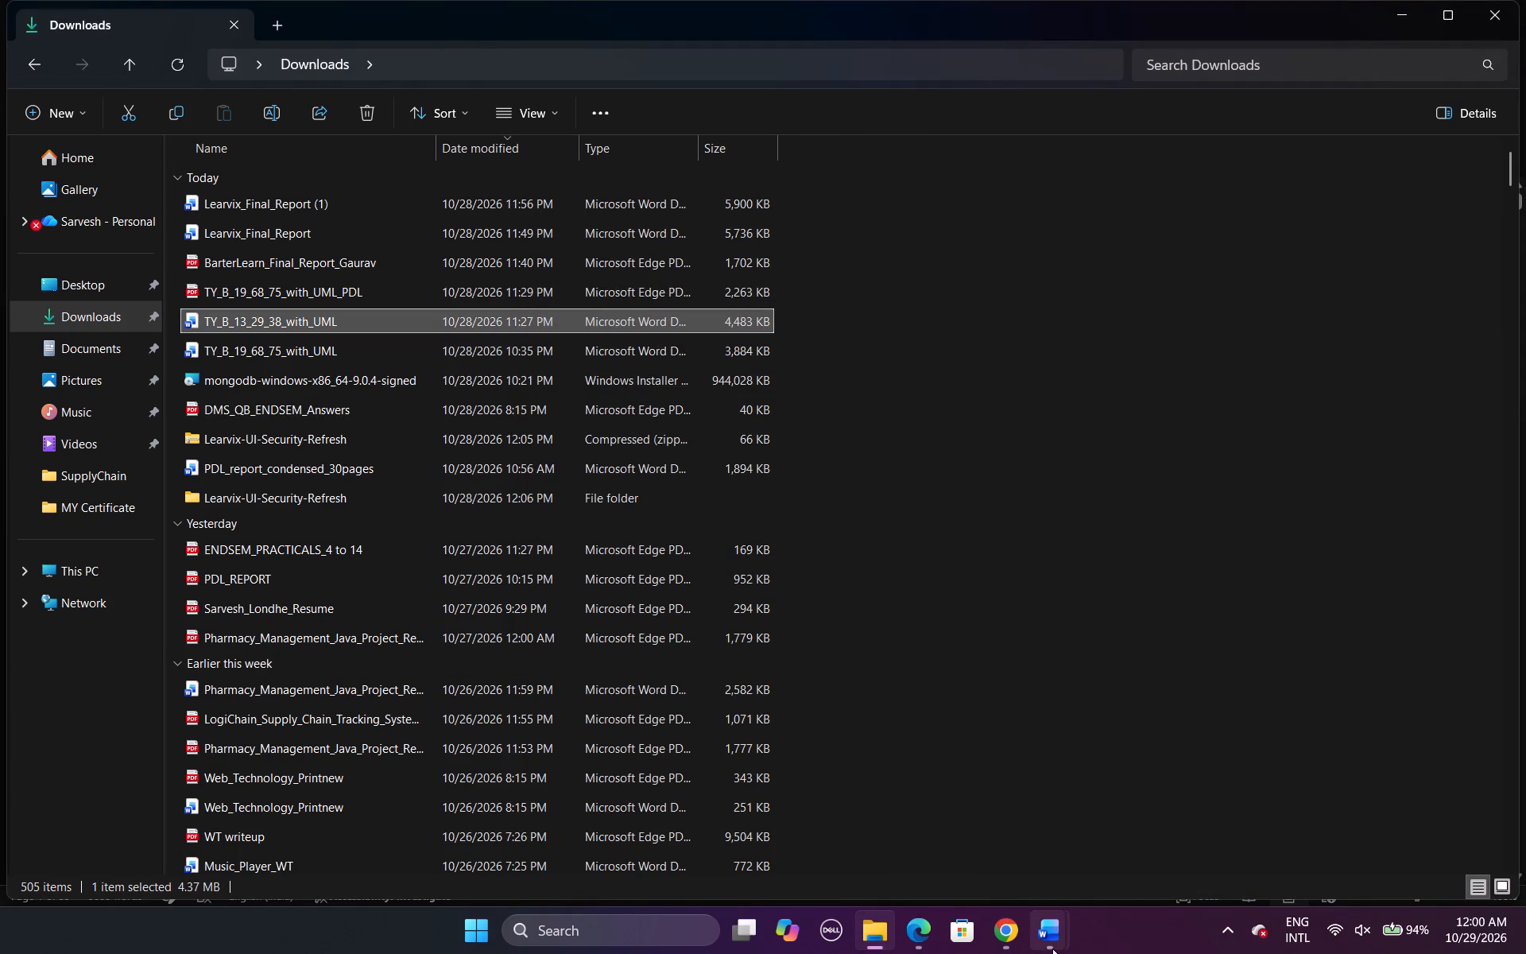
Switch to the Learvix_Final_Report (1) document in Word for a brief look, and minimize it again.
click(1233, 758)
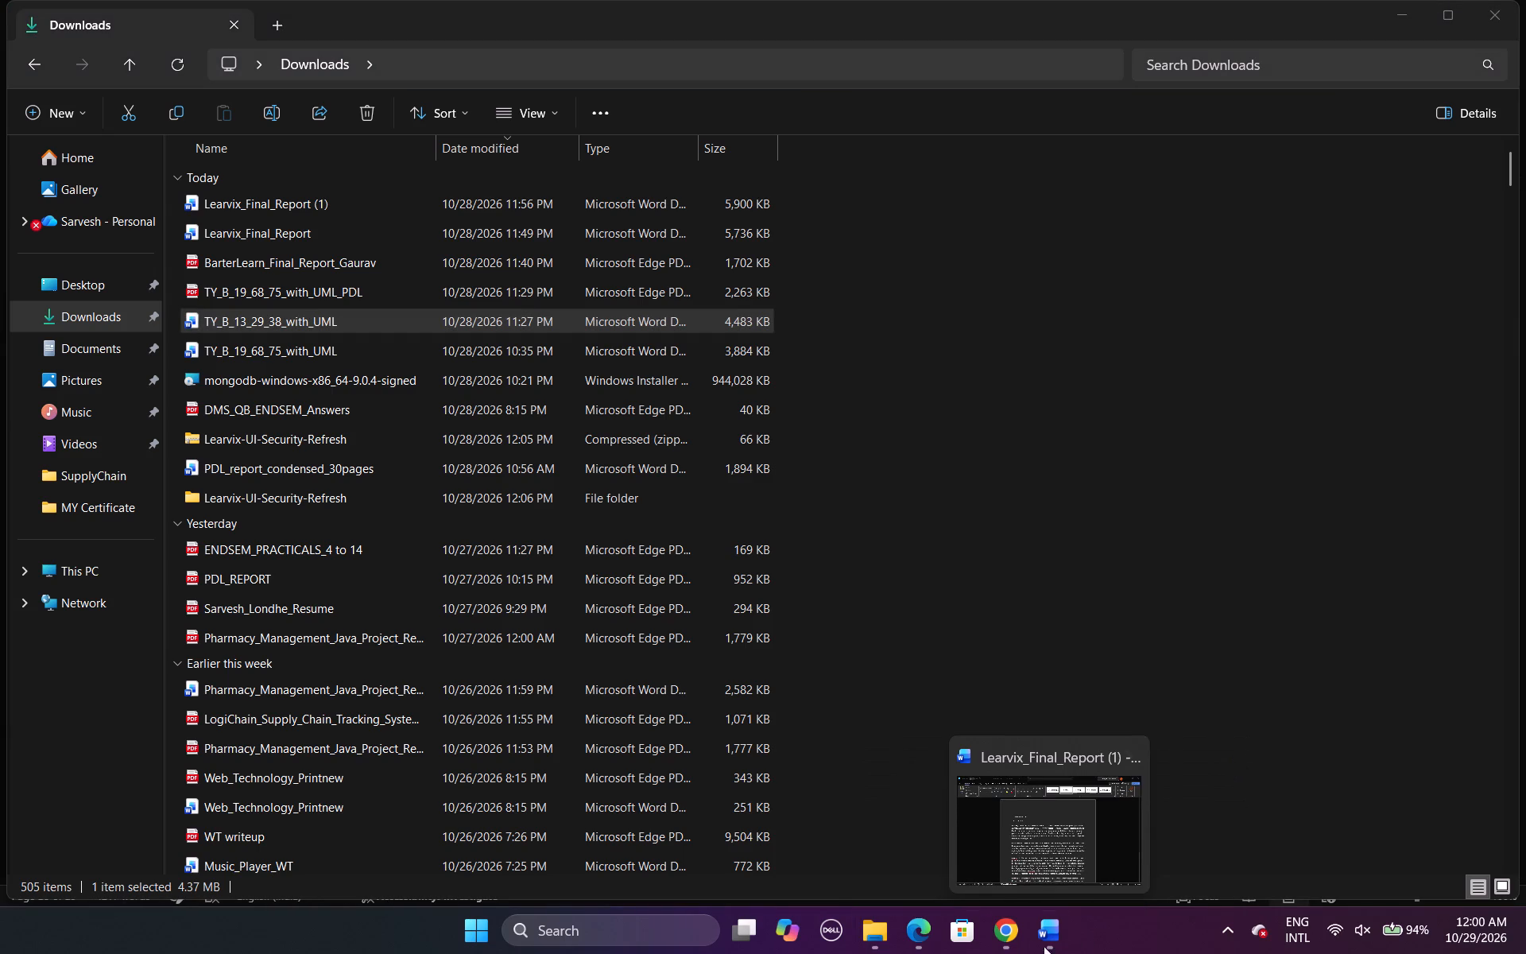
click(1028, 937)
click(1049, 933)
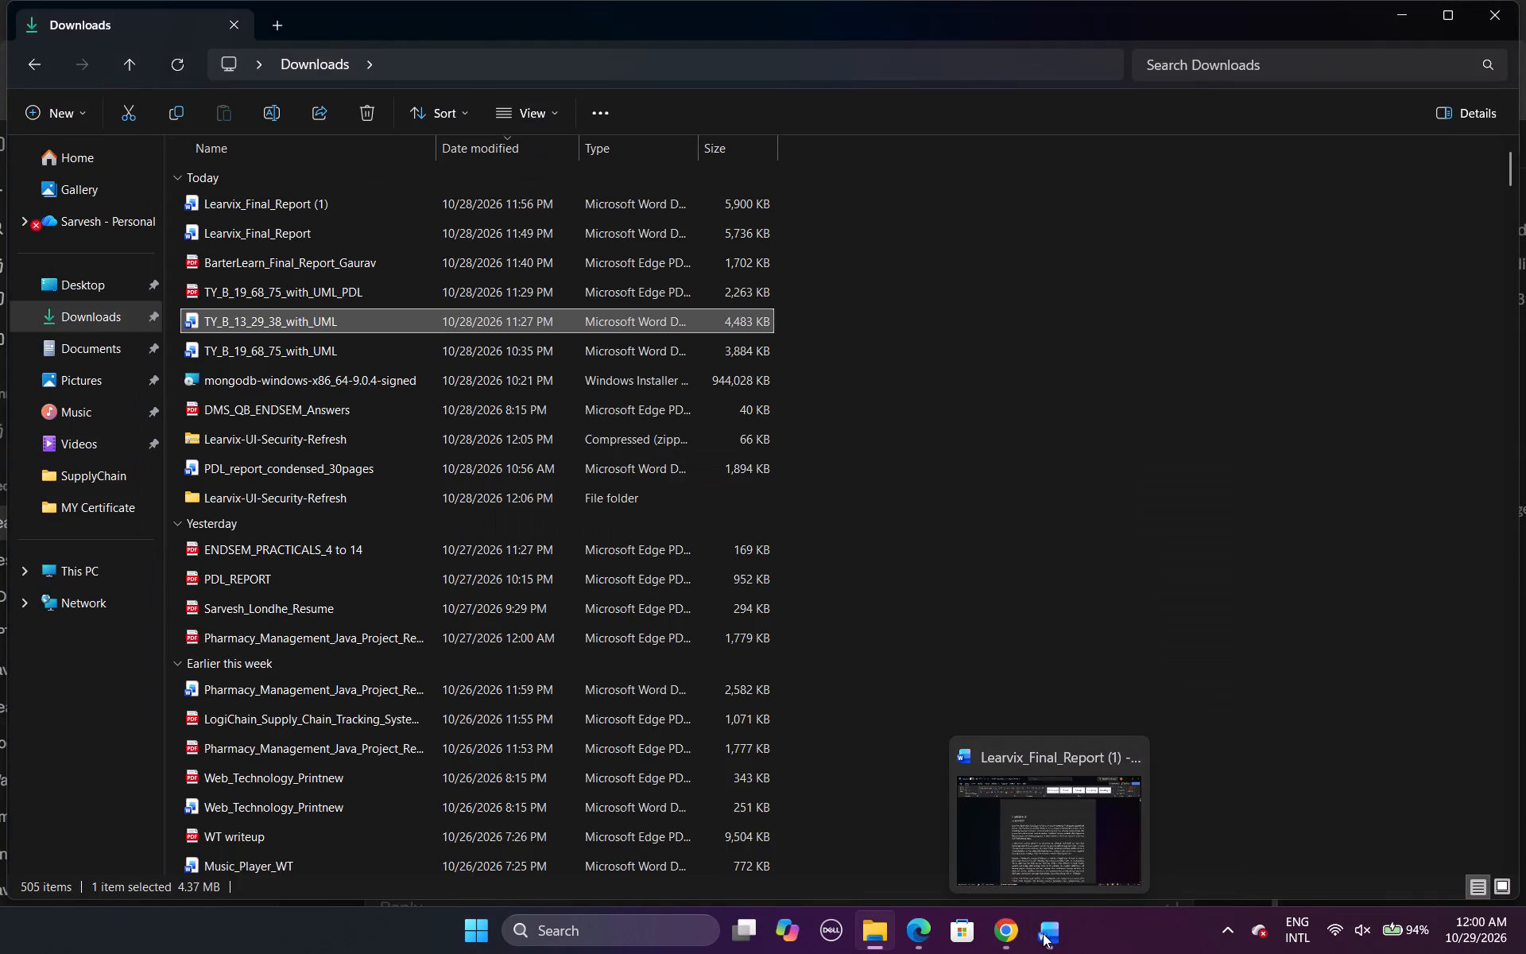
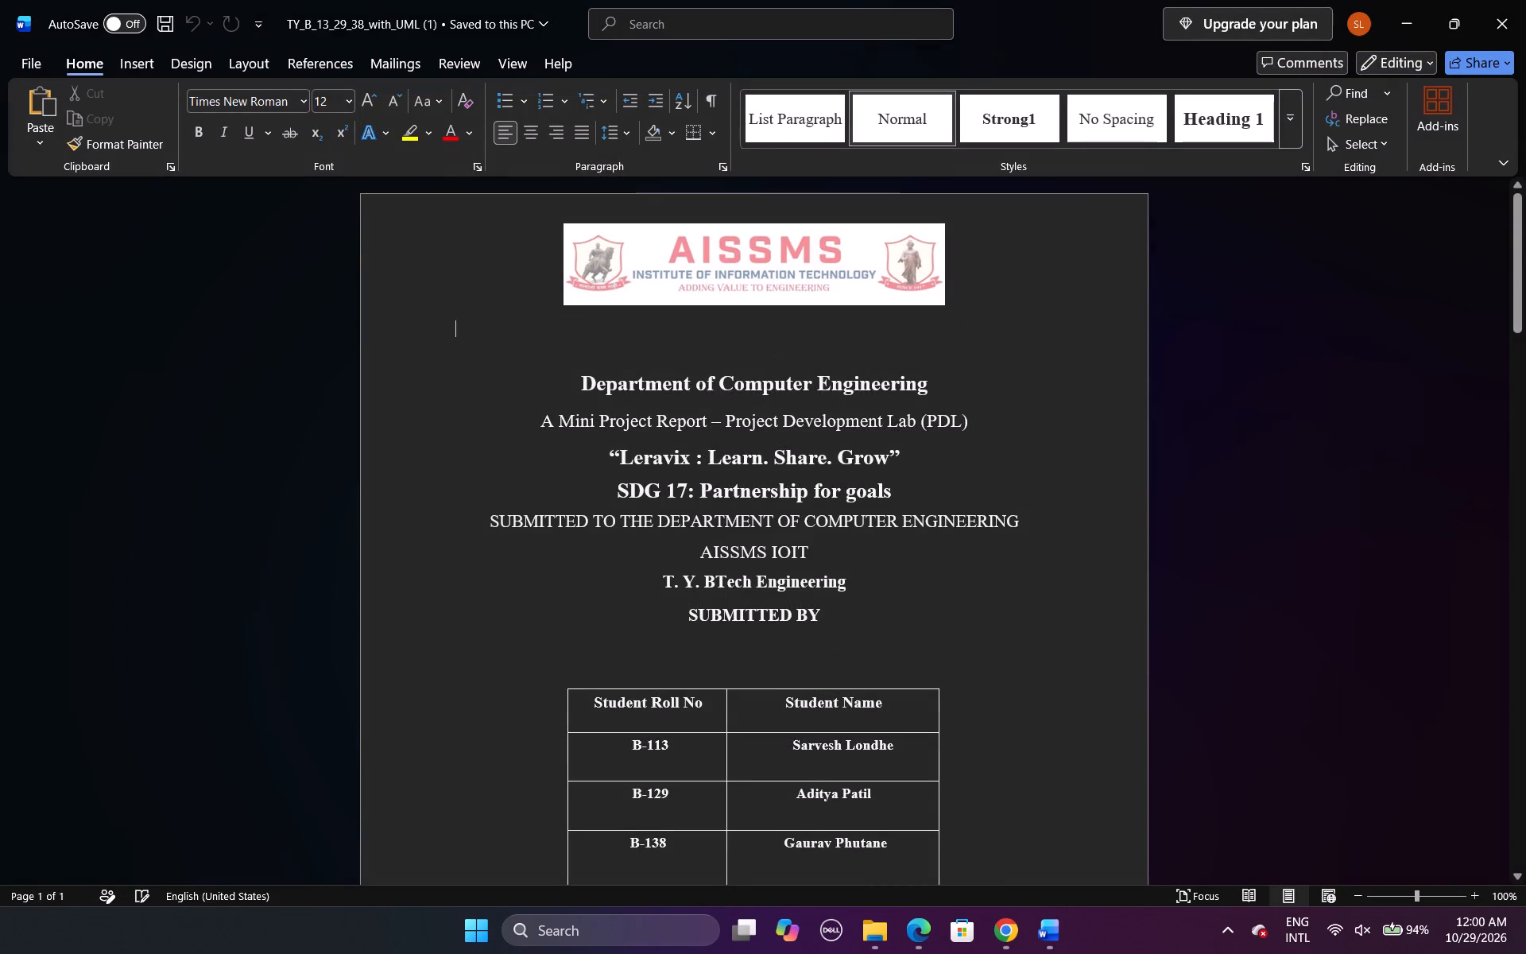
Review the opening pages and the Index table of the TY_B_13_29_38_with_UML (1) document.
scroll(880, 367, down, 5)
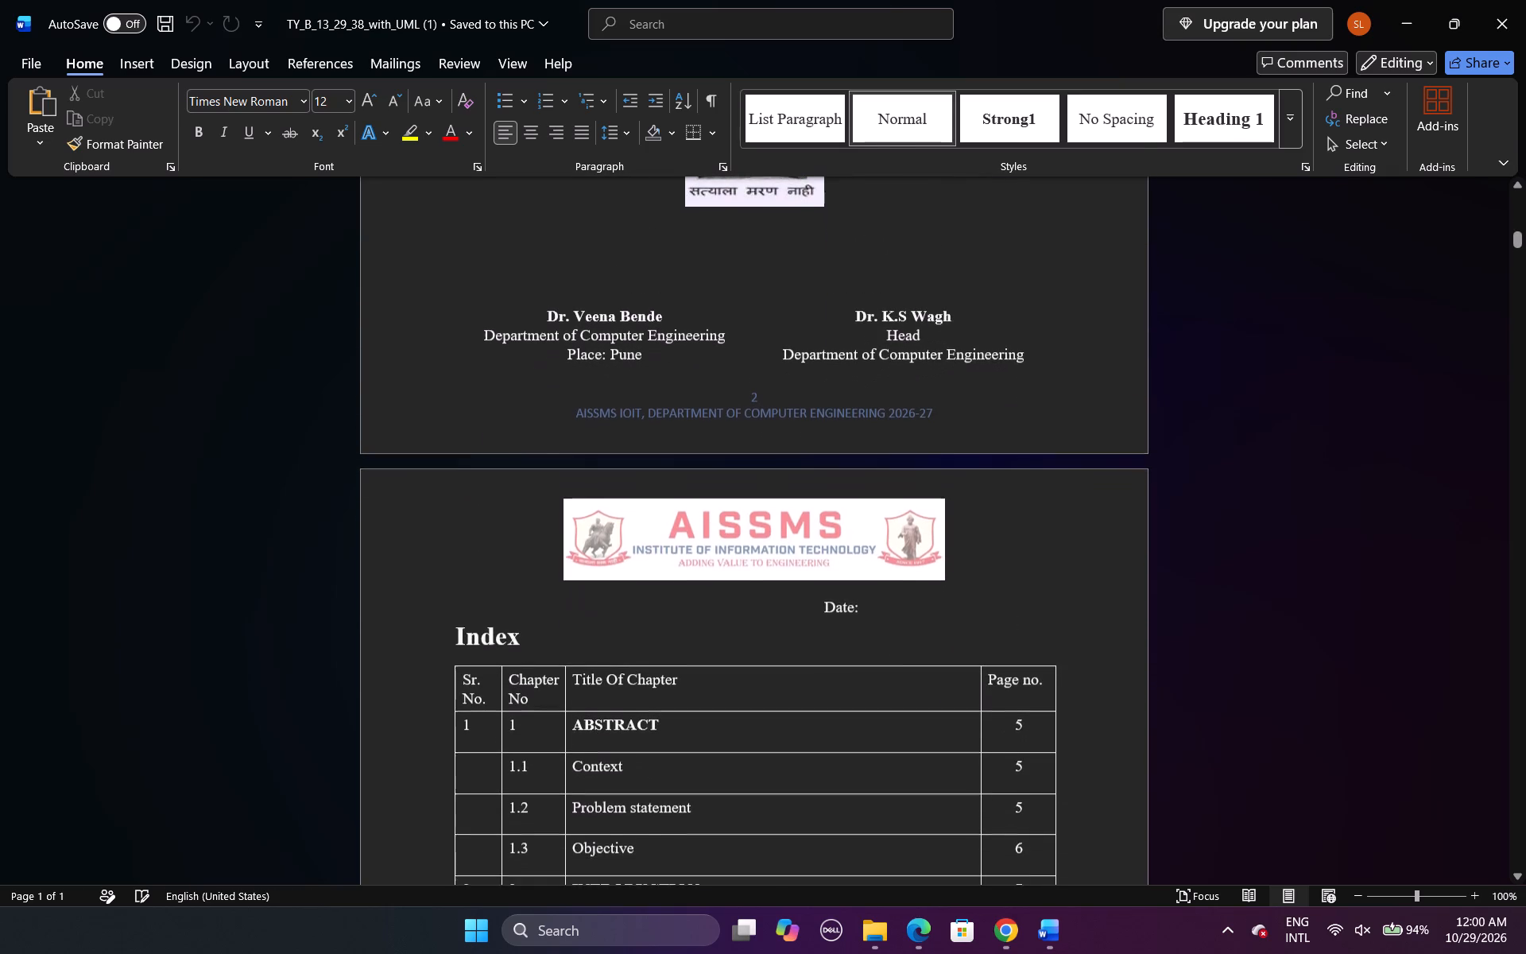
scroll(880, 367, down, 3)
scroll(880, 367, up, 1)
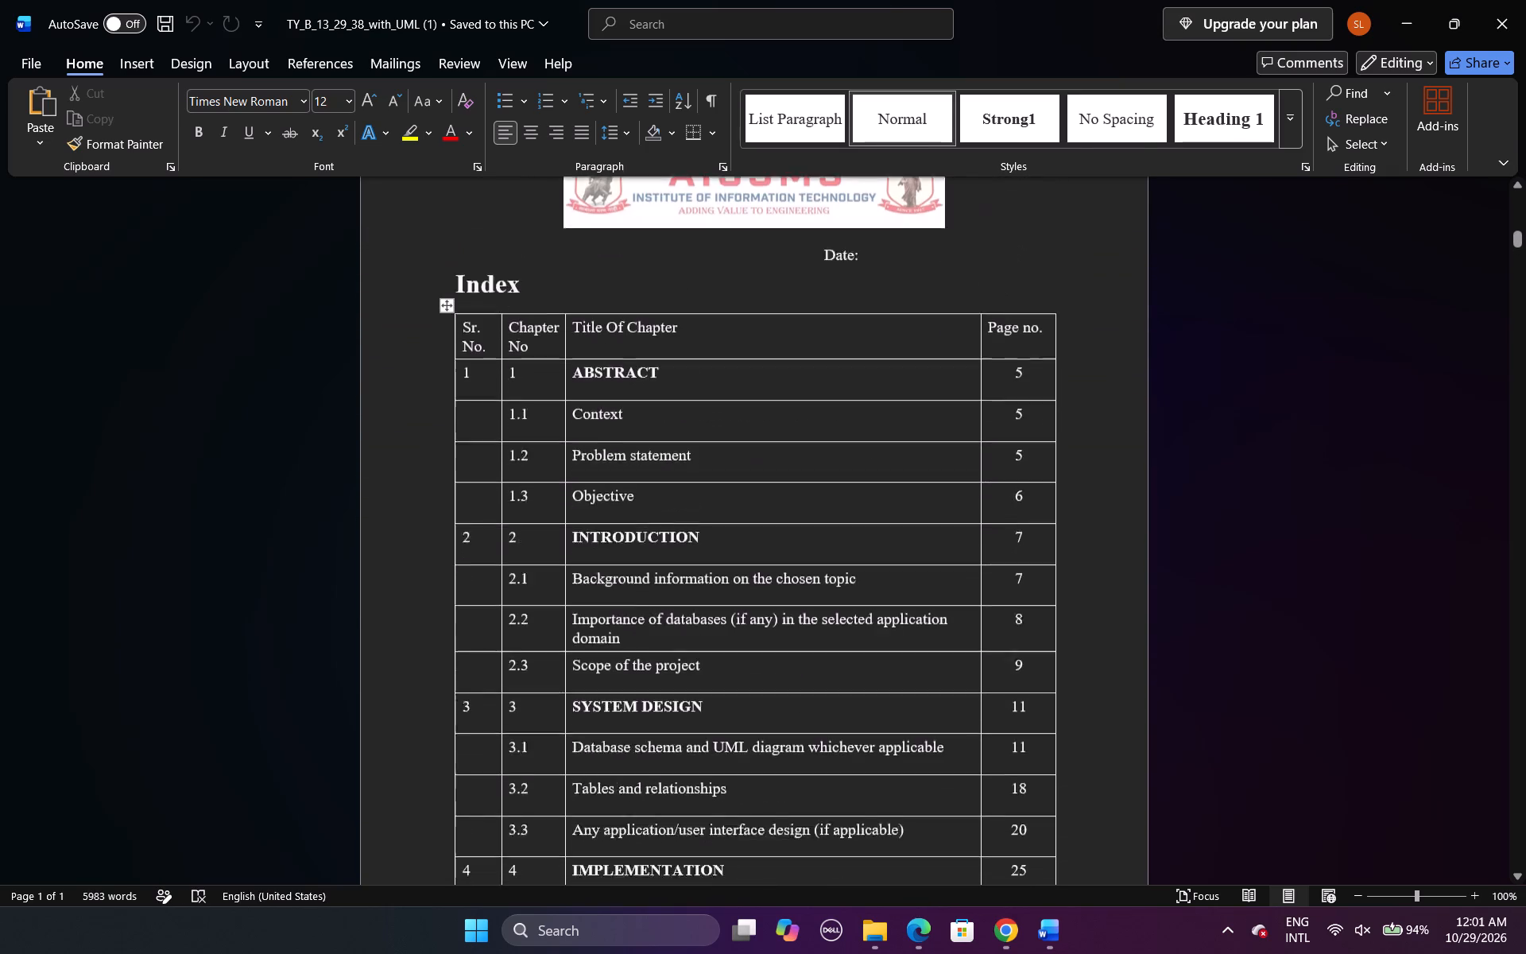
scroll(880, 367, up, 1)
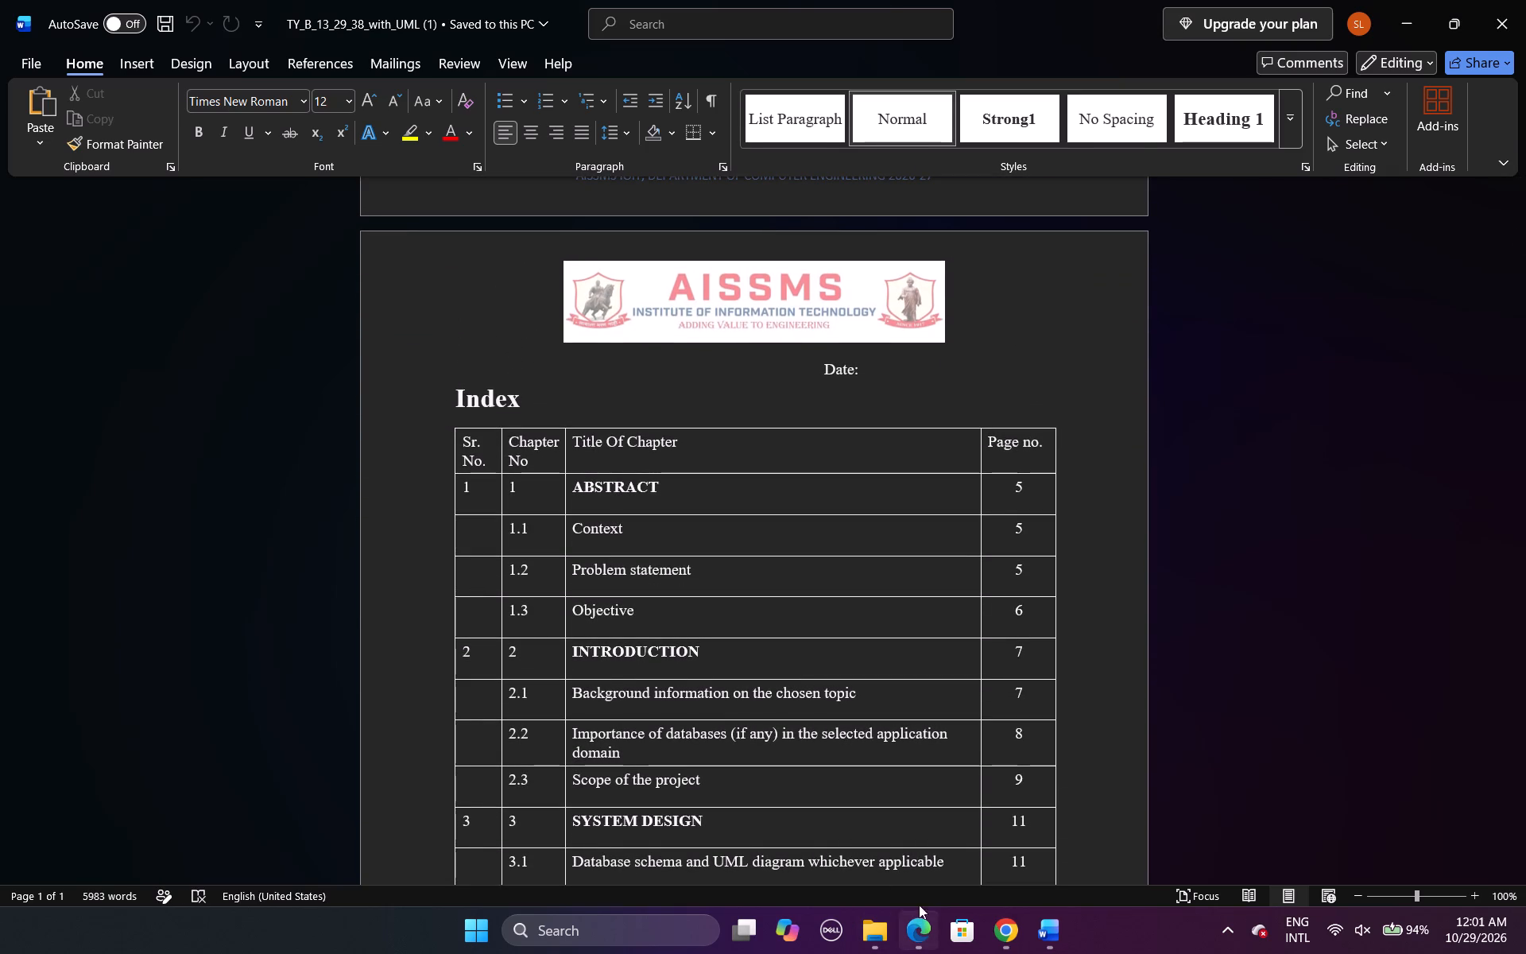
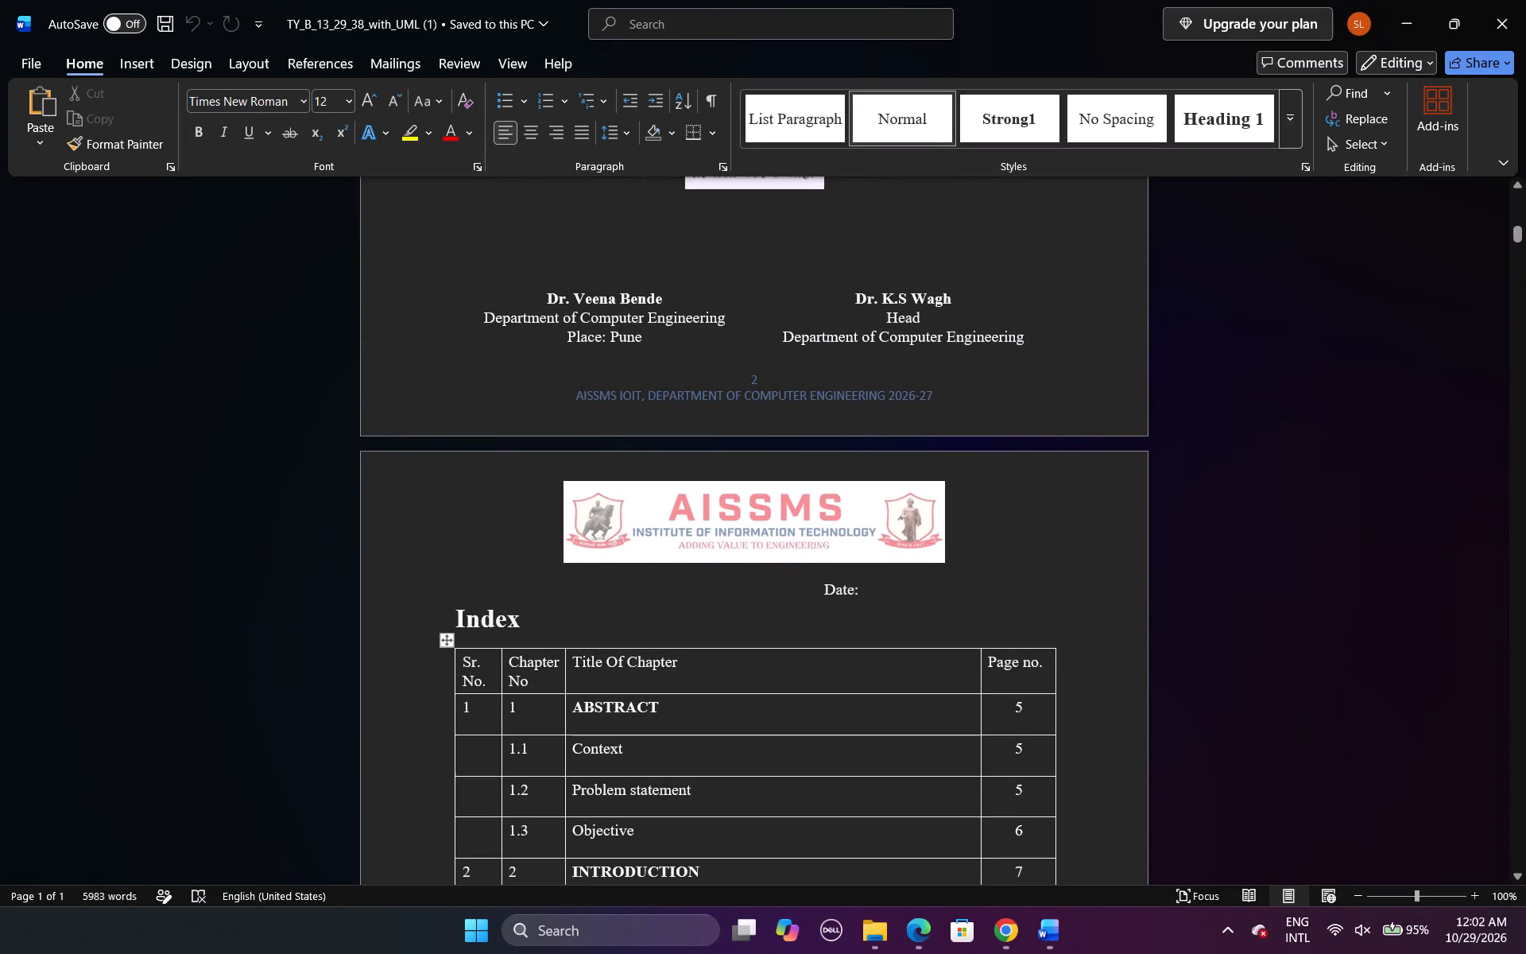
Delete the leading spaces before "Date:" at the head of page 3 to pull it up into the signature block.
click(821, 593)
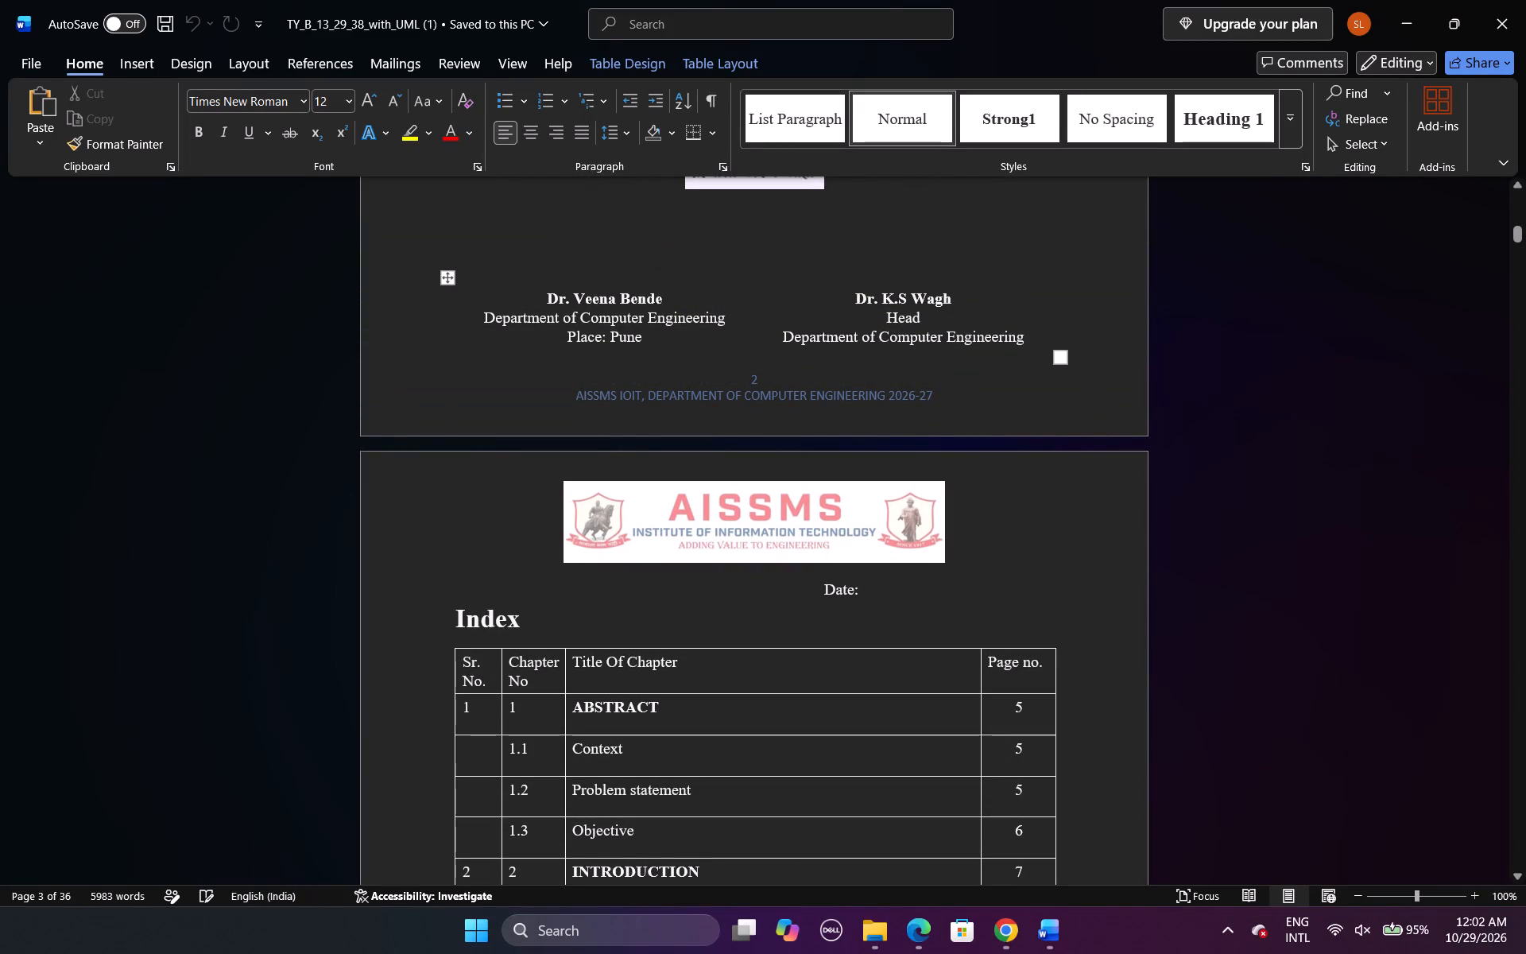
key(BackSpace)
key(BackSpace)
key(BackSpace)
key(BackSpace)
key(BackSpace)
key(BackSpace)
key(BackSpace)
key(BackSpace)
key(BackSpace)
key(BackSpace)
key(BackSpace)
key(BackSpace)
key(BackSpace)
key(BackSpace)
key(BackSpace)
key(BackSpace)
key(BackSpace)
key(BackSpace)
key(BackSpace)
key(BackSpace)
key(BackSpace)
key(BackSpace)
key(BackSpace)
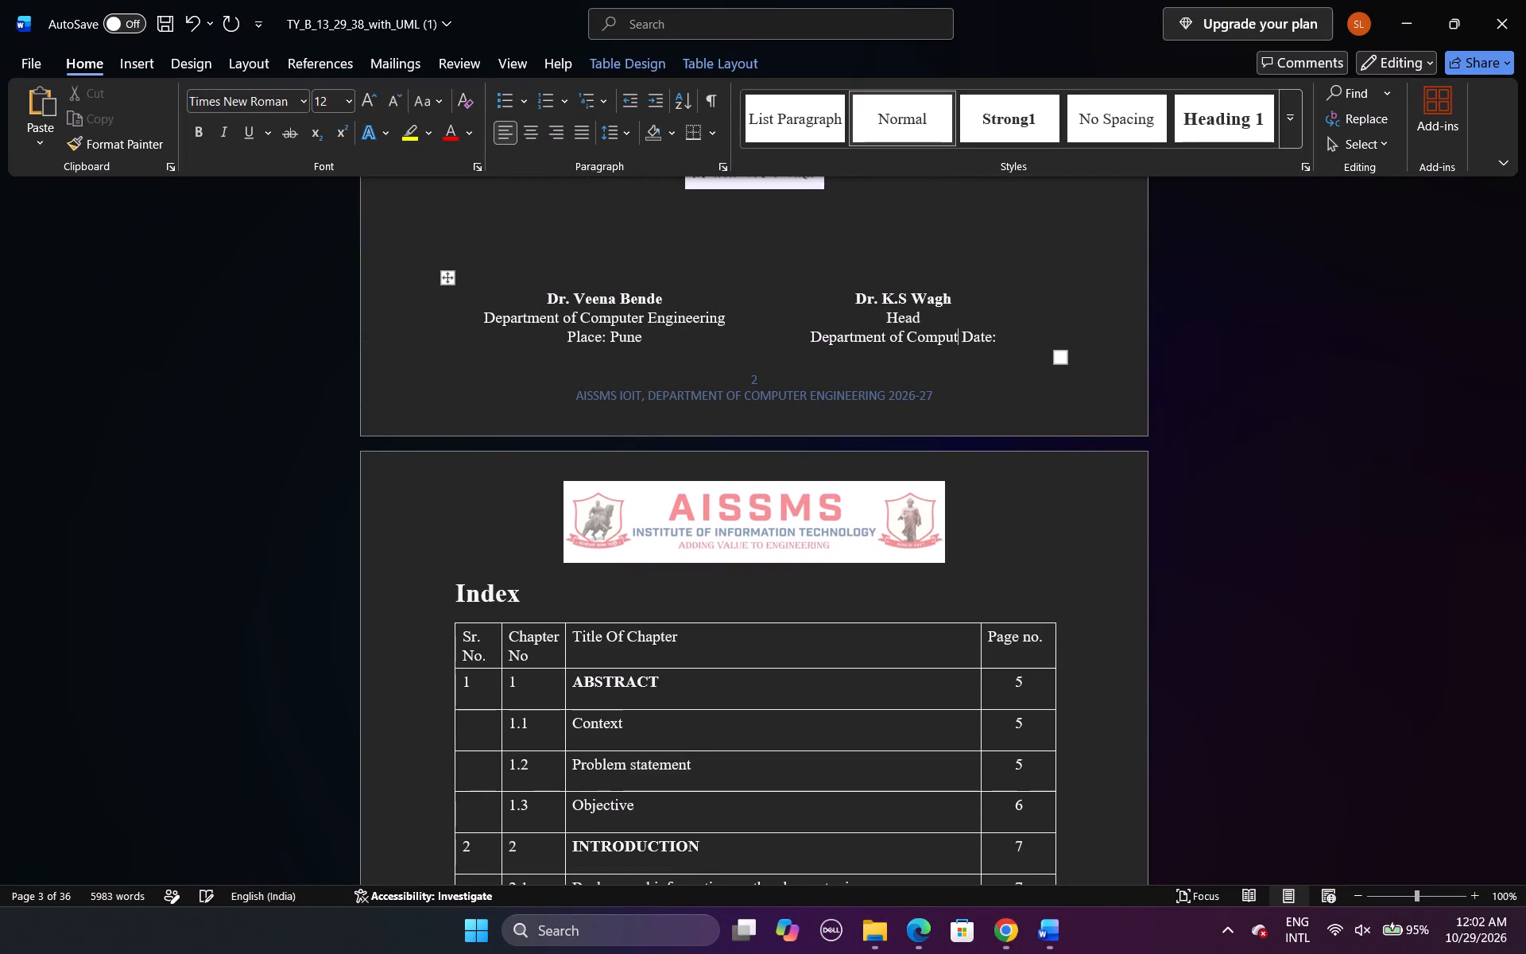
Undo the excess deletions, back to the full "Department of Computer Engineering" line above "Date:".
key(ctrl+z)
key(ctrl+z)
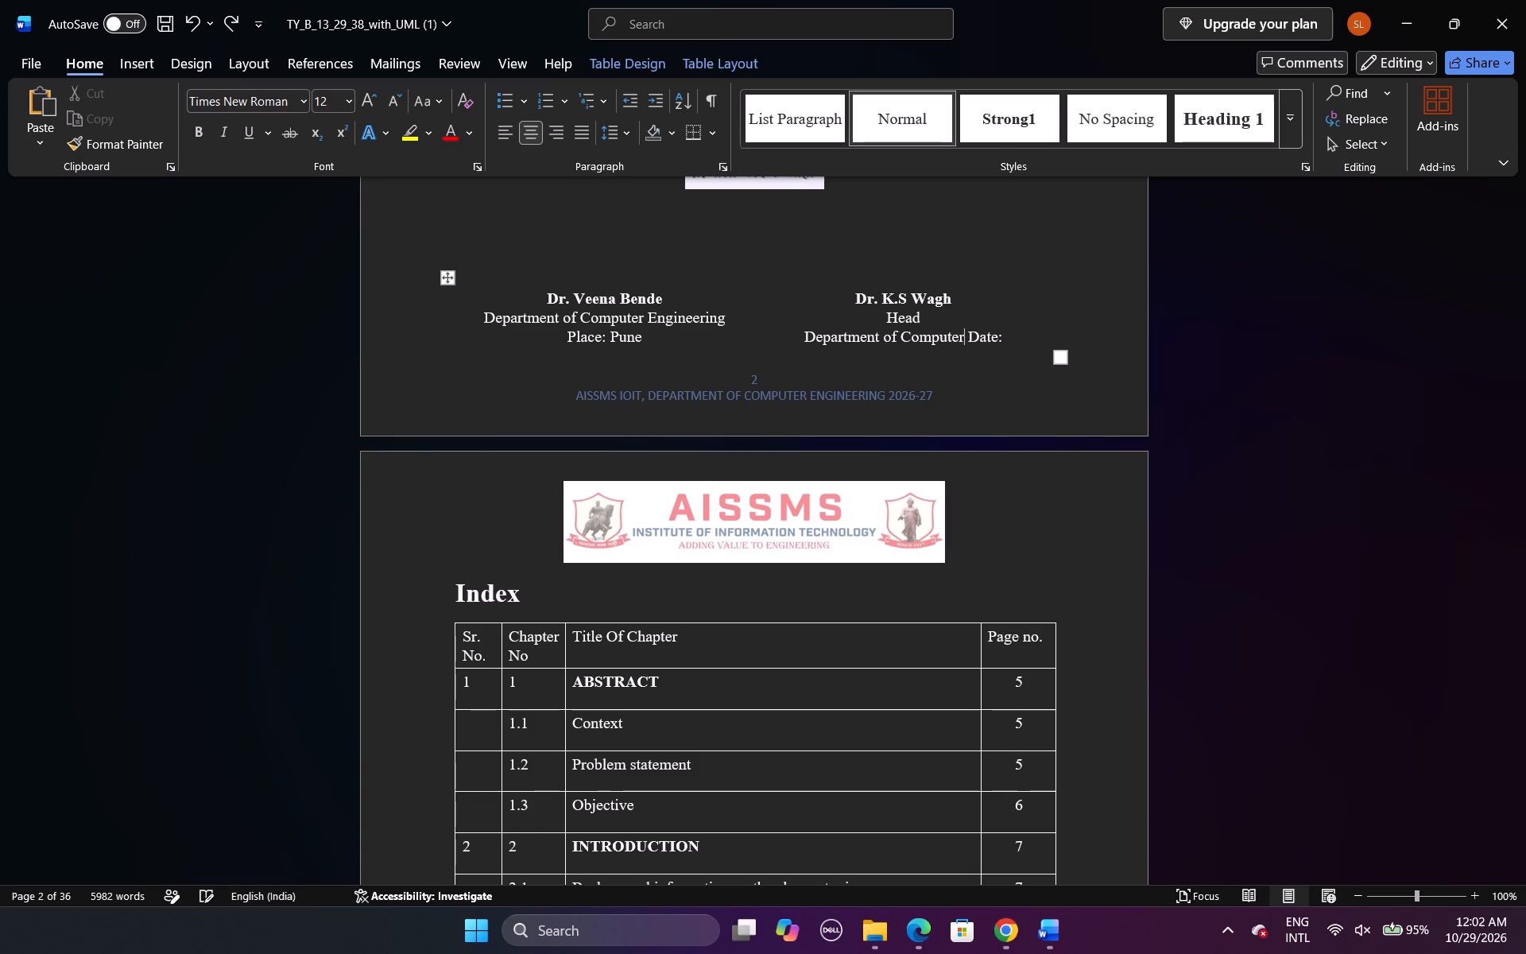
key(ctrl+z)
key(ctrl+z)
key(ctrl+z)
key(ctrl+z)
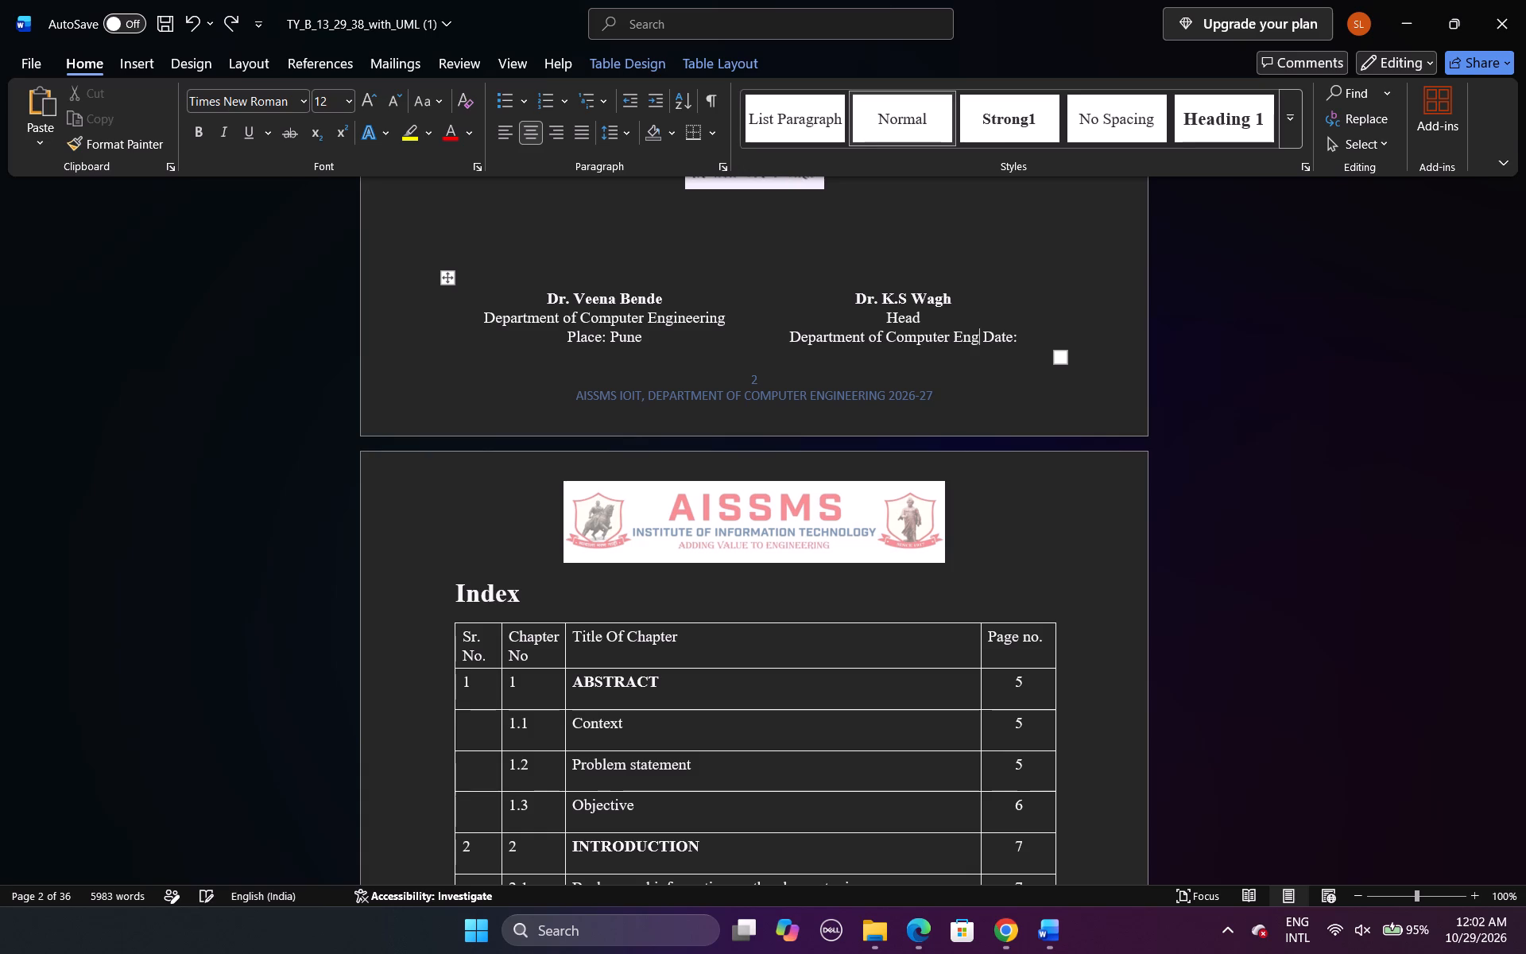
key(ctrl+z)
key(ctrl+z)
key(ctrl+z)
key(ctrl+z)
key(ctrl+z)
key(ctrl+z)
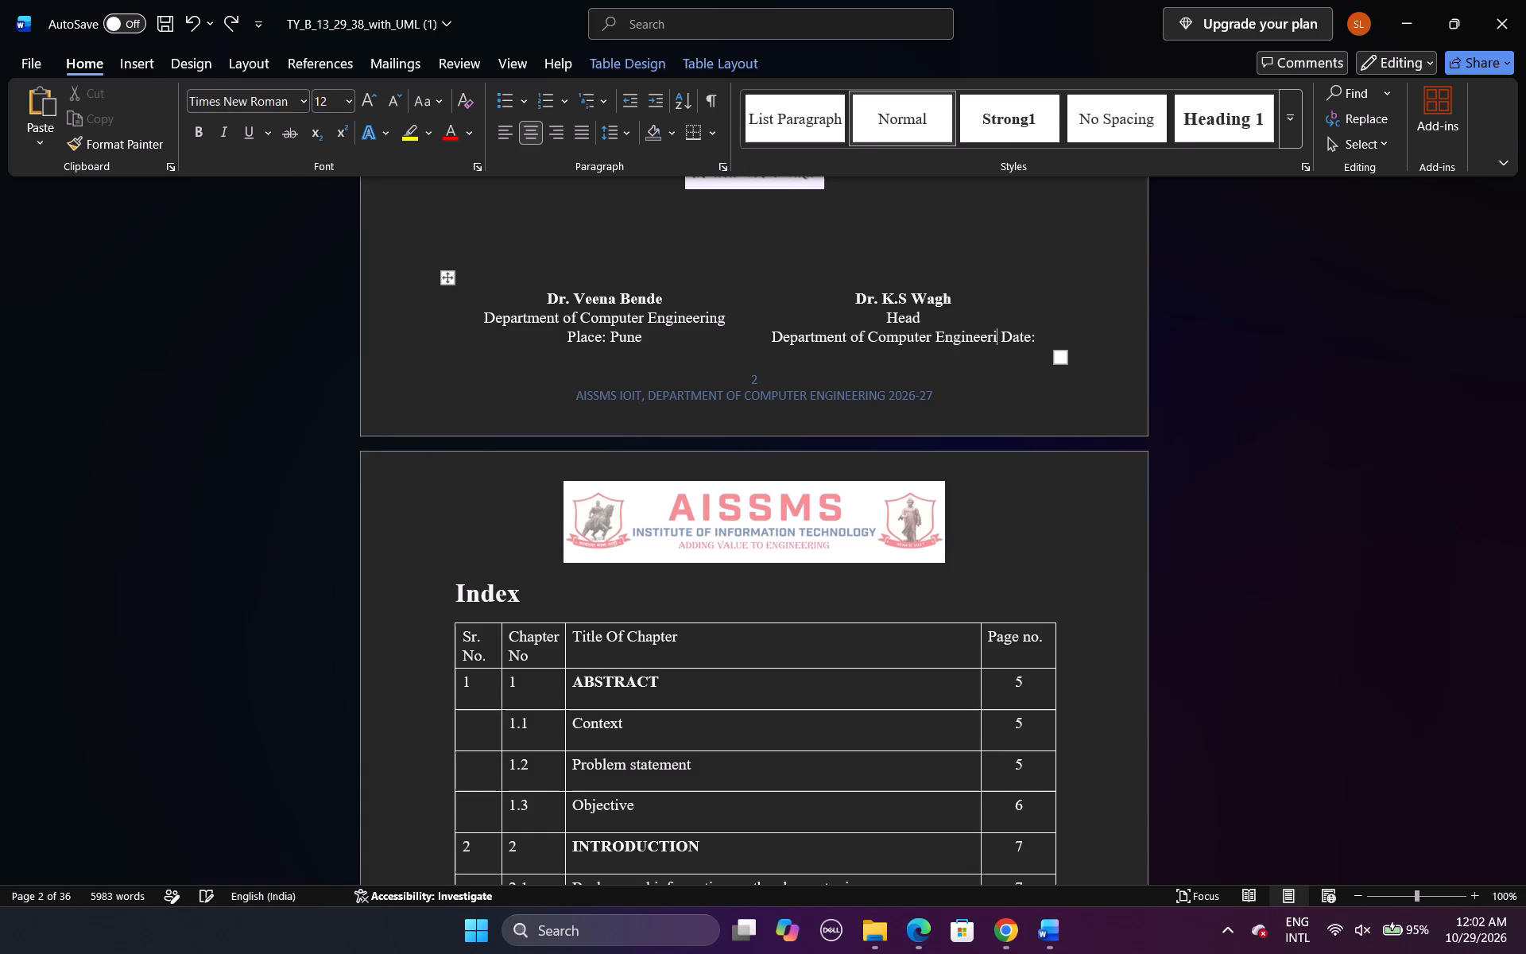
key(ctrl+z)
key(ctrl+z)
key(ctrl+z)
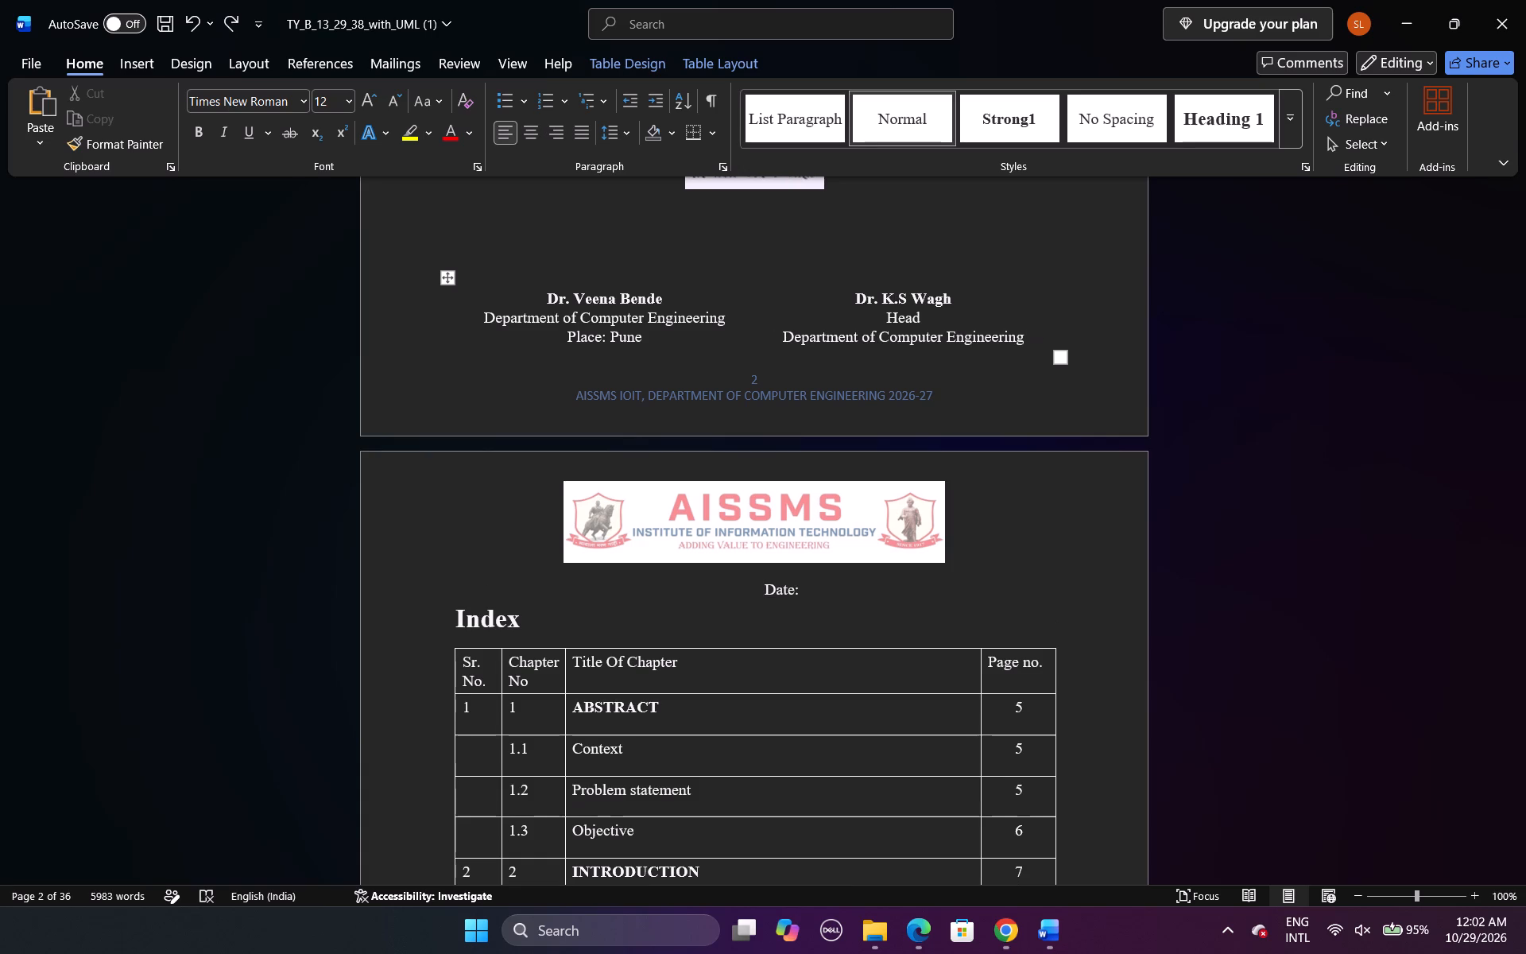
Join "Date:" onto the end of the "Department of Computer Engineering" line in the page 2 signature block.
scroll(821, 593, up, 1)
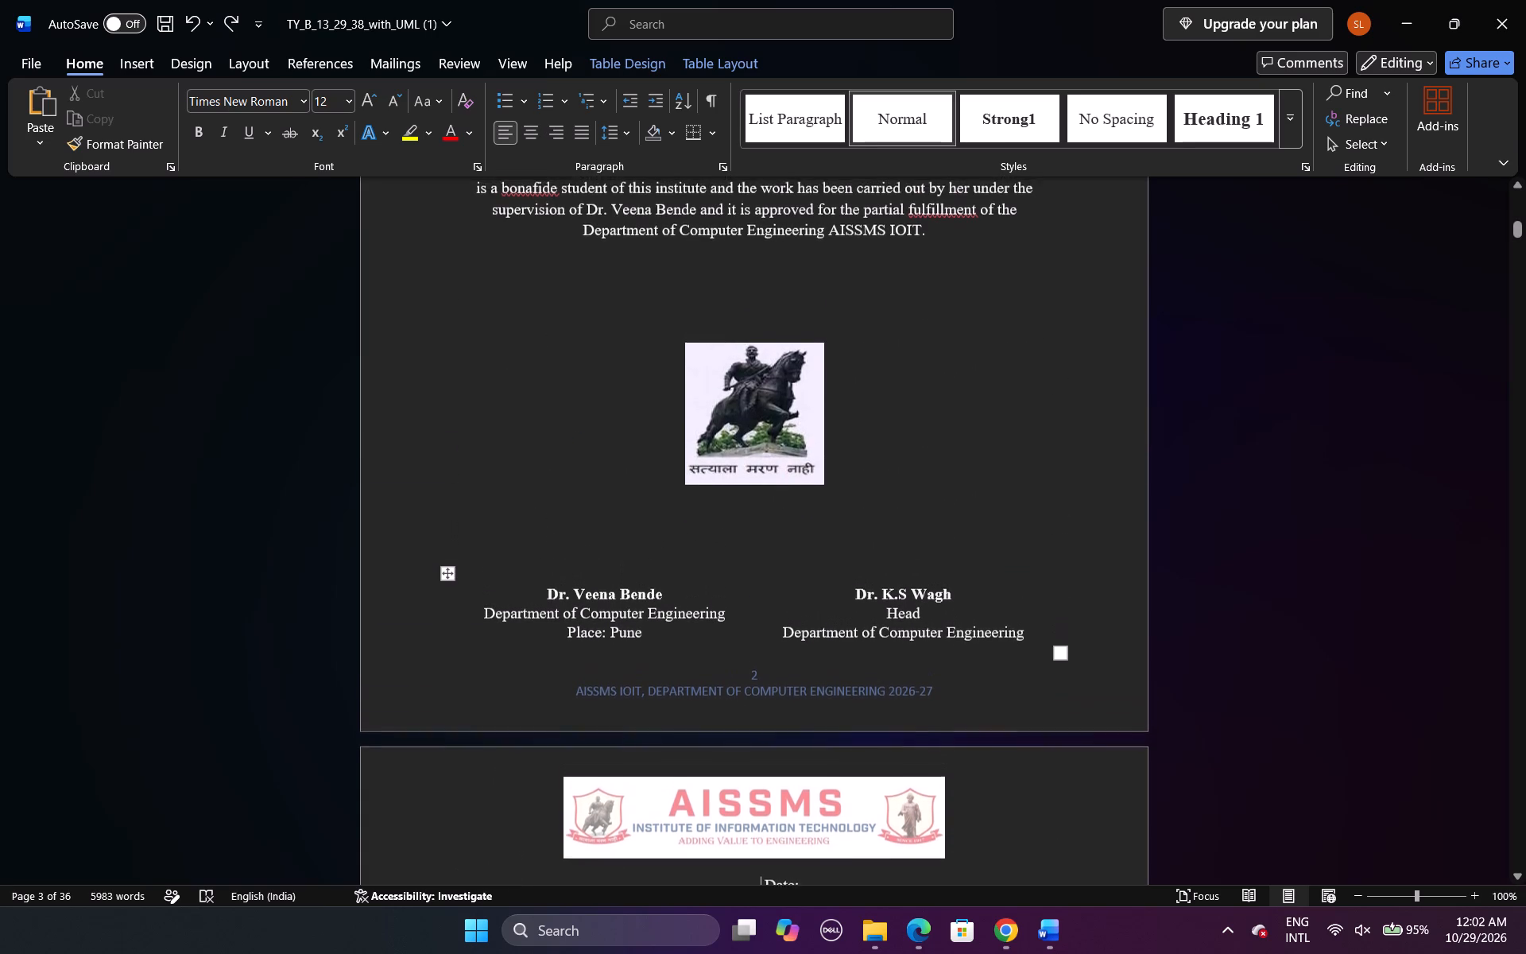
scroll(821, 593, up, 1)
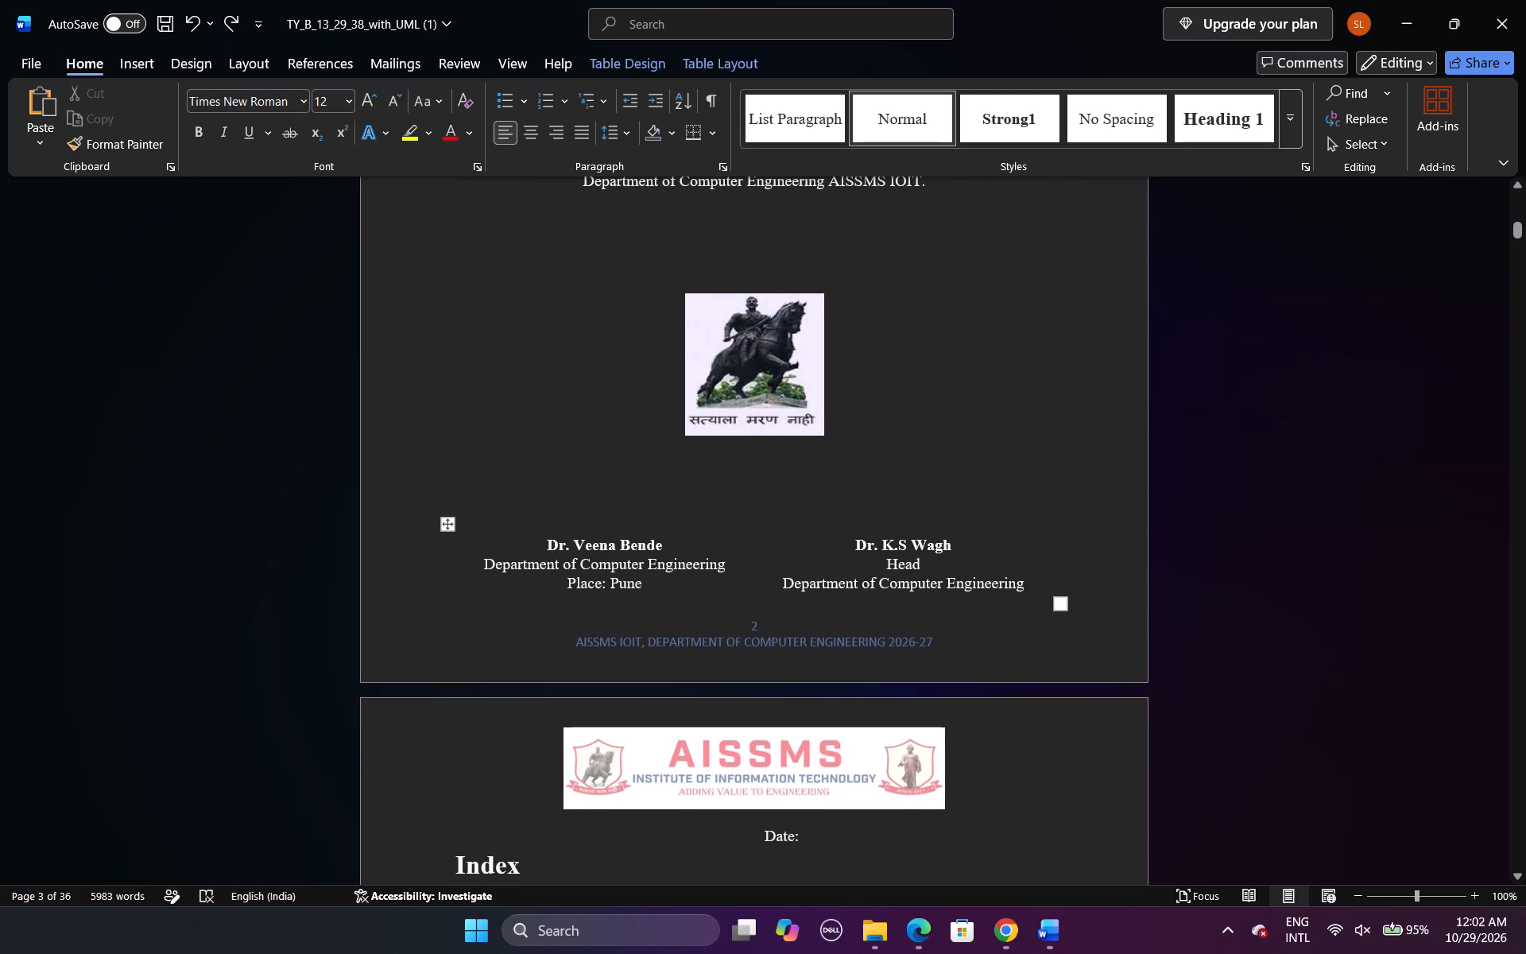
key(BackSpace)
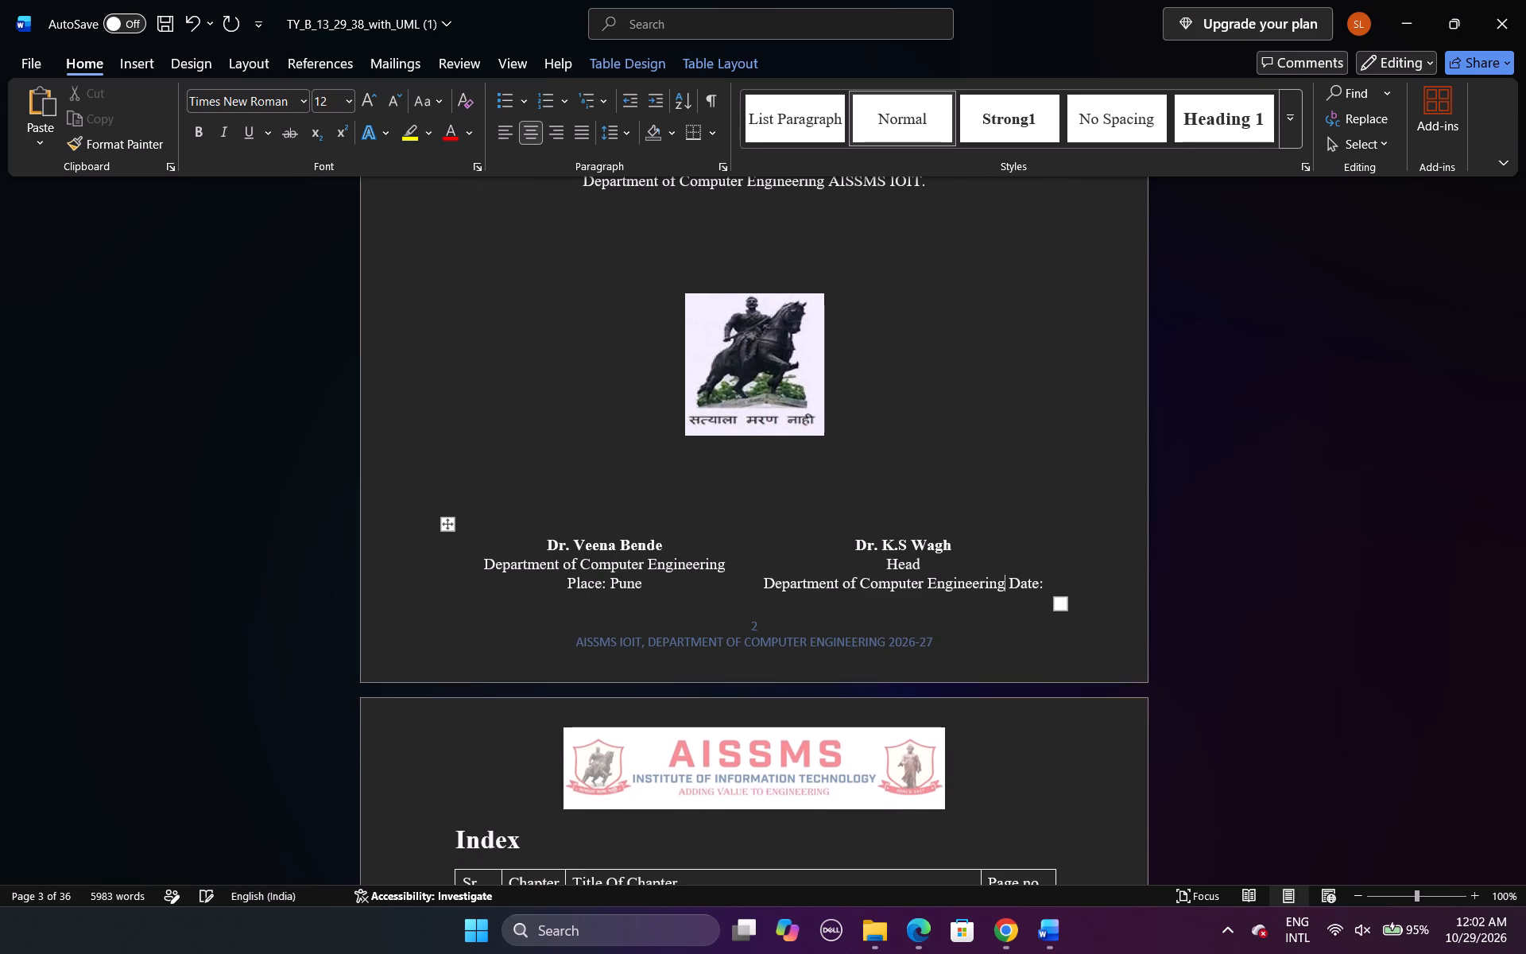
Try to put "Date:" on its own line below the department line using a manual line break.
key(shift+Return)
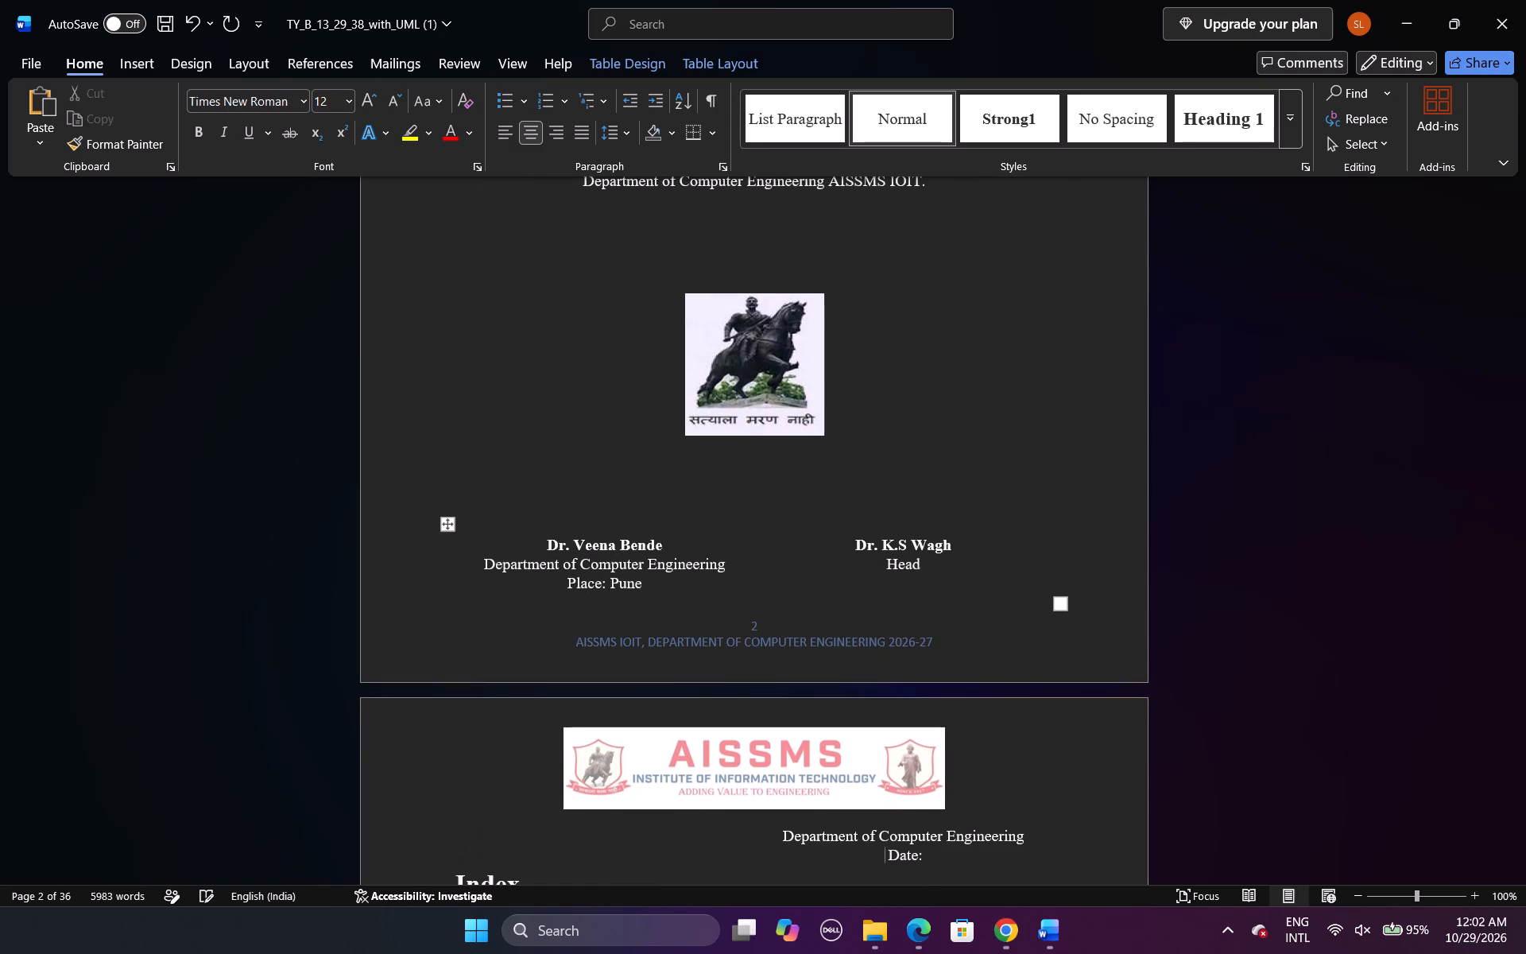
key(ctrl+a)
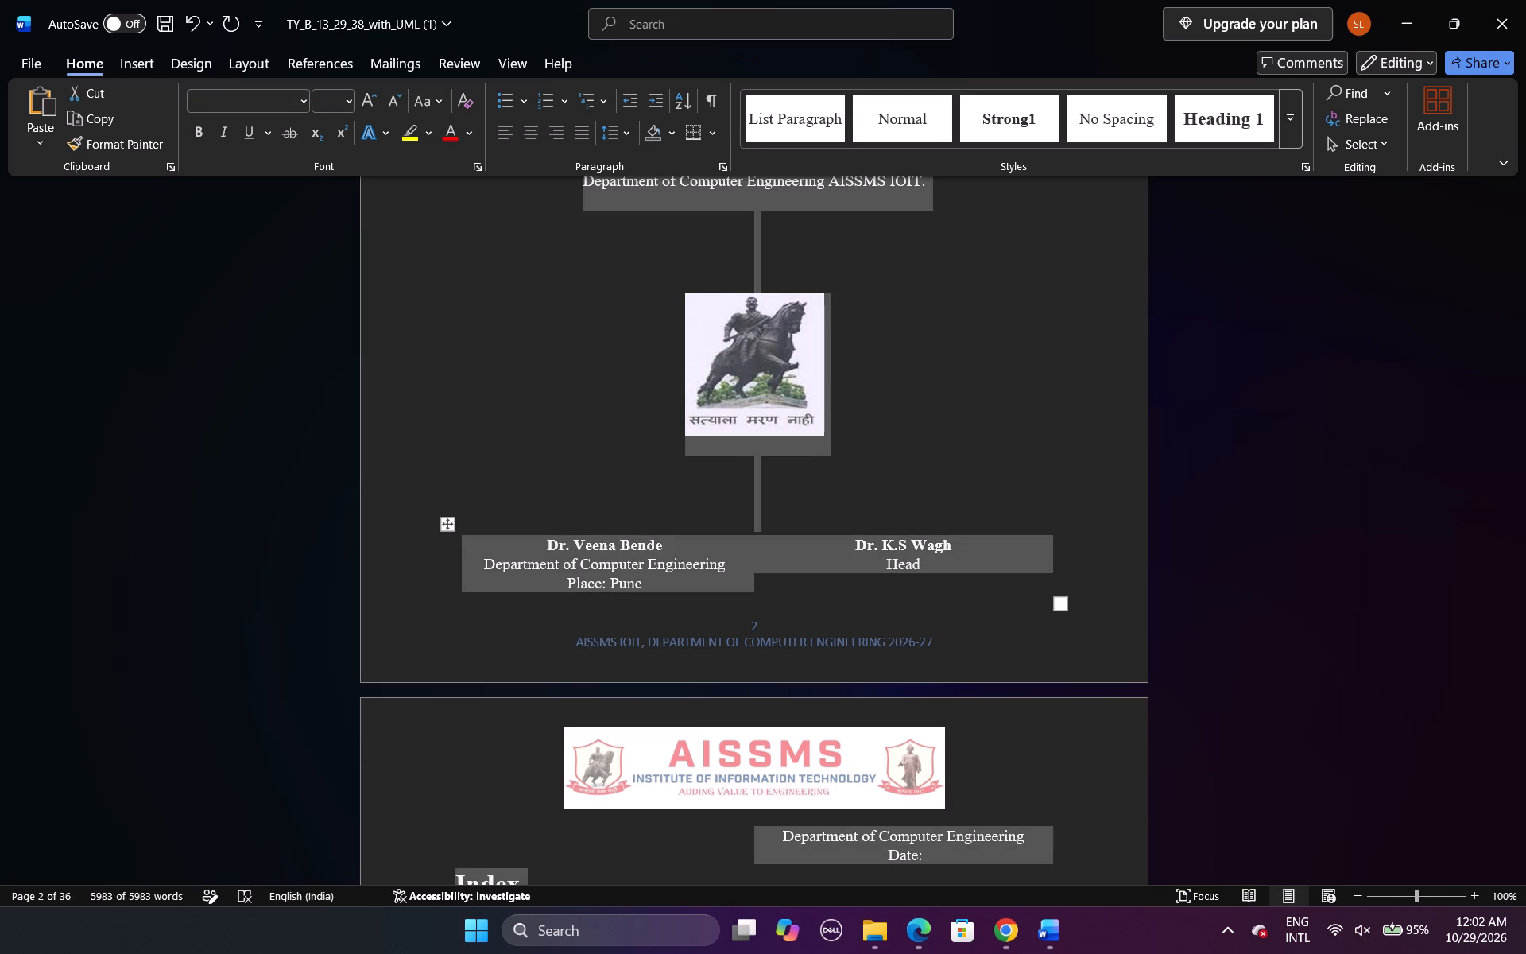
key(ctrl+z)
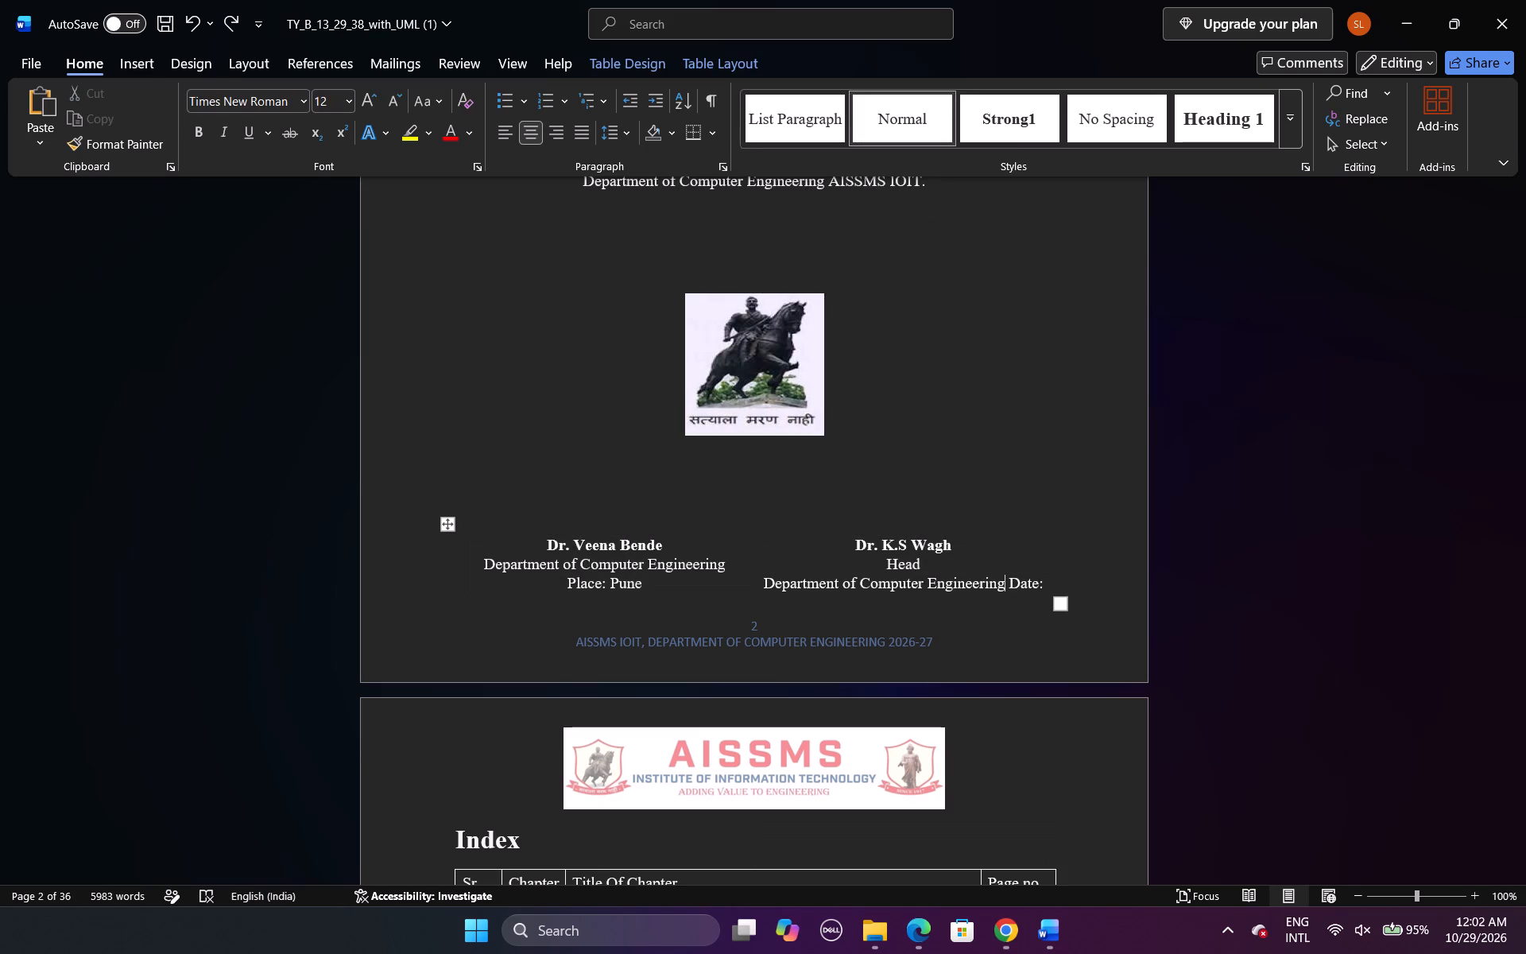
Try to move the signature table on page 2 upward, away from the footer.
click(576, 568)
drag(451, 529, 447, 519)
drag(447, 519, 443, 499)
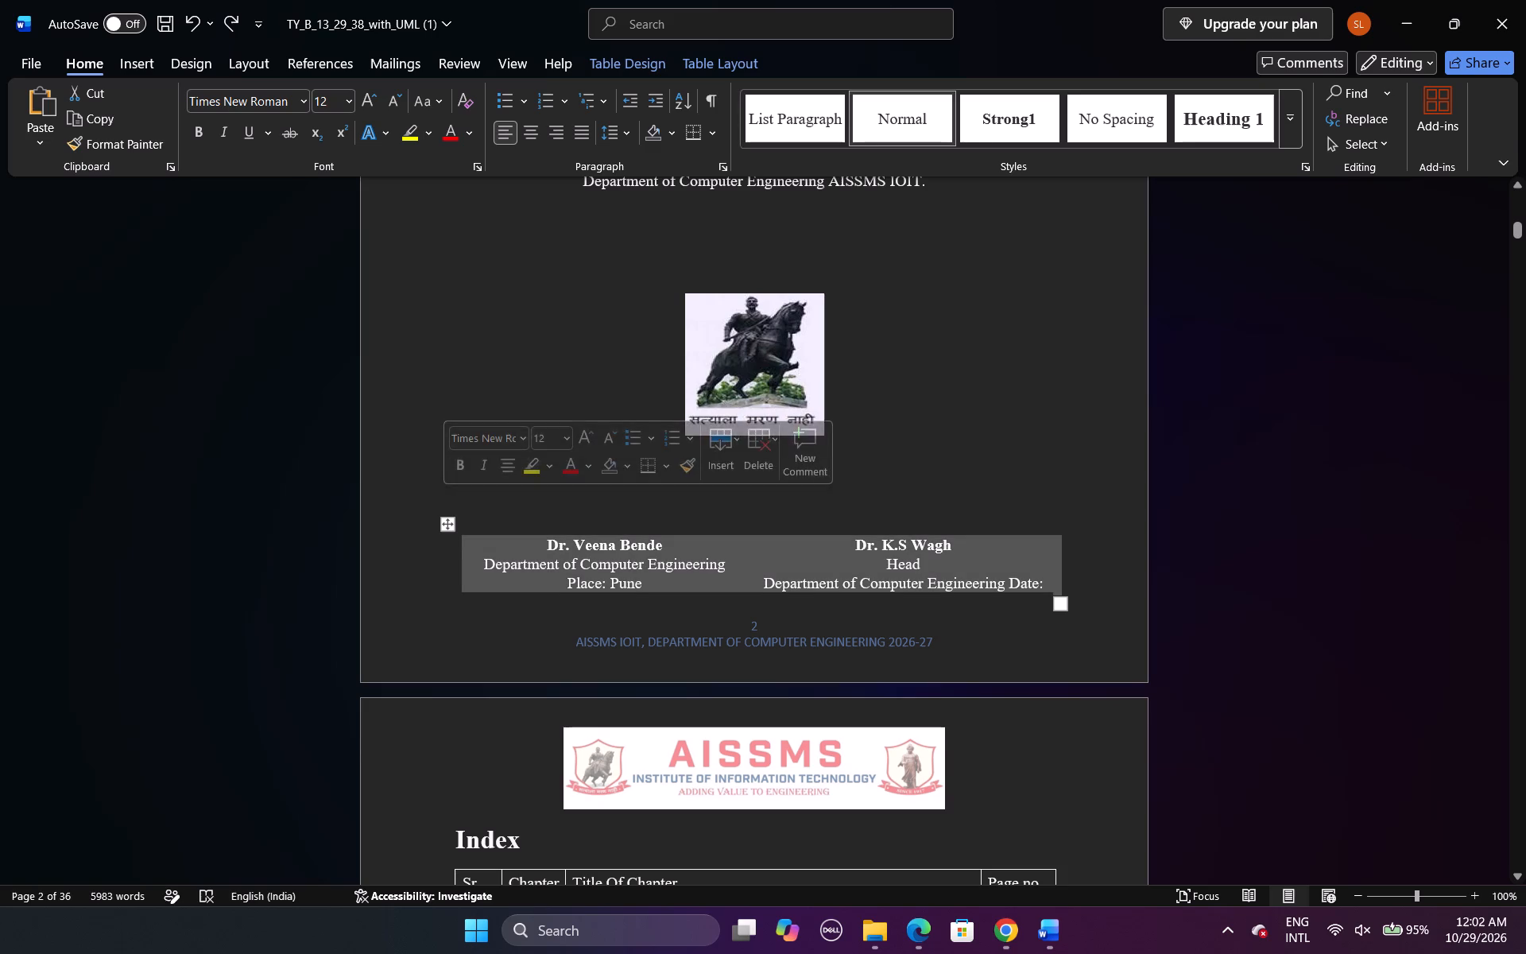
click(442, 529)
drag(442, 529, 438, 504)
Move the horse-rider statue picture on page 2 slightly up, closer to the certificate text.
click(729, 345)
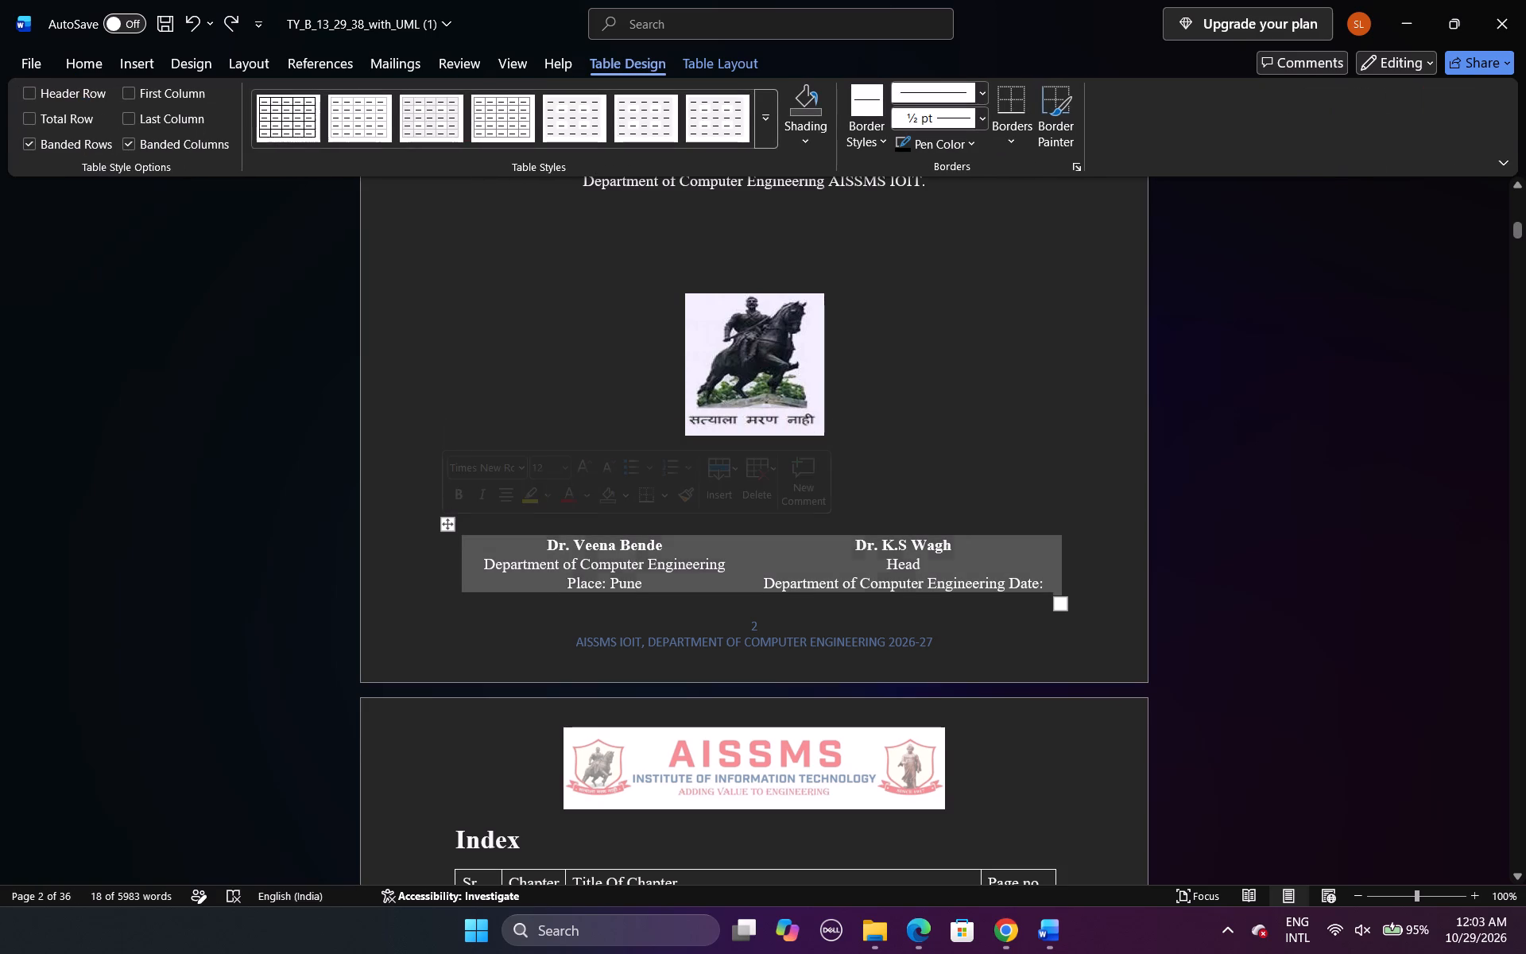
click(596, 374)
drag(780, 337, 776, 285)
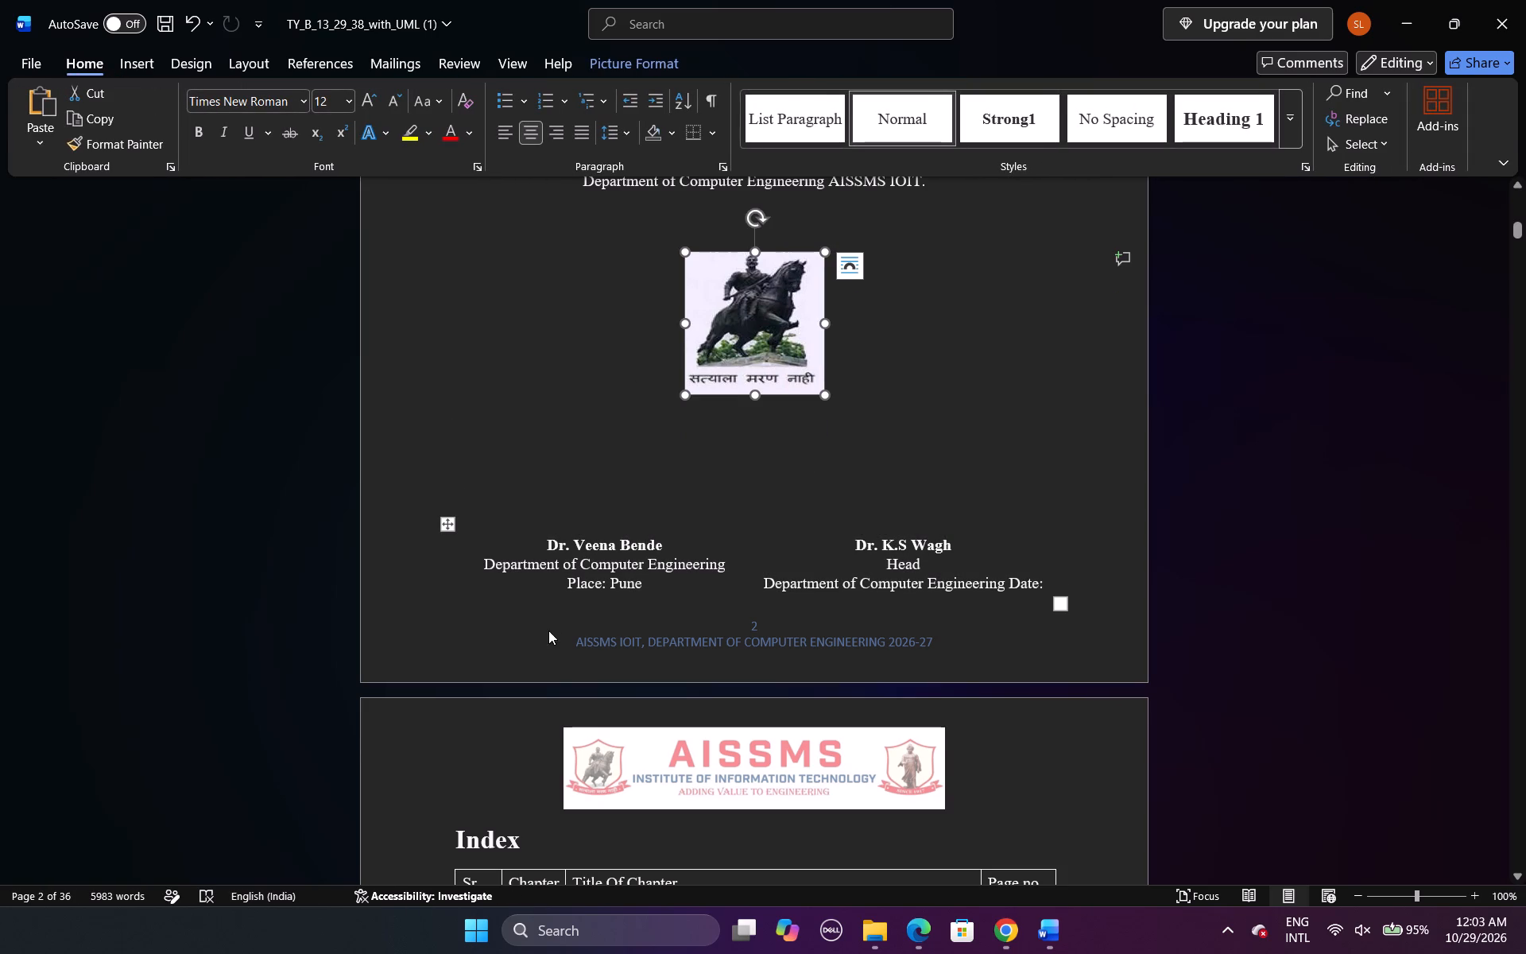
Move the signature table on page 2 slightly up to free room above the footer.
click(570, 557)
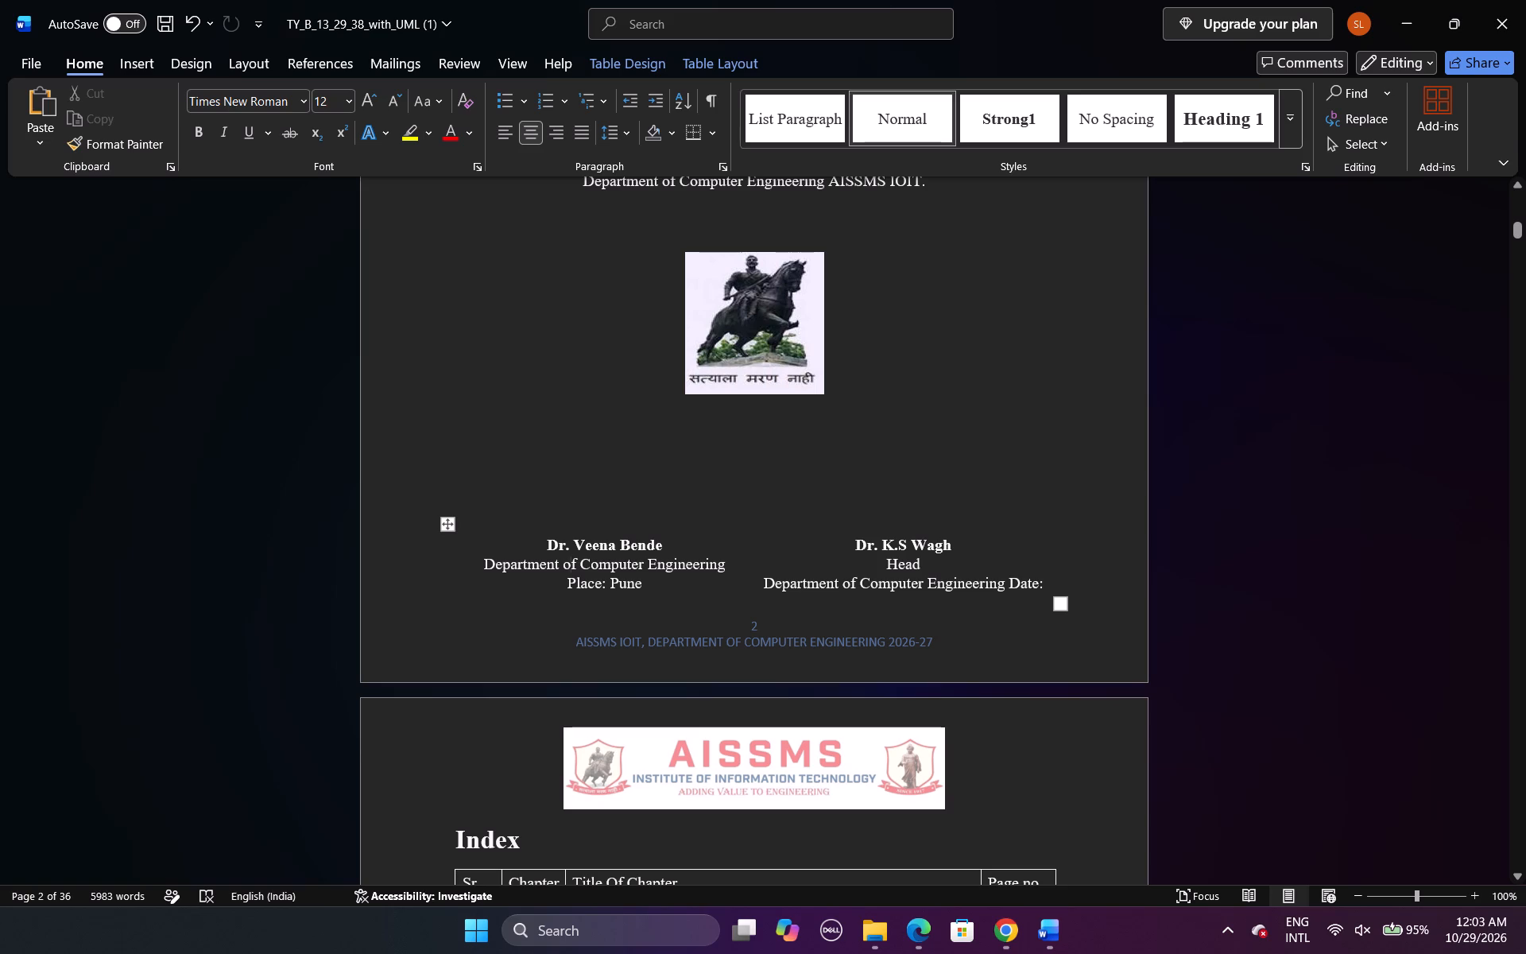
drag(445, 519, 446, 487)
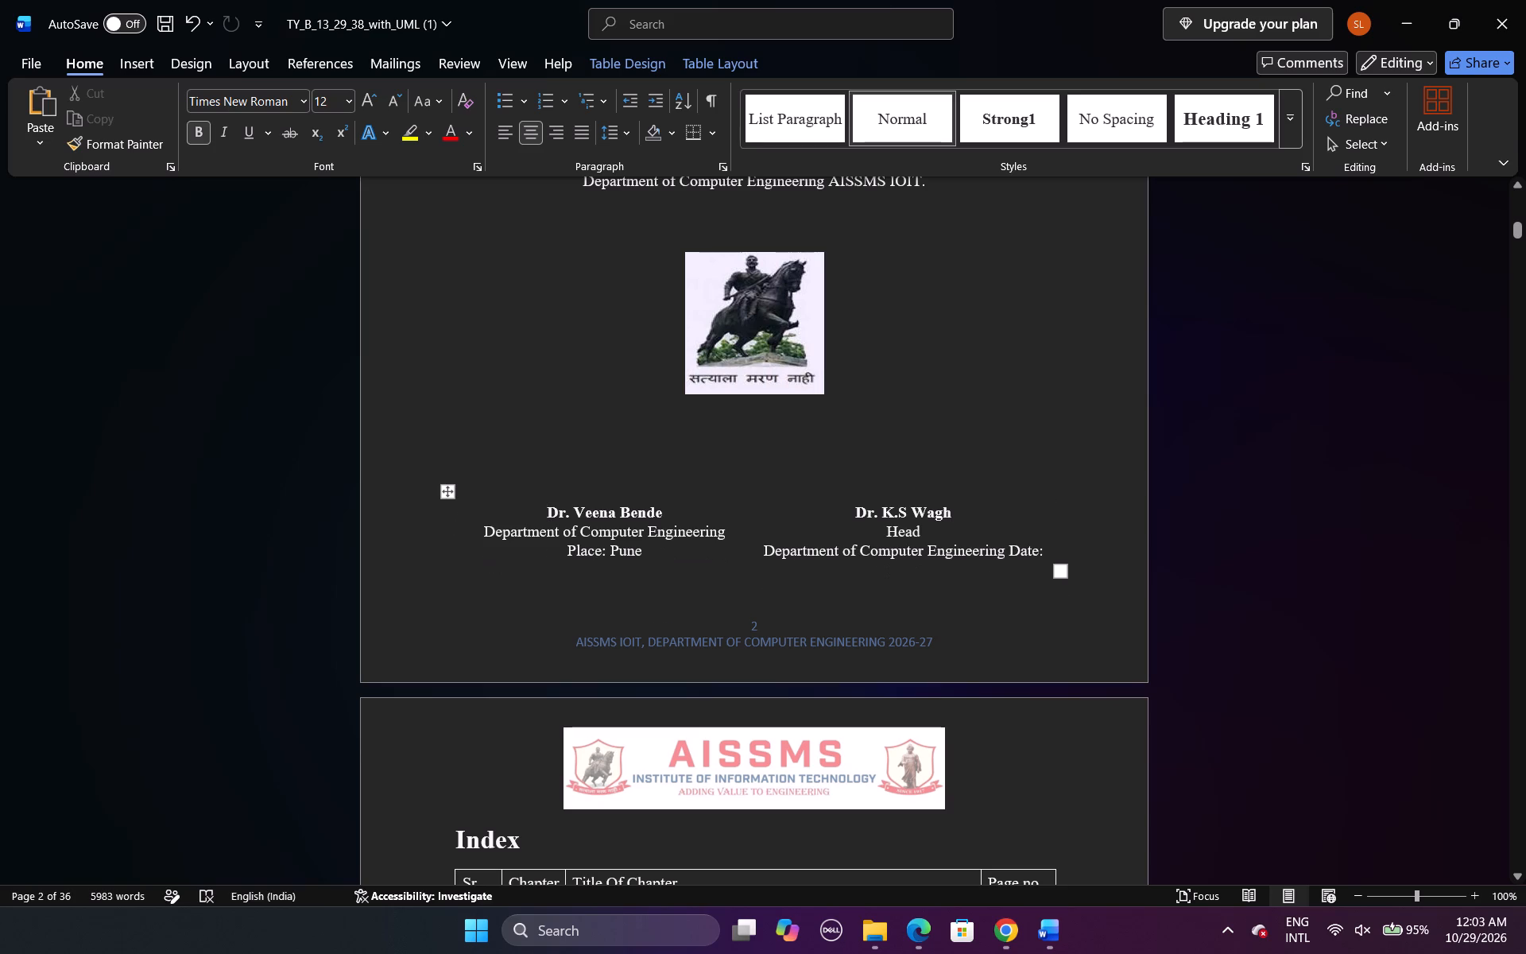
Split "Date:" into its own paragraph below "Department of Computer Engineering" in the signature table.
click(1009, 549)
key(Return)
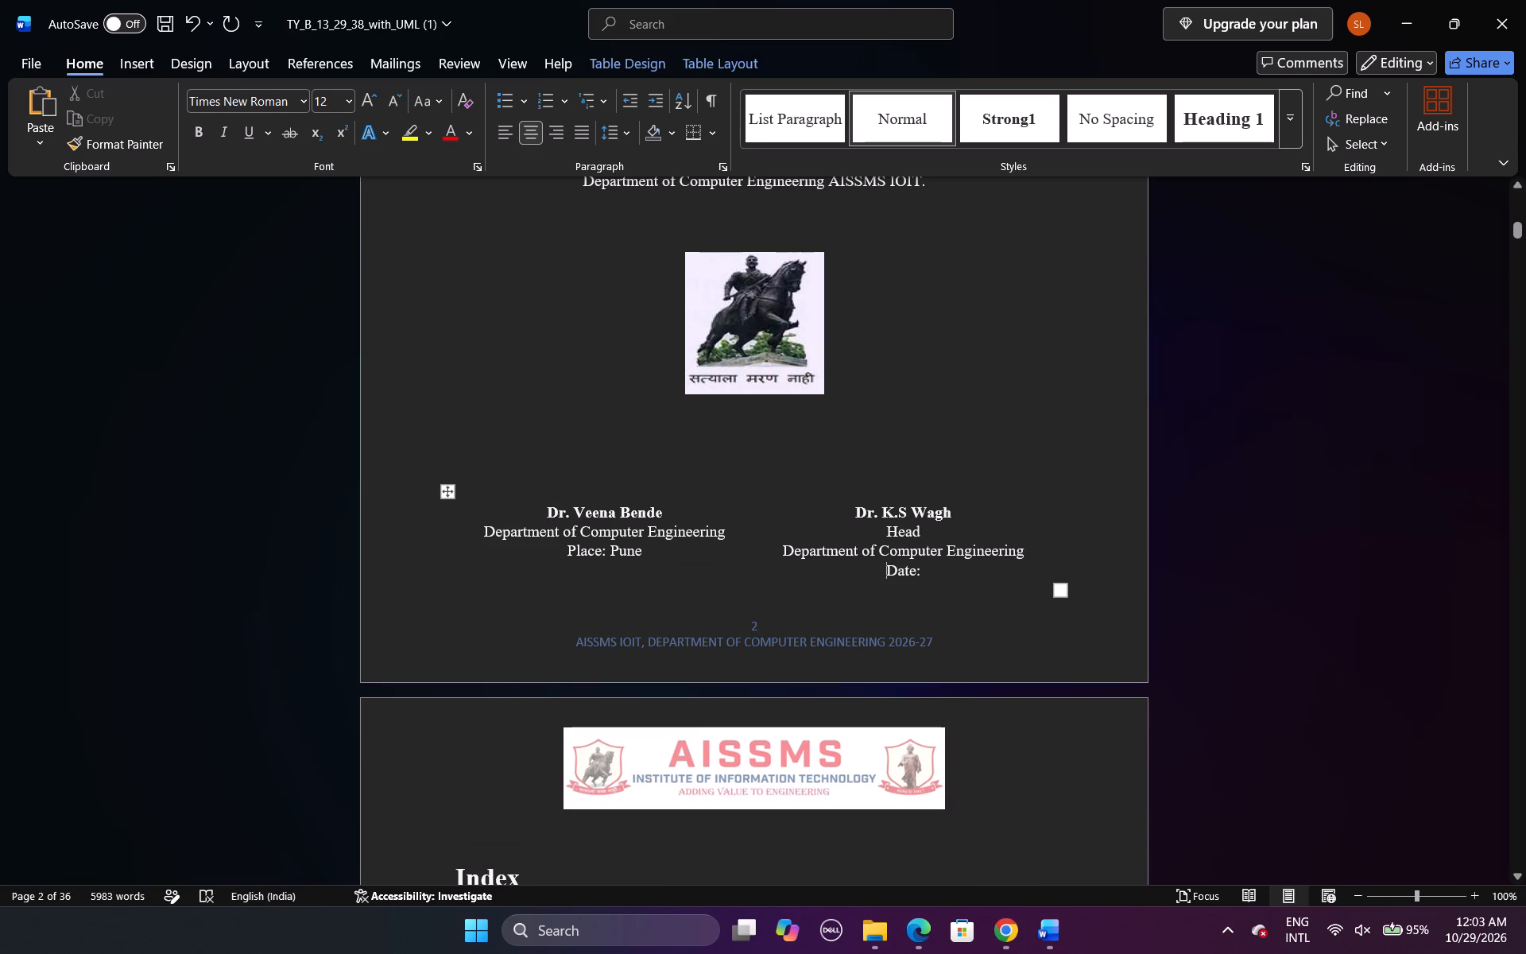
Center the "Index" heading above the chapter table on page 3.
scroll(461, 830, down, 1)
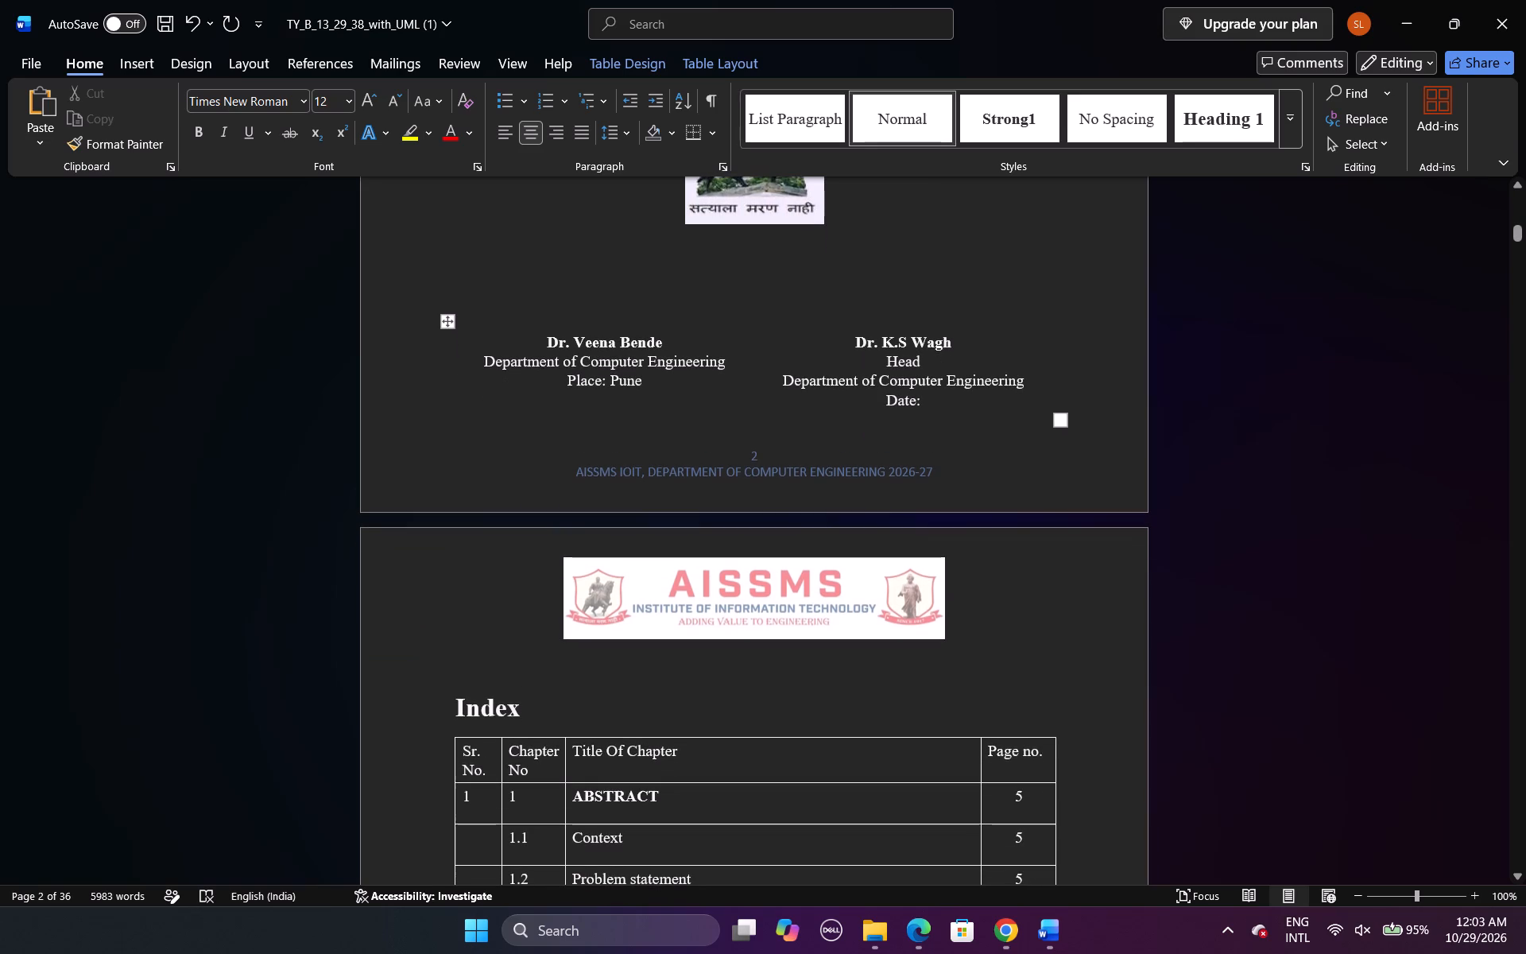
click(452, 700)
click(452, 700)
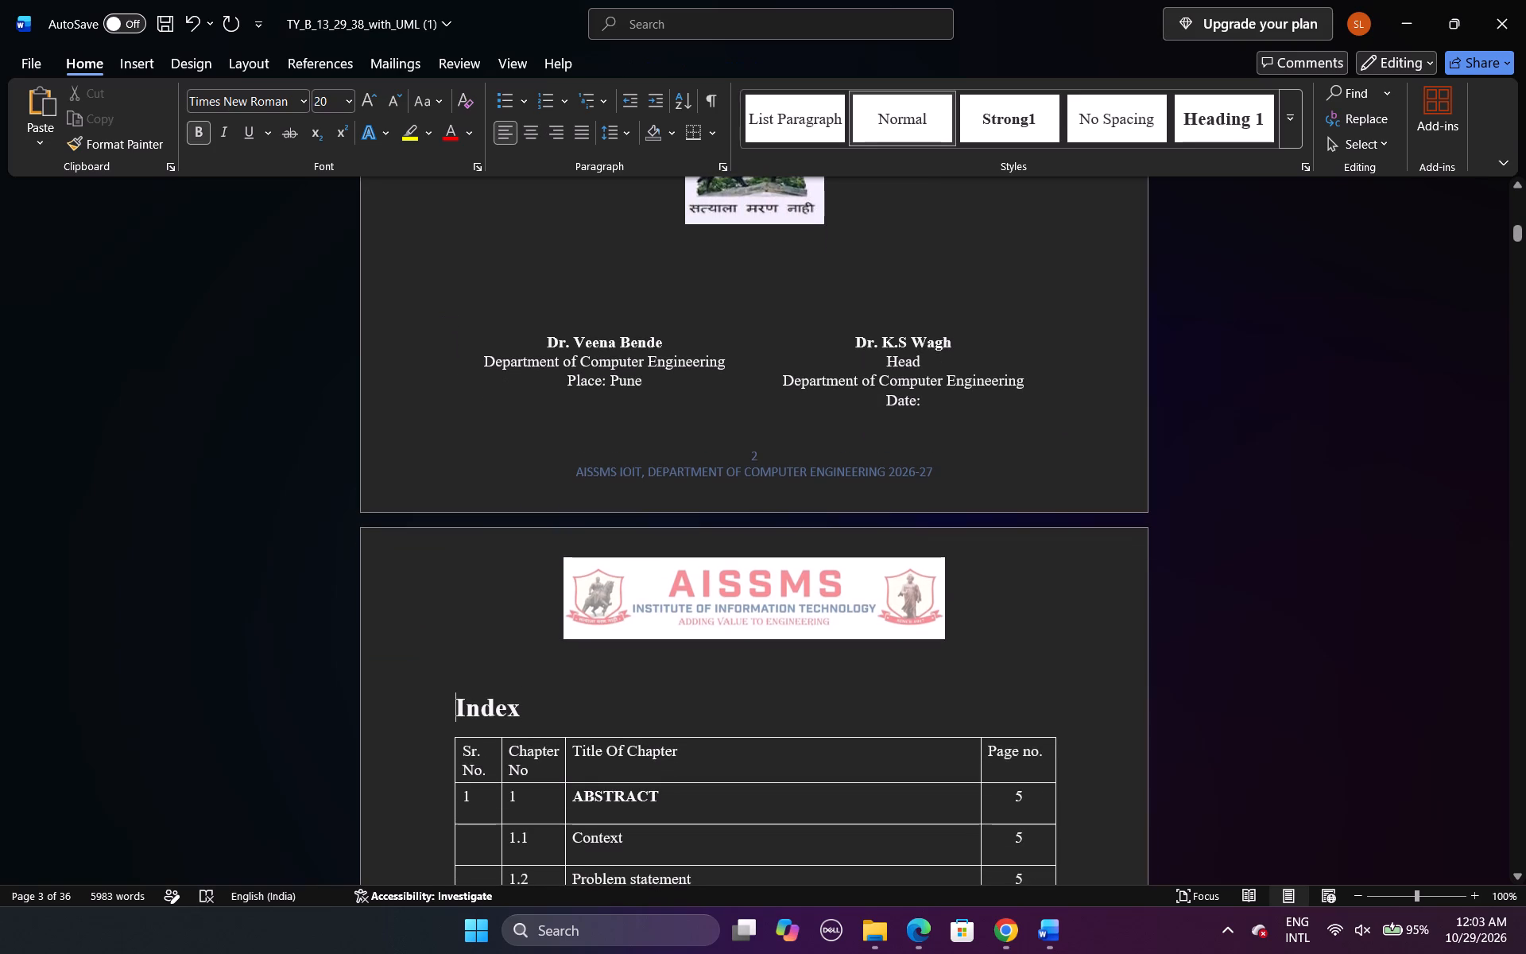
click(533, 137)
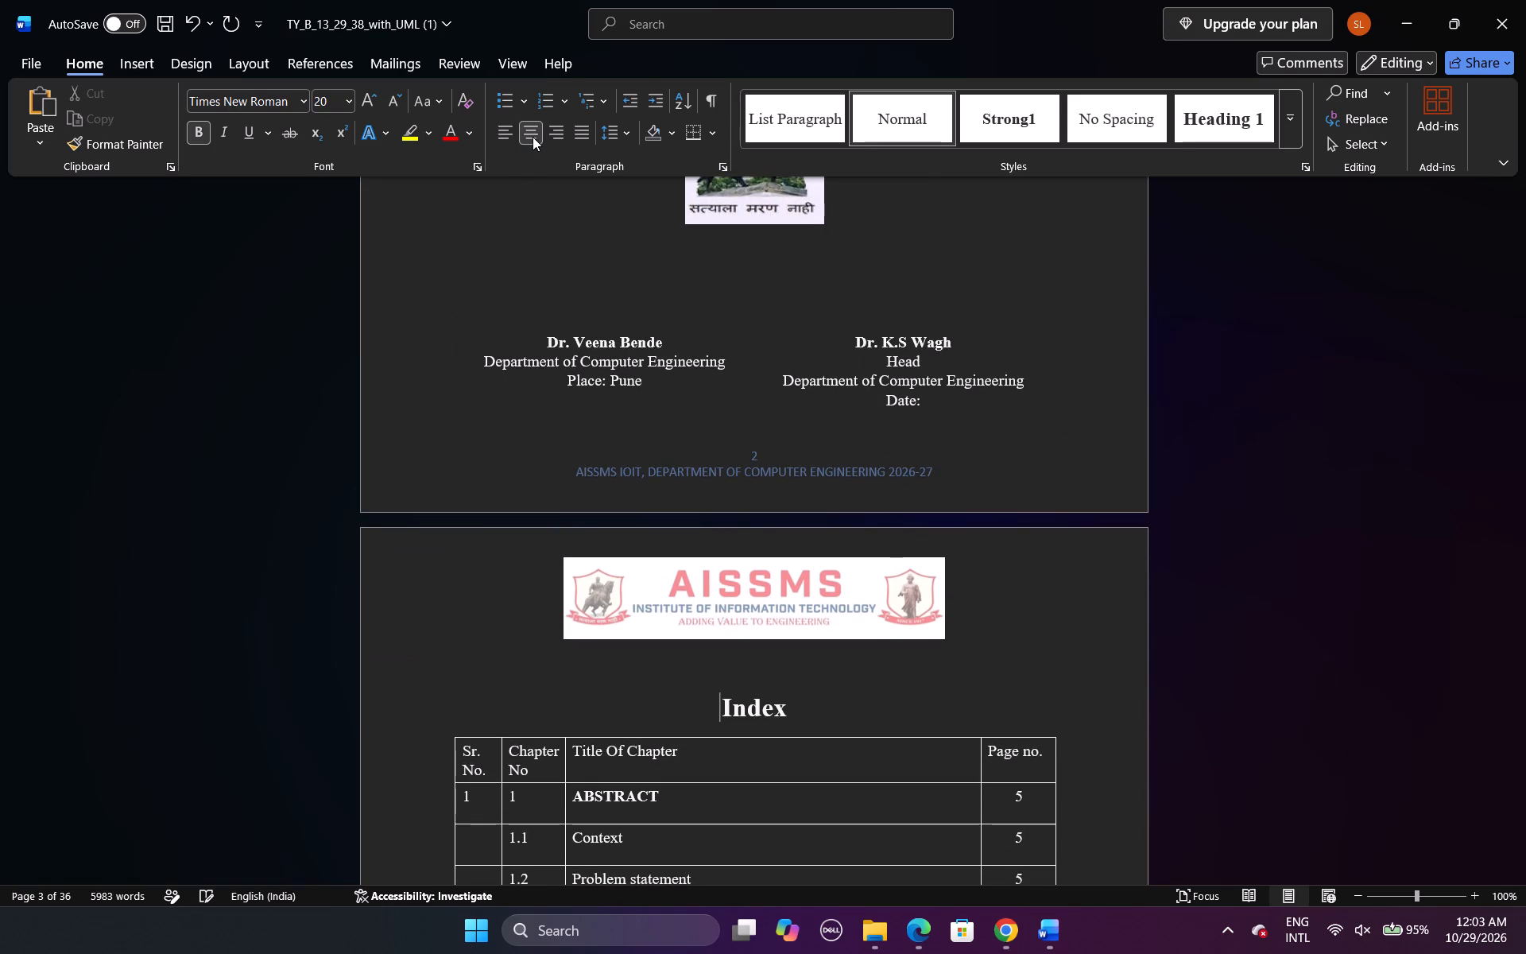
Delete the page number from the footer, keeping the AISSMS IOIT department line, and return to the body text.
scroll(614, 722, down, 5)
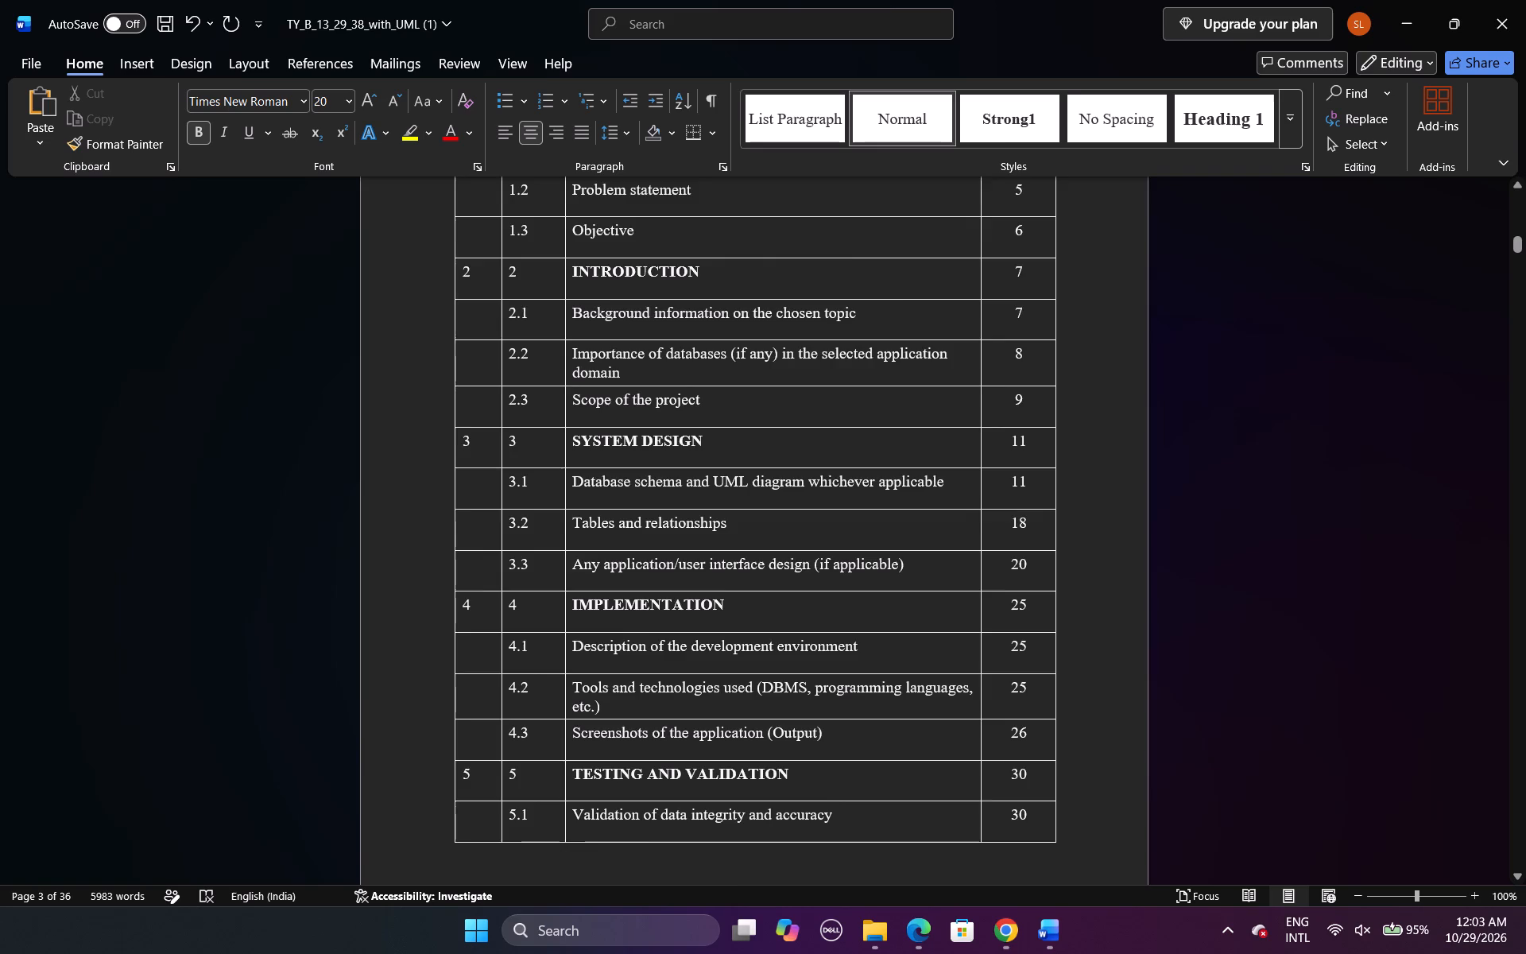
scroll(653, 830, down, 8)
scroll(653, 830, up, 1)
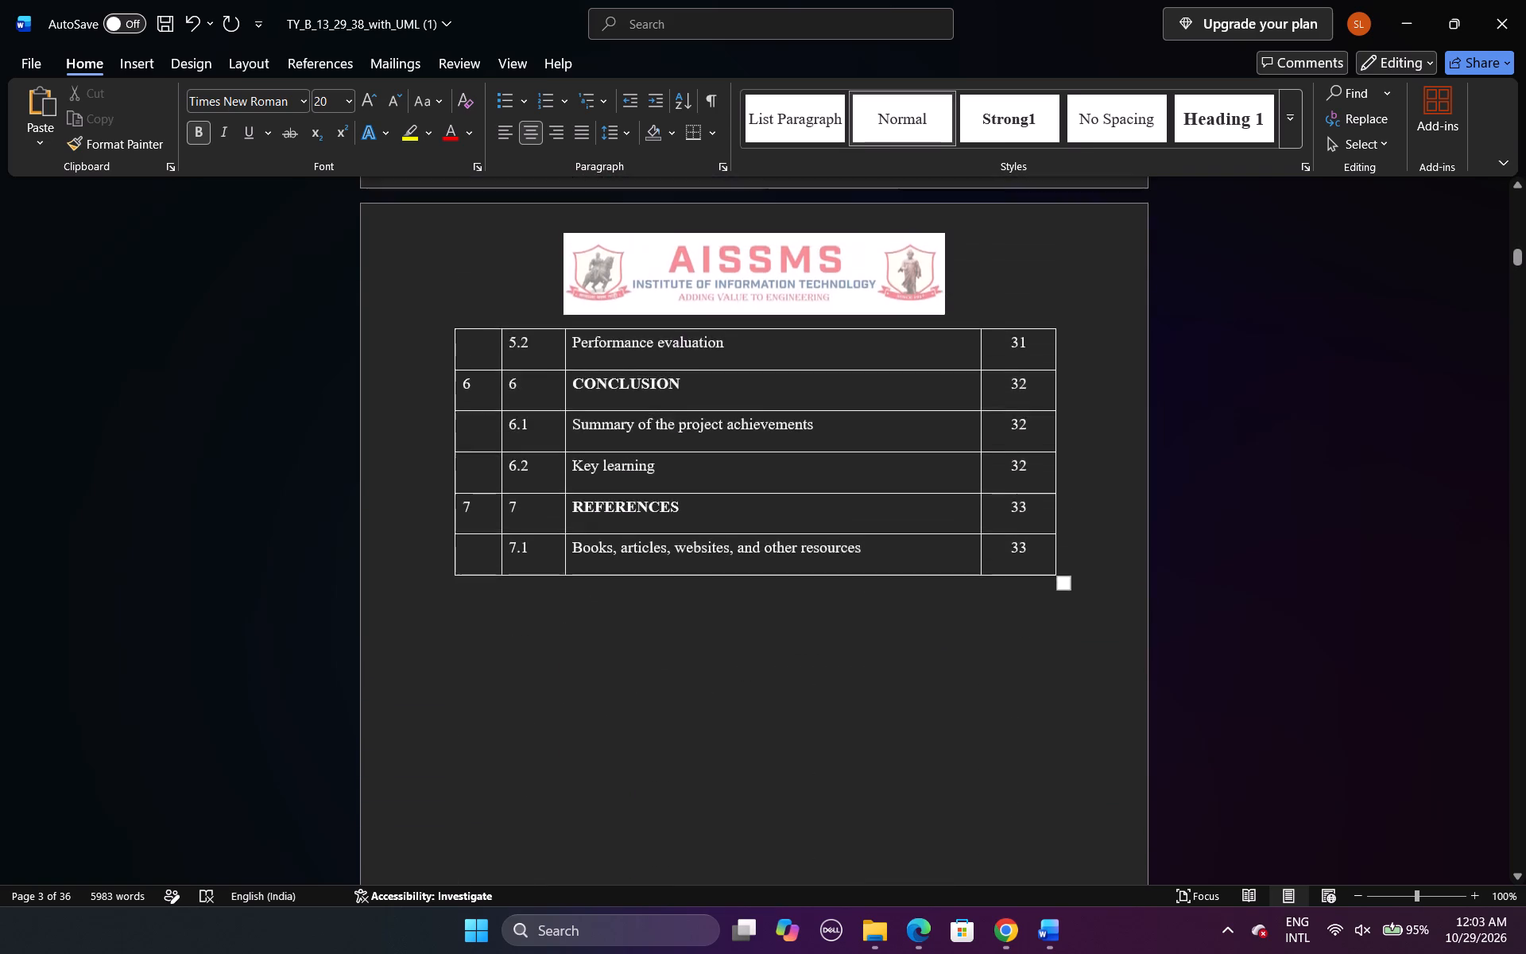
scroll(653, 830, up, 3)
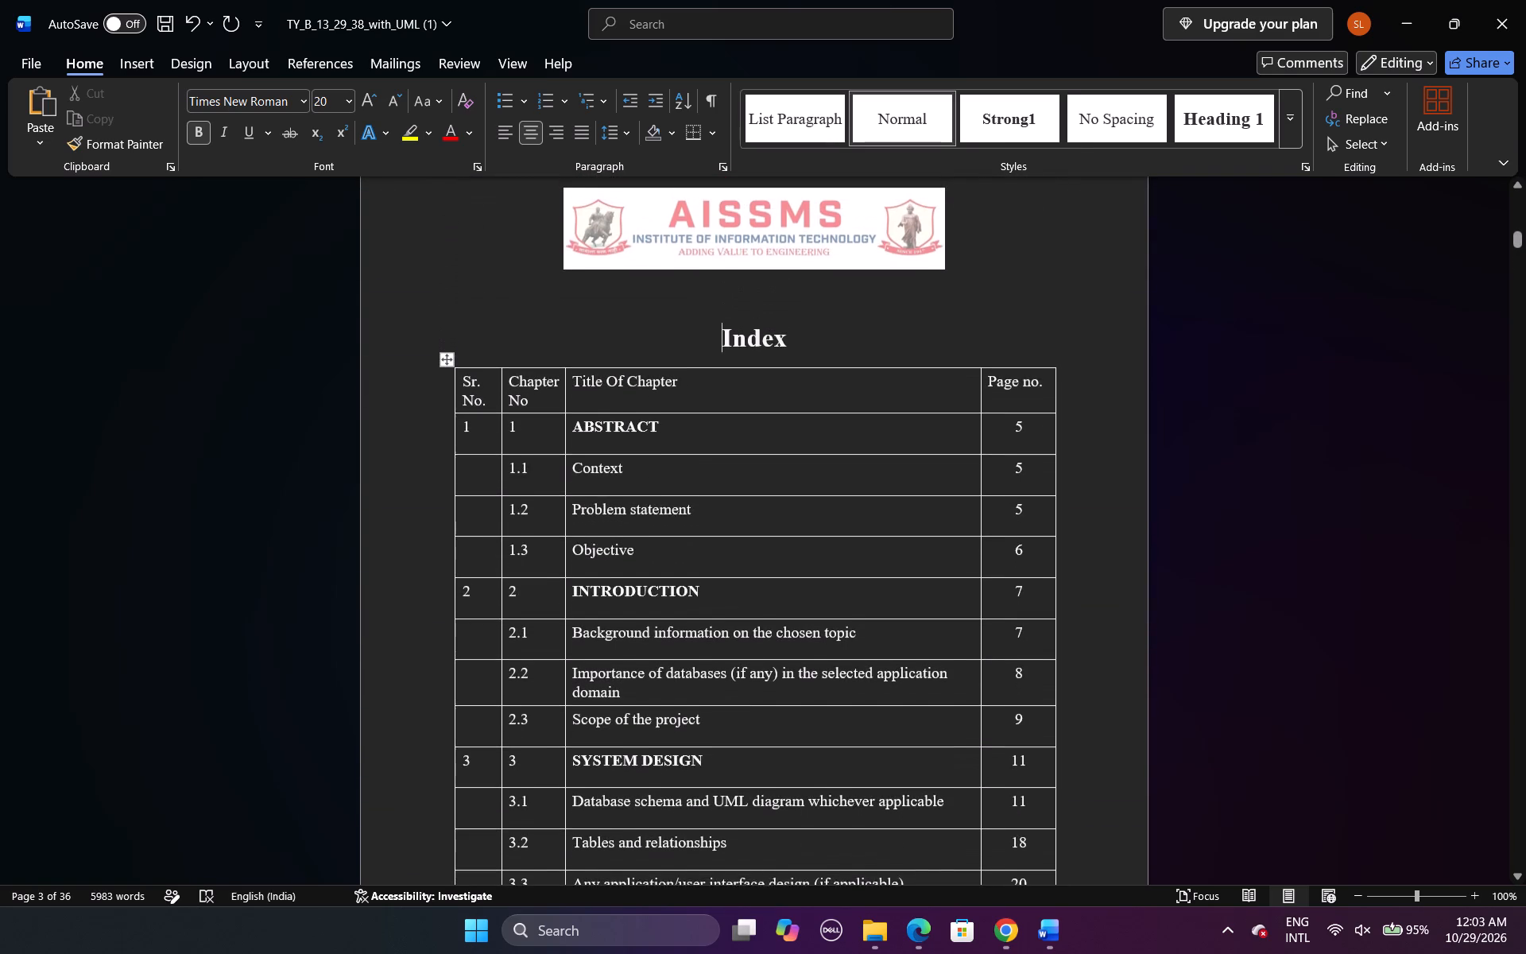
scroll(960, 611, up, 3)
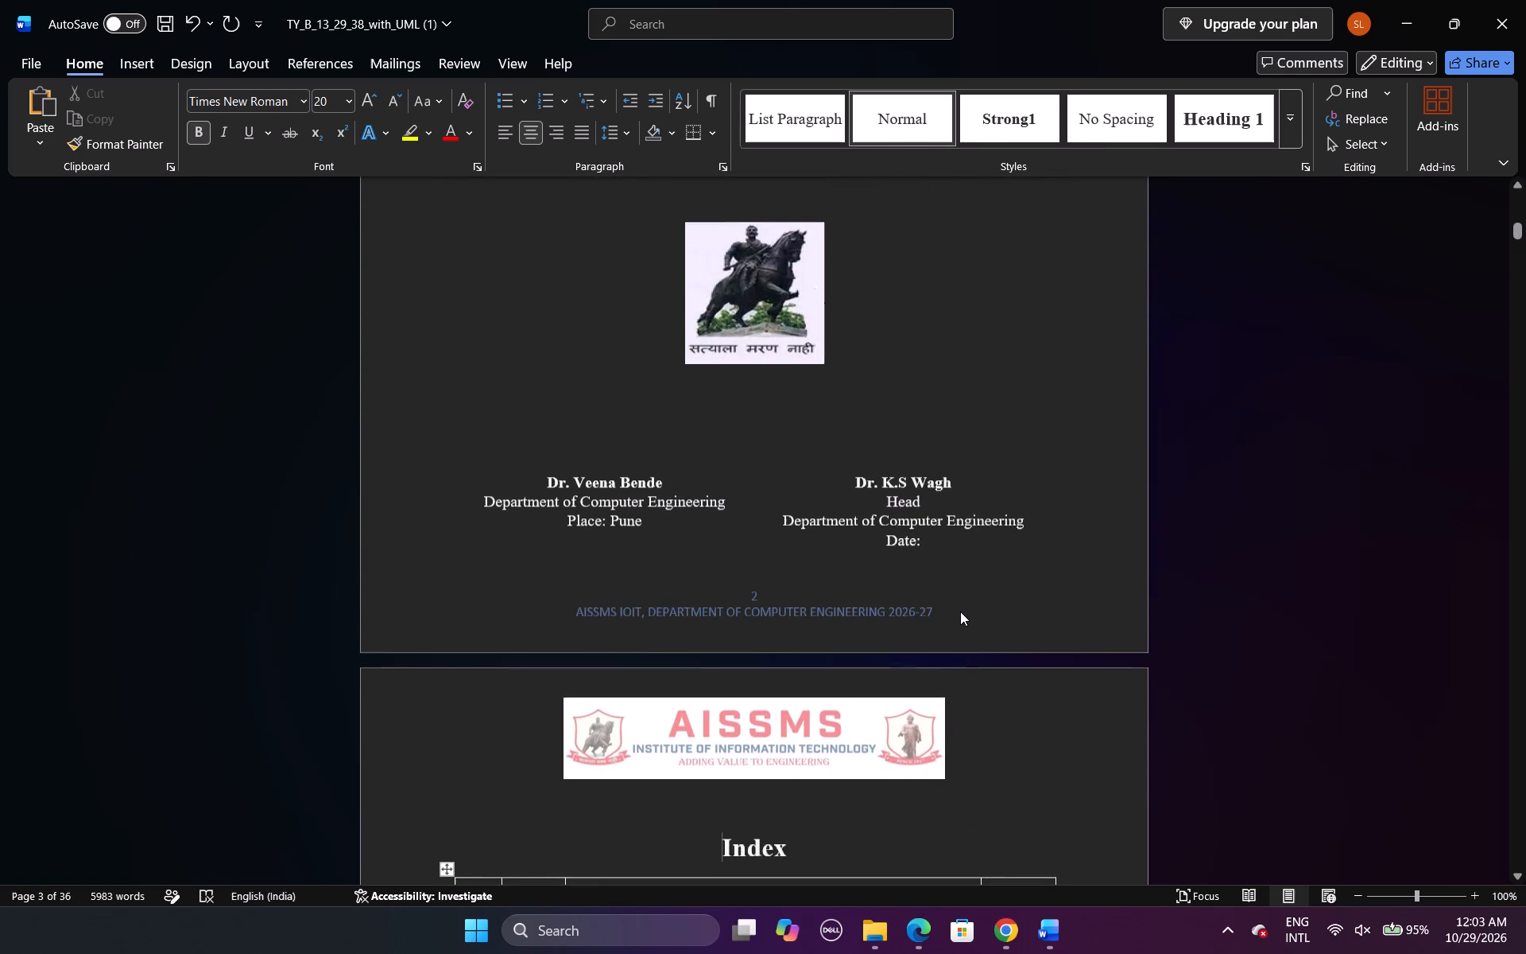
scroll(960, 611, up, 4)
double_click(771, 615)
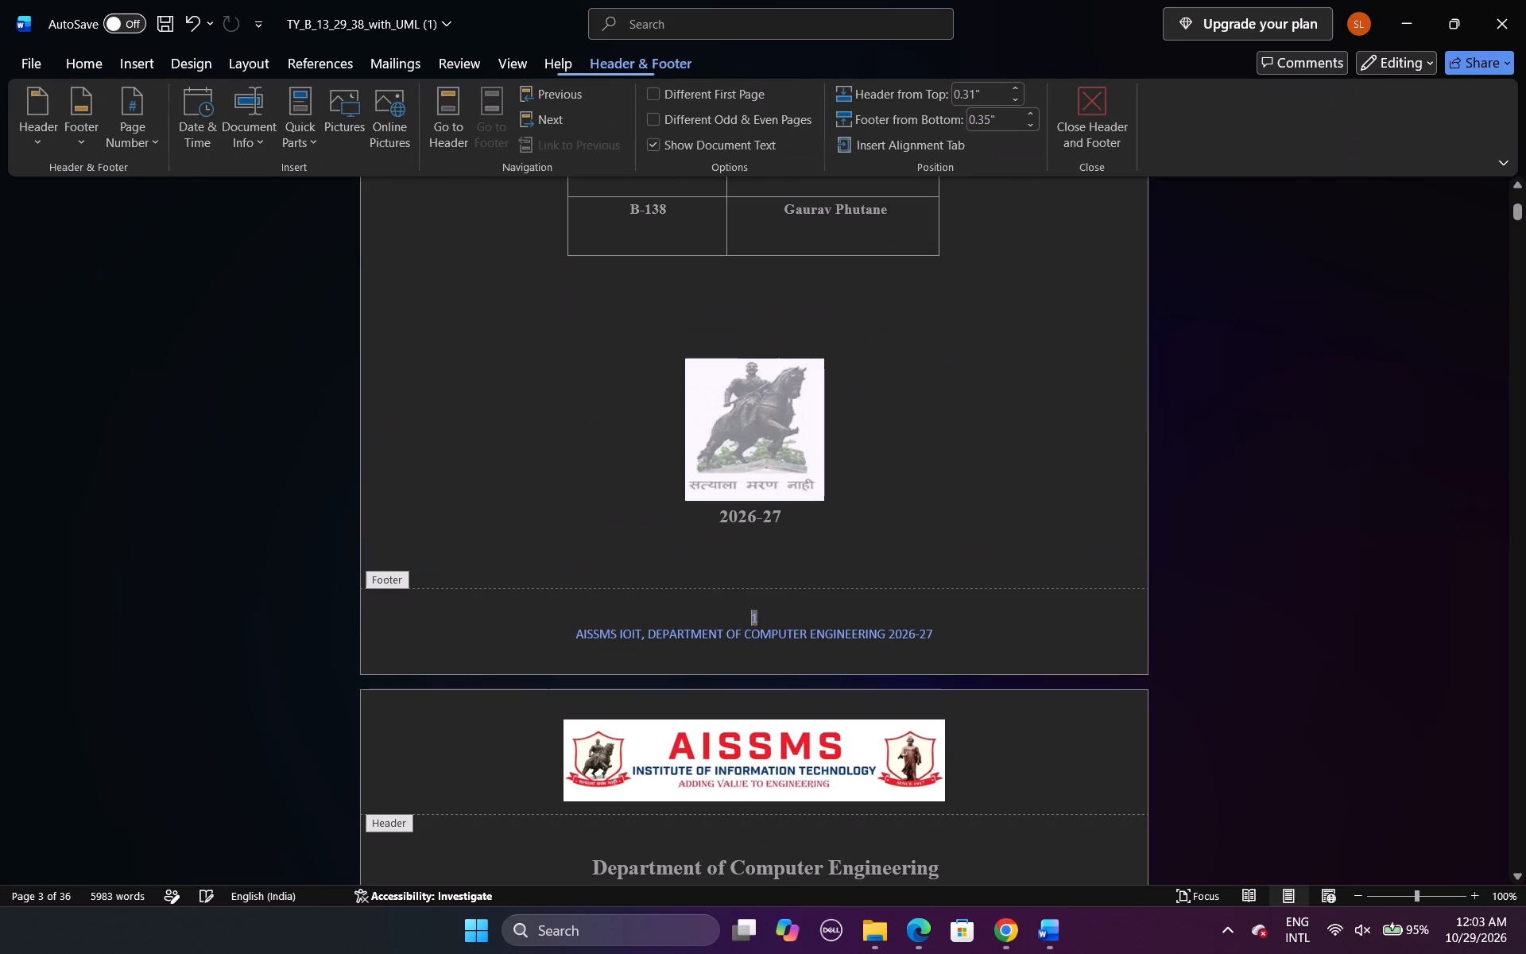
key(BackSpace)
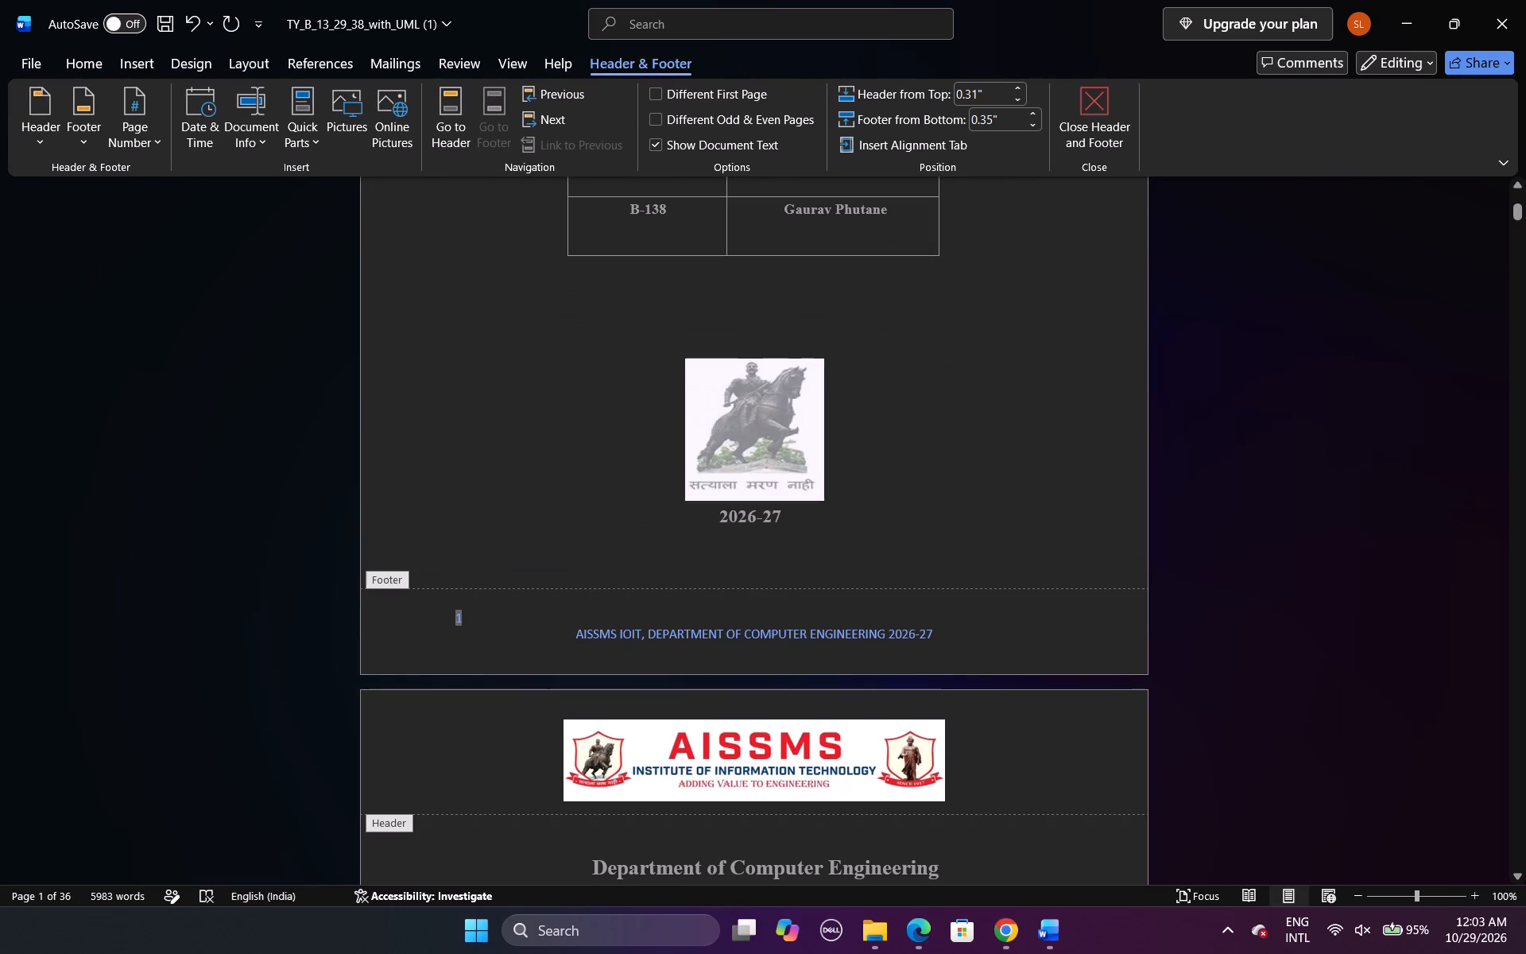
click(478, 606)
key(Right)
key(BackSpace)
key(Right)
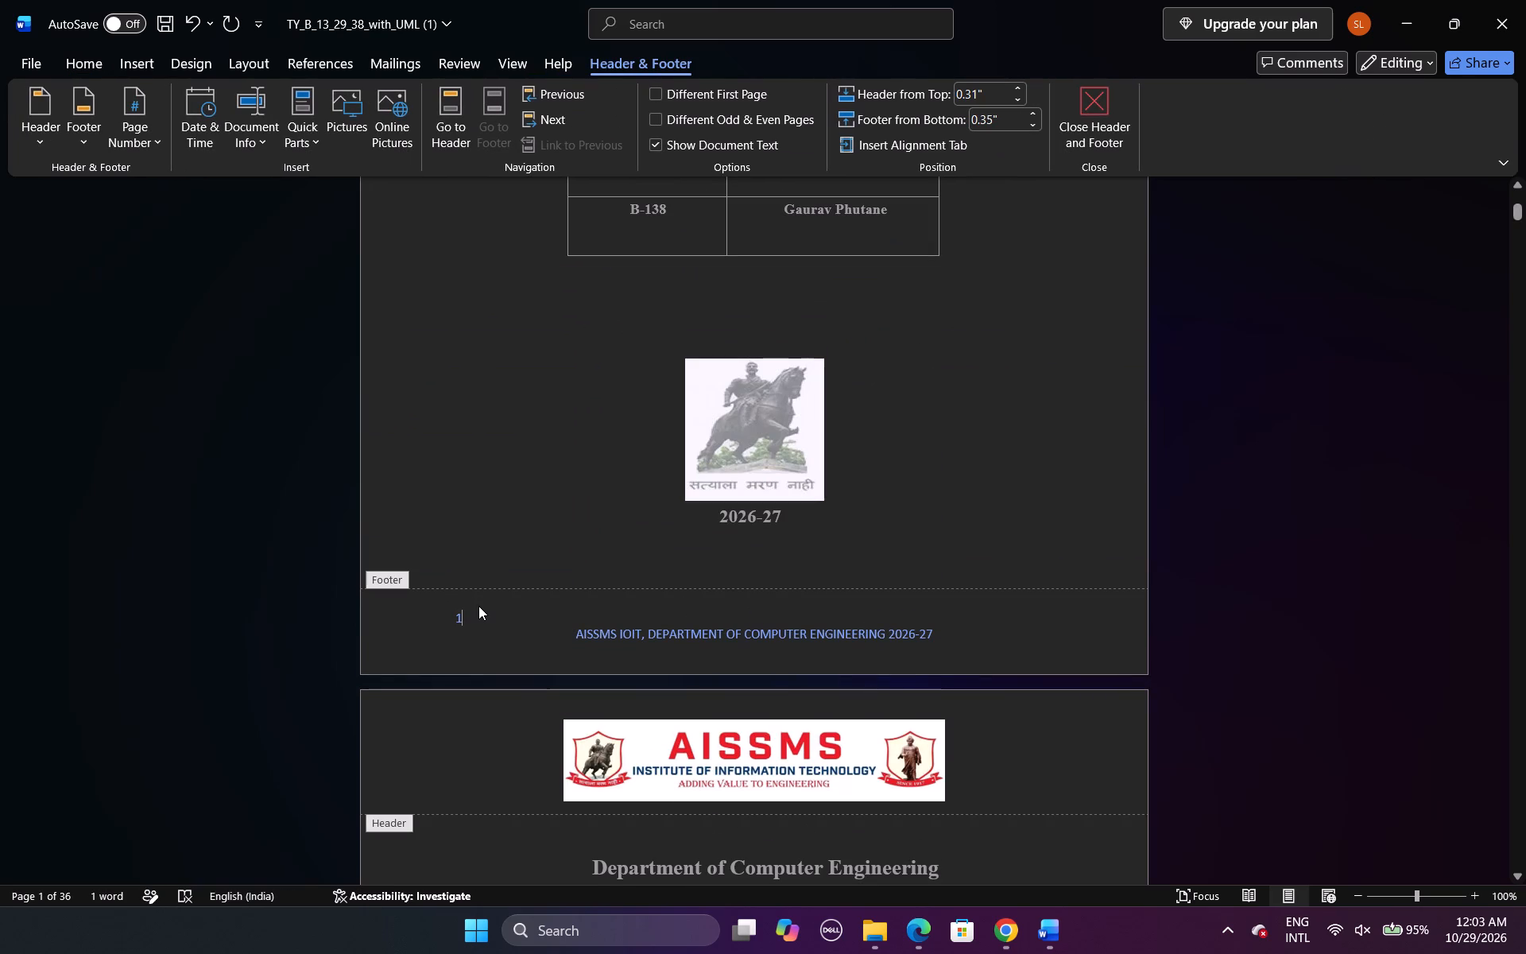
key(BackSpace)
key(BackSpace)
key(BackSpace)
scroll(693, 597, down, 3)
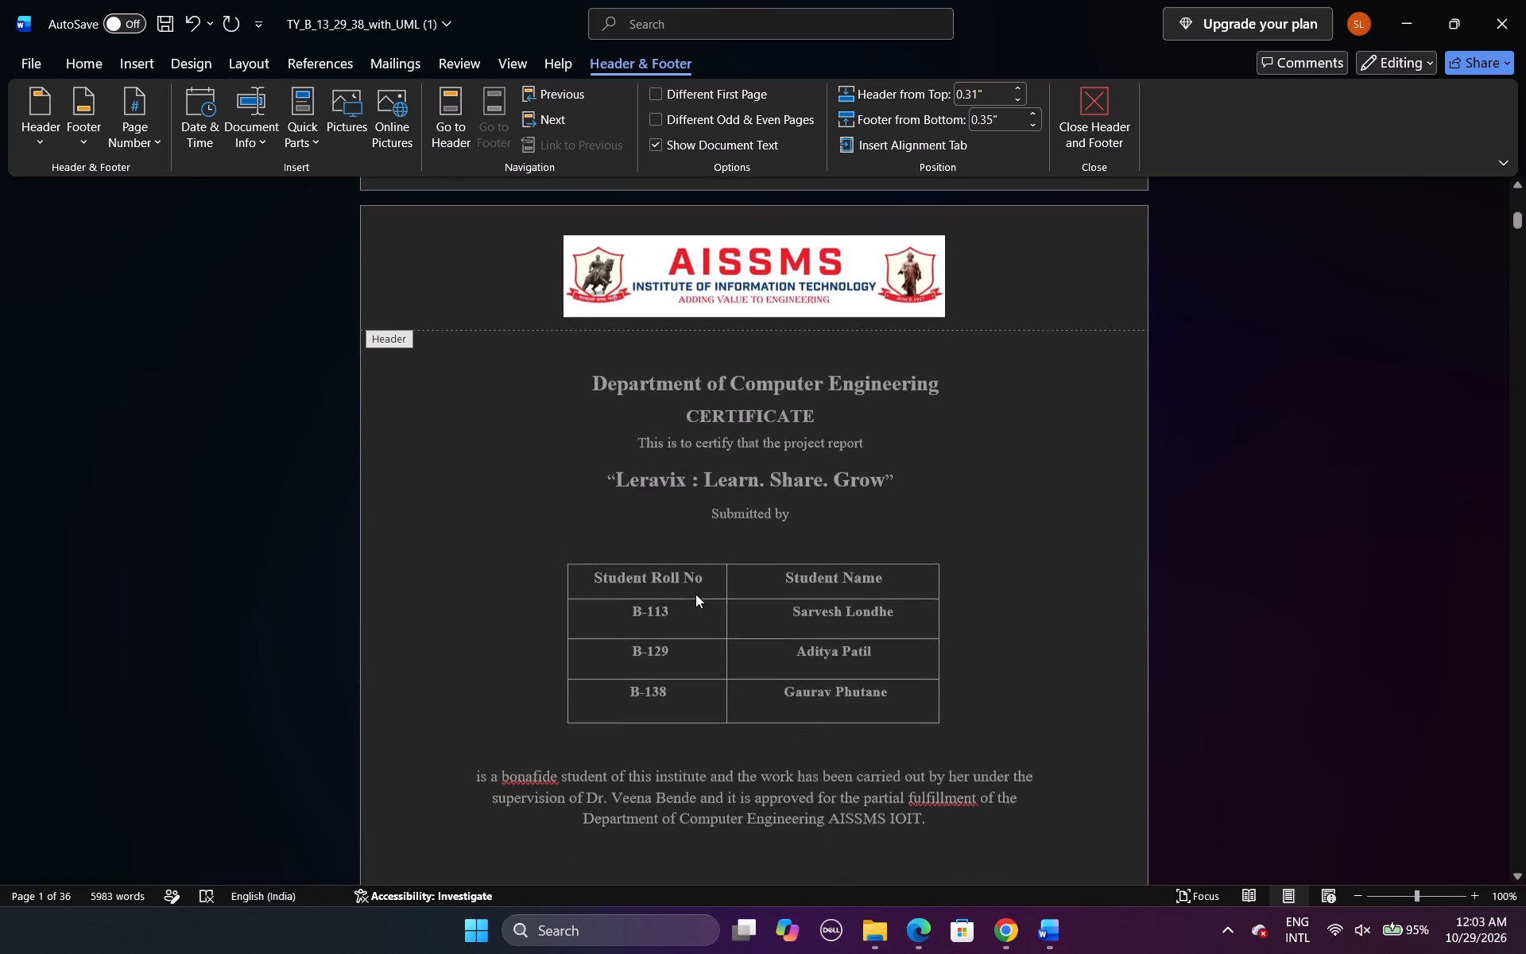
scroll(695, 594, down, 1)
double_click(1041, 475)
scroll(1041, 475, up, 2)
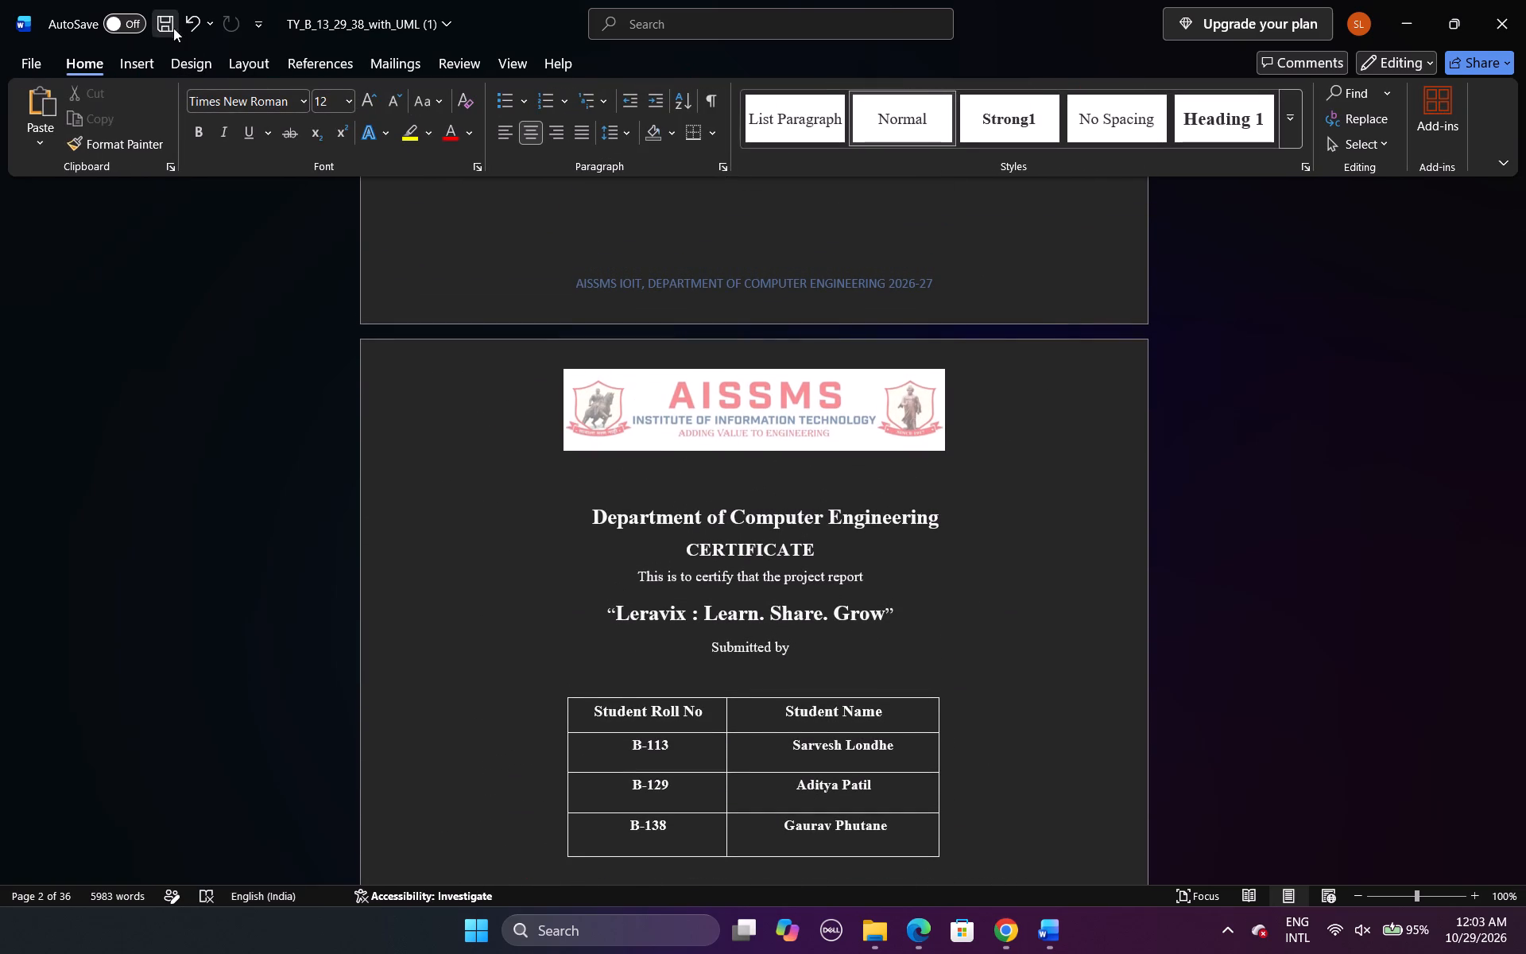
Apply a box page border 1 ½ pt wide to the whole document.
click(246, 54)
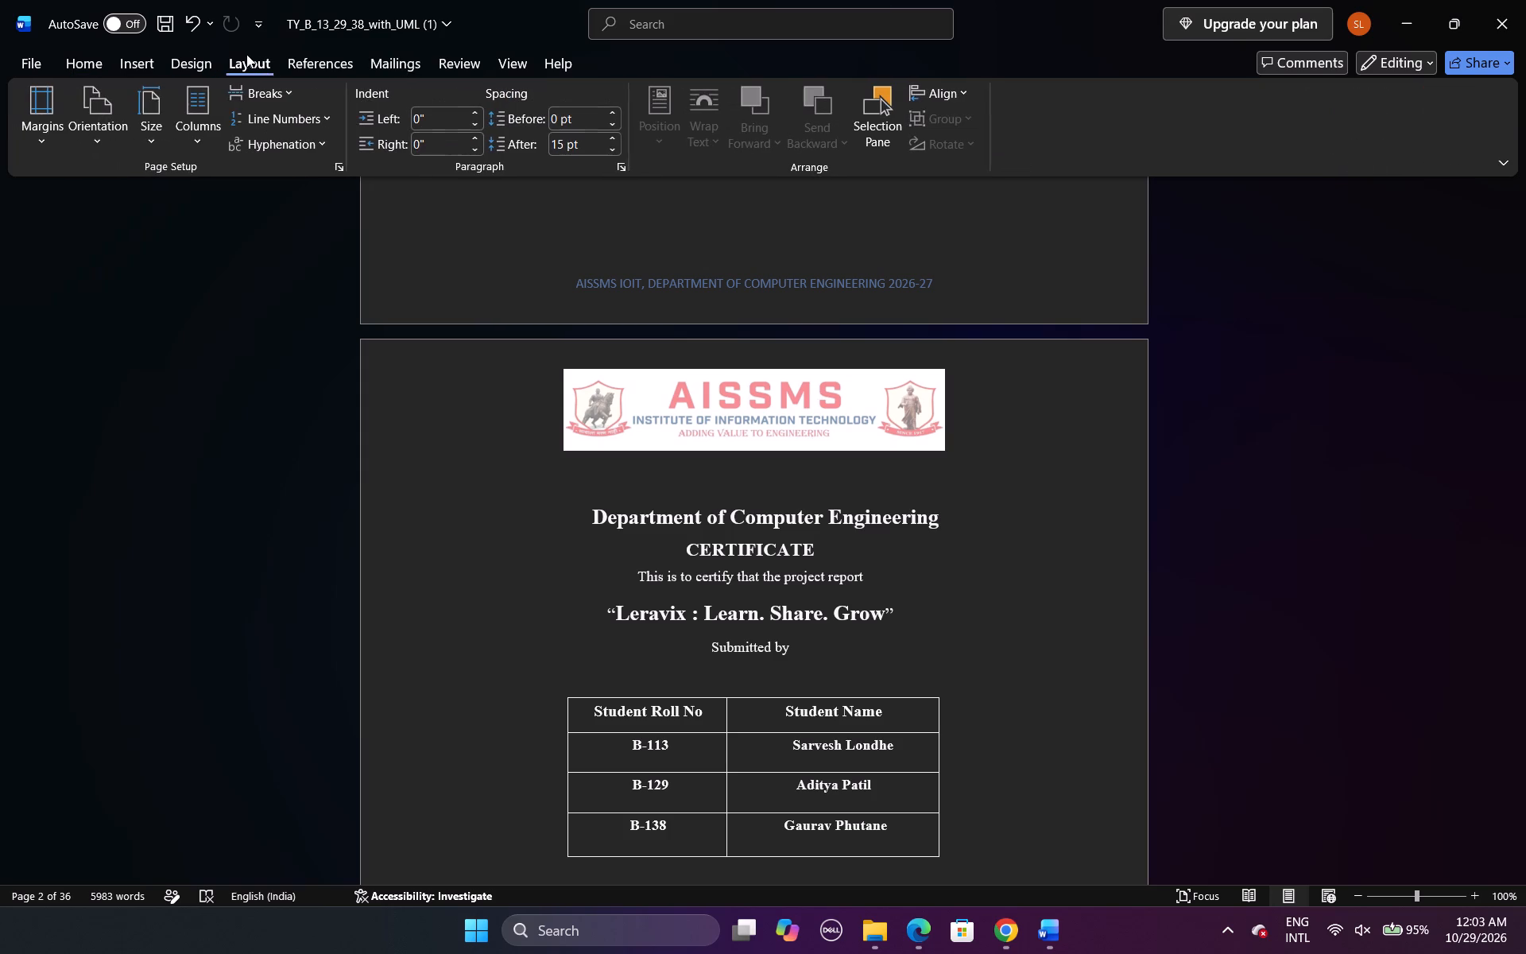
click(188, 62)
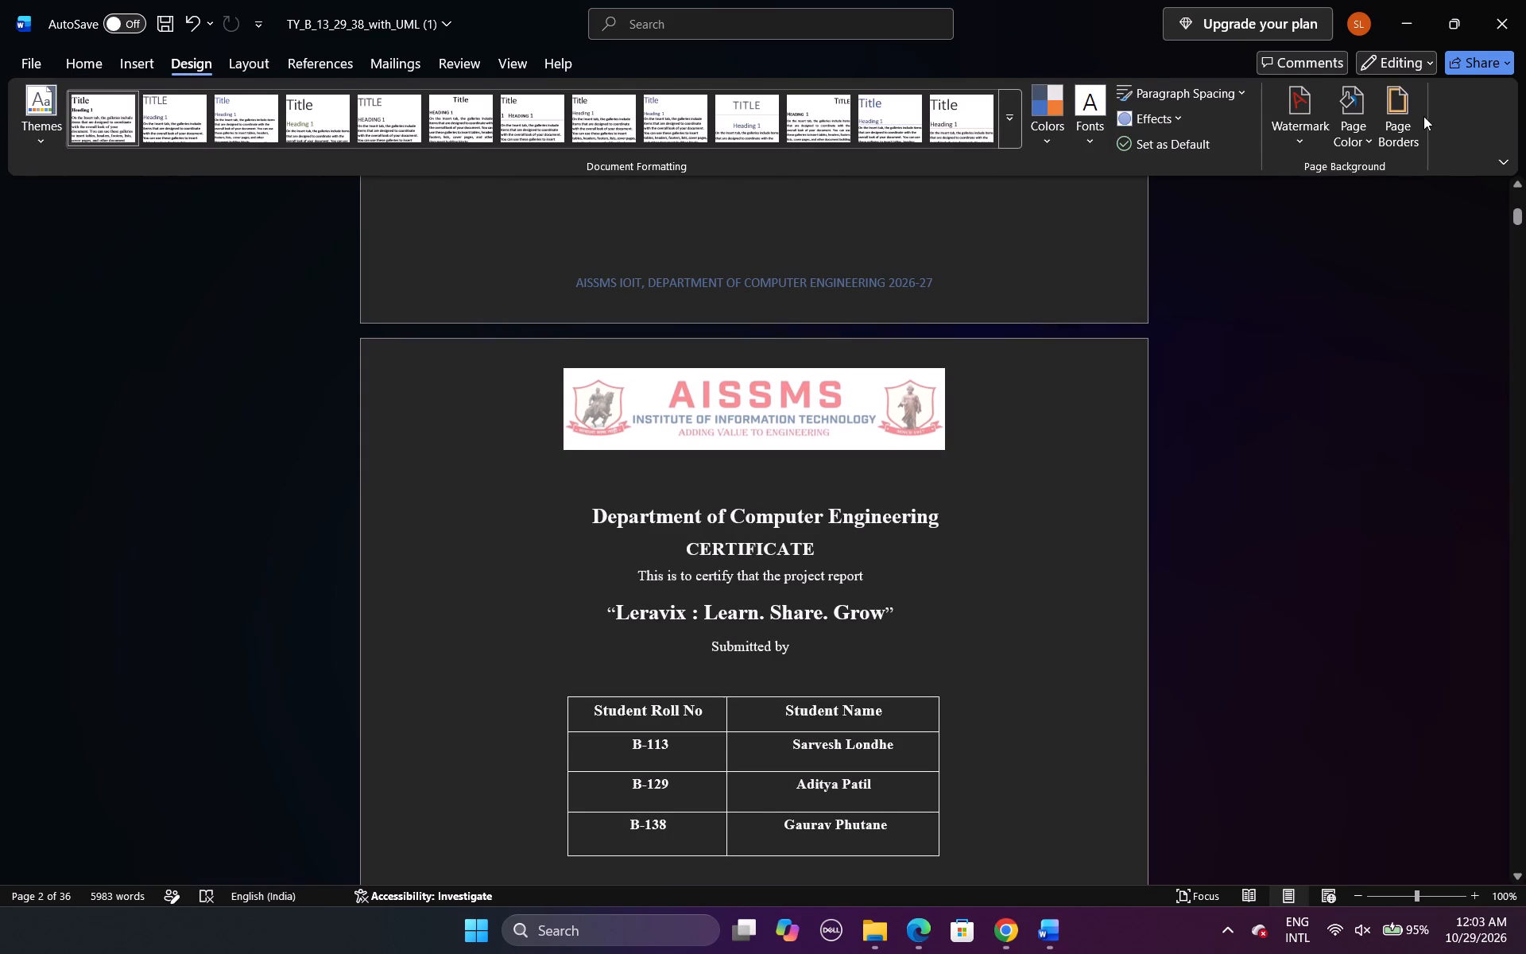
click(1423, 116)
click(1395, 116)
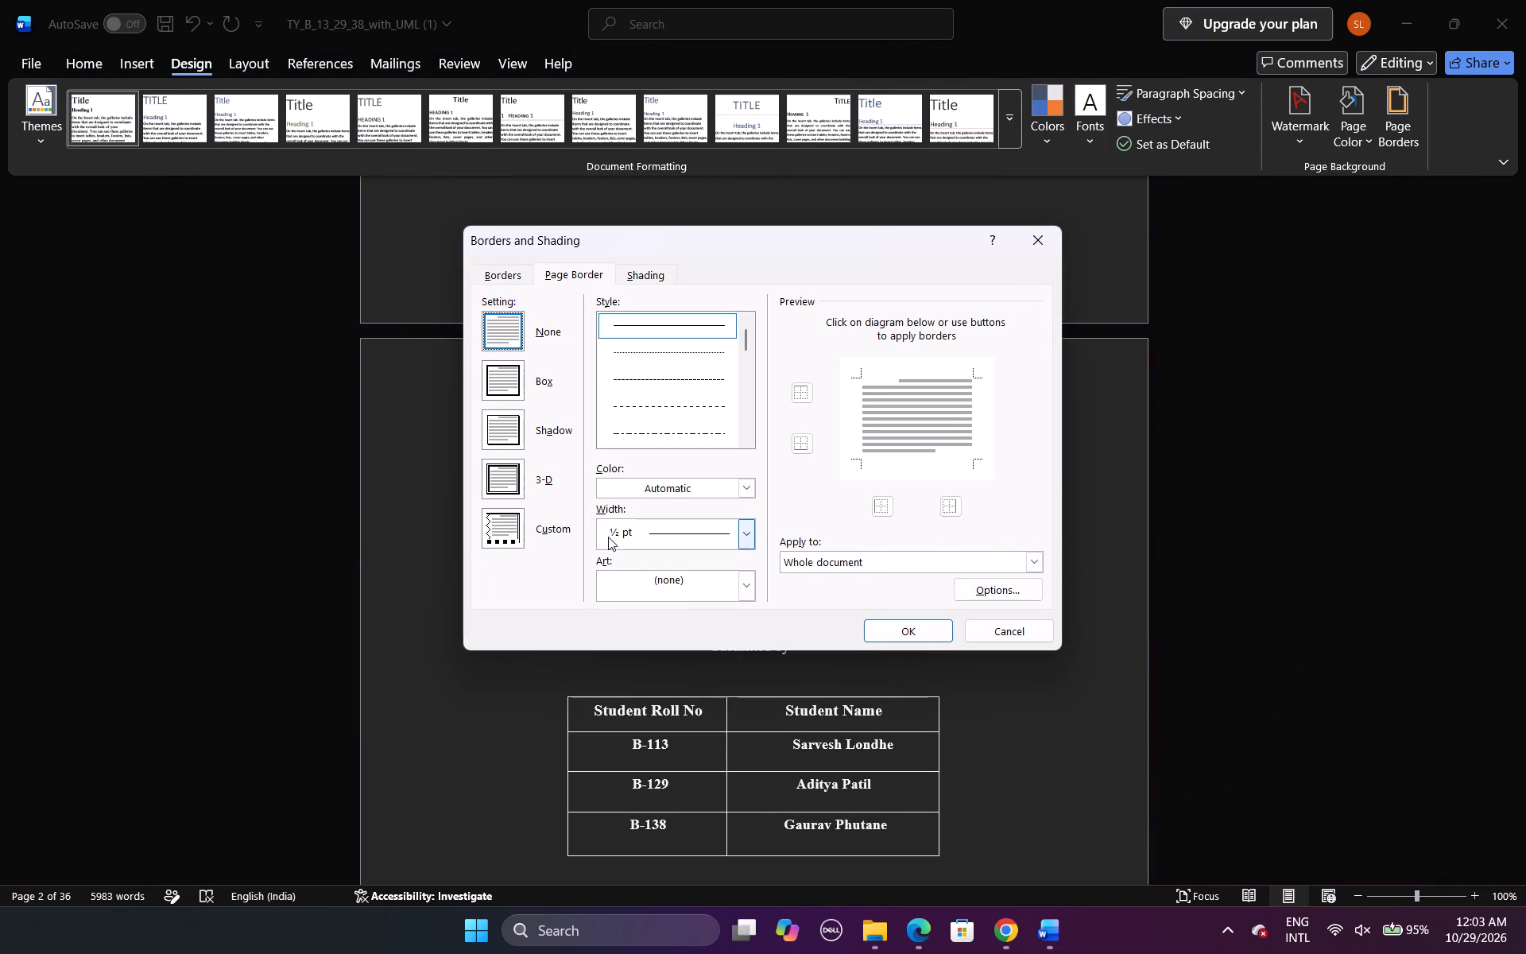
click(513, 384)
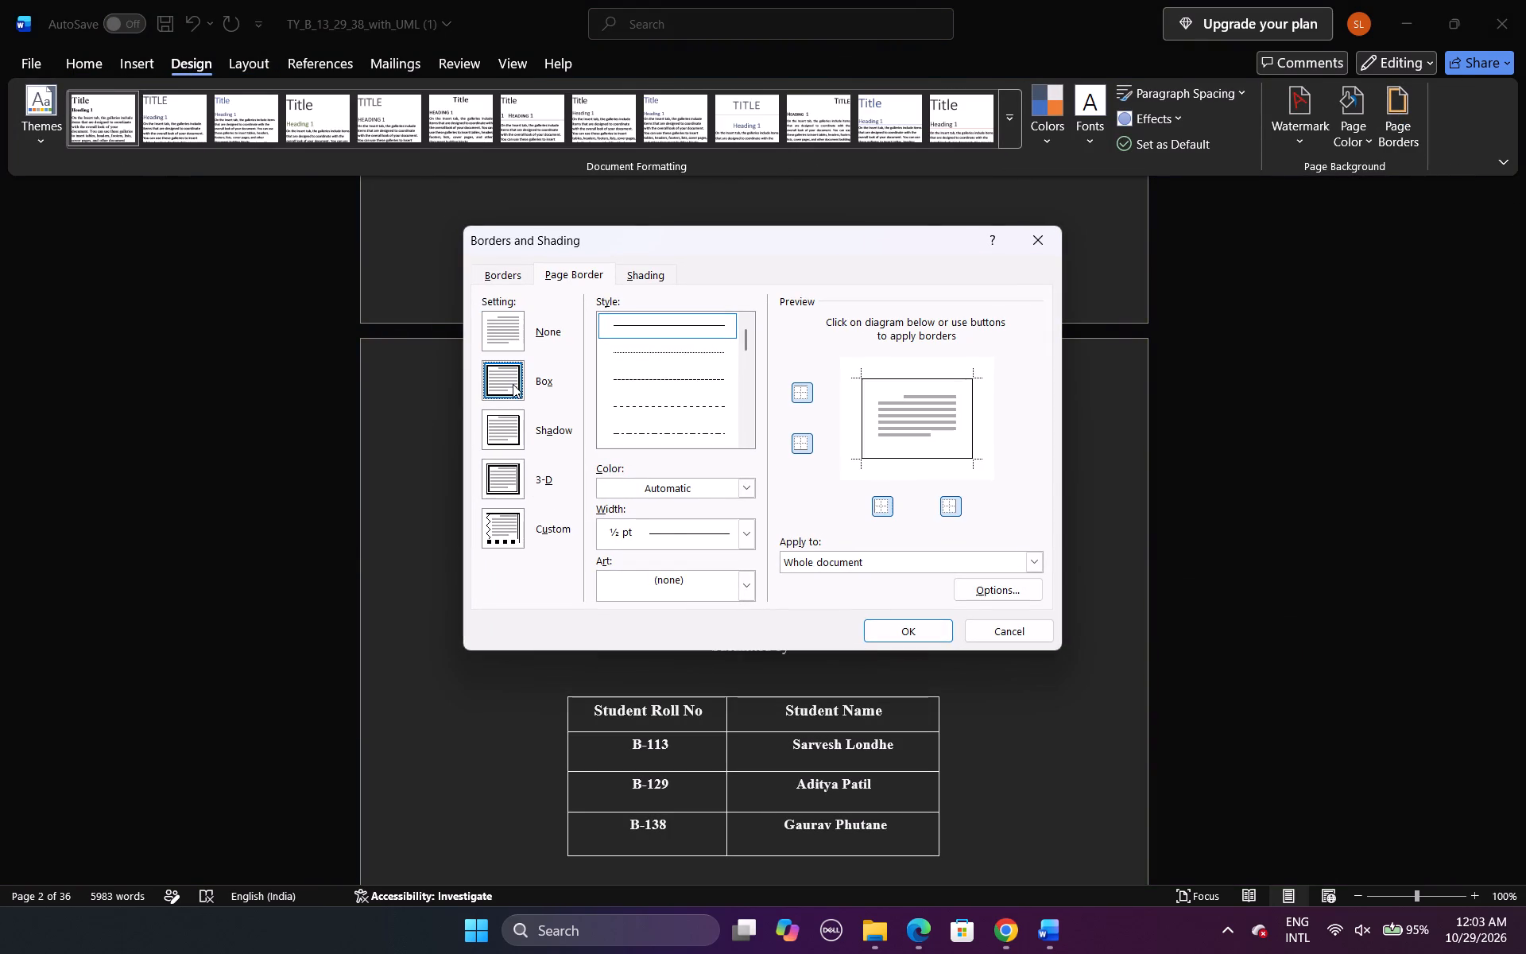
click(745, 538)
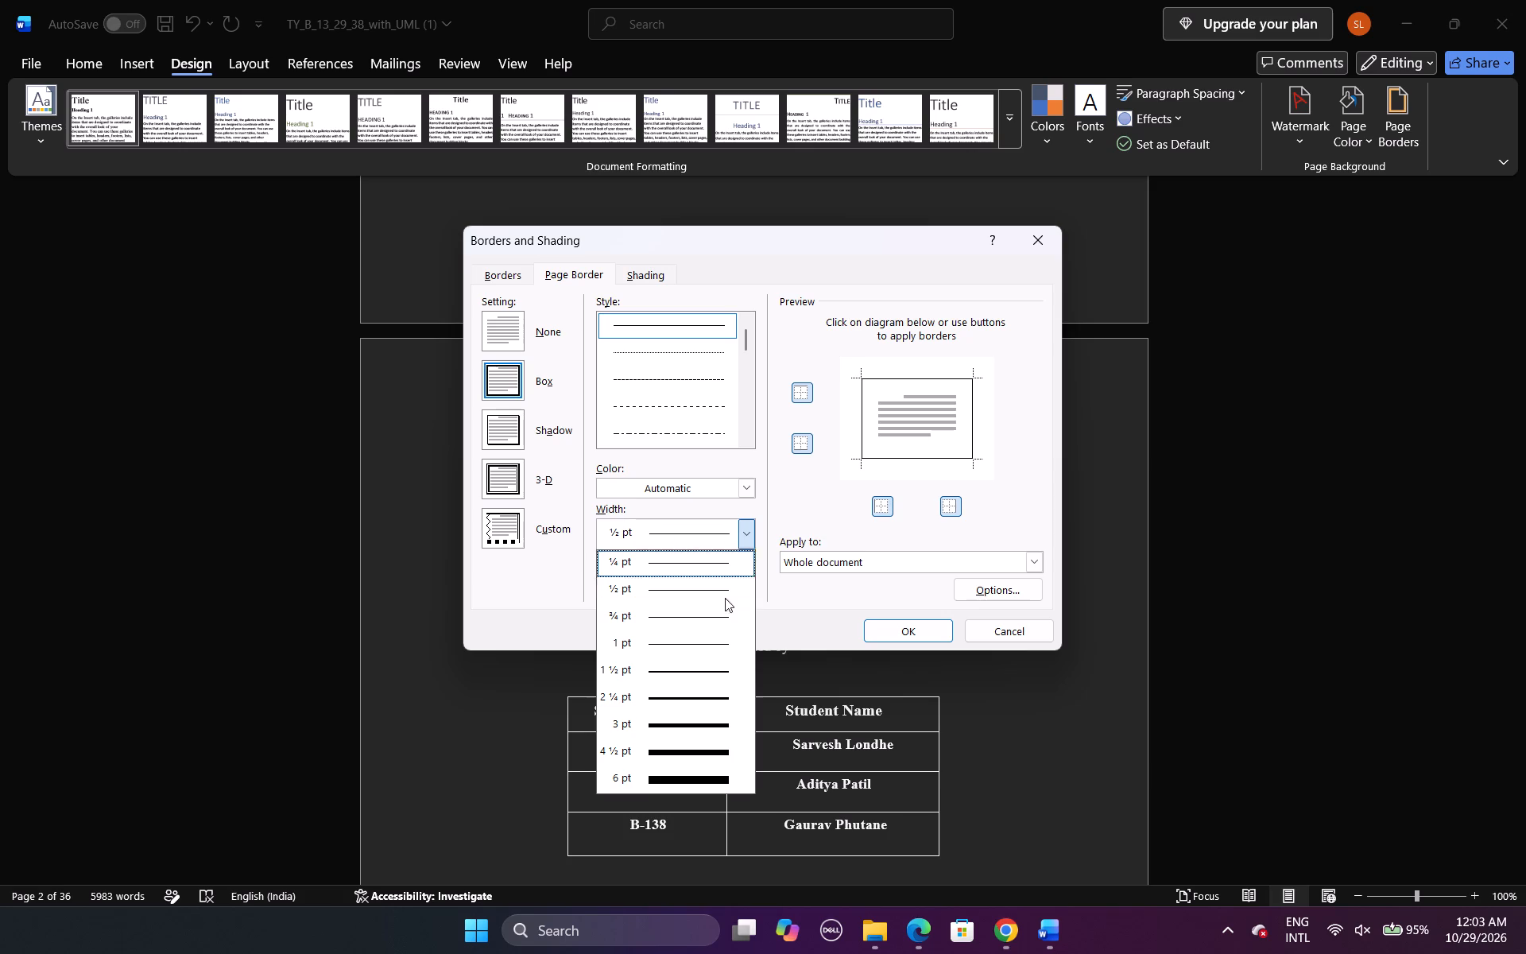
click(693, 670)
click(911, 635)
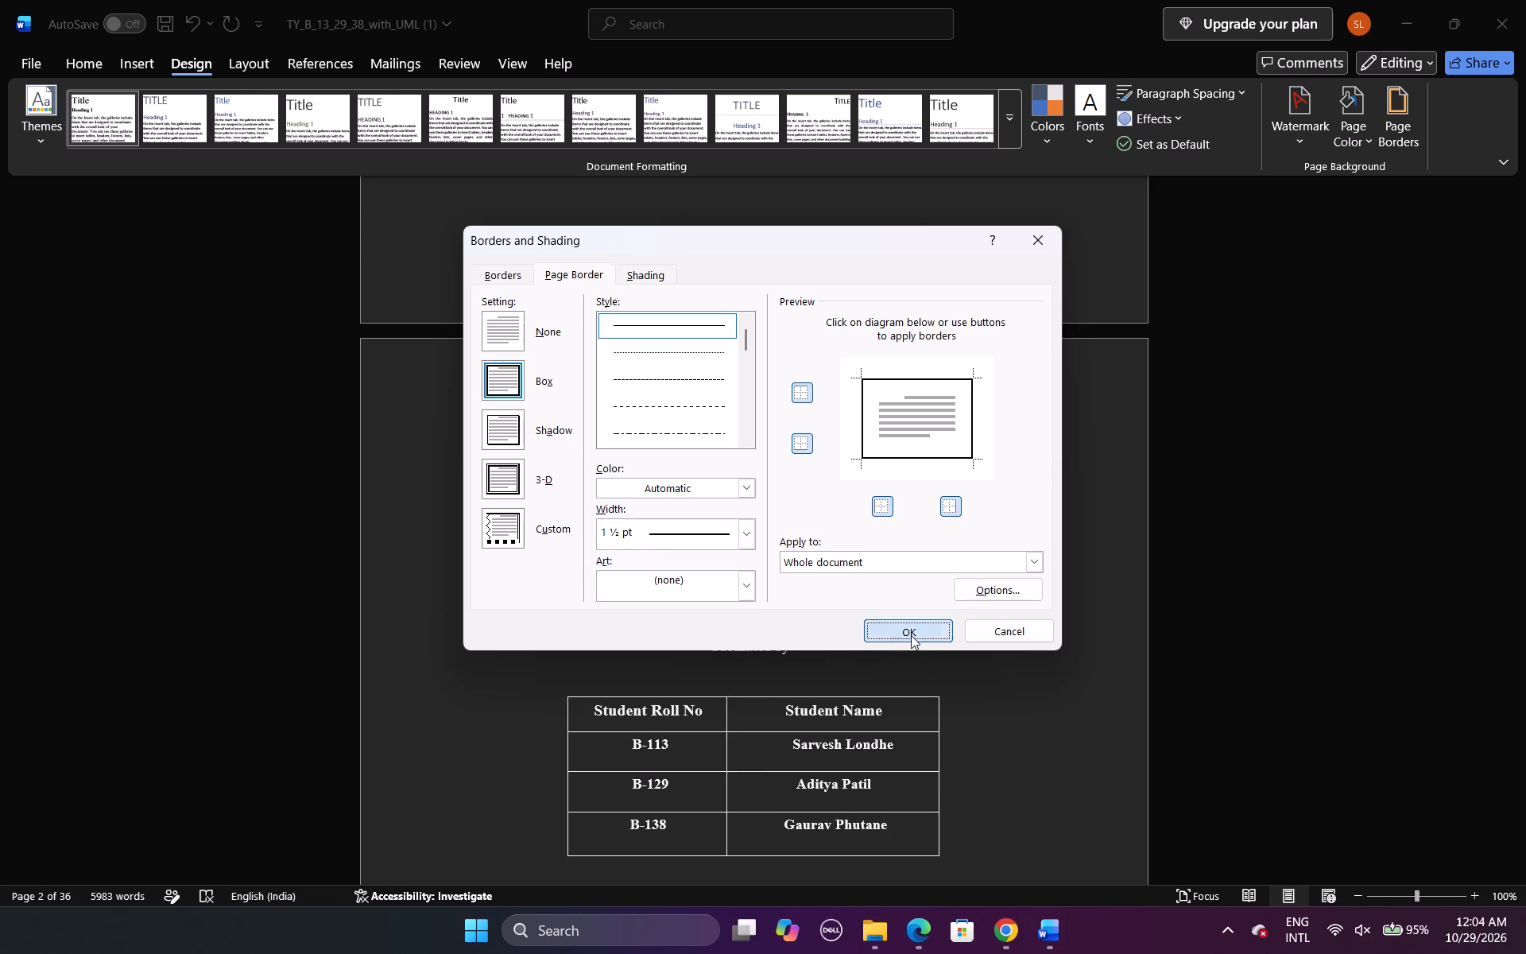
Check the page border against the header and footer from the certificate through the Index to the Abstract page.
scroll(909, 576, down, 3)
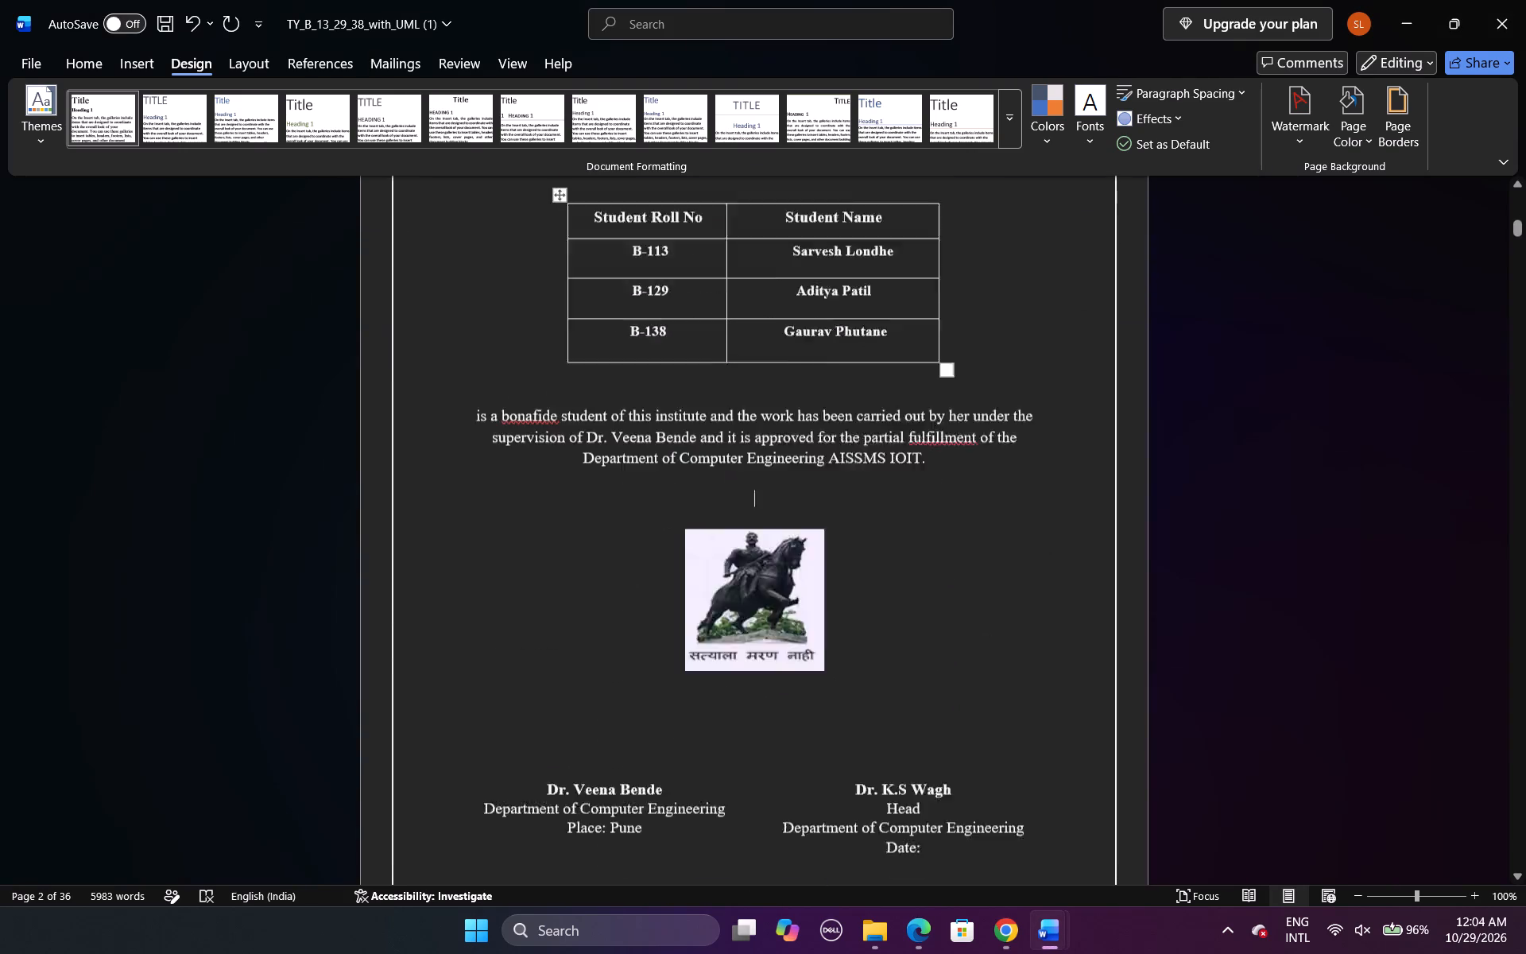
scroll(909, 576, down, 3)
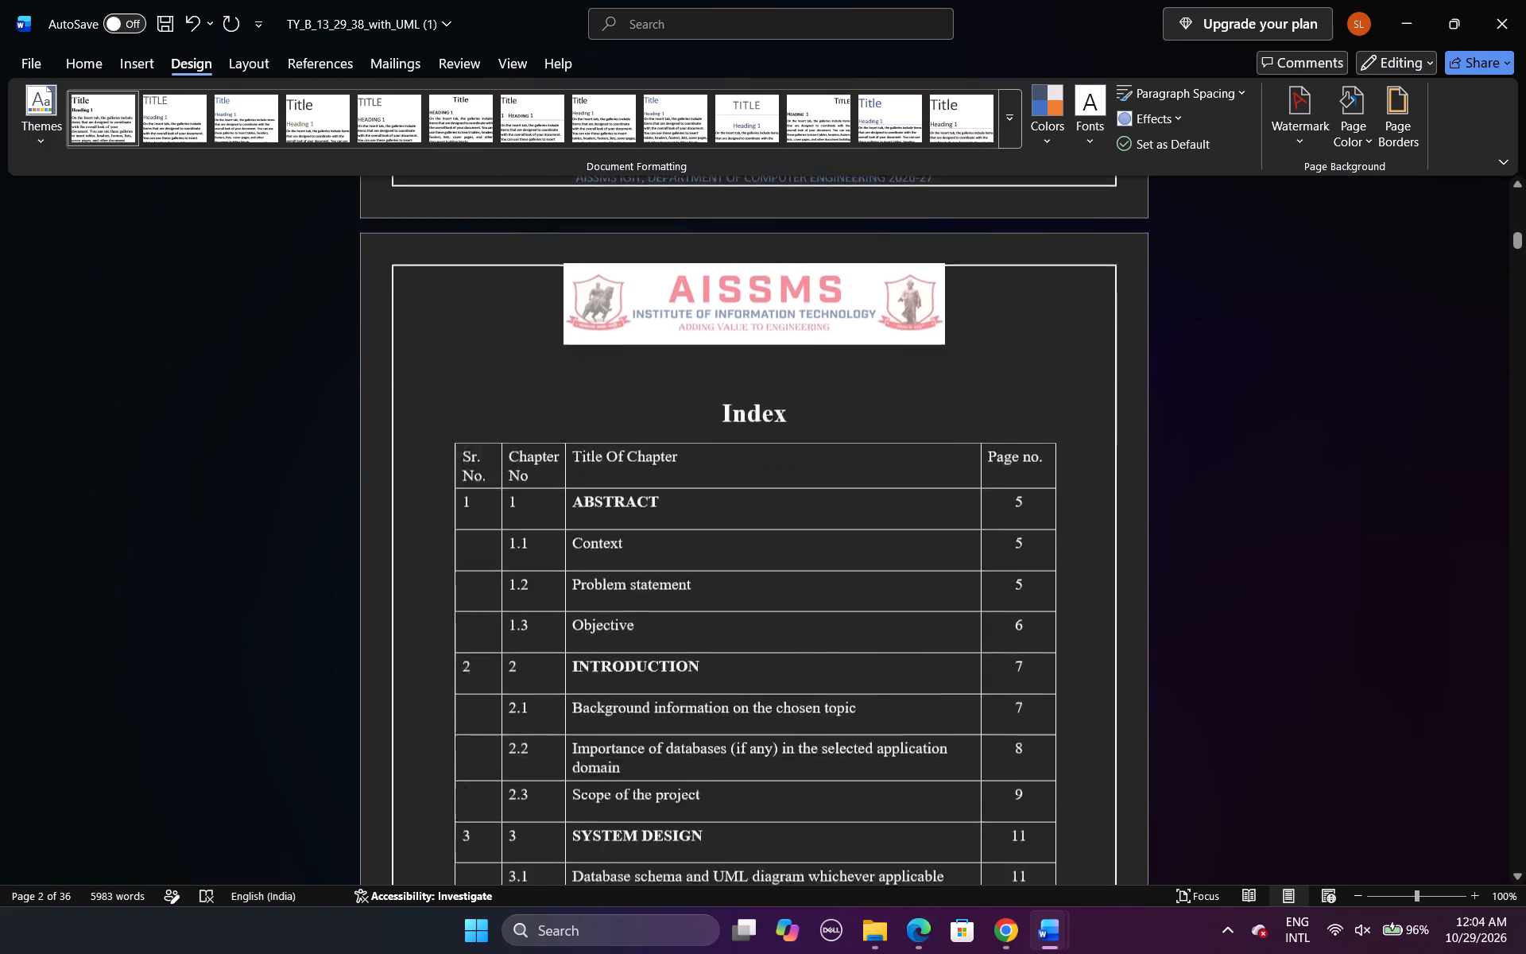
scroll(909, 576, down, 3)
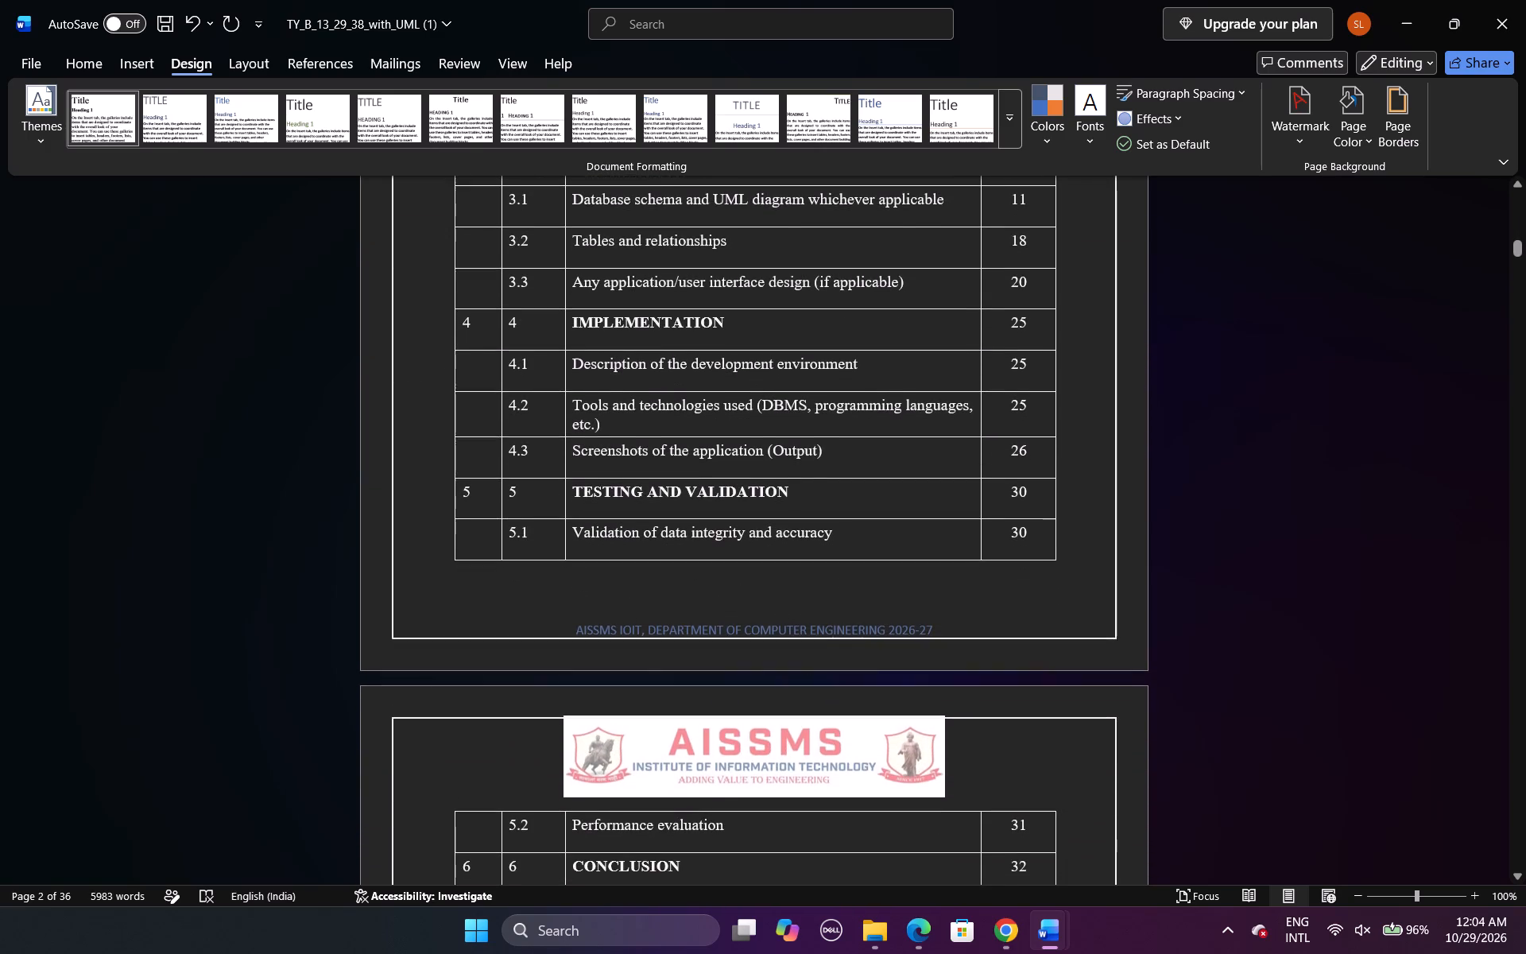
scroll(909, 576, down, 1)
scroll(909, 576, right, 1)
scroll(909, 576, down, 1)
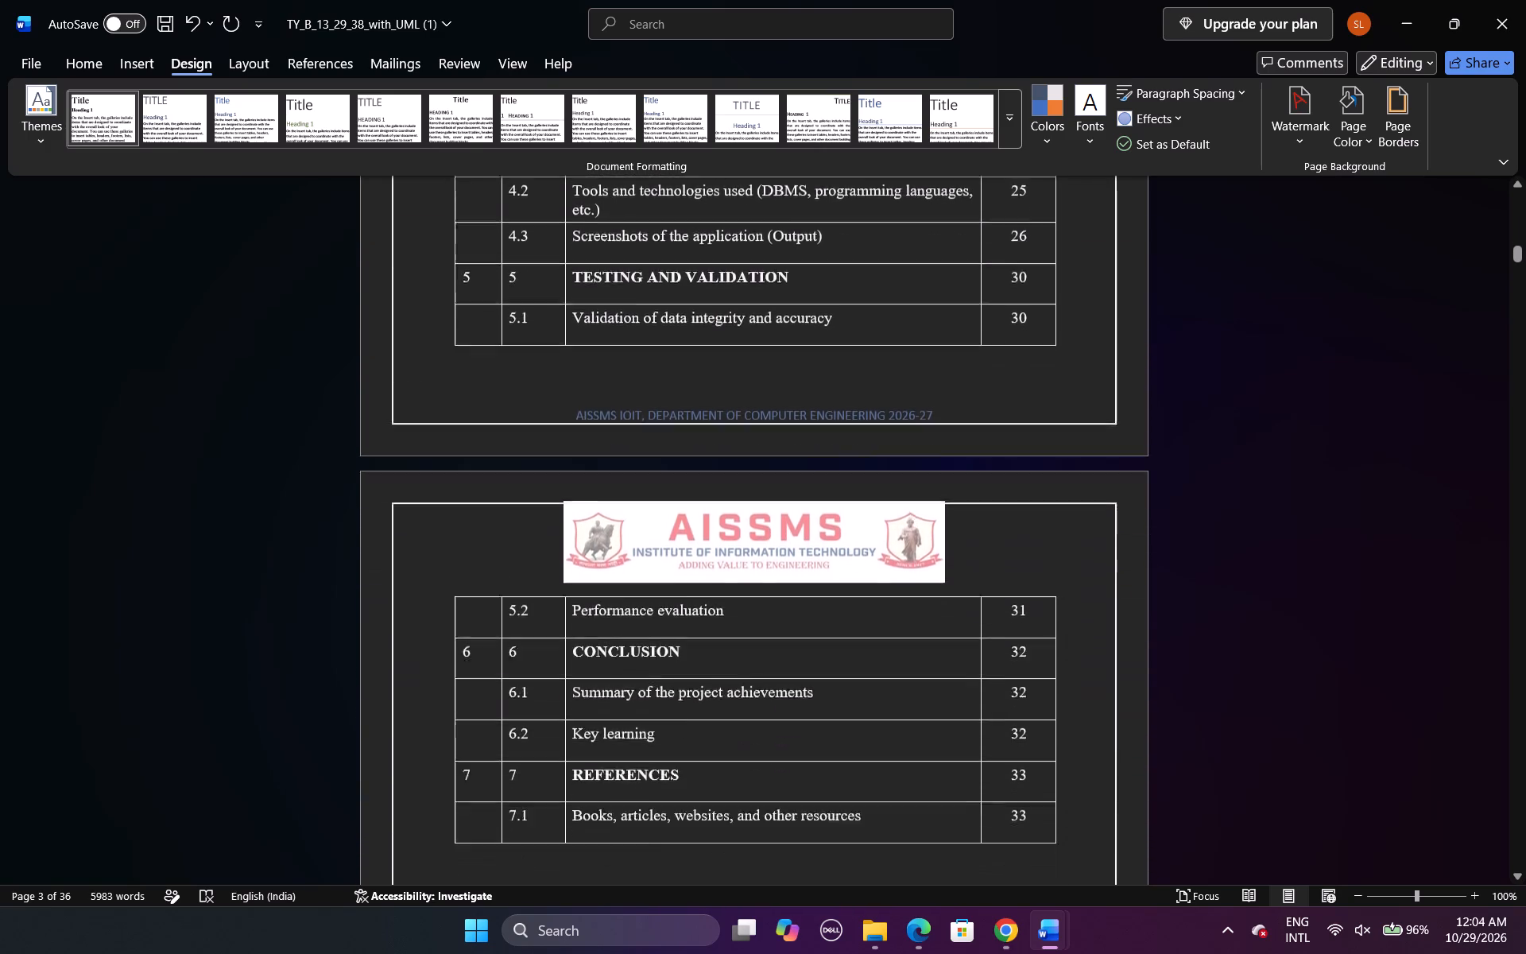
scroll(909, 576, down, 4)
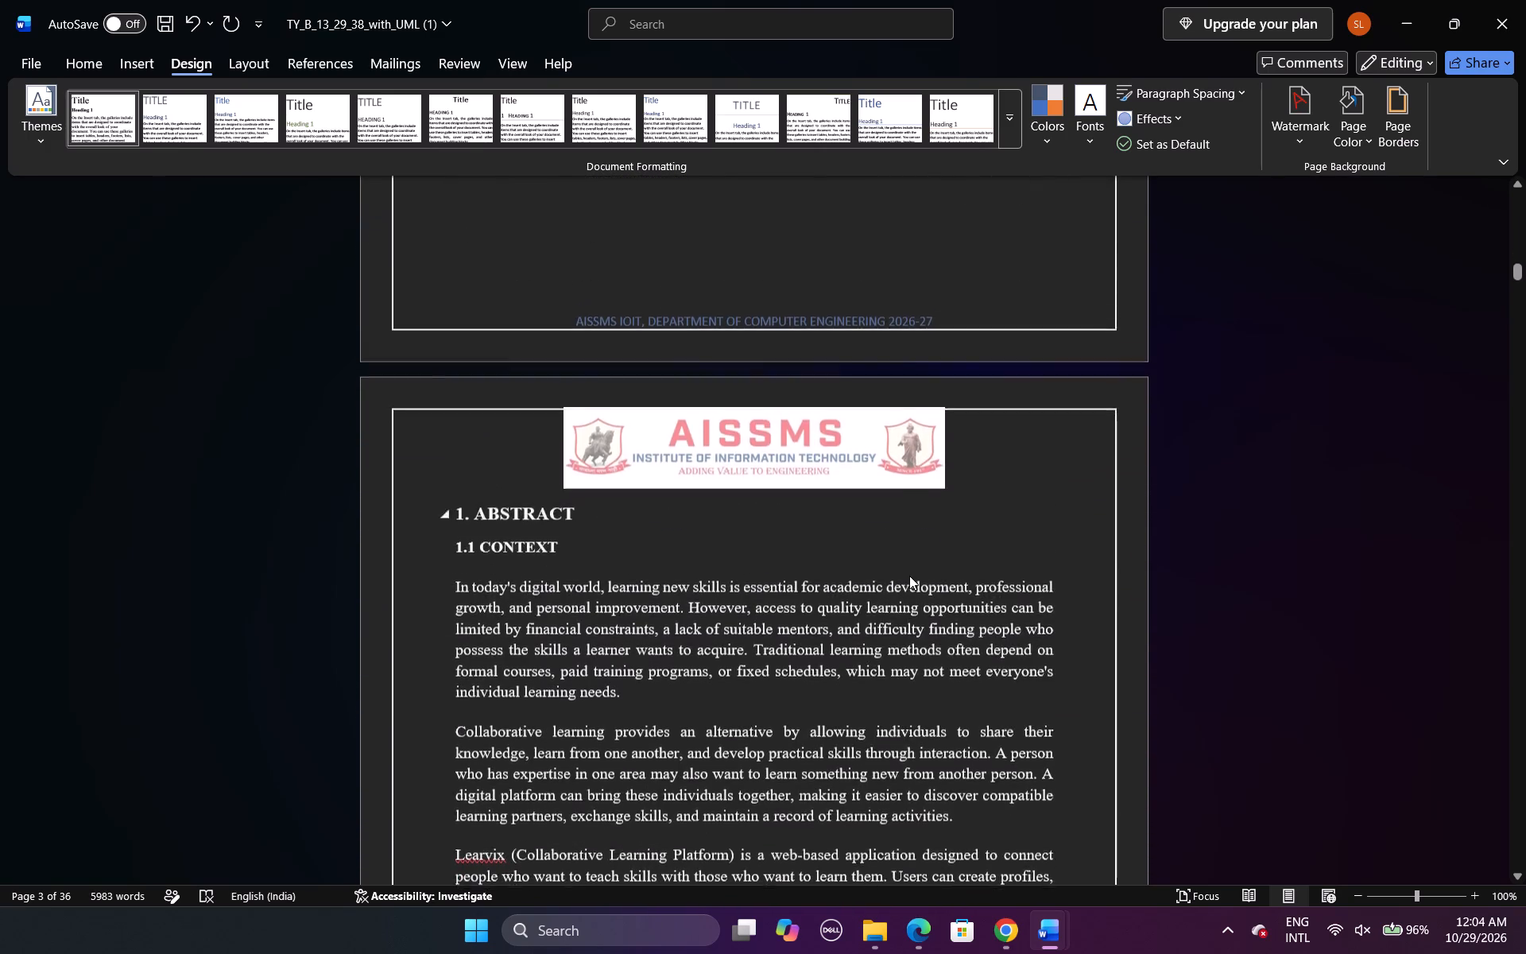
click(846, 674)
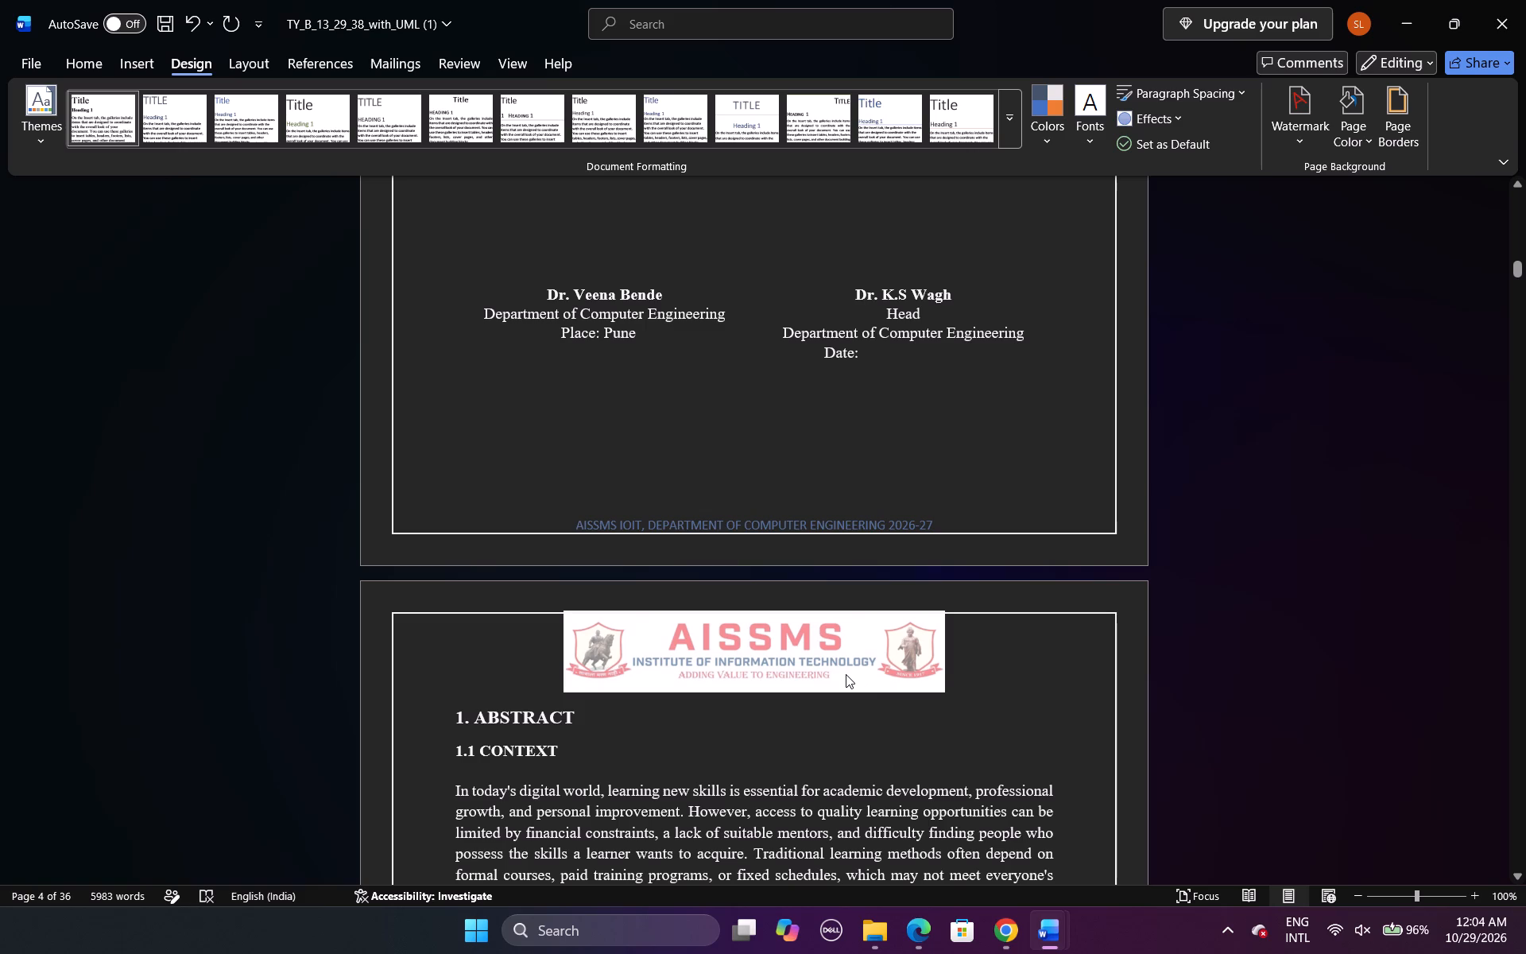
click(1009, 642)
Review the page borders, headers and footers from the Abstract page back to the title page and forward again to the Index table.
click(799, 645)
scroll(799, 645, down, 5)
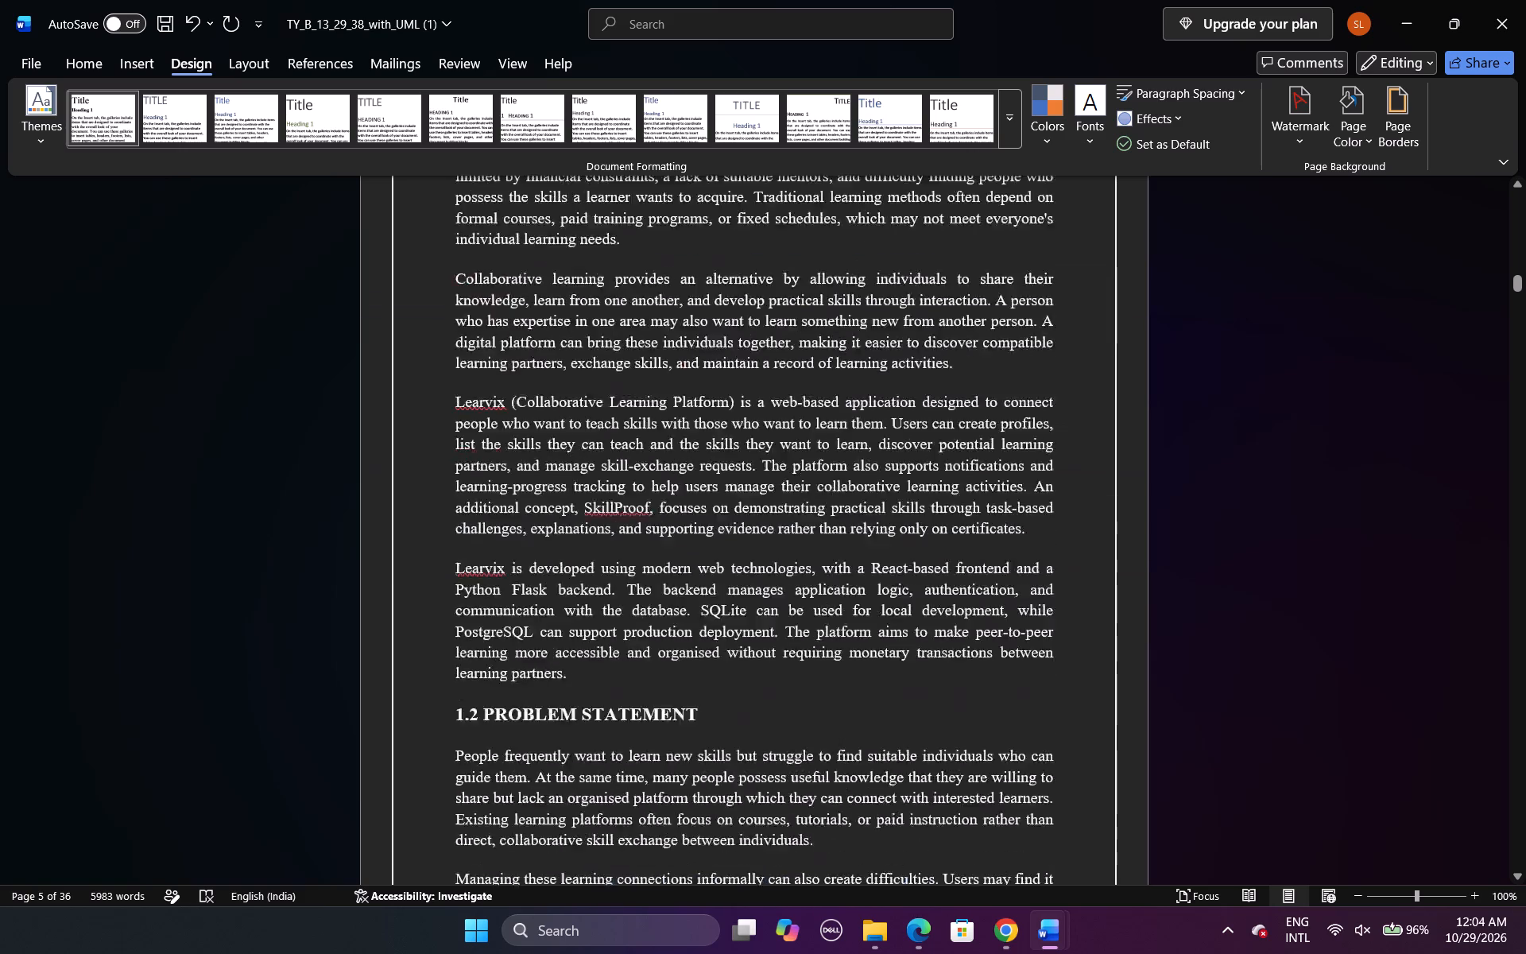
scroll(799, 645, up, 7)
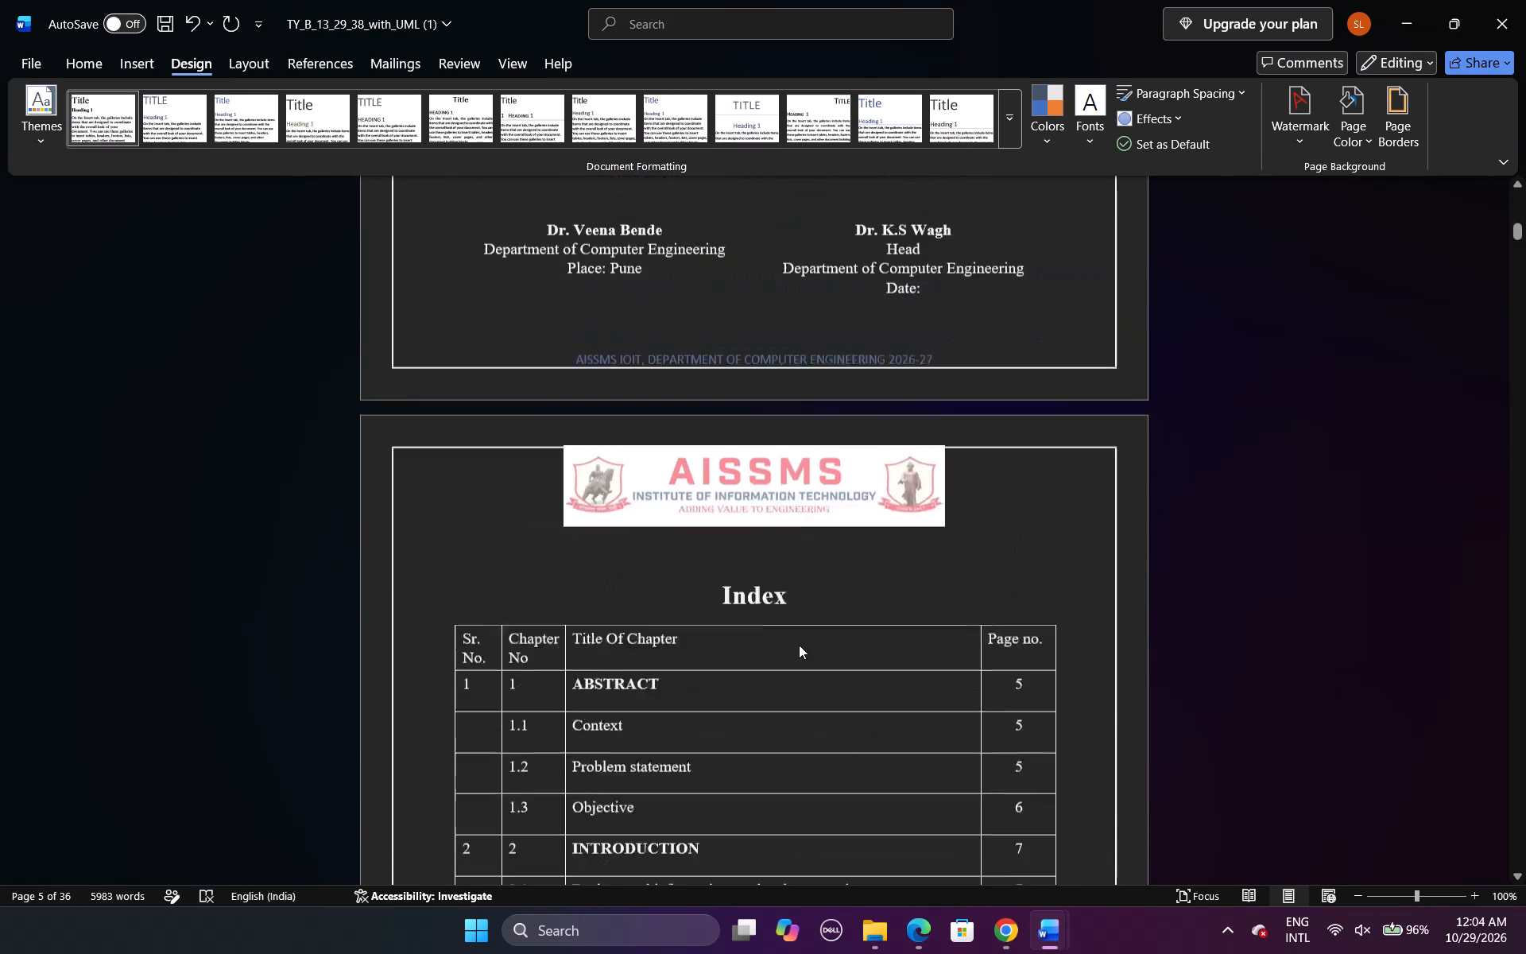
scroll(799, 645, down, 1)
scroll(799, 645, up, 2)
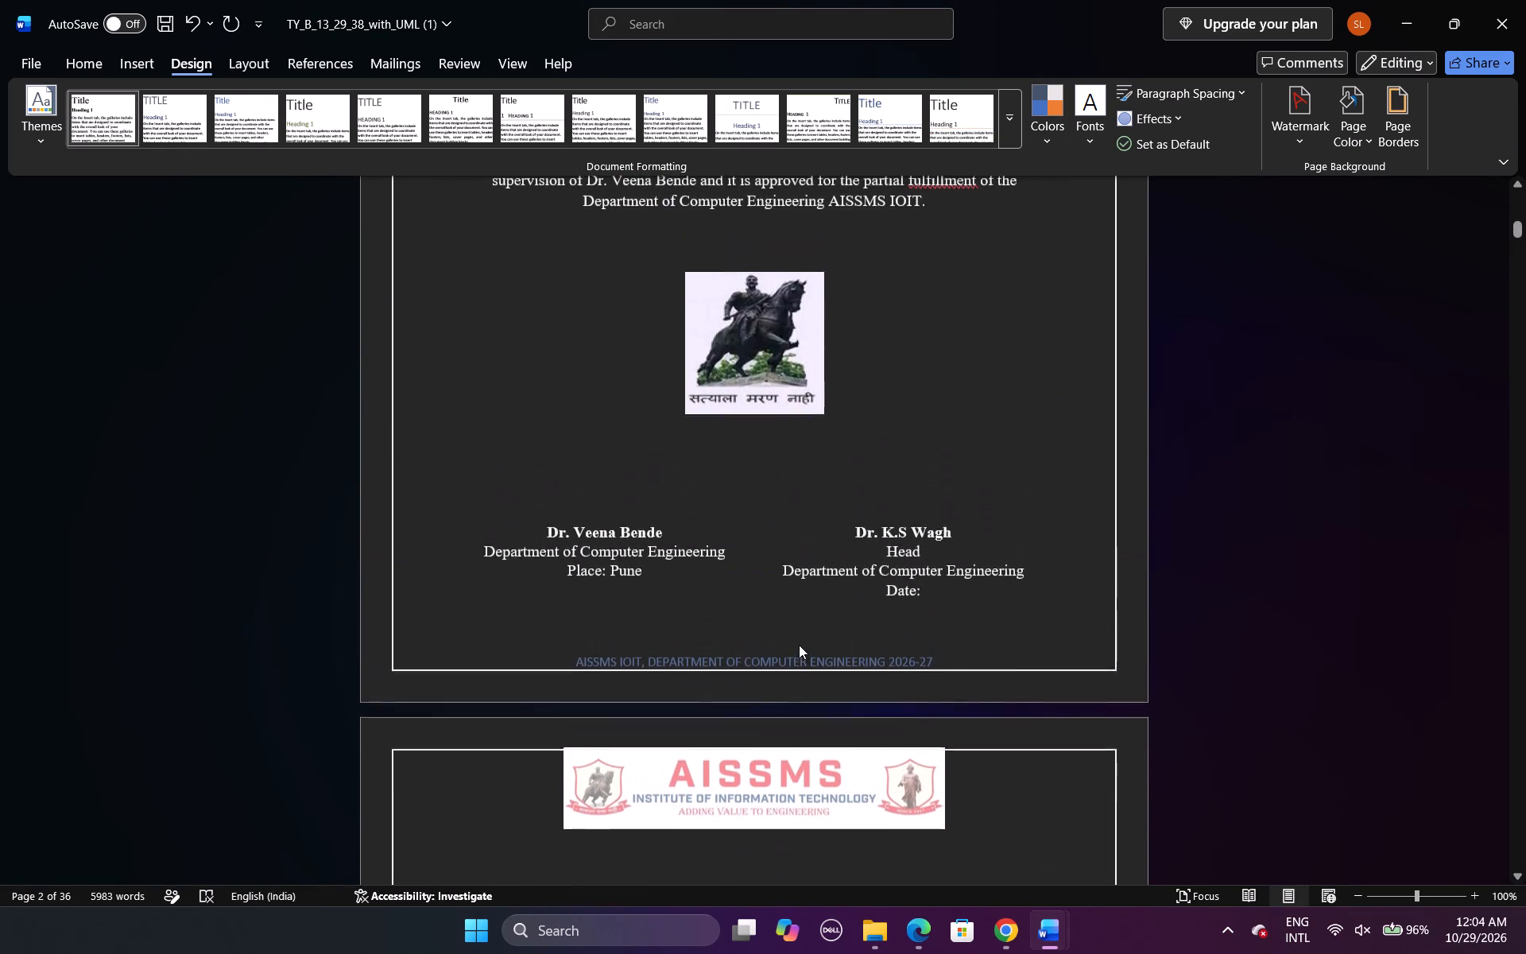
scroll(799, 645, up, 1)
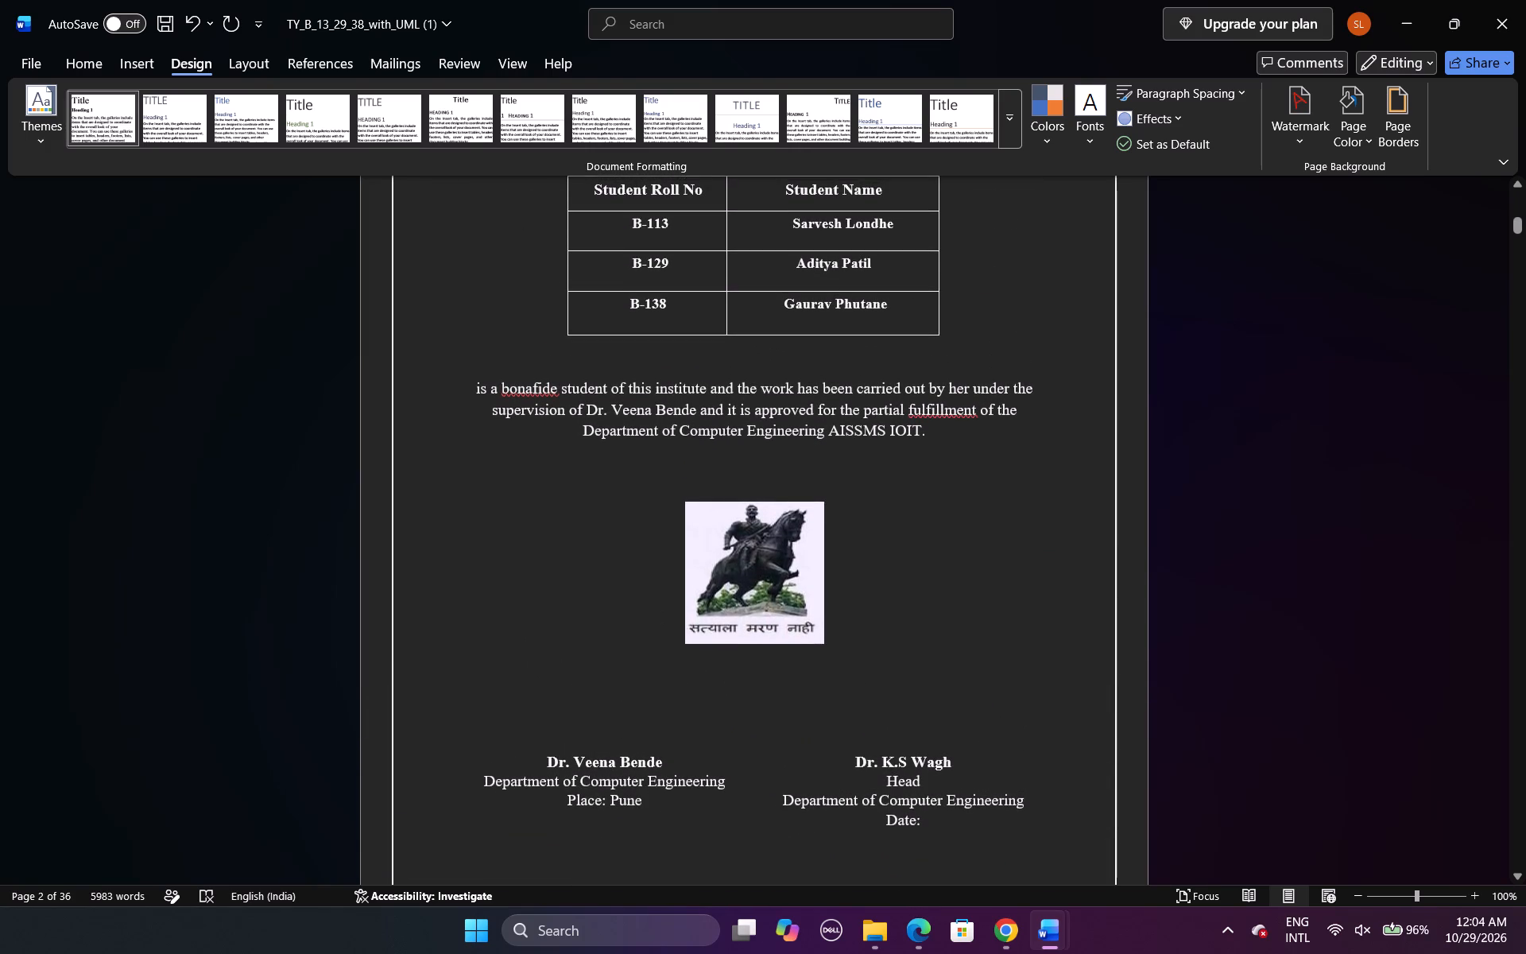
scroll(799, 645, up, 1)
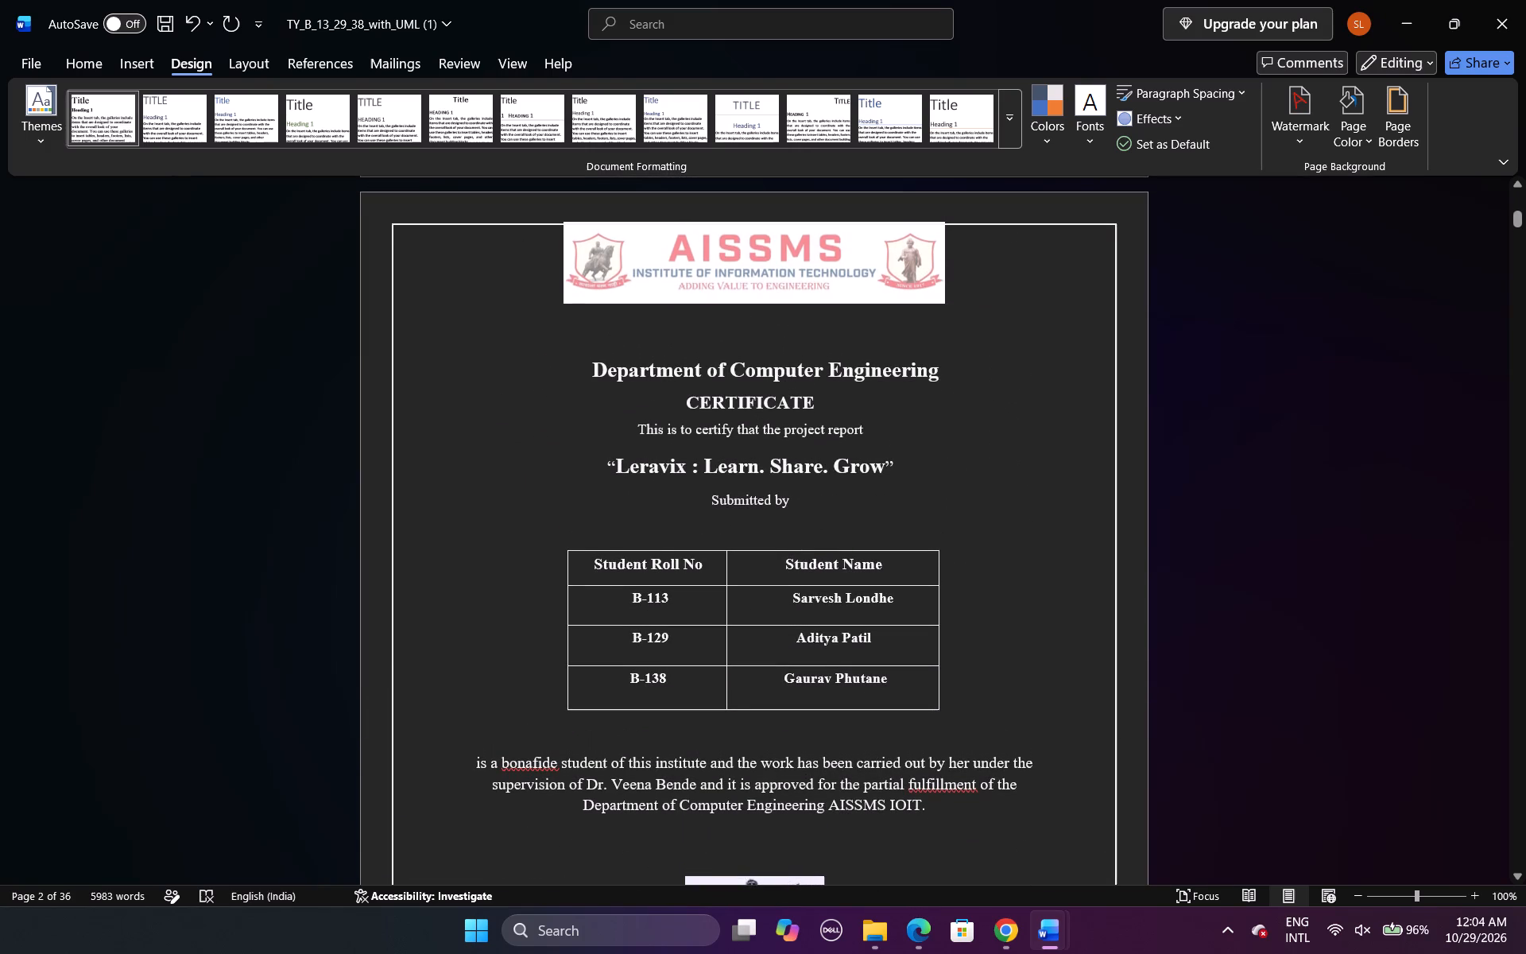
scroll(799, 645, up, 2)
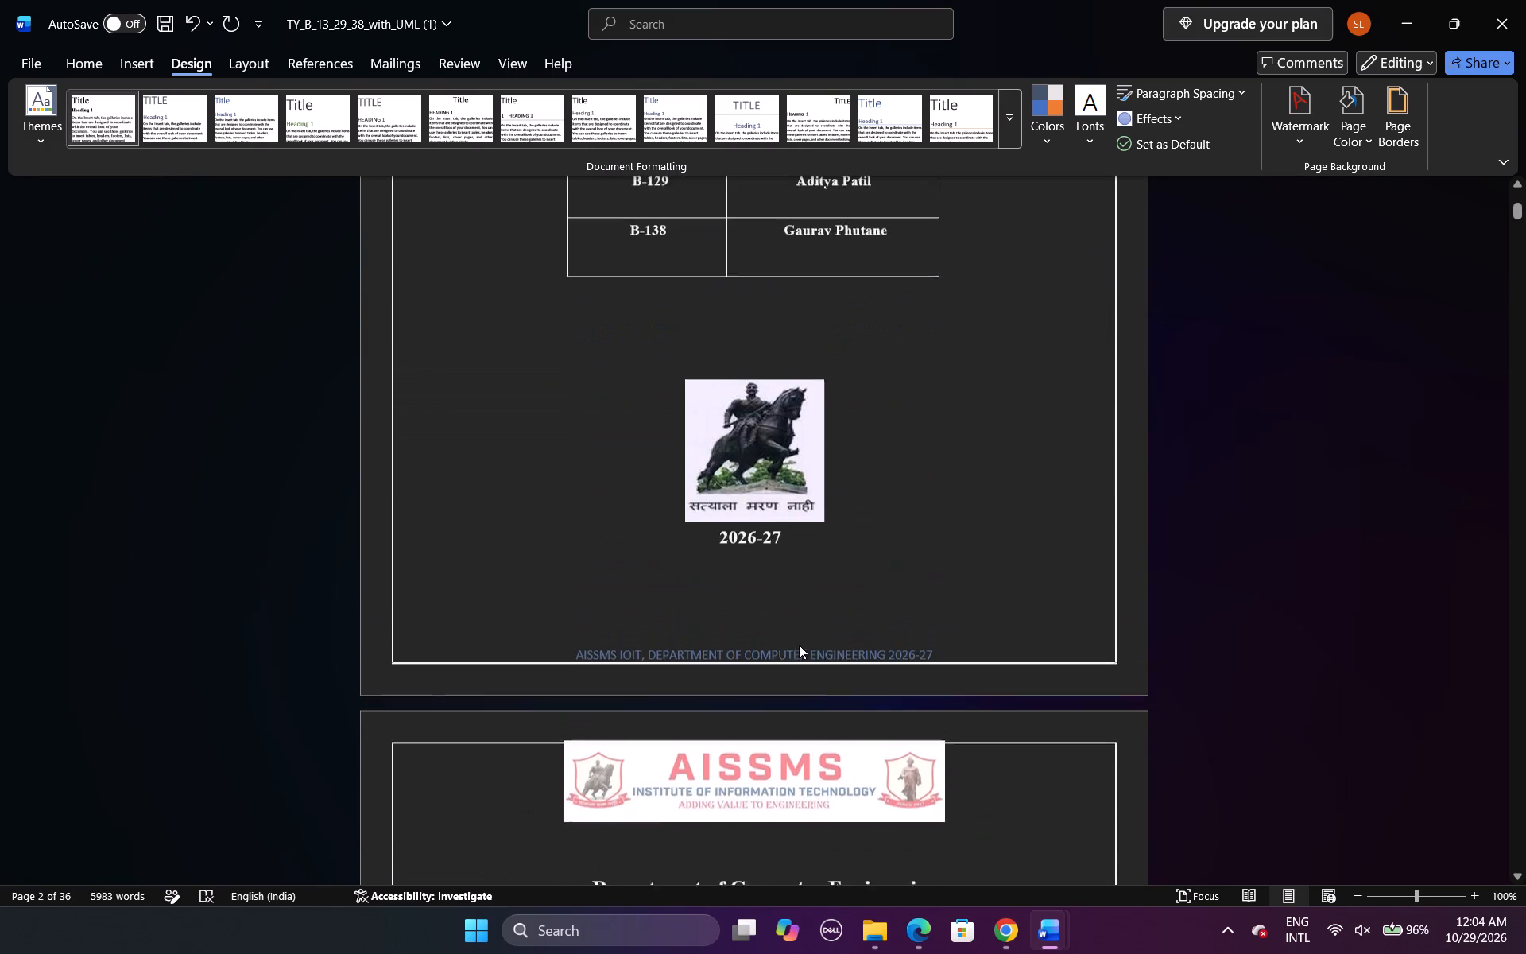
scroll(799, 645, up, 2)
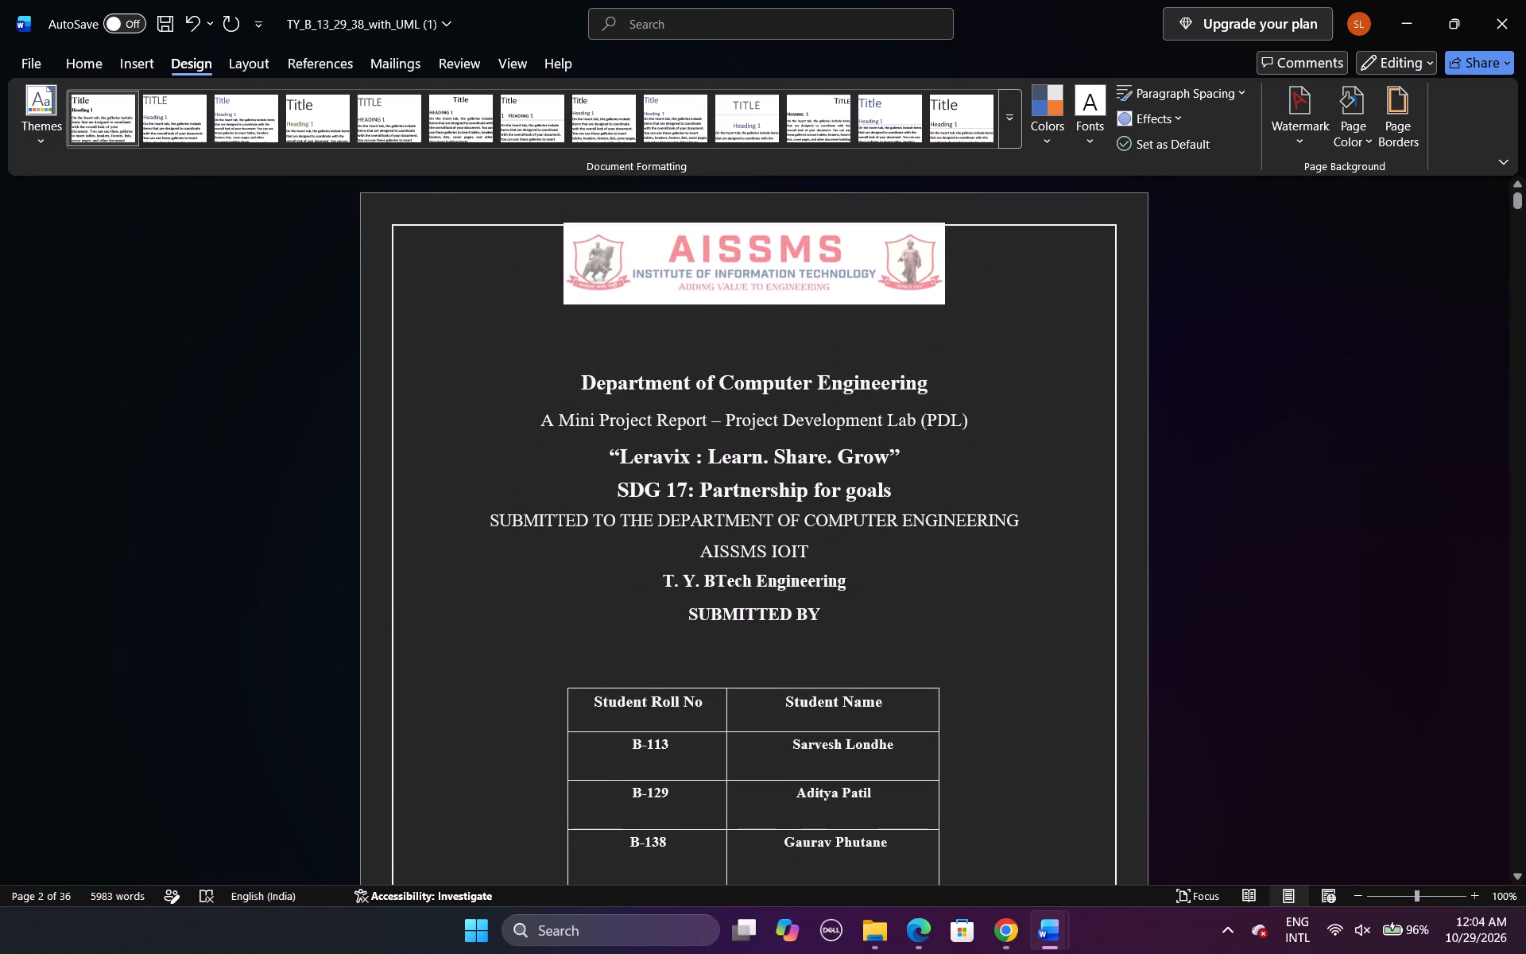
scroll(799, 645, down, 1)
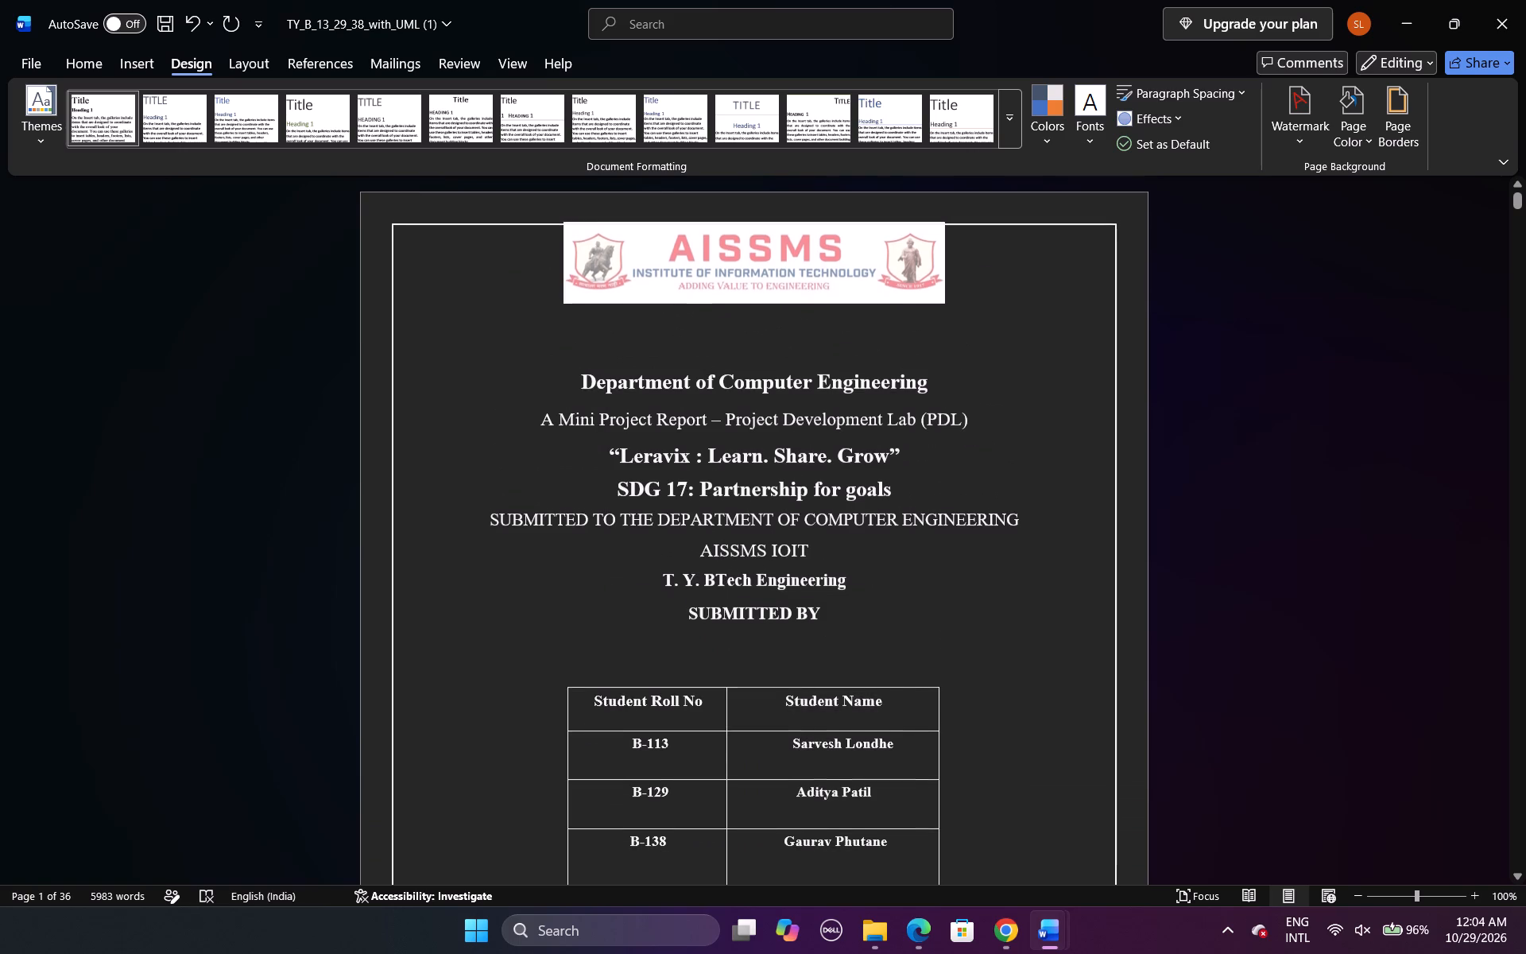
scroll(799, 645, down, 5)
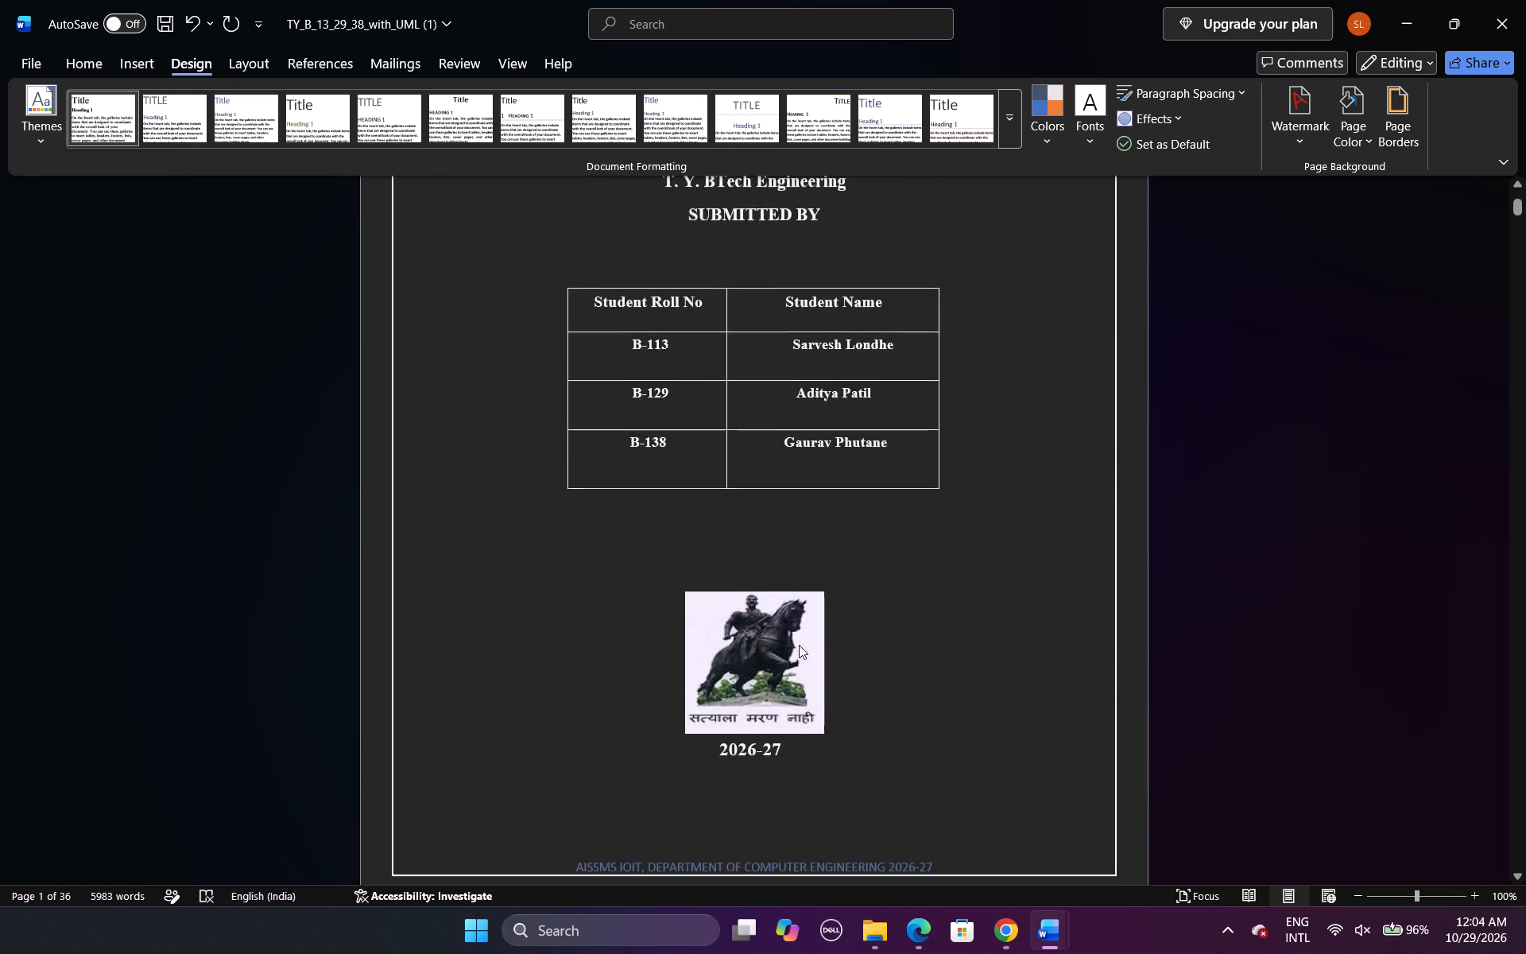
scroll(799, 645, down, 7)
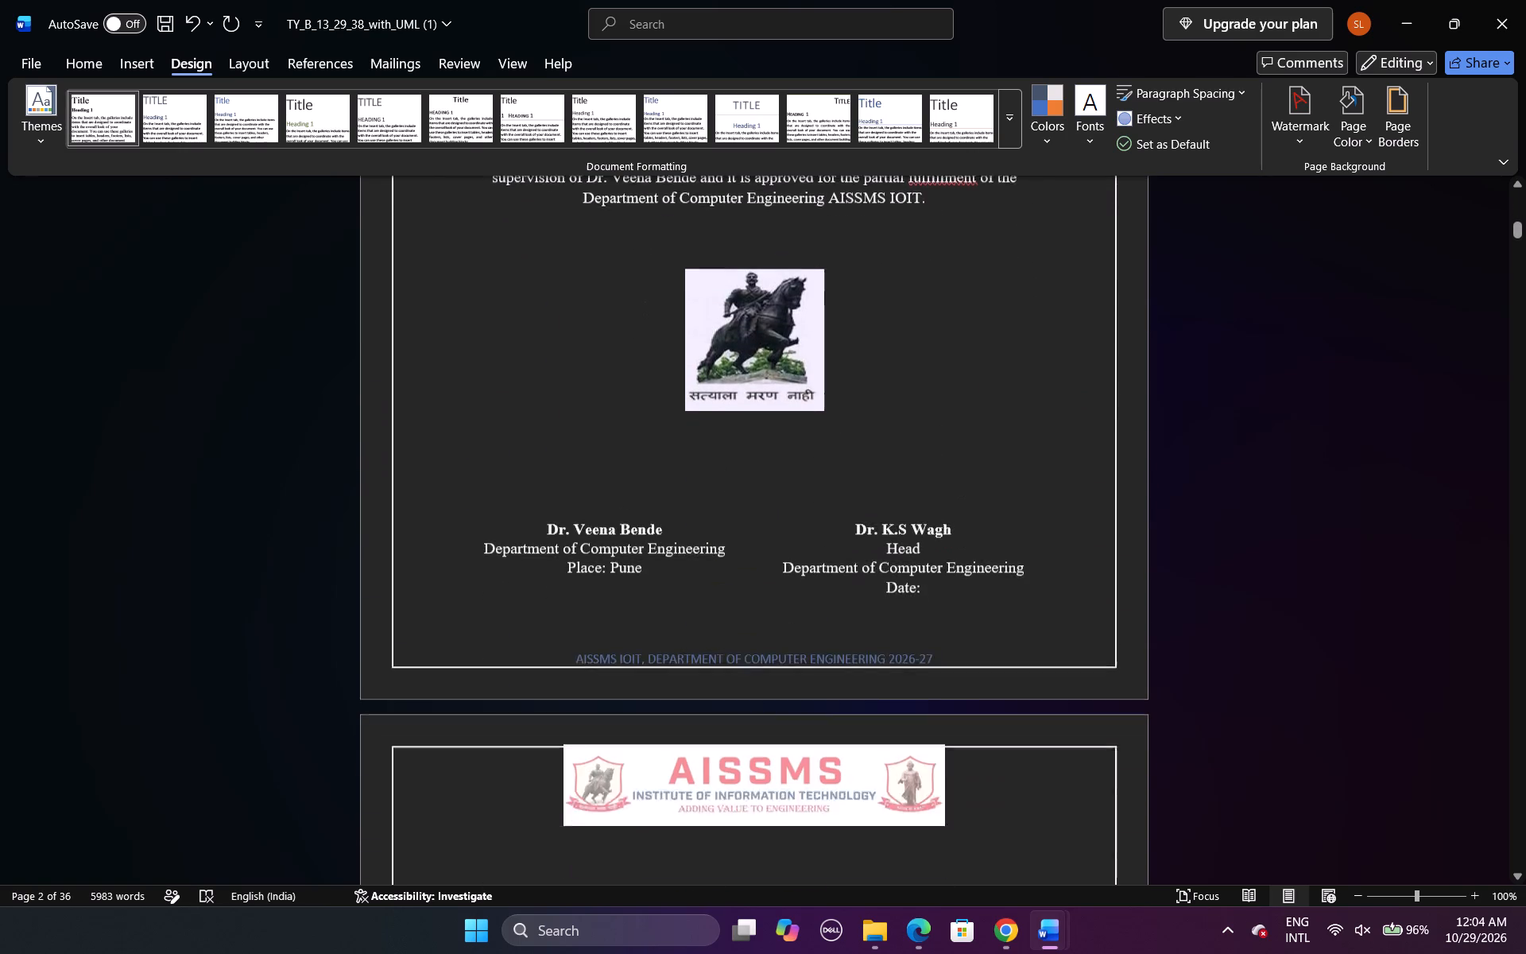
scroll(799, 645, down, 6)
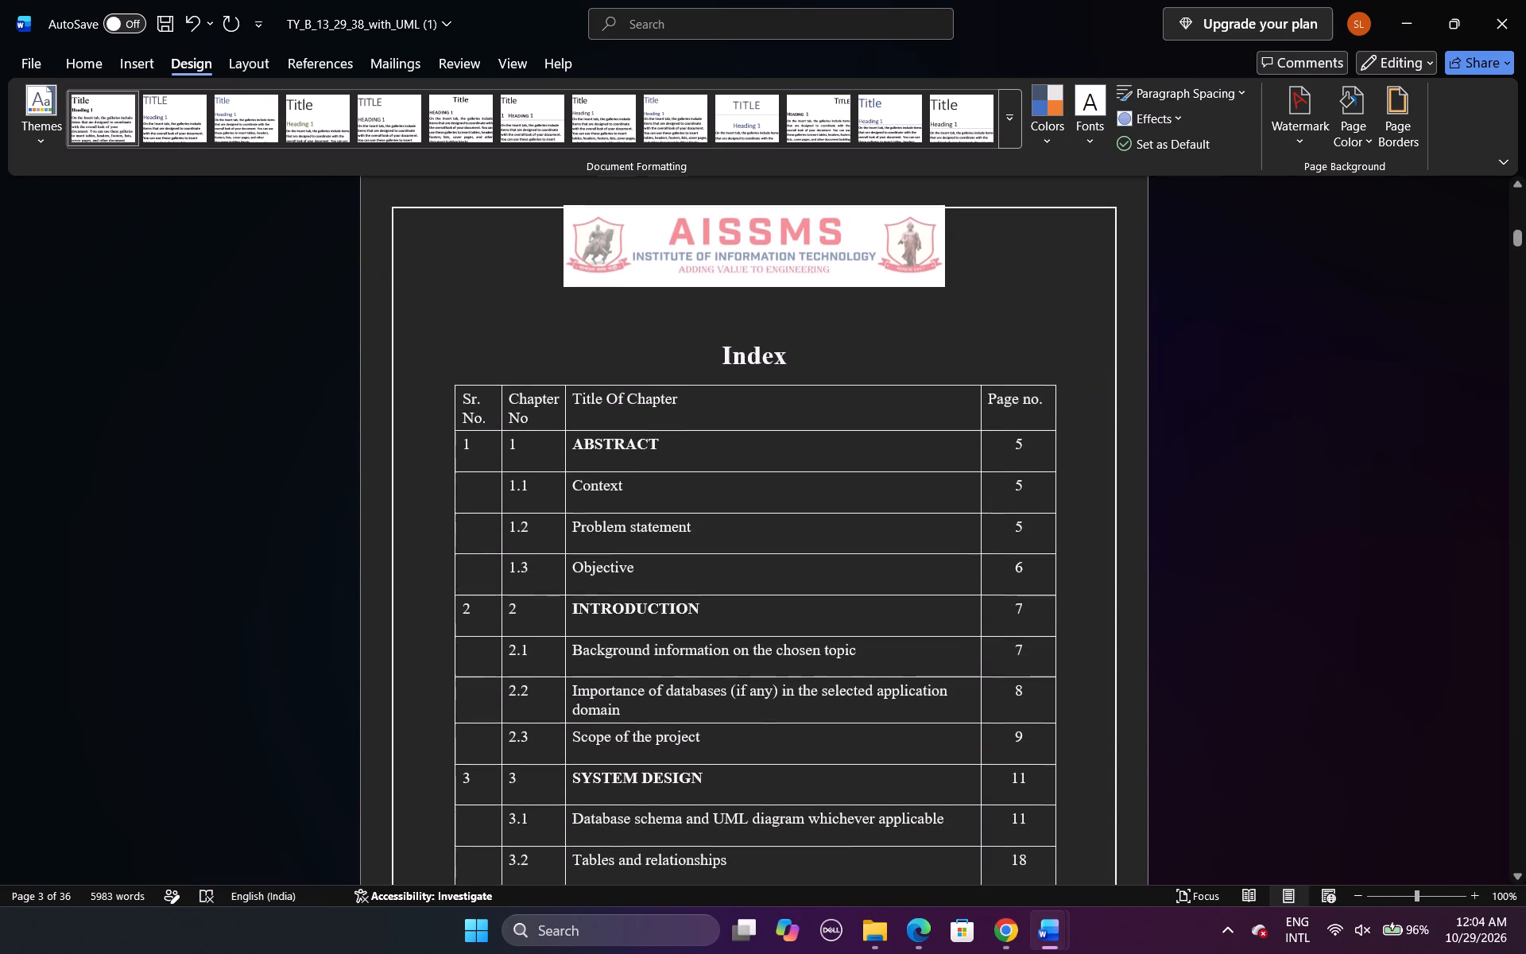
scroll(820, 588, down, 1)
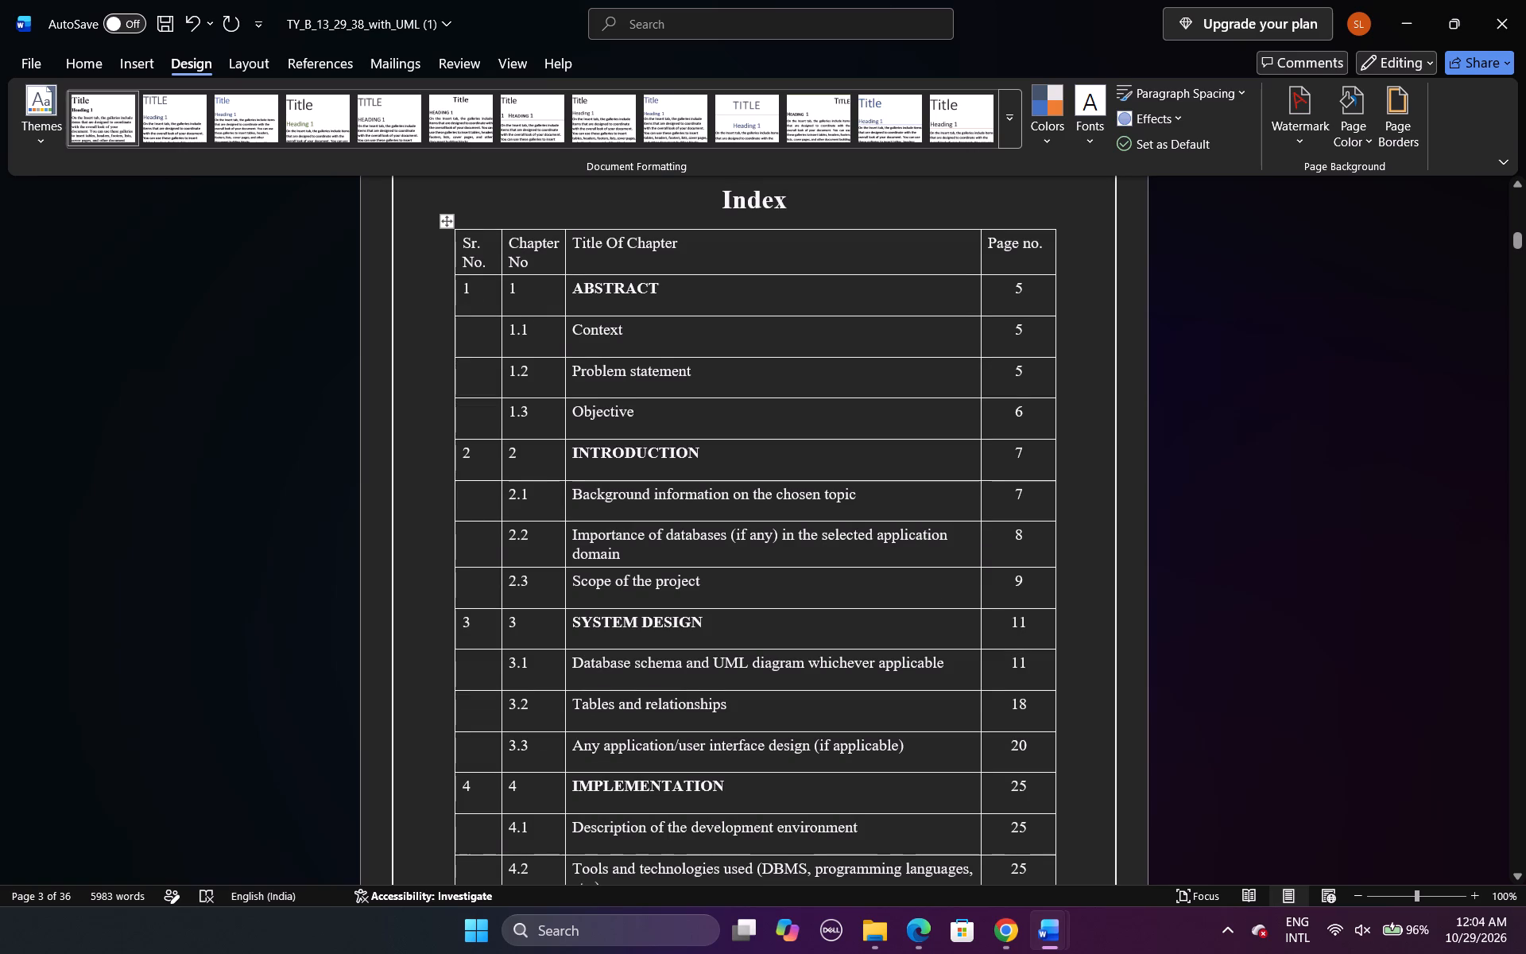
Arrange the report side by side with the Learvix_Final_Report (1) document.
key(alt+super+Left)
click(1049, 344)
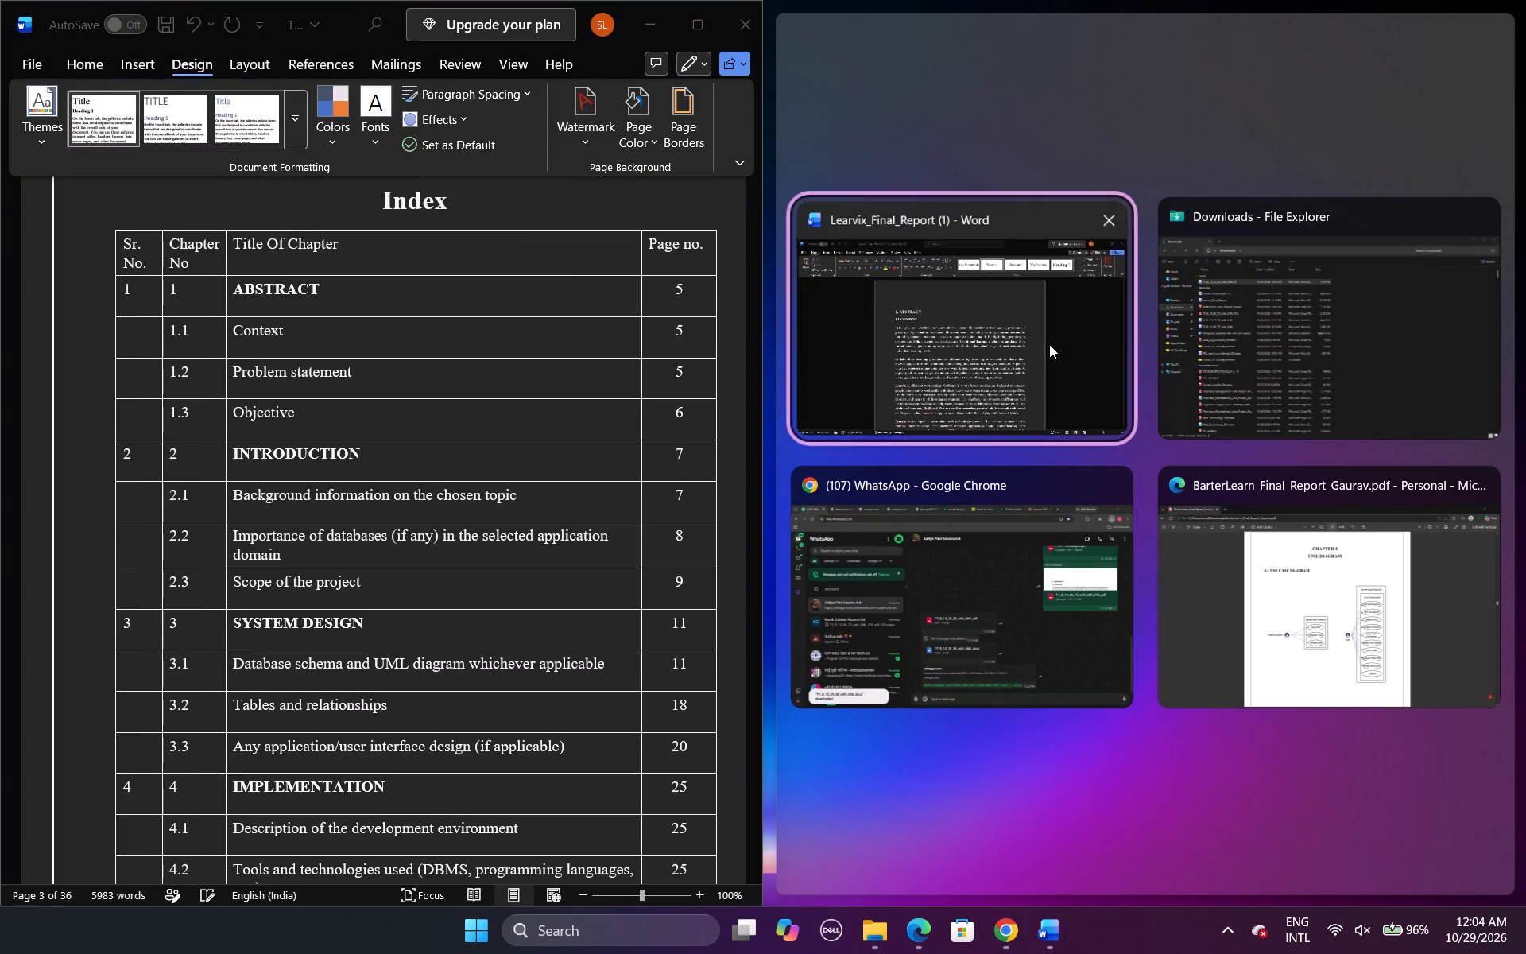
Using Learvix_Final_Report (1) as reference, set the Index page numbers of Abstract, 1.1 Context and 1.2 Problem statement to 1.
click(687, 286)
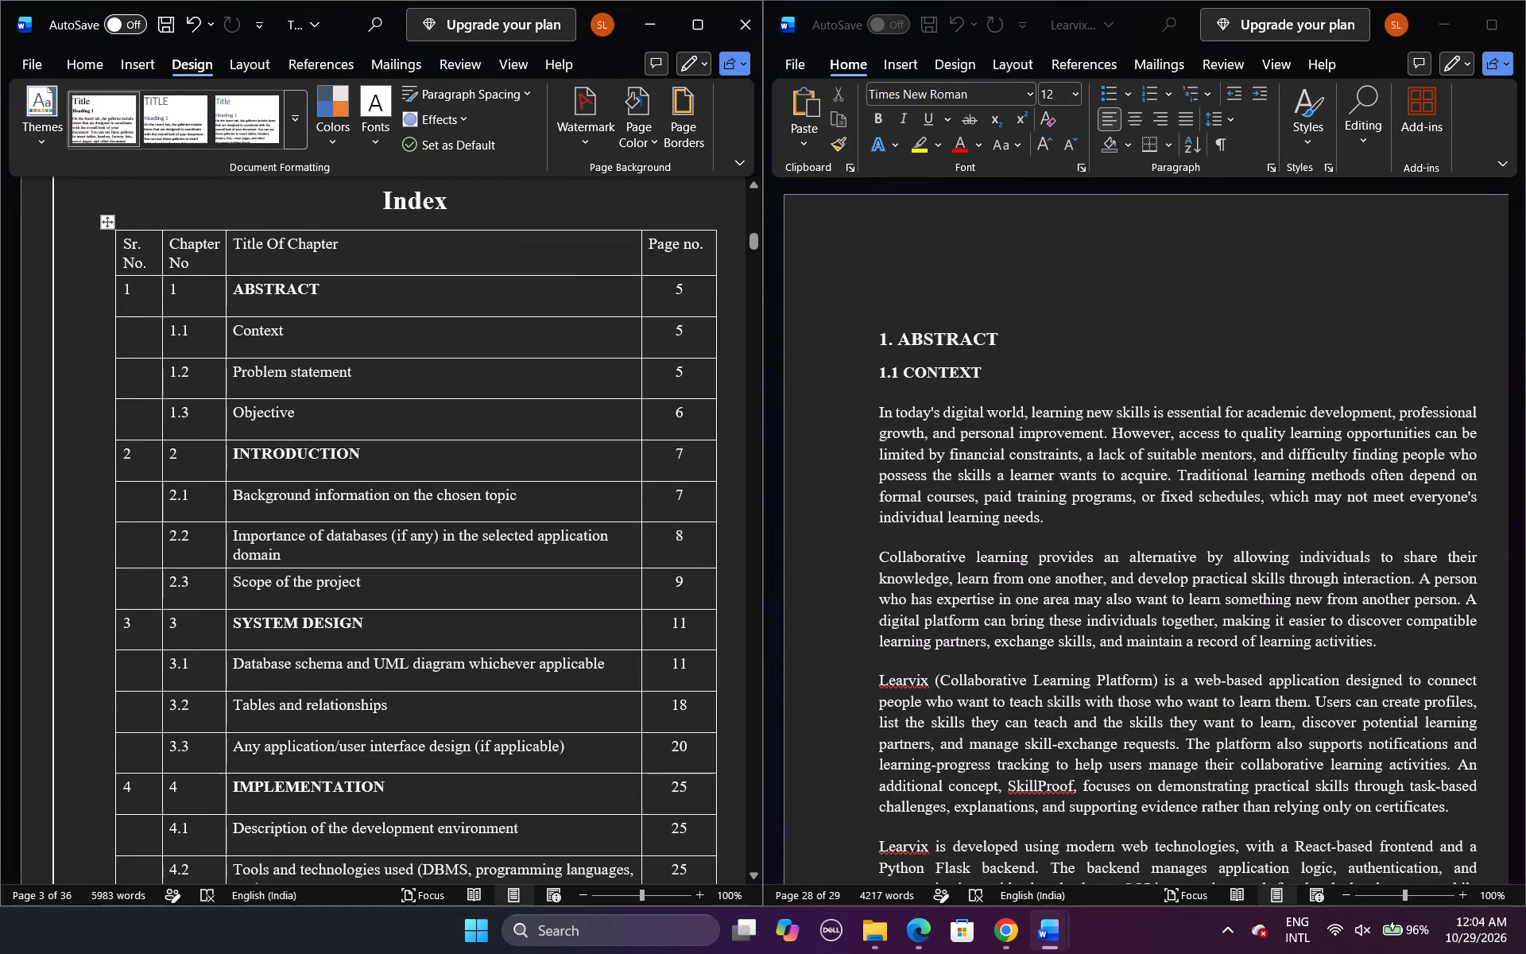
scroll(1129, 430, down, 2)
scroll(1129, 430, up, 1)
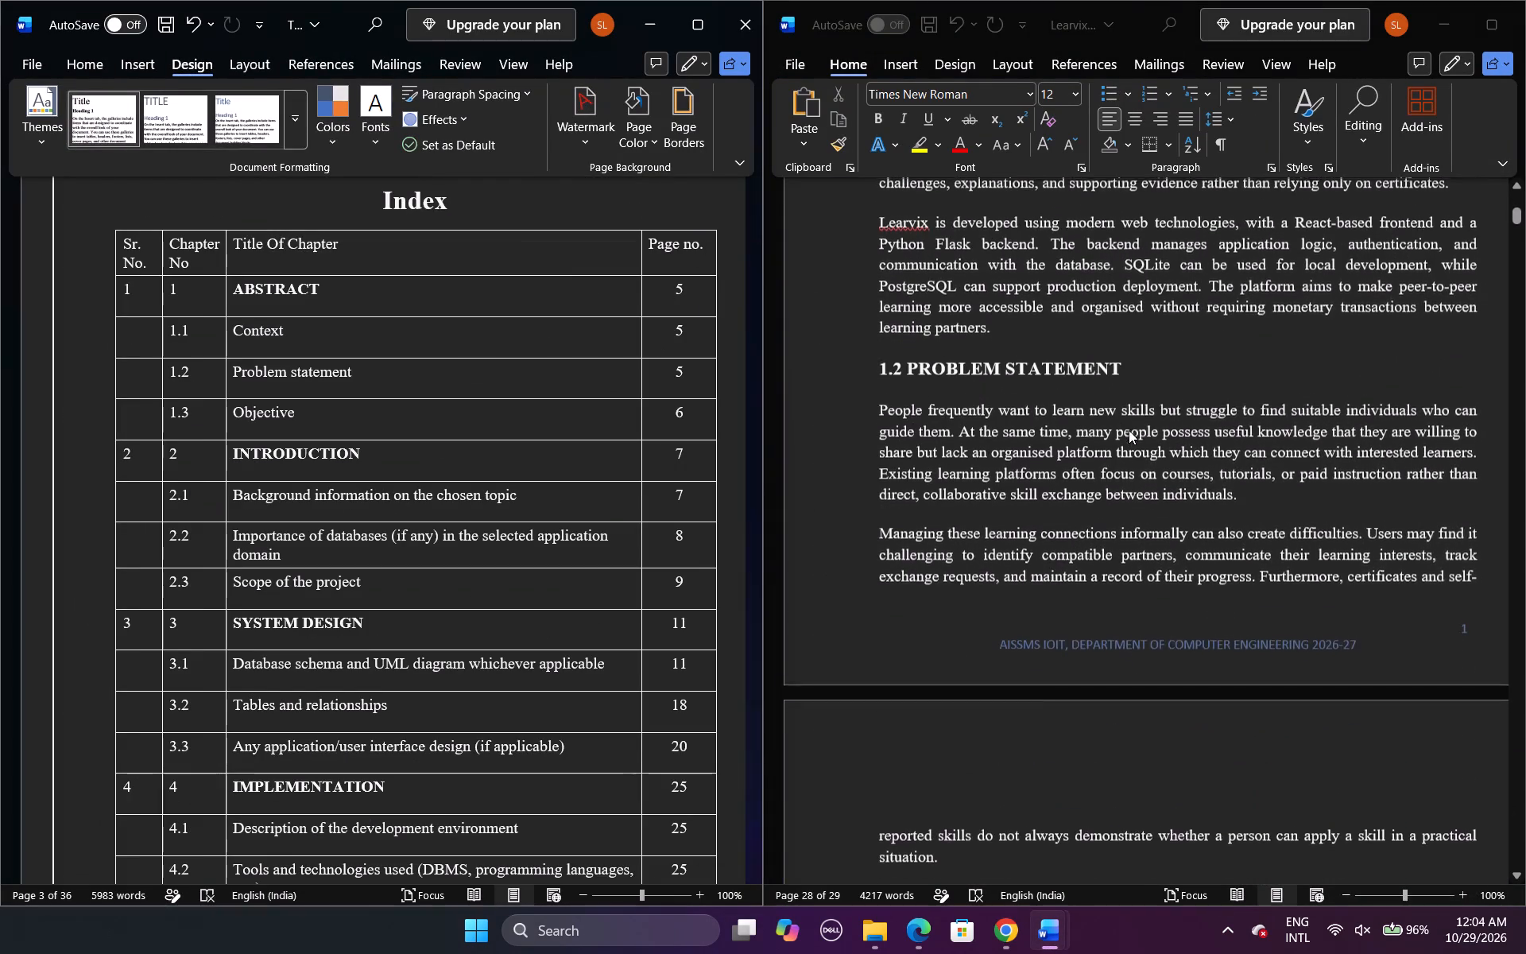
scroll(1129, 430, up, 1)
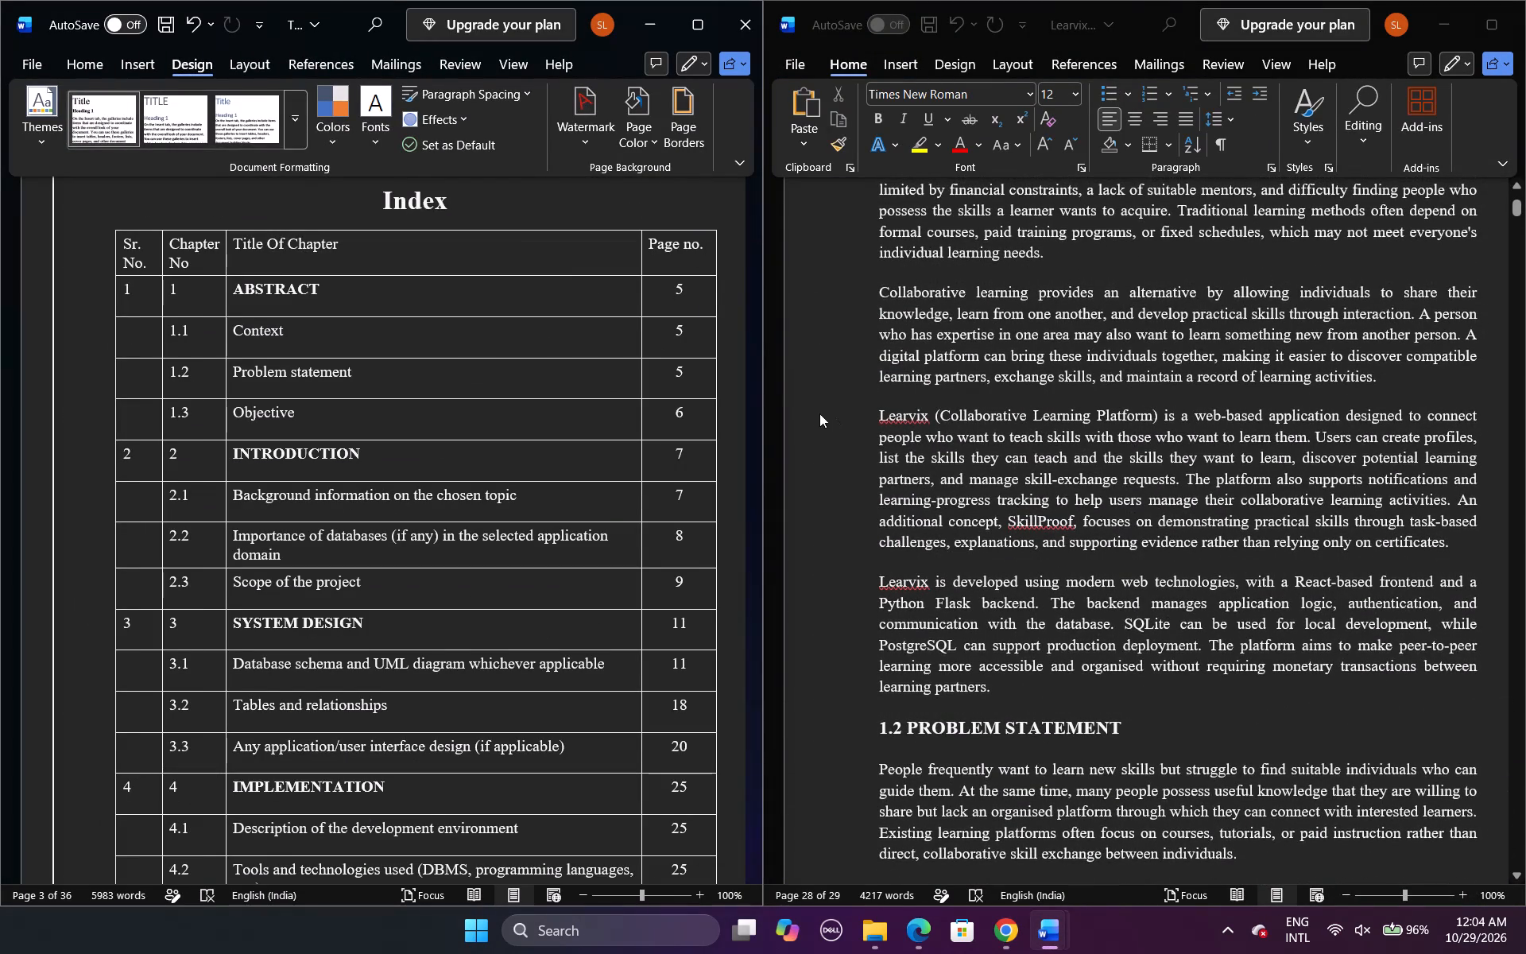
click(695, 296)
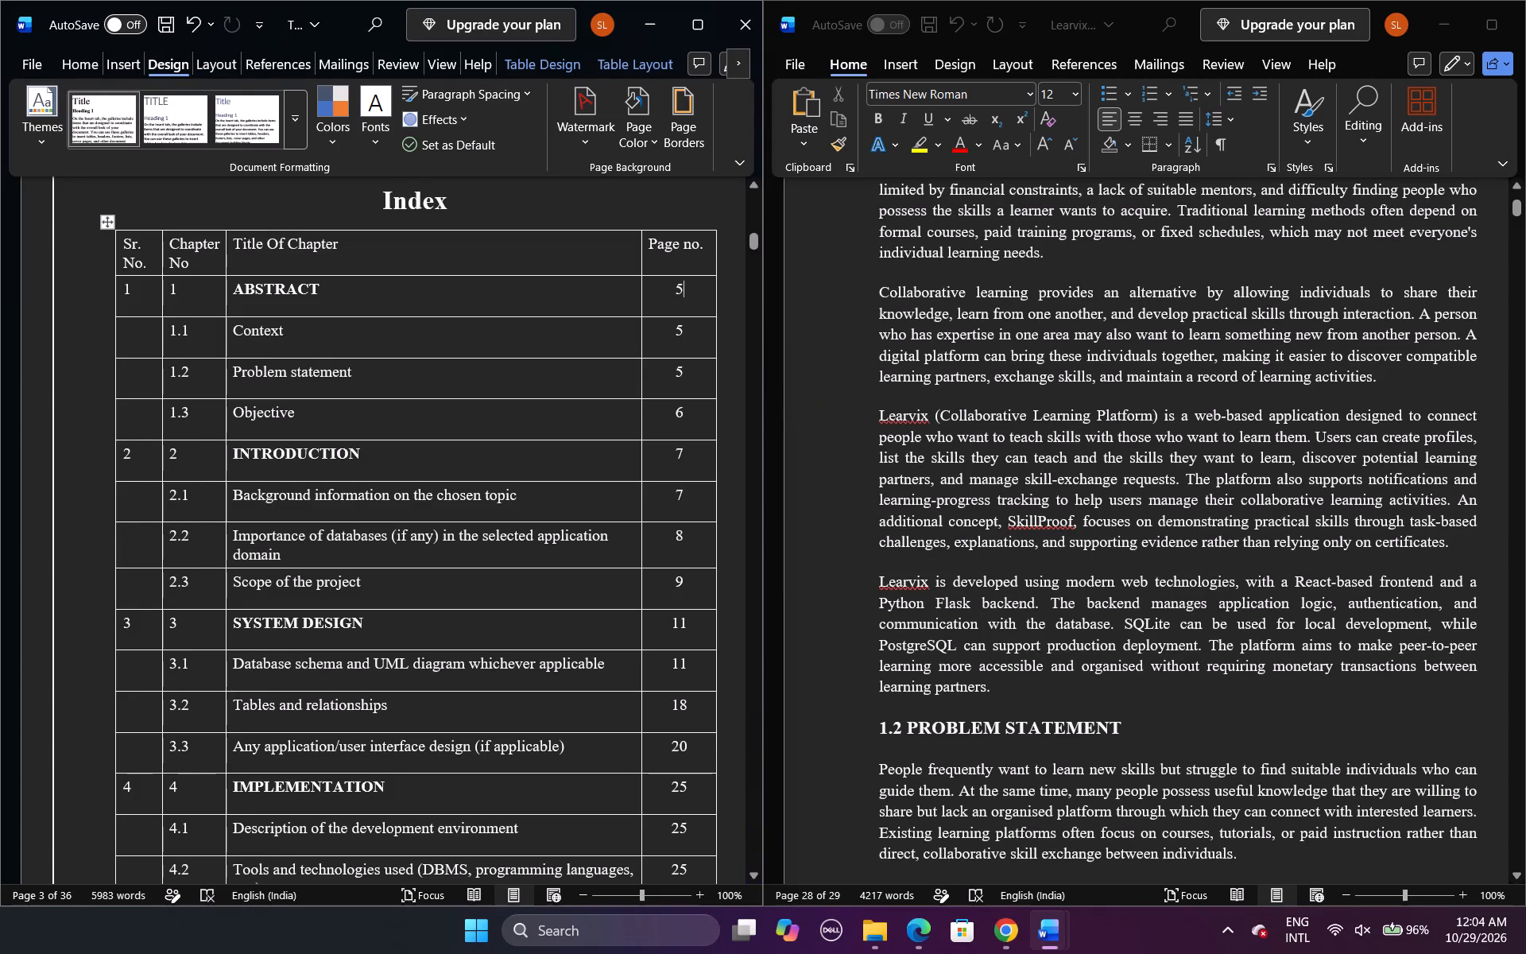
key(BackSpace)
key(1)
key(Down)
key(BackSpace)
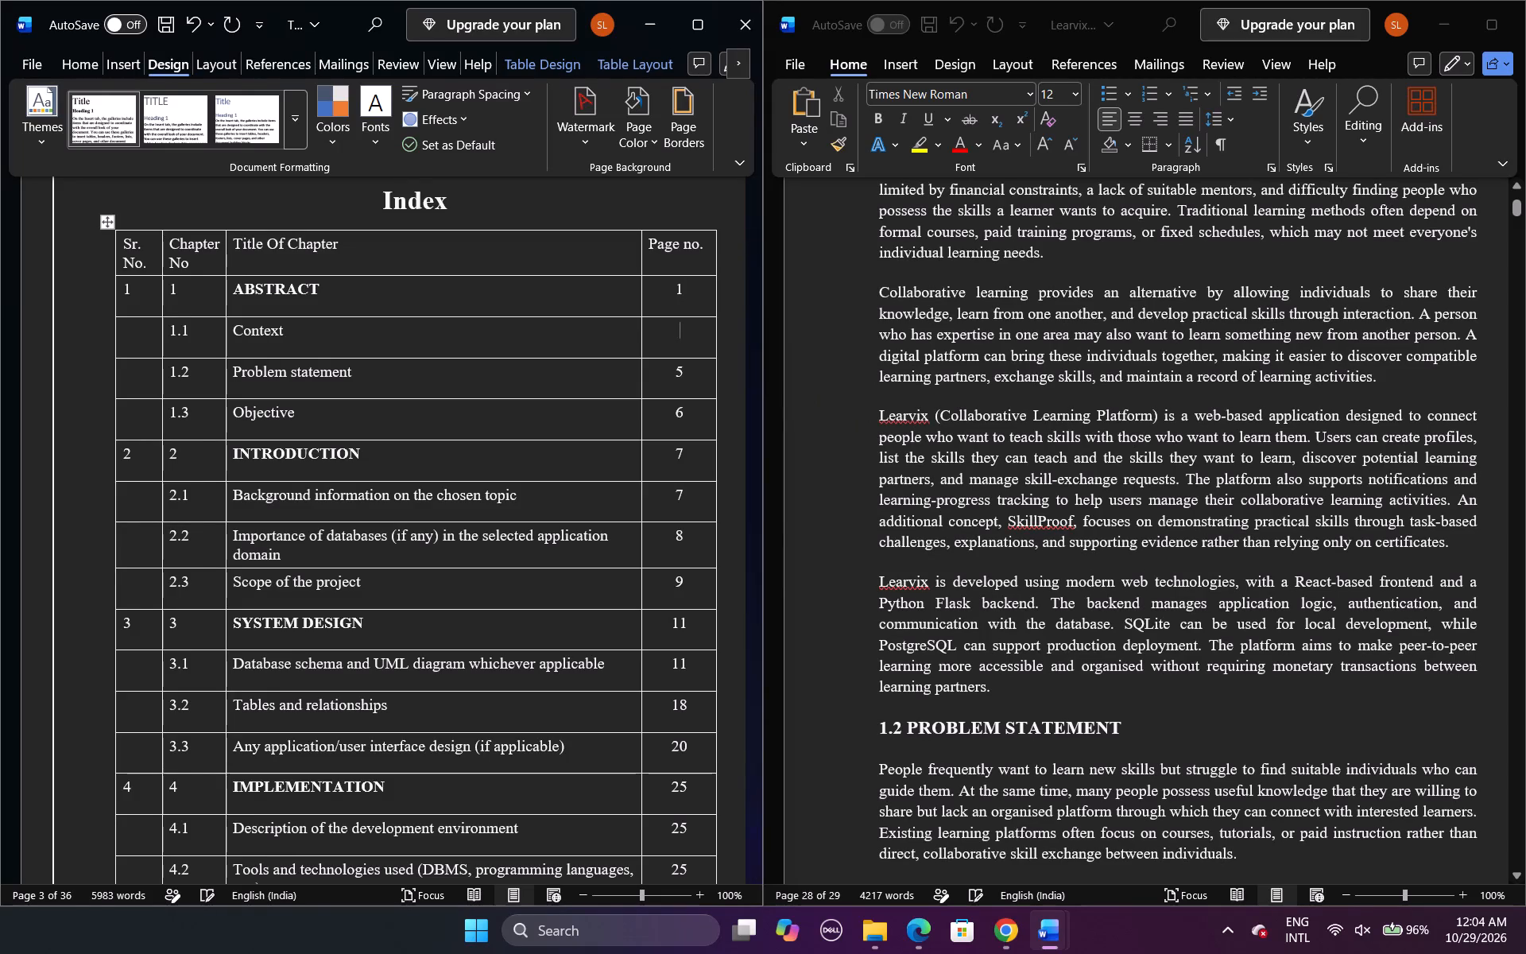
key(1)
key(Down)
key(BackSpace)
key(1)
Find section 1.3 Objective in the reference report and set its Index page number to 2.
scroll(953, 561, down, 3)
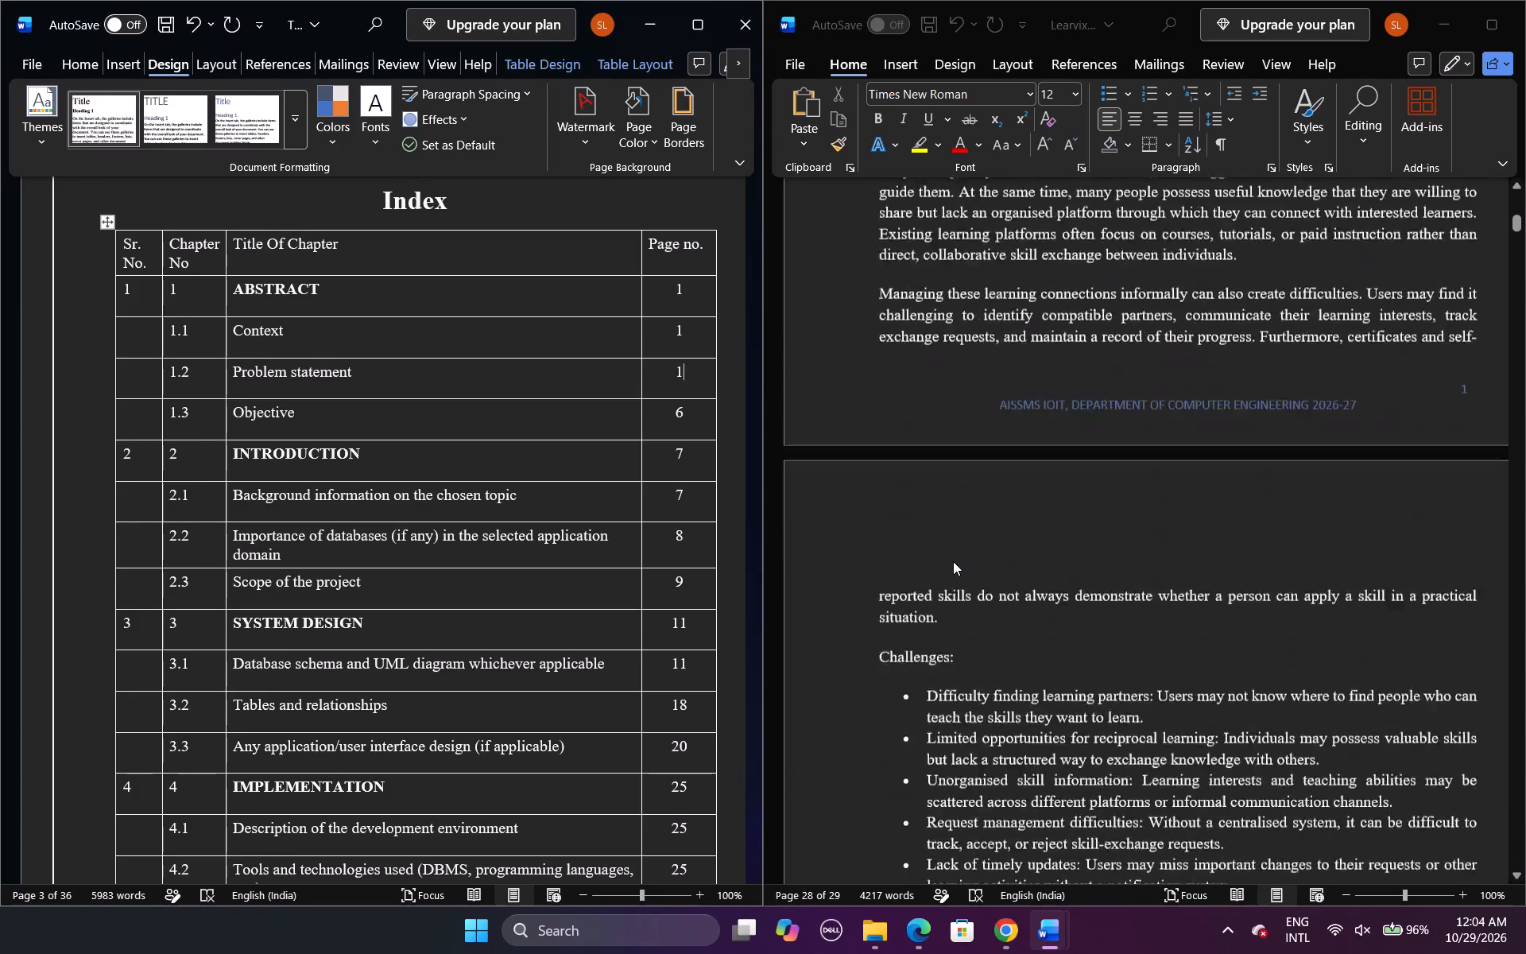
scroll(953, 561, down, 2)
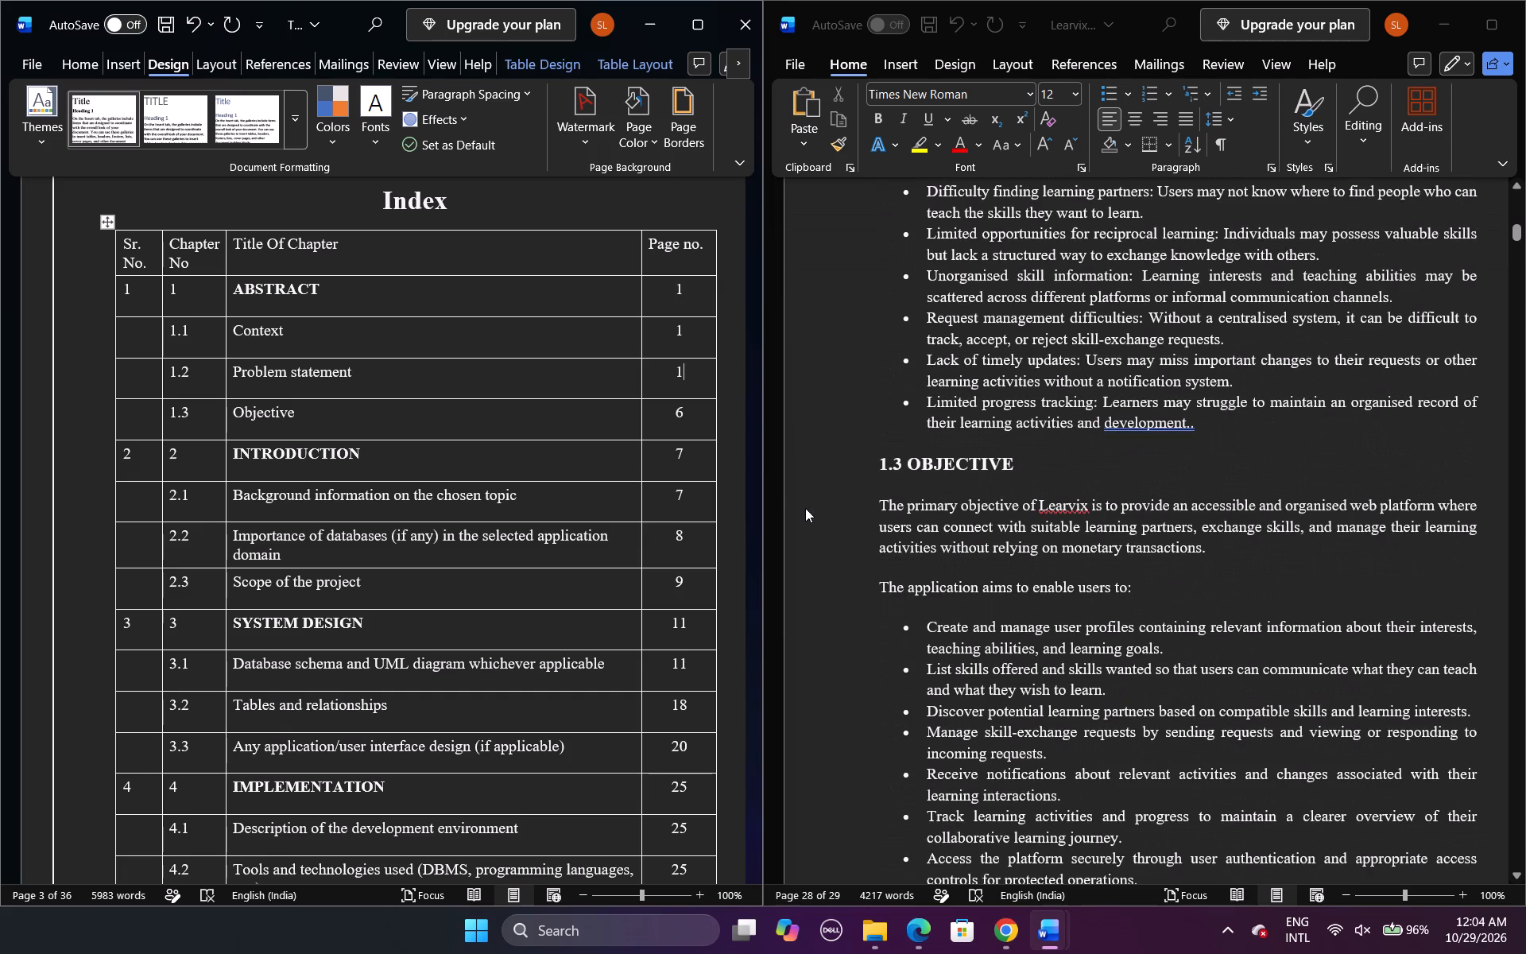
key(Down)
key(BackSpace)
key(2)
Find chapter 2 Introduction in the reference report and set its Index page number to 3.
scroll(992, 607, down, 2)
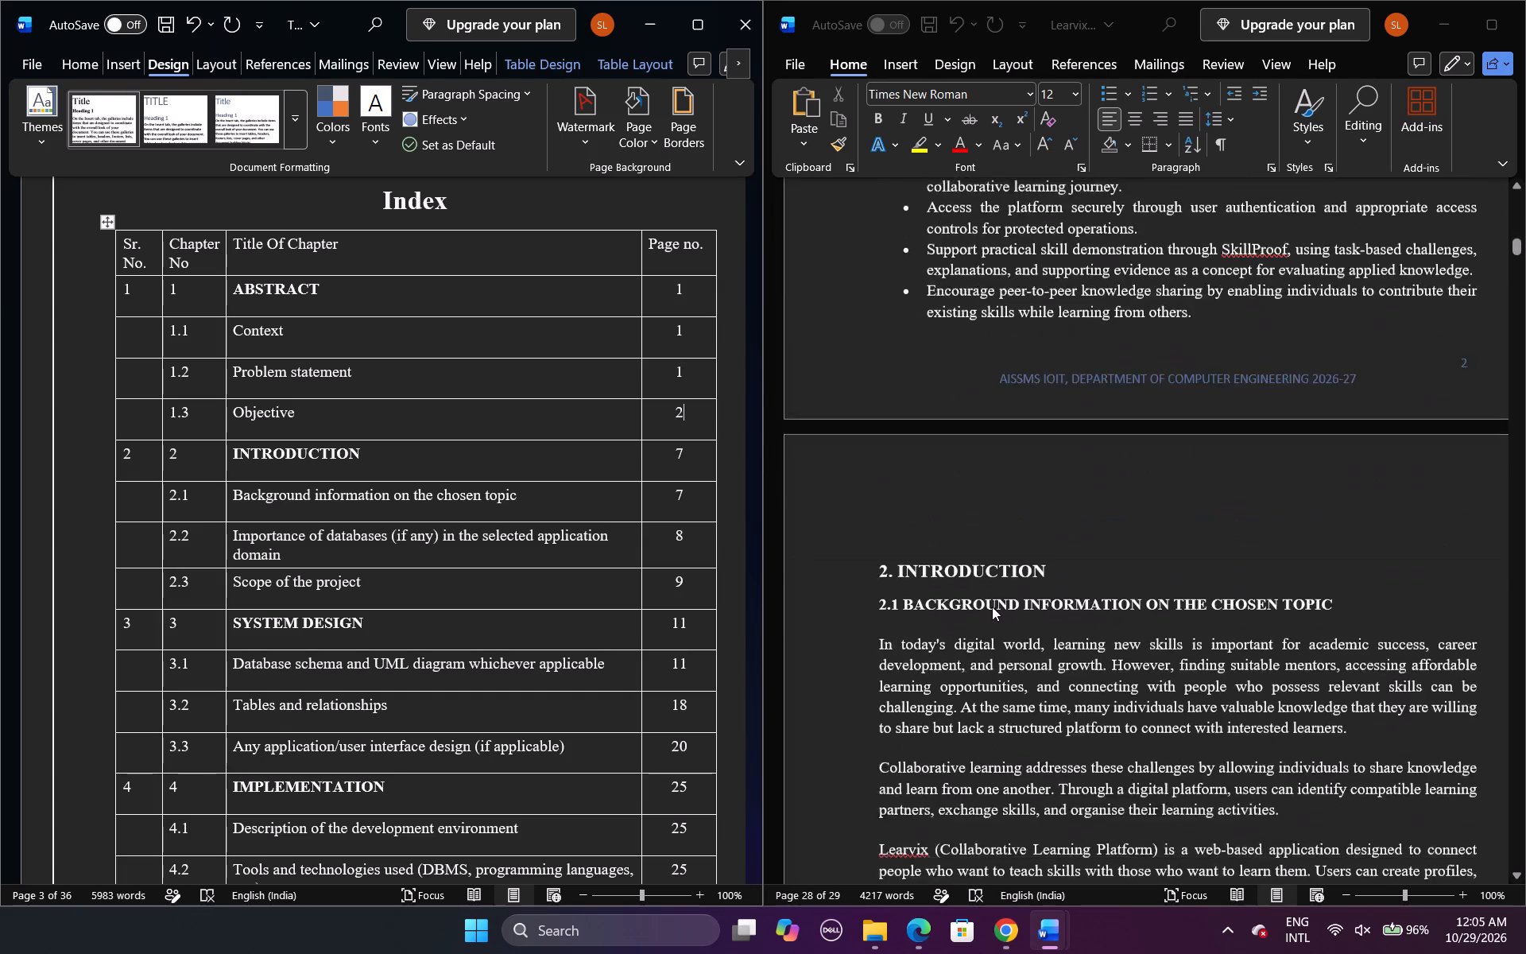
scroll(992, 607, down, 2)
key(Down)
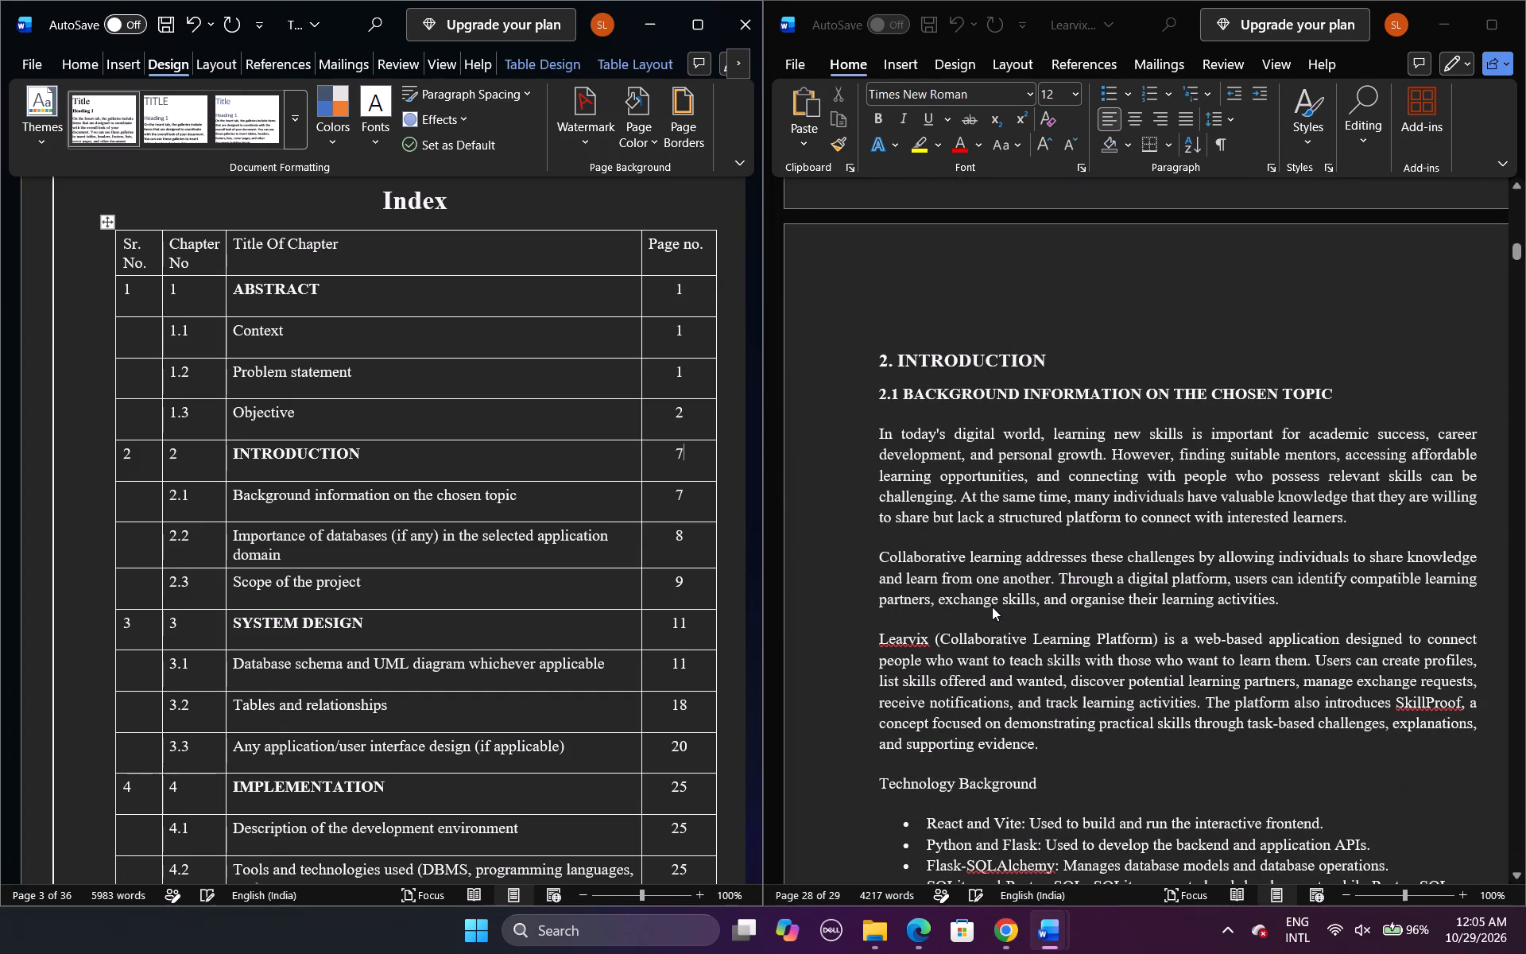
scroll(992, 607, down, 2)
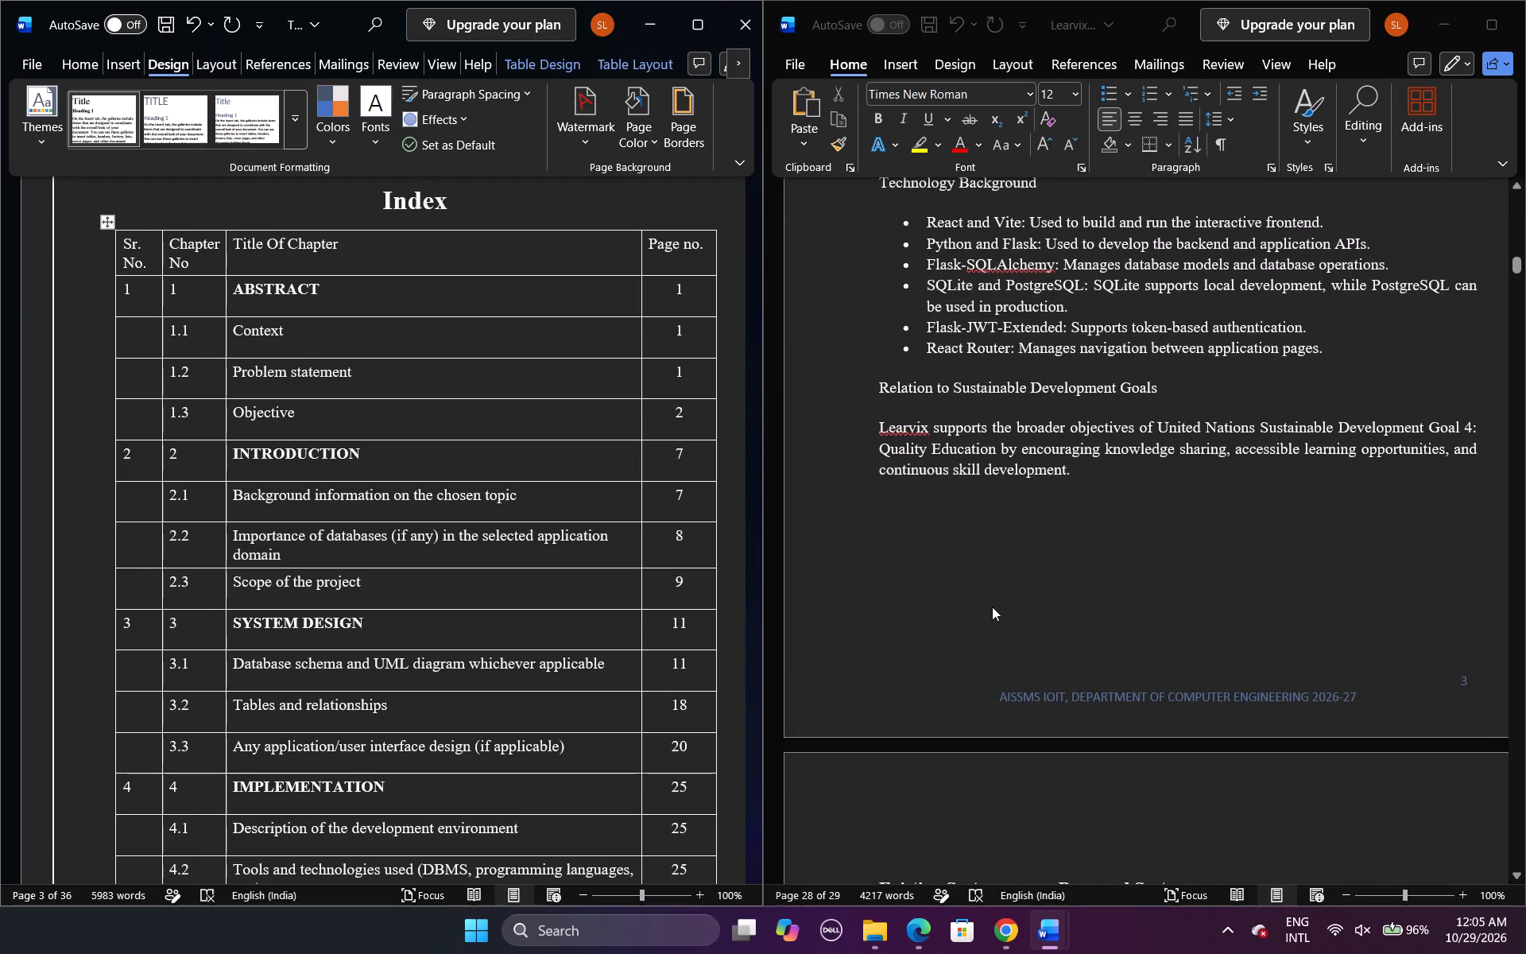
scroll(992, 607, down, 1)
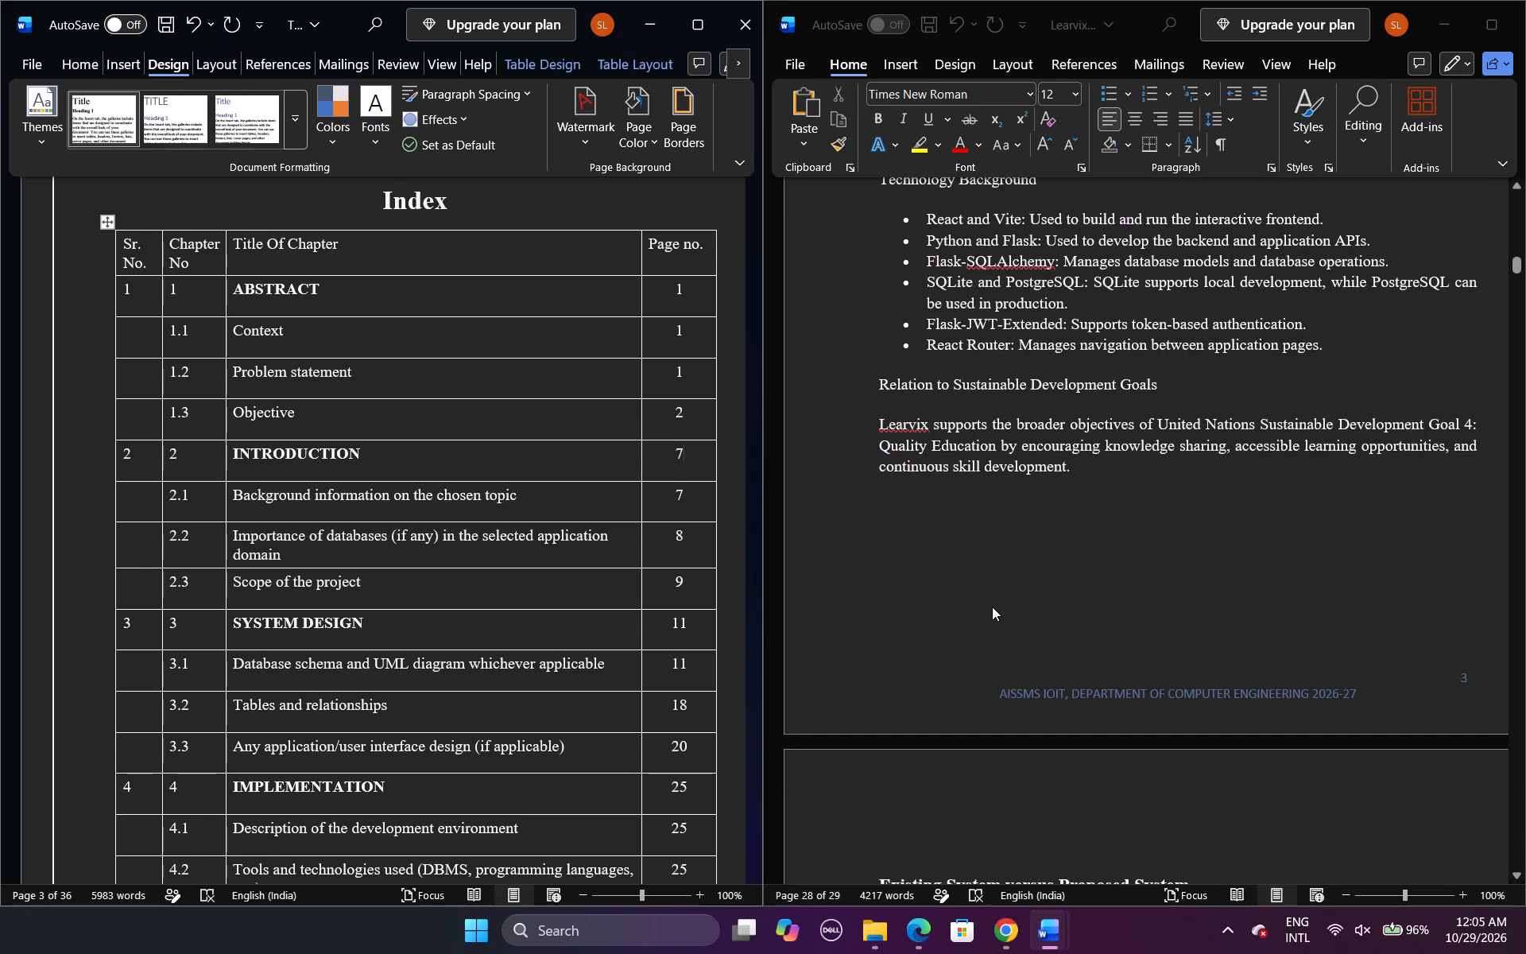
key(BackSpace)
key(3)
Find section 2.1 Background information on the chosen topic in the reference report and set its Index page number to 3.
key(Down)
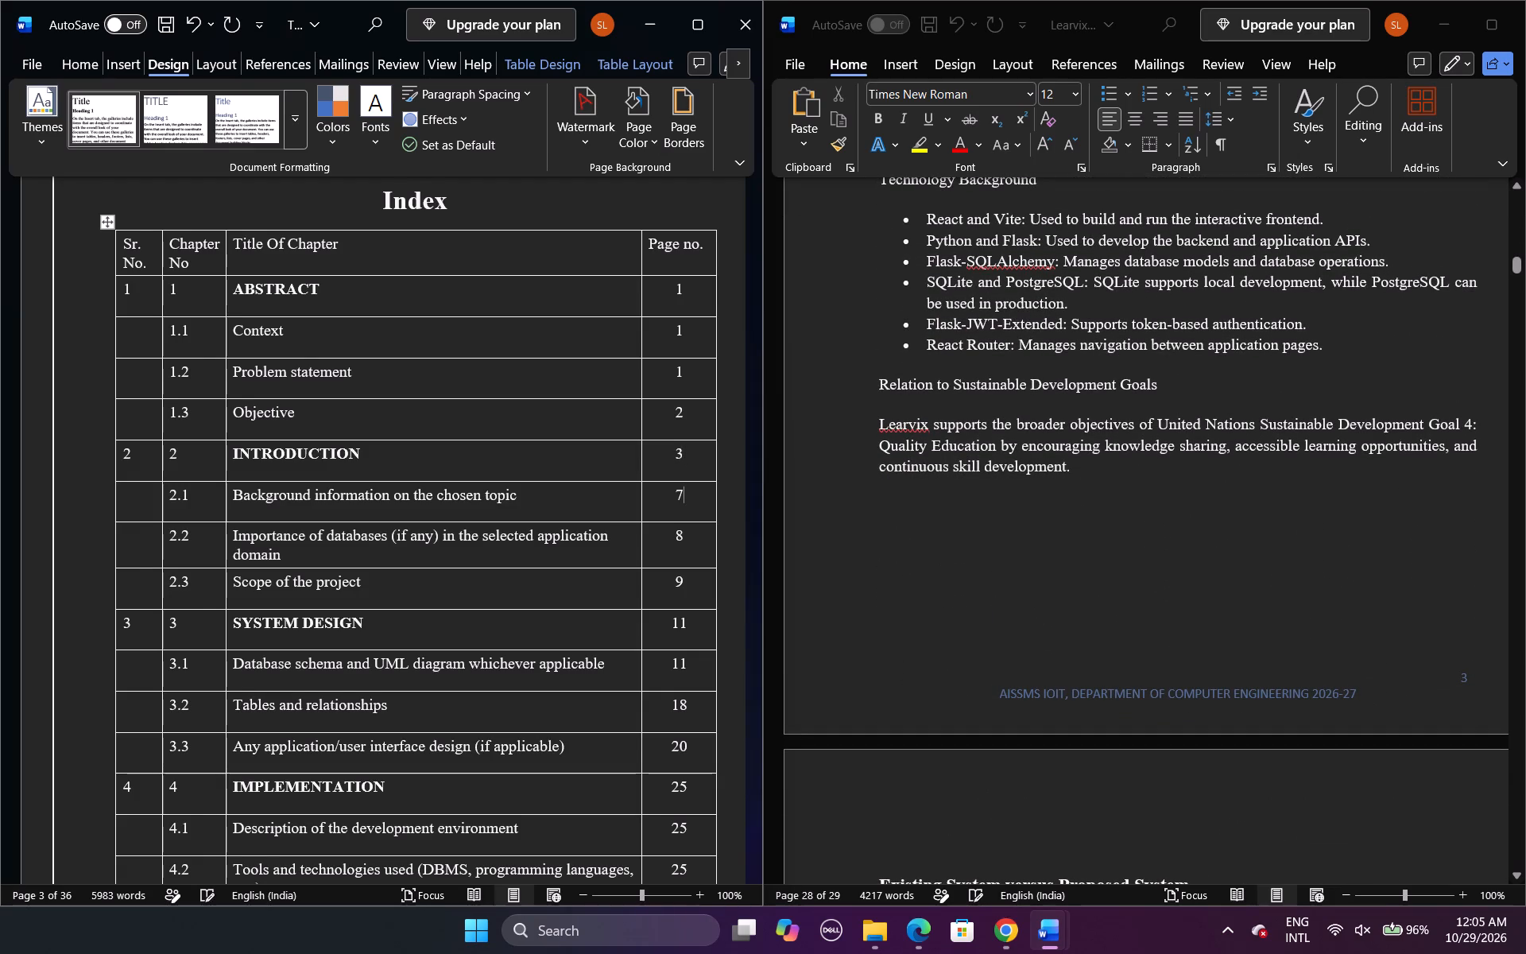
scroll(1175, 608, down, 2)
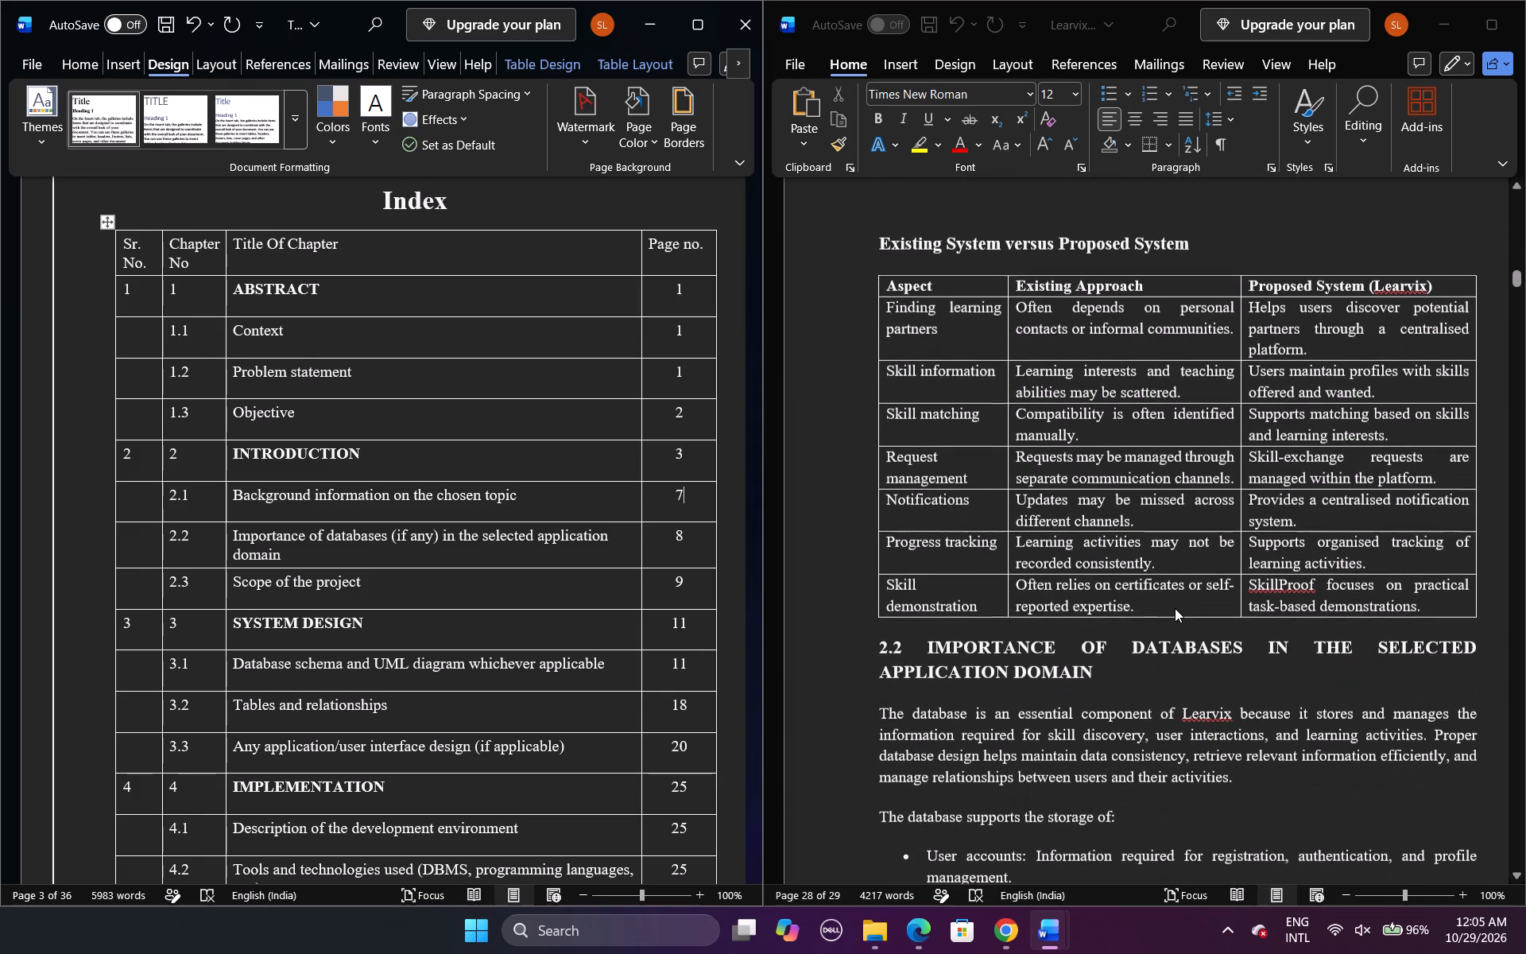
scroll(1175, 608, up, 2)
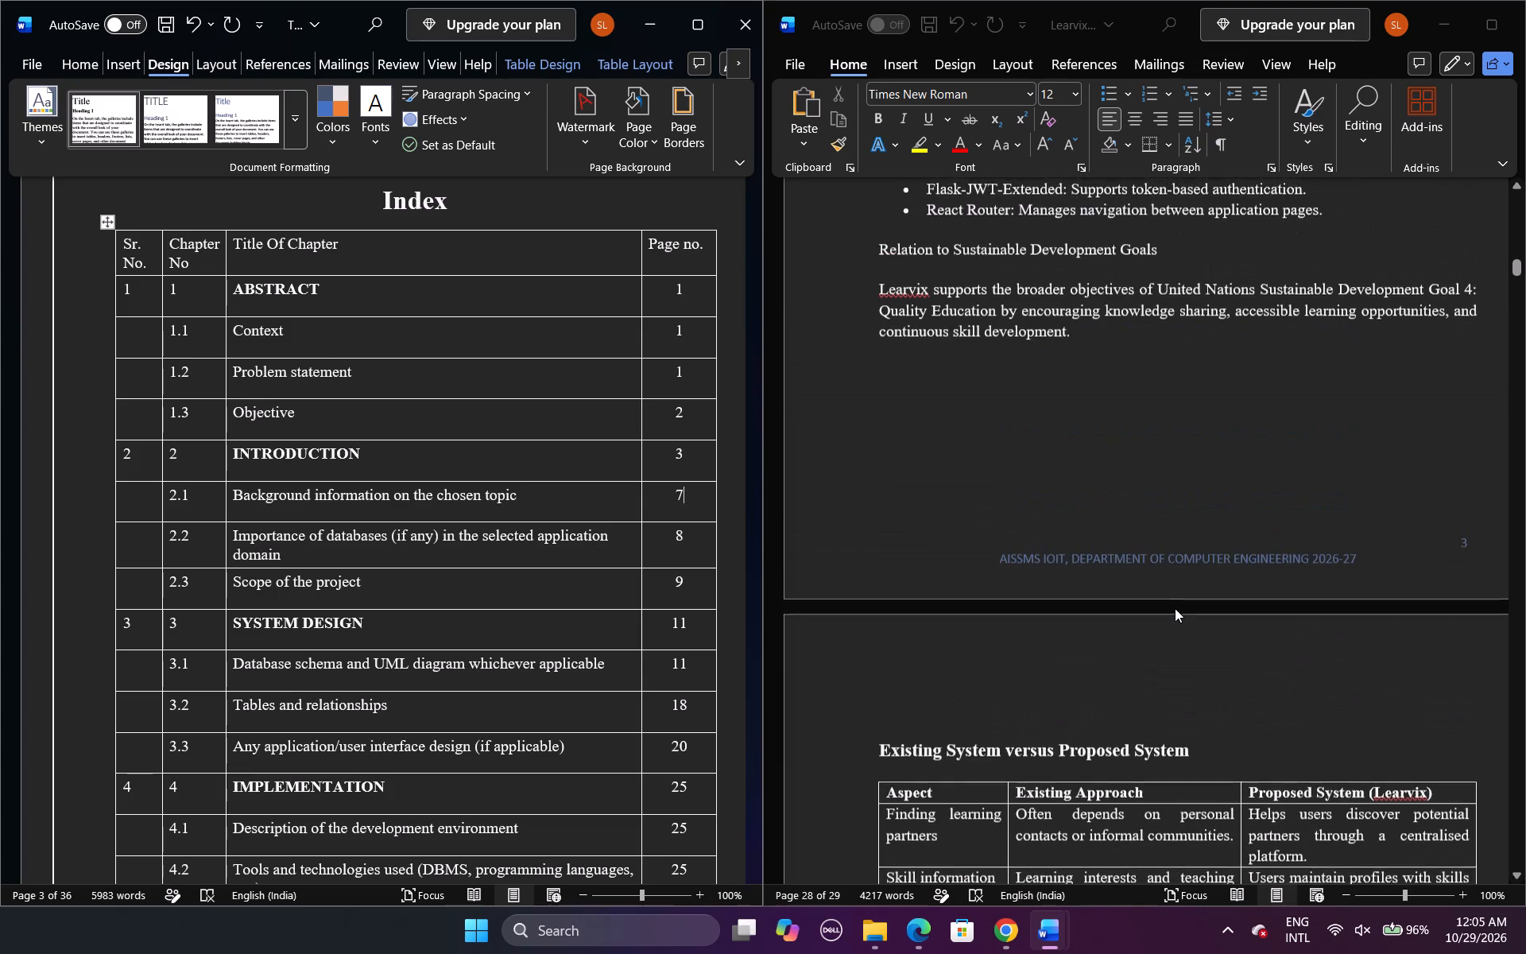
scroll(1175, 608, up, 2)
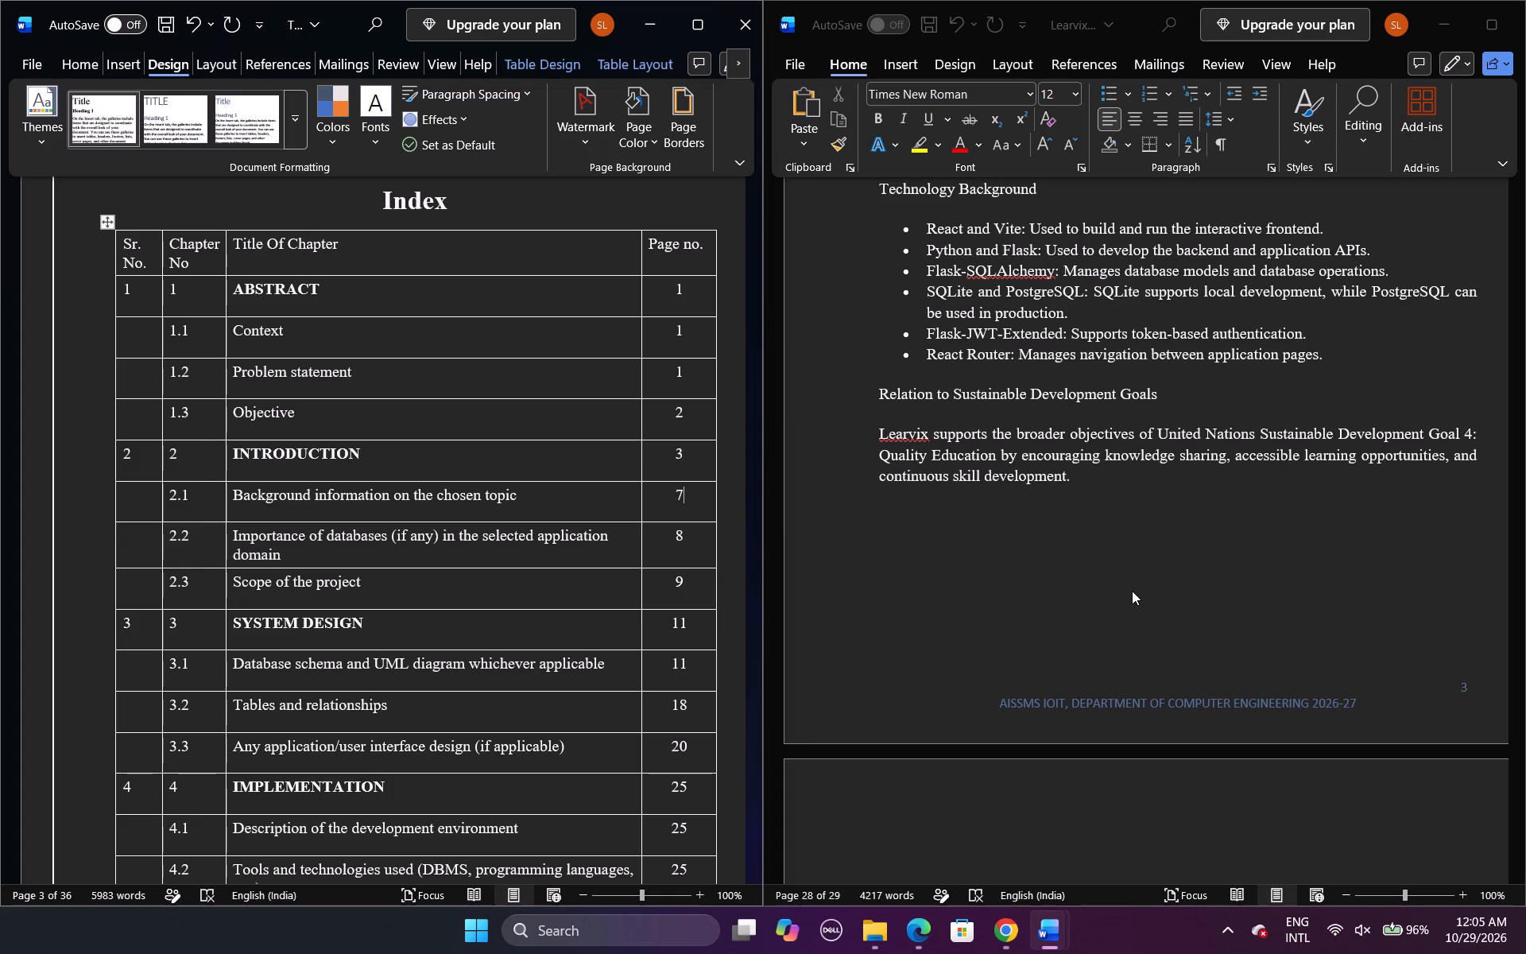
scroll(1132, 651, up, 3)
scroll(1039, 572, up, 1)
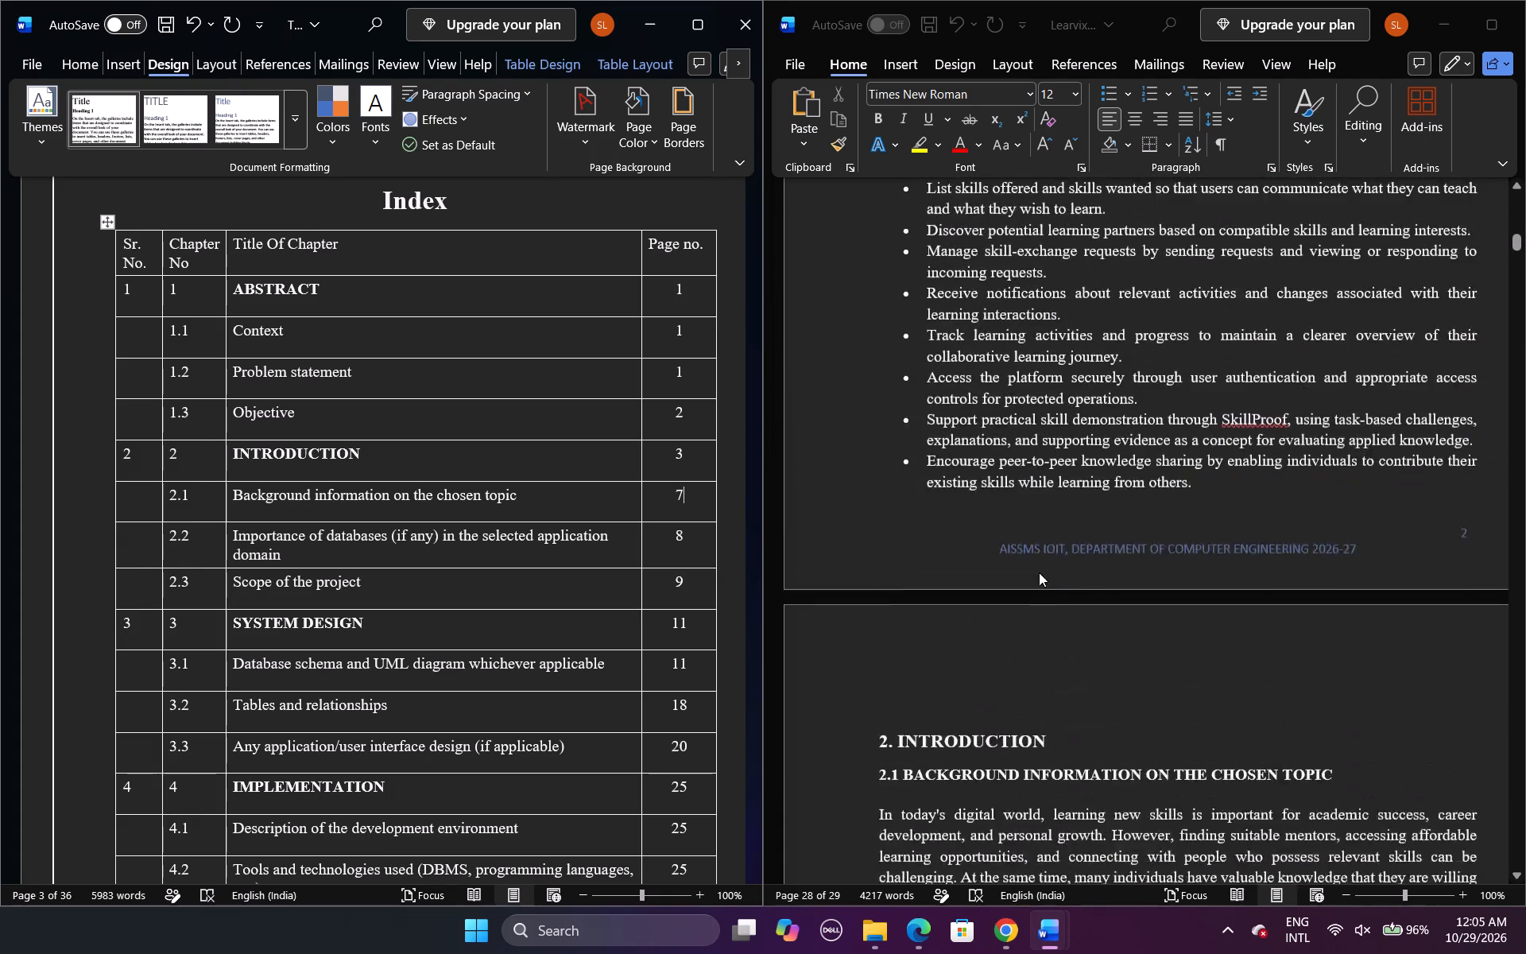
scroll(1039, 572, down, 1)
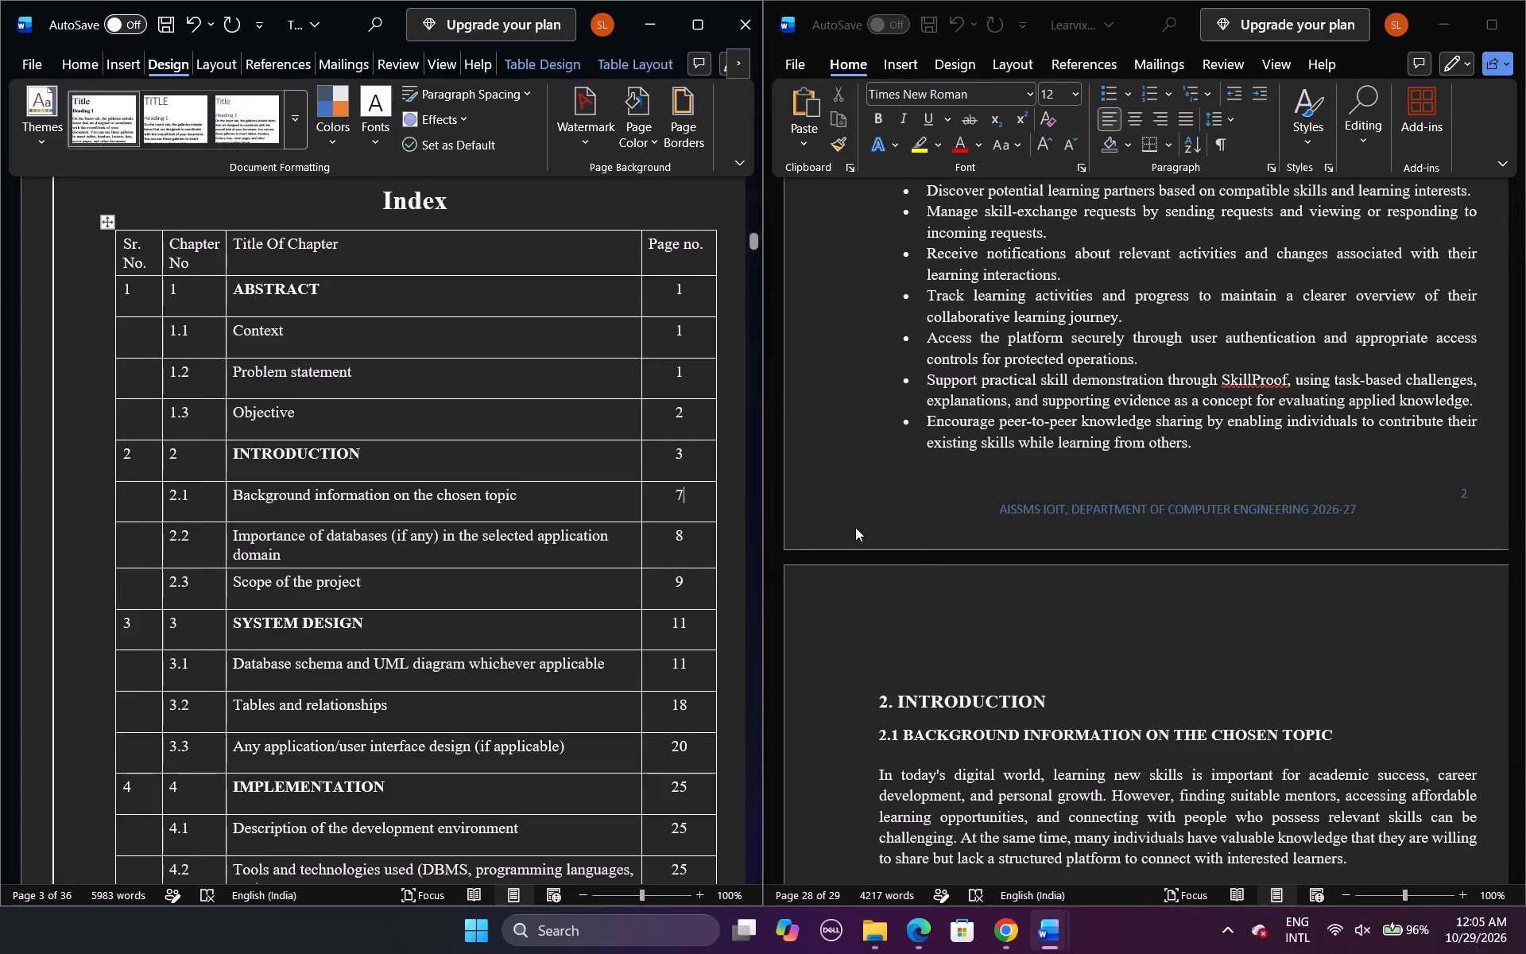
scroll(914, 564, down, 3)
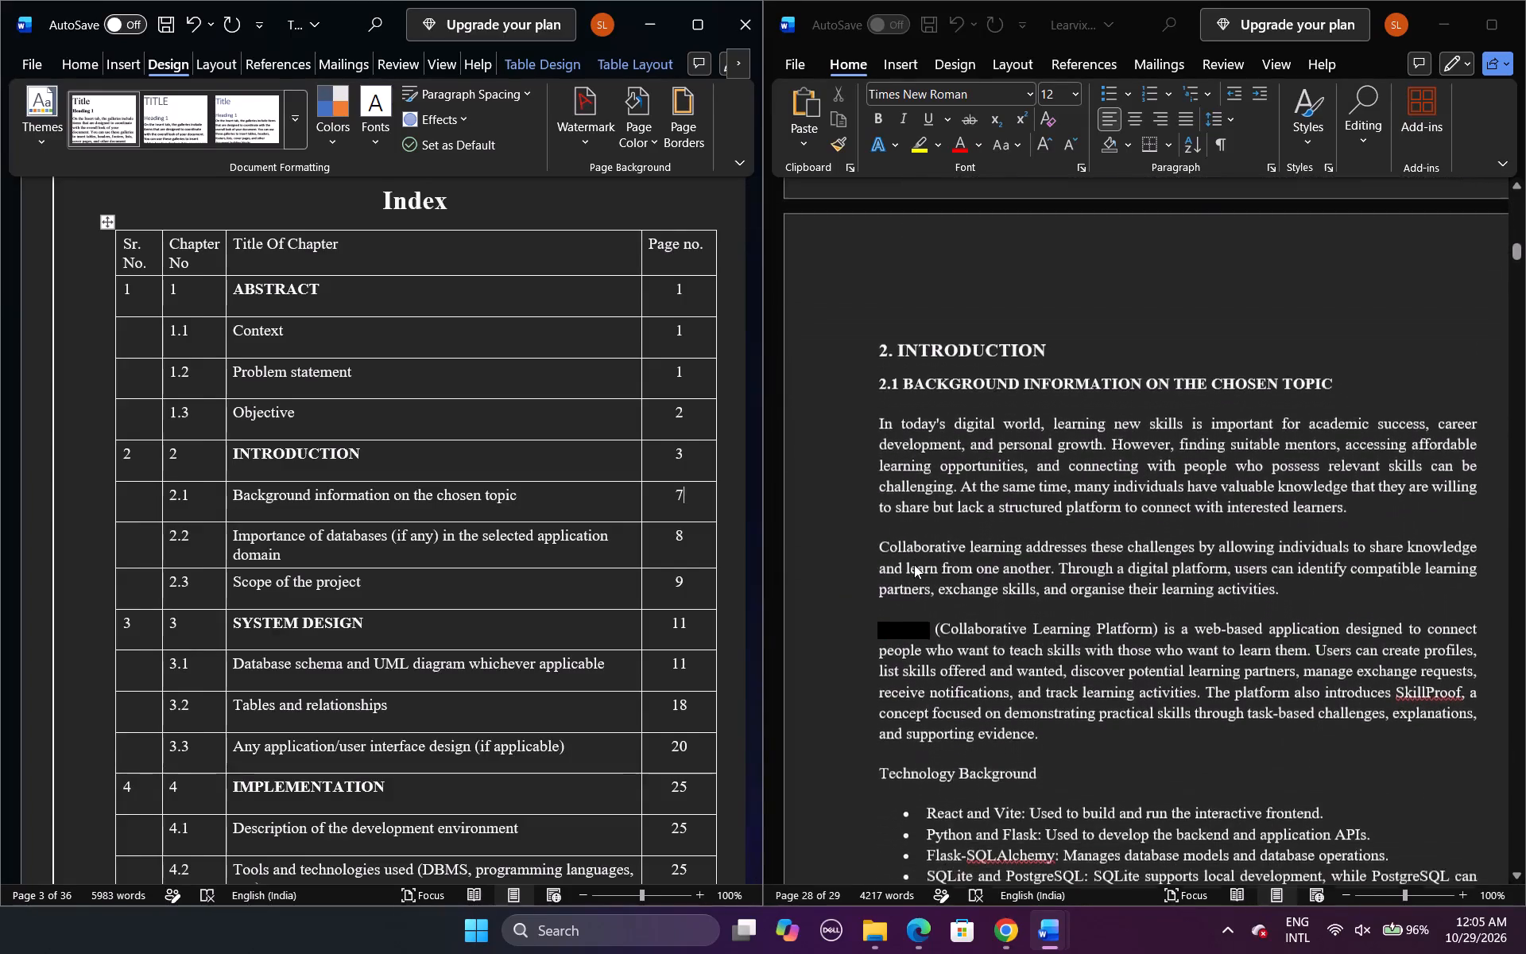
scroll(914, 564, down, 4)
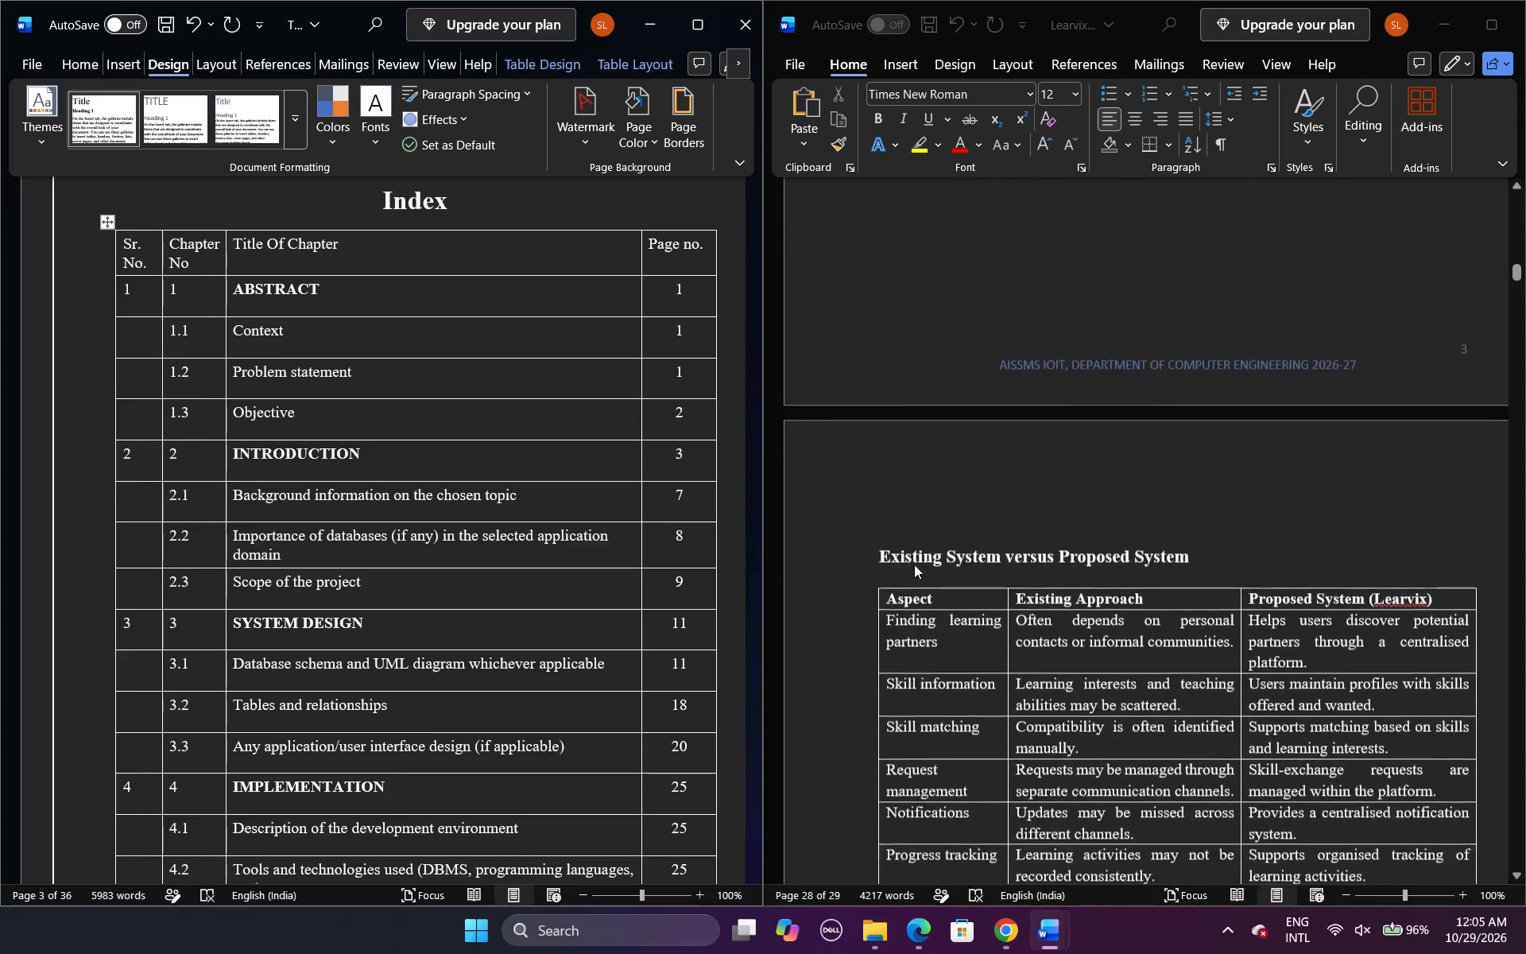
scroll(914, 564, up, 3)
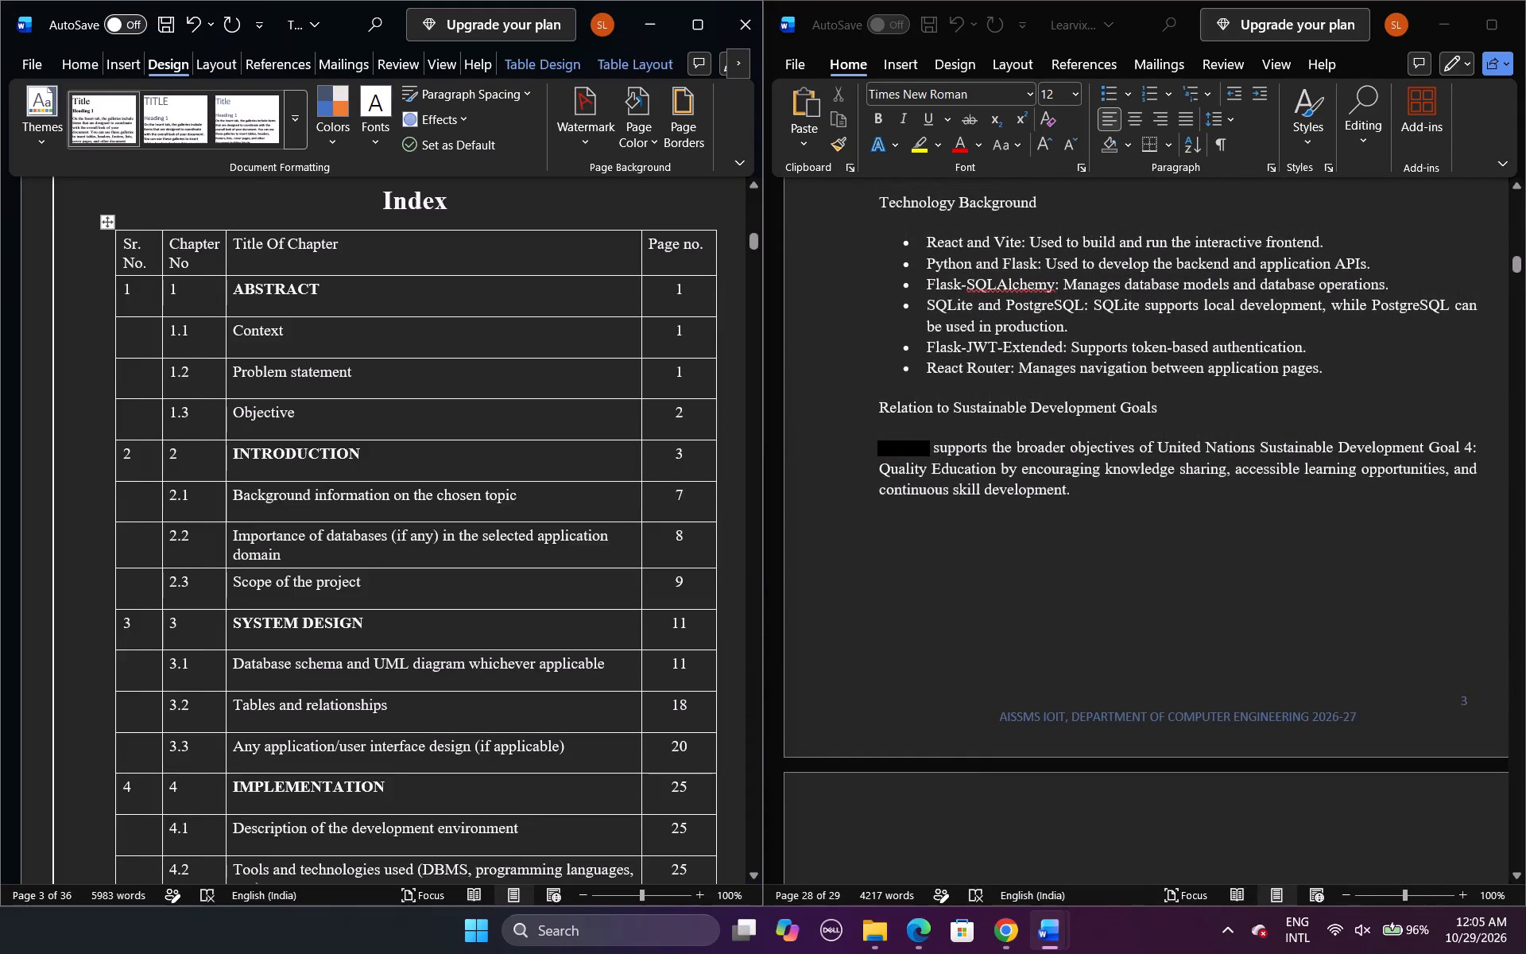
key(BackSpace)
key(3)
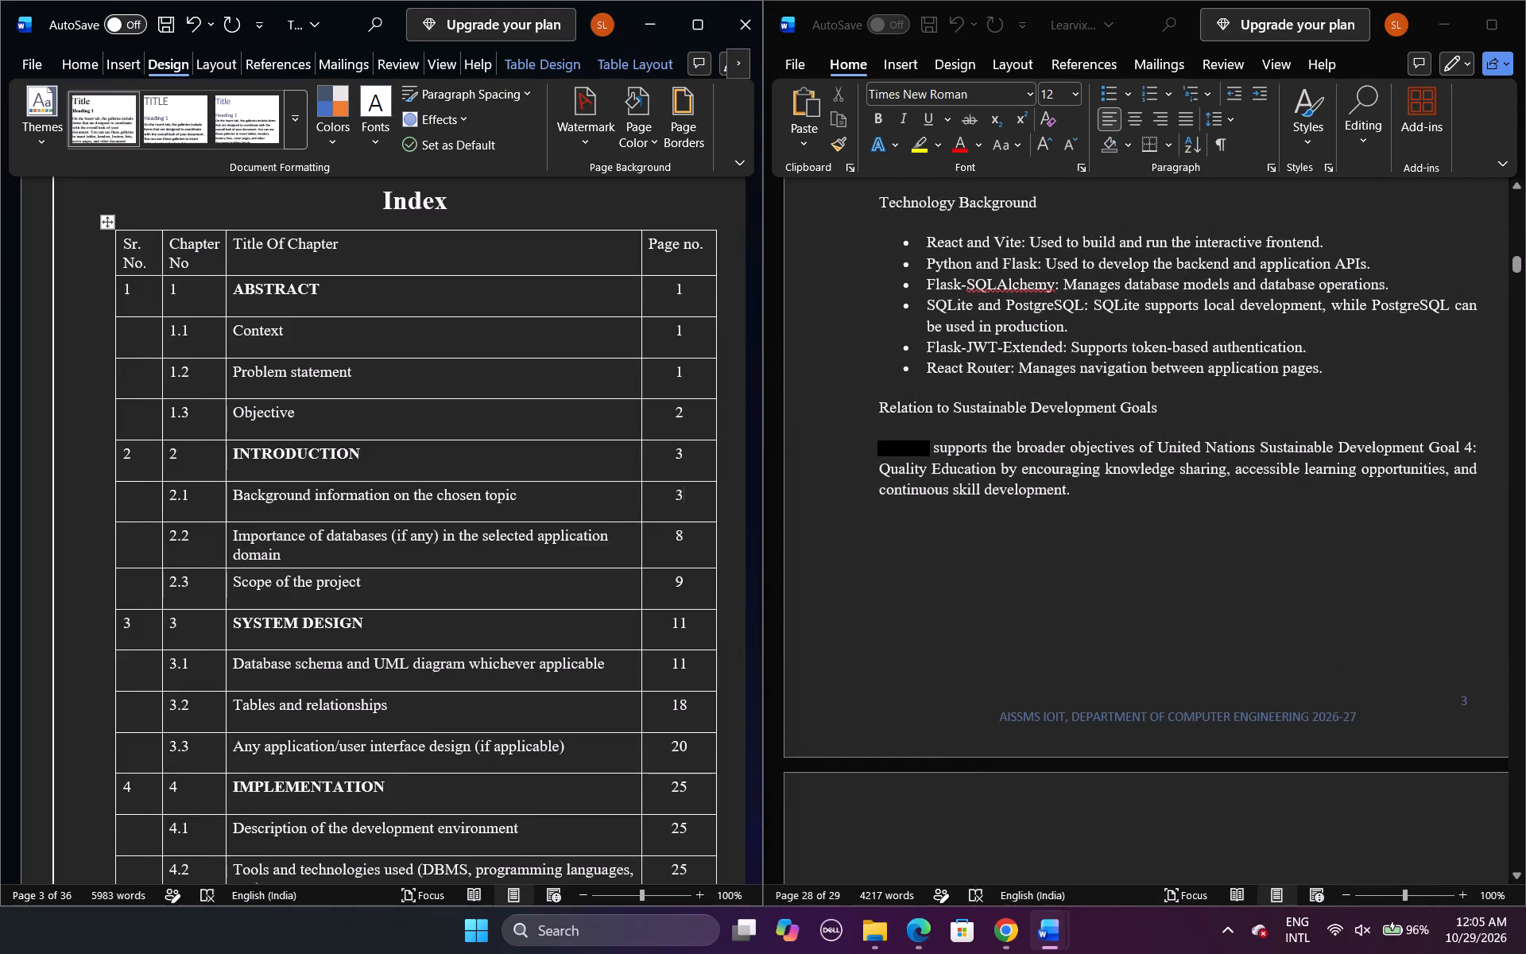
Find section 2.2 Importance of databases in the reference report and set its Index page number to 4.
scroll(963, 502, down, 3)
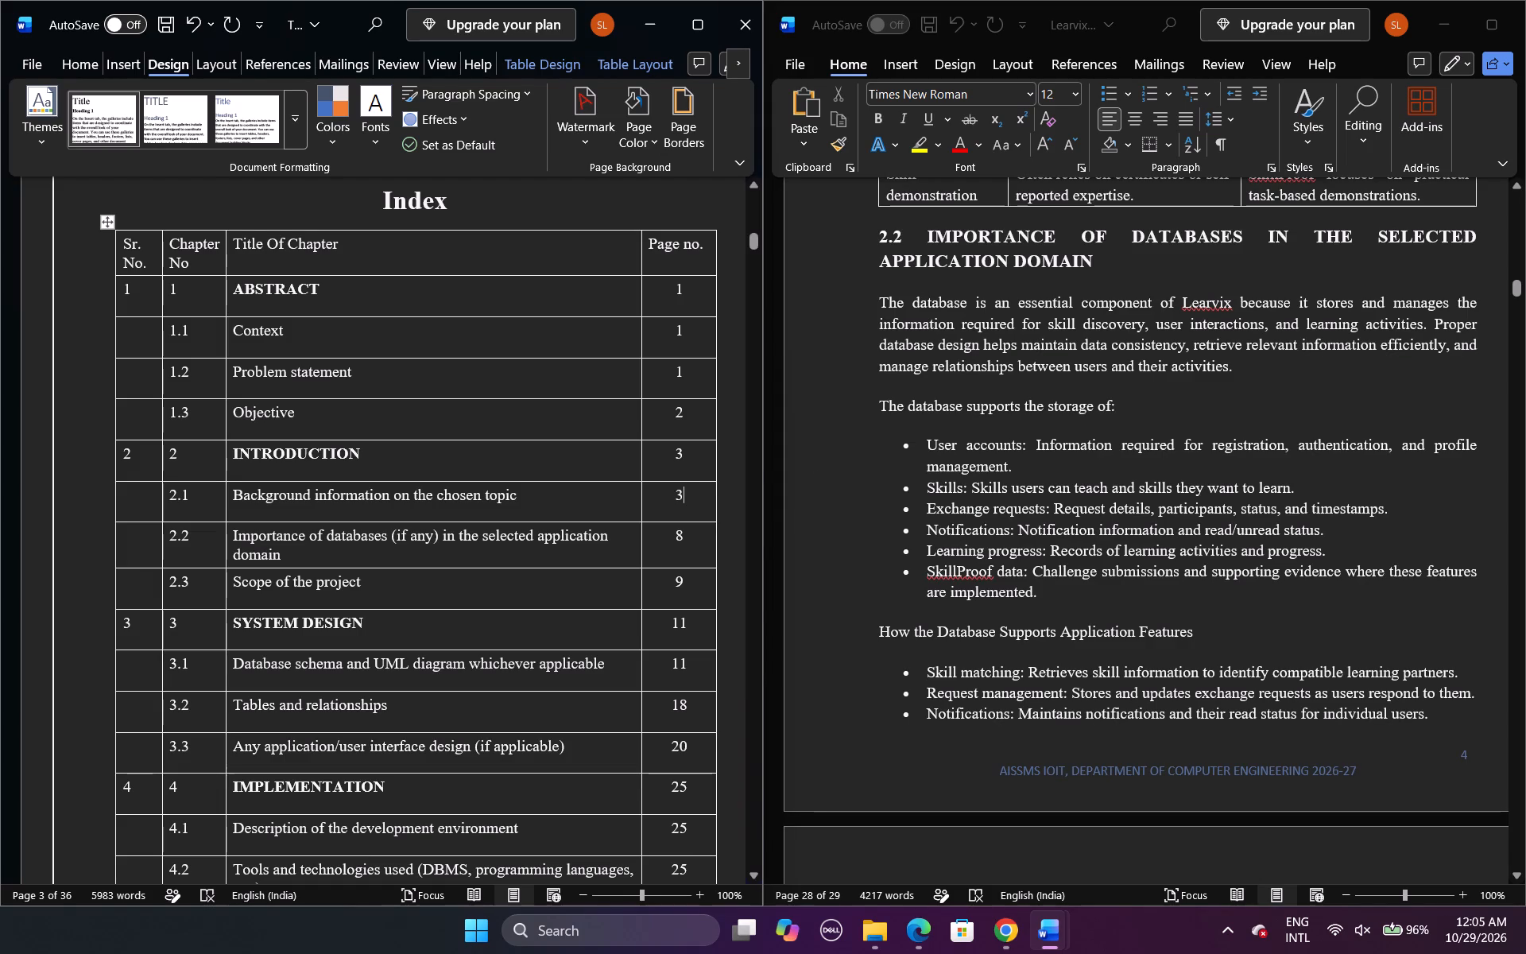
key(Down)
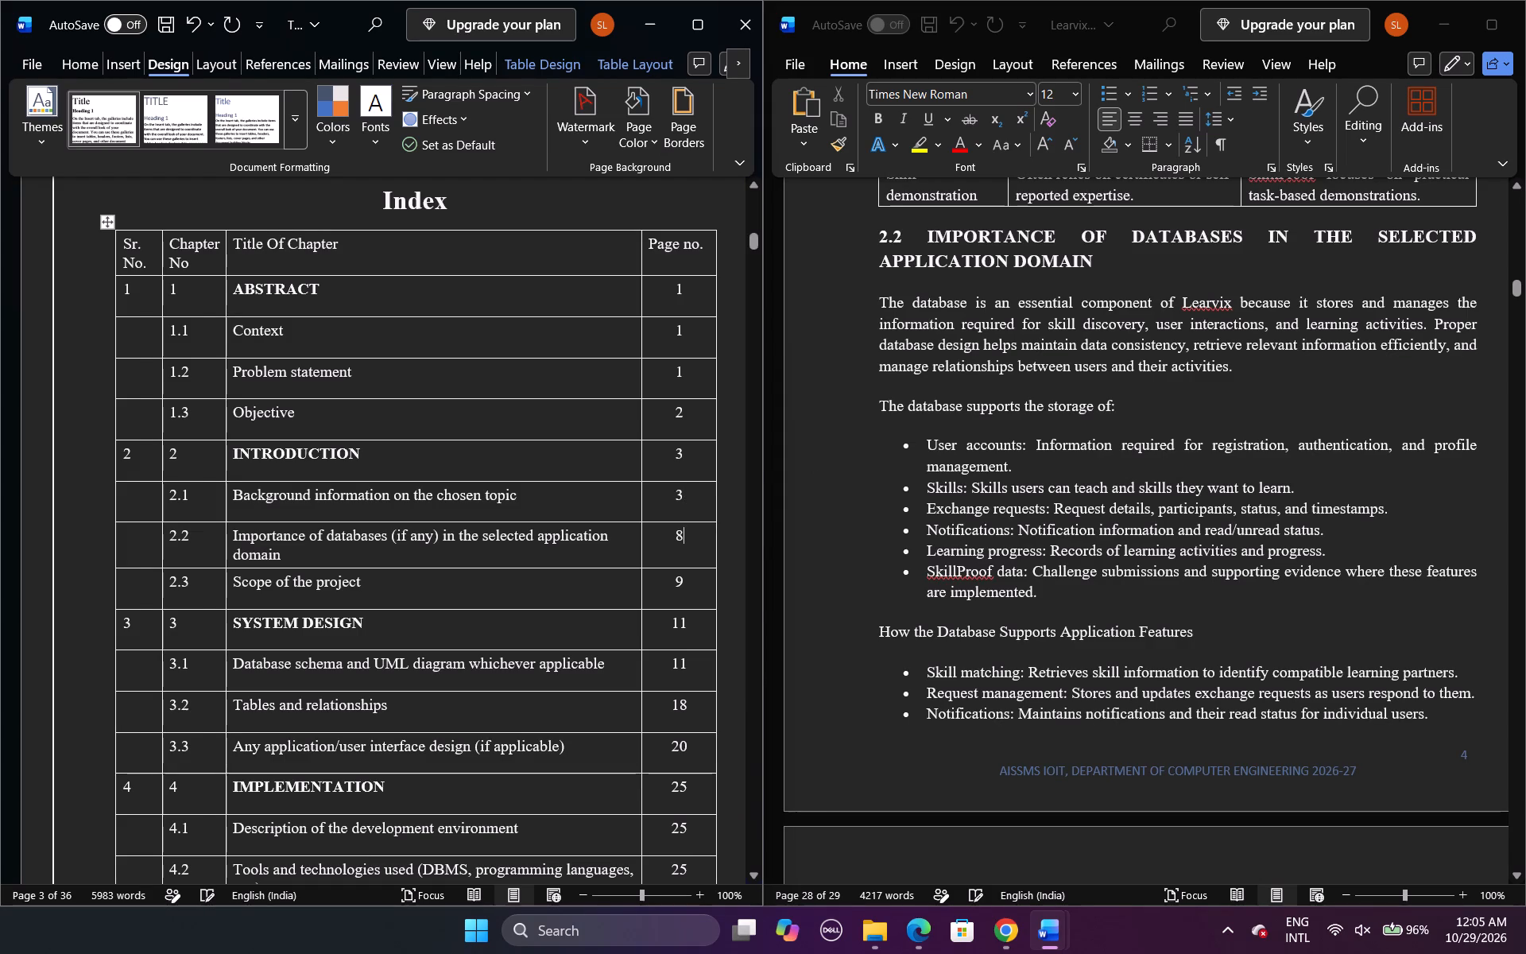
key(BackSpace)
key(4)
Find section 2.3 Scope of the project in the reference report and set its Index page number to 5.
key(Down)
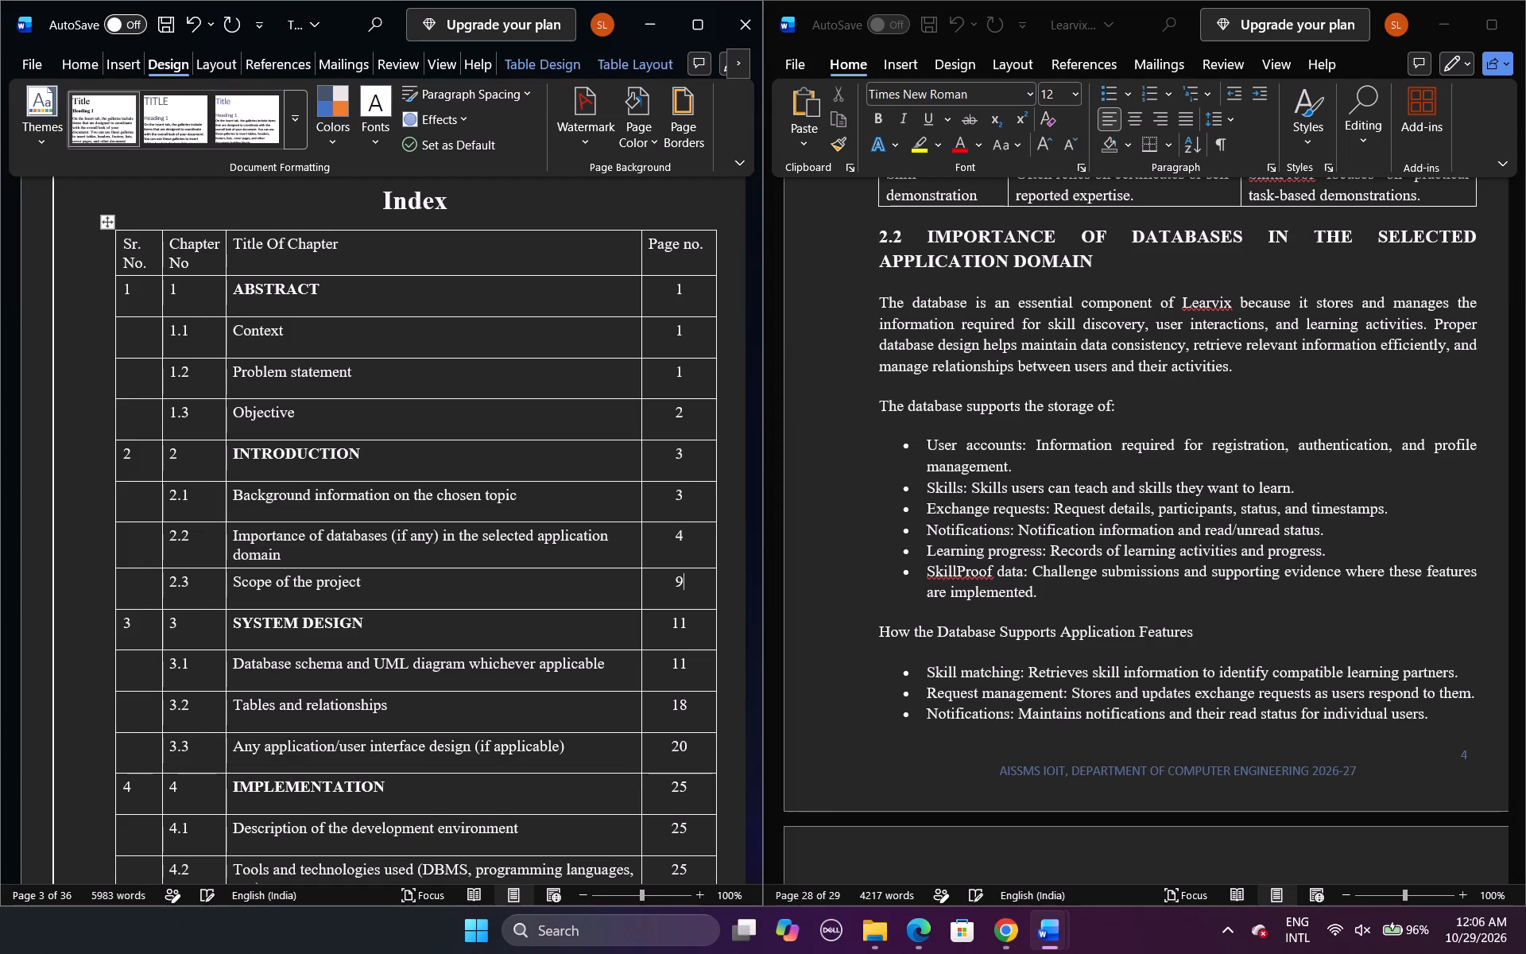
scroll(920, 569, down, 5)
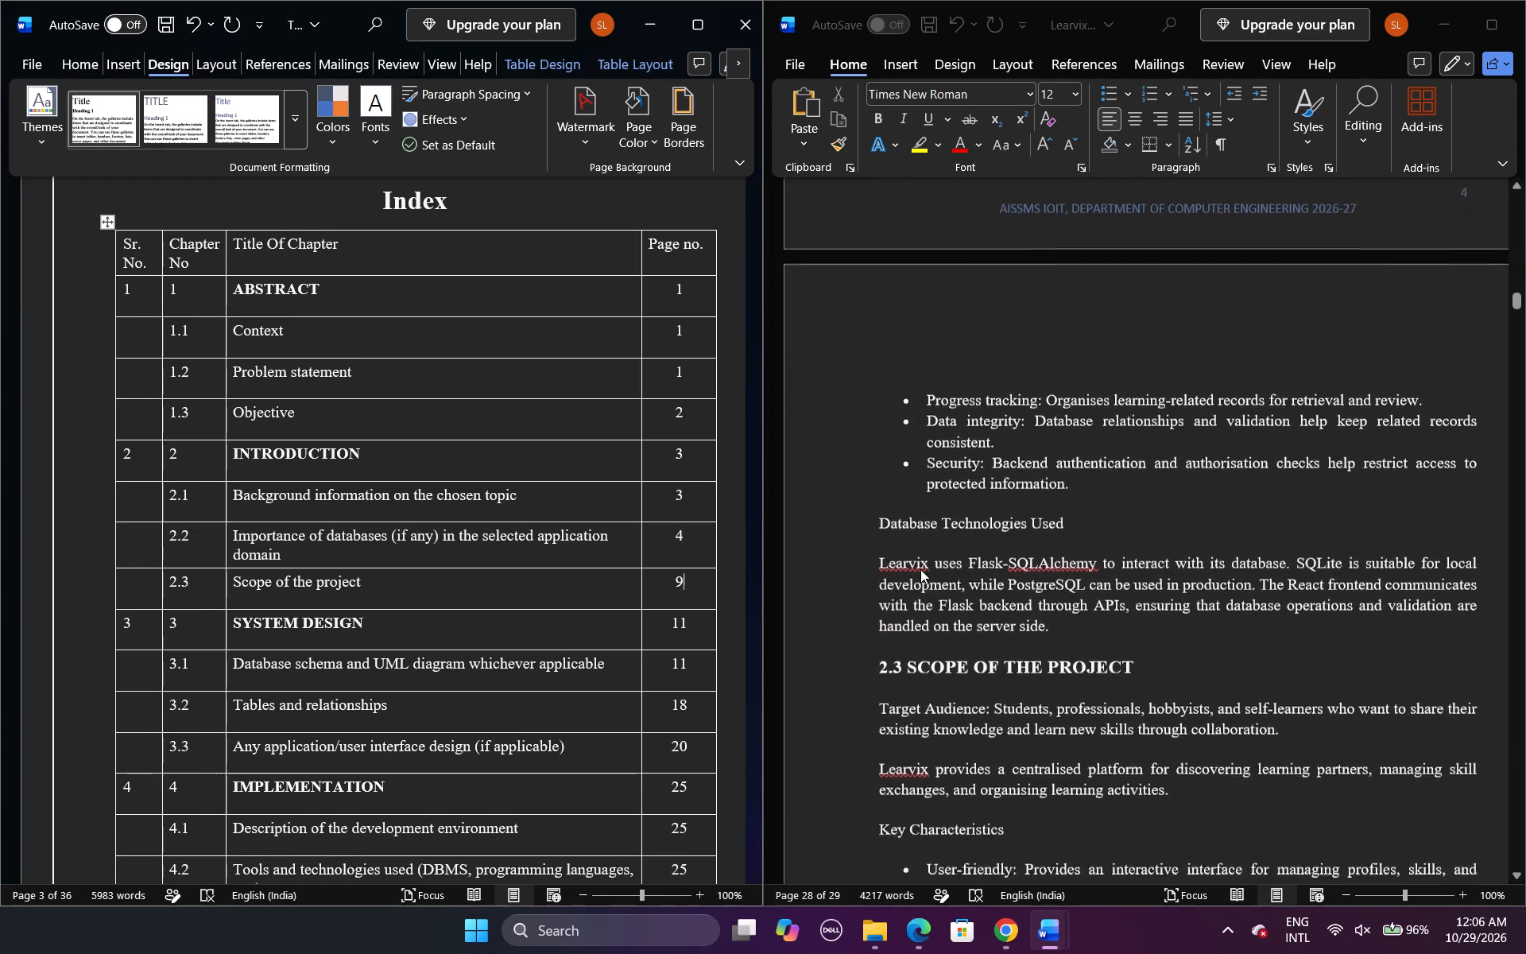
scroll(920, 569, down, 3)
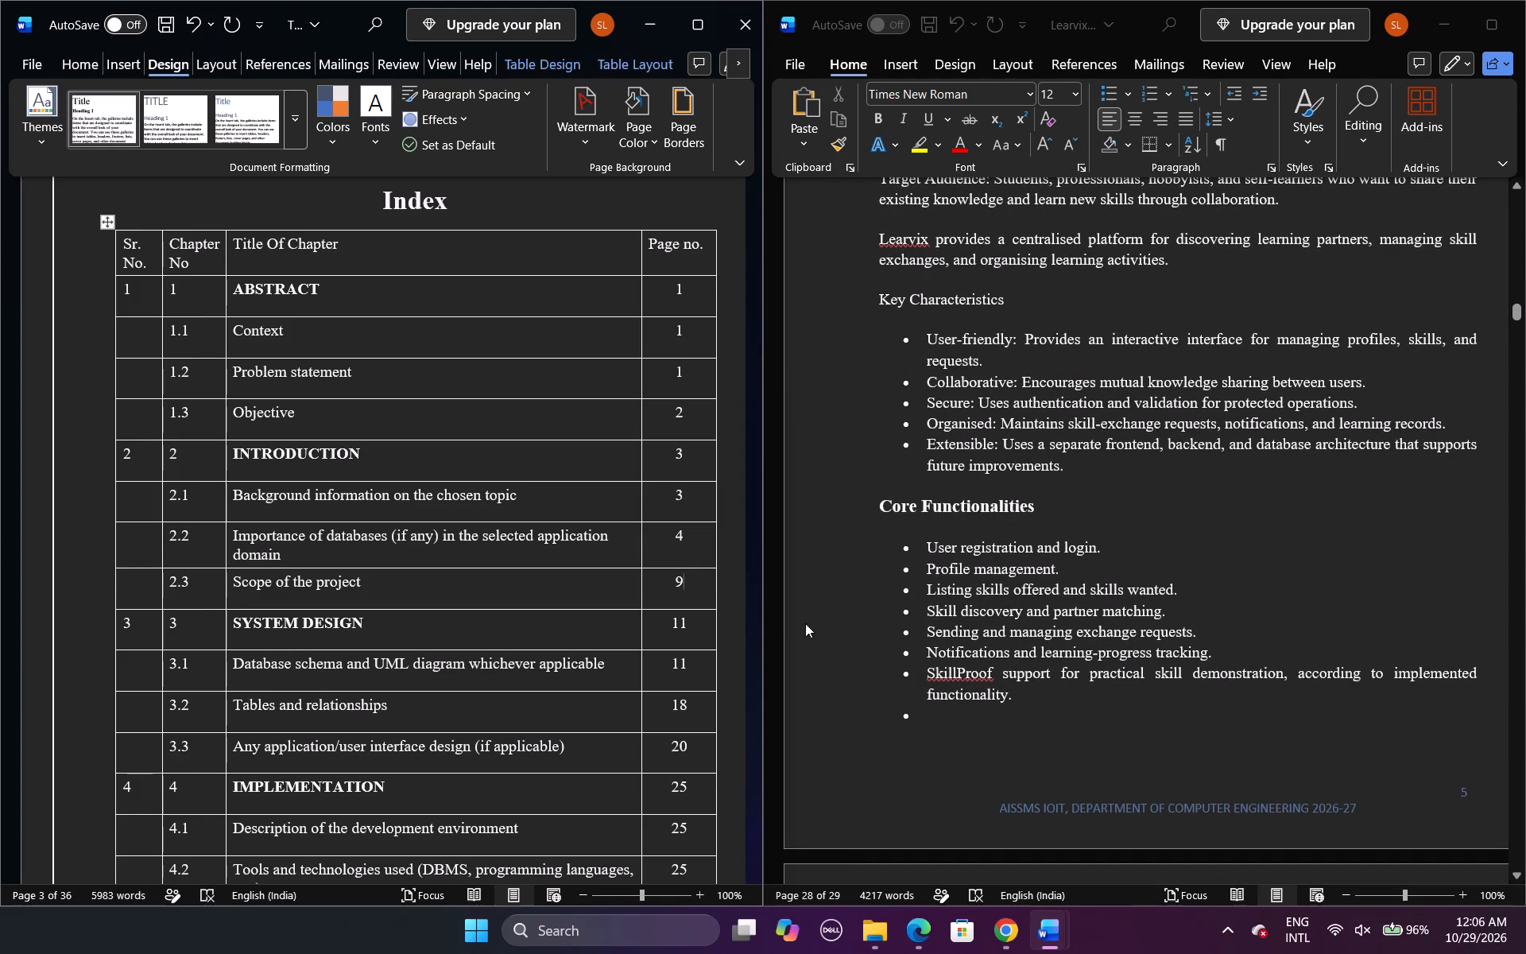
key(BackSpace)
key(5)
Find chapter 3 System Design in the reference report and set its Index page number to 7.
key(Down)
scroll(1013, 650, down, 3)
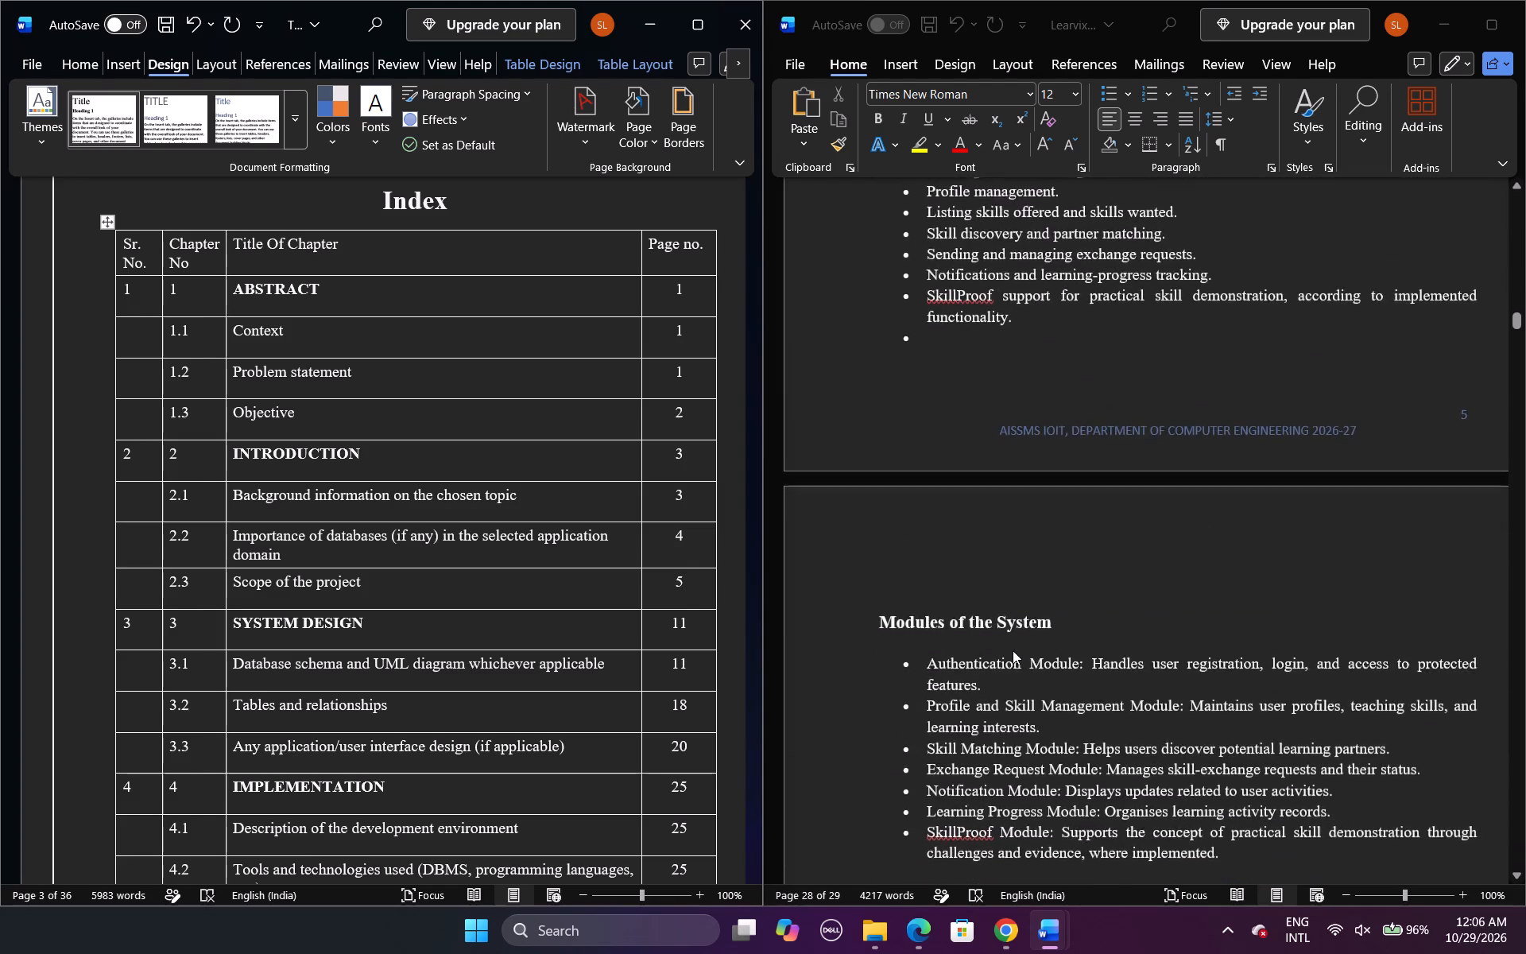
scroll(1013, 650, down, 5)
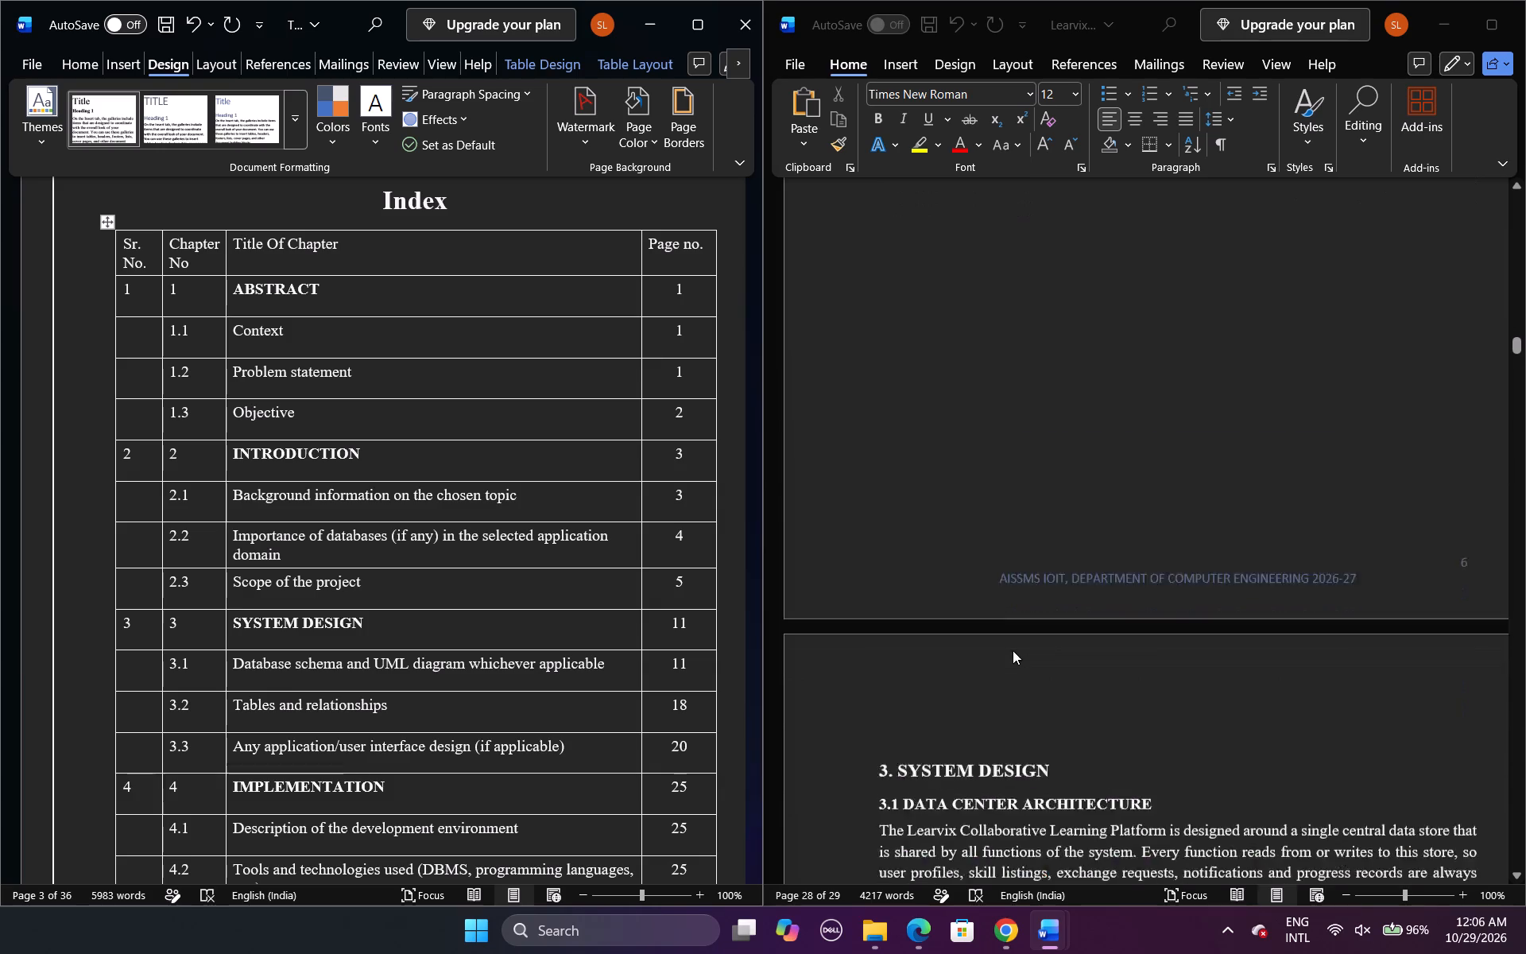
scroll(1013, 650, down, 5)
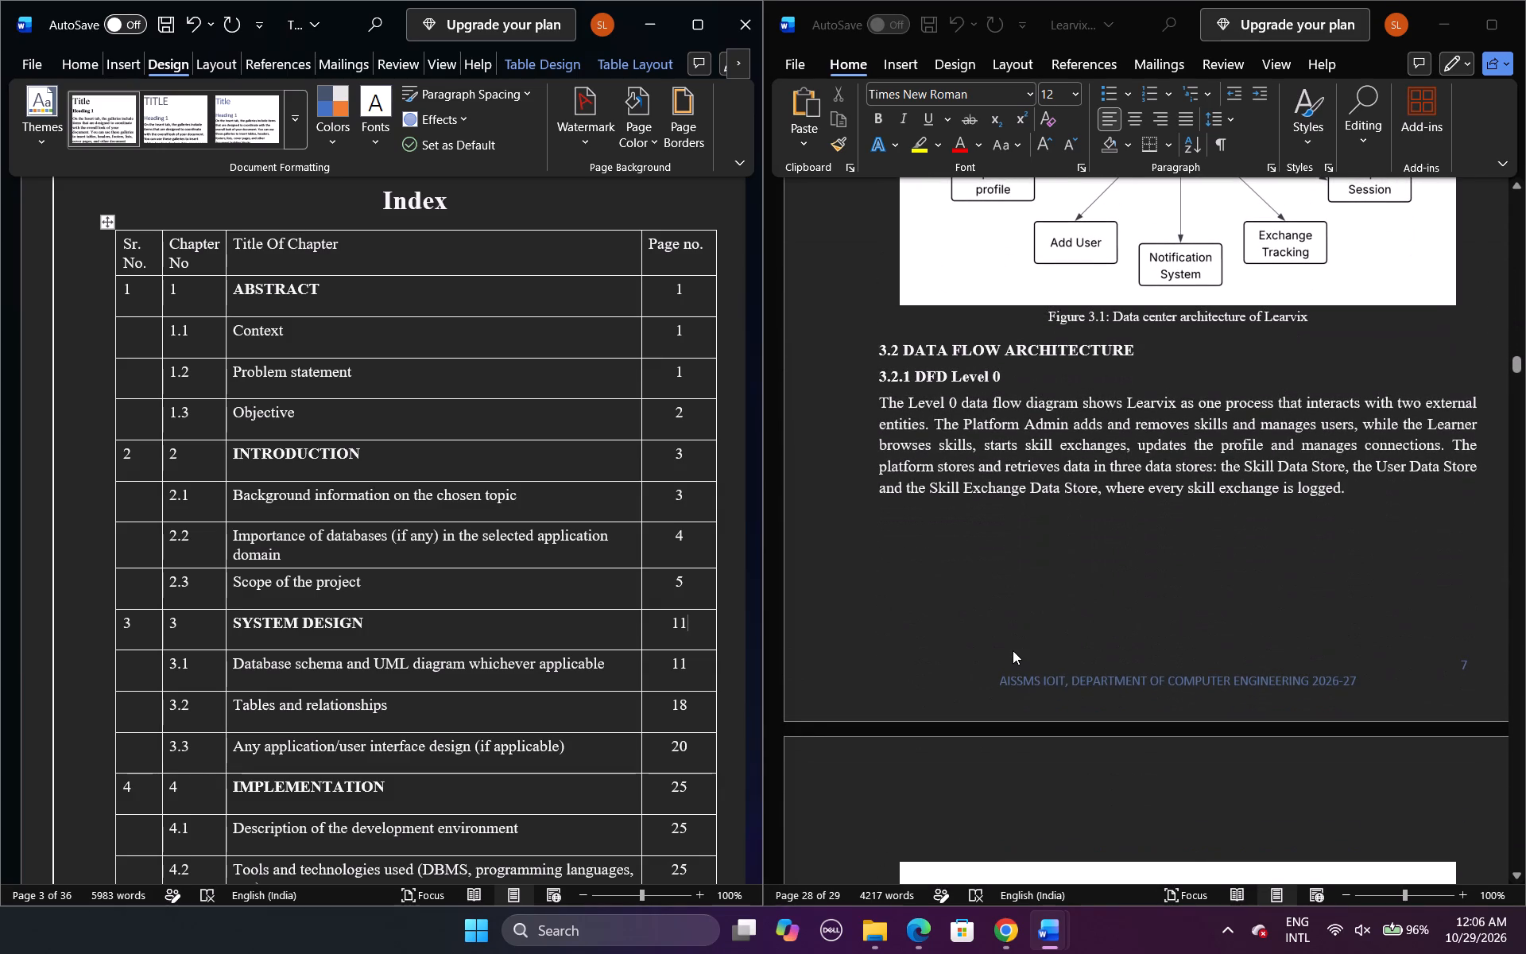
key(Down)
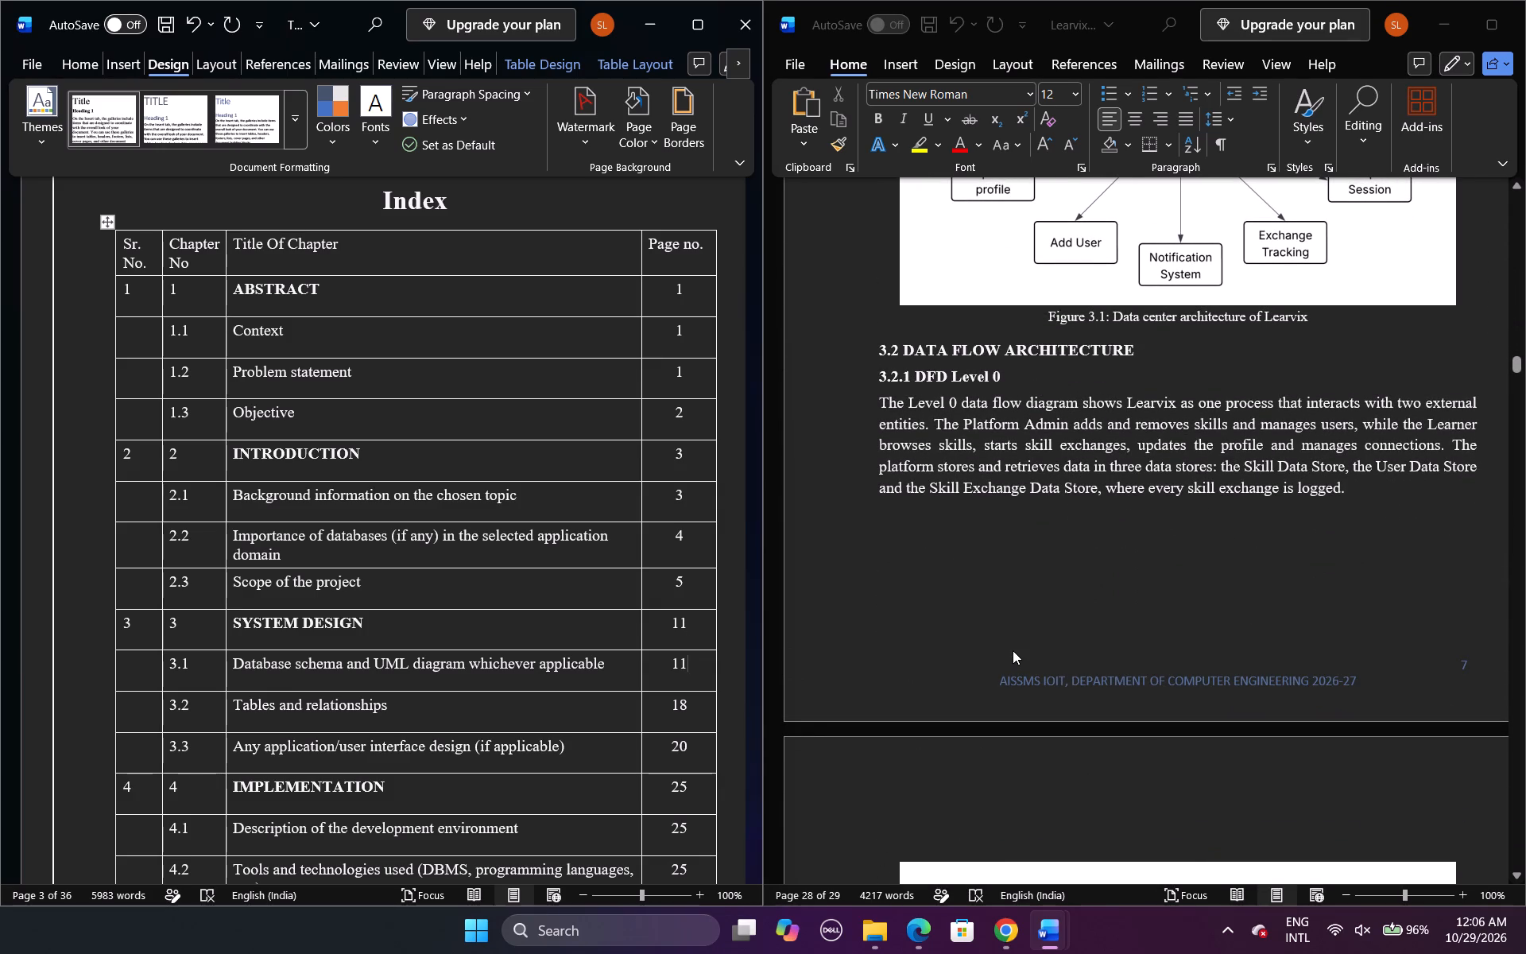
scroll(1019, 510, up, 2)
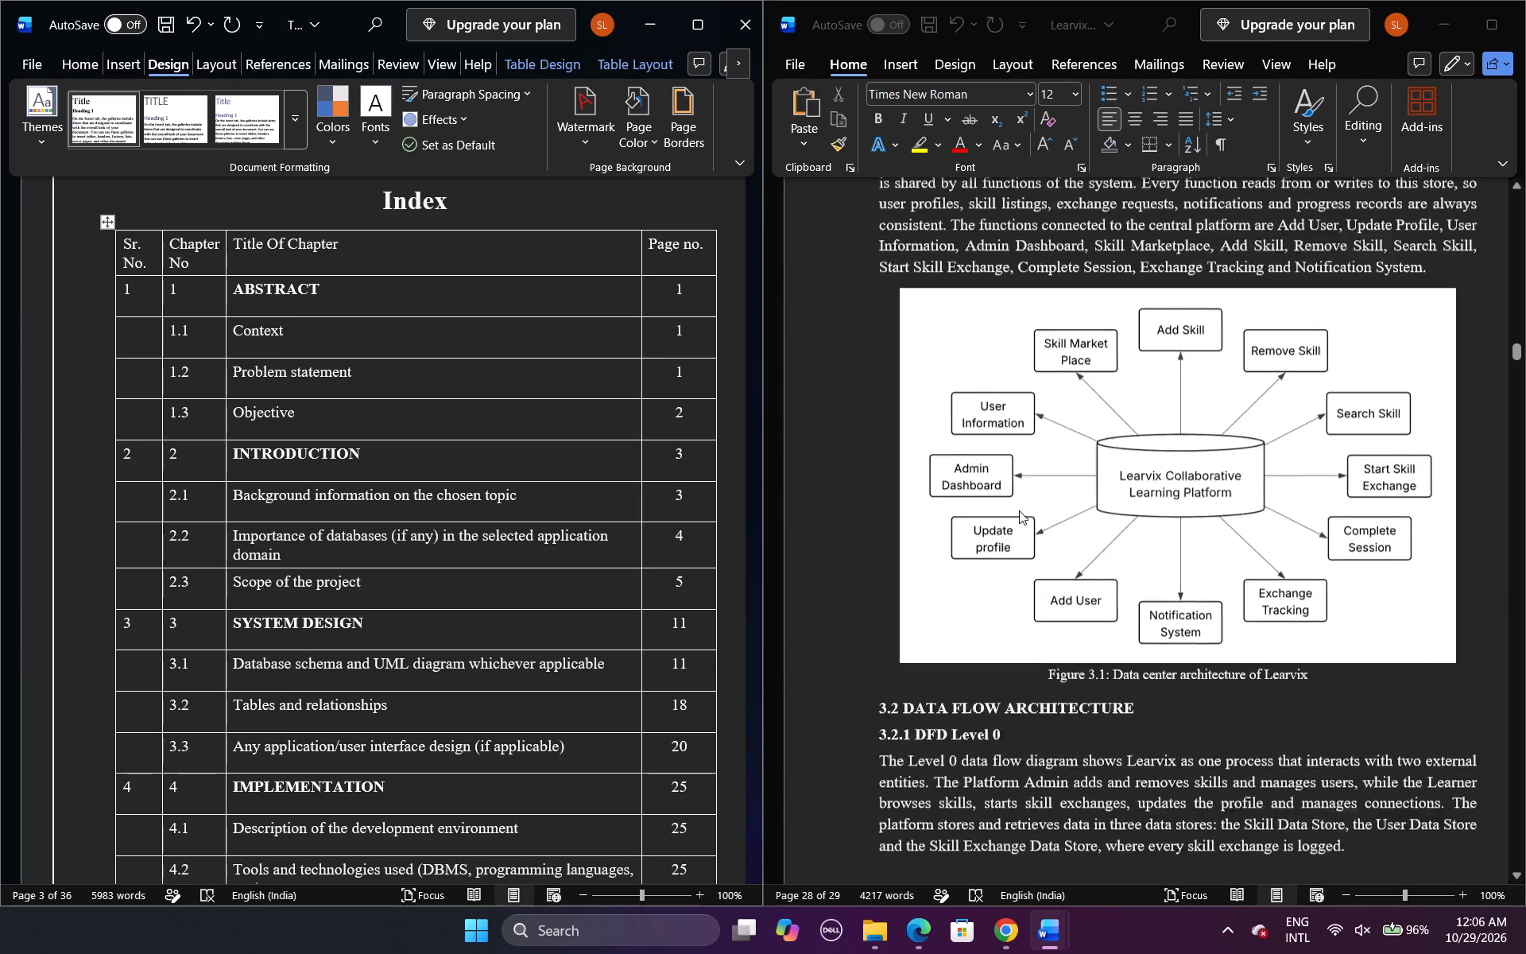
scroll(1019, 510, up, 4)
scroll(1019, 510, down, 2)
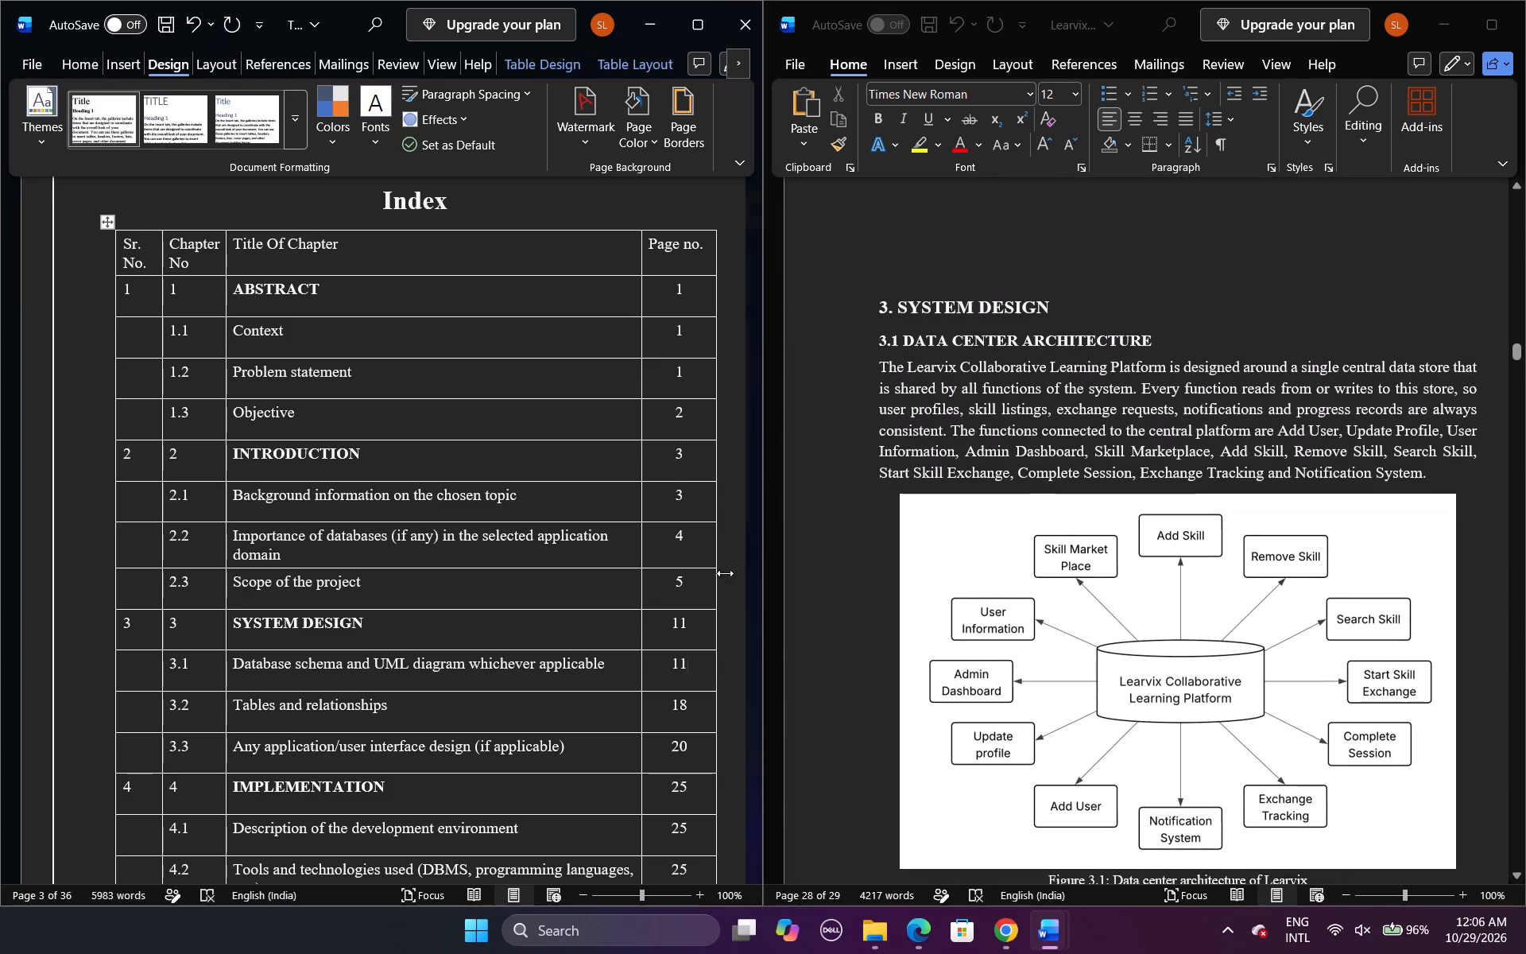
key(Up)
key(BackSpace)
key(BackSpace)
key(7)
Set the Index page numbers of 3.1 Database schema and UML diagram and 3.2 Tables and relationships to 7.
key(Down)
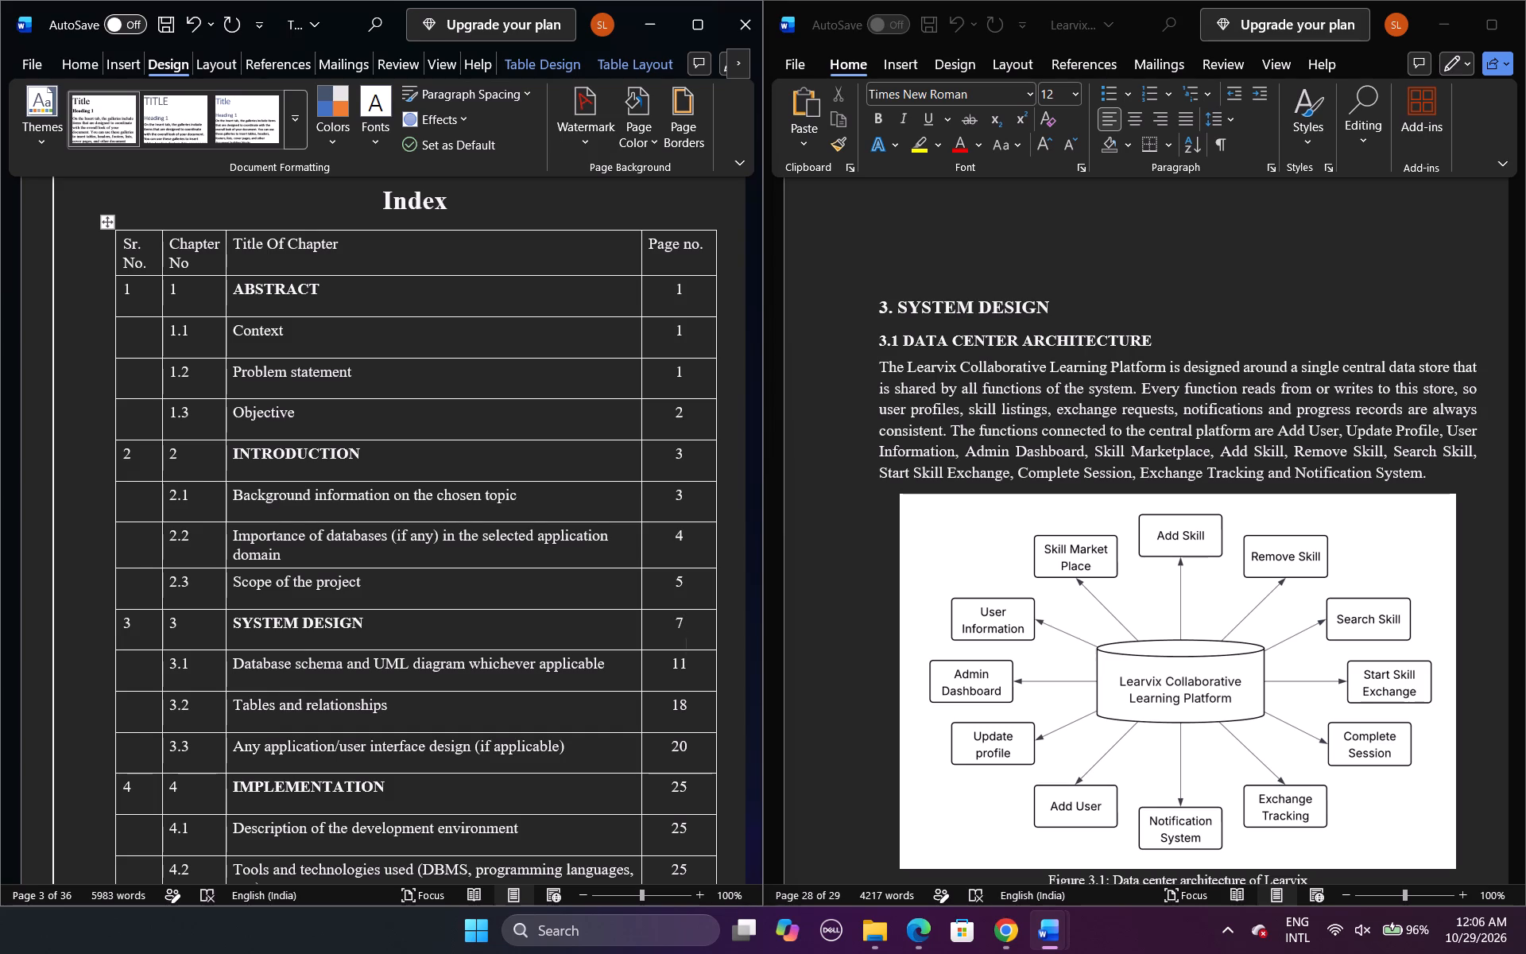
key(BackSpace)
key(BackSpace)
key(7)
key(Down)
key(BackSpace)
key(BackSpace)
key(7)
Find section 3.4 UML Diagrams in the reference report and set the Index page number of 3.1 Database schema and UML diagram to 10.
scroll(881, 702, down, 5)
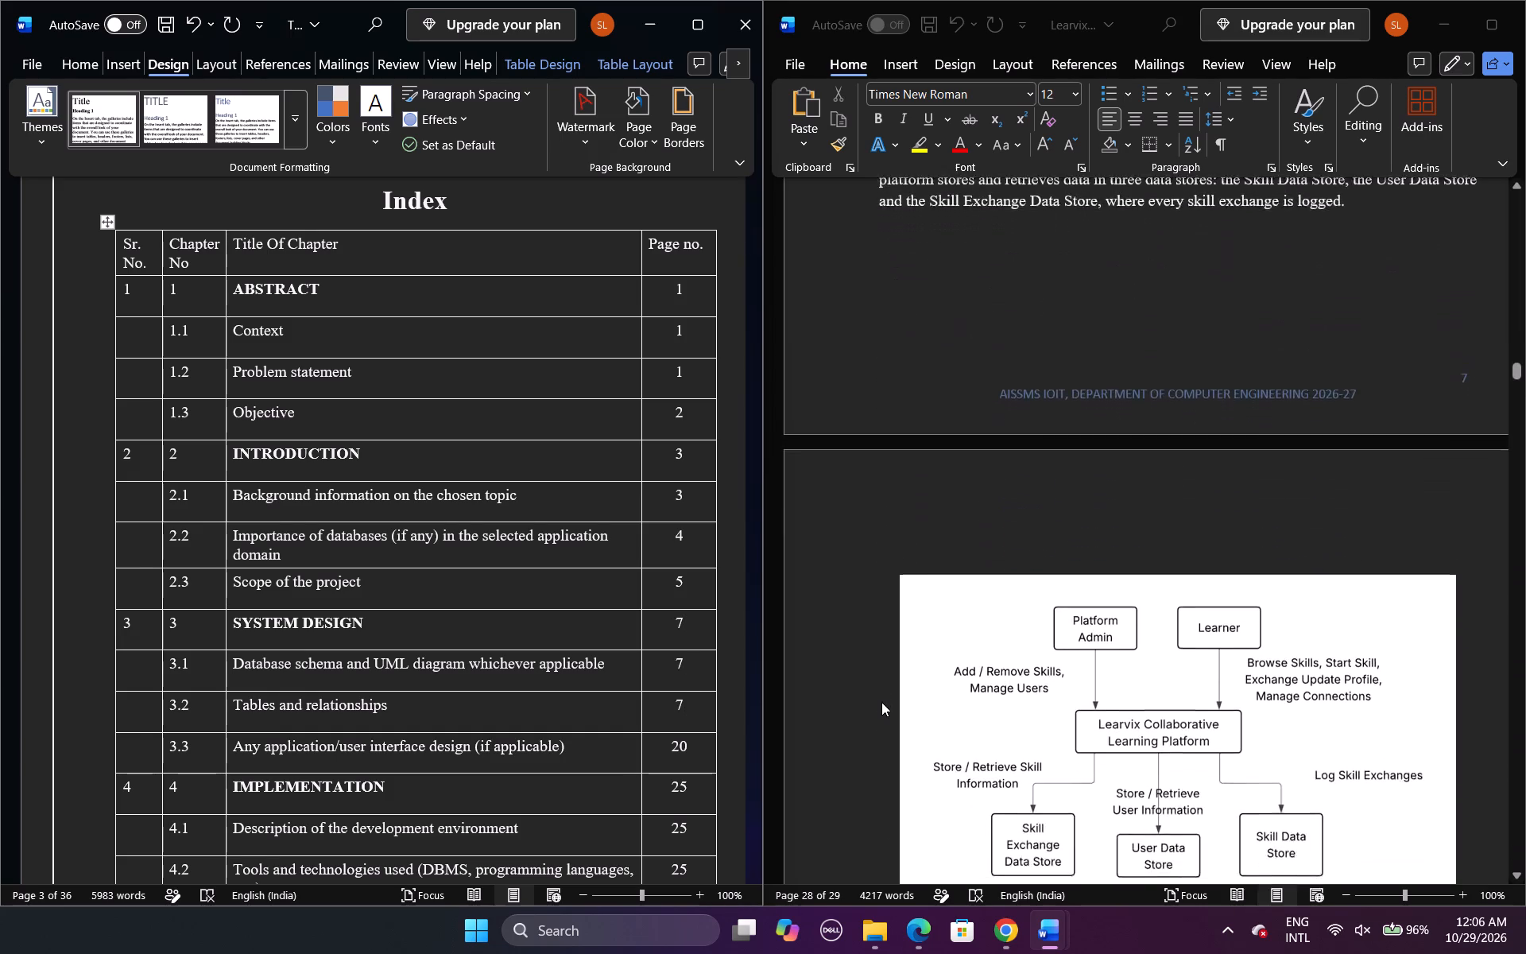
scroll(881, 702, down, 1)
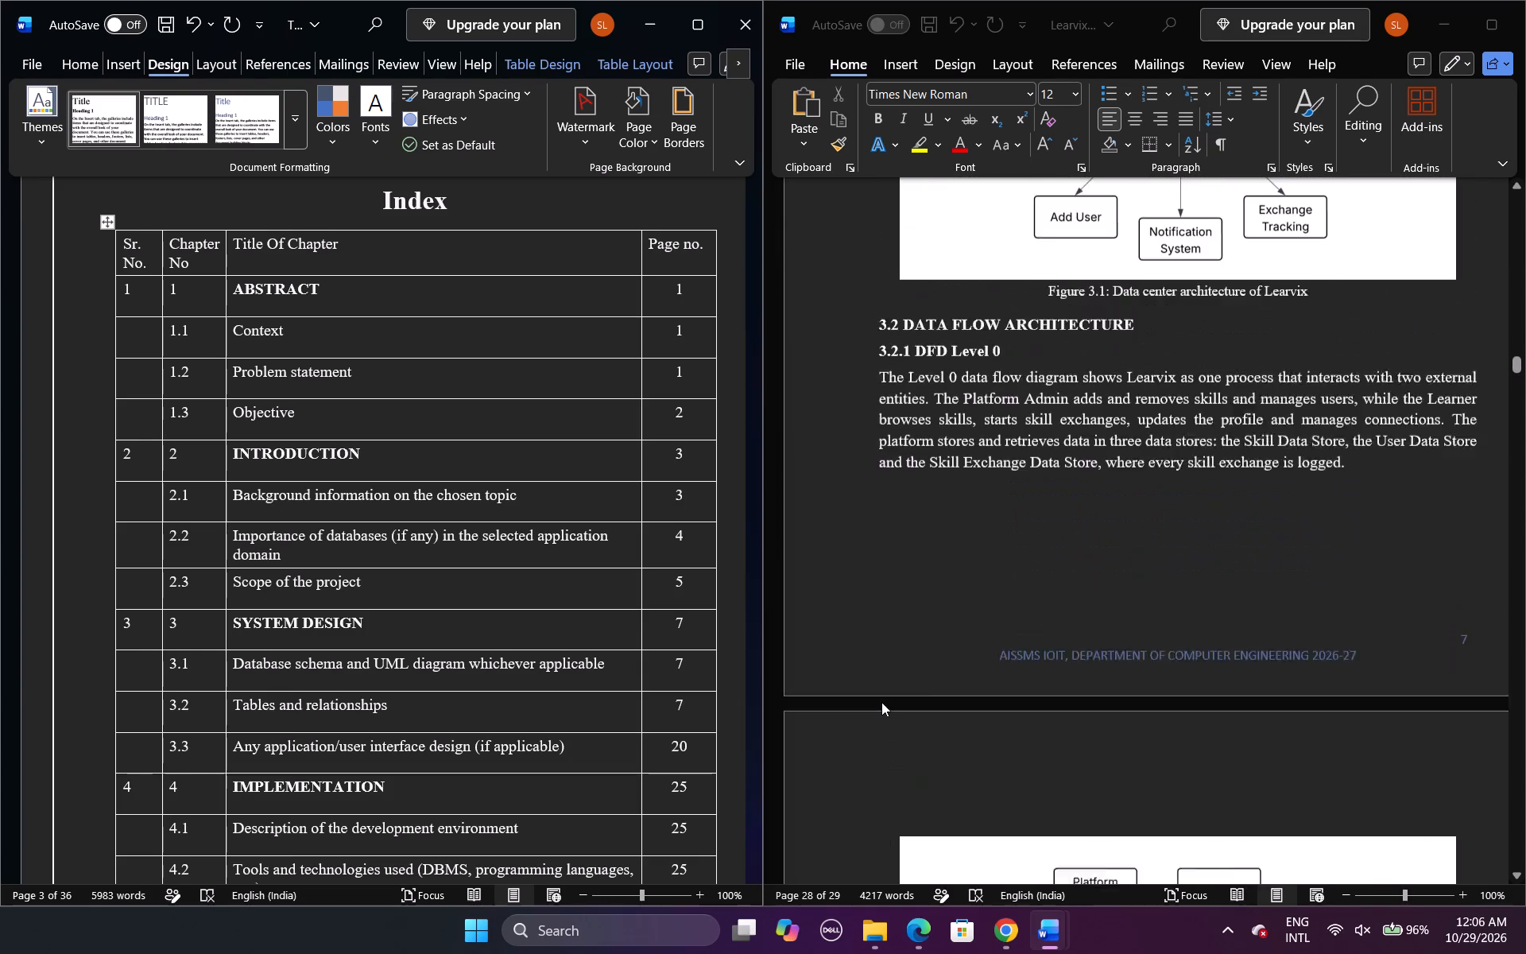
scroll(881, 702, down, 2)
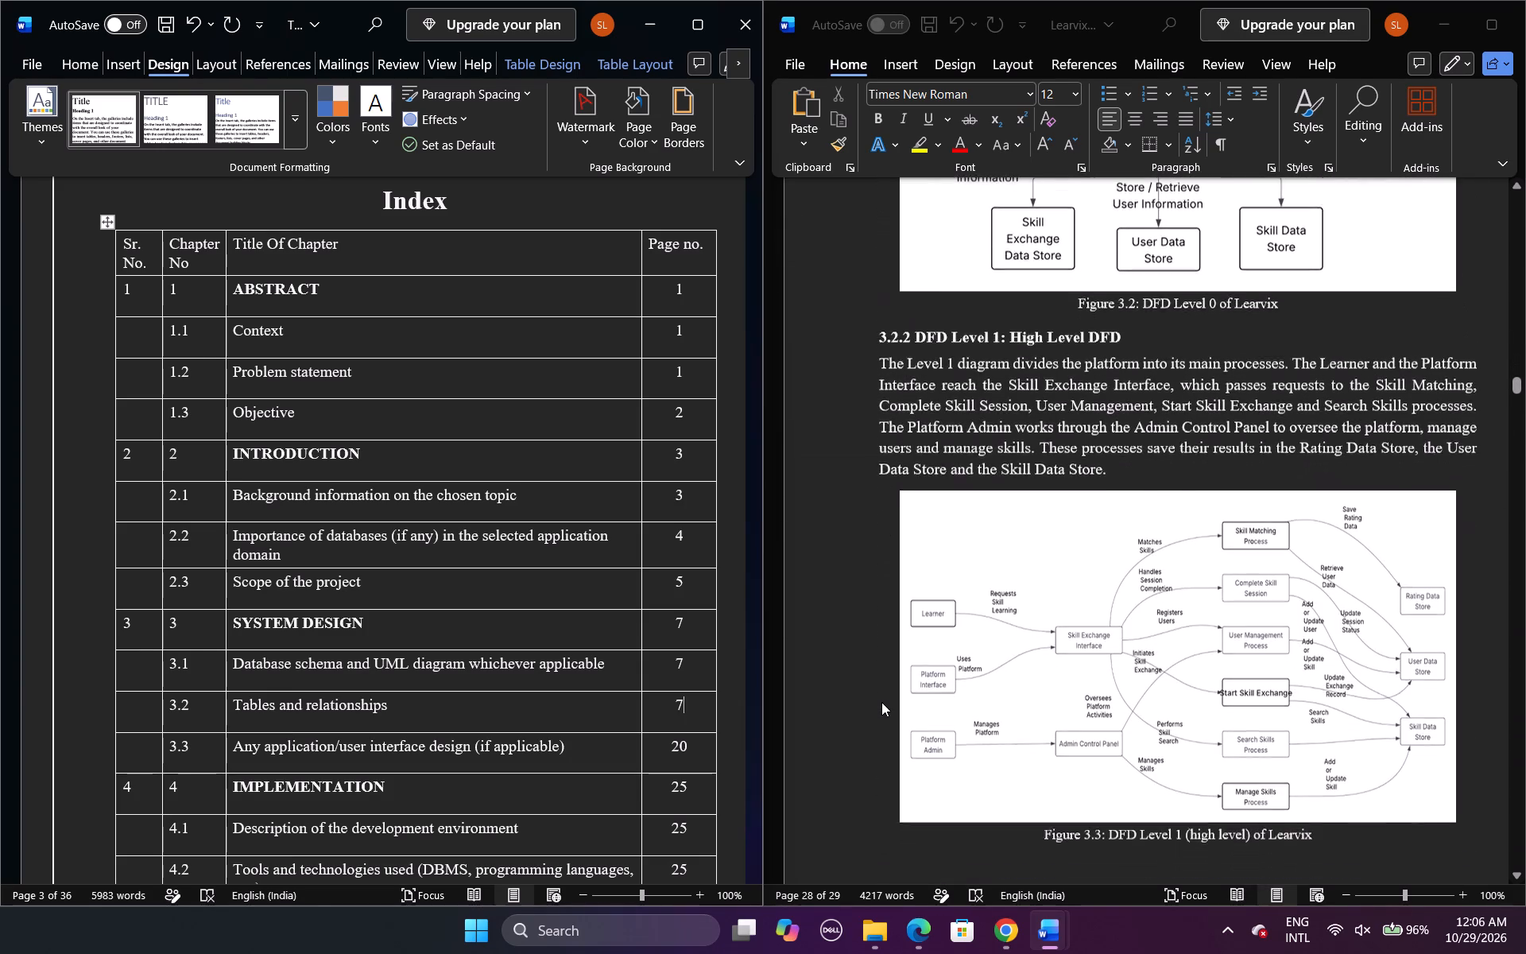
scroll(881, 702, down, 3)
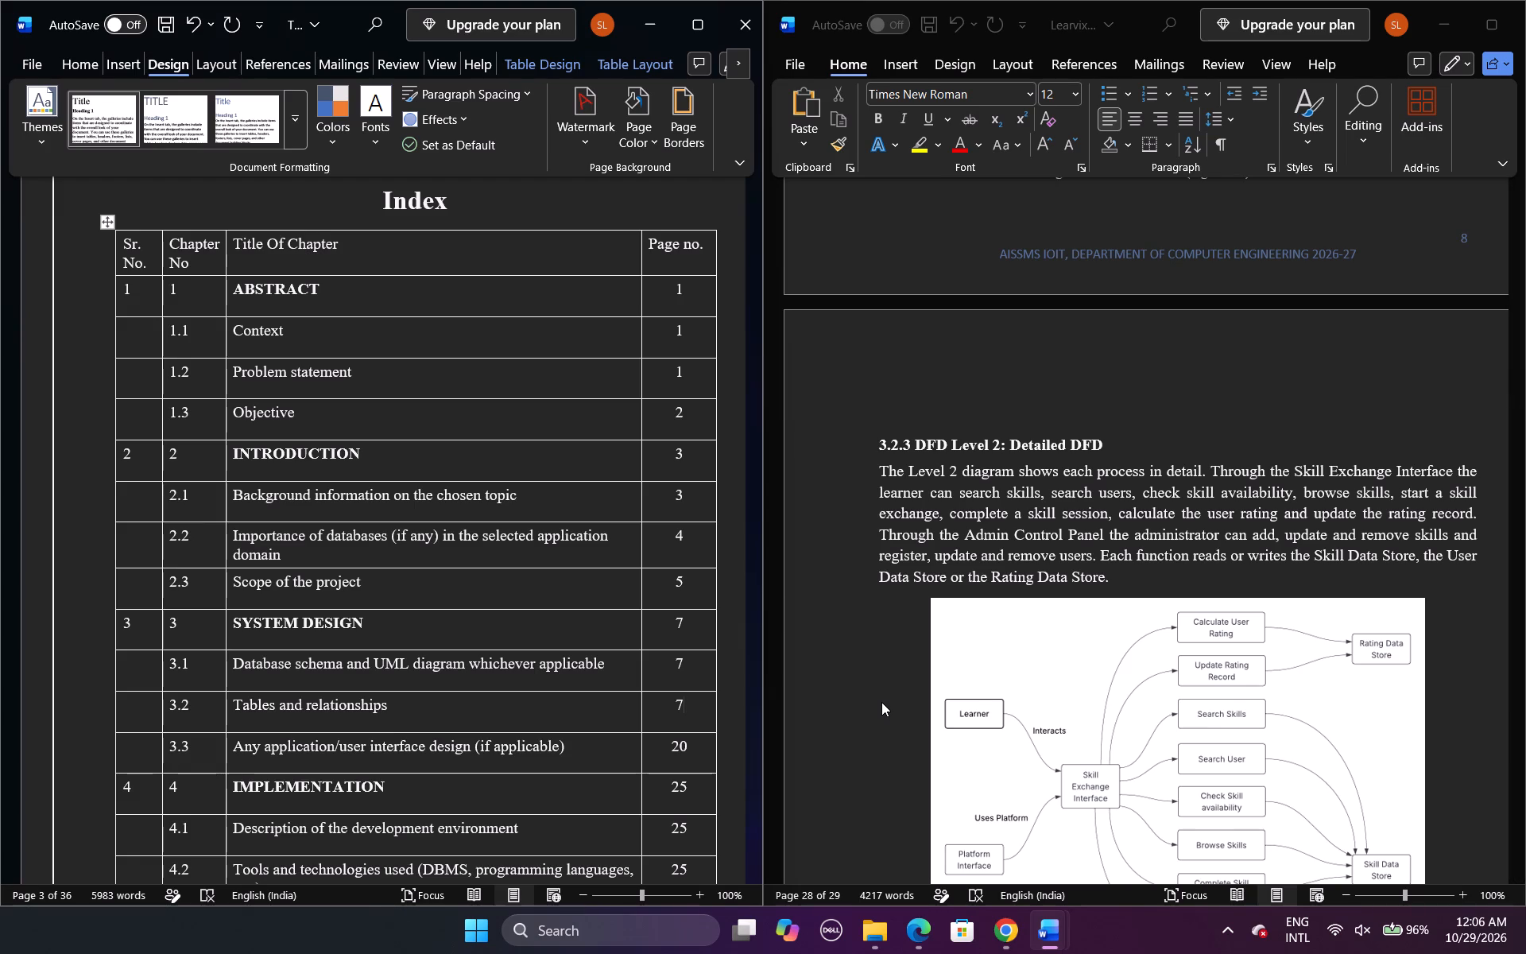
click(605, 663)
scroll(947, 687, down, 2)
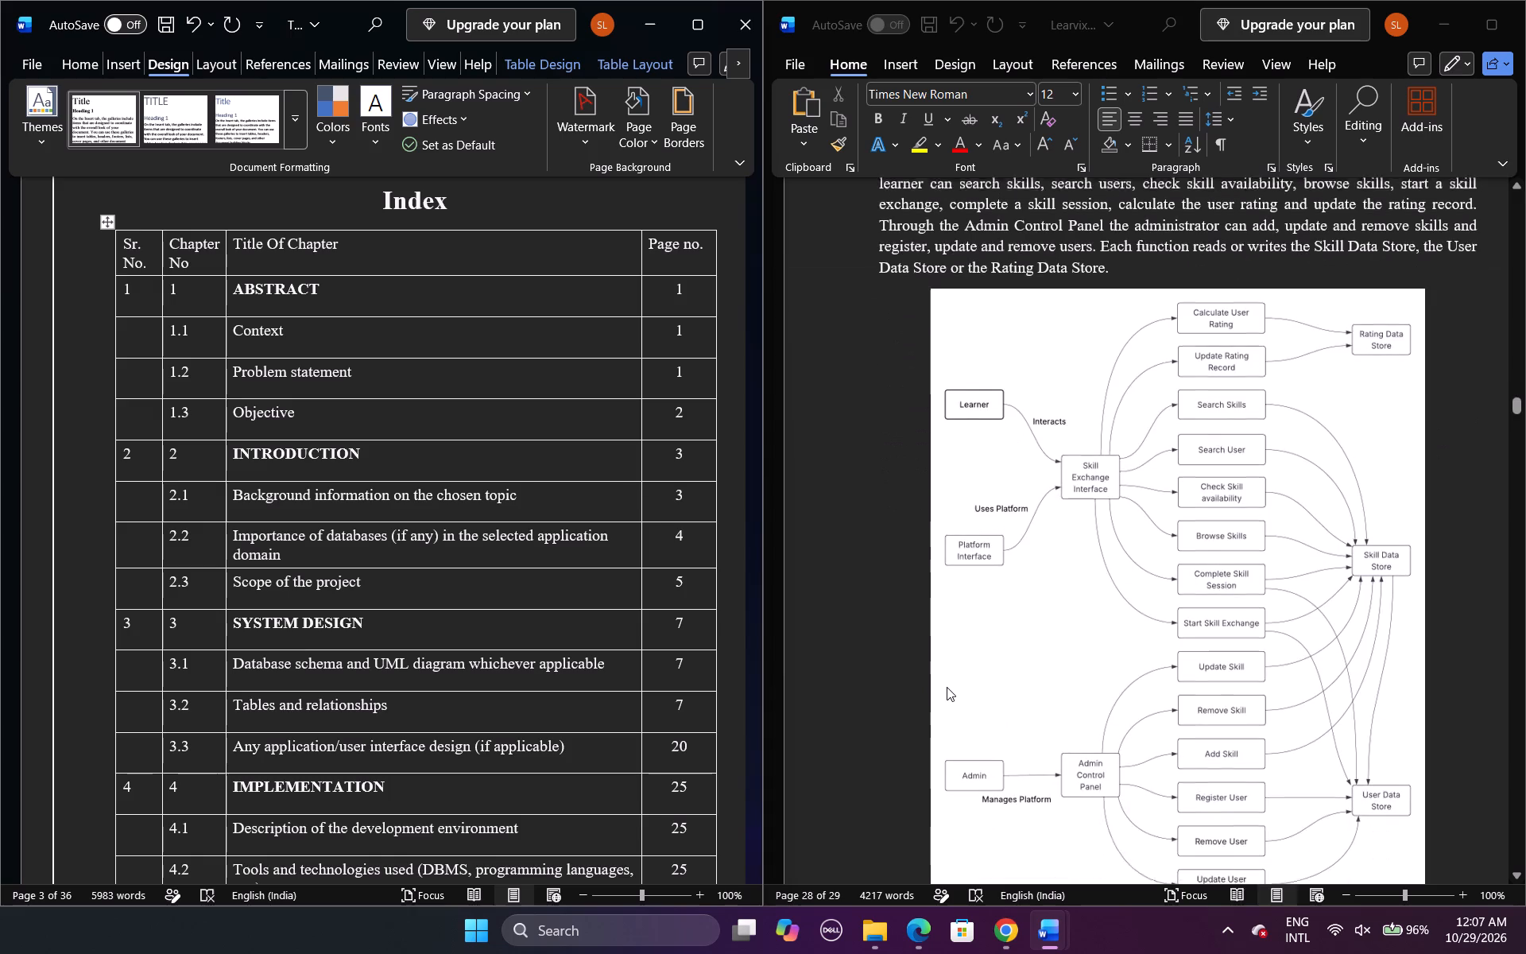
scroll(947, 687, down, 3)
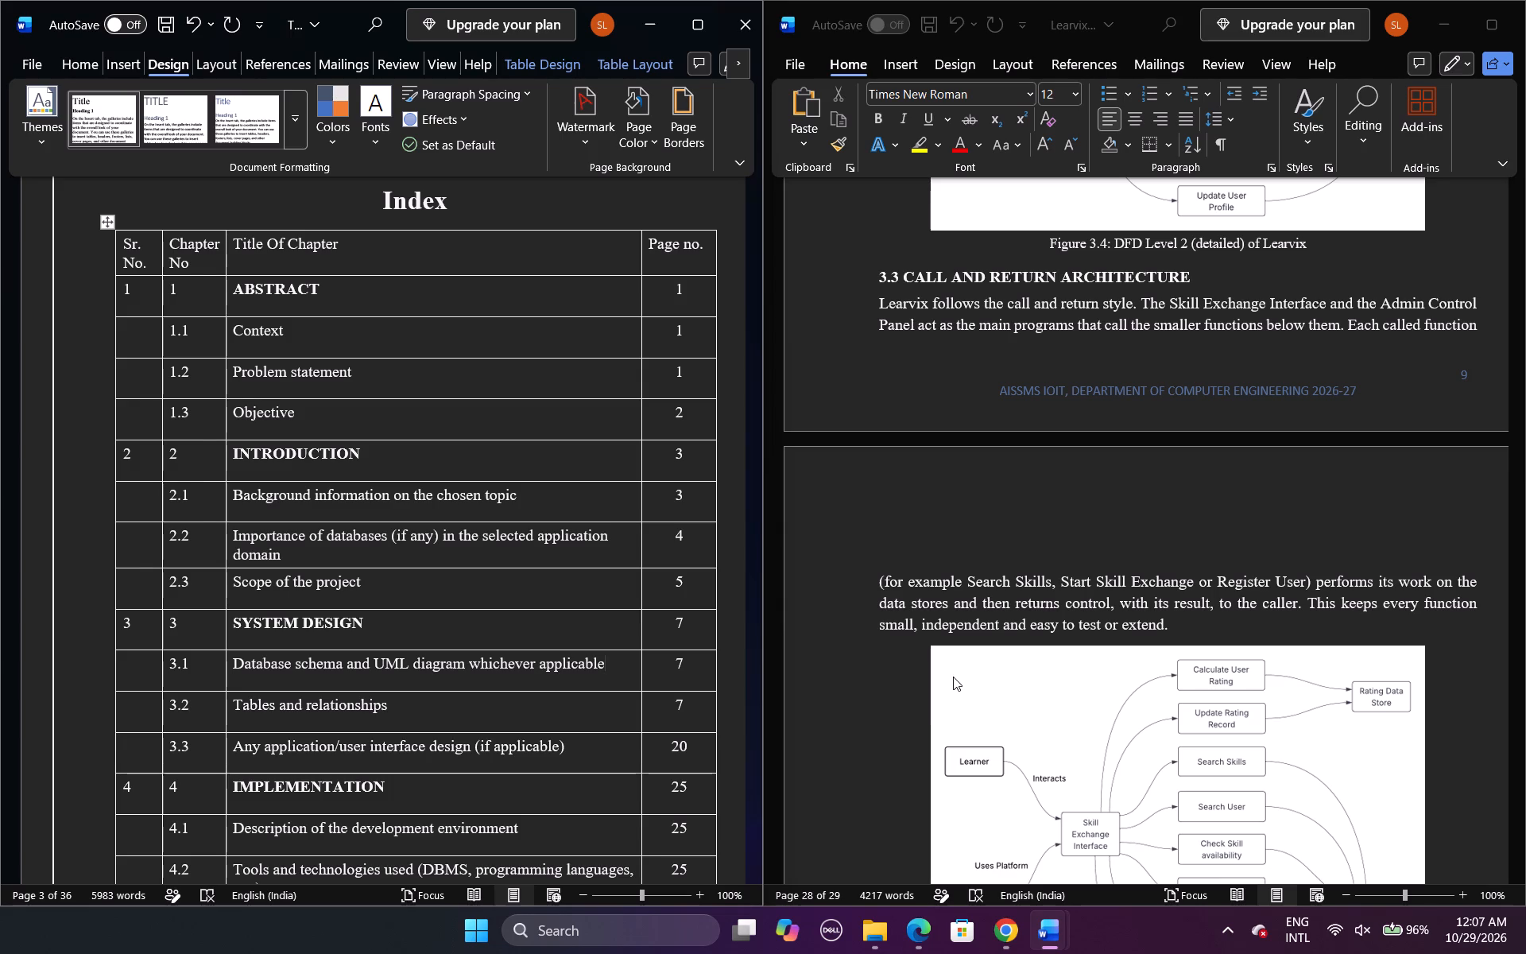
scroll(1236, 696, down, 3)
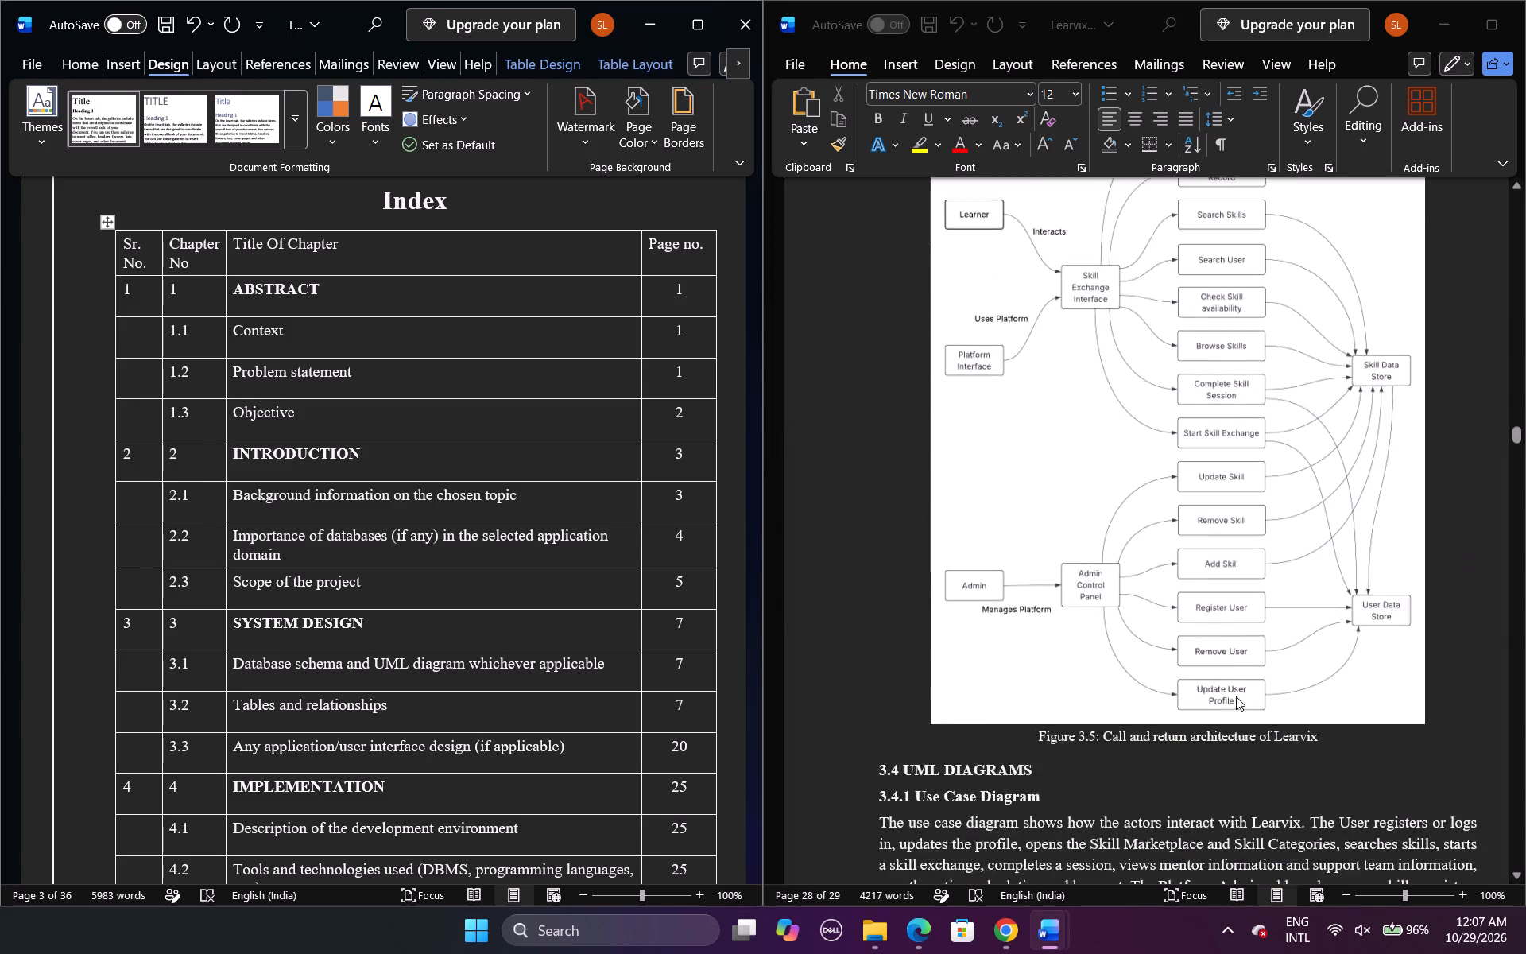
scroll(1236, 696, down, 2)
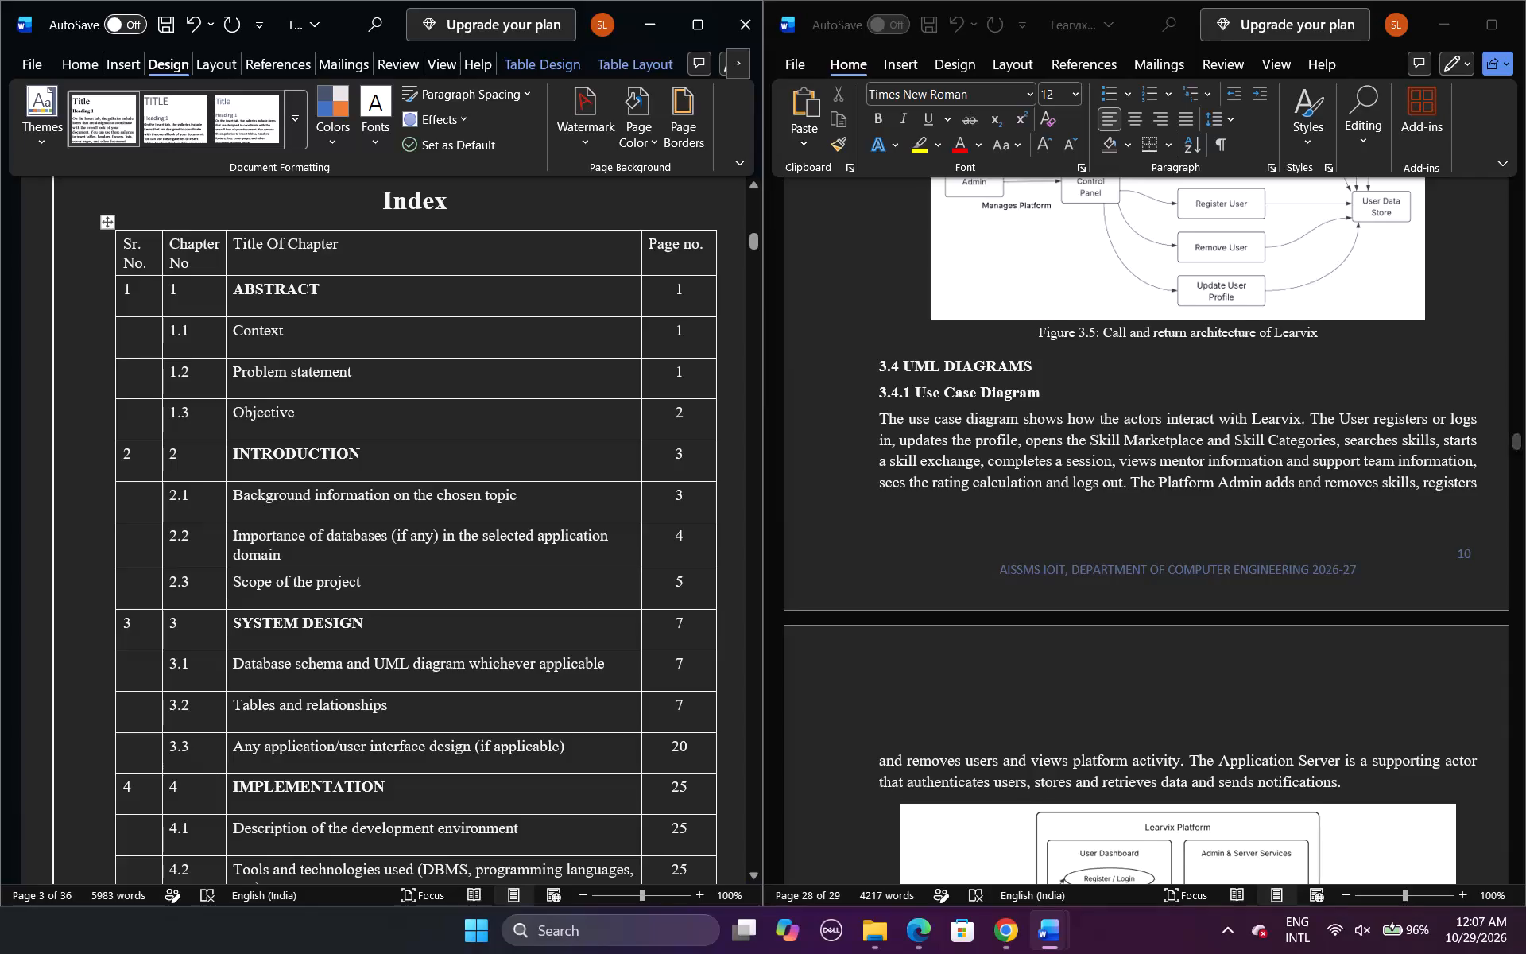
click(686, 670)
key(BackSpace)
text(10)
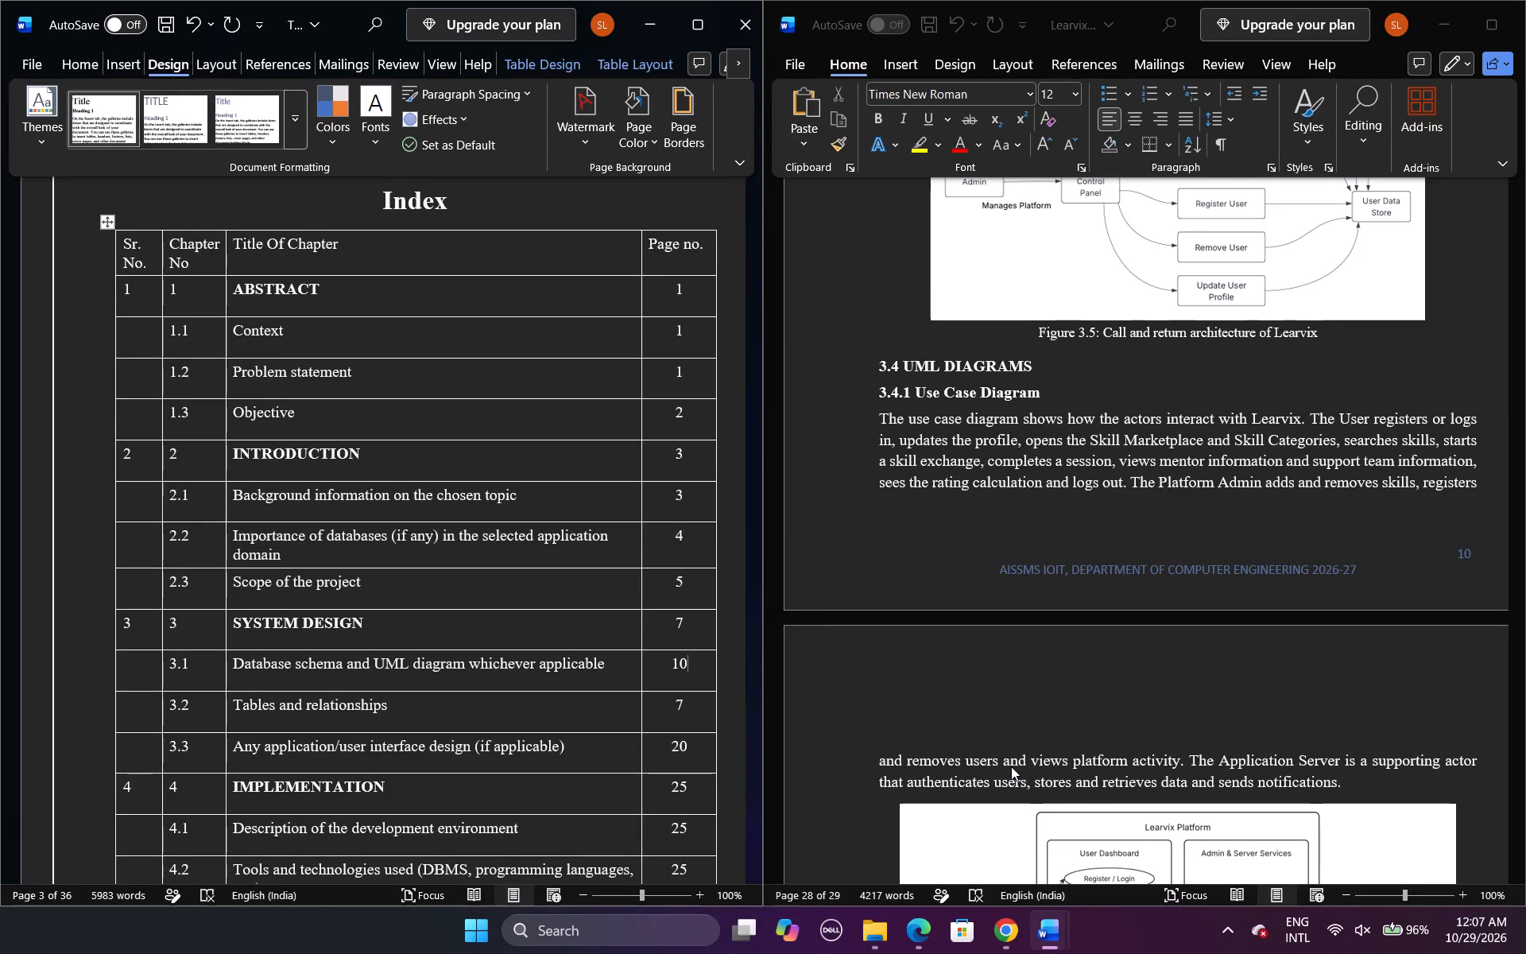
Look through the reference report's chapter 3 architecture and UML diagram sections for the pages matching Index entries 3.2 and 3.3.
scroll(1011, 766, down, 6)
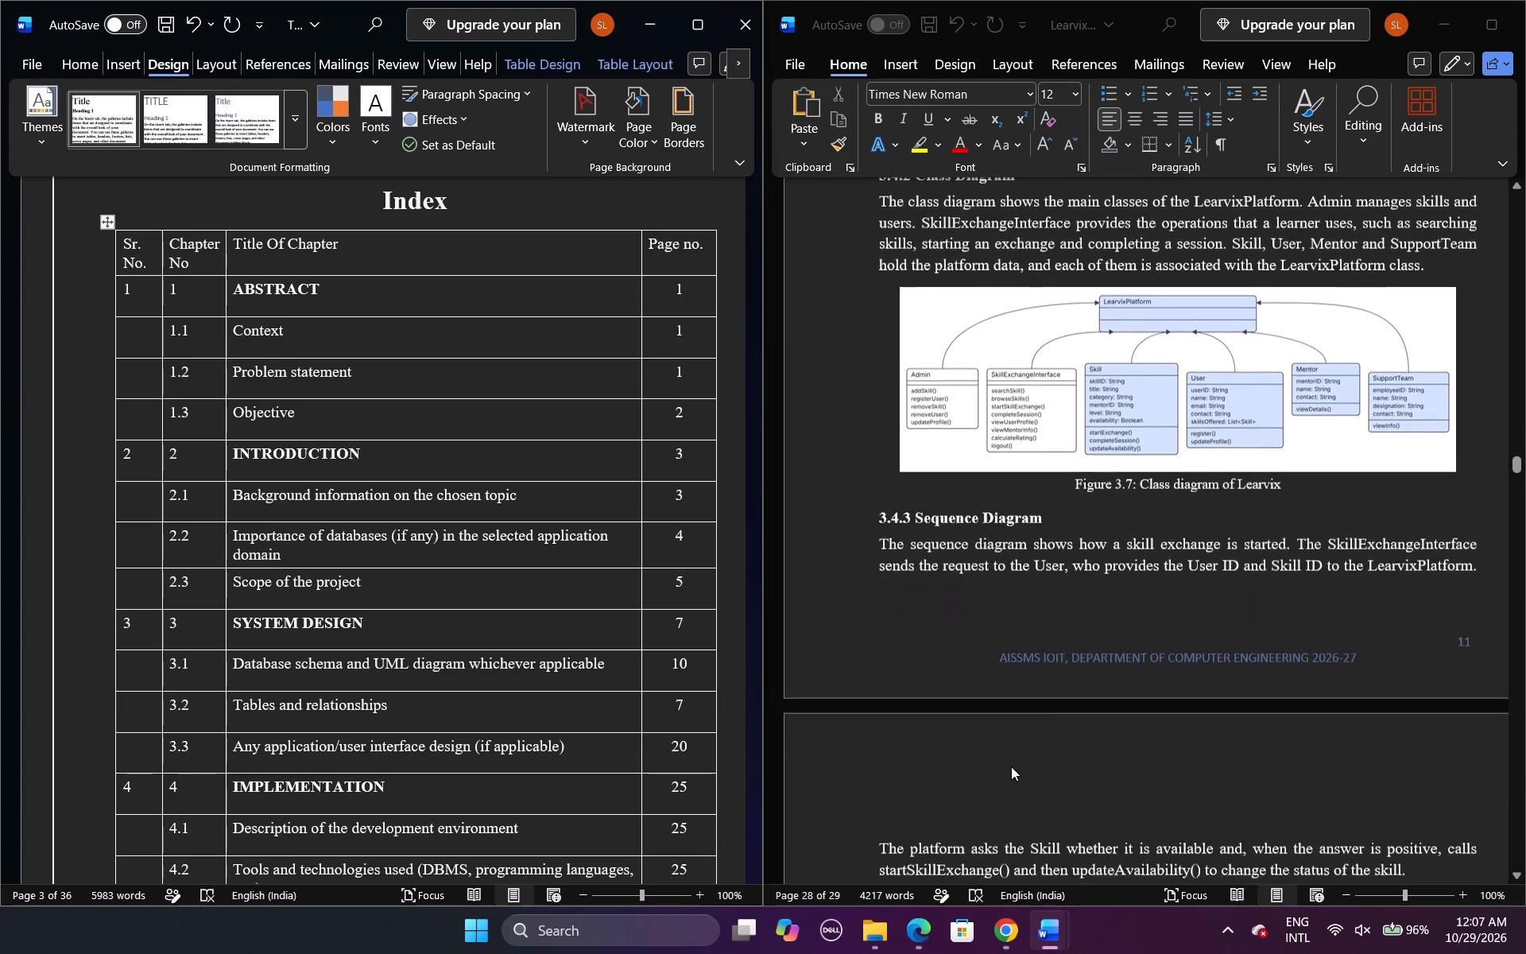
scroll(1011, 766, down, 6)
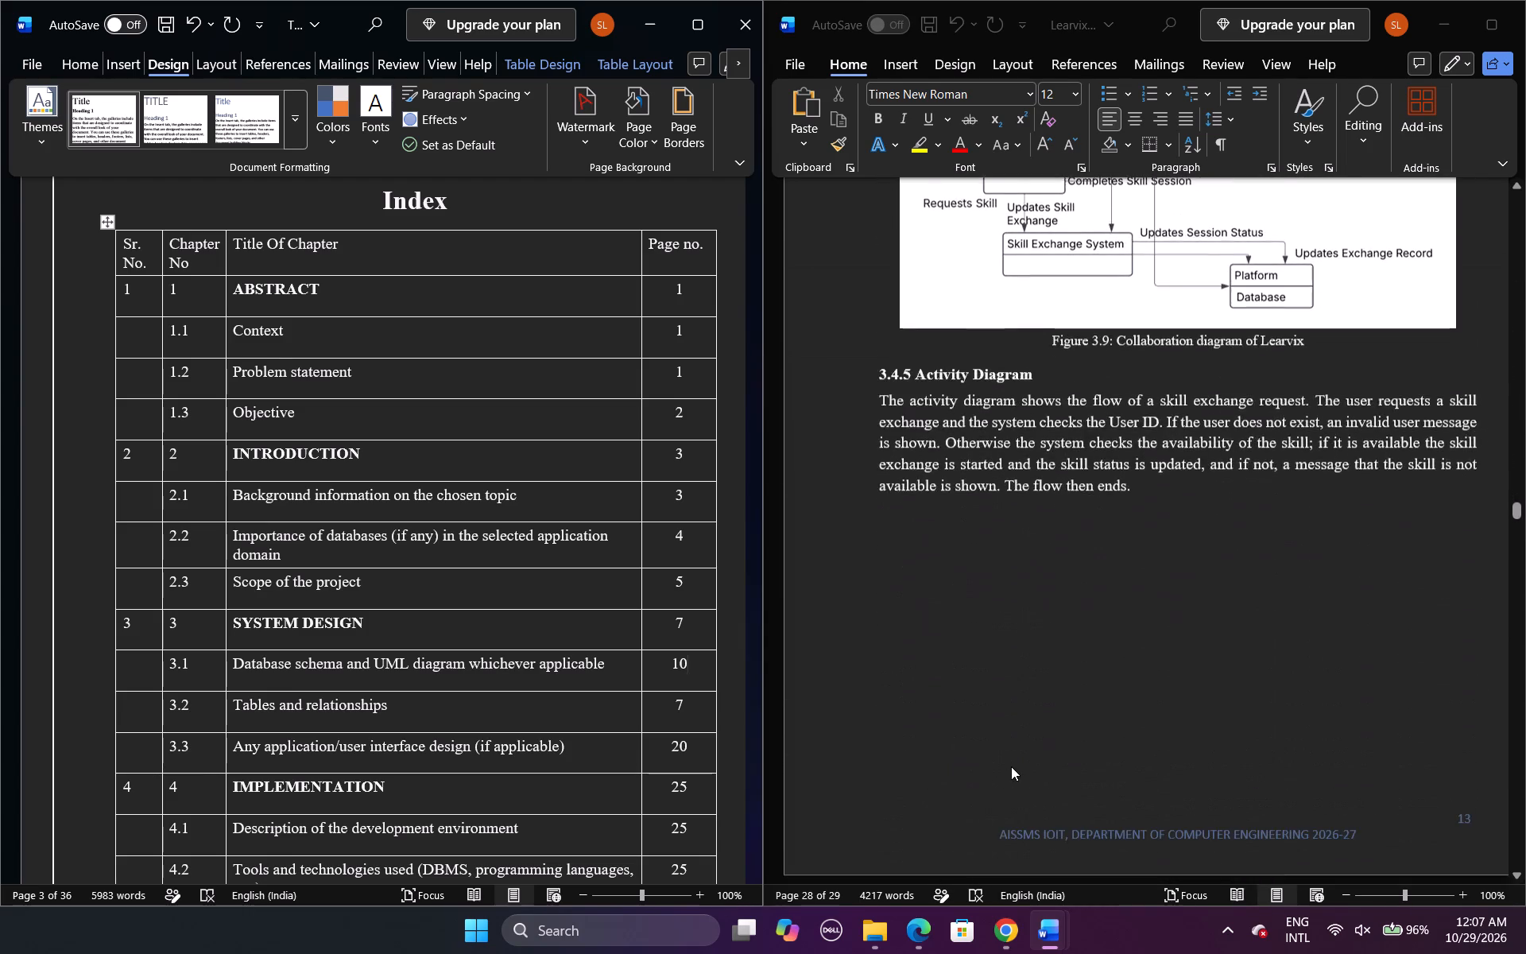
scroll(1011, 766, down, 5)
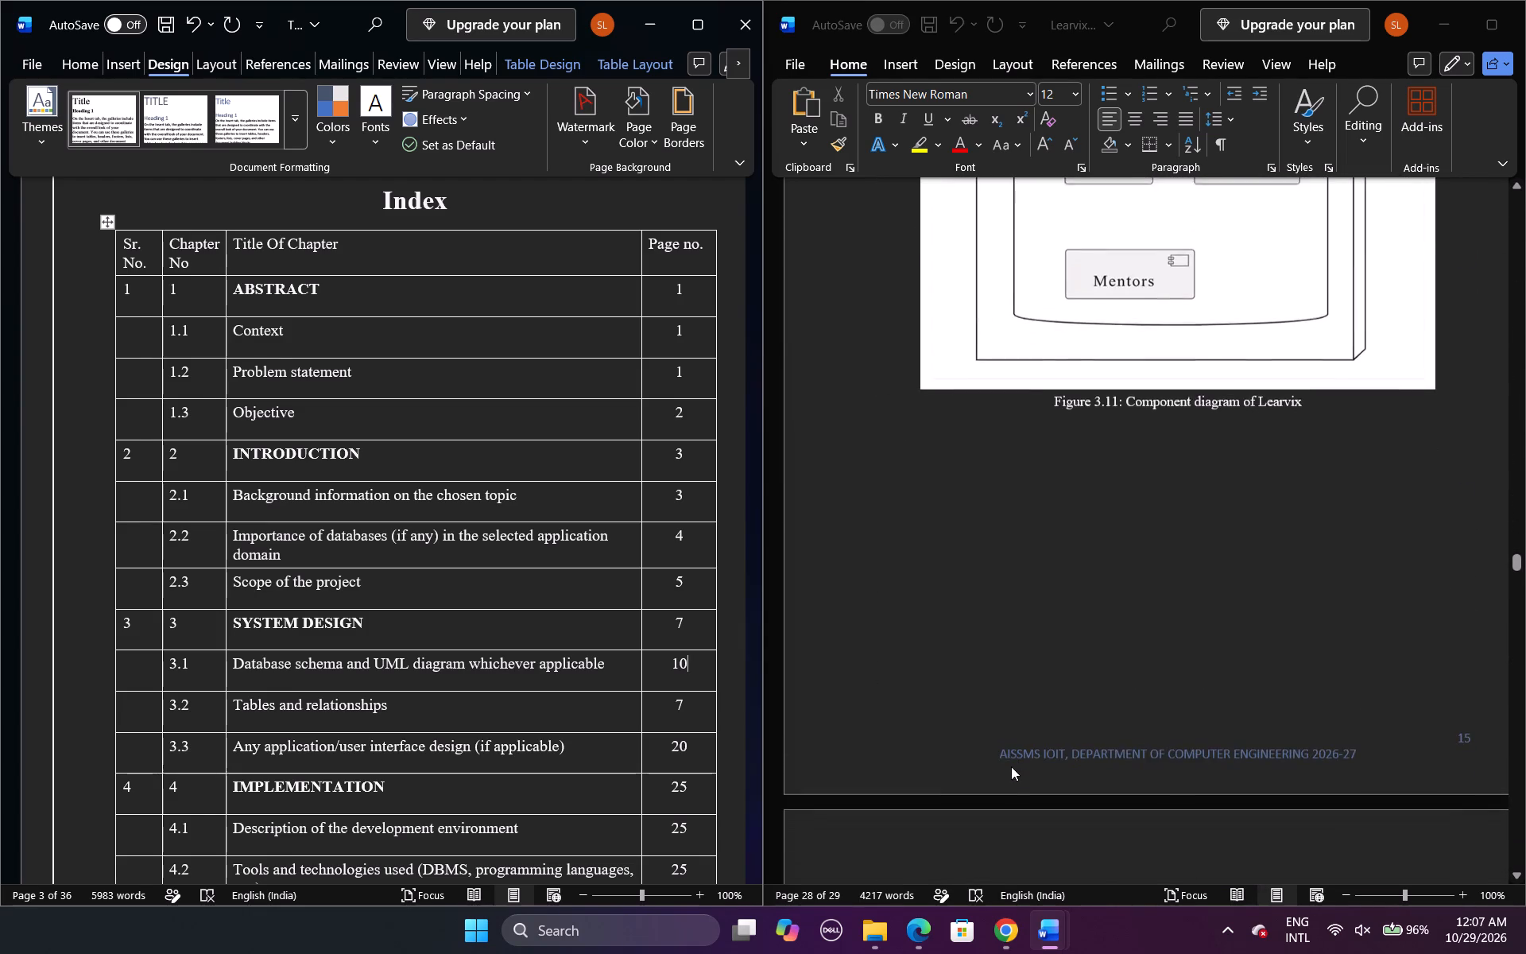
scroll(1011, 766, down, 1)
scroll(1011, 766, up, 2)
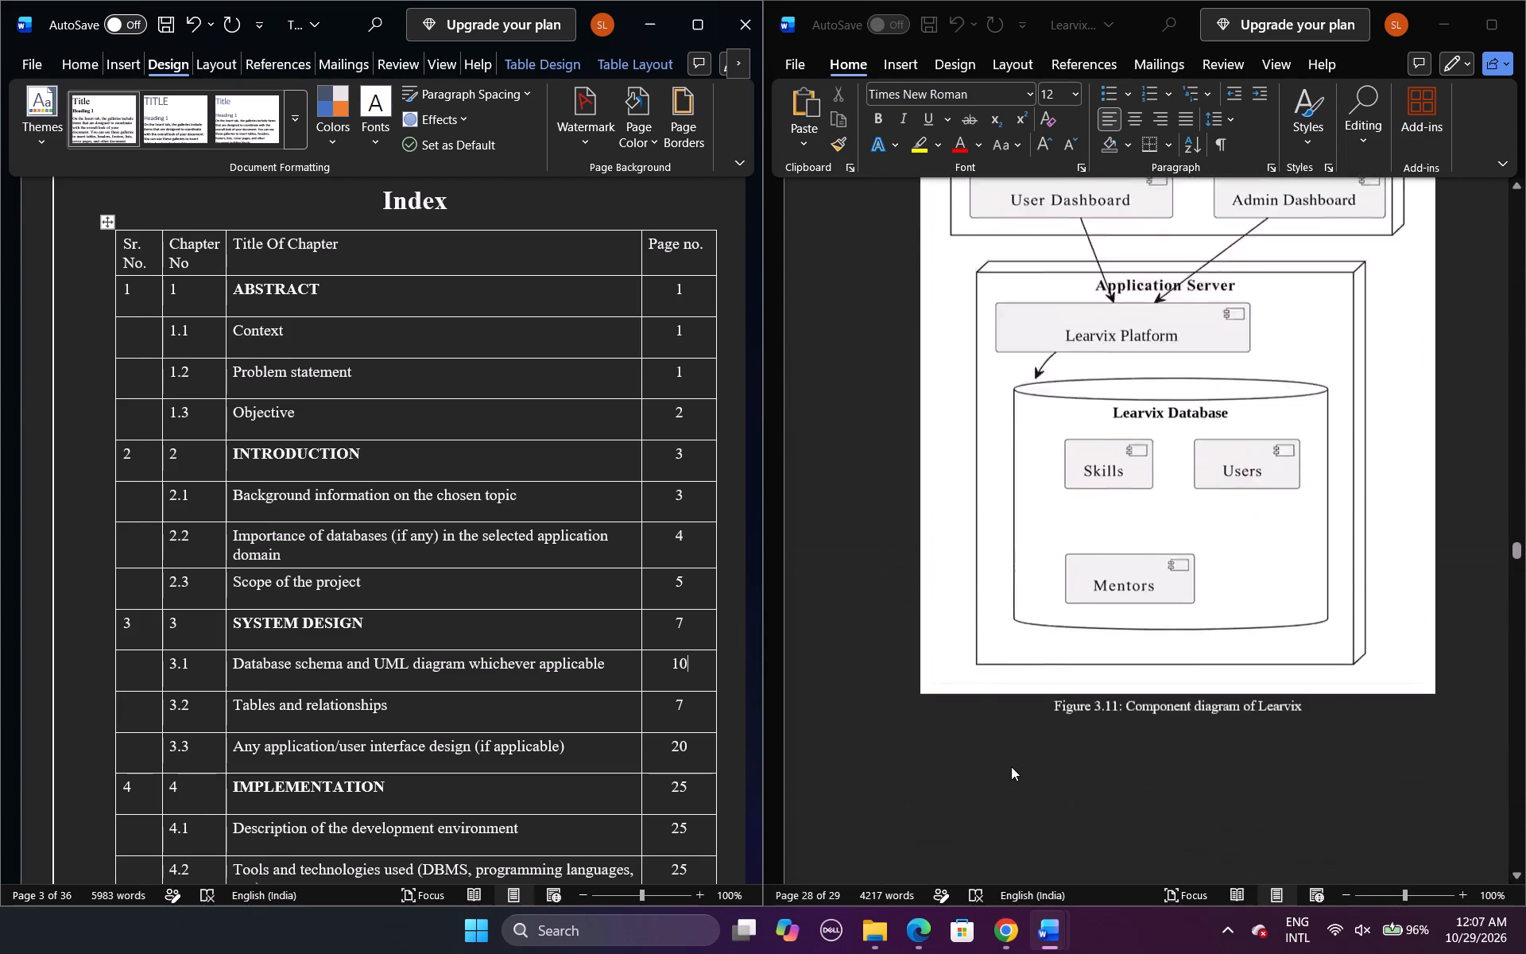
scroll(1011, 766, up, 6)
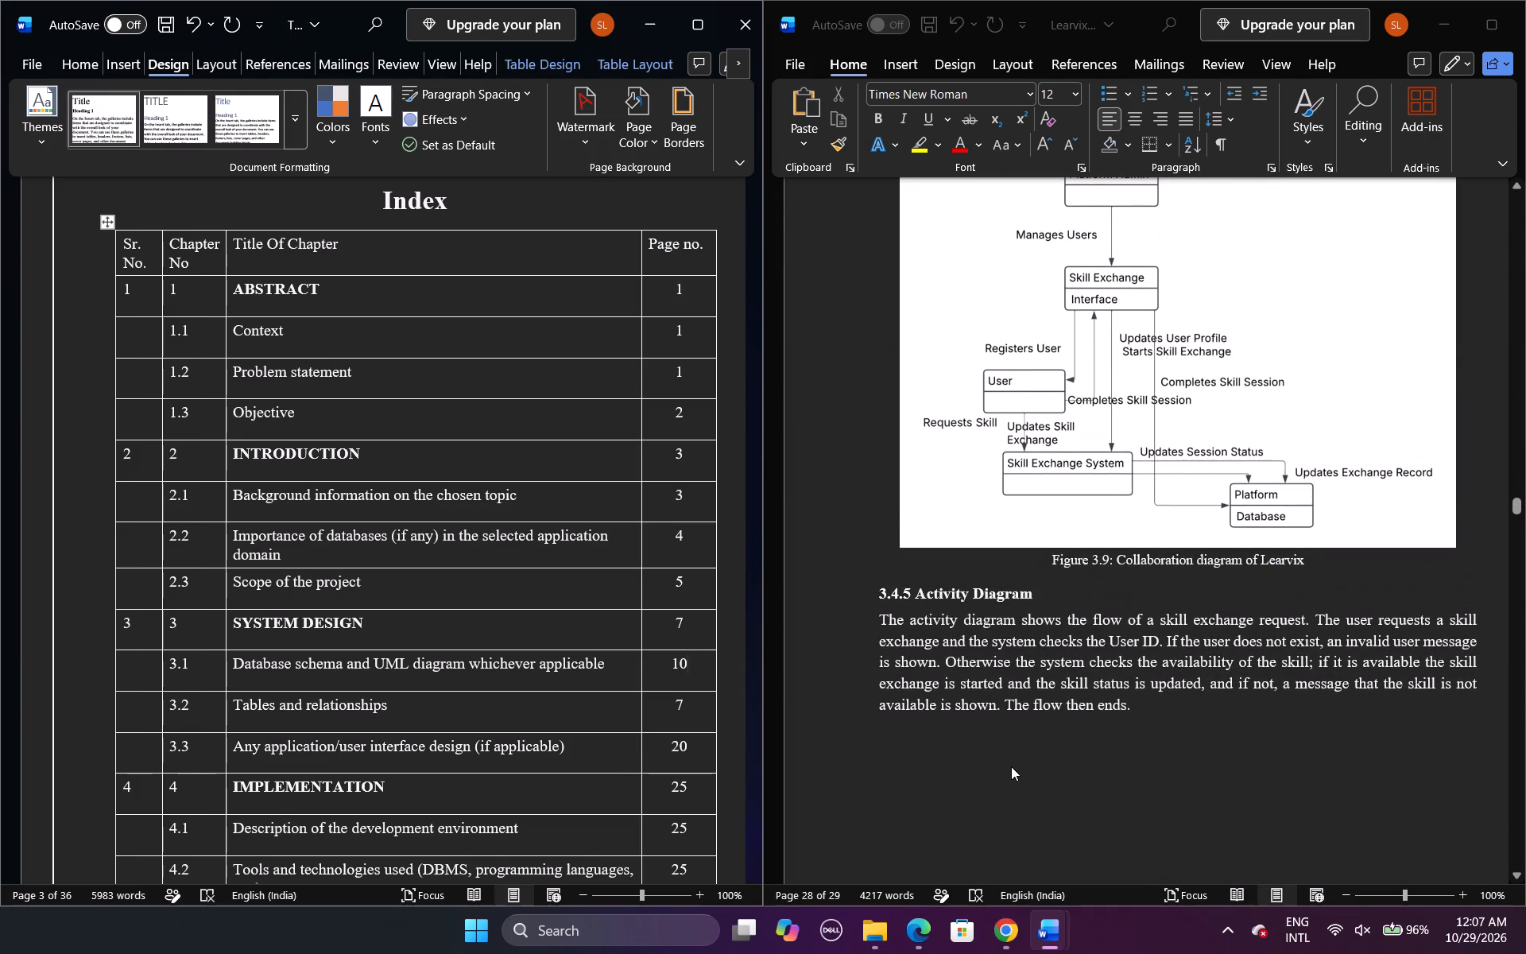
scroll(1011, 766, up, 6)
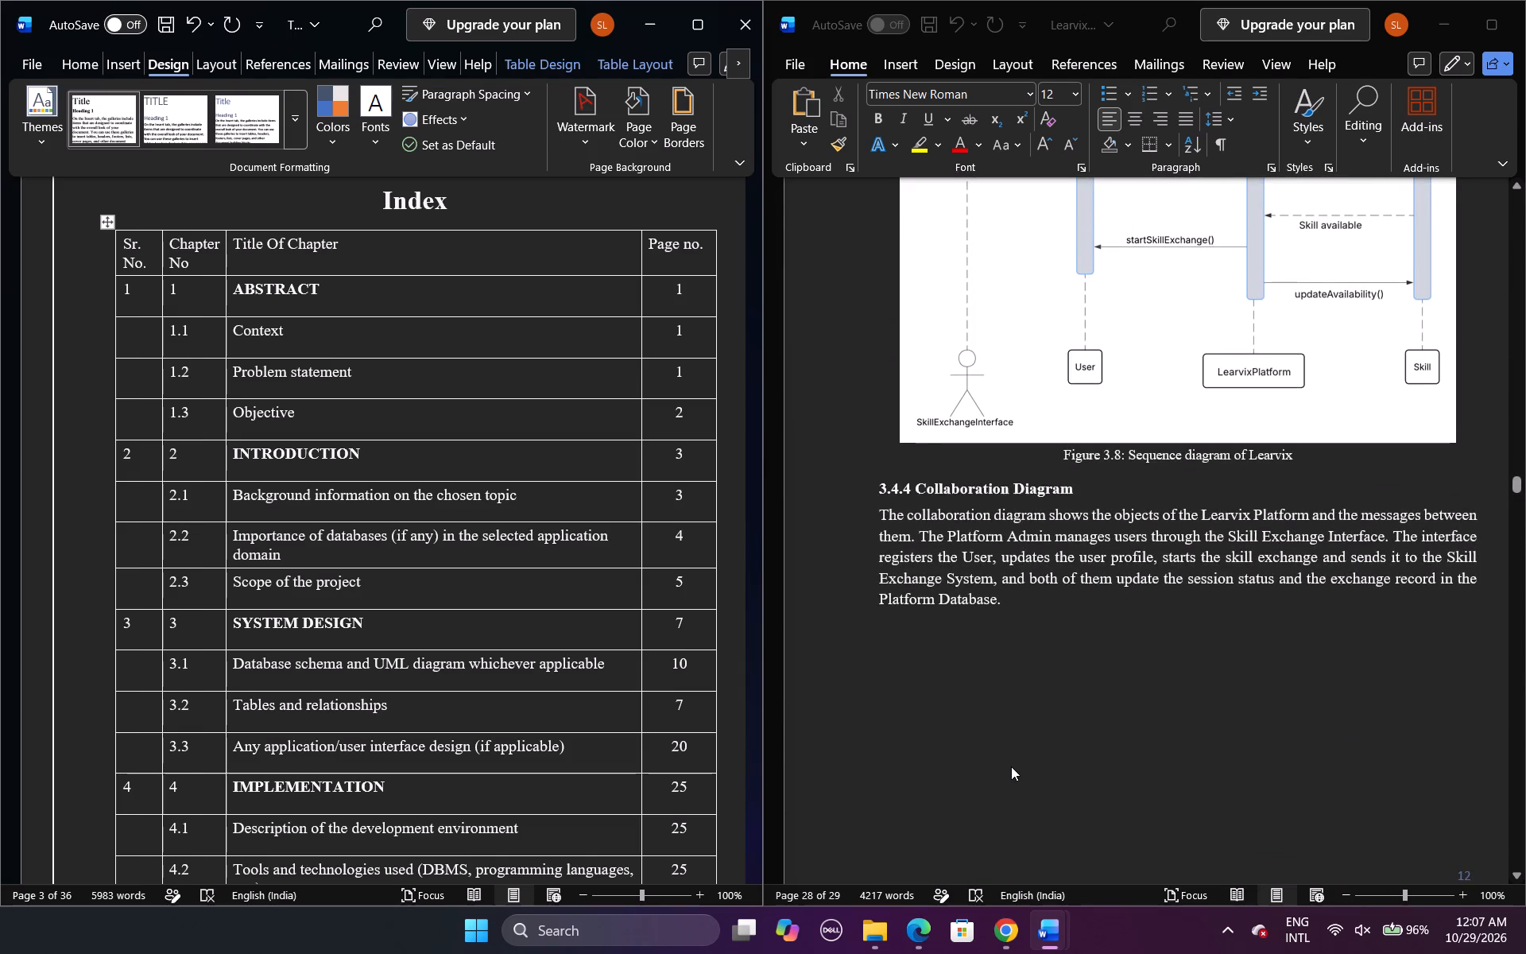
scroll(1011, 766, up, 5)
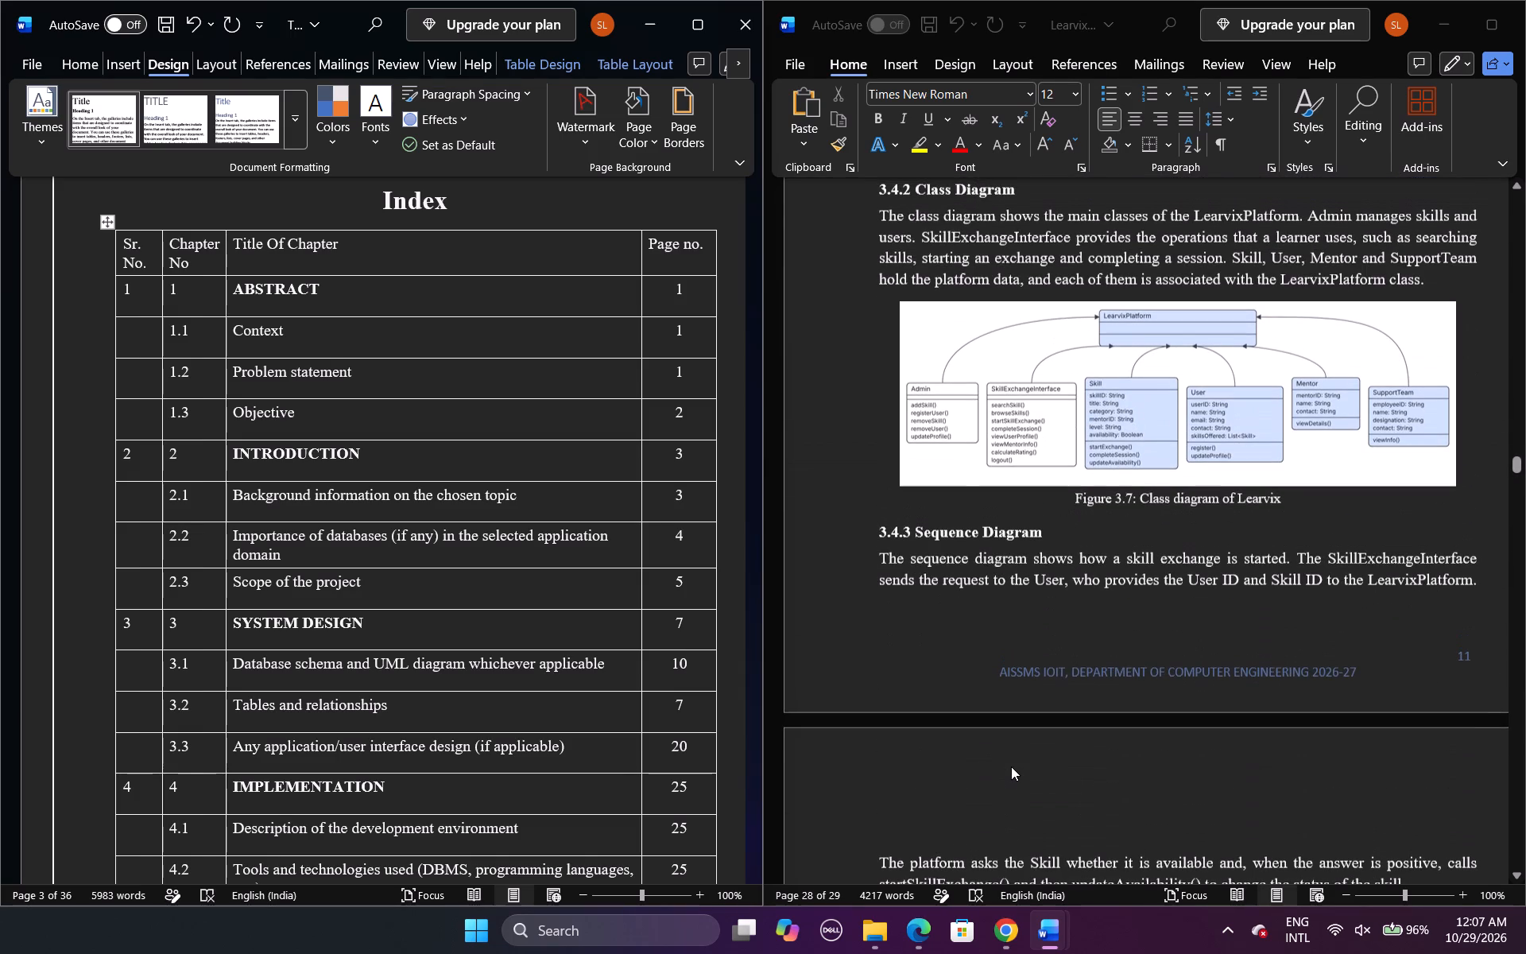
scroll(1011, 766, up, 2)
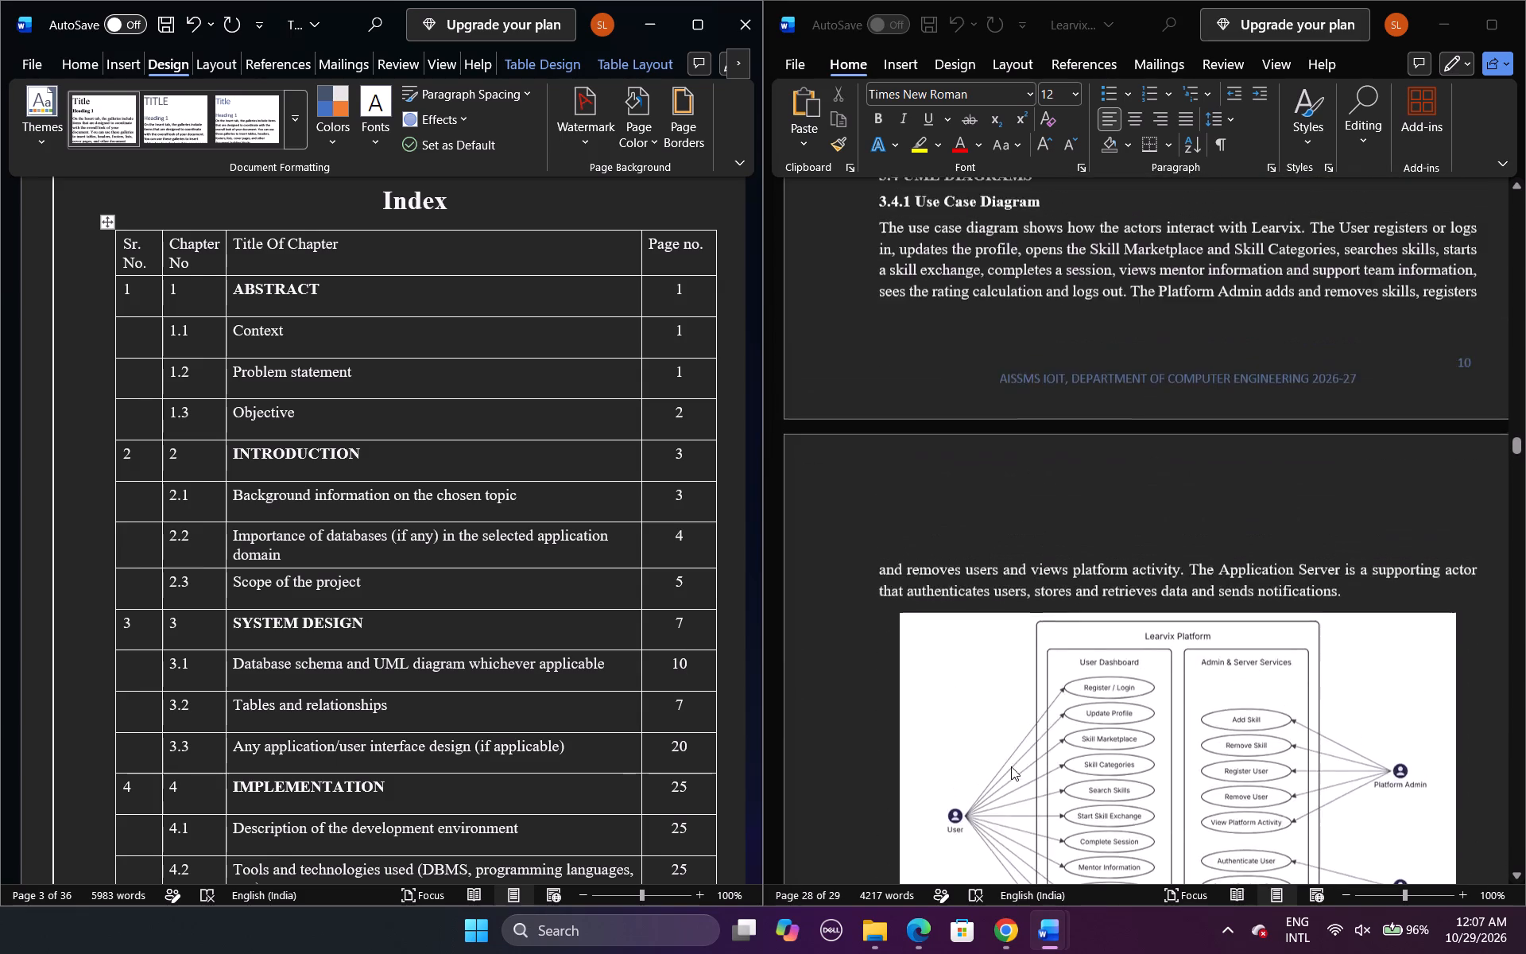
scroll(1011, 766, up, 4)
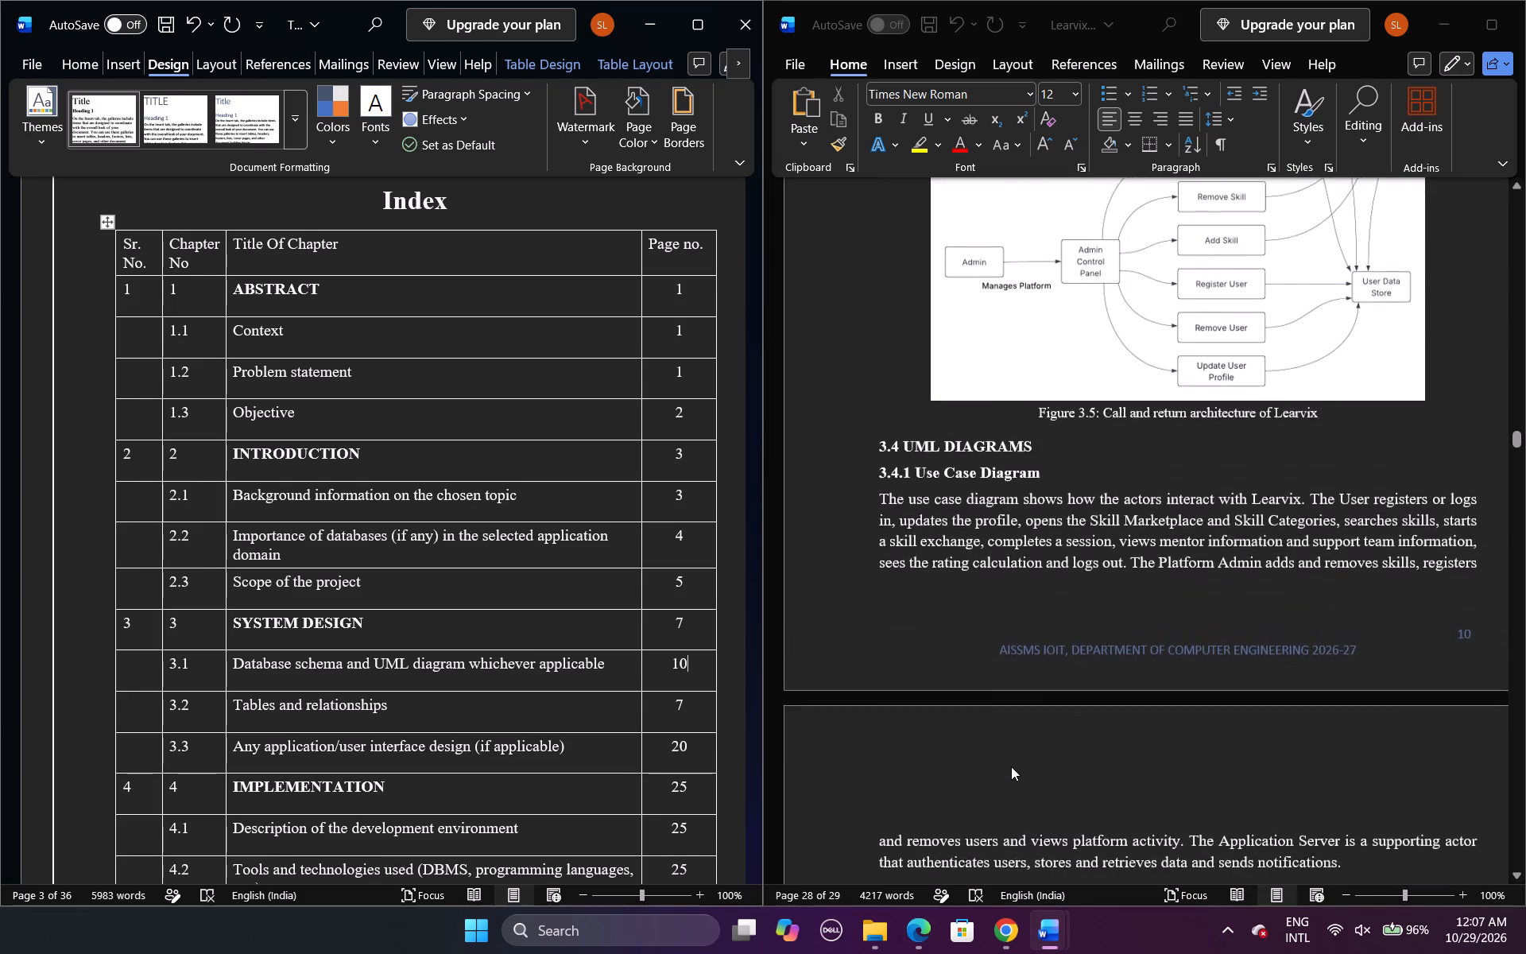
scroll(1011, 766, up, 3)
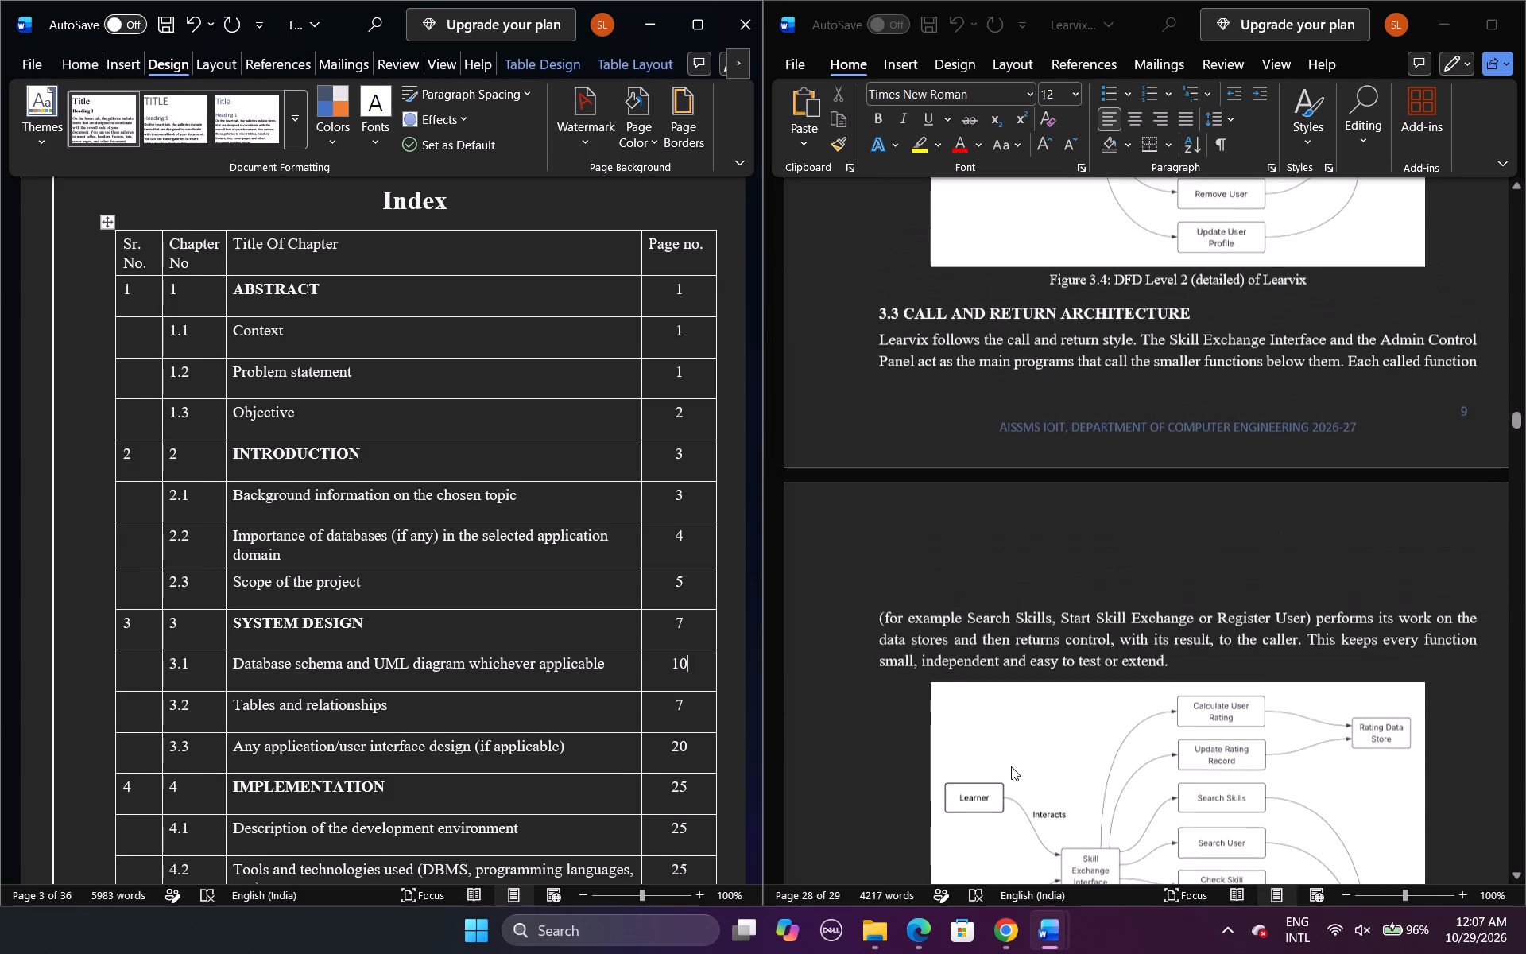
scroll(1011, 766, up, 1)
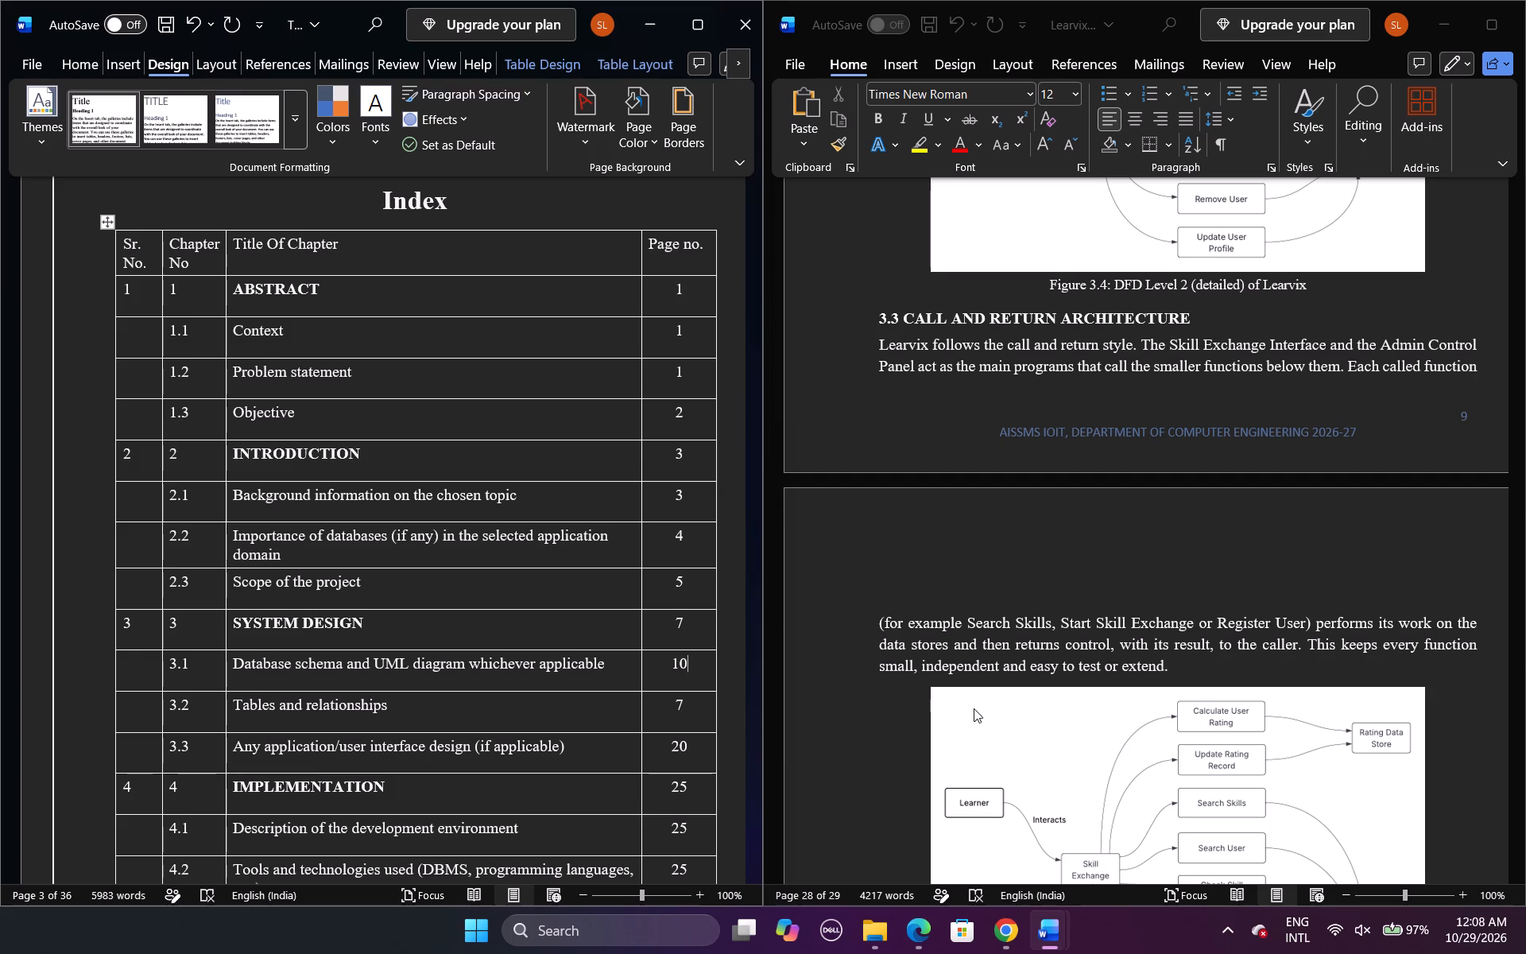
Locate section 3.4.6 Component Diagram in the reference report and set the Index page number of 3.2 Tables and relationships to 14.
scroll(1066, 724, down, 7)
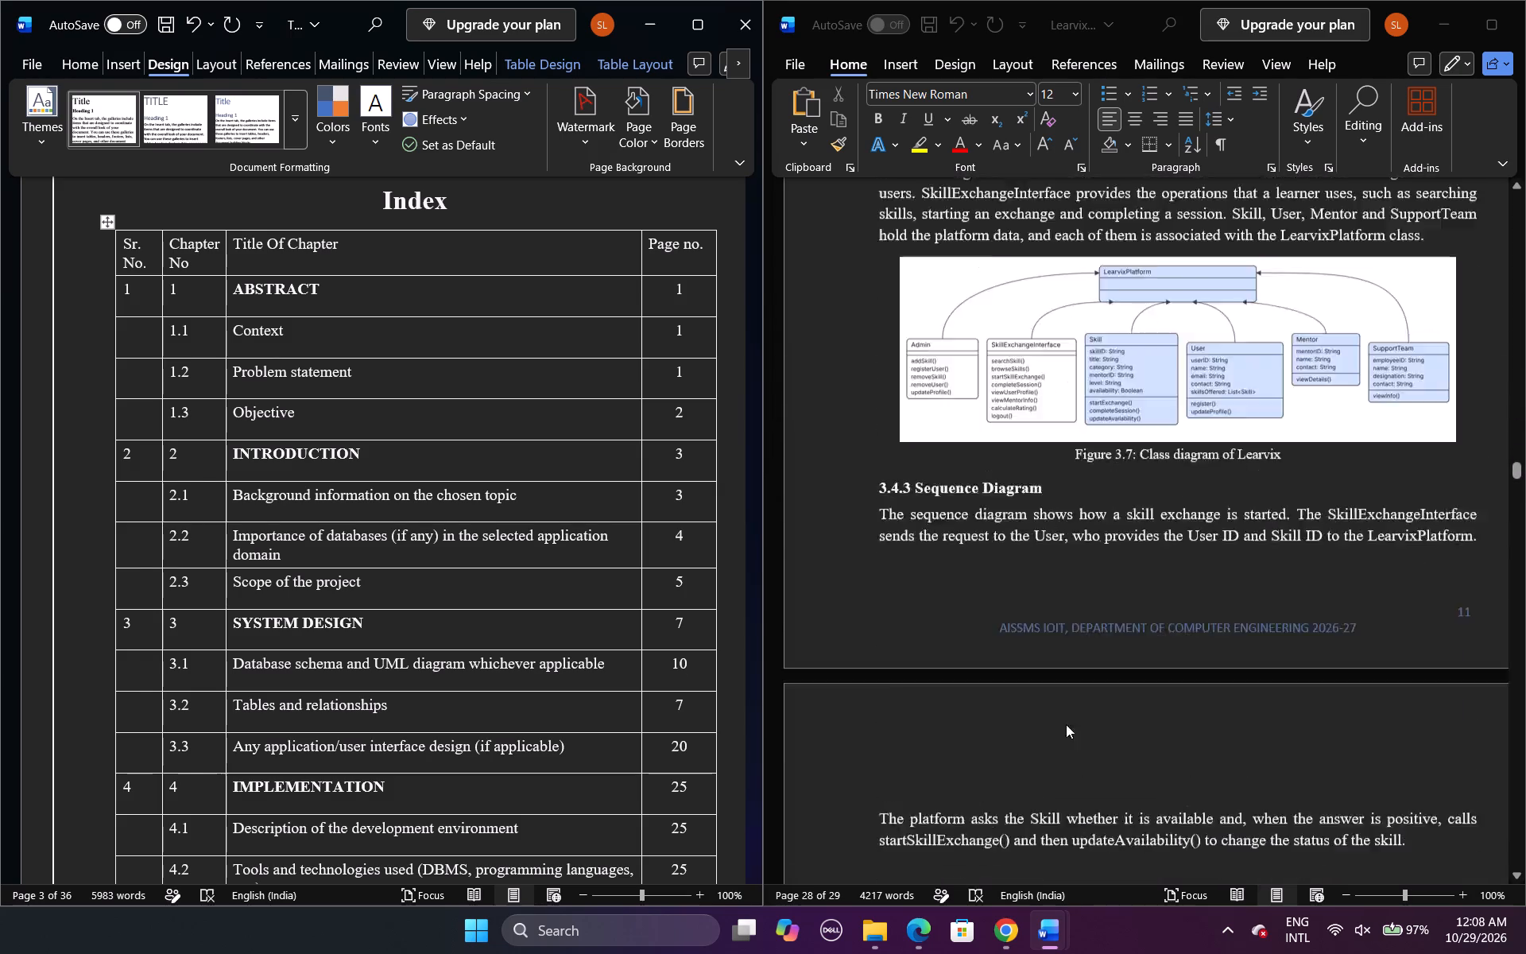
scroll(1066, 724, down, 6)
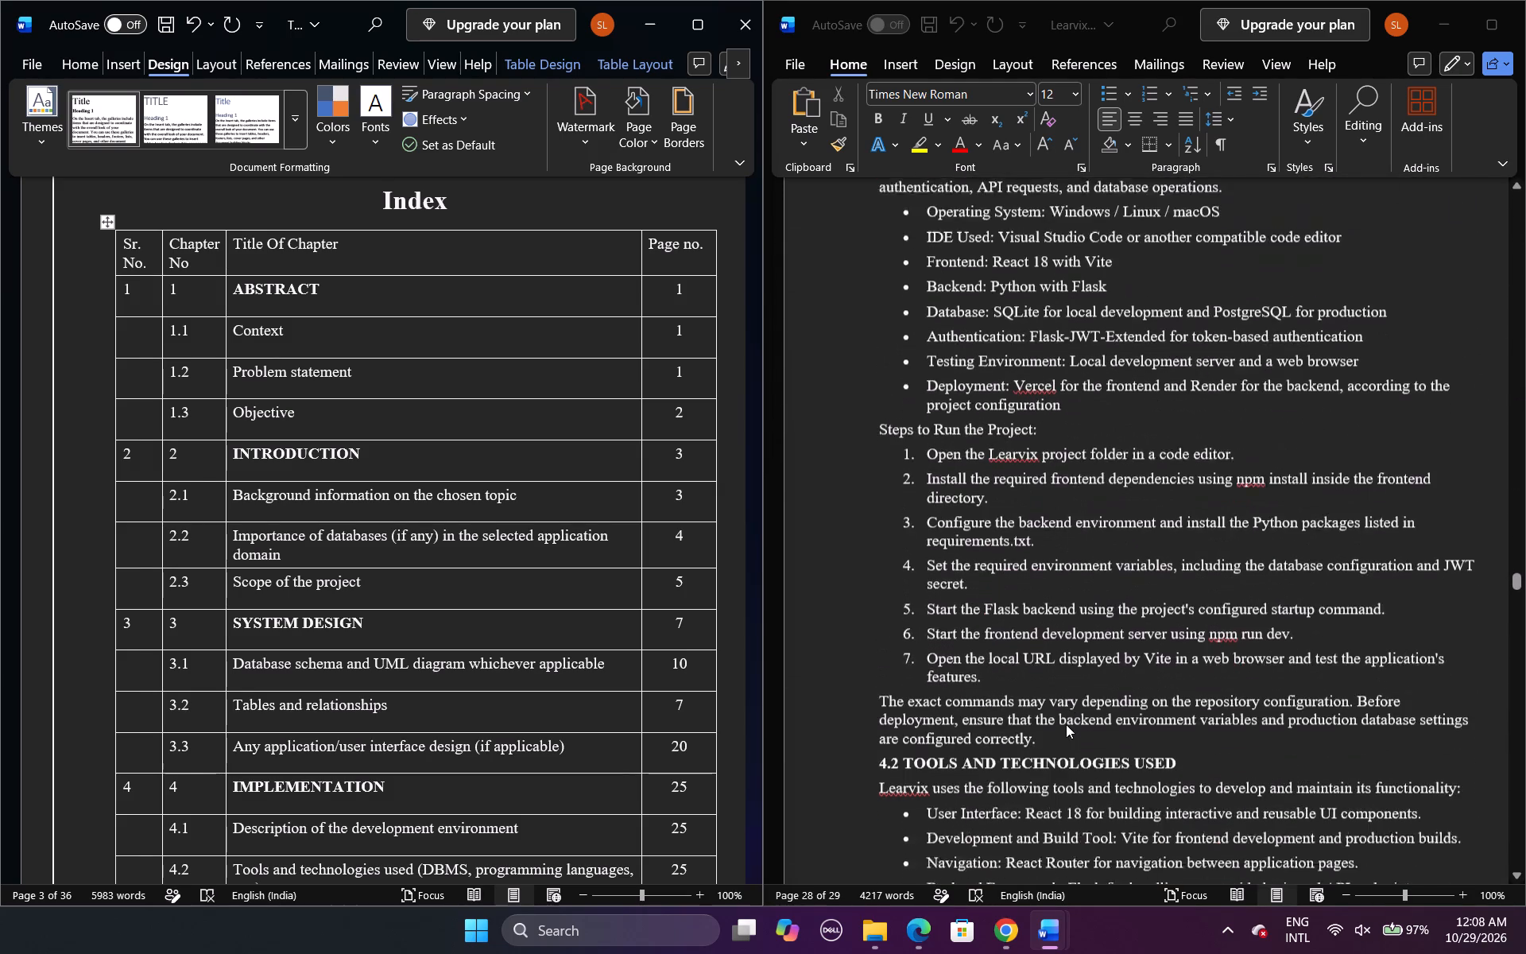
scroll(1066, 724, down, 3)
scroll(1066, 724, up, 1)
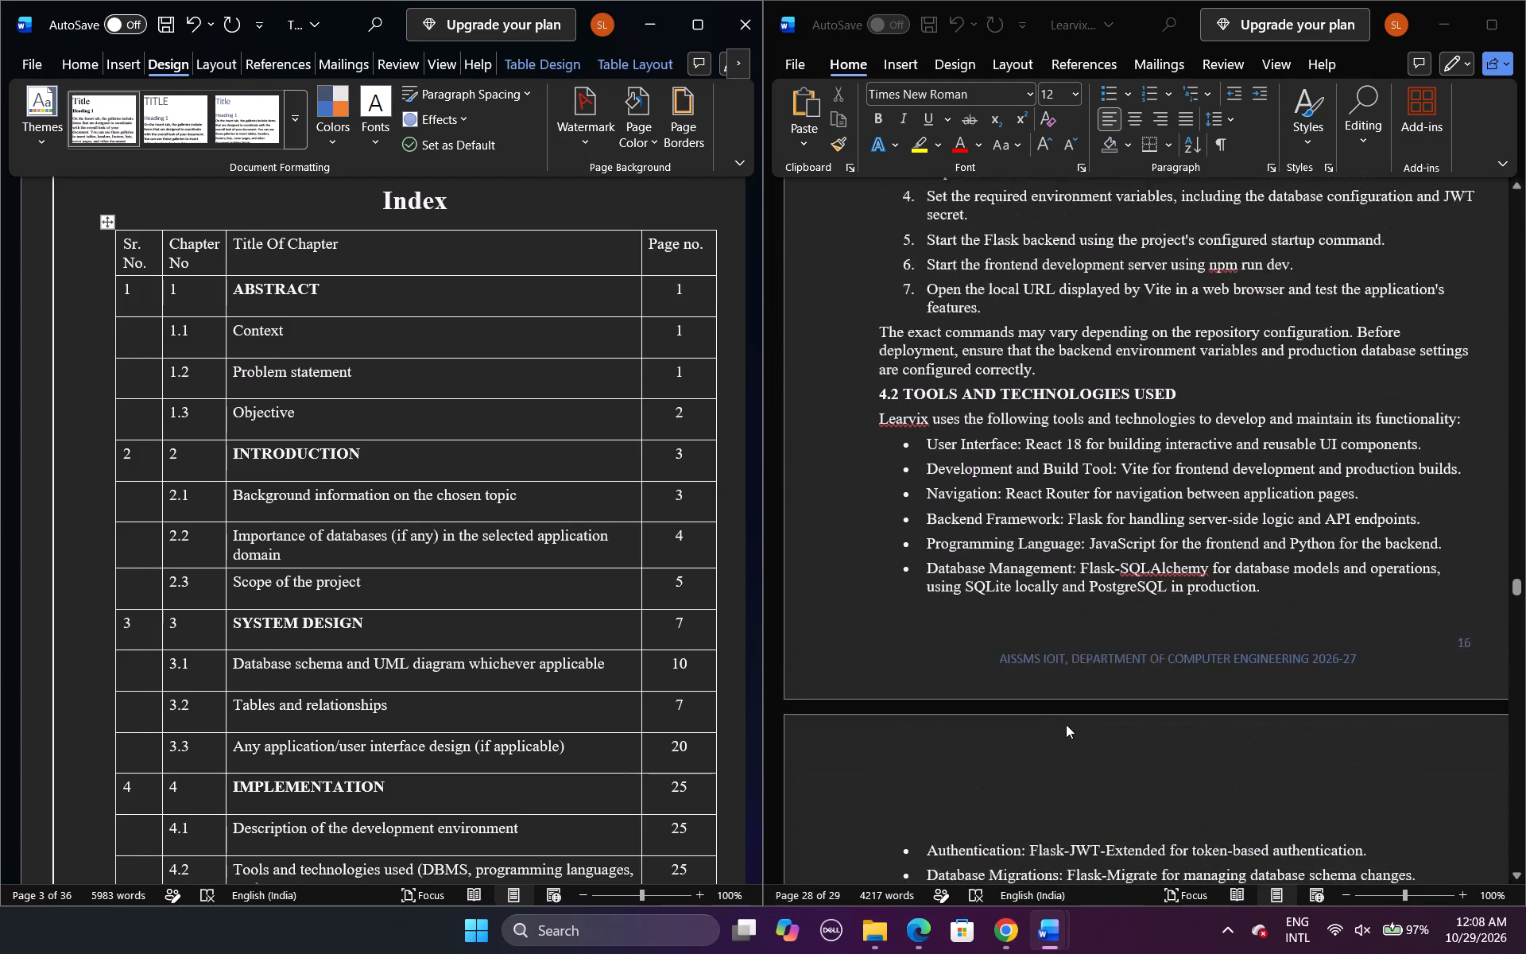
scroll(1066, 724, up, 1)
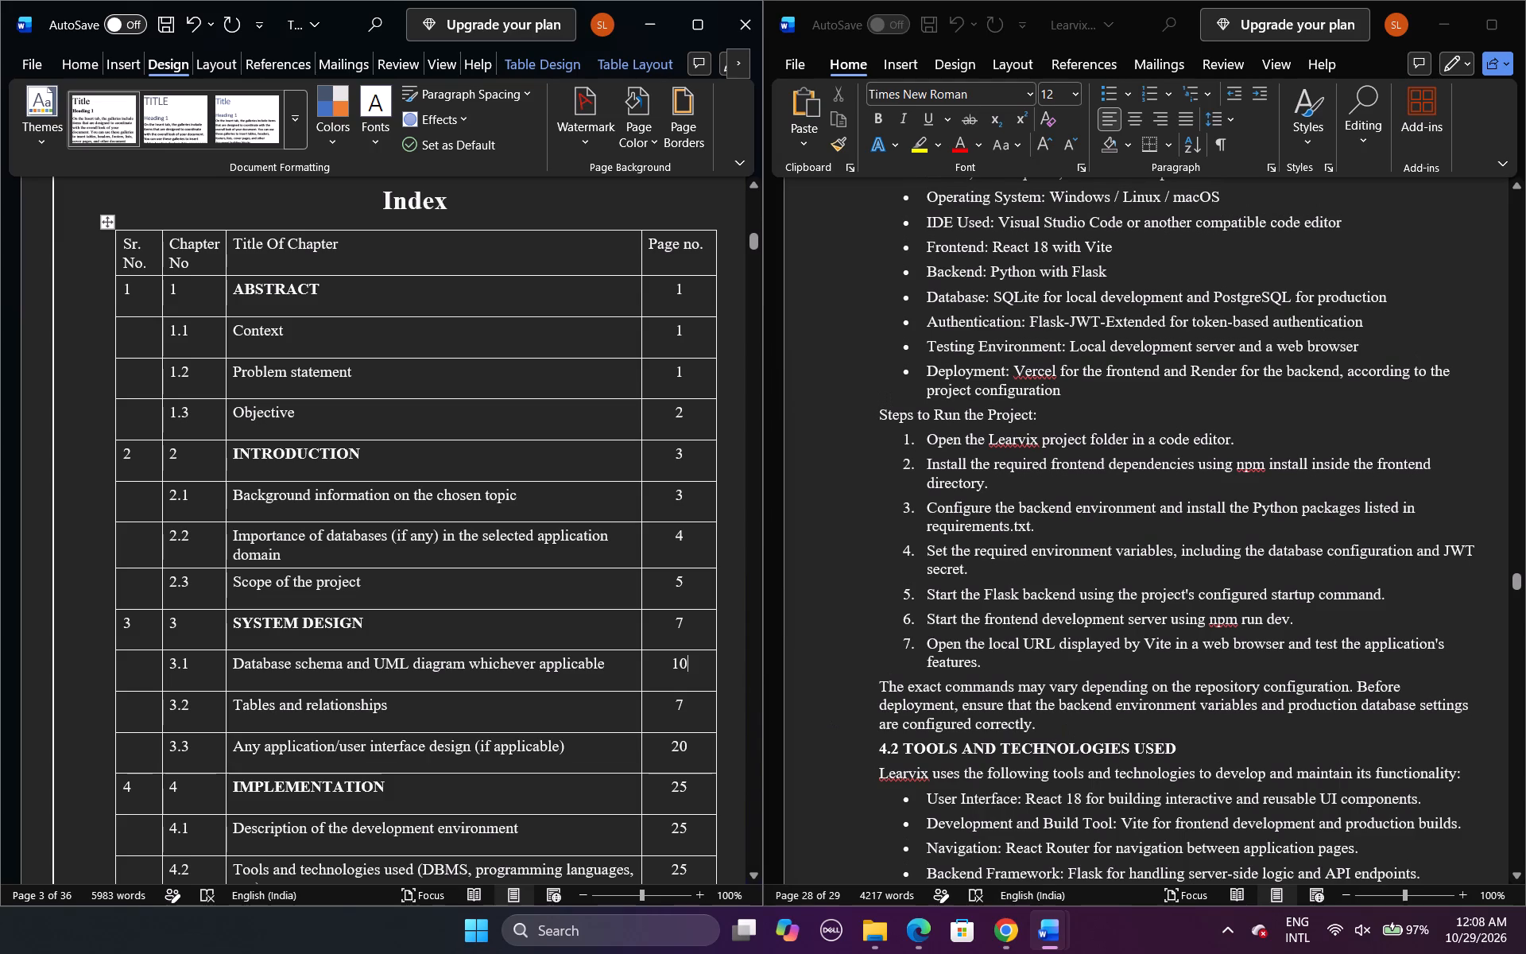
scroll(1013, 656, up, 2)
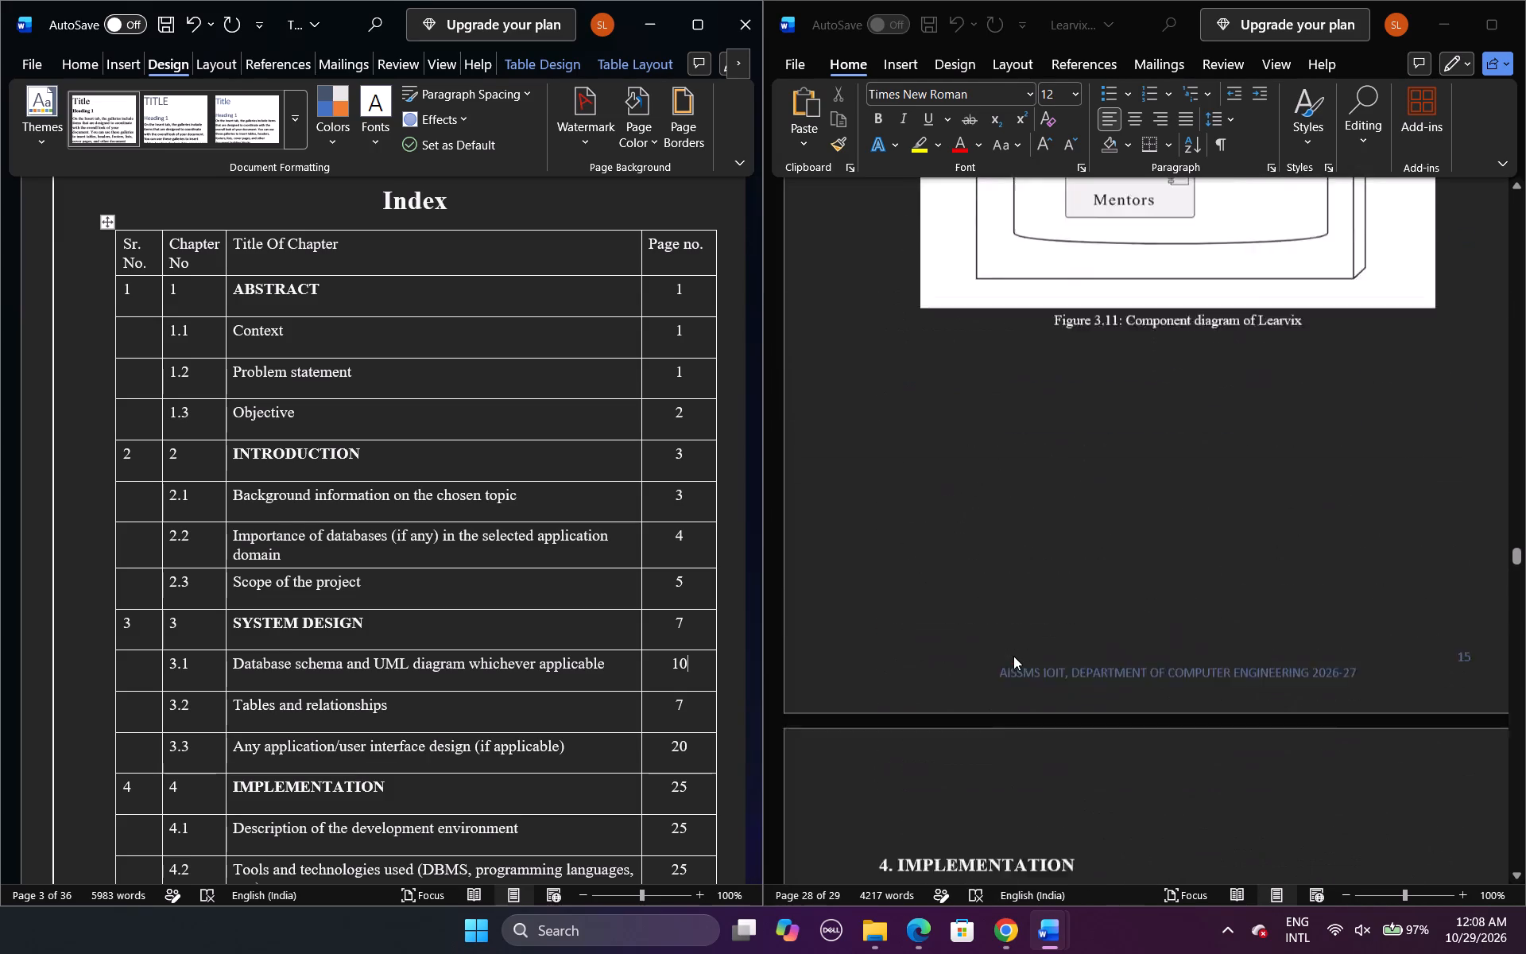
scroll(1013, 656, up, 4)
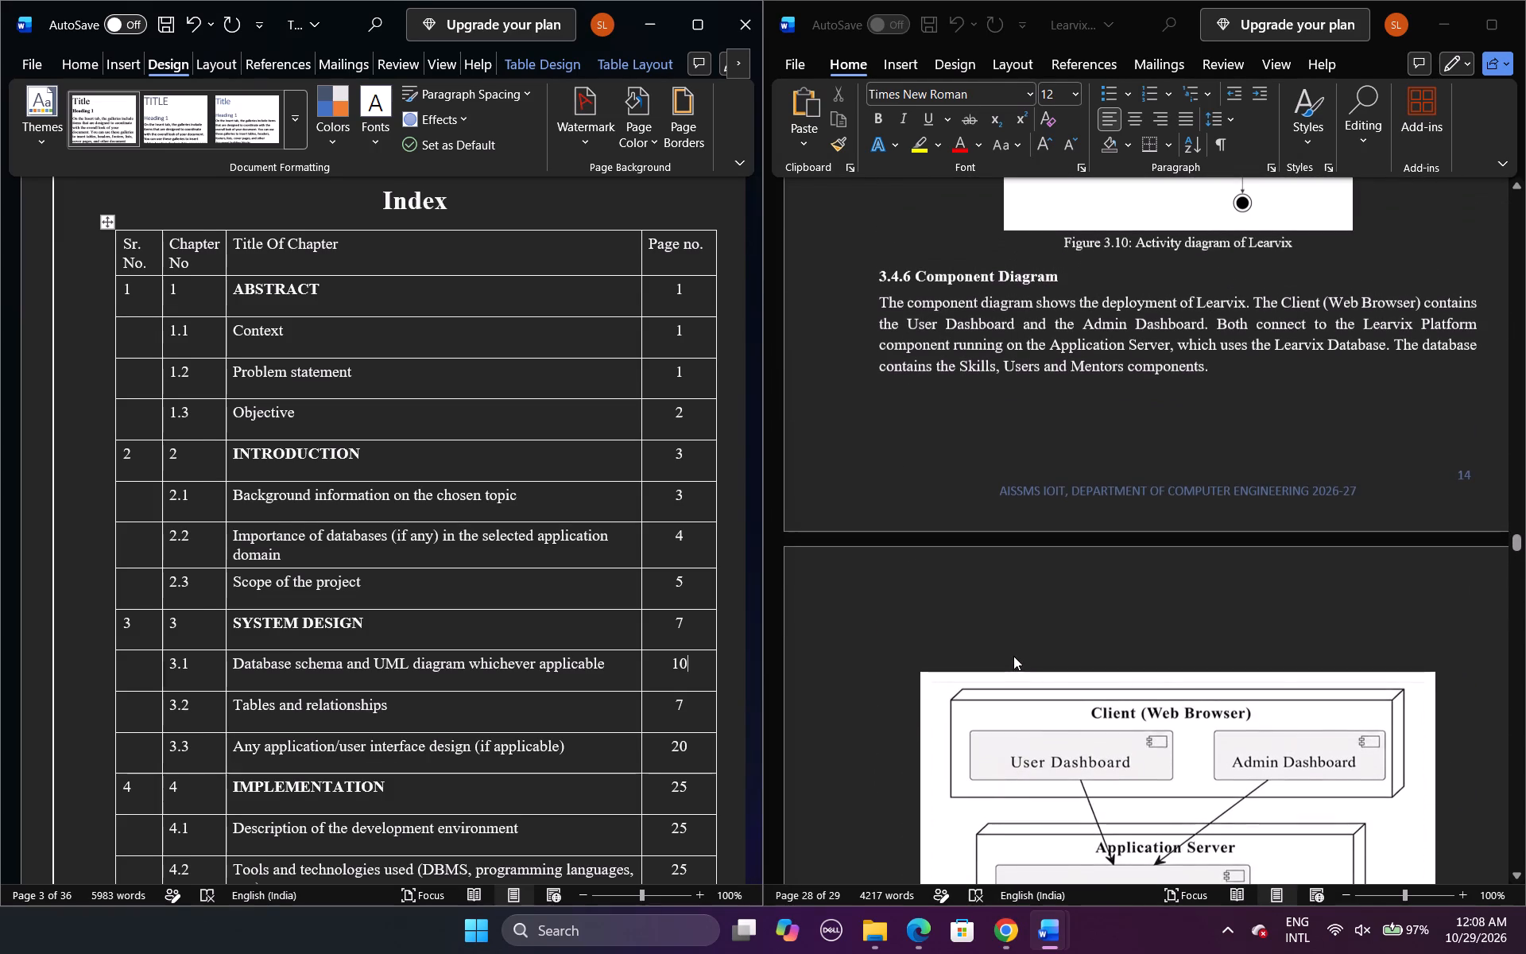
scroll(1013, 656, up, 1)
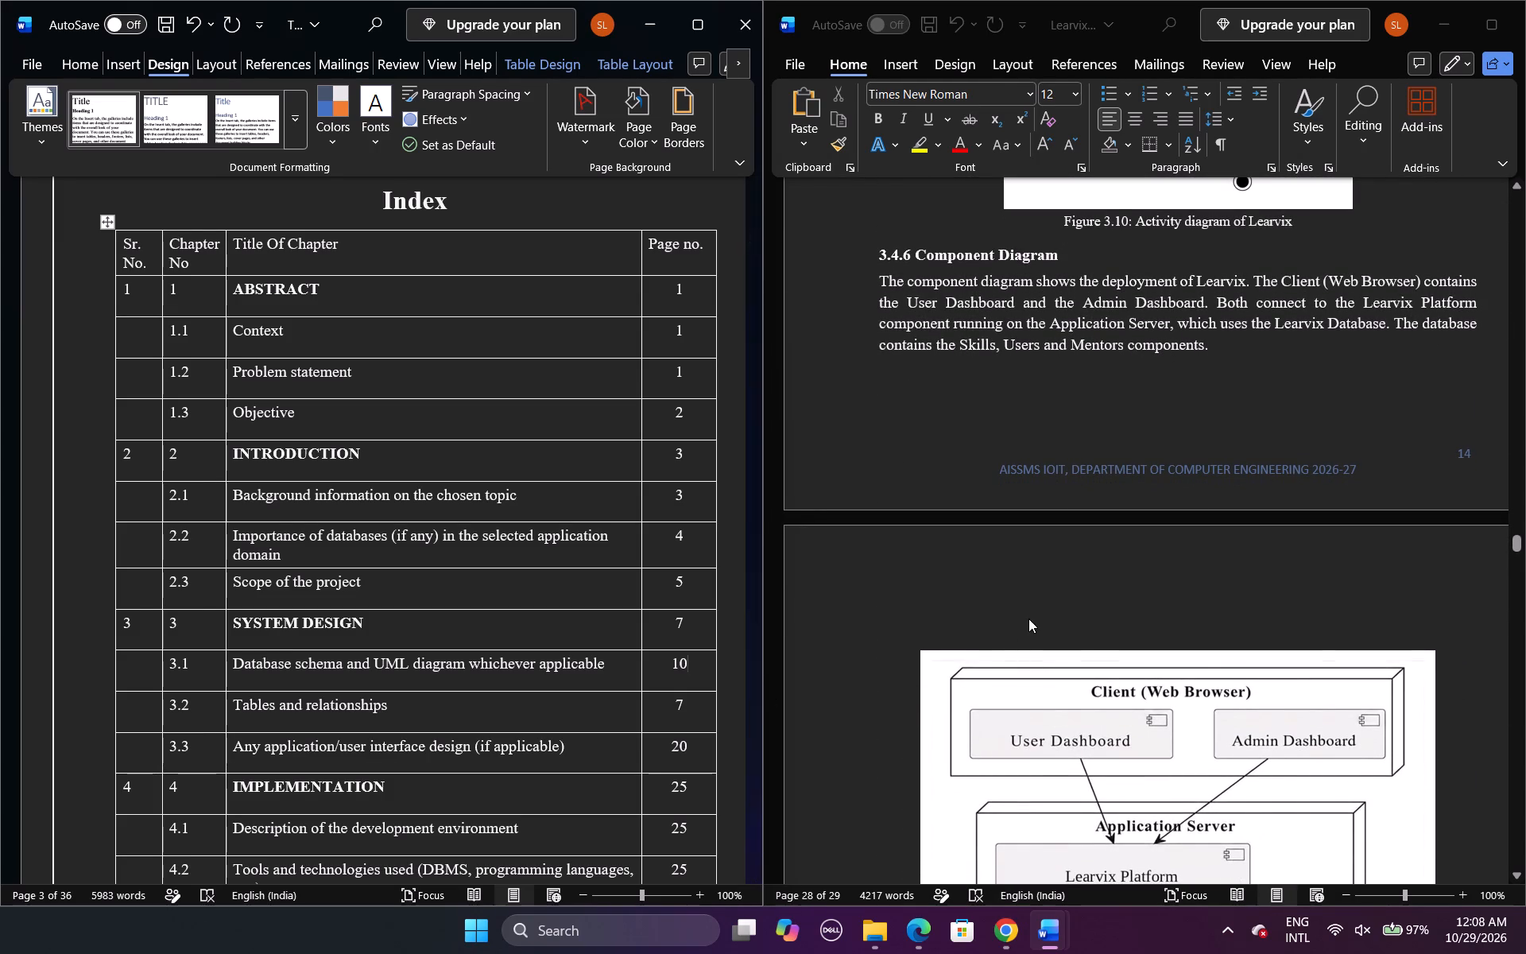
scroll(1028, 619, down, 5)
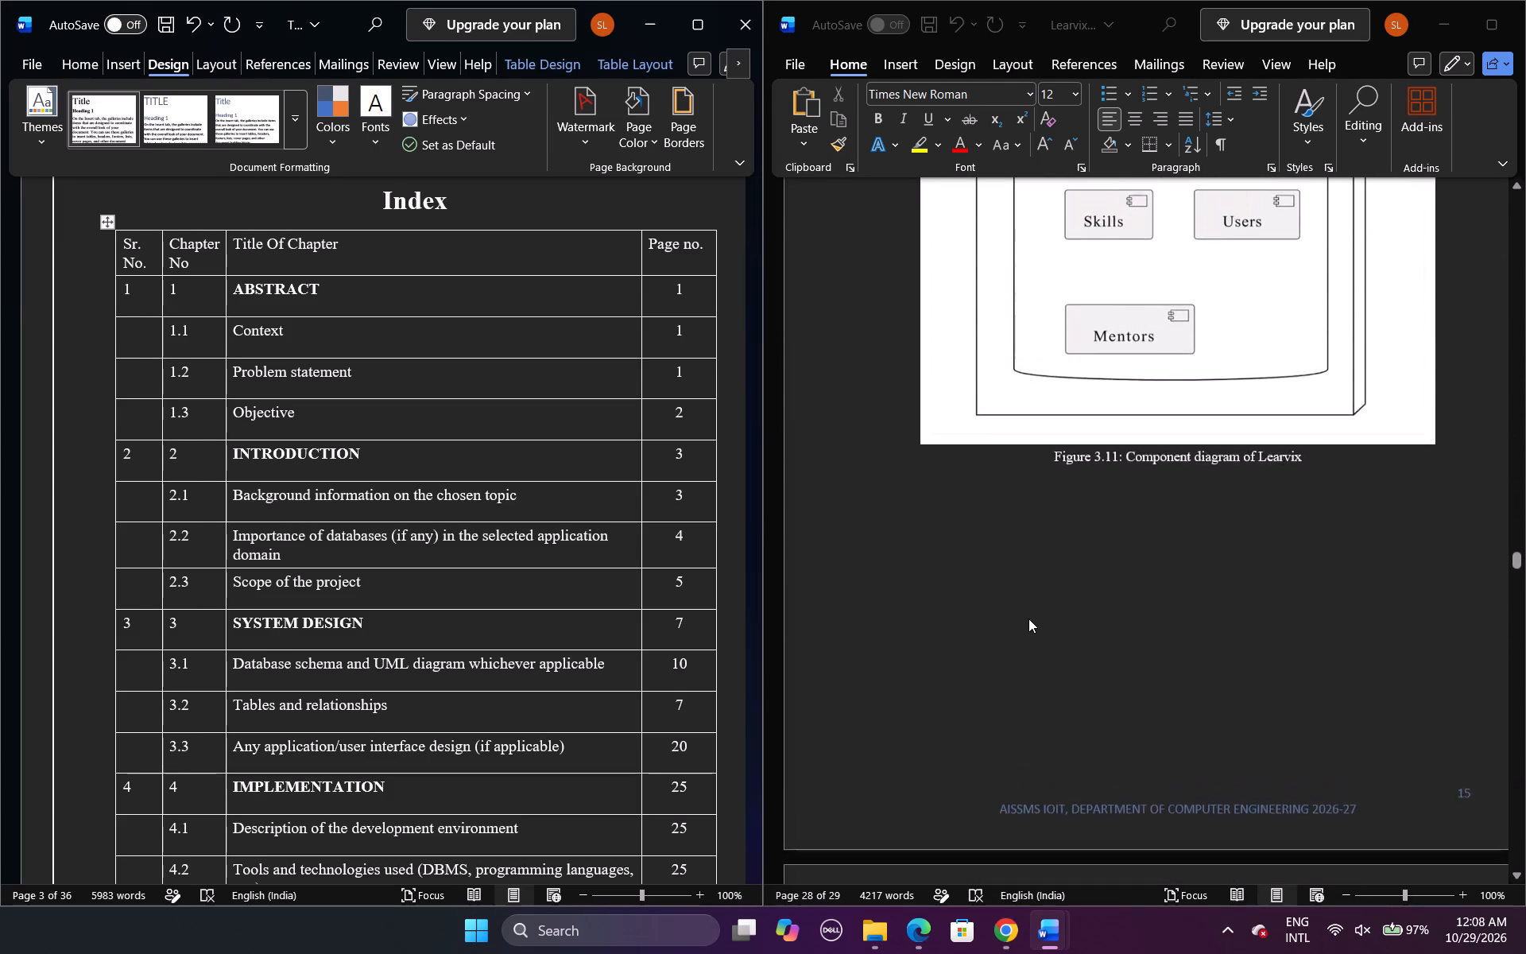
scroll(1028, 619, down, 1)
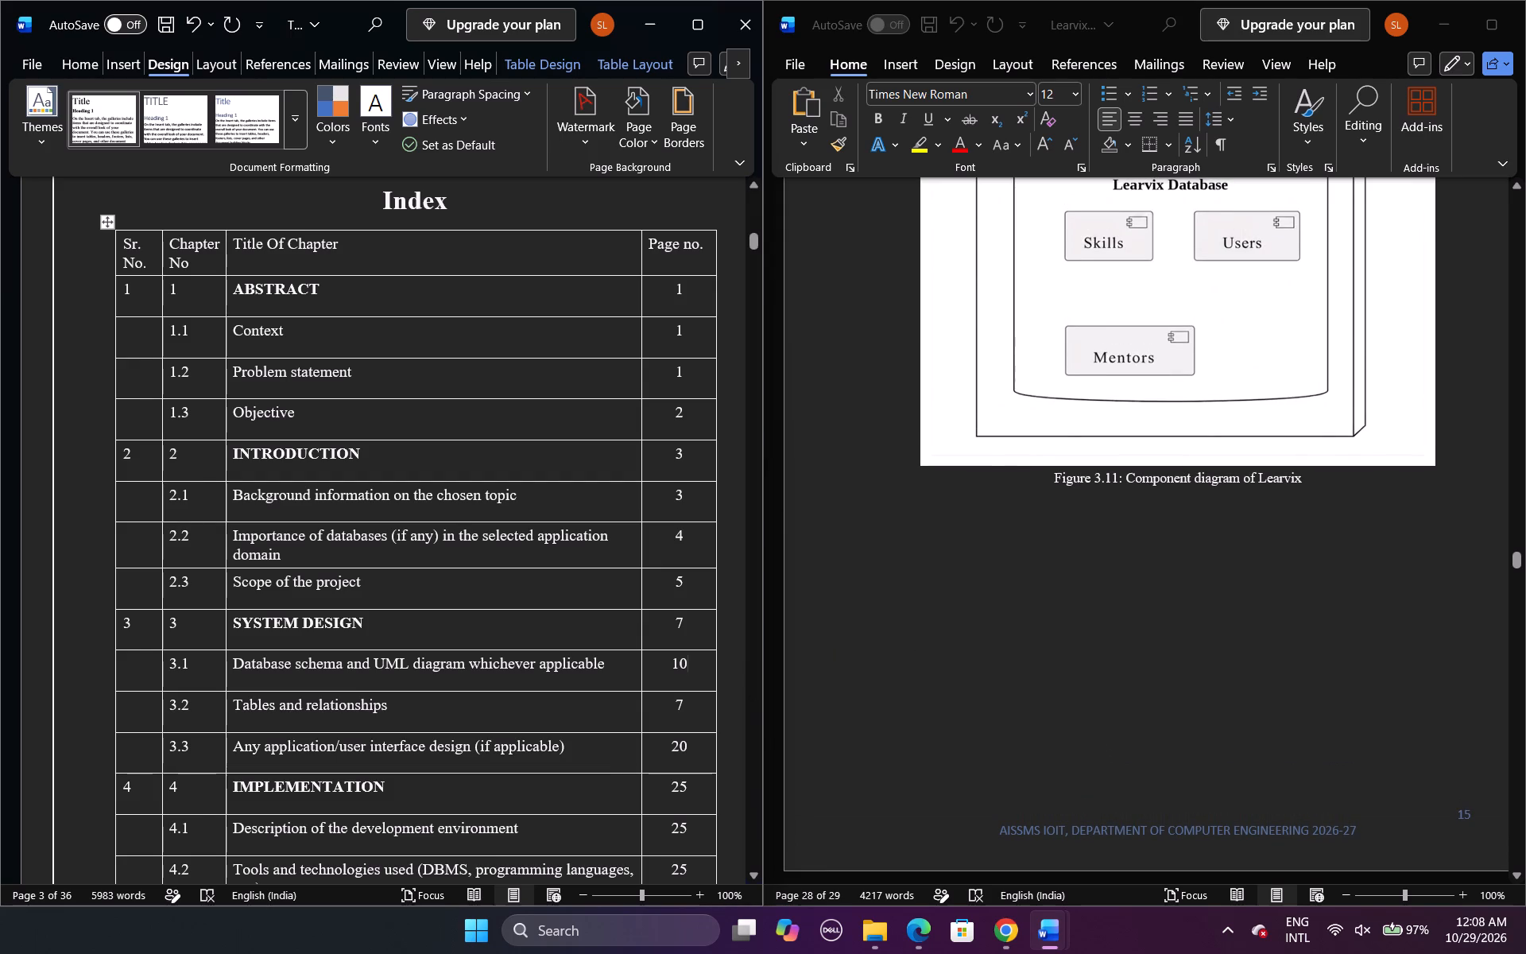
click(683, 709)
key(1)
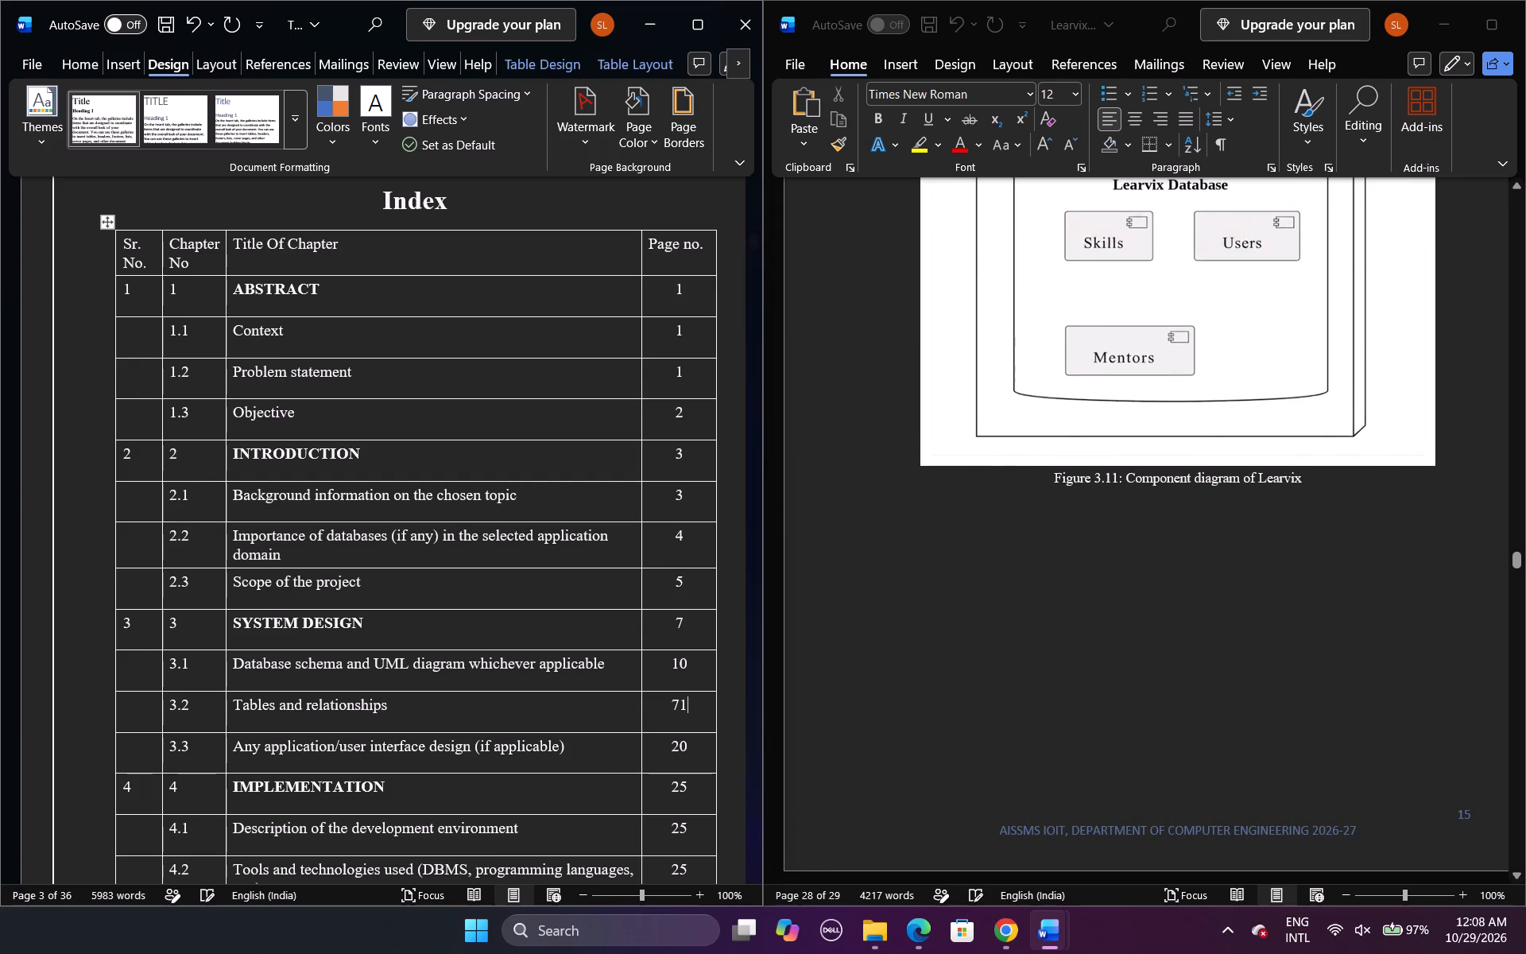
key(BackSpace)
key(BackSpace)
text(14)
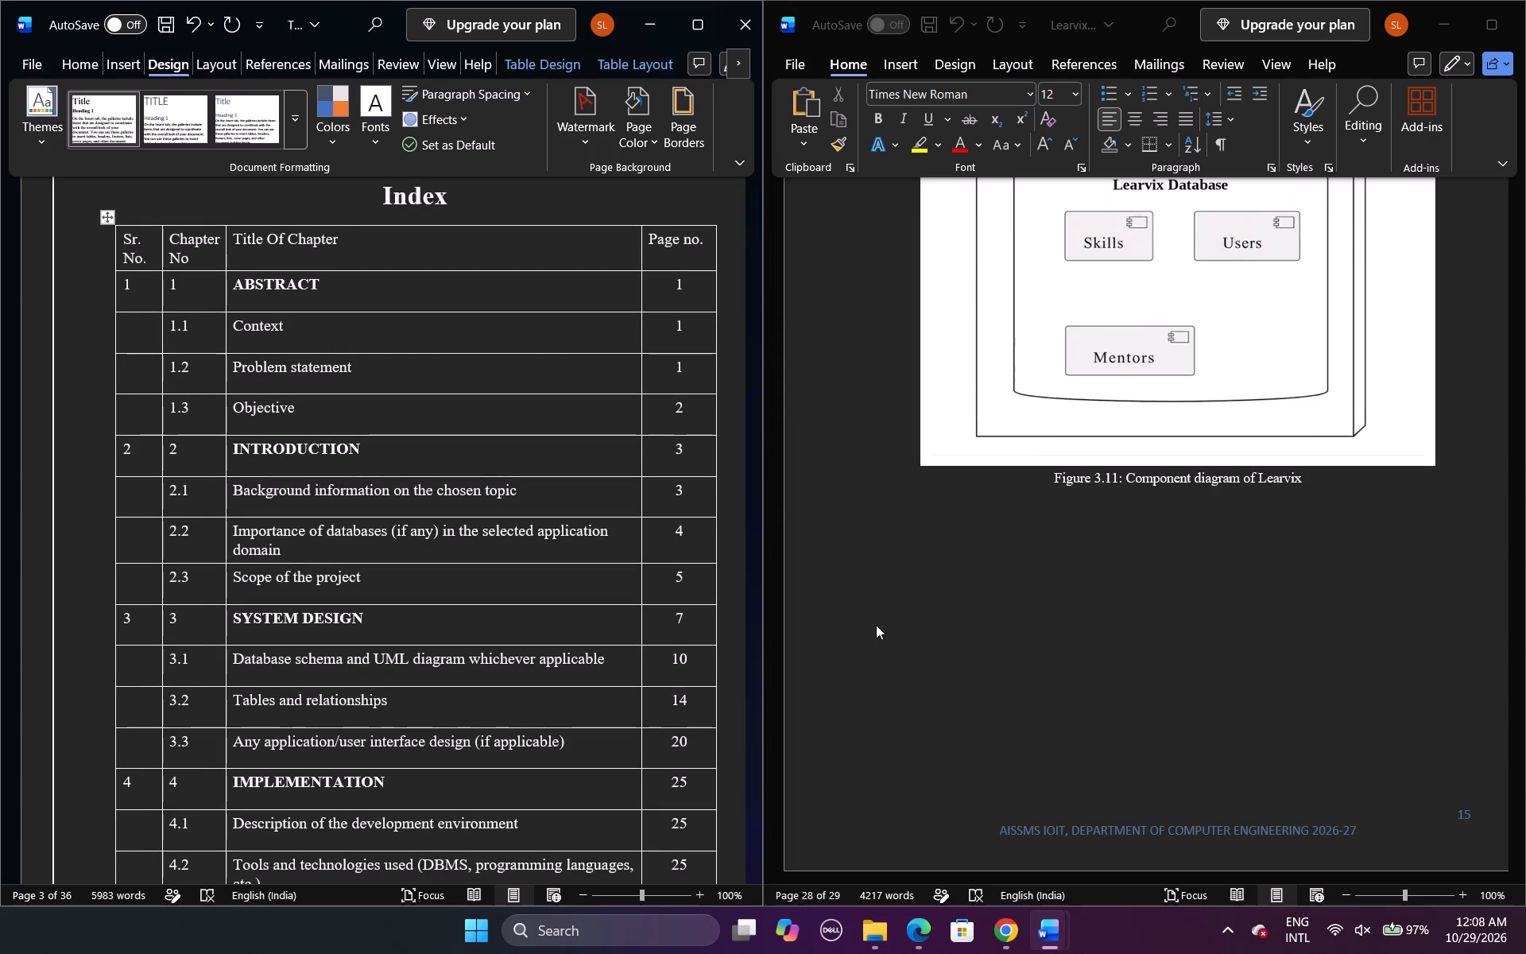
Set the Index page number of 3.3 Any application/user interface design to 14.
click(686, 730)
click(687, 743)
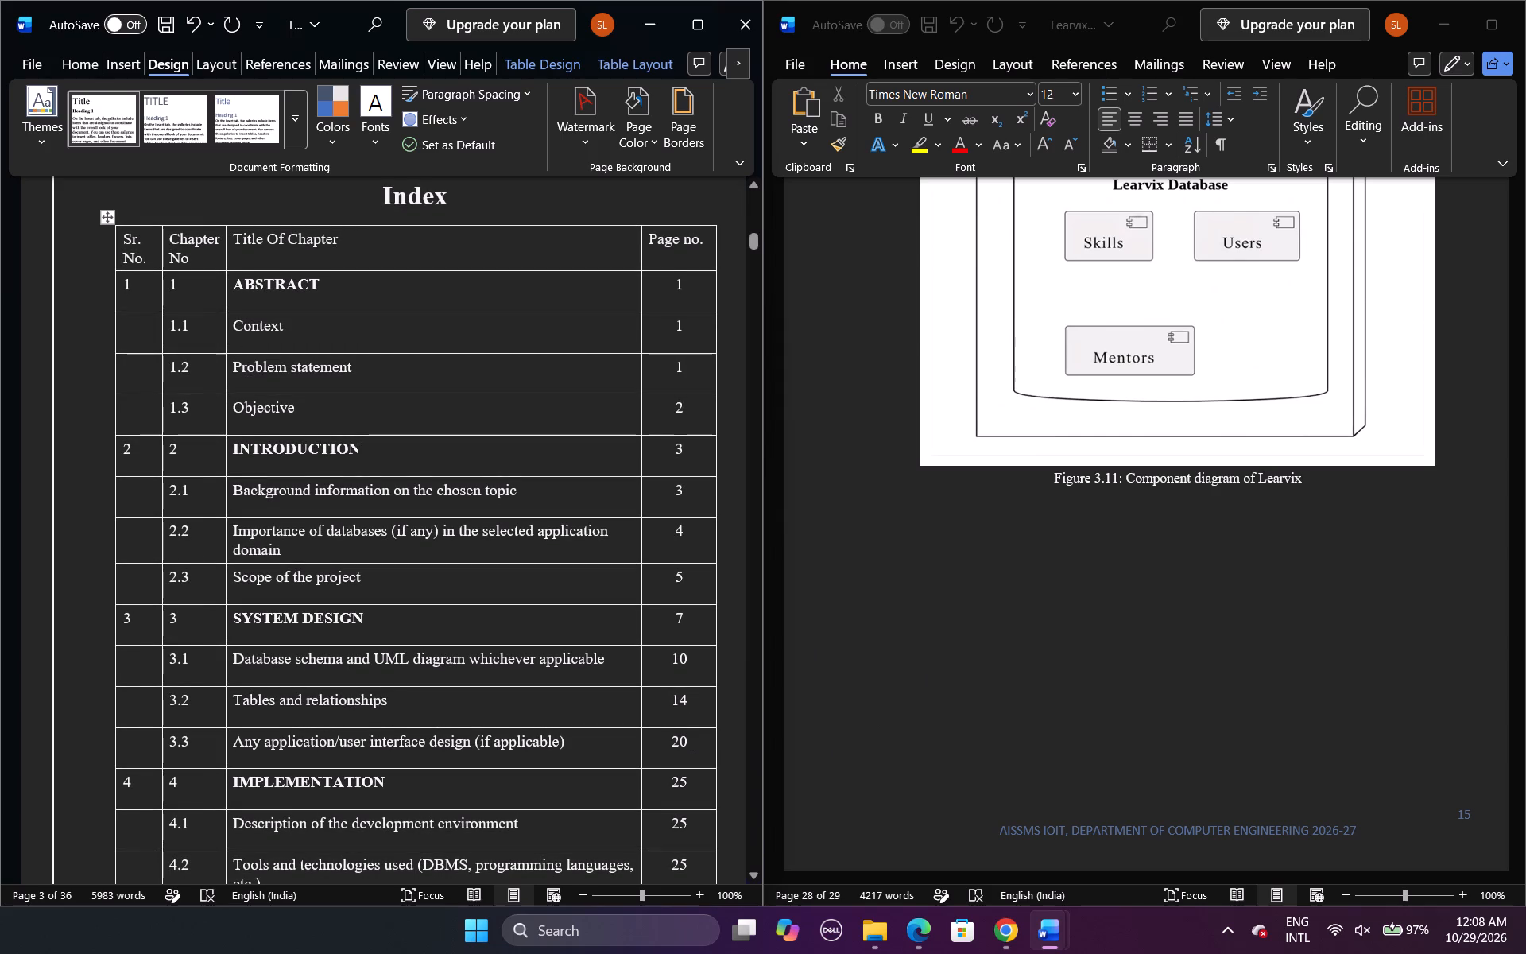
key(BackSpace)
key(BackSpace)
text(14)
scroll(931, 578, up, 1)
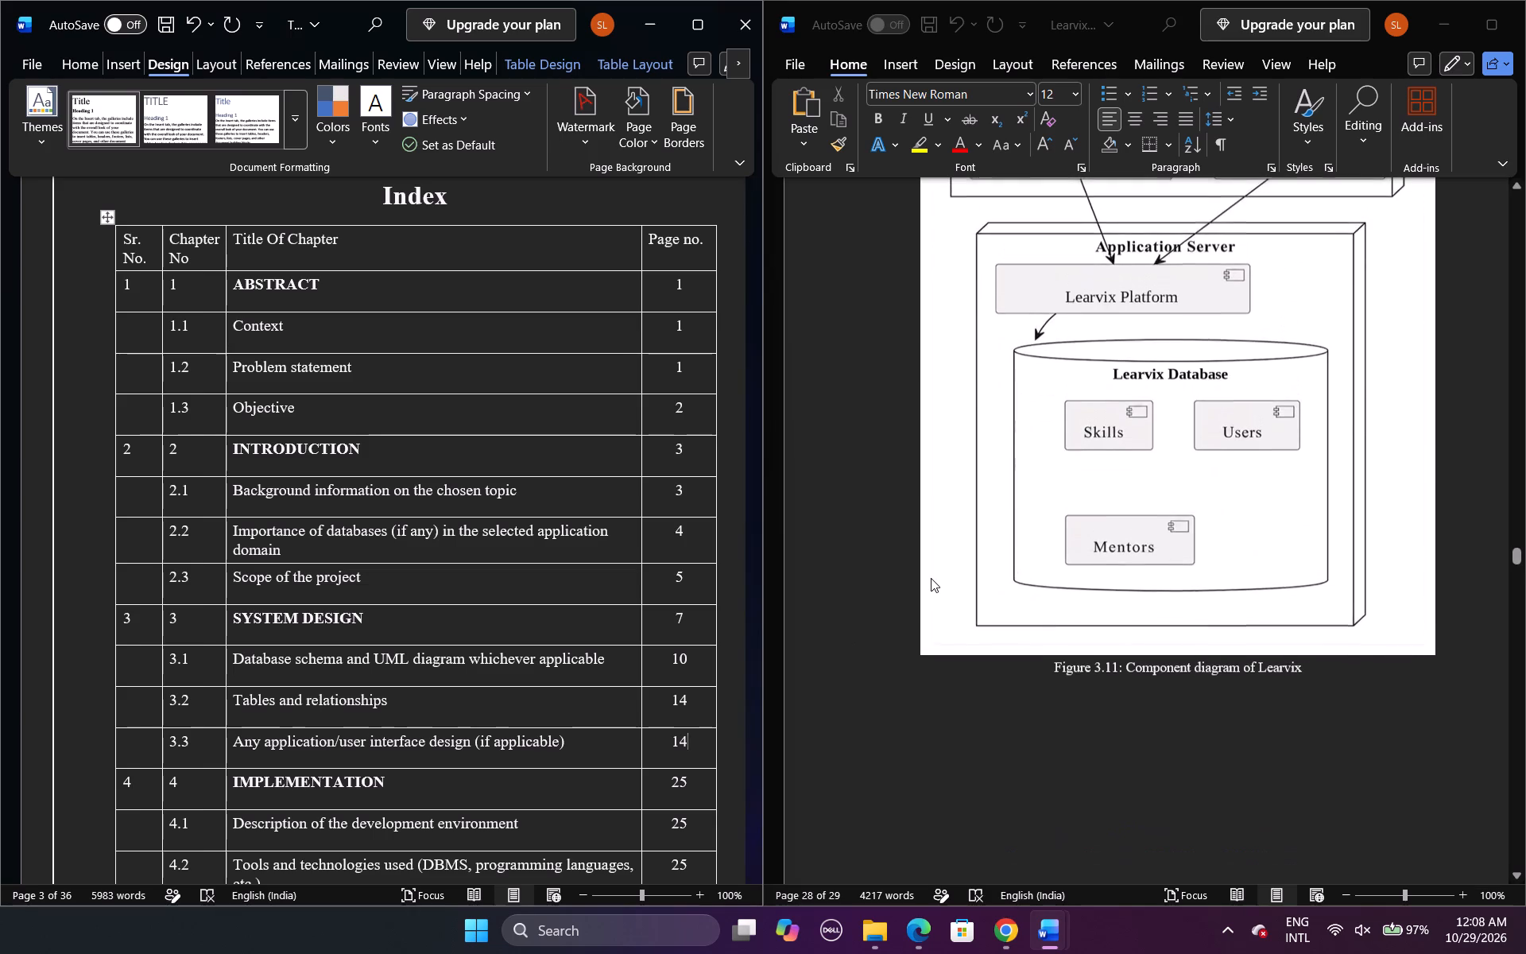
Recheck the page numbers of the reference report's chapter 3 DFD, call and return architecture and UML diagram sections against the Index entries.
scroll(931, 578, up, 1)
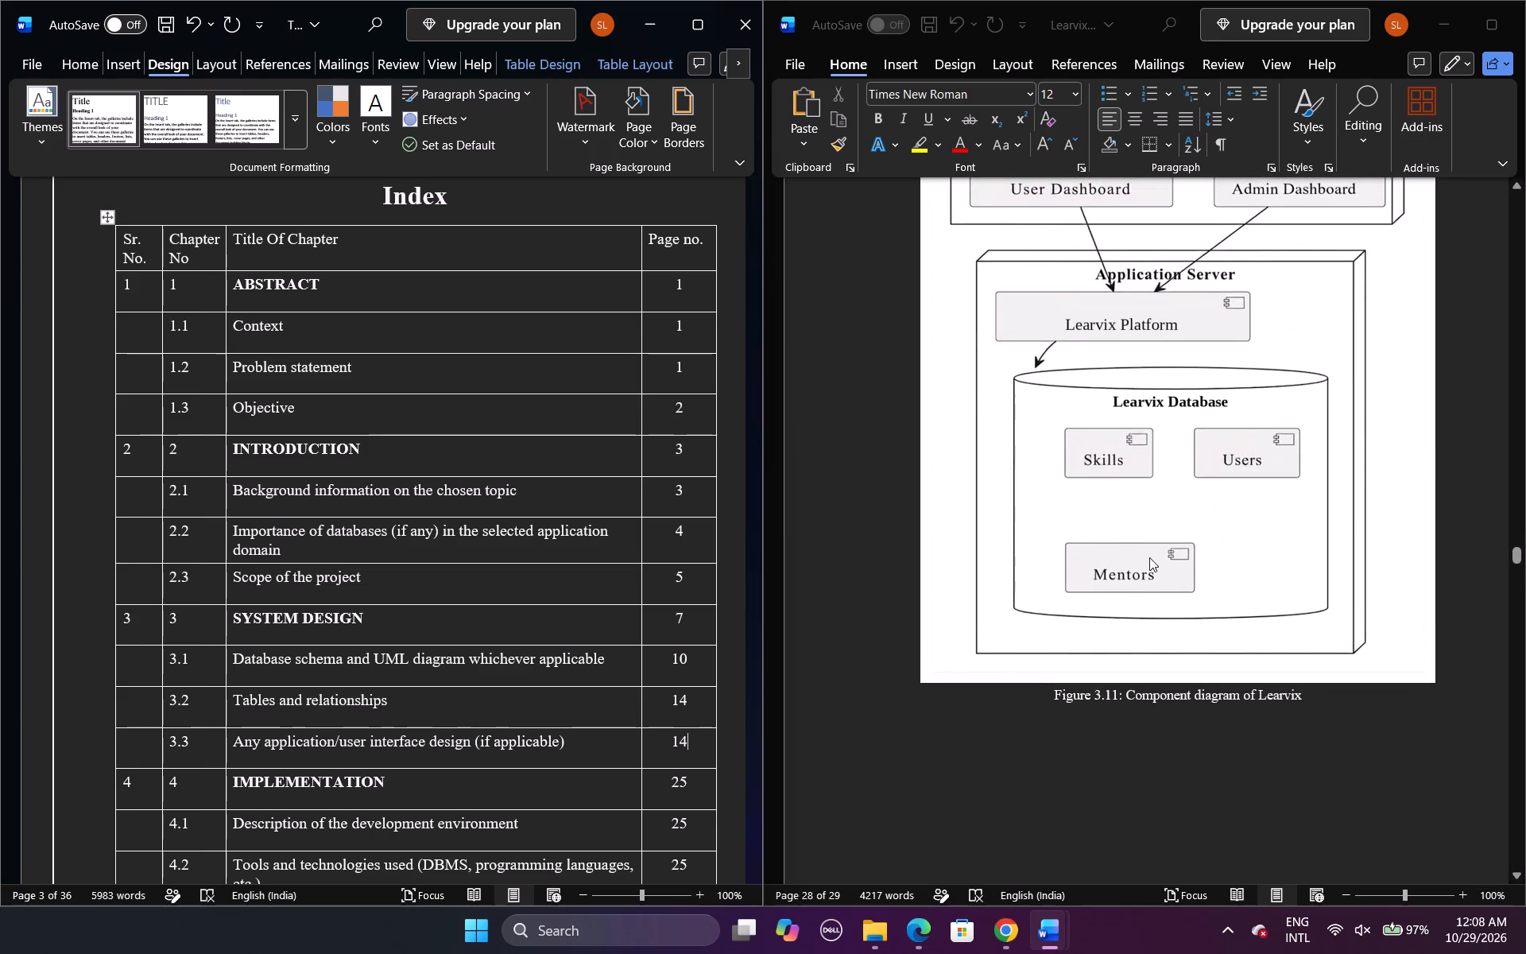
scroll(1149, 557, up, 8)
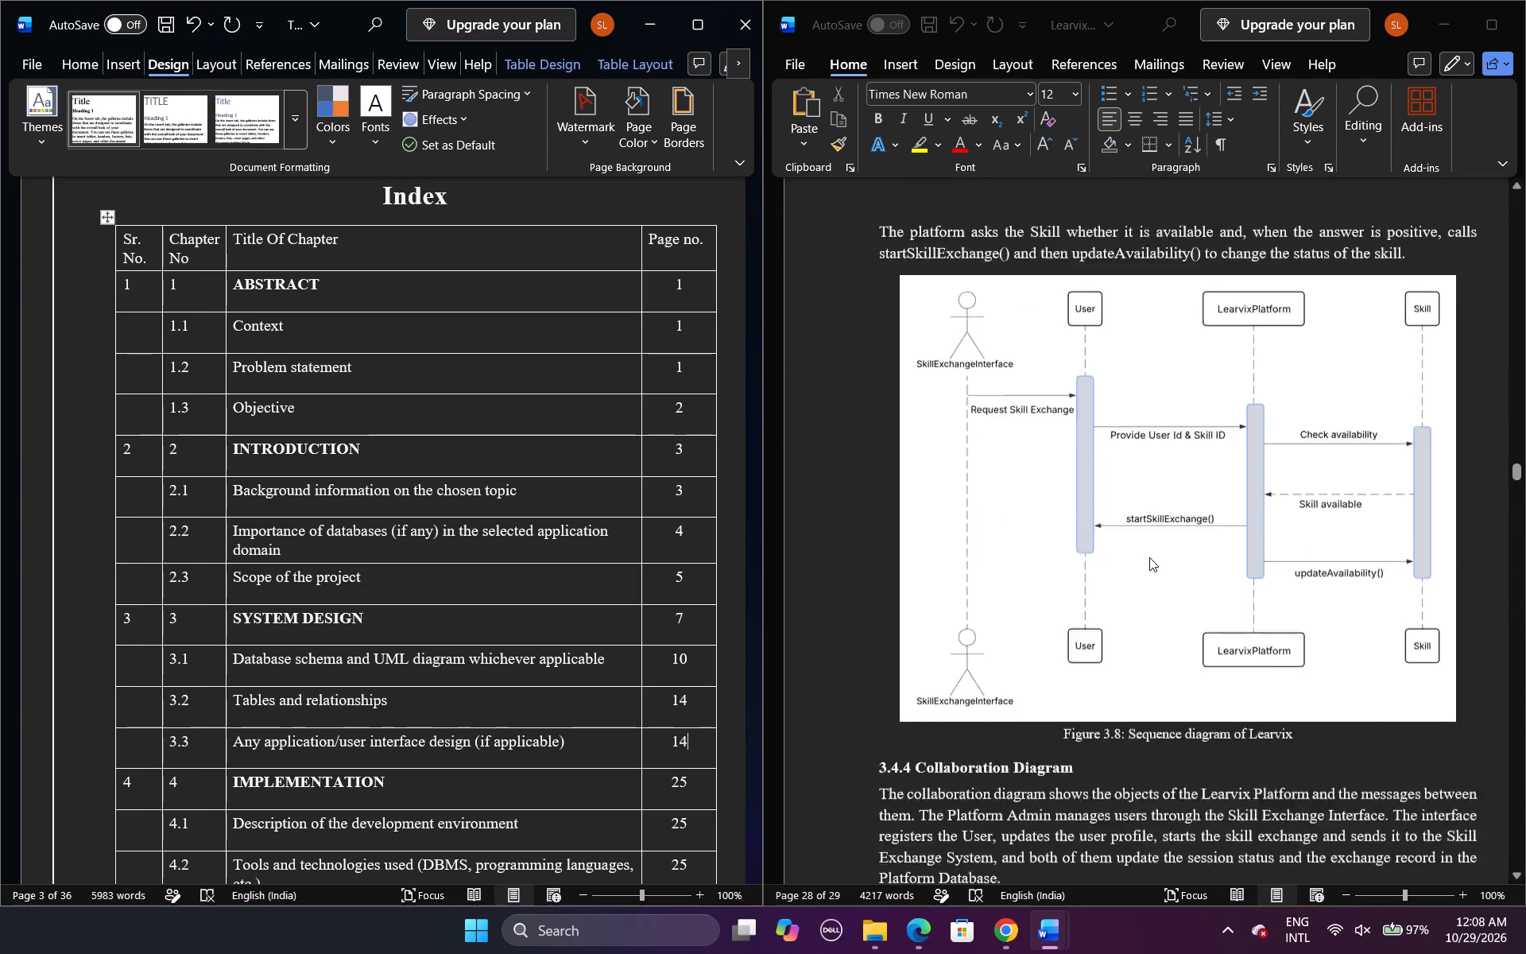
scroll(1149, 557, up, 1)
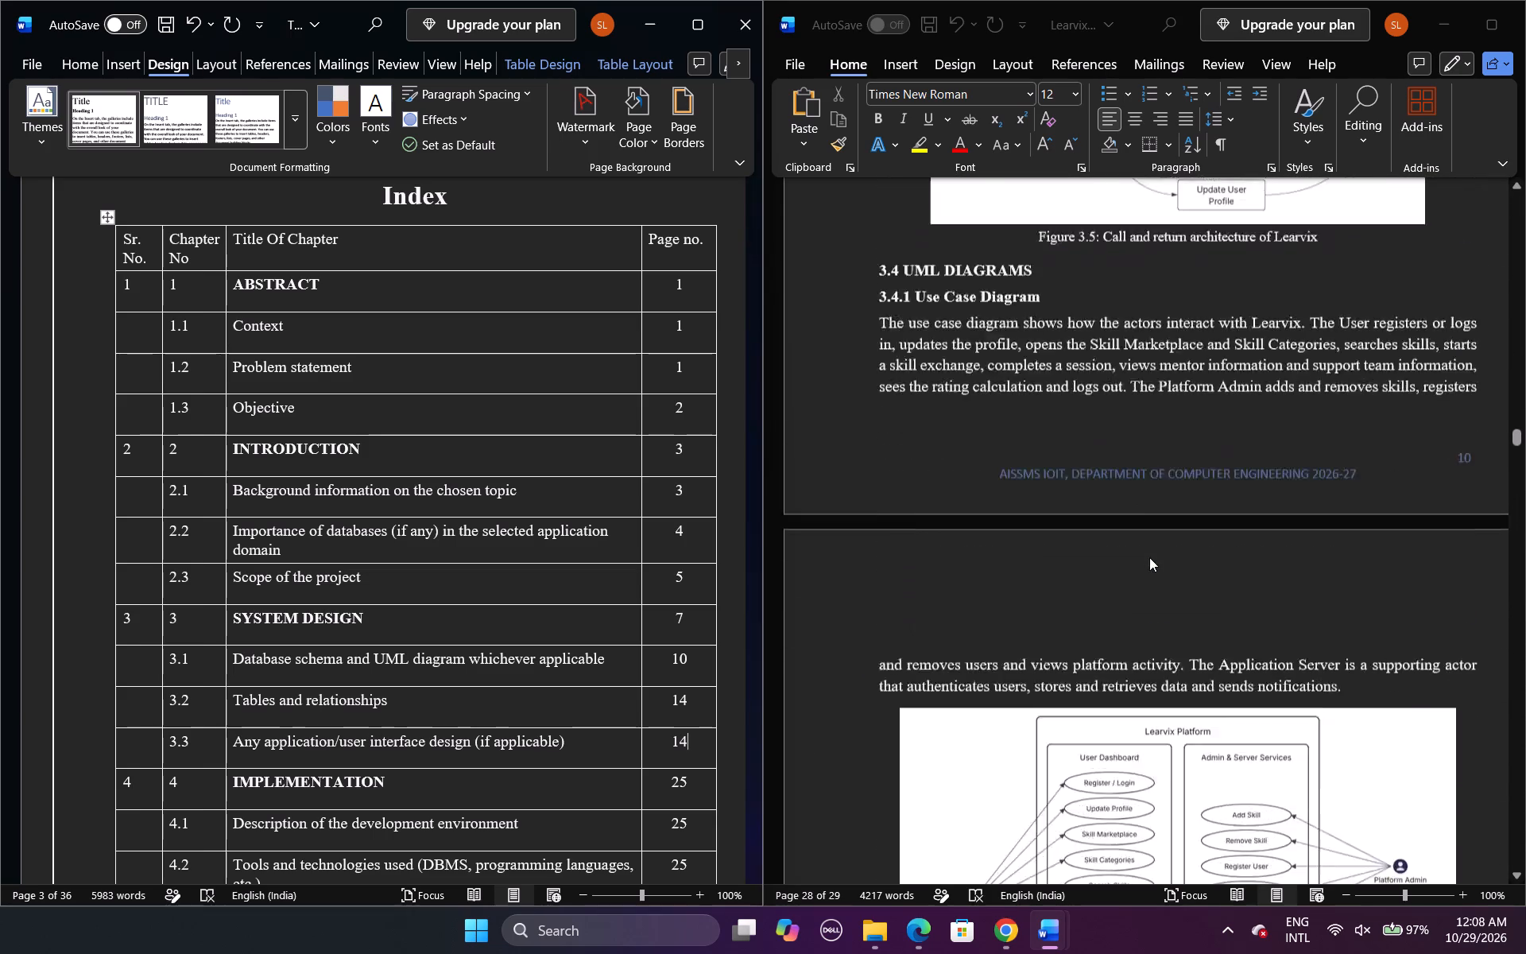
scroll(1149, 557, up, 3)
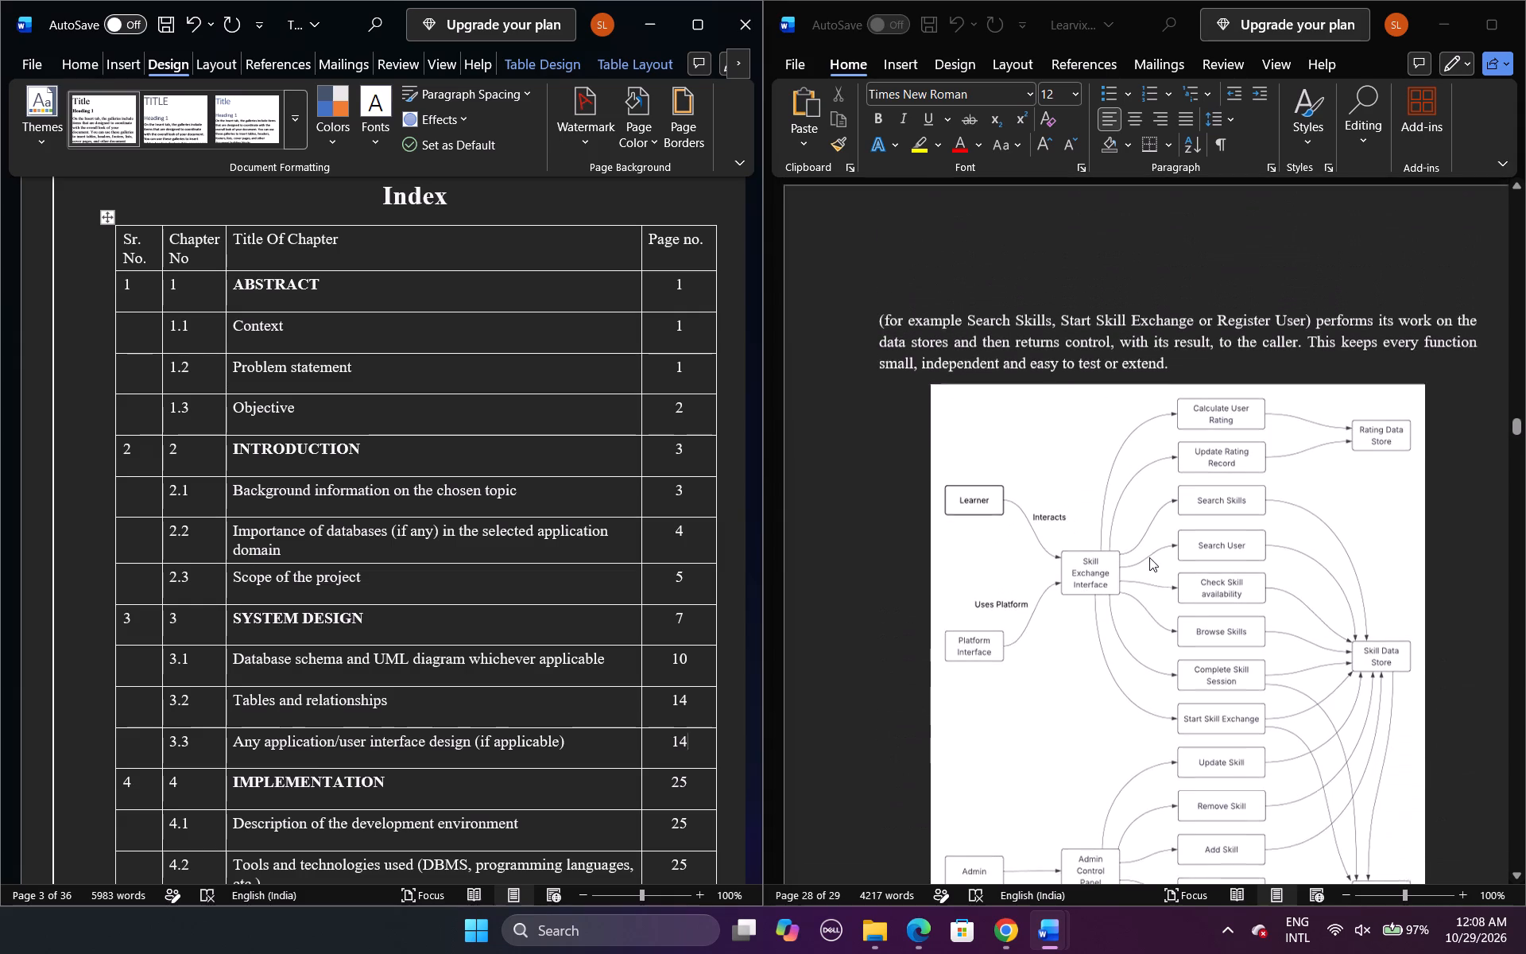
scroll(1149, 557, up, 4)
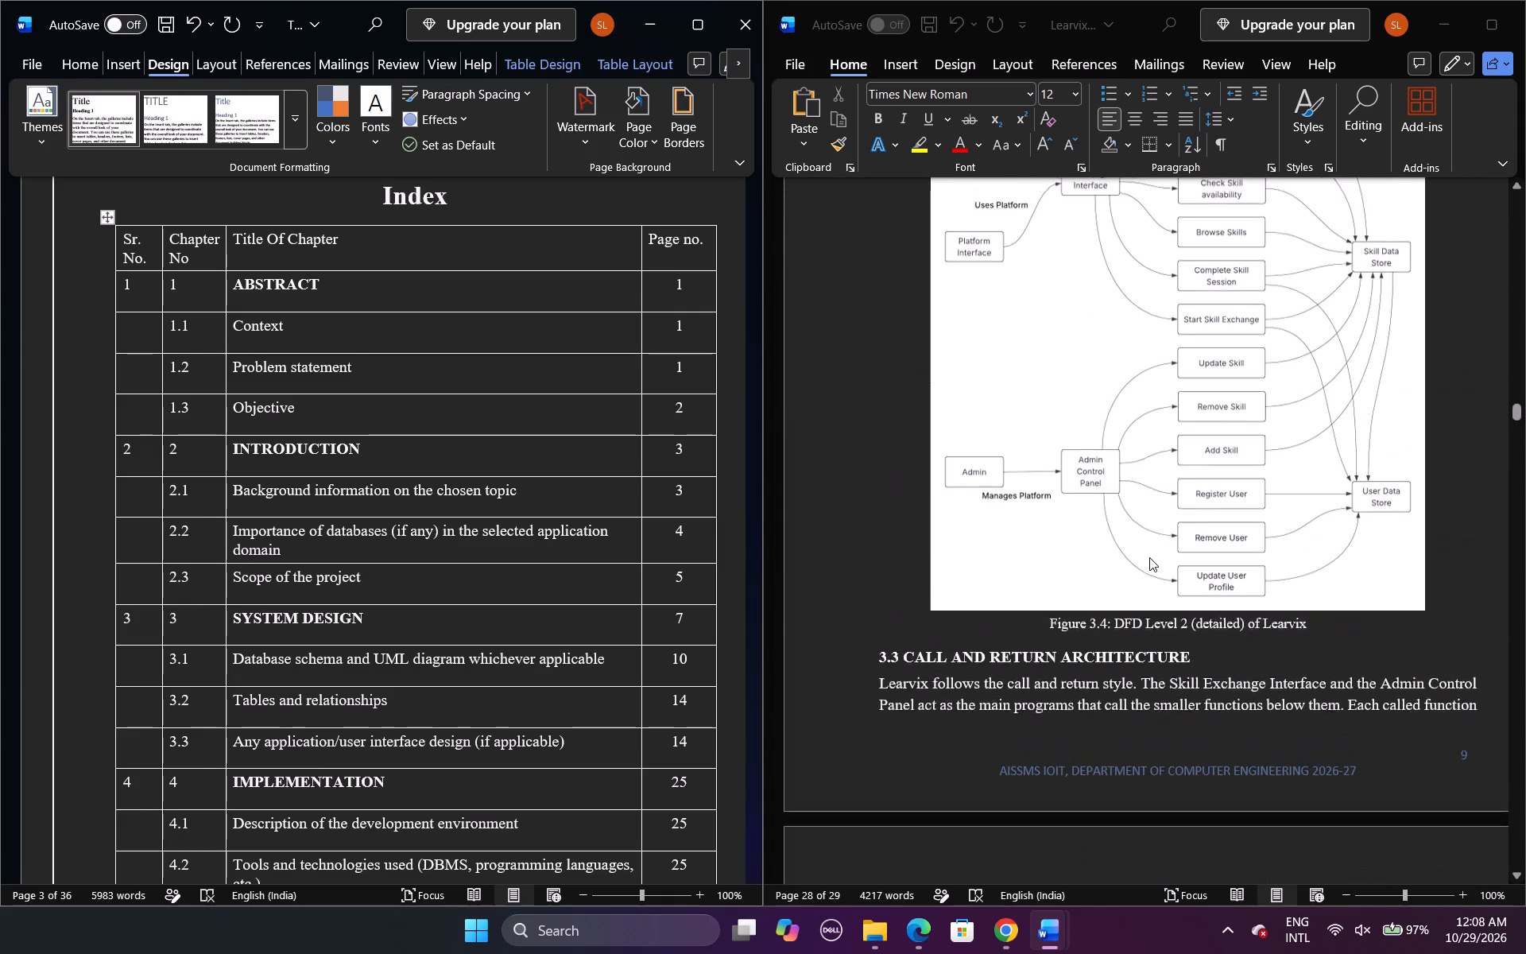
scroll(1149, 557, up, 3)
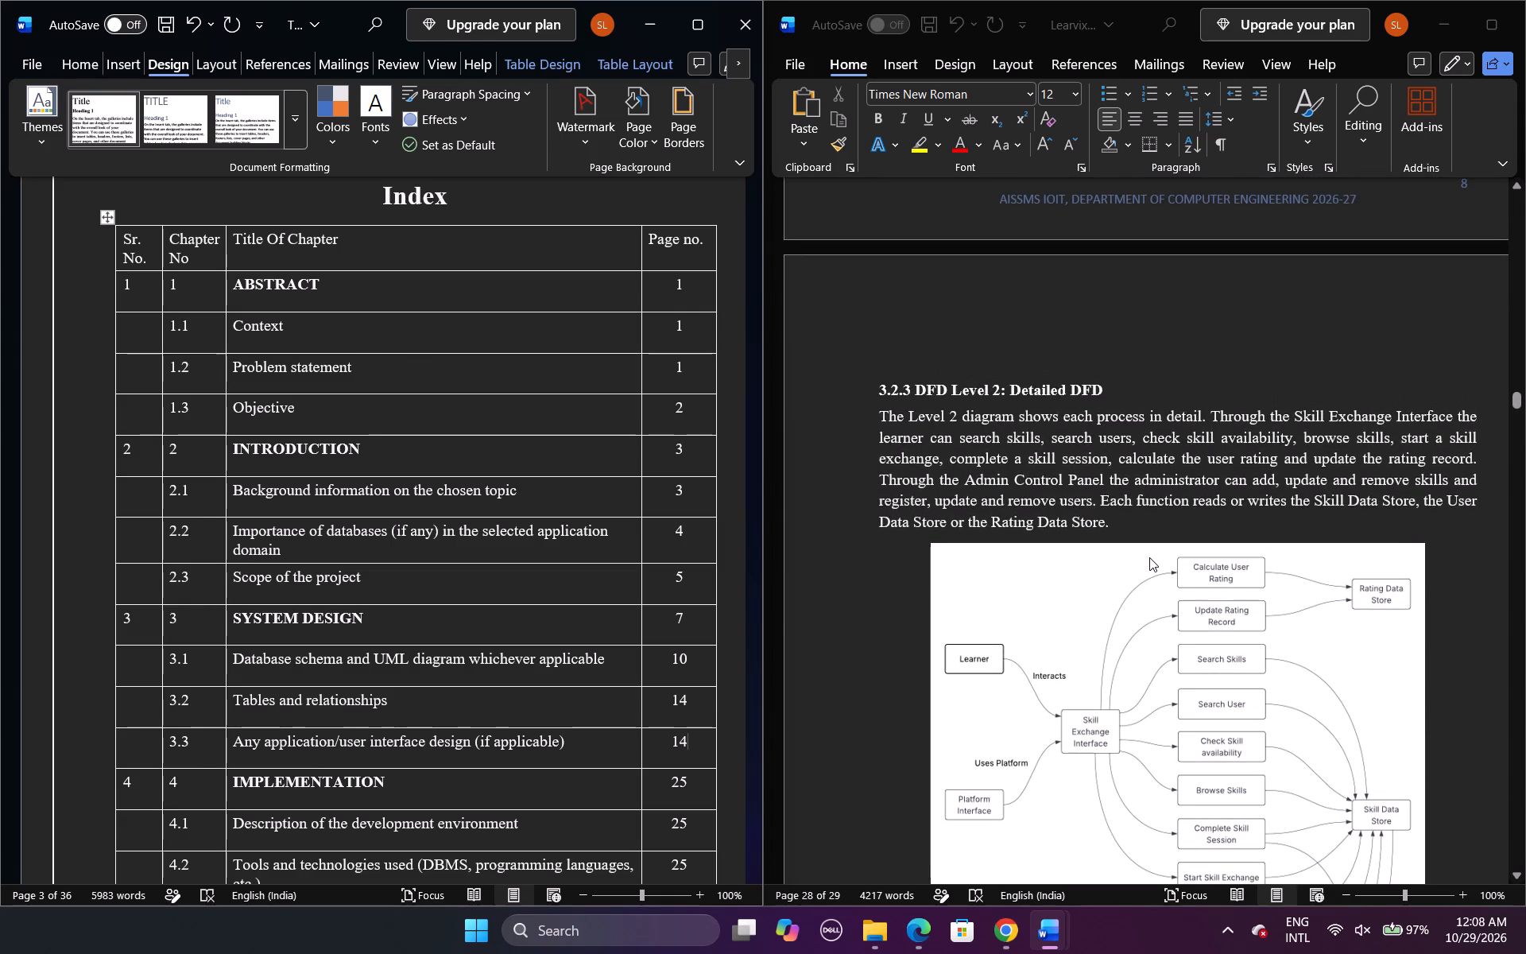
scroll(1149, 557, up, 1)
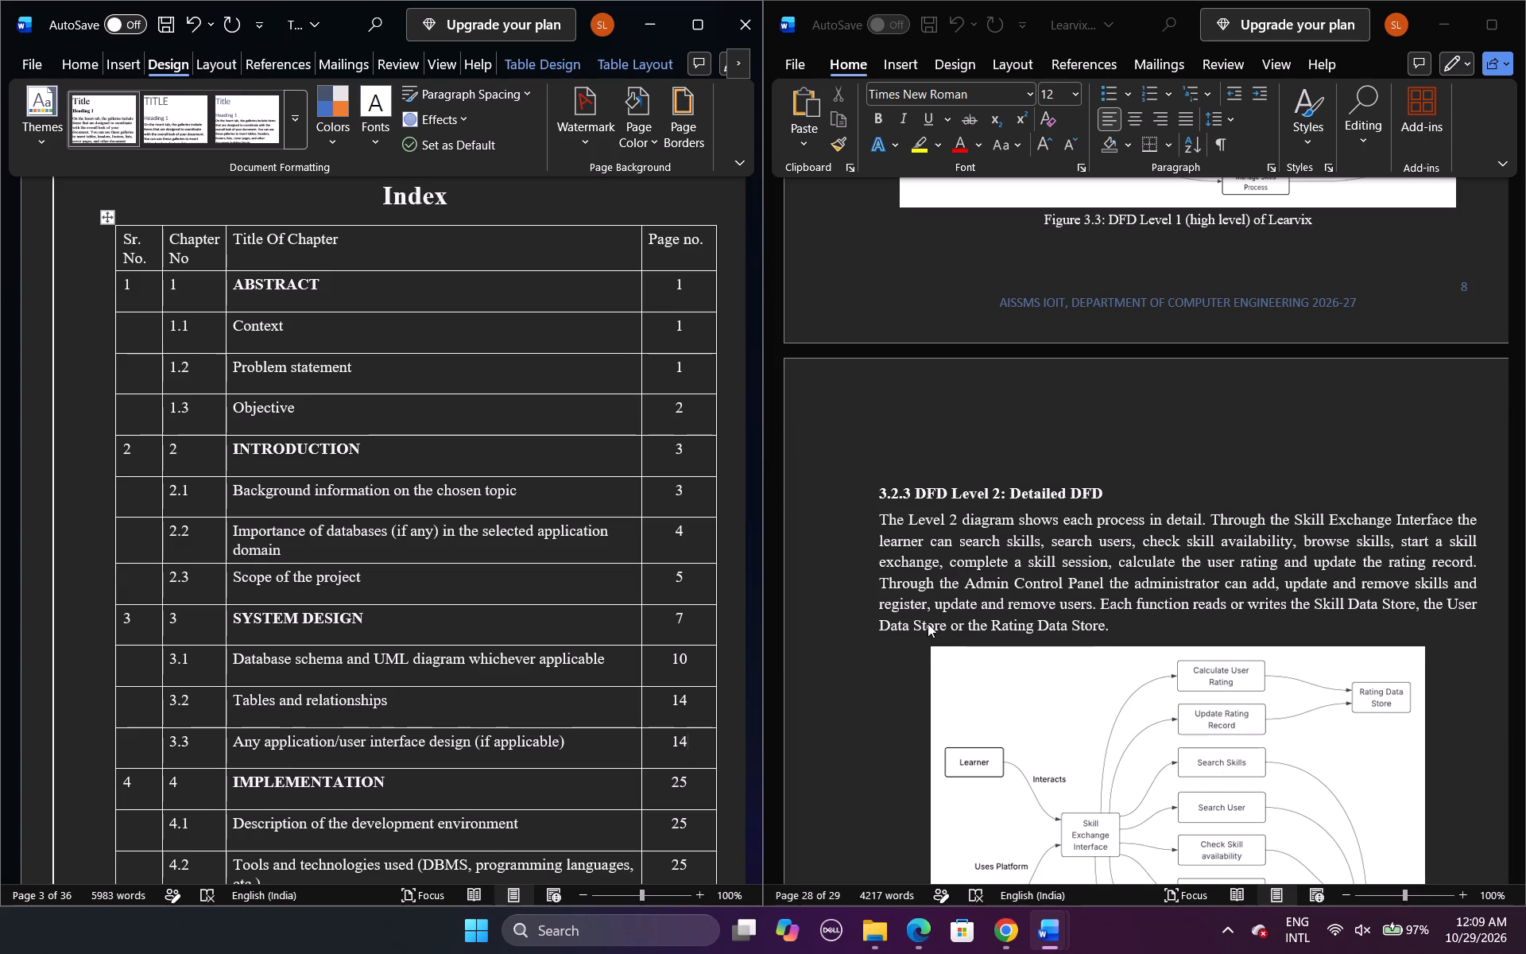
scroll(928, 623, down, 1)
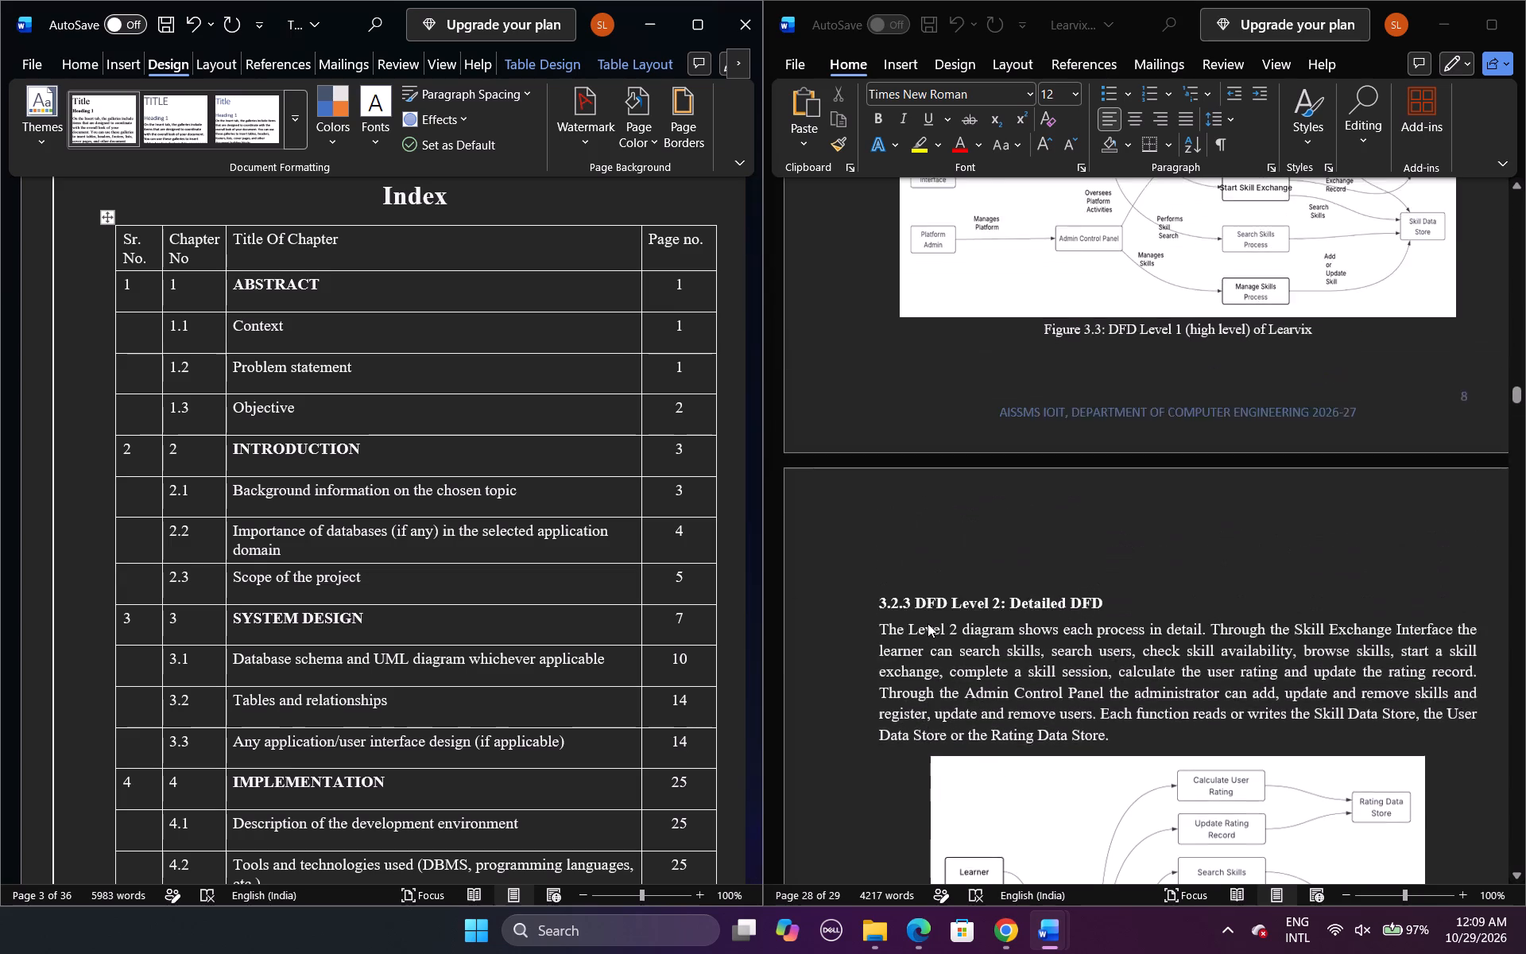
scroll(928, 623, down, 4)
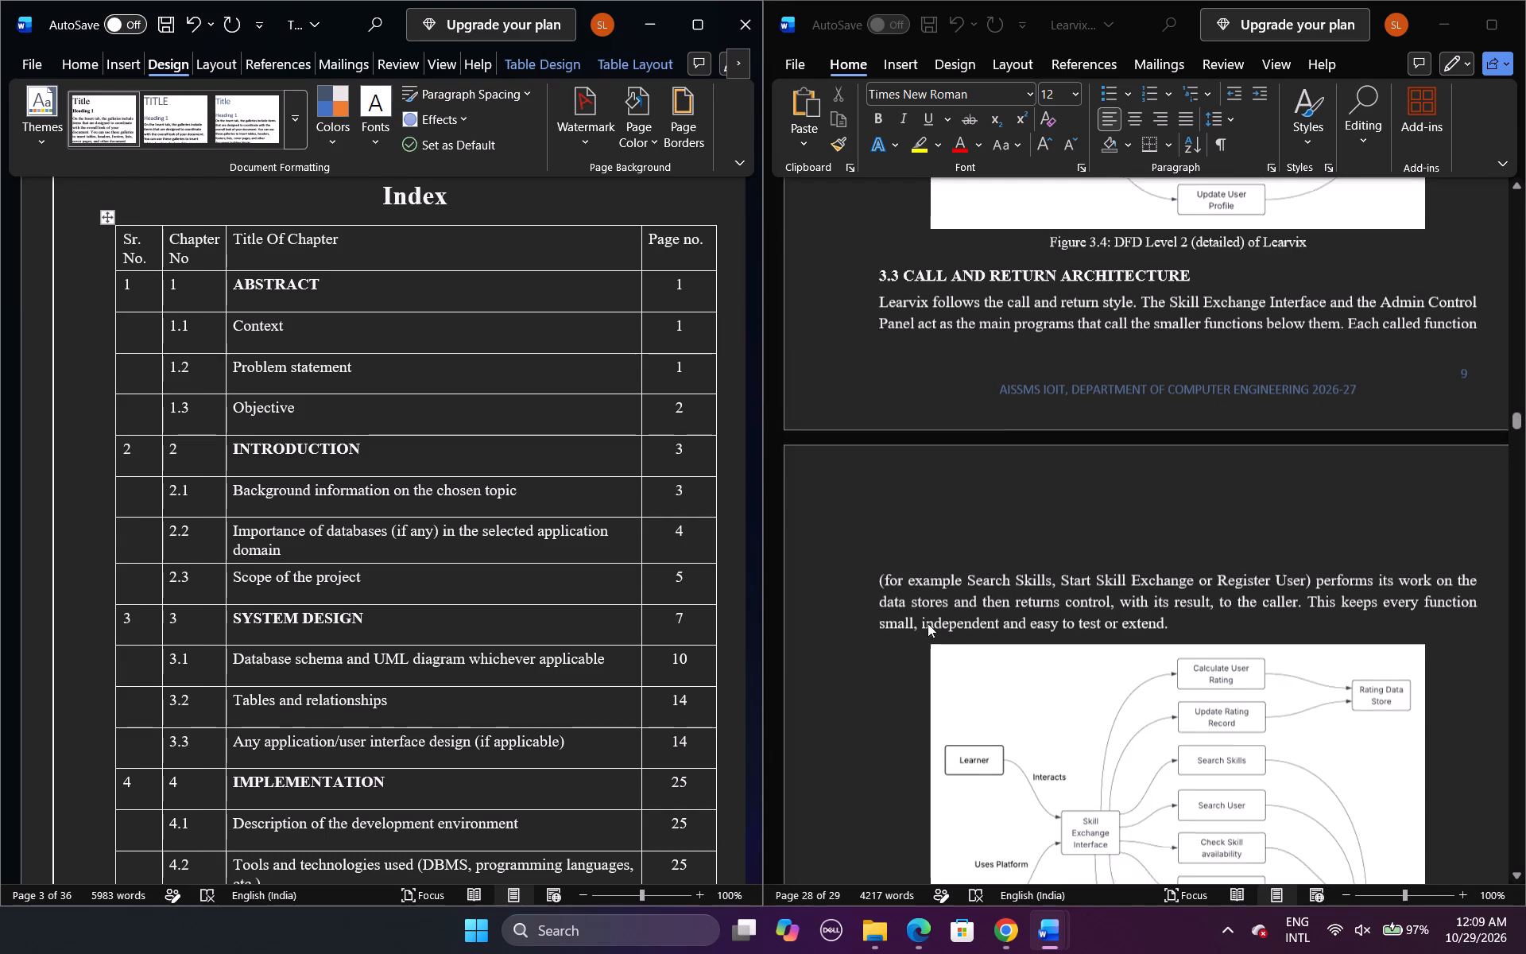
scroll(928, 623, down, 3)
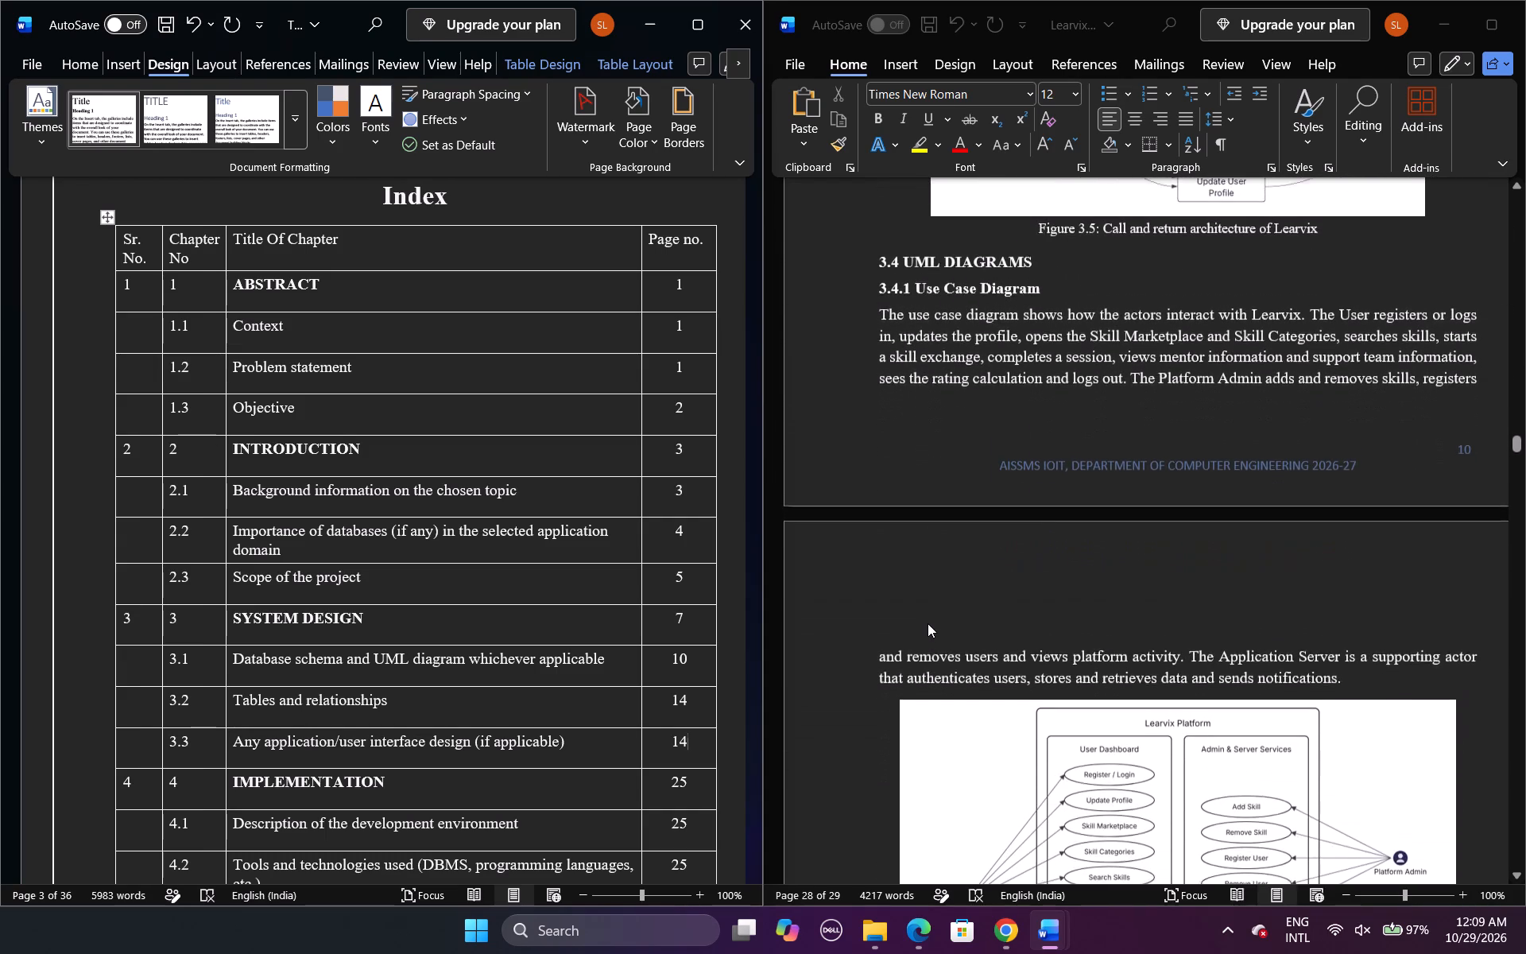
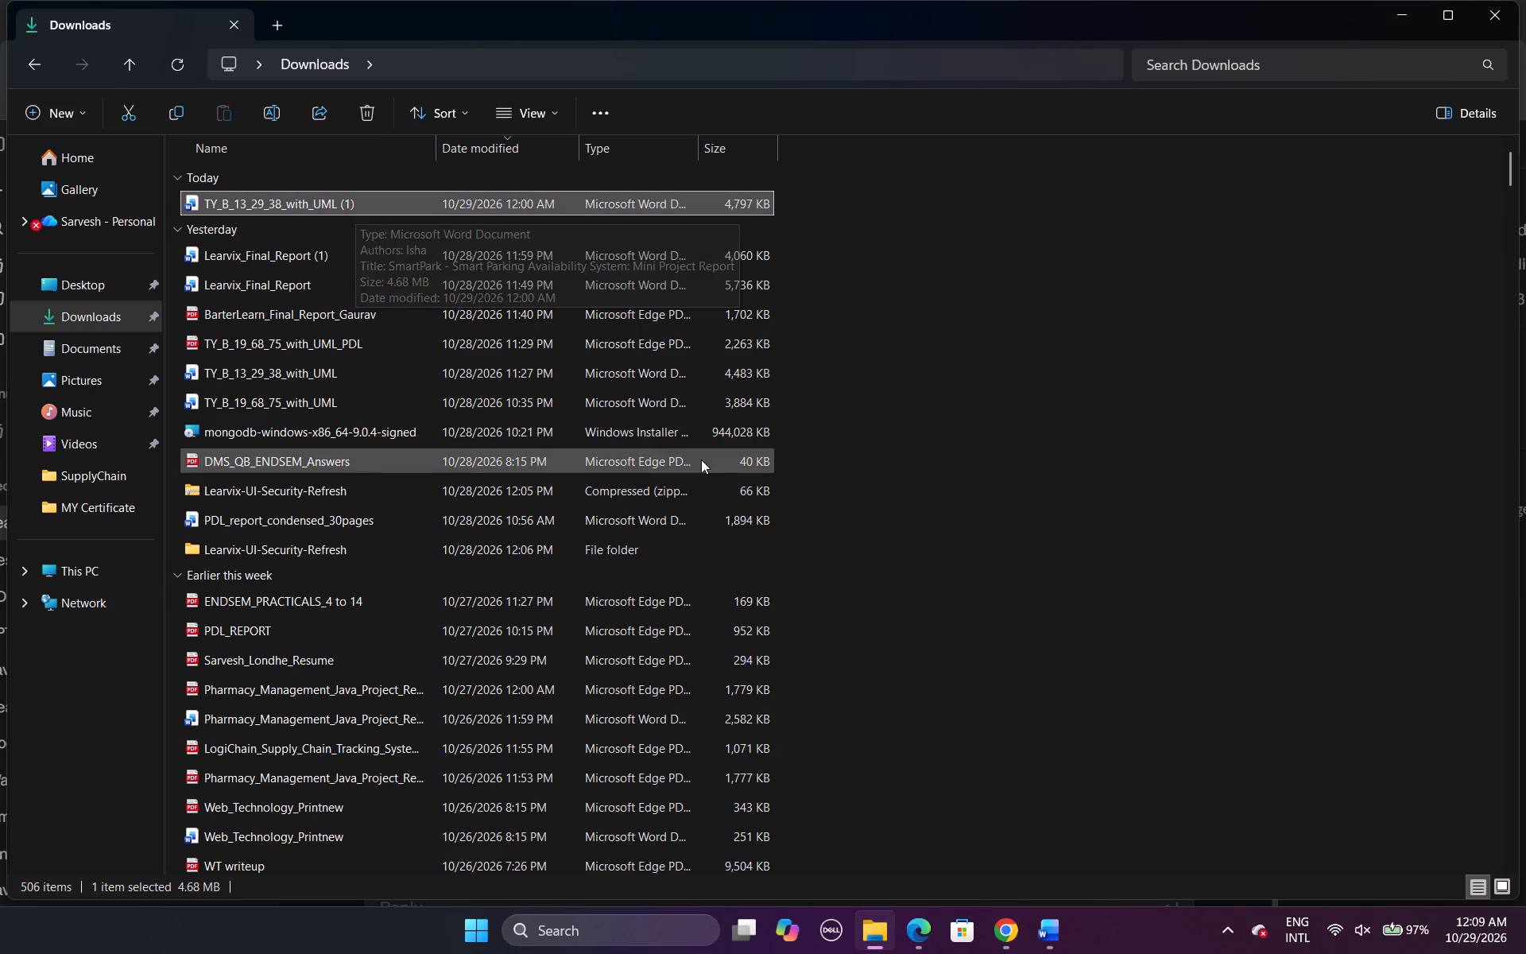
In Word, delete everything from the 1. ABSTRACT heading to the end of TY_B_13_29_38_with_UML (1), keeping the front pages and Index.
click(1048, 940)
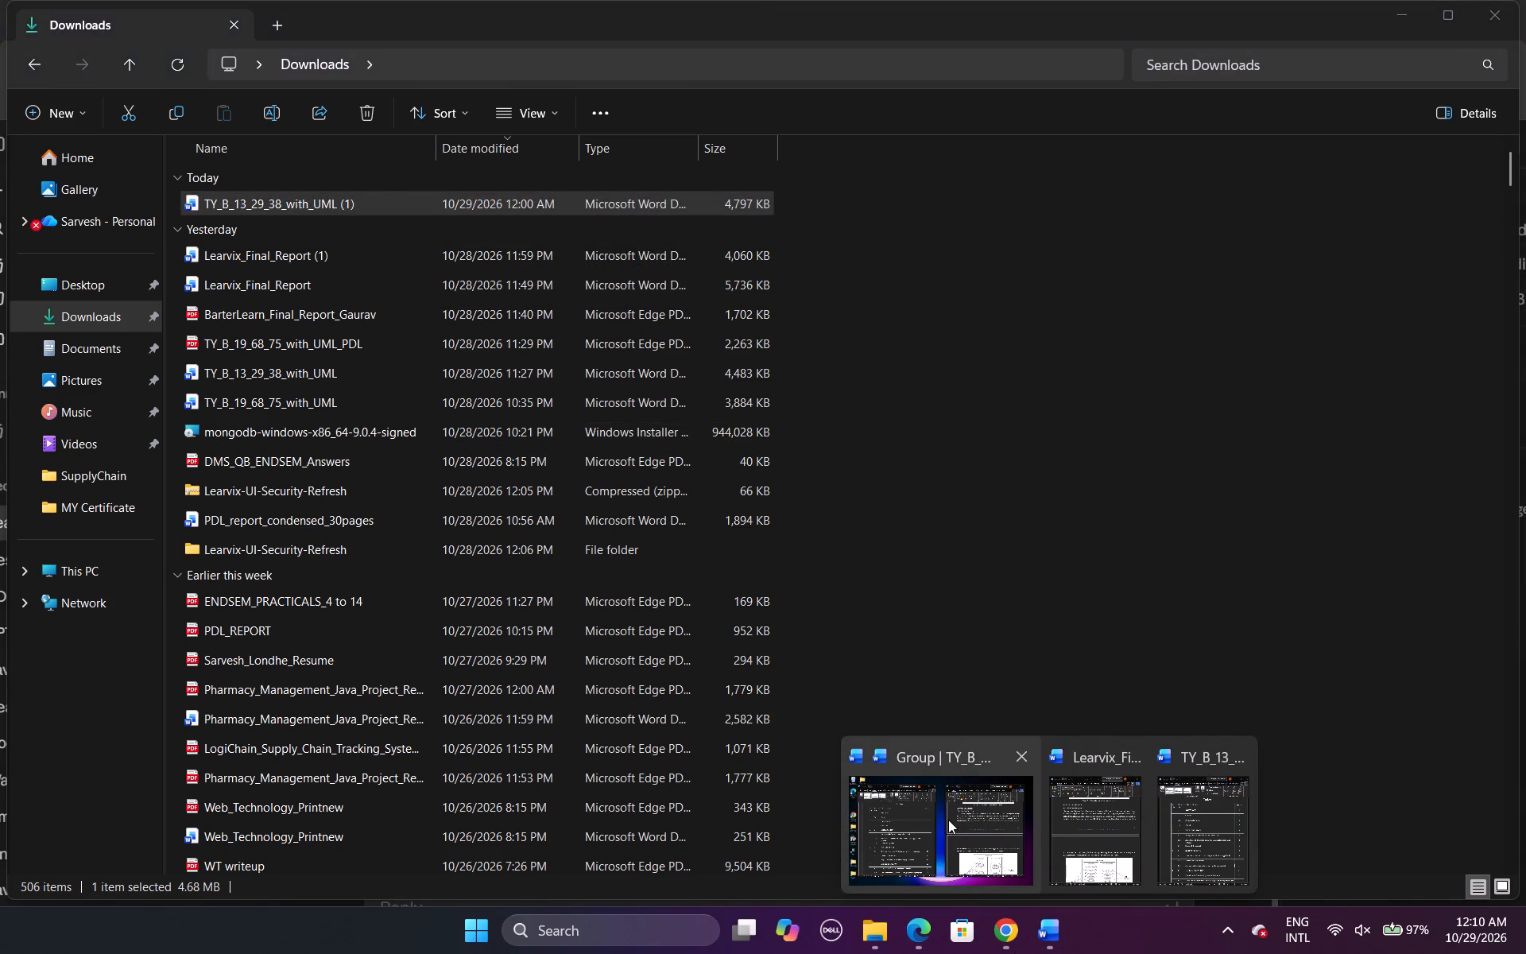
click(944, 814)
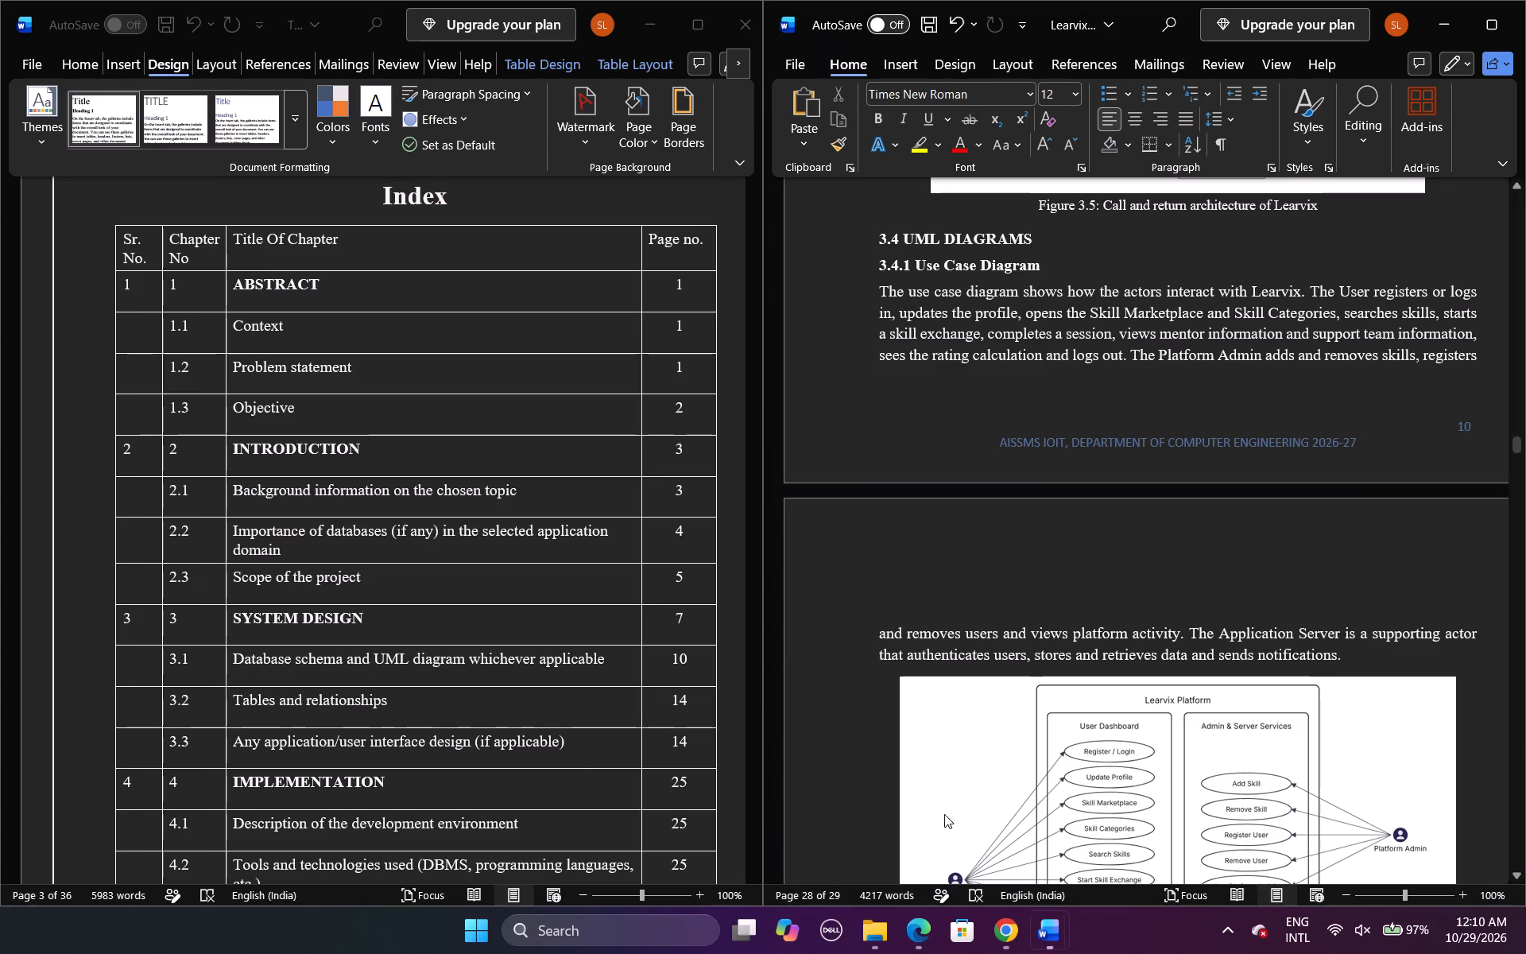
scroll(575, 766, down, 7)
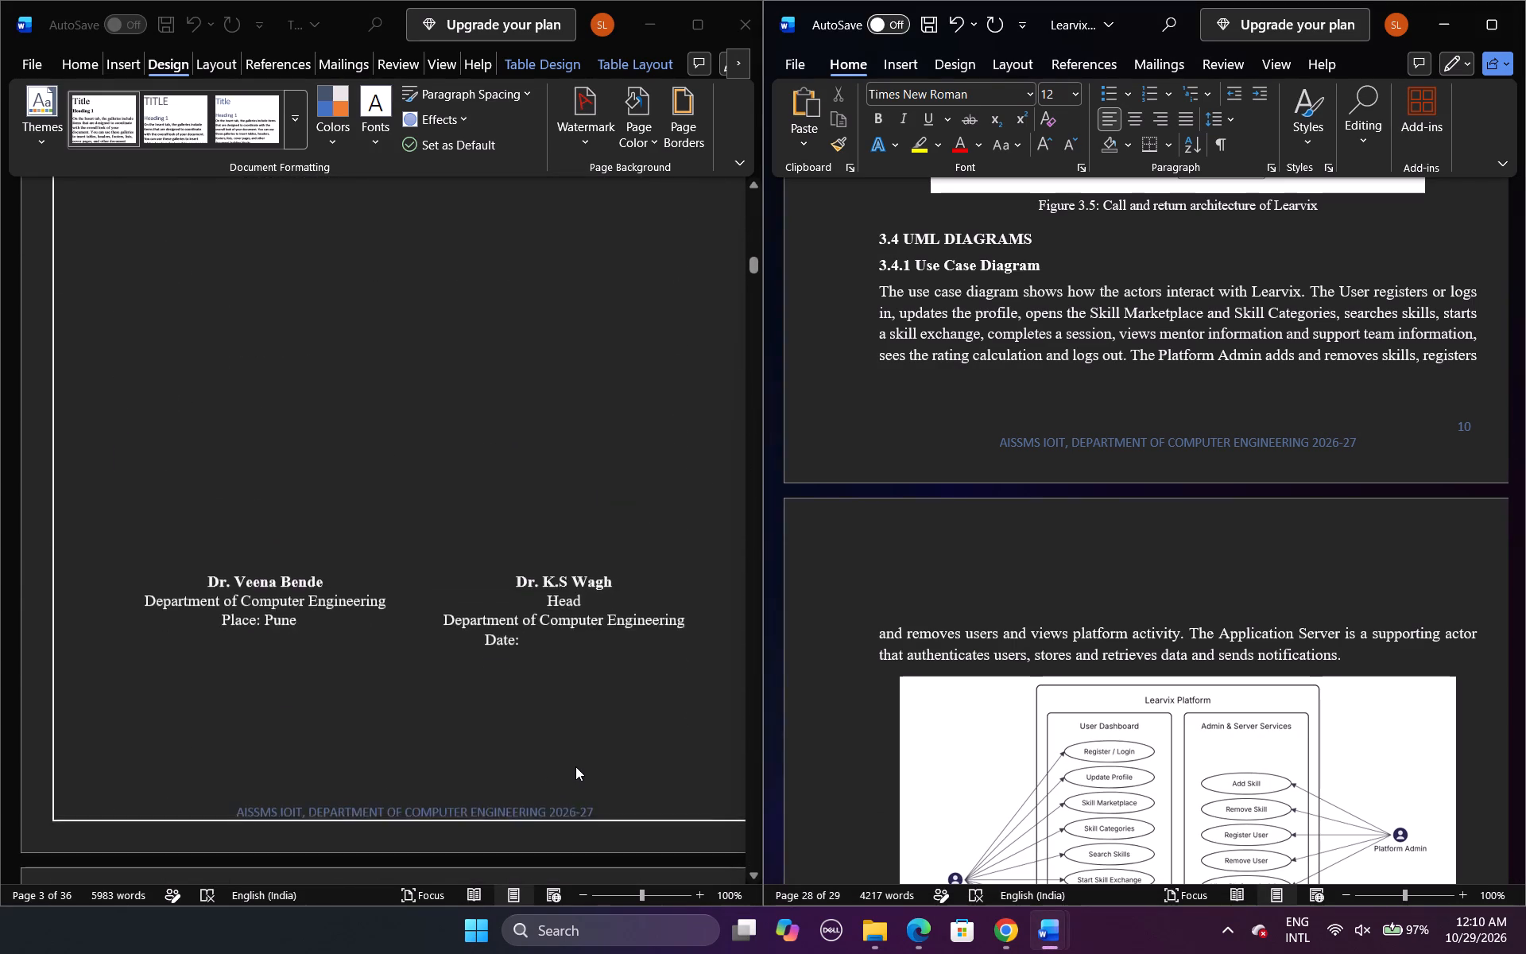
scroll(575, 766, down, 1)
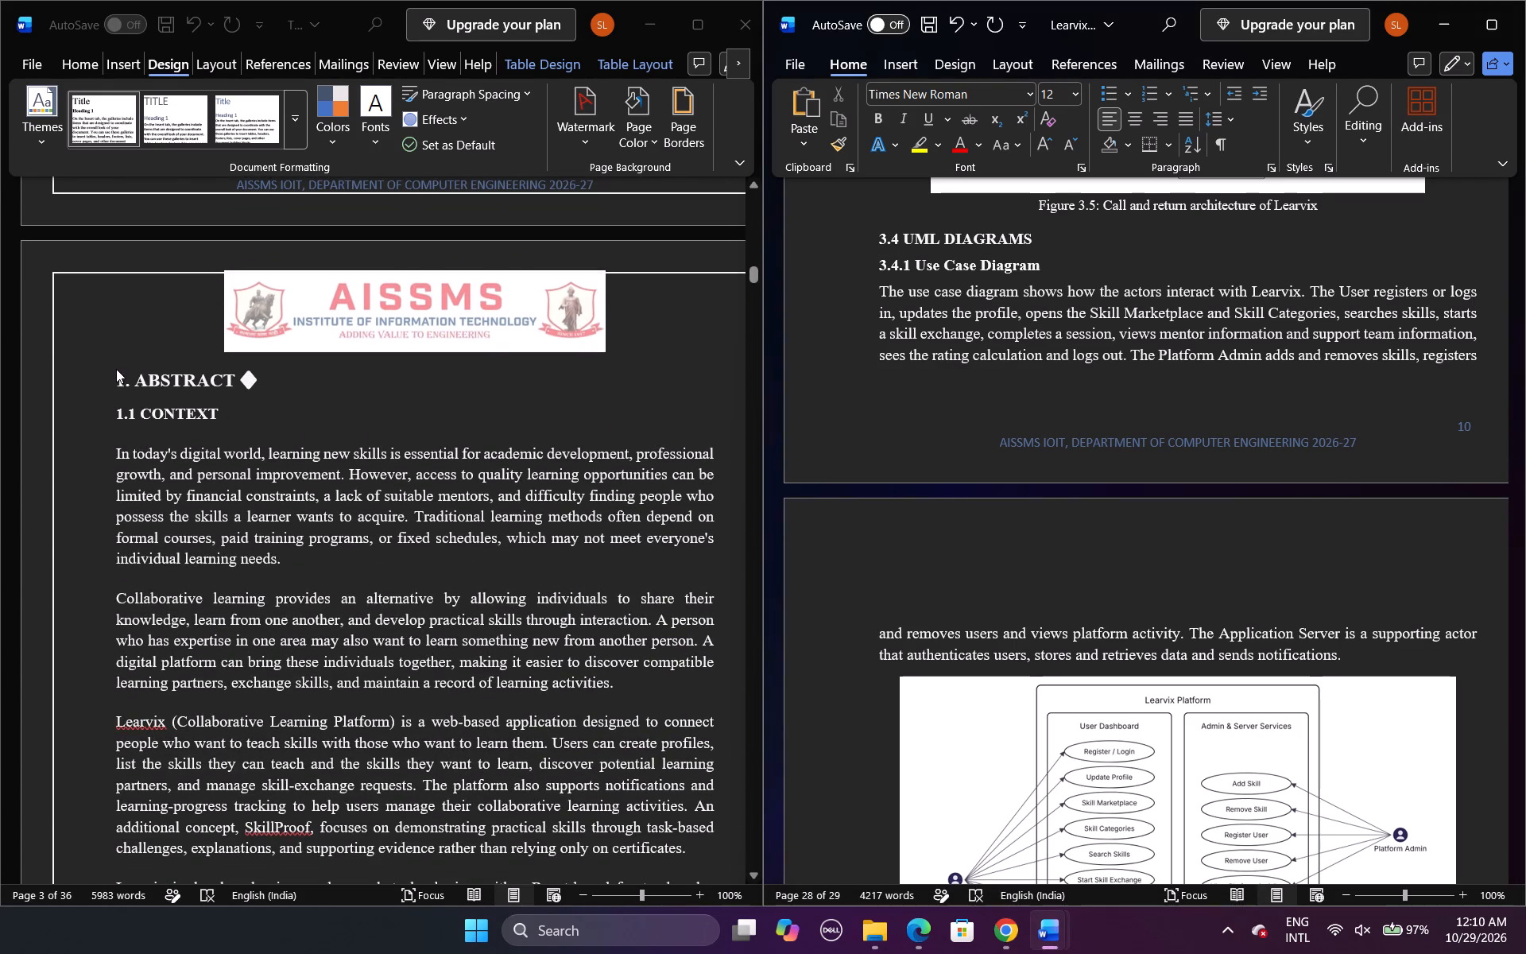
click(124, 376)
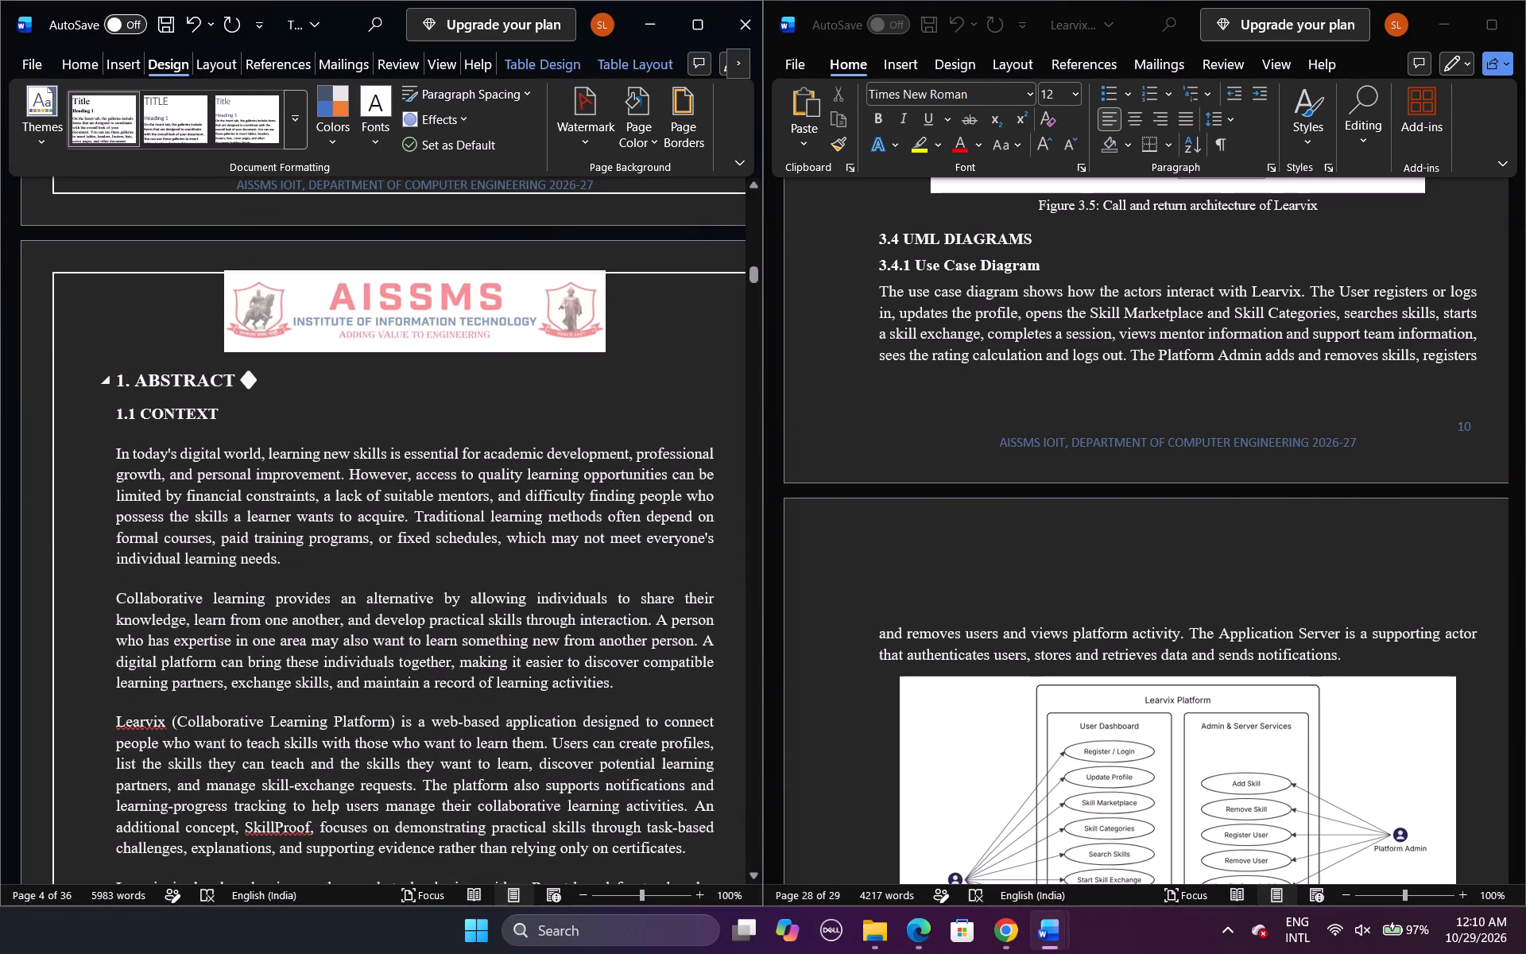
click(122, 376)
click(112, 376)
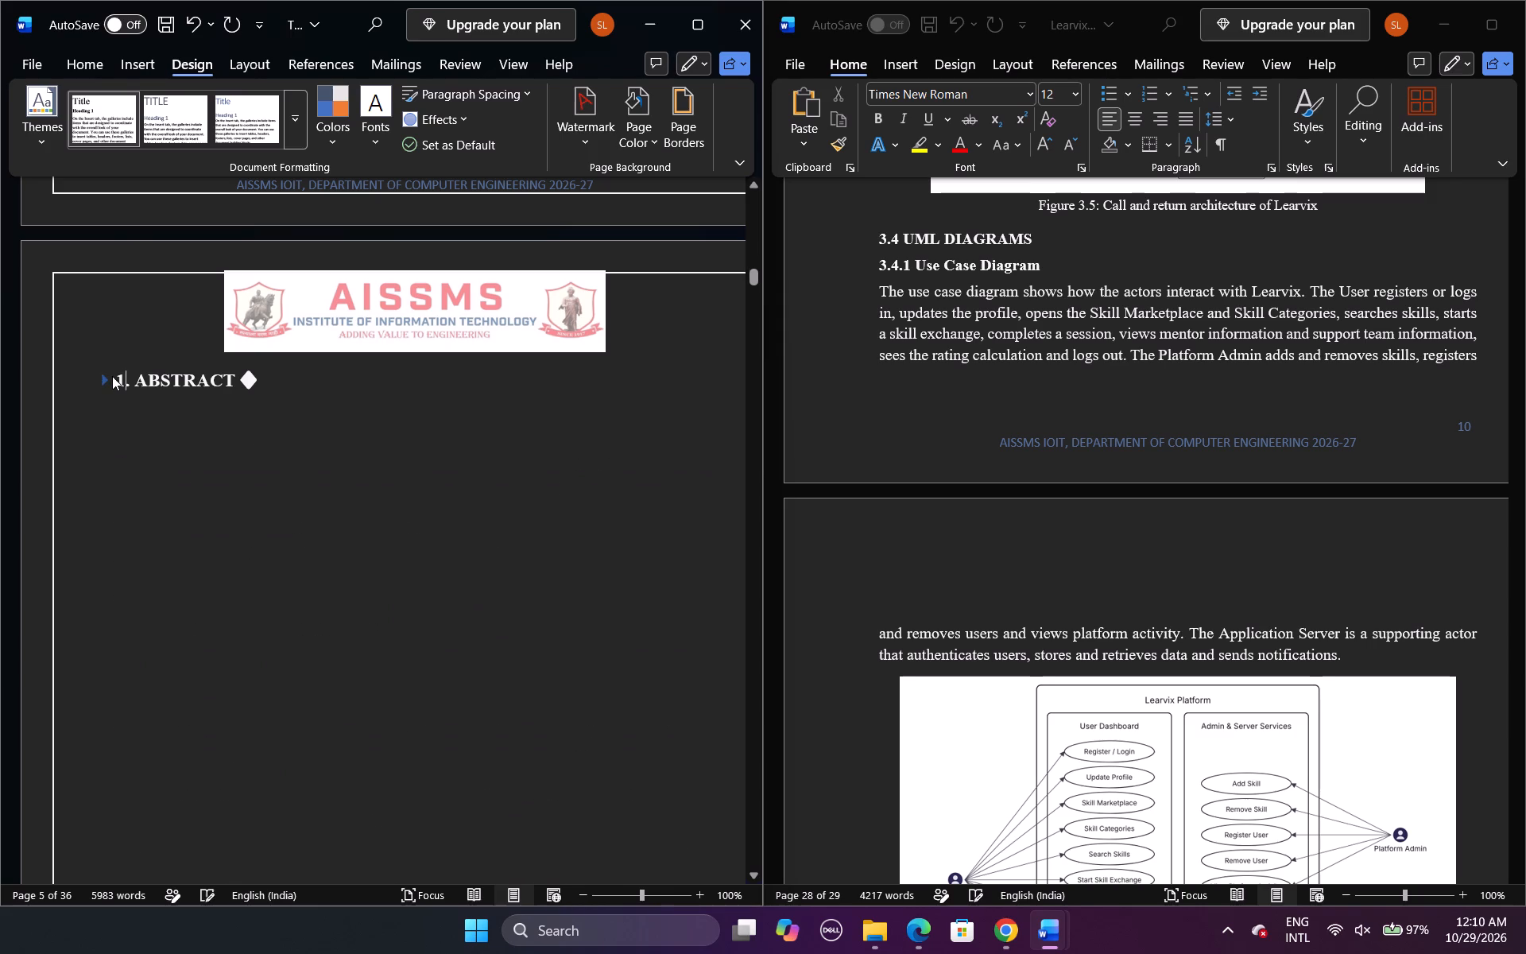
click(112, 376)
drag(116, 374, 218, 953)
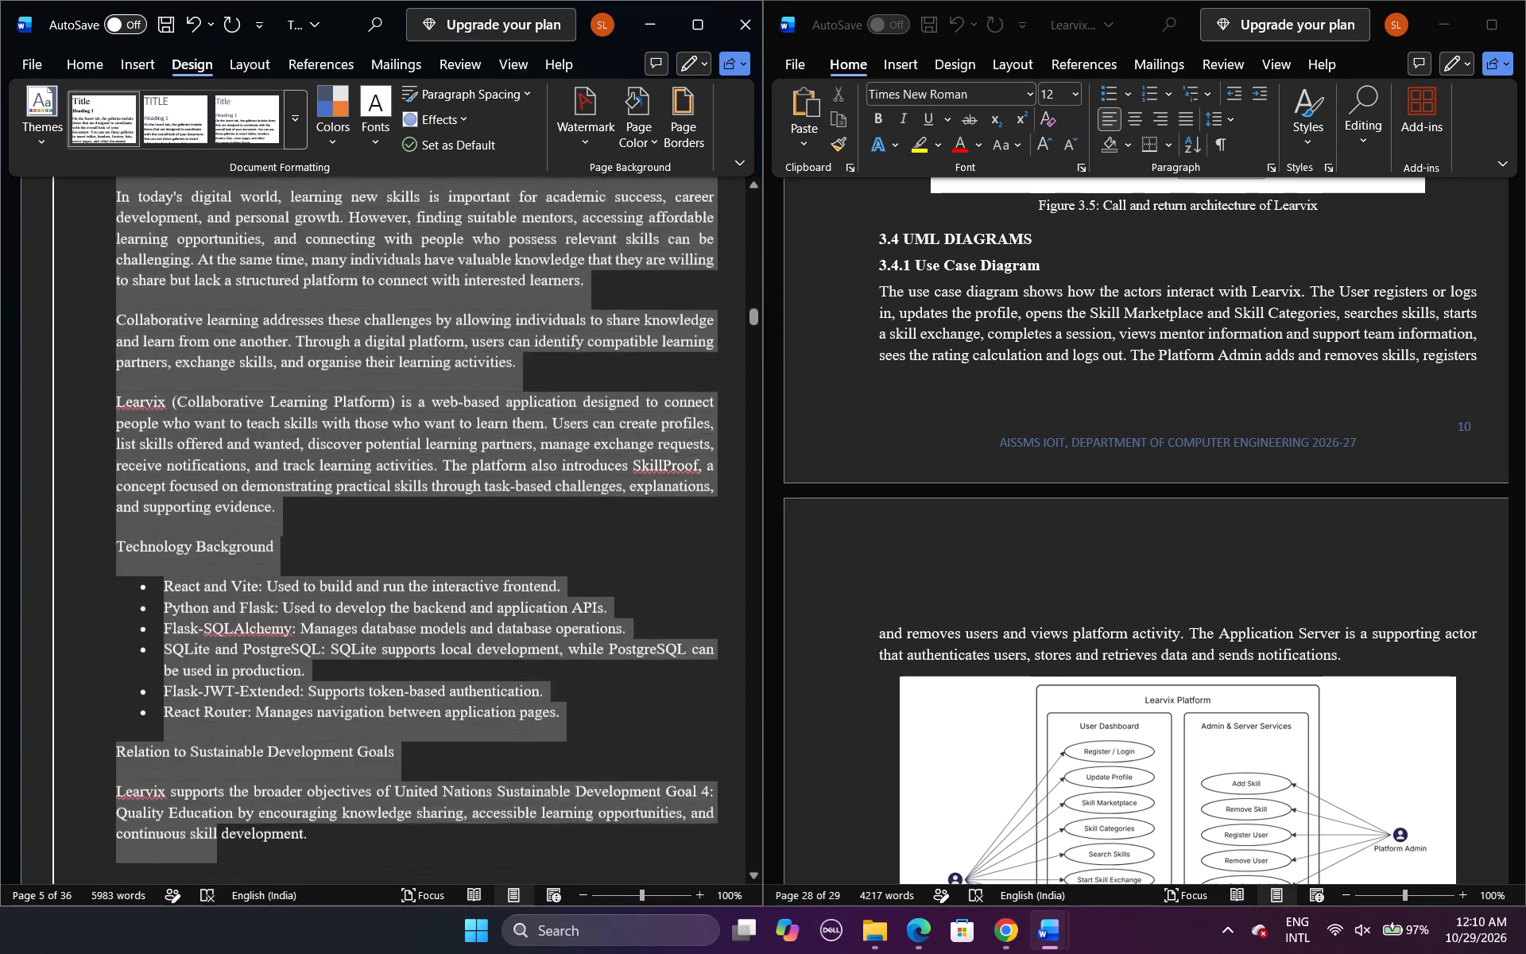
drag(218, 953, 216, 953)
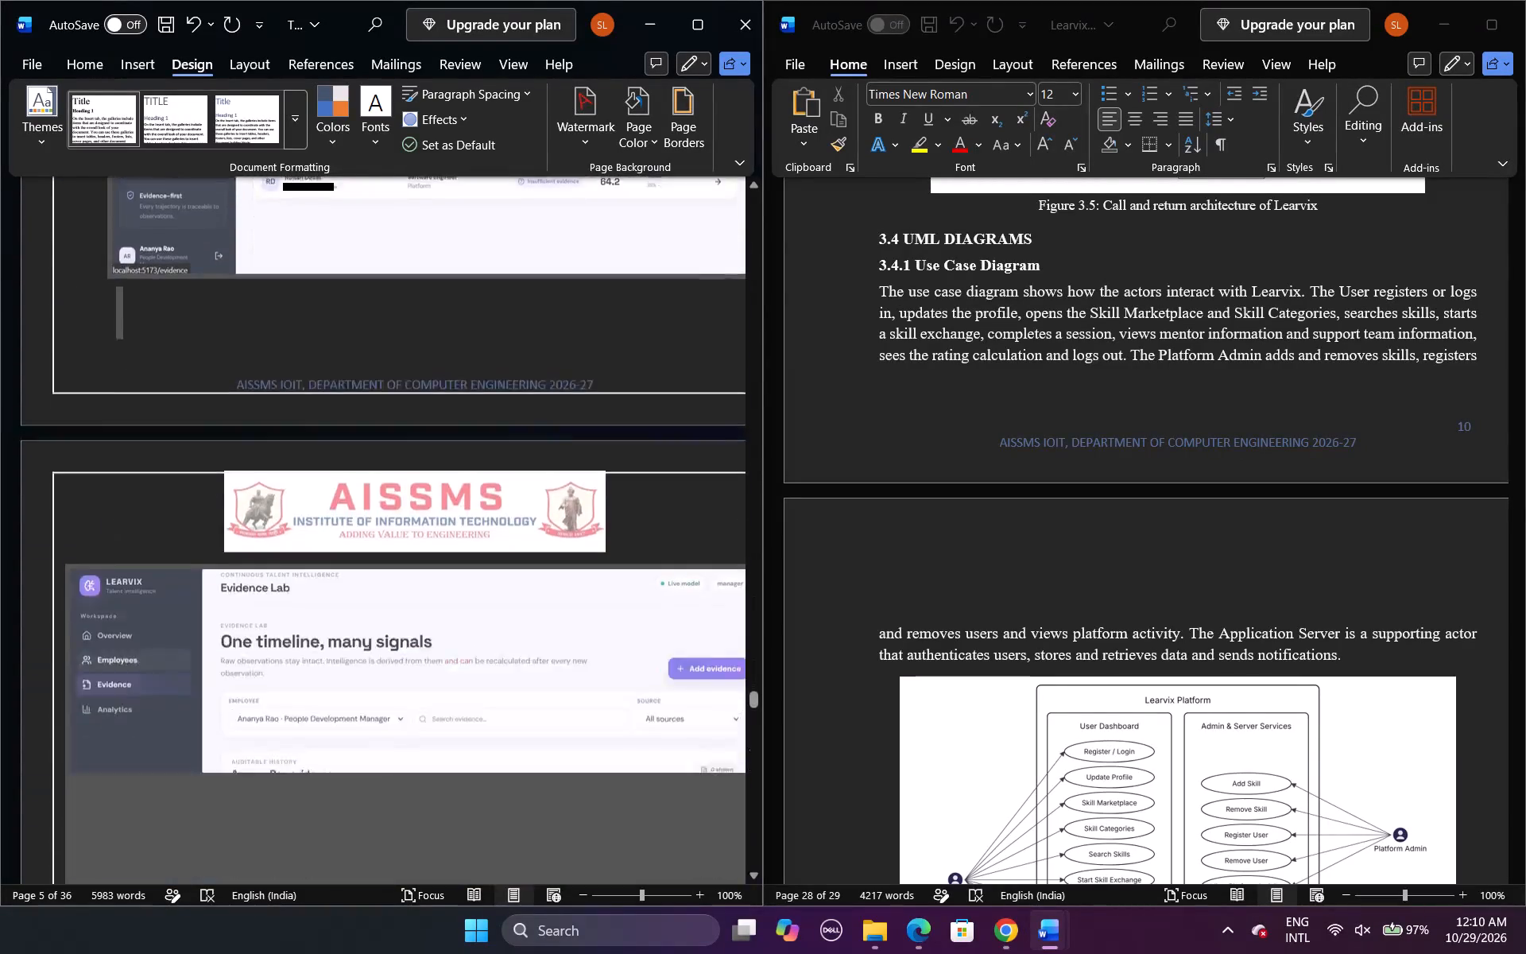
drag(216, 953, 217, 953)
key(Delete)
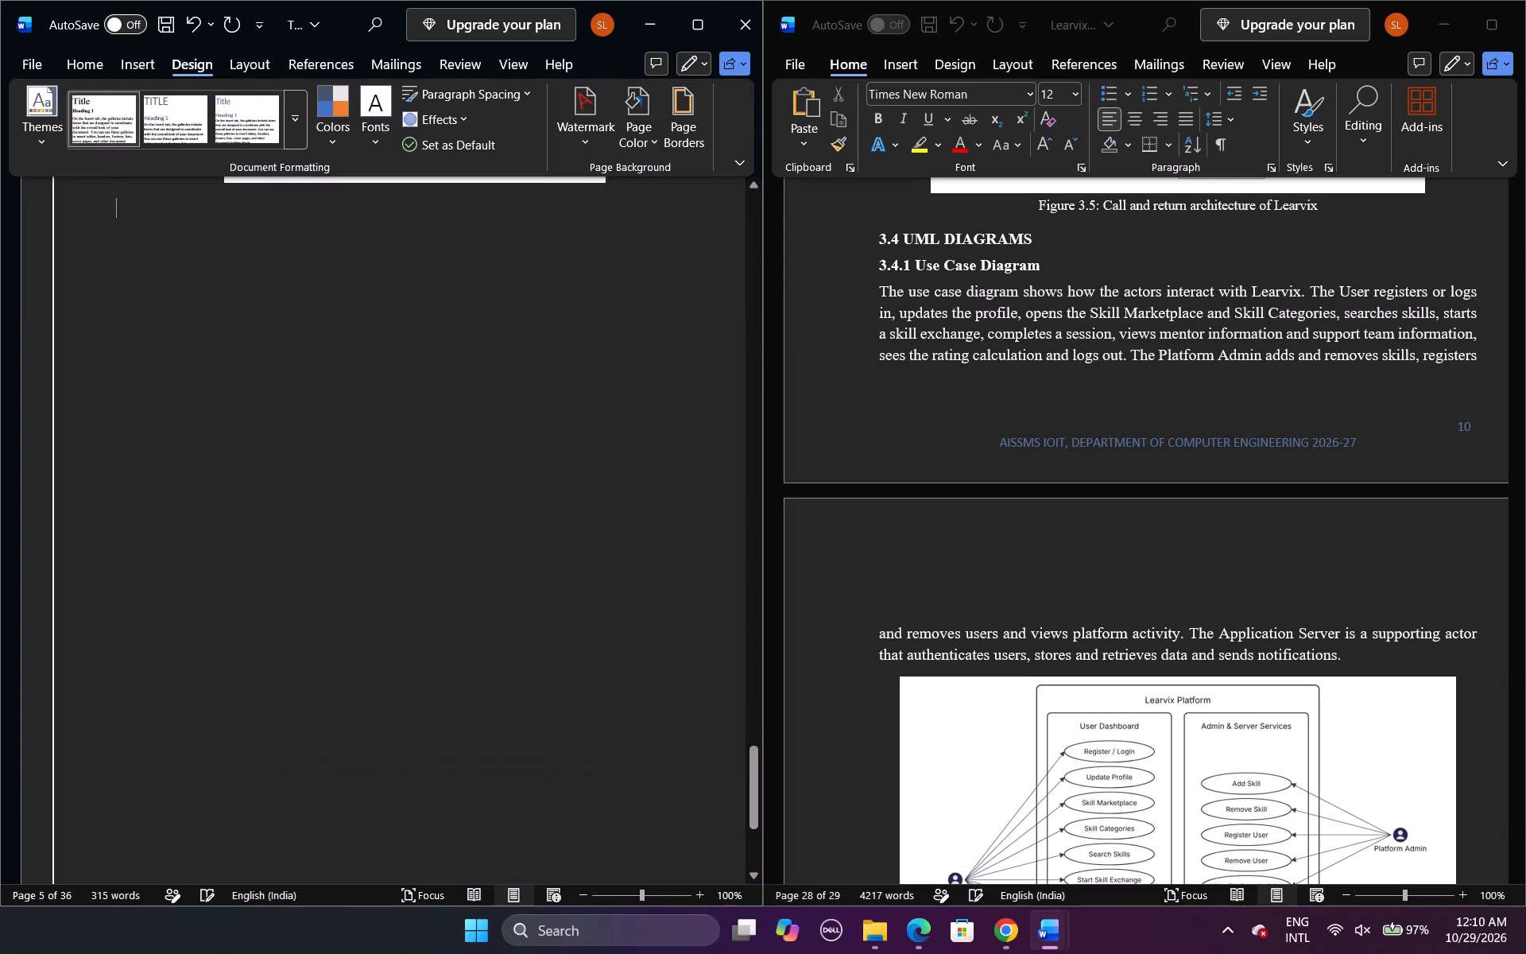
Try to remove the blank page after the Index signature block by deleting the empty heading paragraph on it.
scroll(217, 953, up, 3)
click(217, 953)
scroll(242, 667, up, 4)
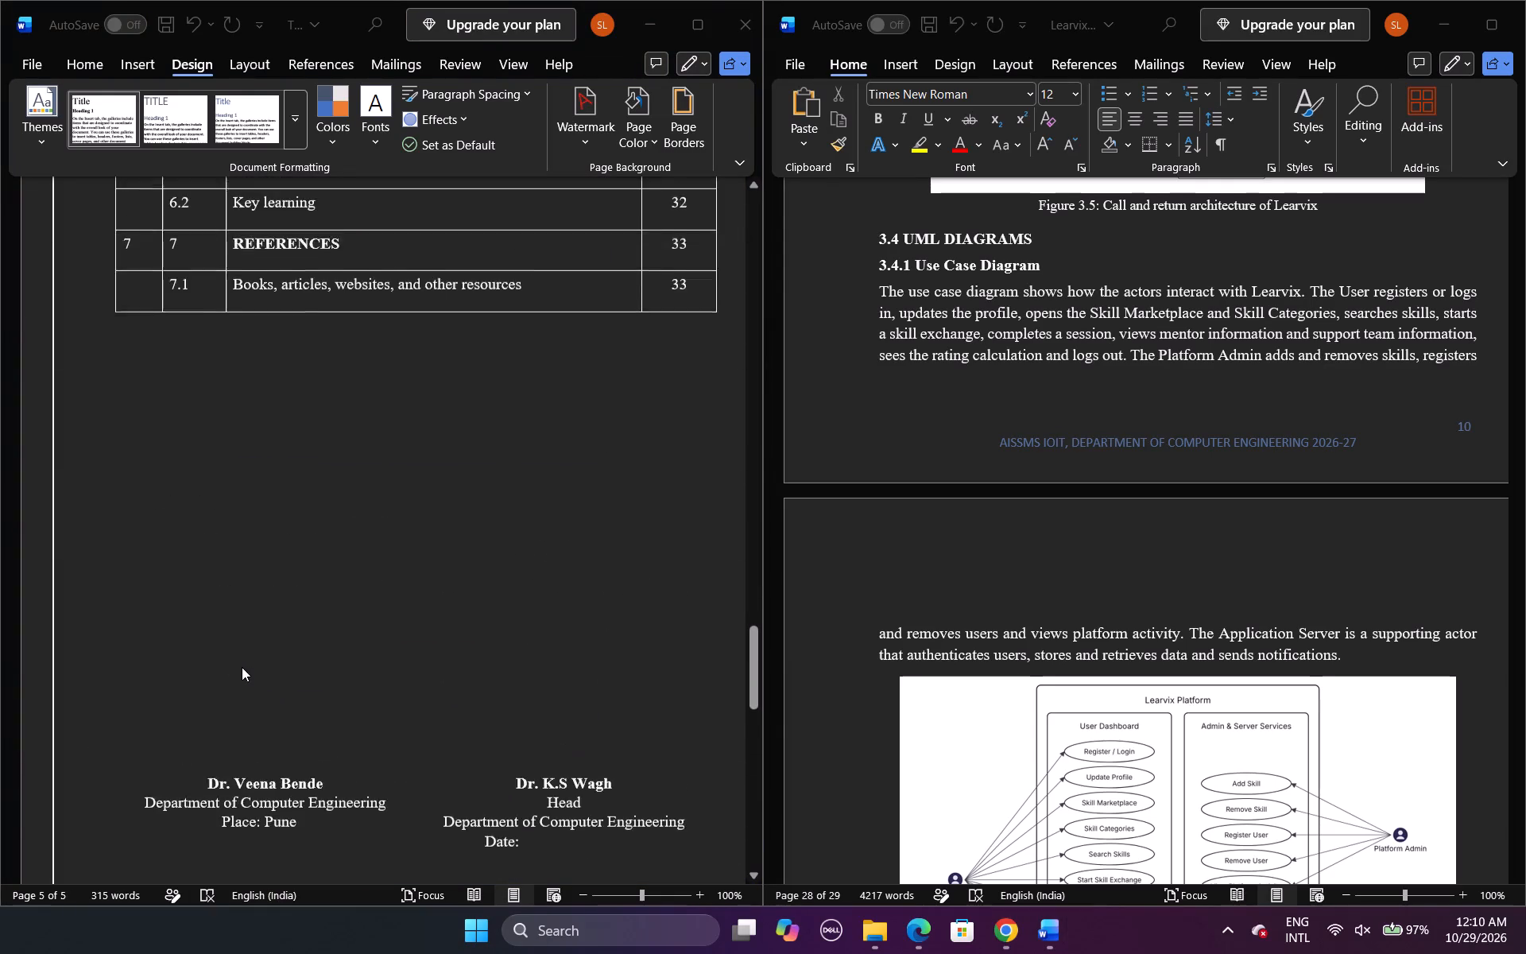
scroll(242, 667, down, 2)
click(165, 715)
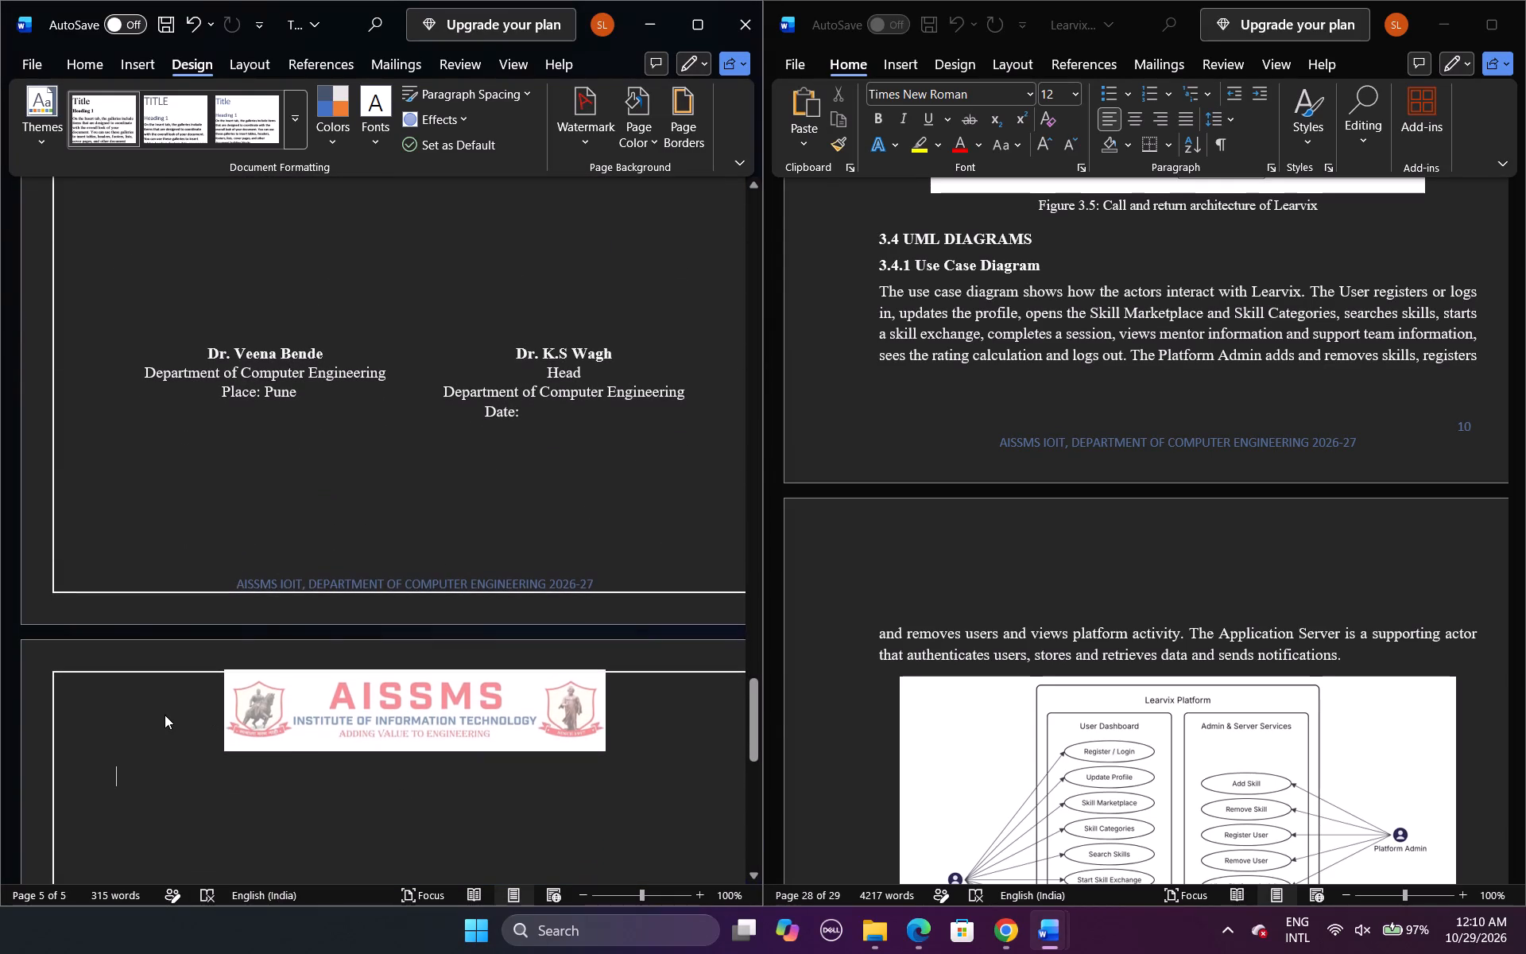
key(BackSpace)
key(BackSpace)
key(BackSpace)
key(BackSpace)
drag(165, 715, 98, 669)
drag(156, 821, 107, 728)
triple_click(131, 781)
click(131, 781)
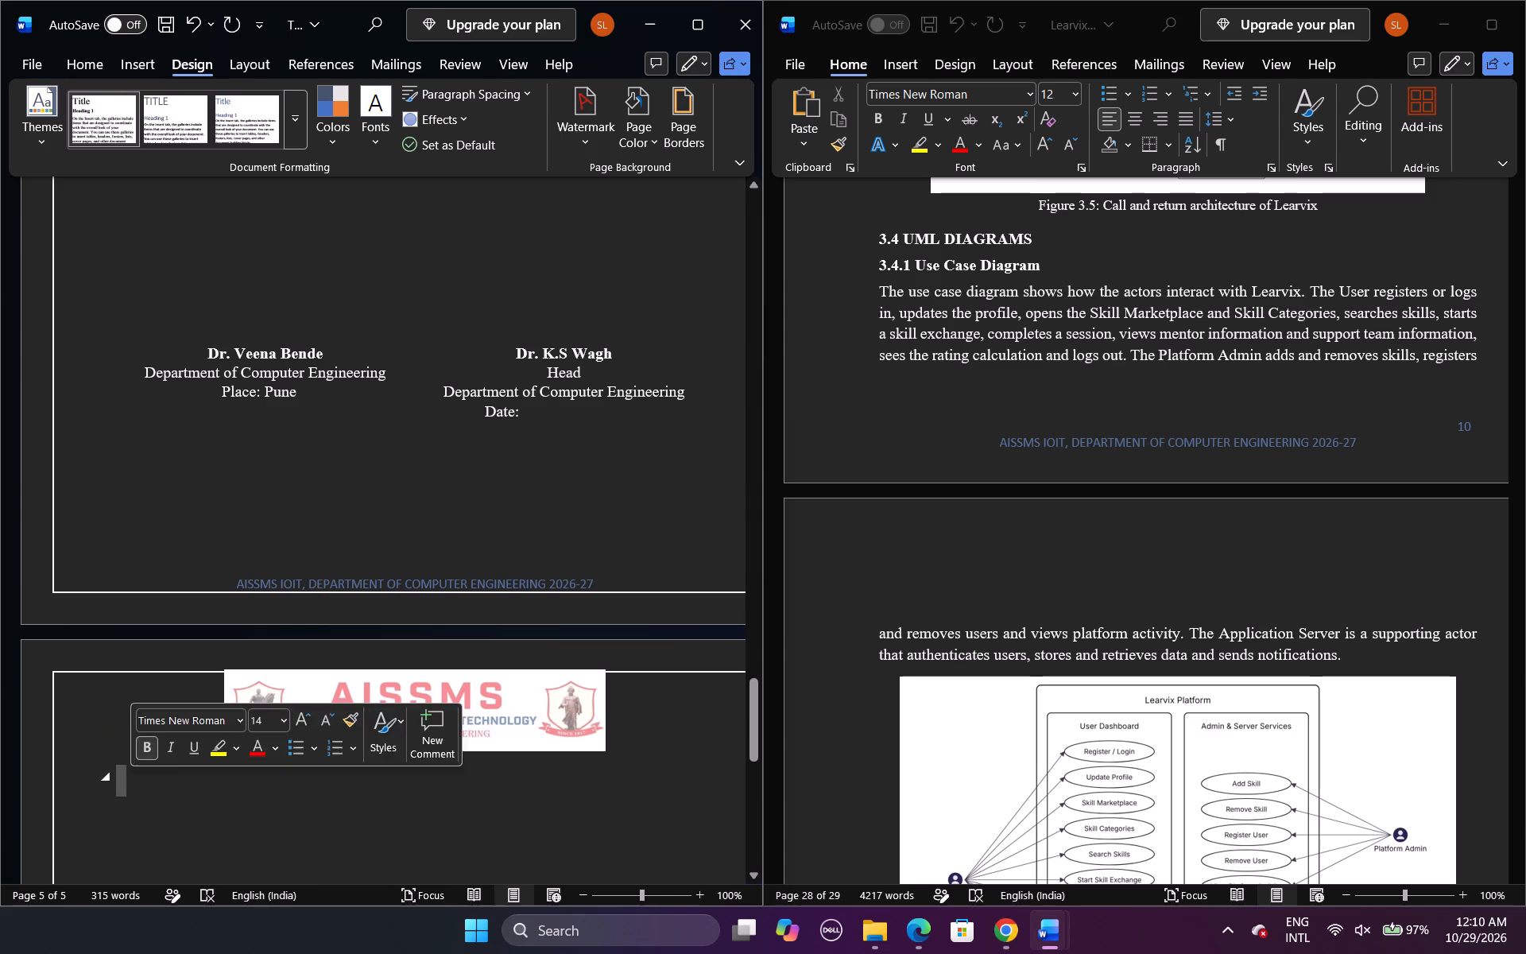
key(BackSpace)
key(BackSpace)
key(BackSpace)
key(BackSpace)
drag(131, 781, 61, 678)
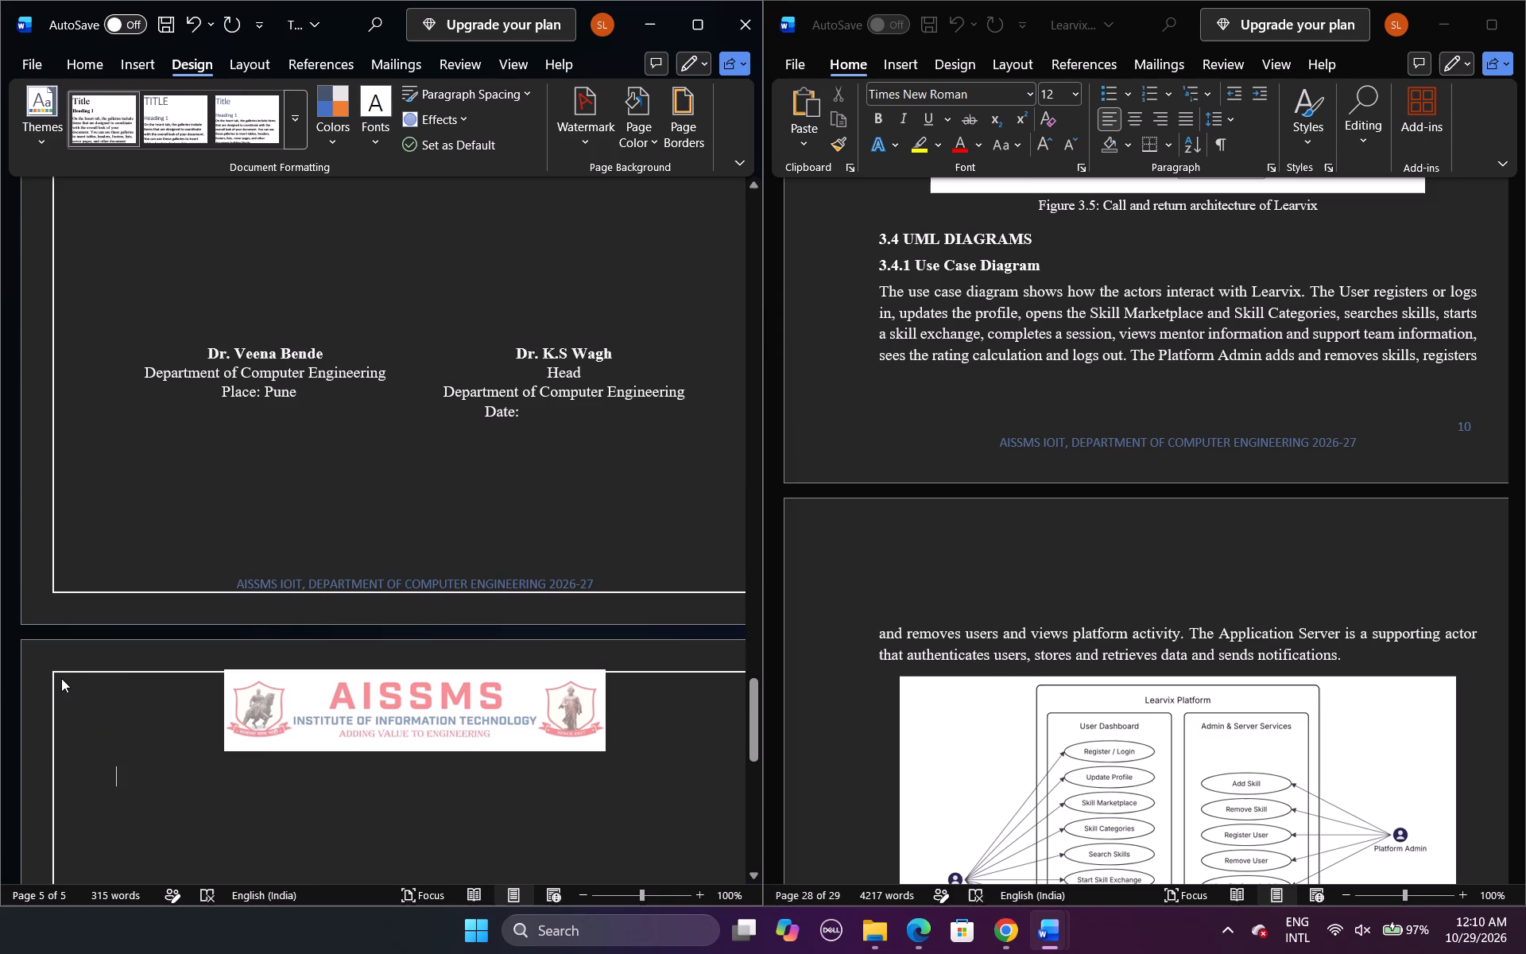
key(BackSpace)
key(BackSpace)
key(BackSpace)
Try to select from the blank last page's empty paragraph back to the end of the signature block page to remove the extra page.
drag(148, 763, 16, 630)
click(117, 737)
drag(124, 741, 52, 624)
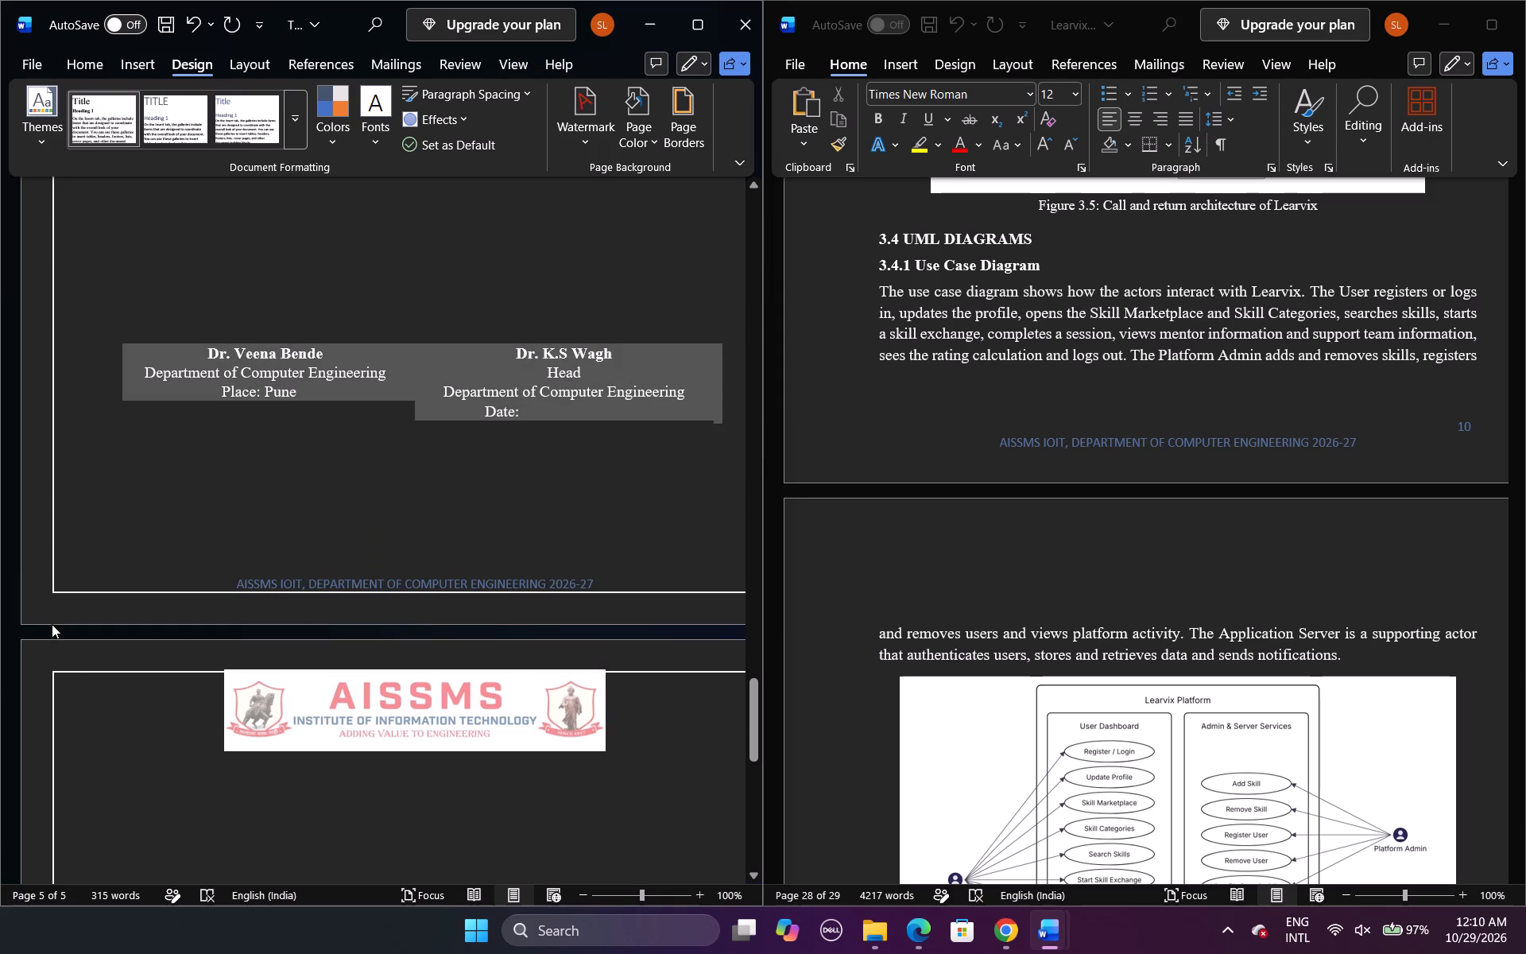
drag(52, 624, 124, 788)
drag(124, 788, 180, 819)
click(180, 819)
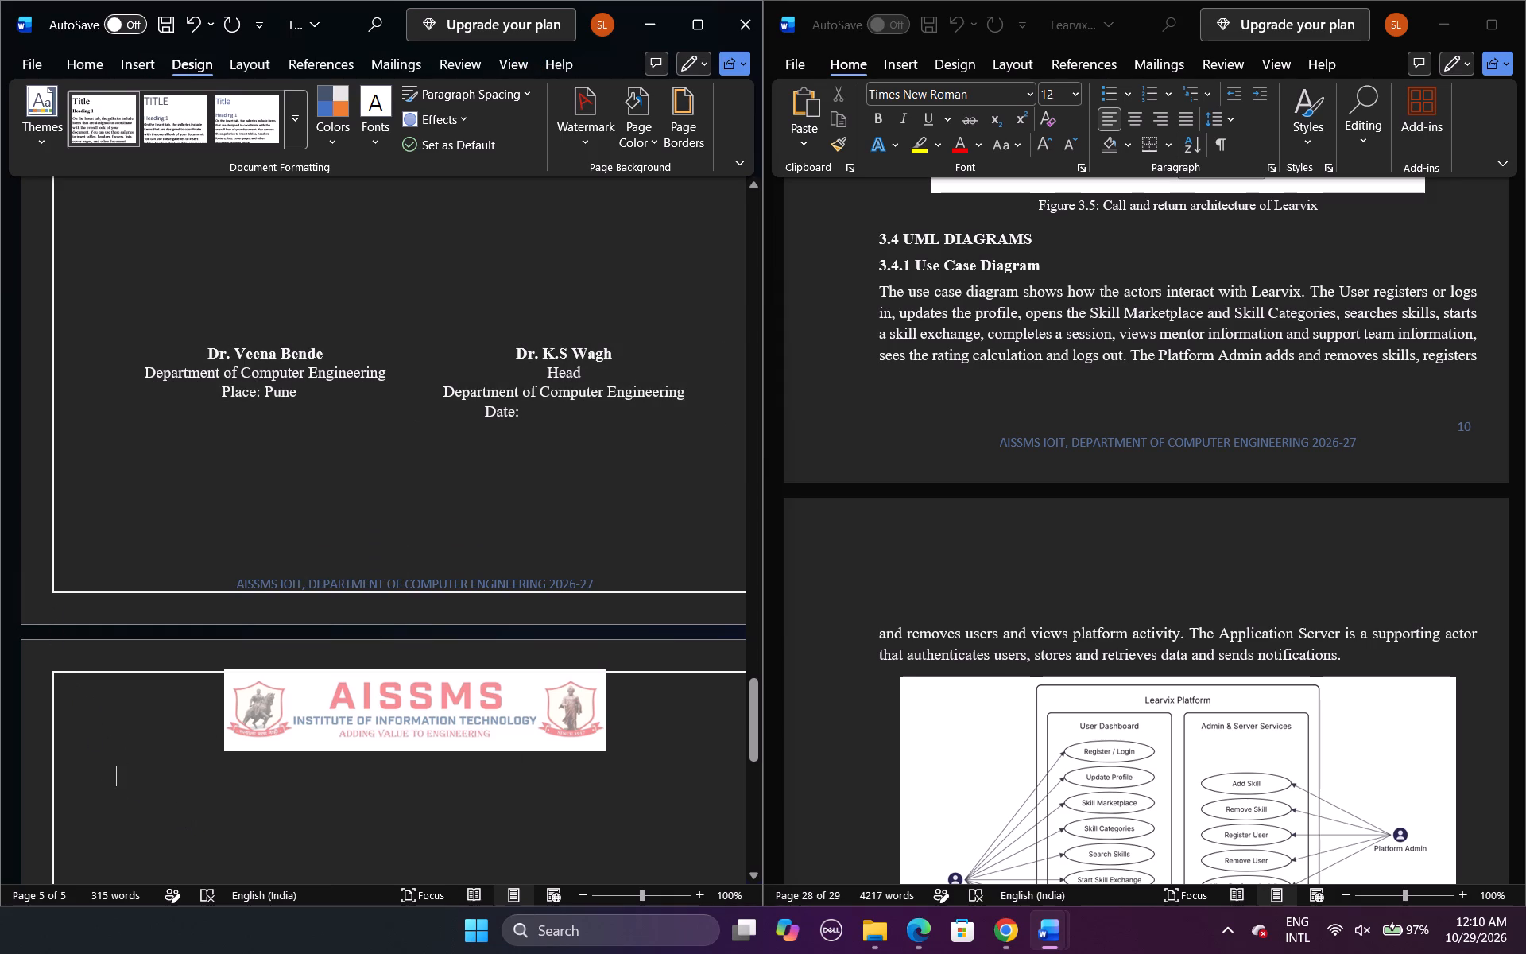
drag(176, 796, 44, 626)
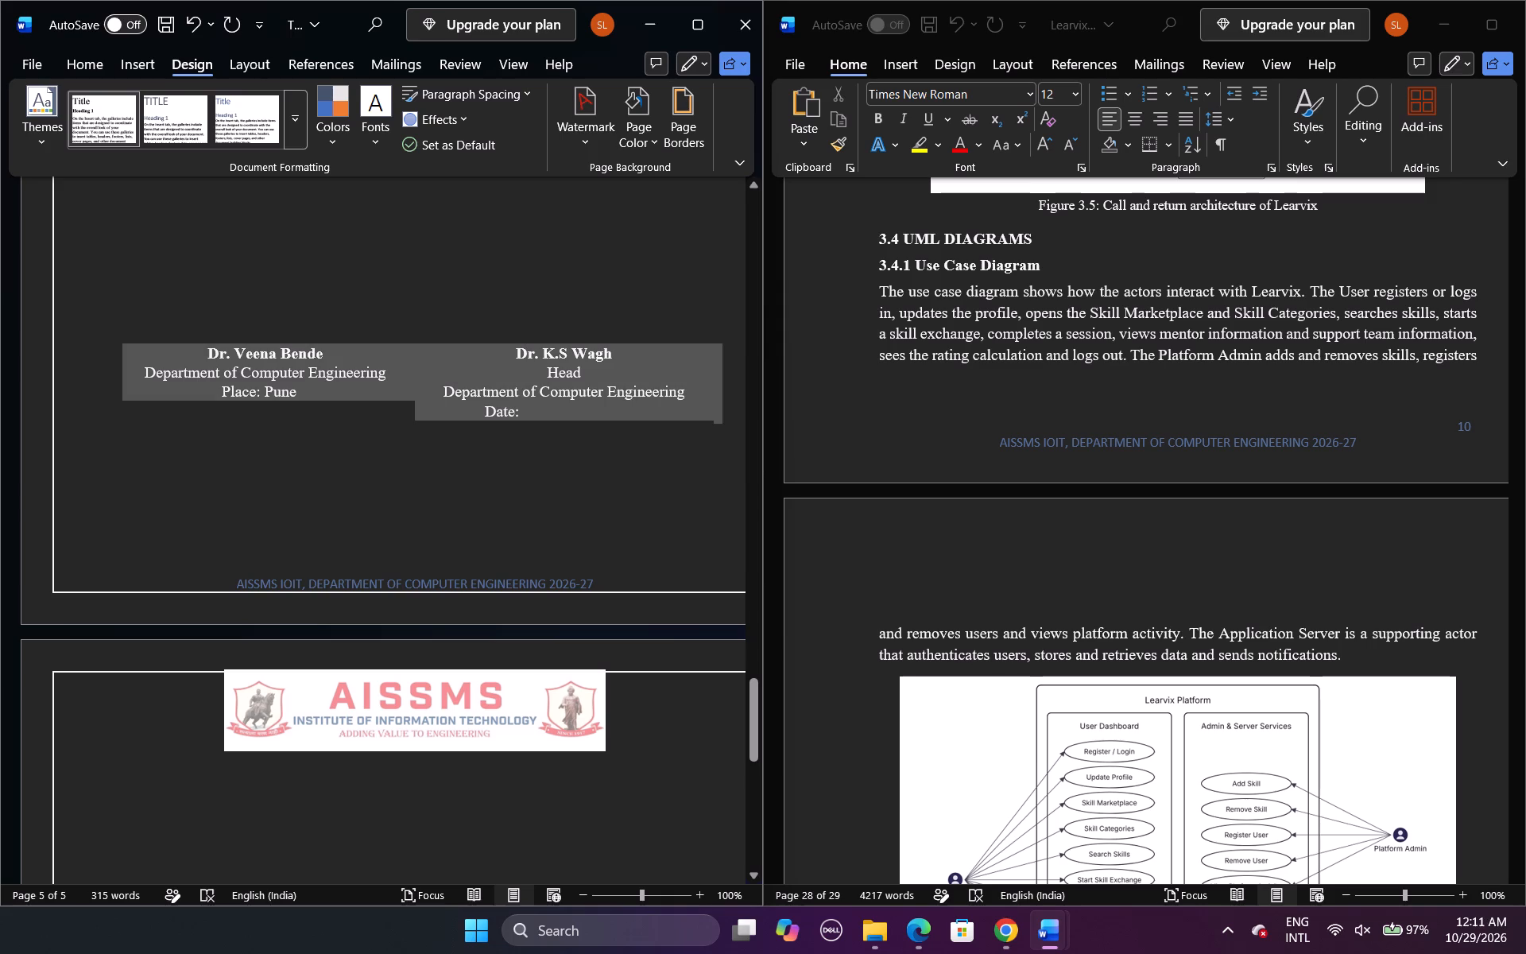
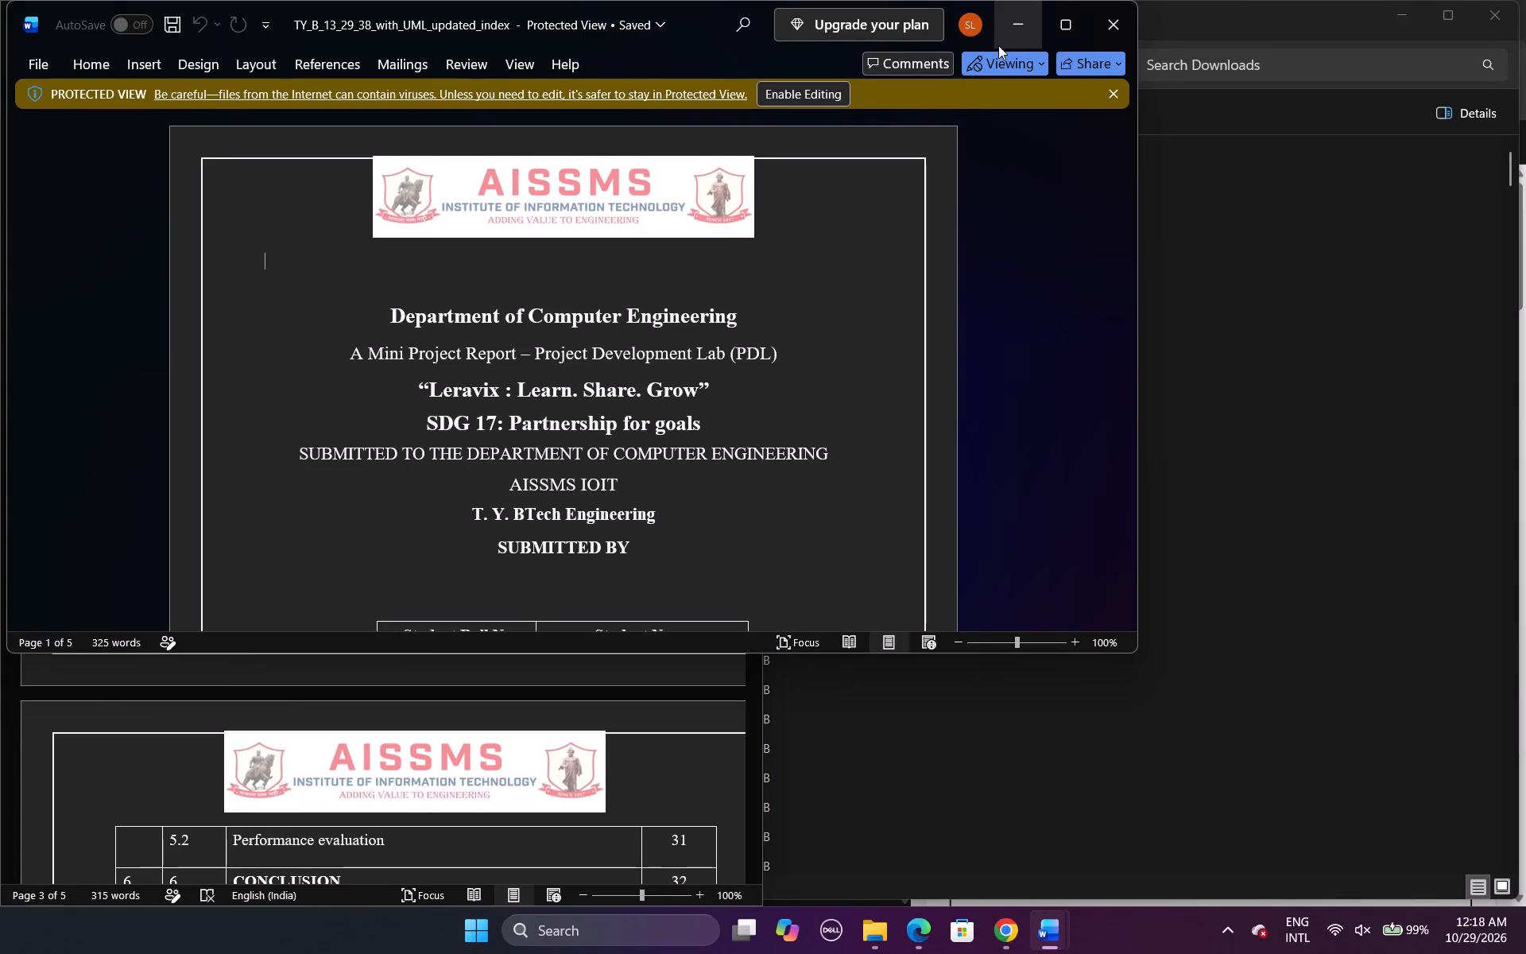
Close the BarterLearn final report PDF and the two older Word documents, keeping TY_B_13_29_38_with_UML_updated_index open.
click(923, 934)
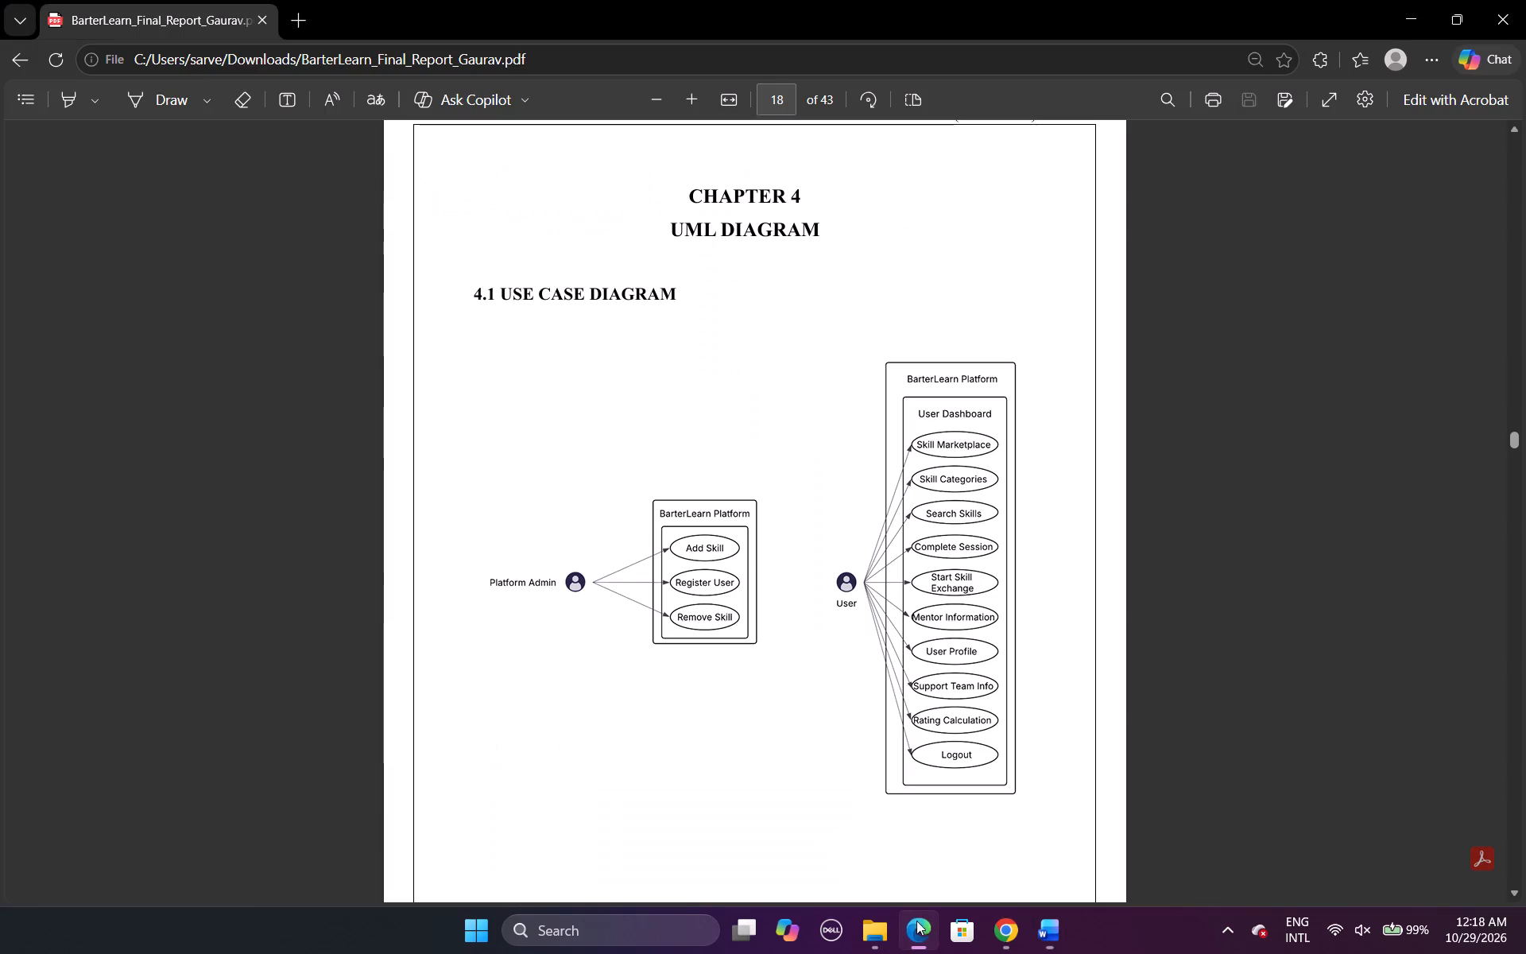
click(1525, 0)
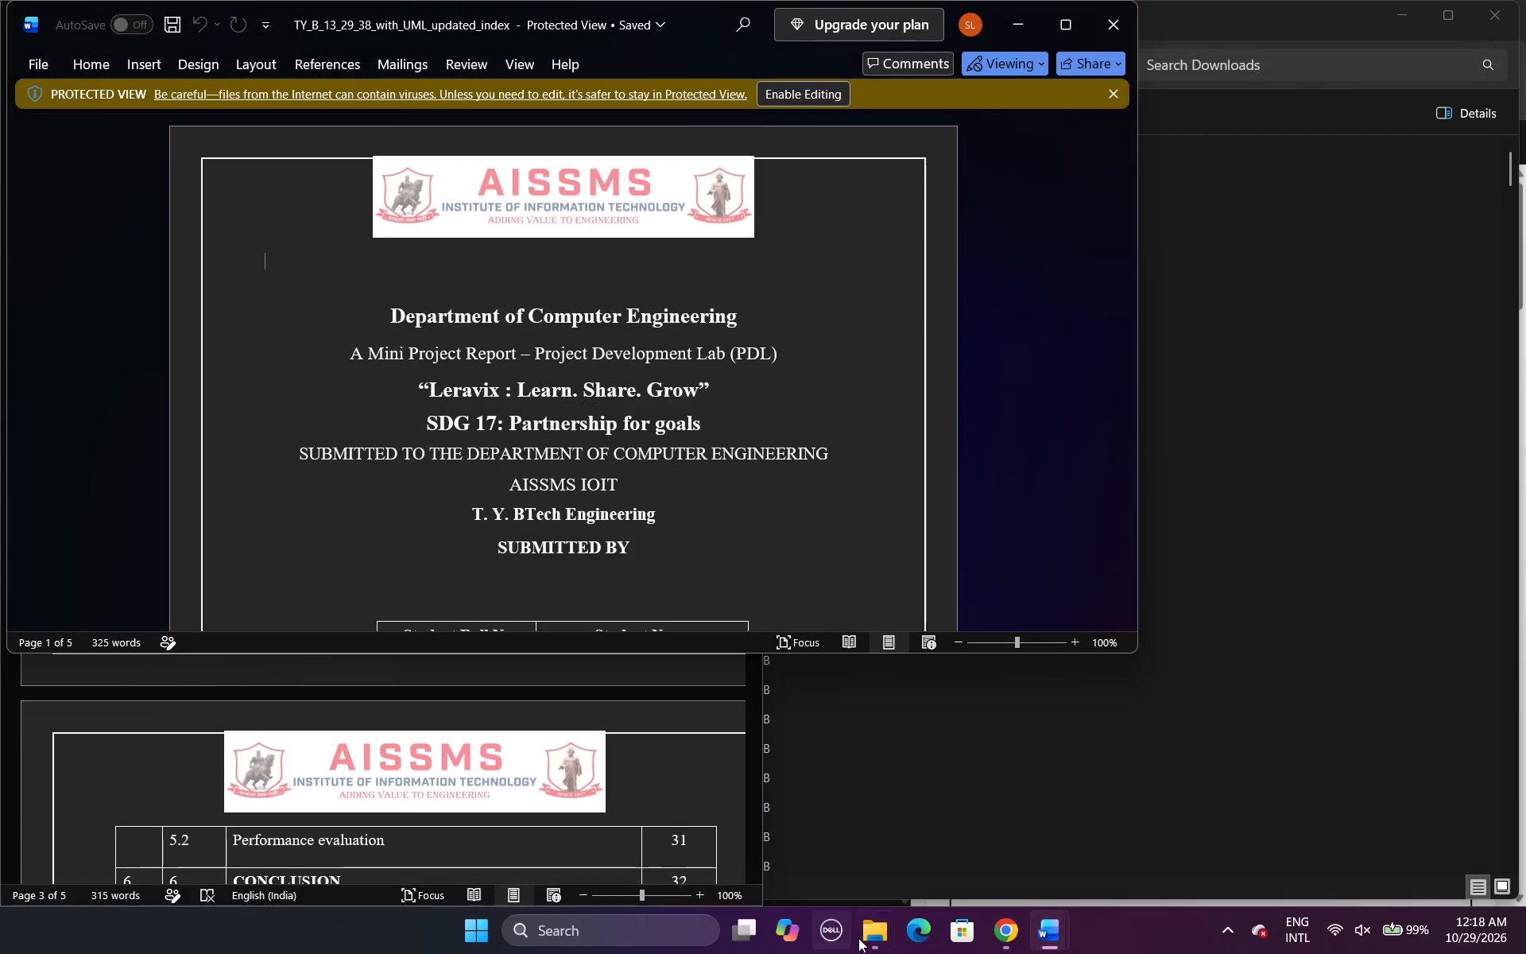
click(877, 929)
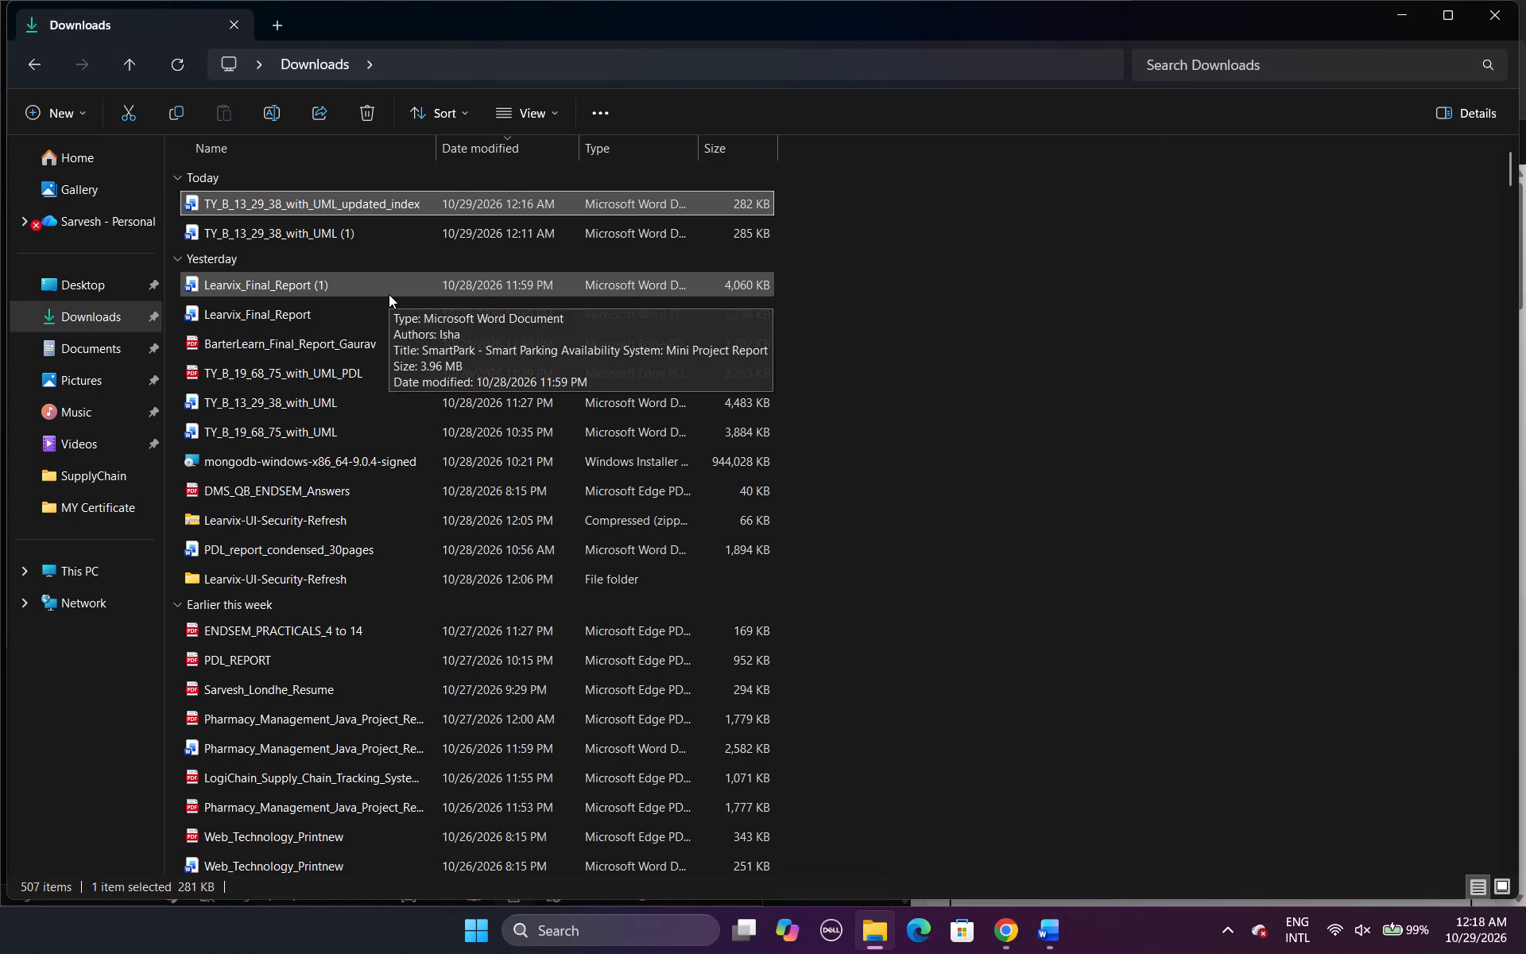
click(1043, 923)
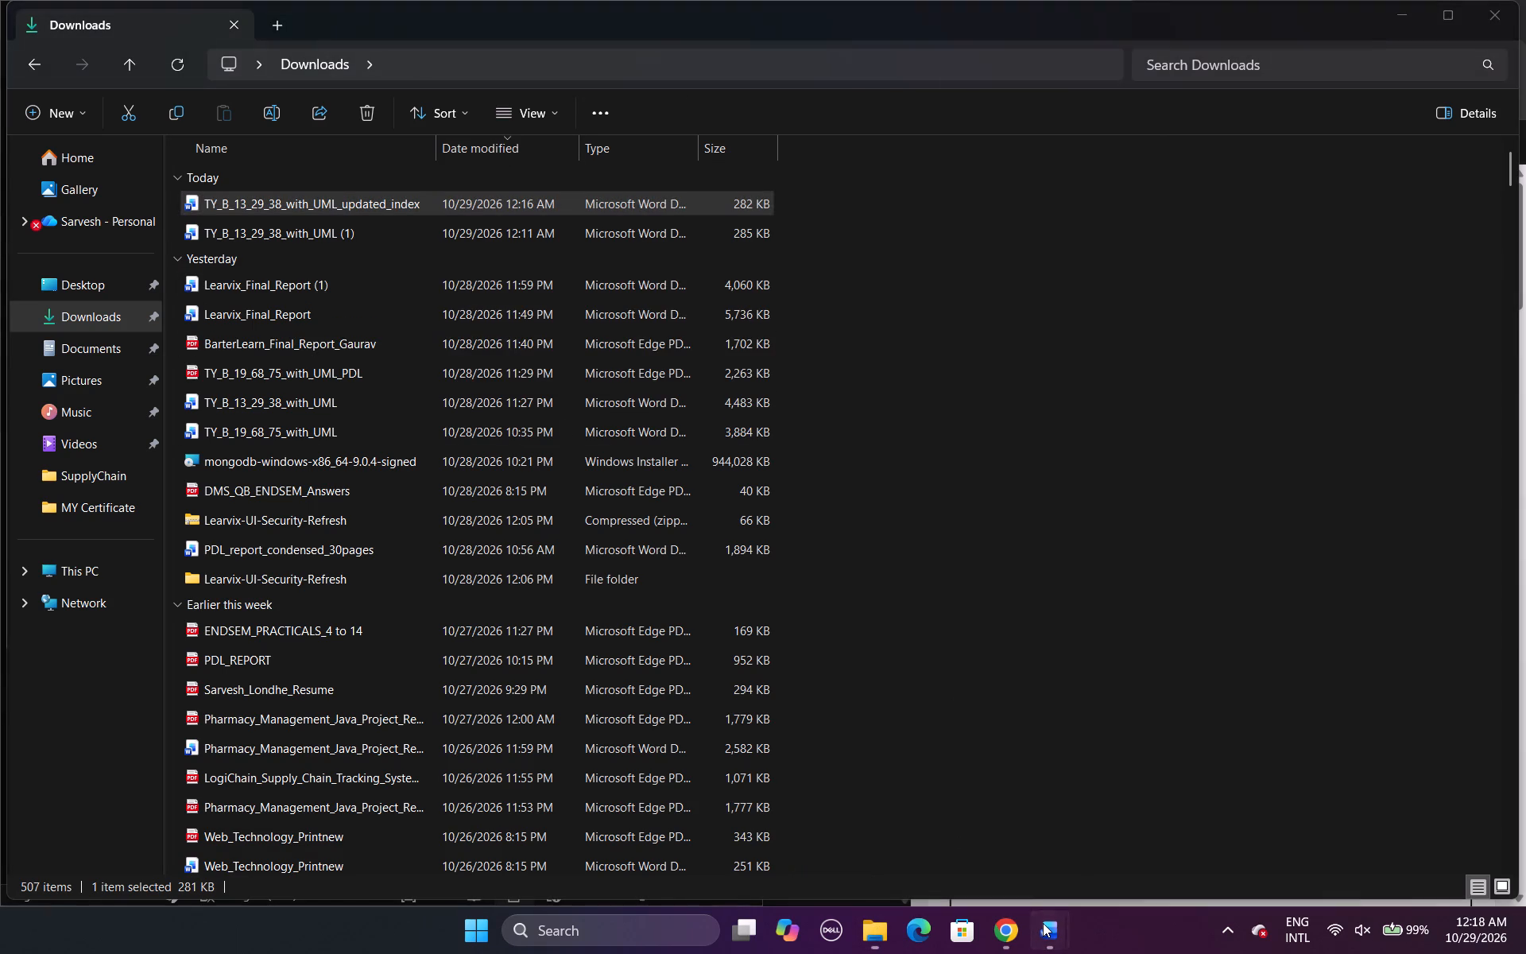
click(1019, 765)
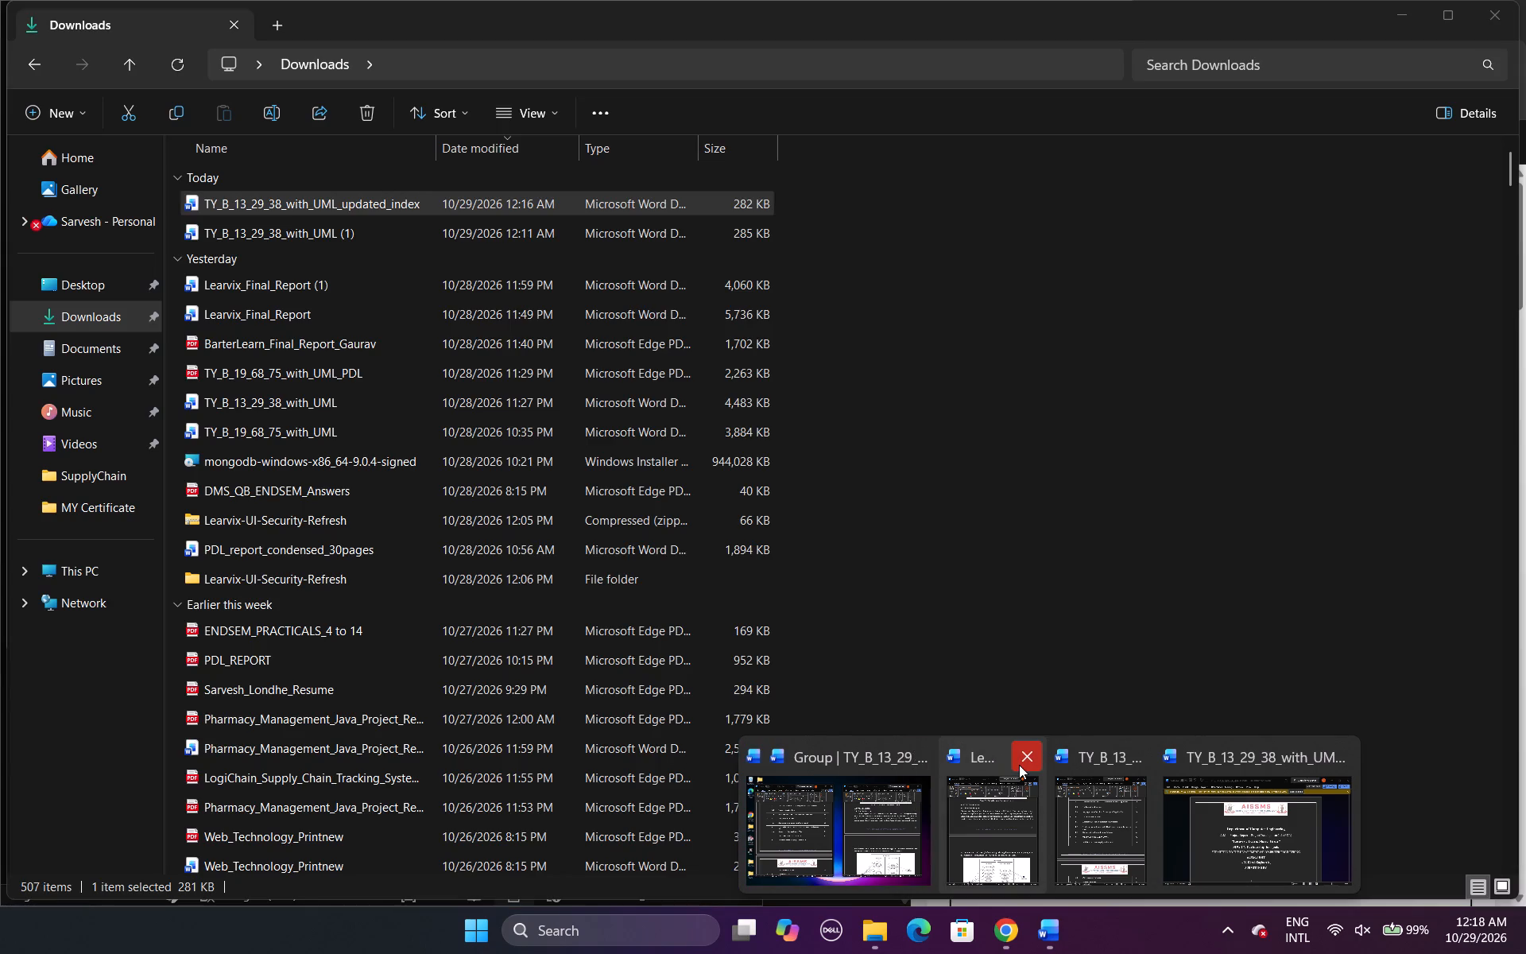
click(988, 746)
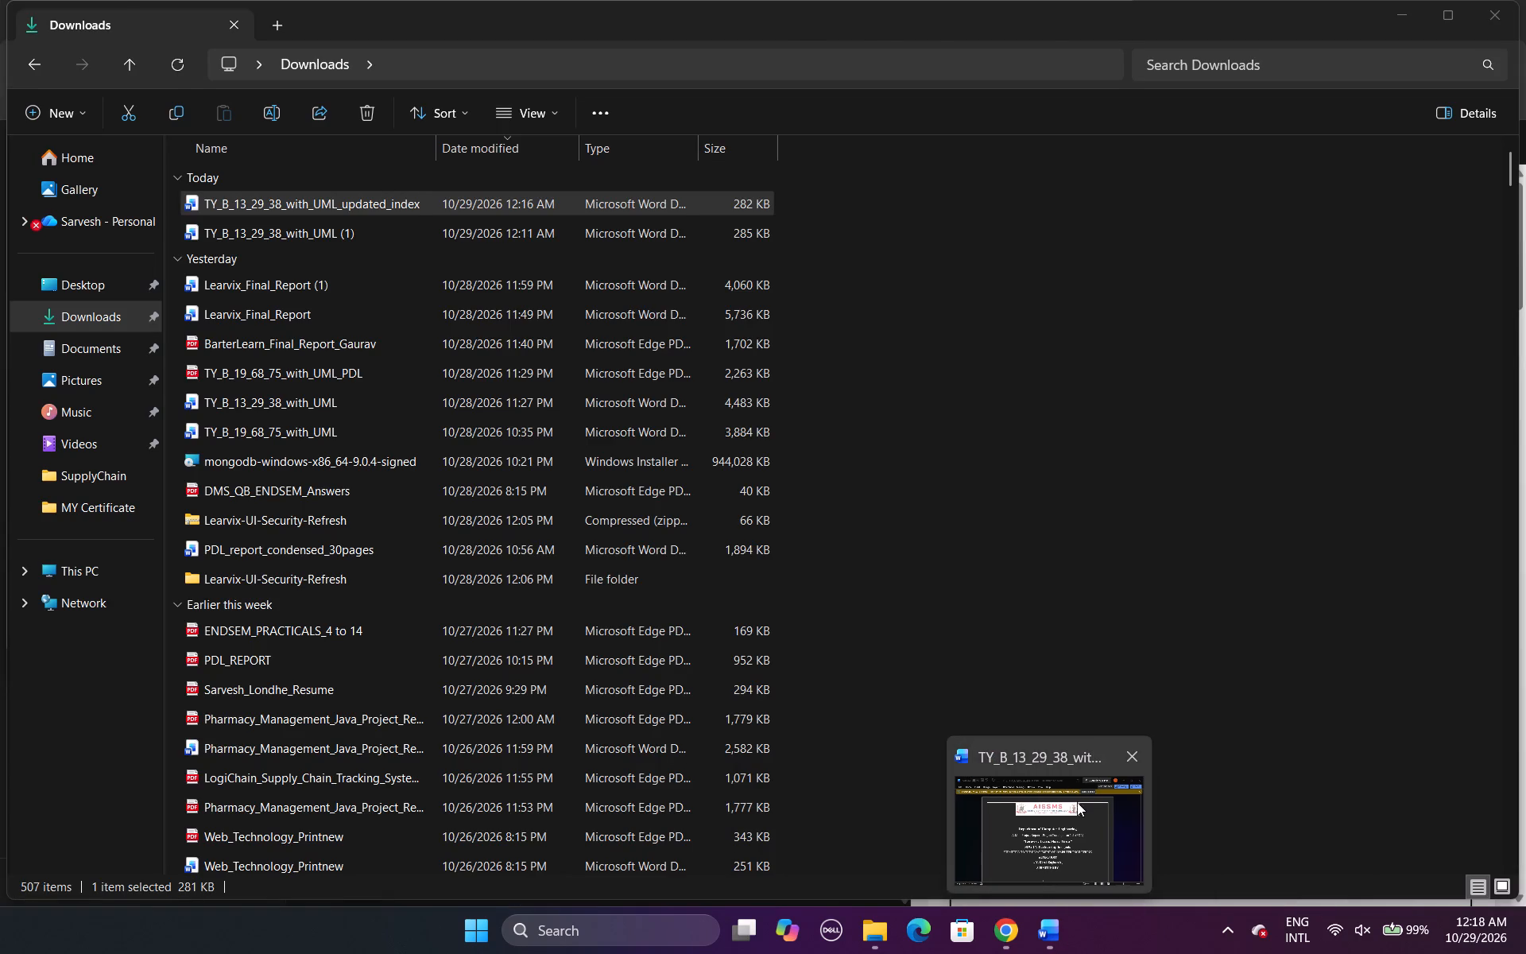
Bring TY_B_13_29_38_with_UML_updated_index to the front, maximise its window and enable editing.
click(1076, 804)
click(1076, 34)
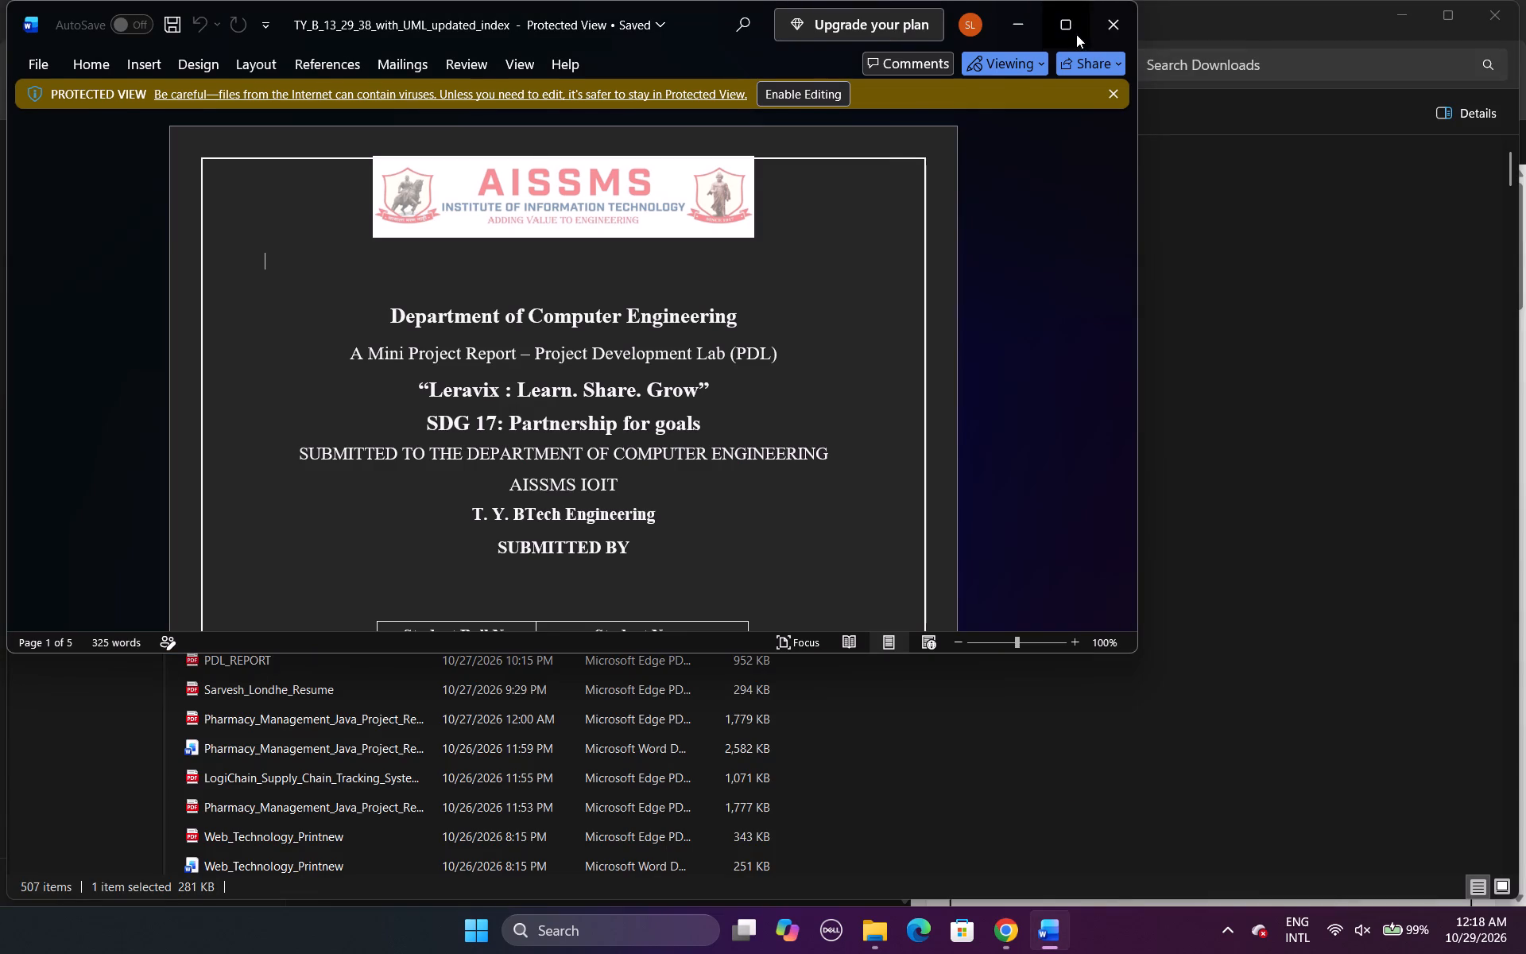
click(827, 95)
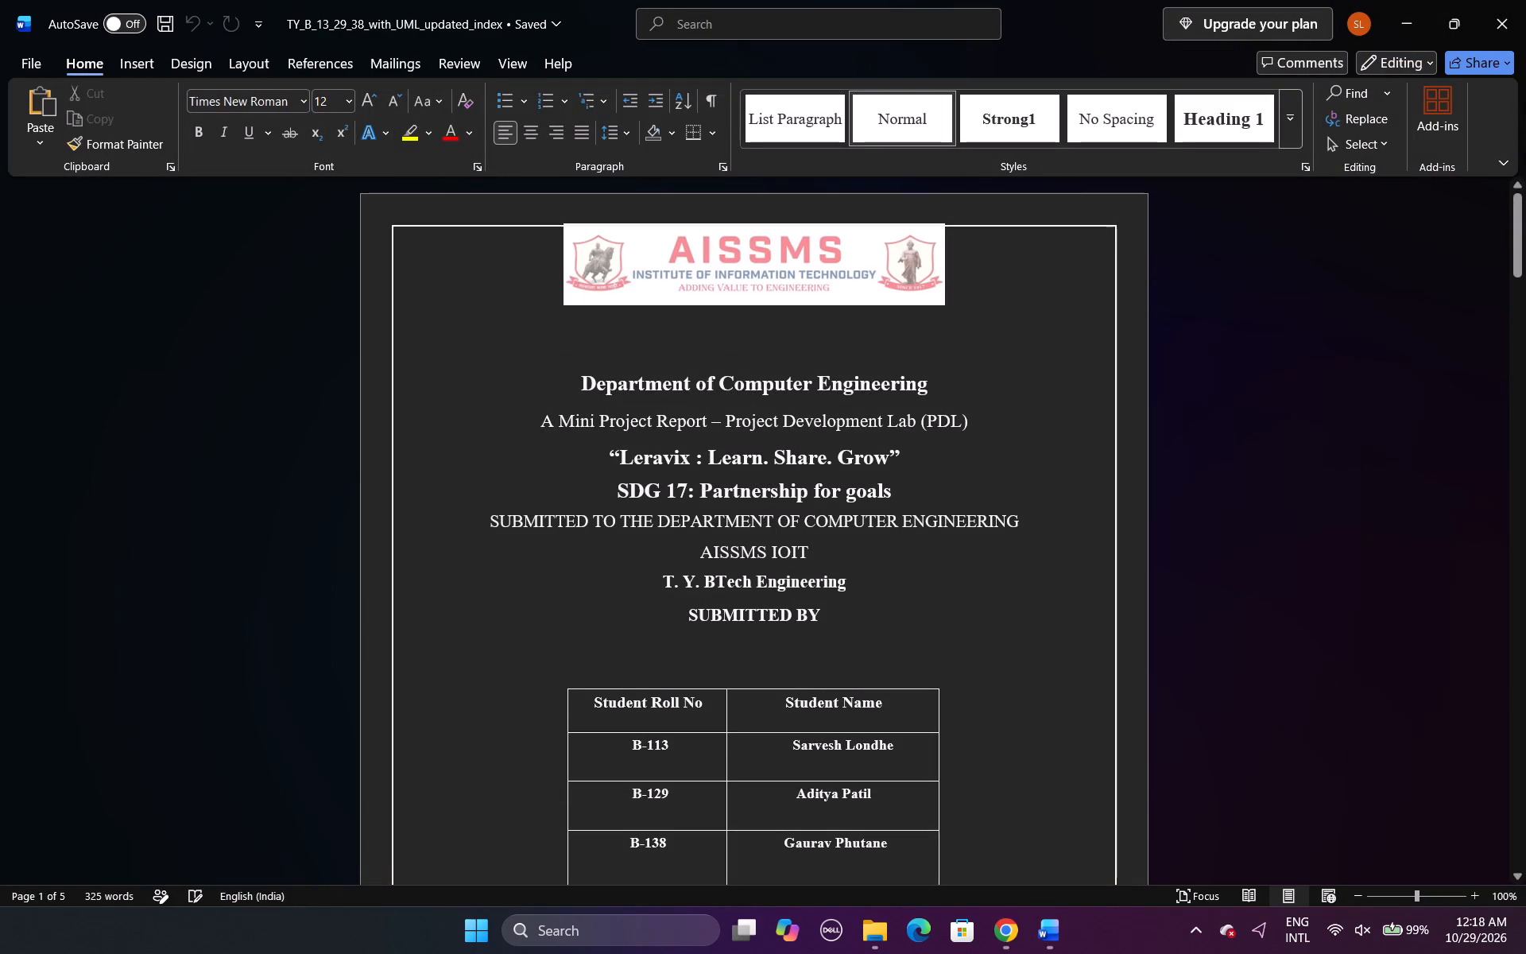
Review the document's cover, certificate and Index pages through to the last page.
scroll(796, 432, down, 4)
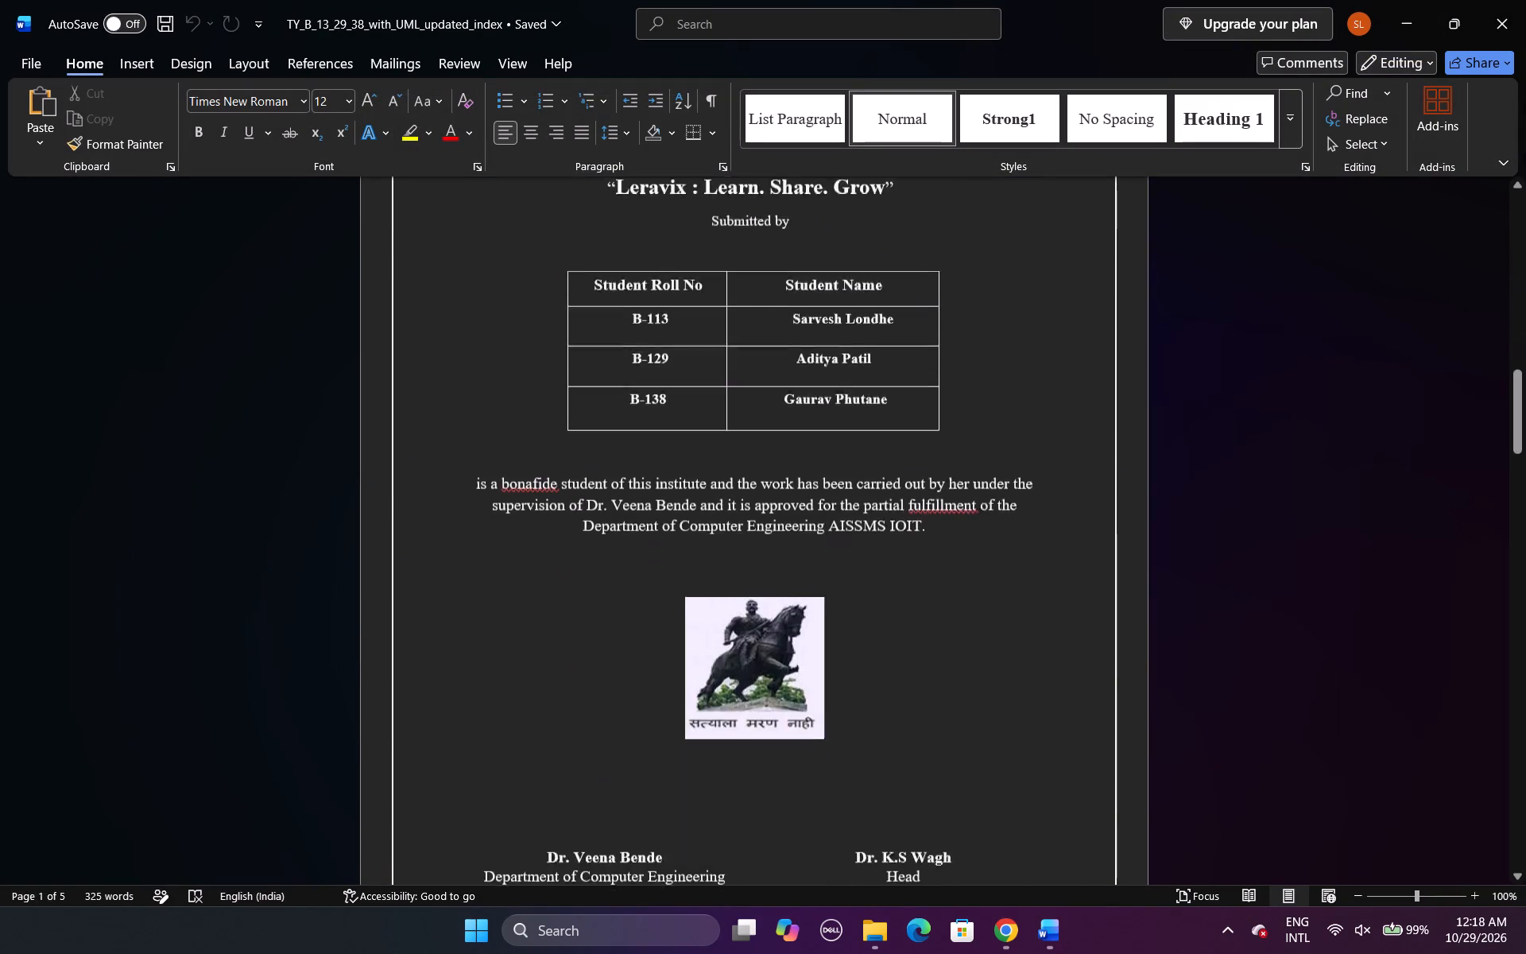
scroll(796, 432, down, 6)
scroll(796, 432, up, 1)
scroll(796, 432, down, 2)
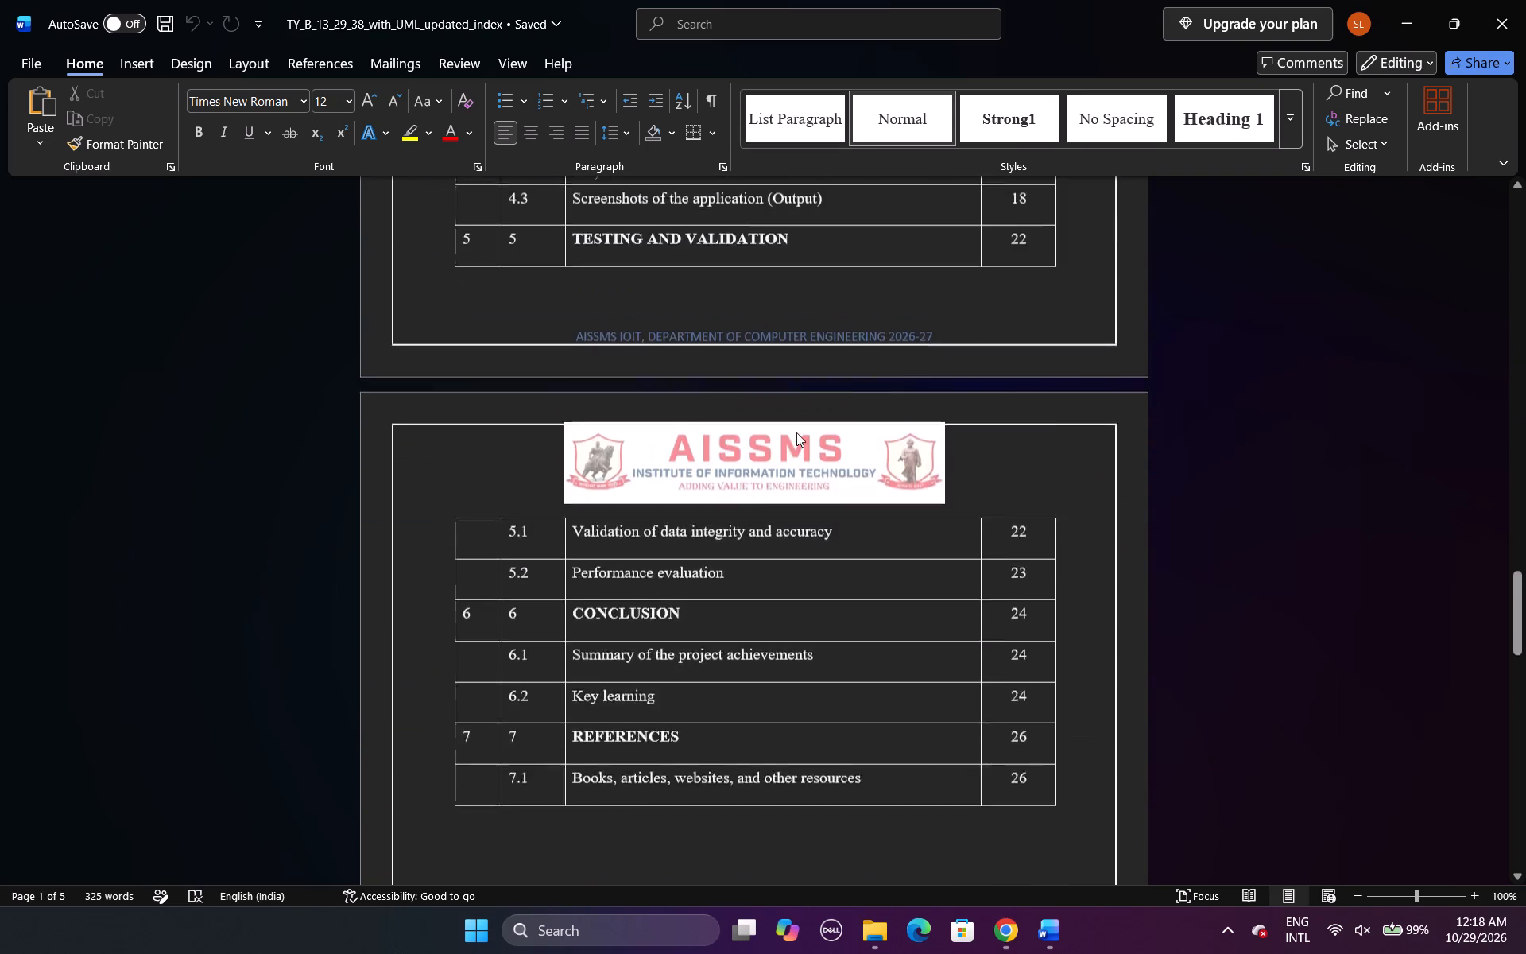
scroll(796, 432, down, 1)
scroll(717, 486, up, 1)
scroll(644, 533, up, 1)
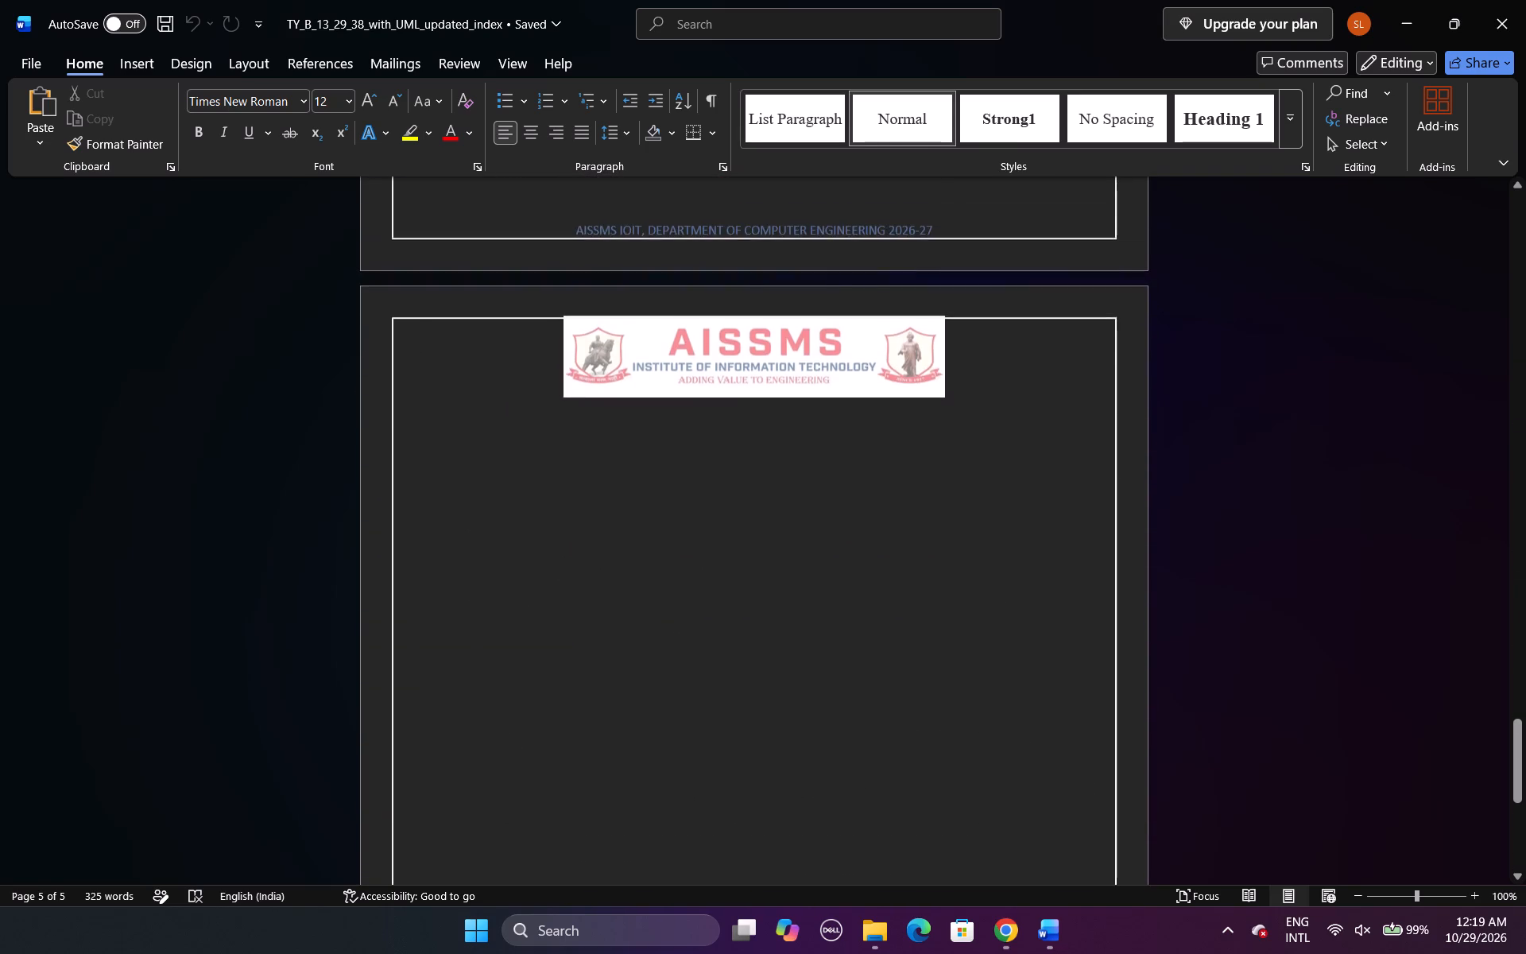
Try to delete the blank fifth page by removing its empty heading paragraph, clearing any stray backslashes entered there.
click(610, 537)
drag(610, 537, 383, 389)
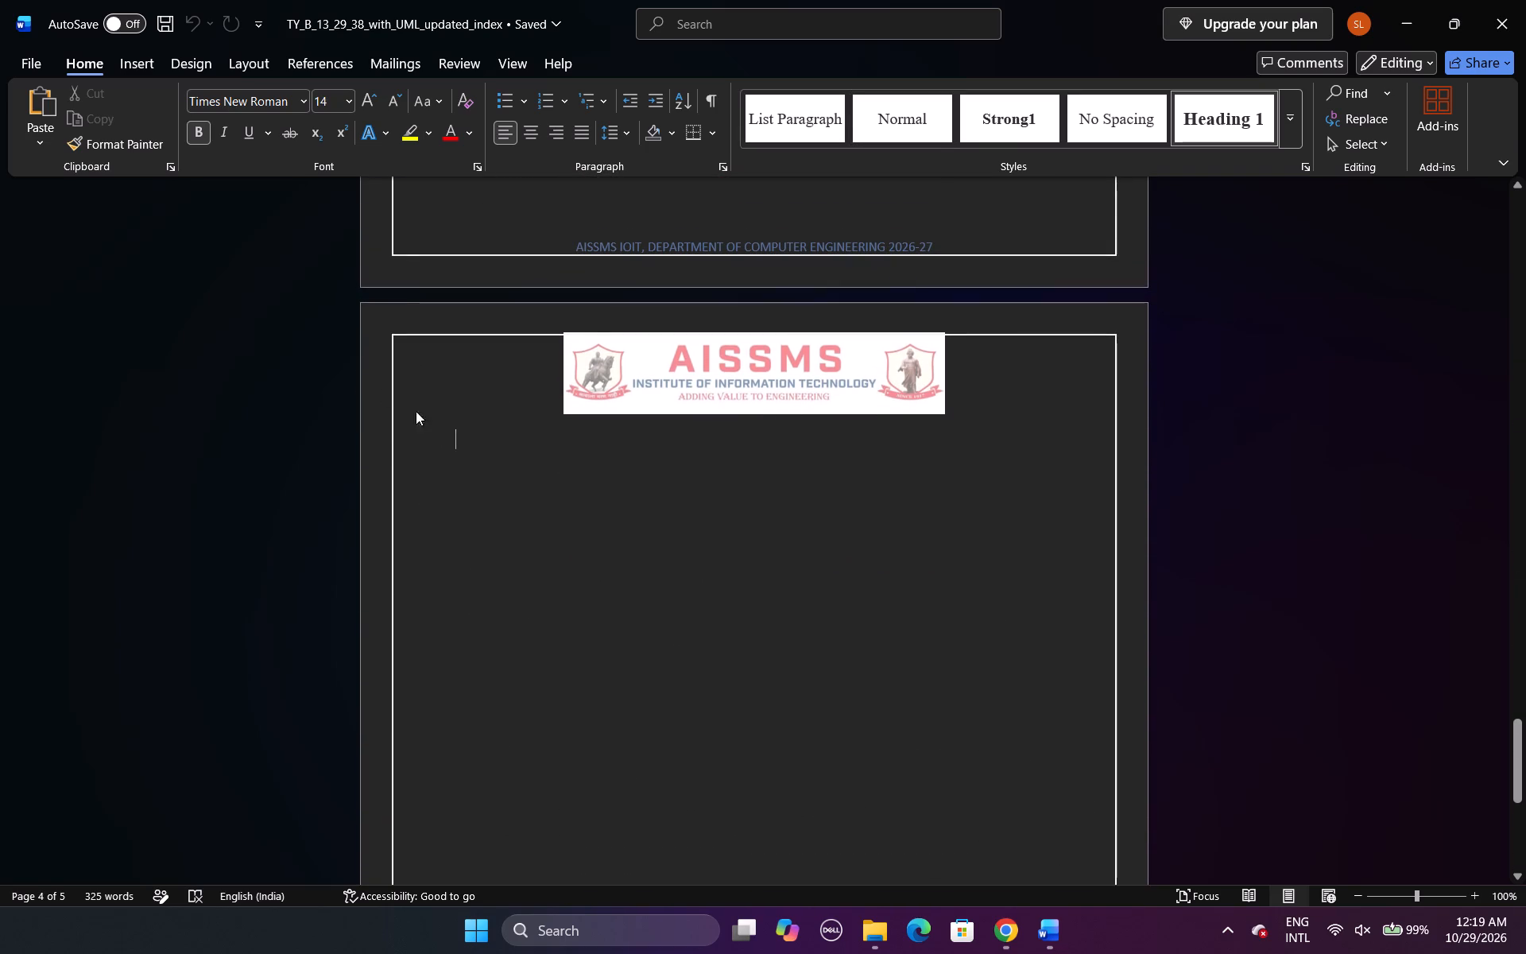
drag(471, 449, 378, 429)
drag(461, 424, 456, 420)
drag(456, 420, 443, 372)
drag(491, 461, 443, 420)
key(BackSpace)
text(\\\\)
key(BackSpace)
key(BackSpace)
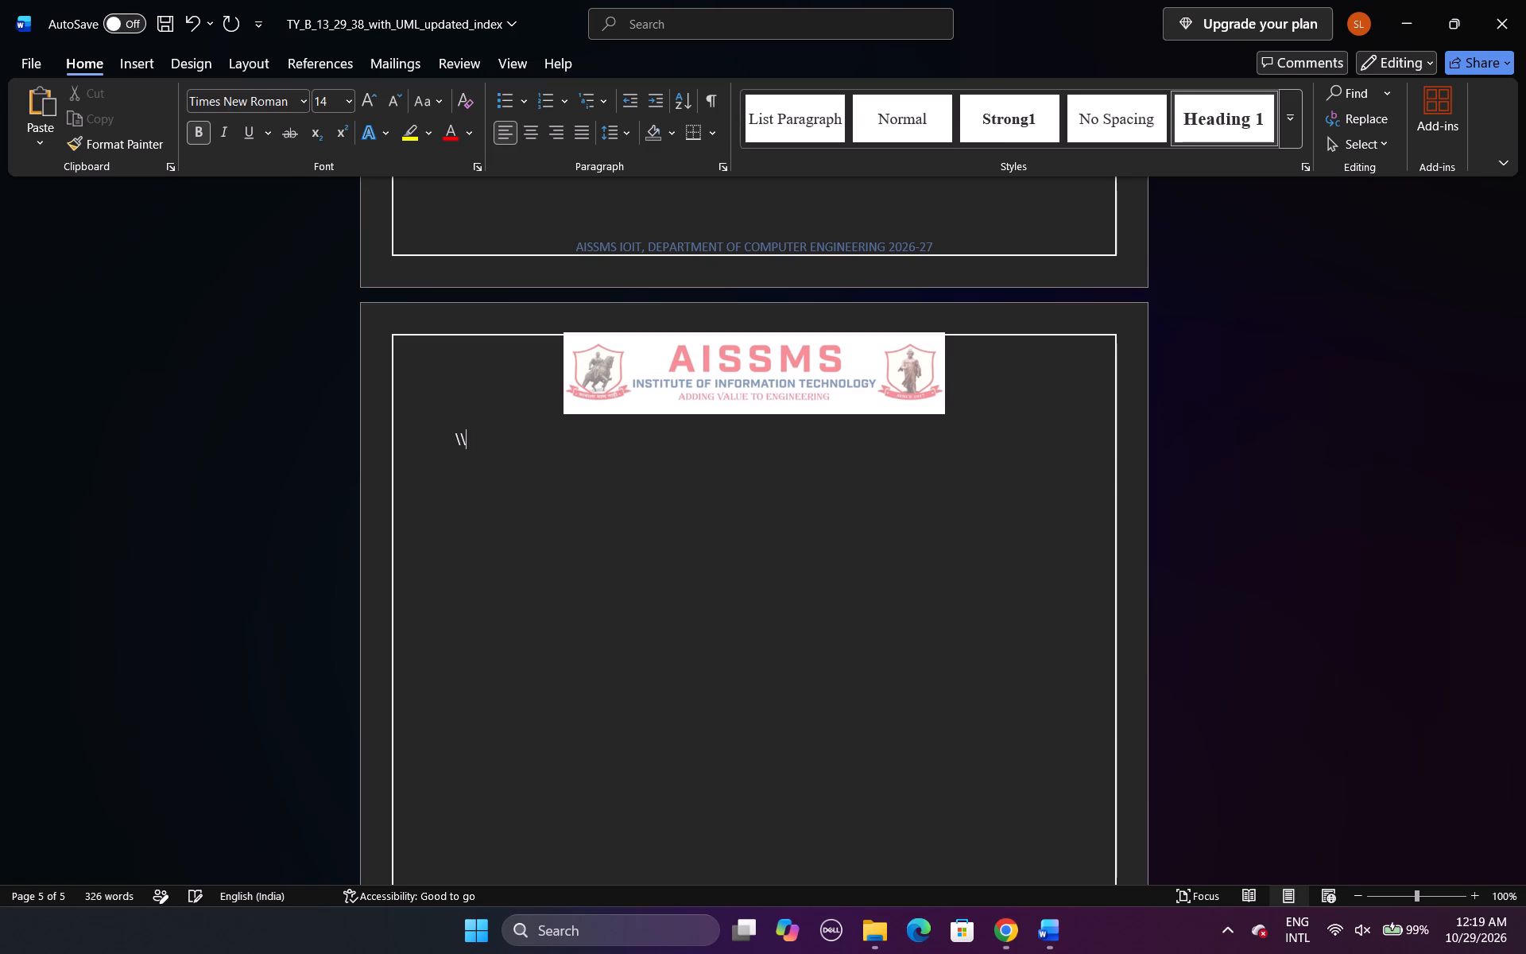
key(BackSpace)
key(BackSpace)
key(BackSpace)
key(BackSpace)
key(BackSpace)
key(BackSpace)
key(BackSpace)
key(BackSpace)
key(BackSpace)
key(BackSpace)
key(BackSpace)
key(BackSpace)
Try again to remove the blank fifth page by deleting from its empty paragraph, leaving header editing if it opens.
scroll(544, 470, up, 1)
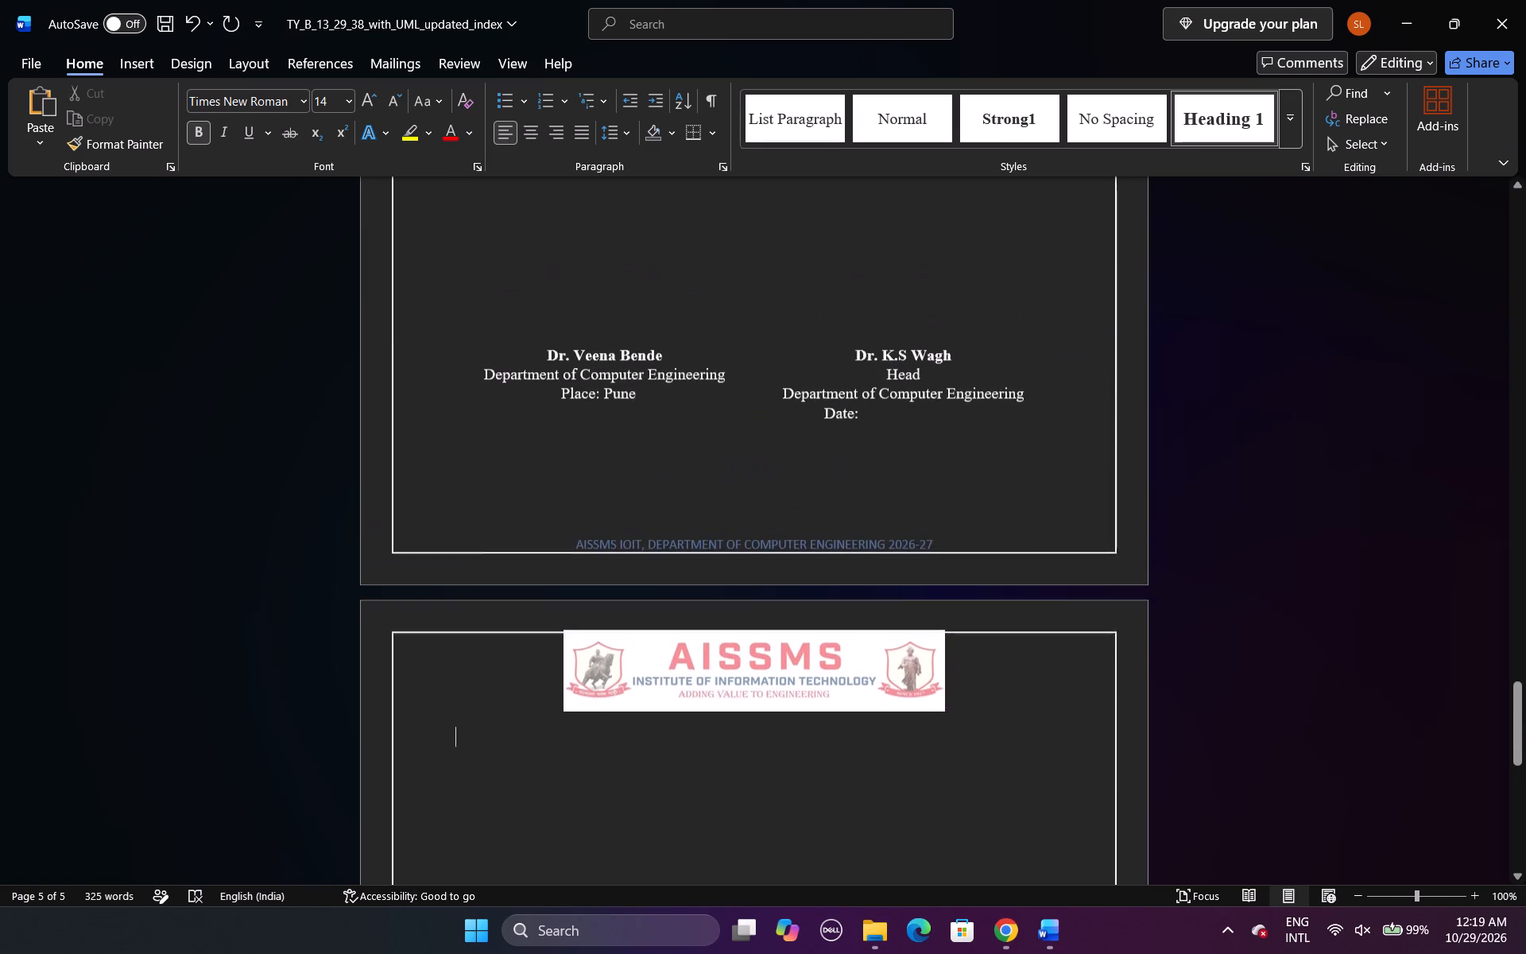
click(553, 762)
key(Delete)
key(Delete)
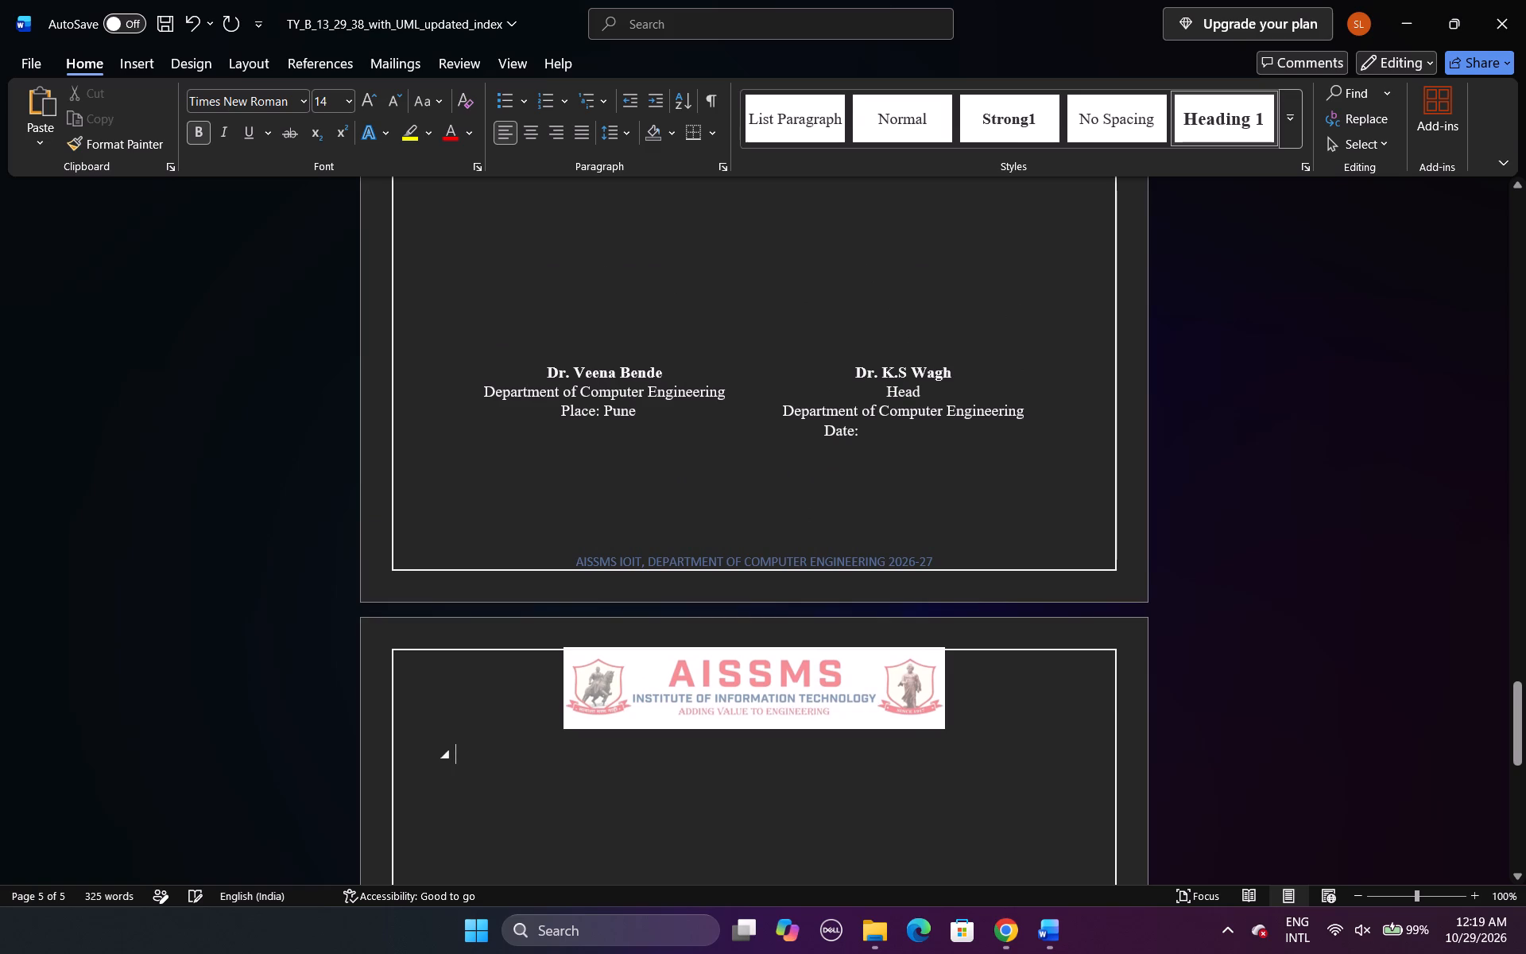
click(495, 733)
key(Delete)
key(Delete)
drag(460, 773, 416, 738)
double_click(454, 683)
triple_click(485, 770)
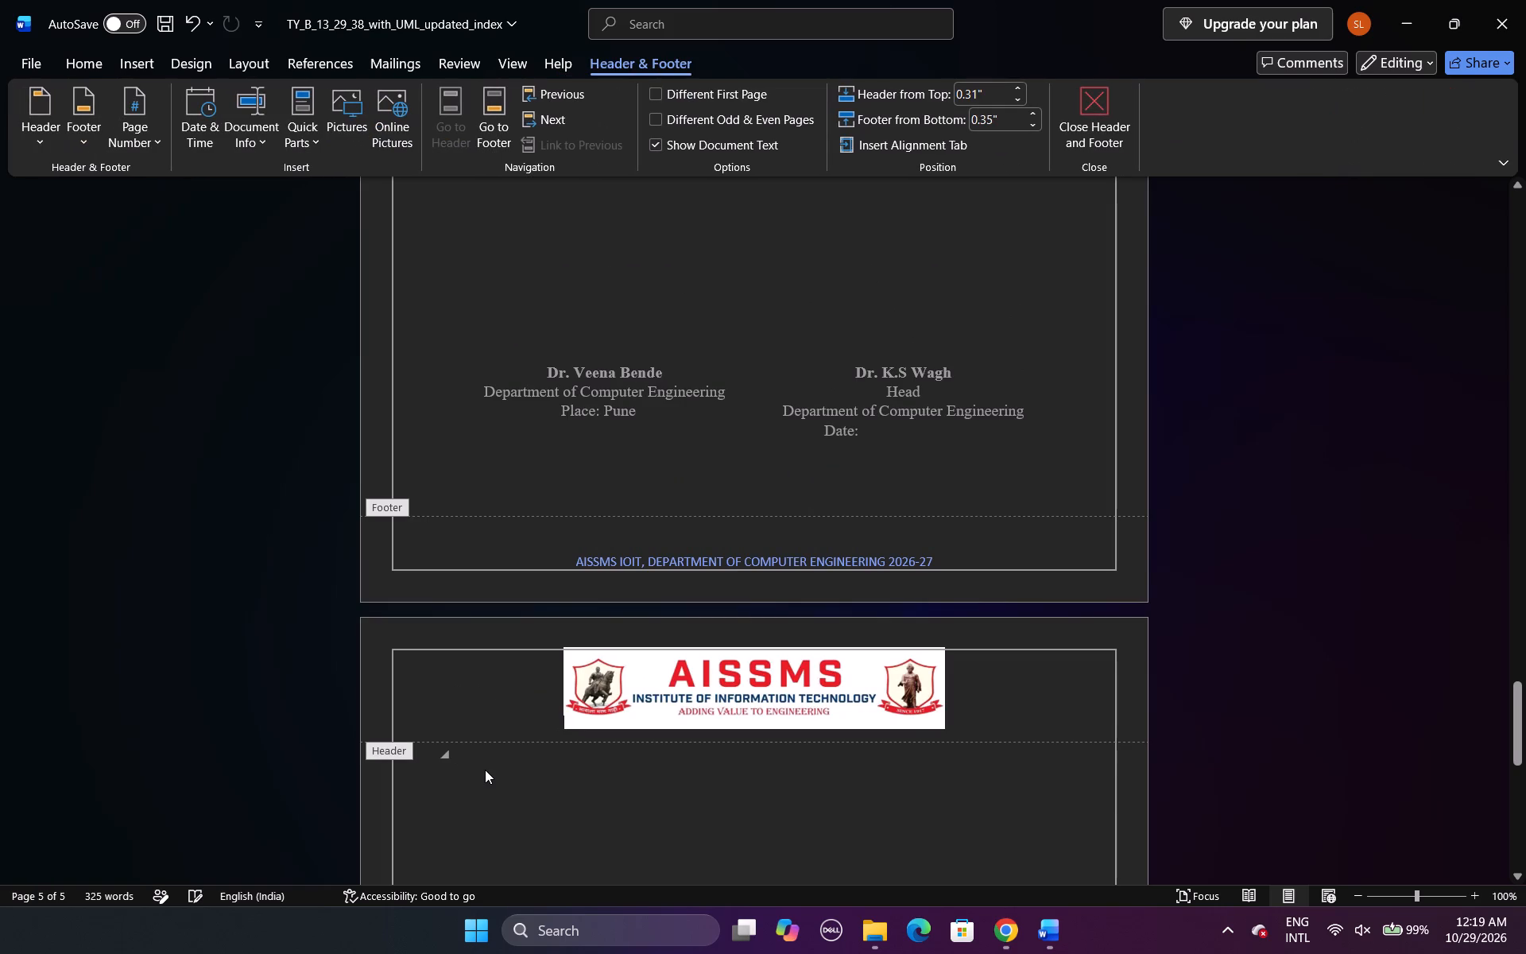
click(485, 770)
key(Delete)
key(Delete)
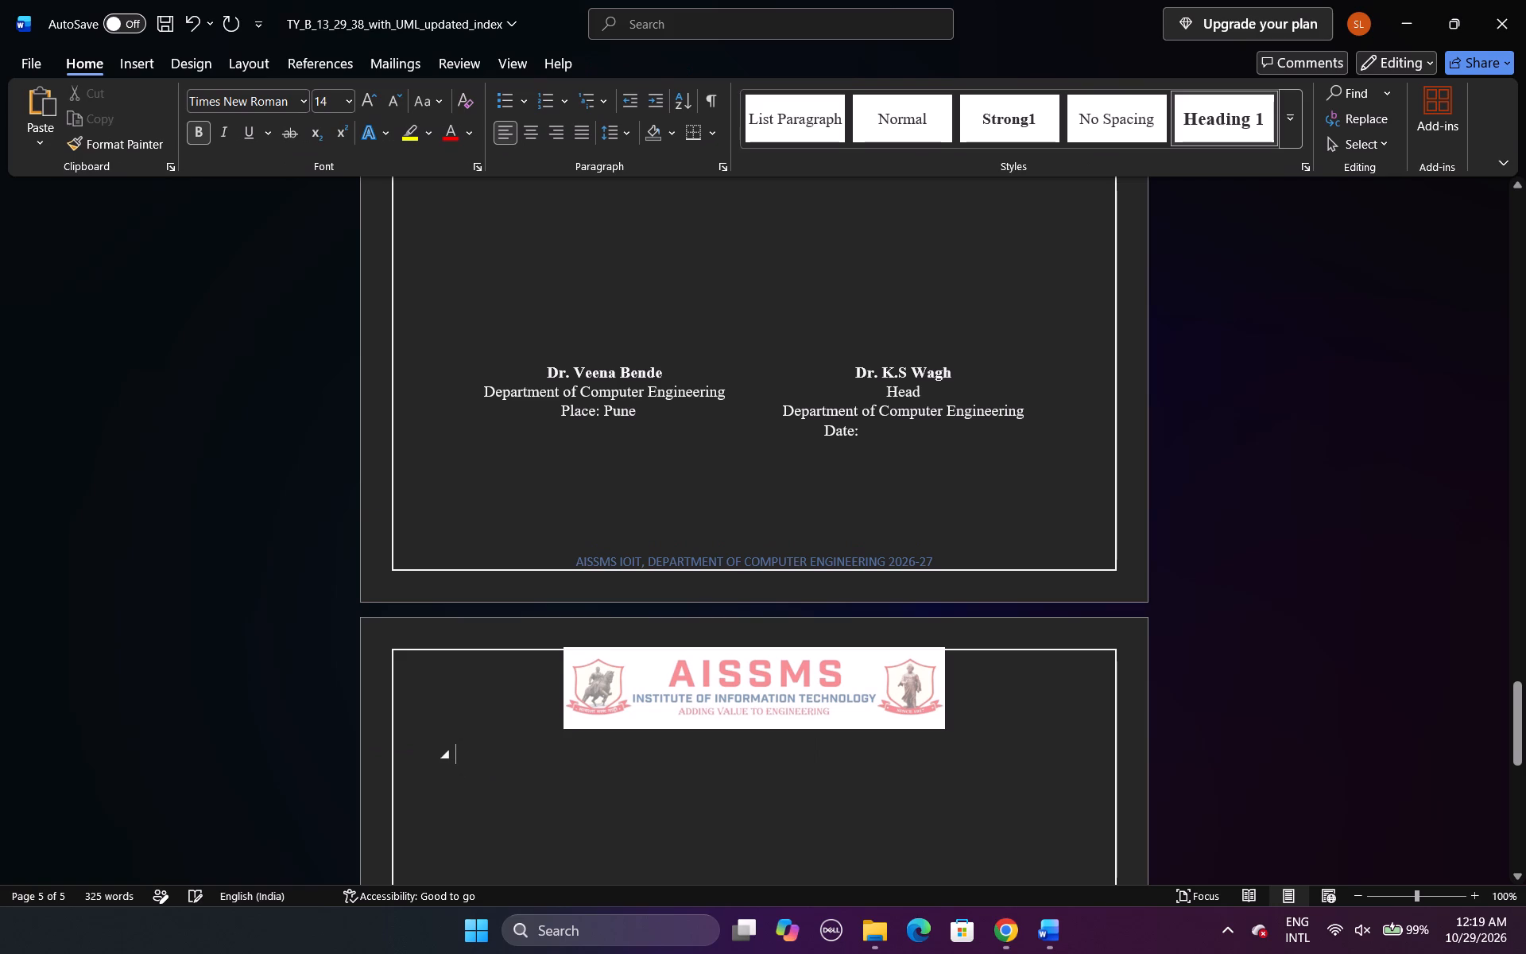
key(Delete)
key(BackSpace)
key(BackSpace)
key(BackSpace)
Delete "if any)" from Index entry 2.2 about the importance of databases in the selected application domain.
scroll(591, 646, up, 1)
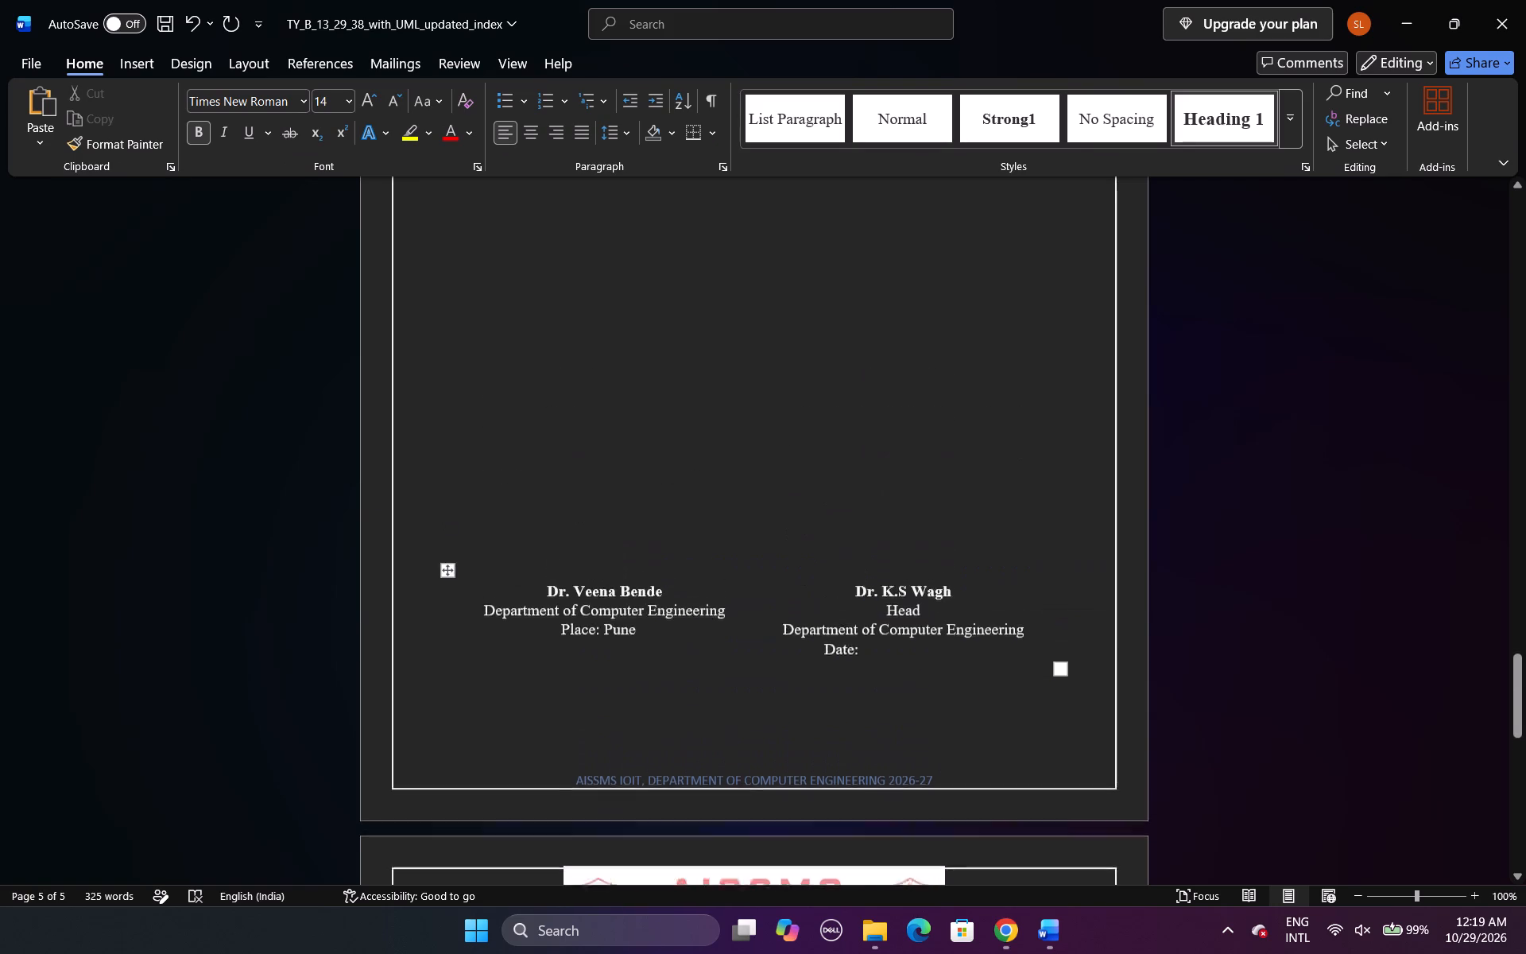
scroll(591, 646, up, 2)
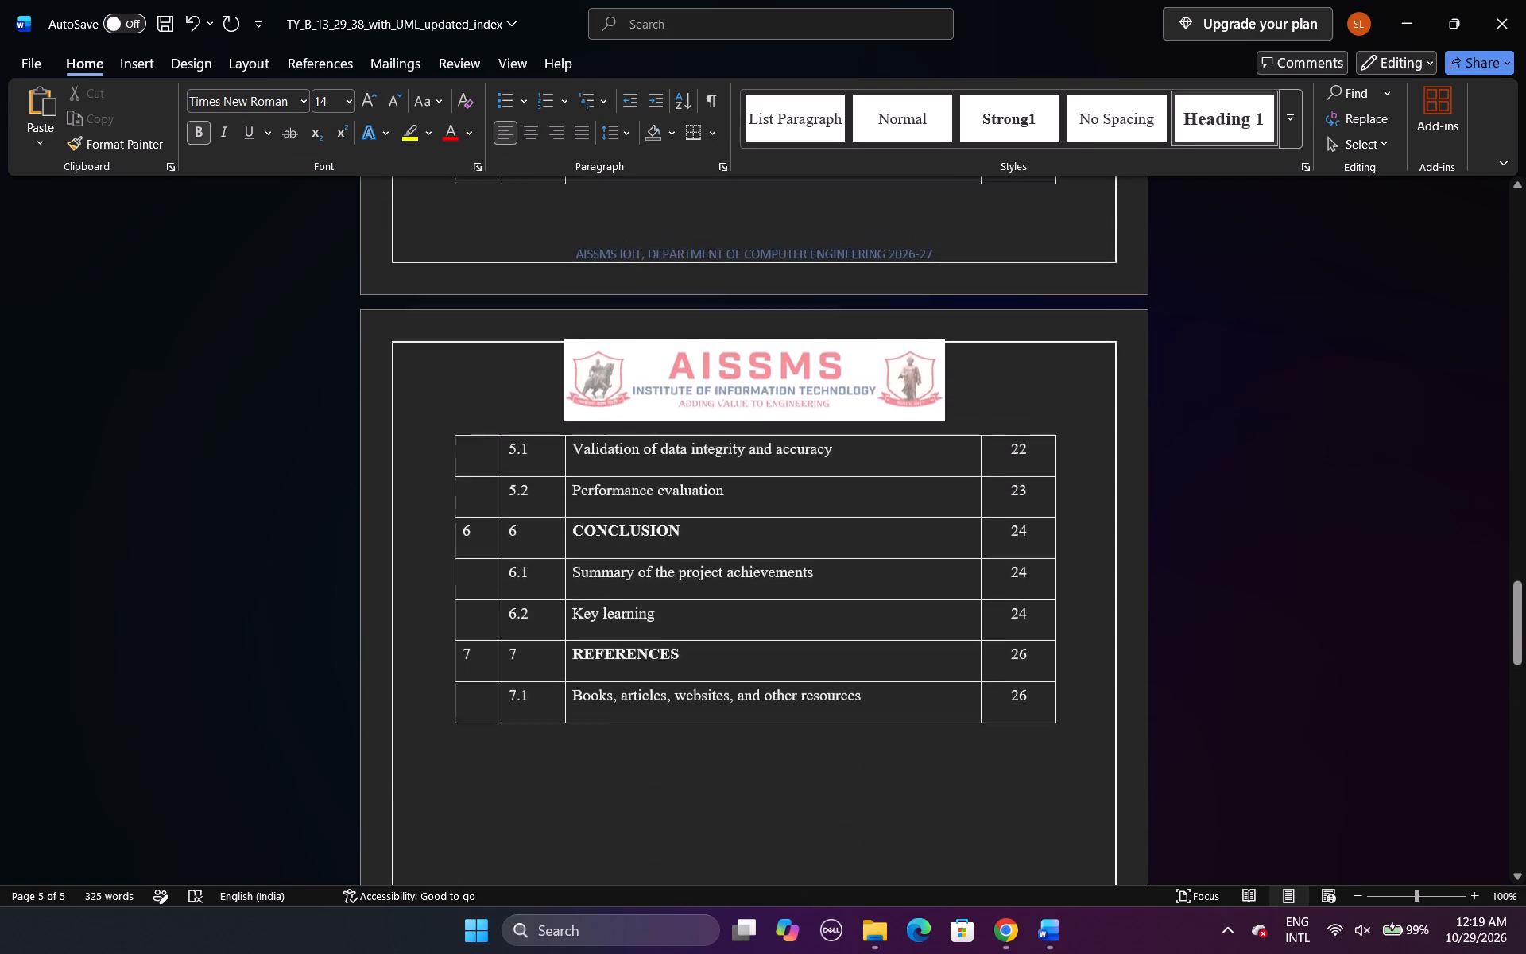
scroll(591, 646, up, 4)
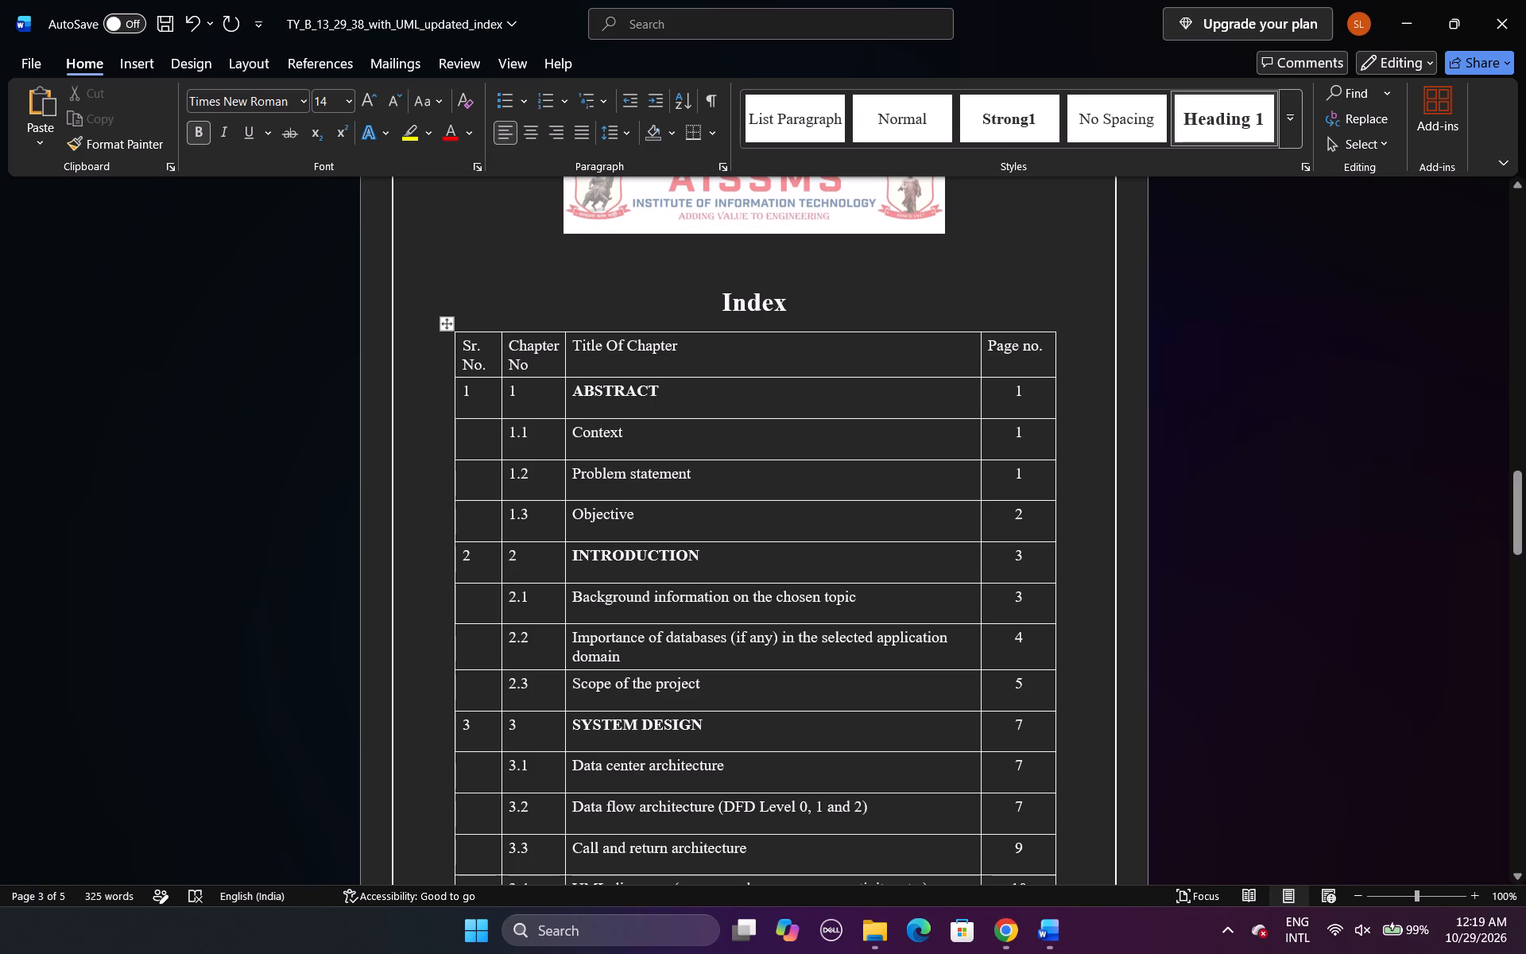
drag(725, 636, 742, 648)
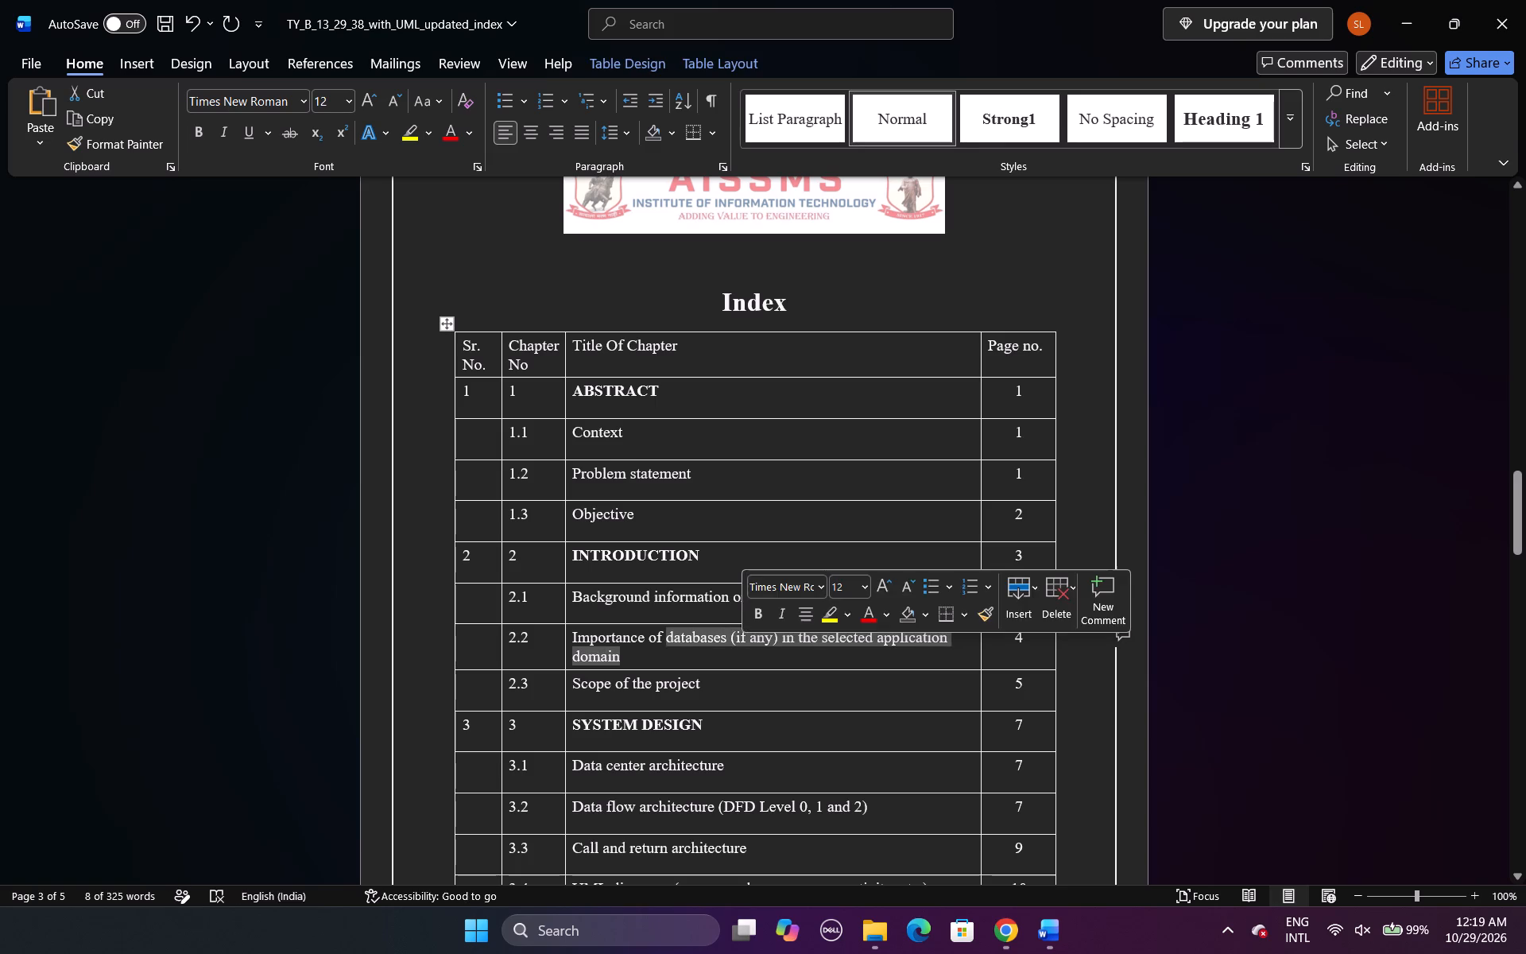
click(742, 648)
drag(726, 638, 734, 645)
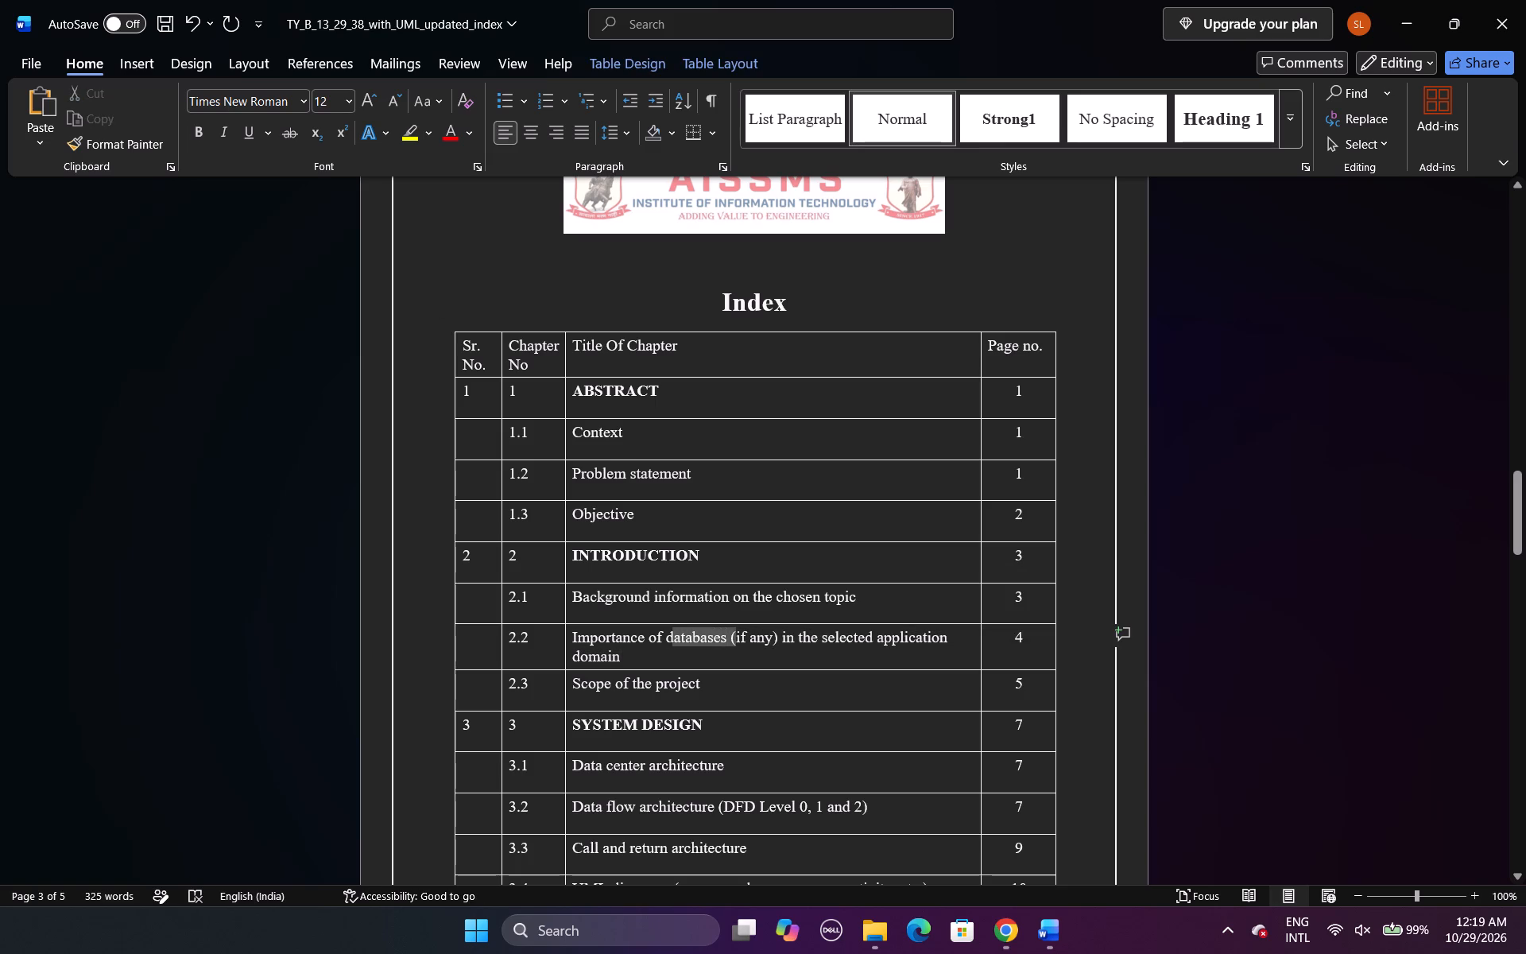
drag(734, 645, 740, 642)
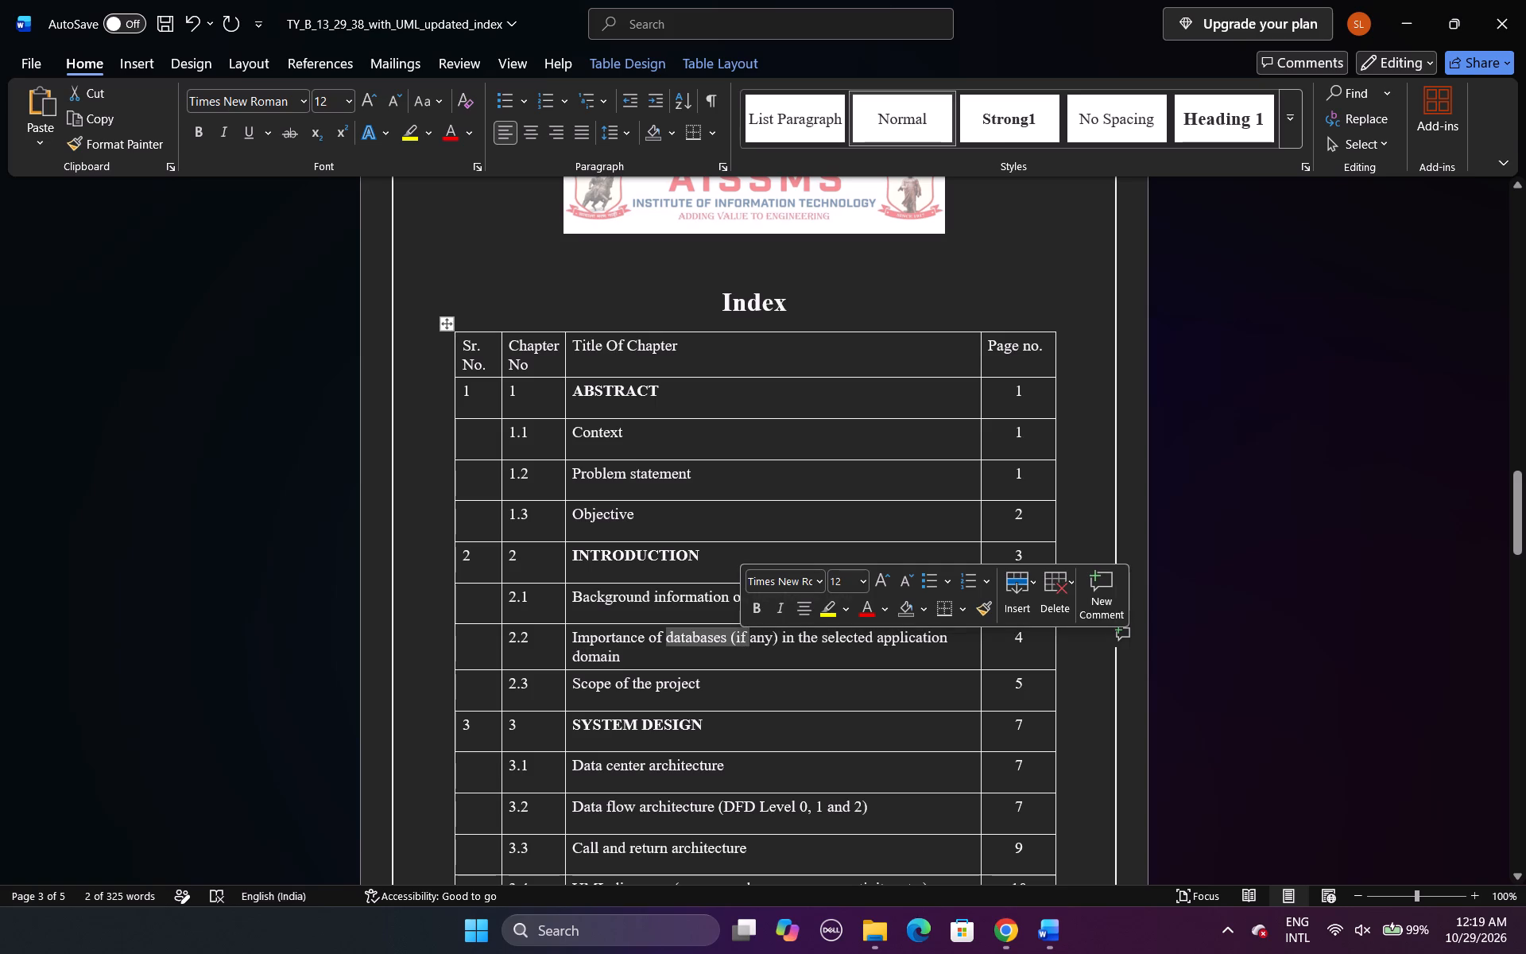
click(792, 643)
click(782, 642)
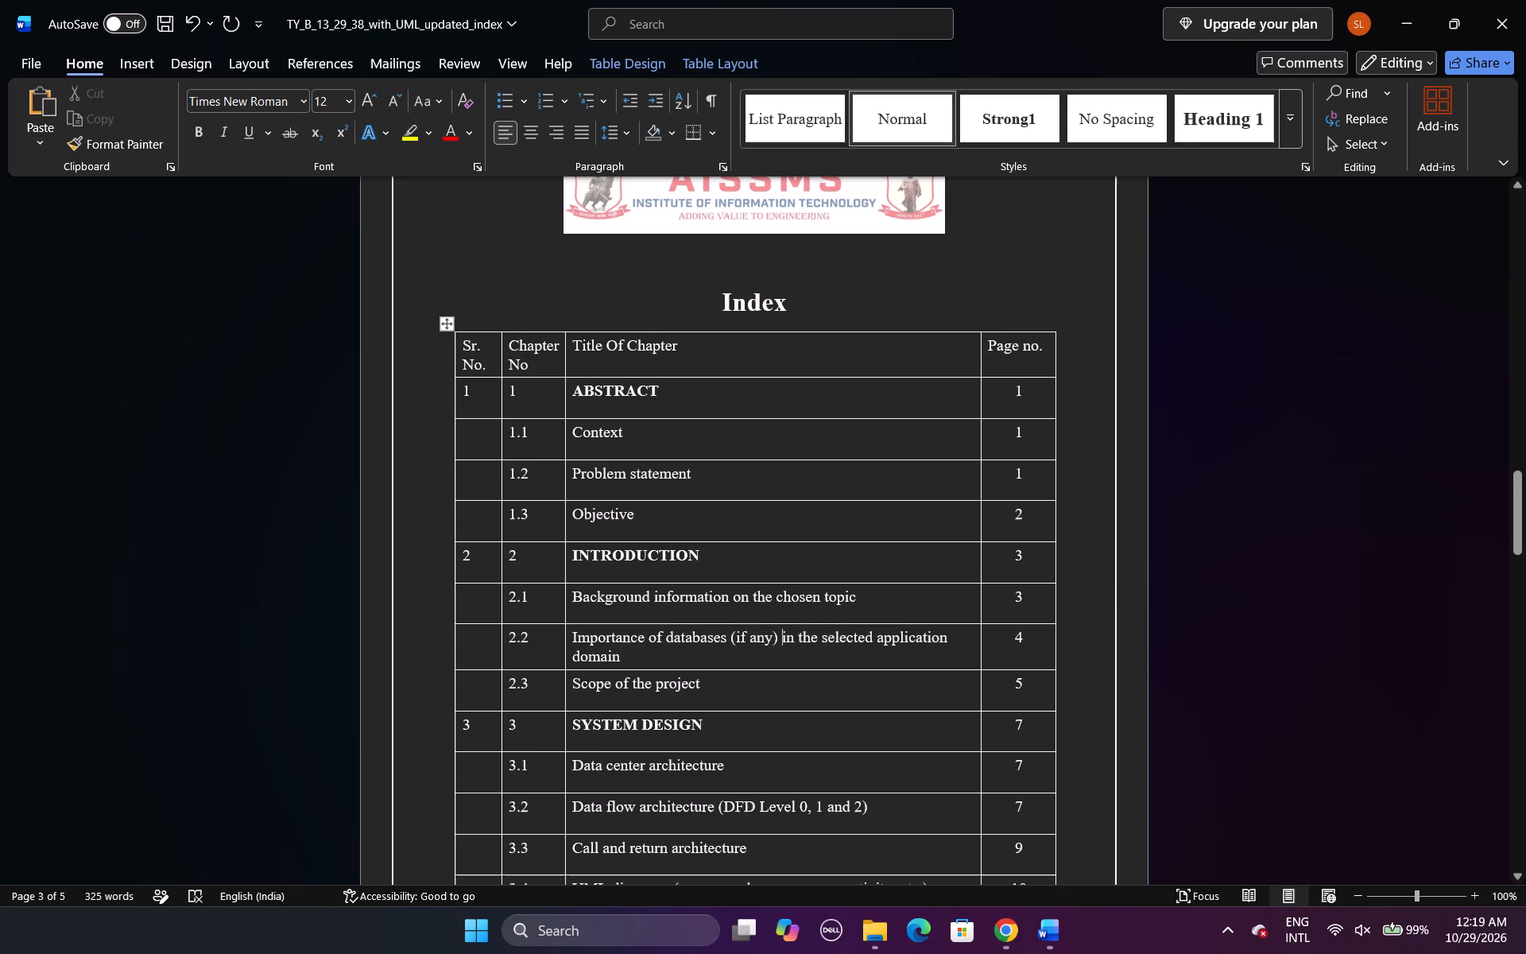
key(Left)
key(BackSpace)
key(BackSpace)
key(BackSpace)
key(BackSpace)
key(BackSpace)
key(BackSpace)
key(BackSpace)
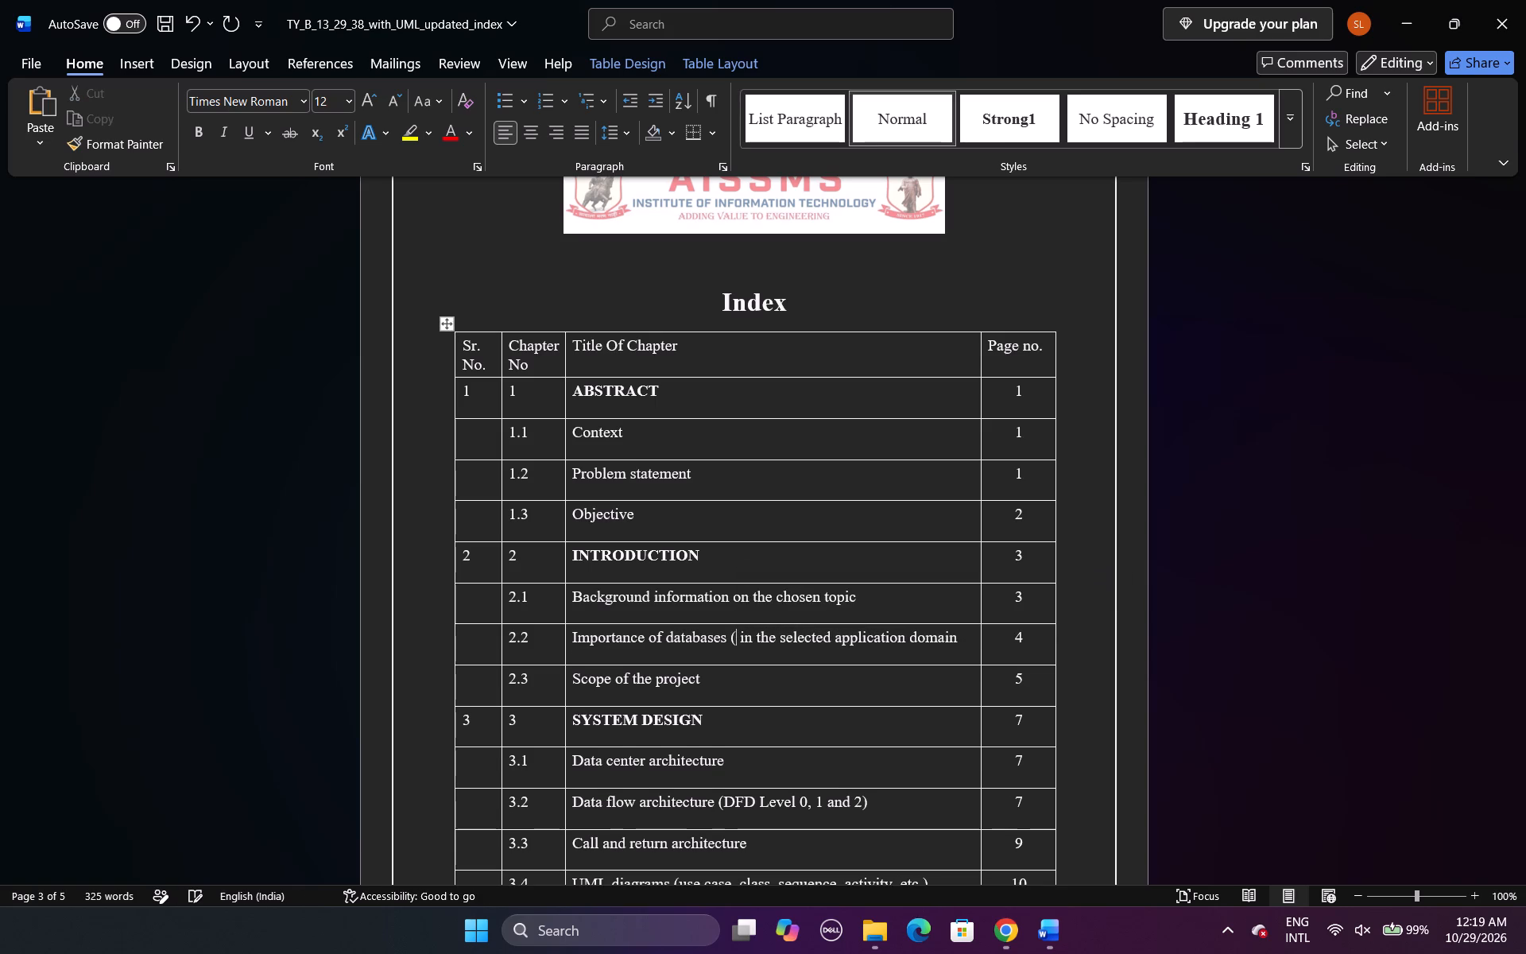
Look over the remaining Index rows, the certificate and the cover page of the edited report.
scroll(690, 663, down, 3)
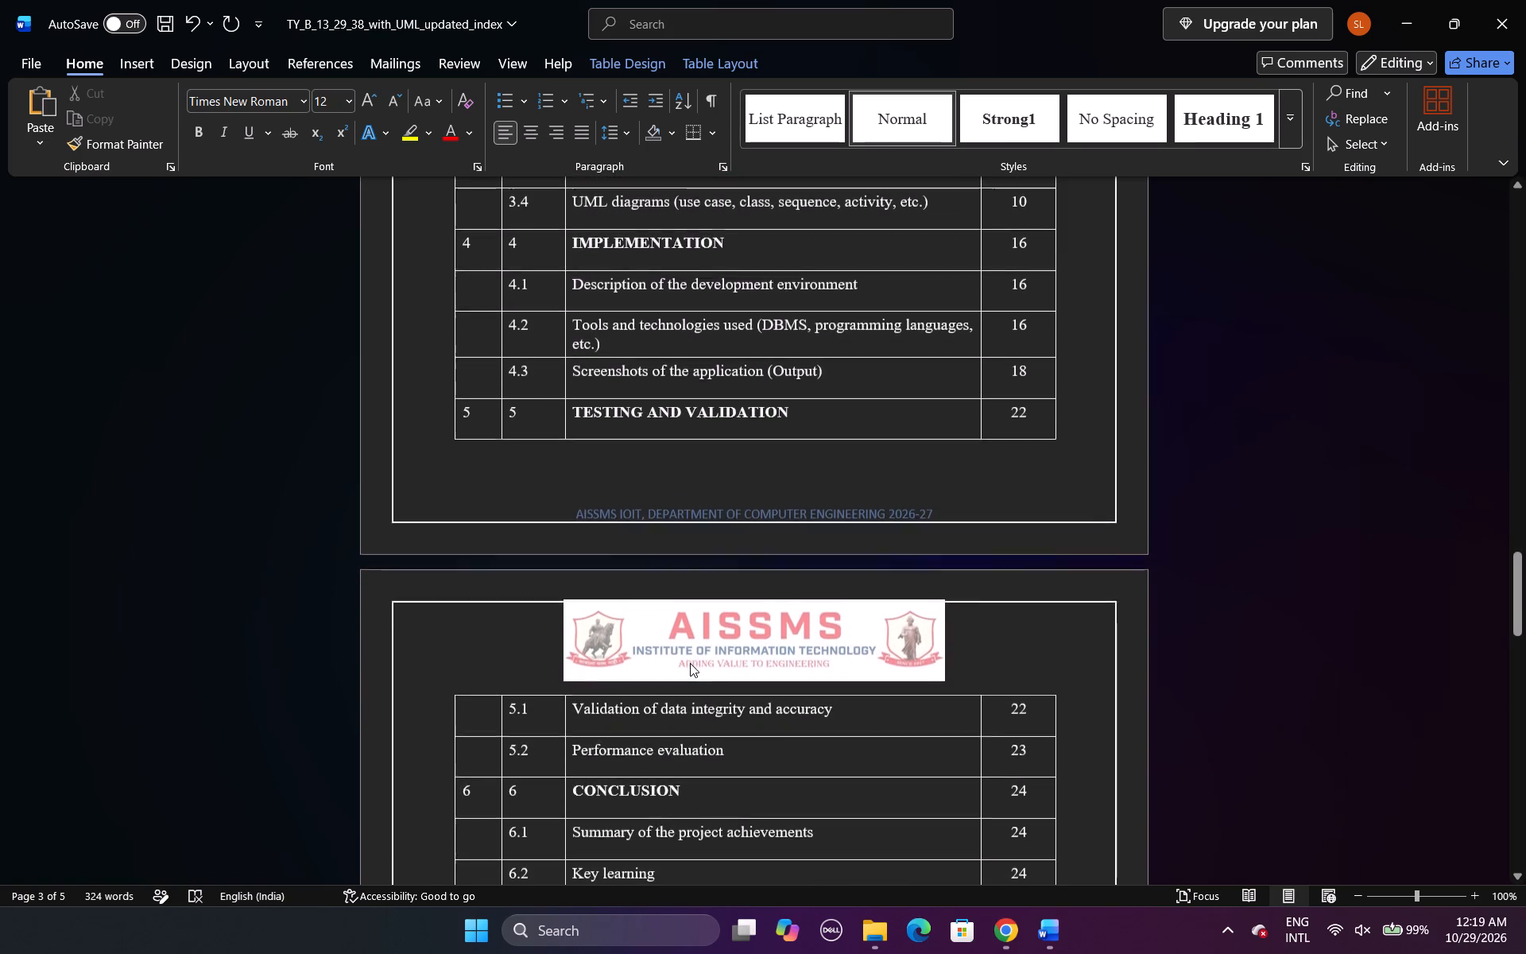
scroll(690, 663, up, 6)
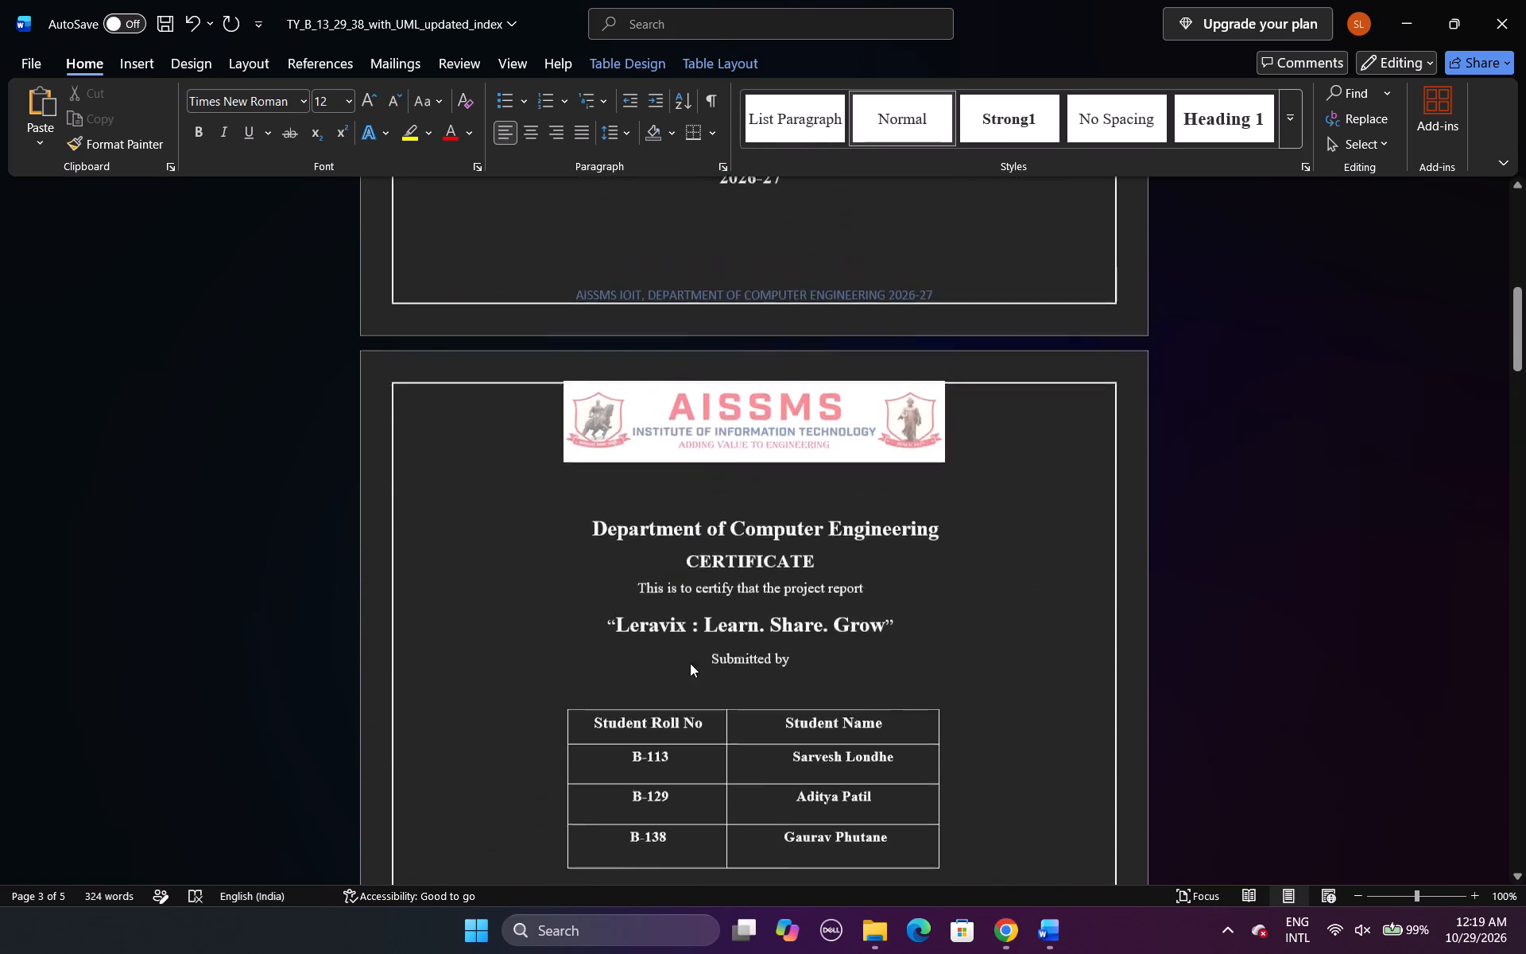
scroll(690, 663, up, 1)
scroll(715, 754, up, 2)
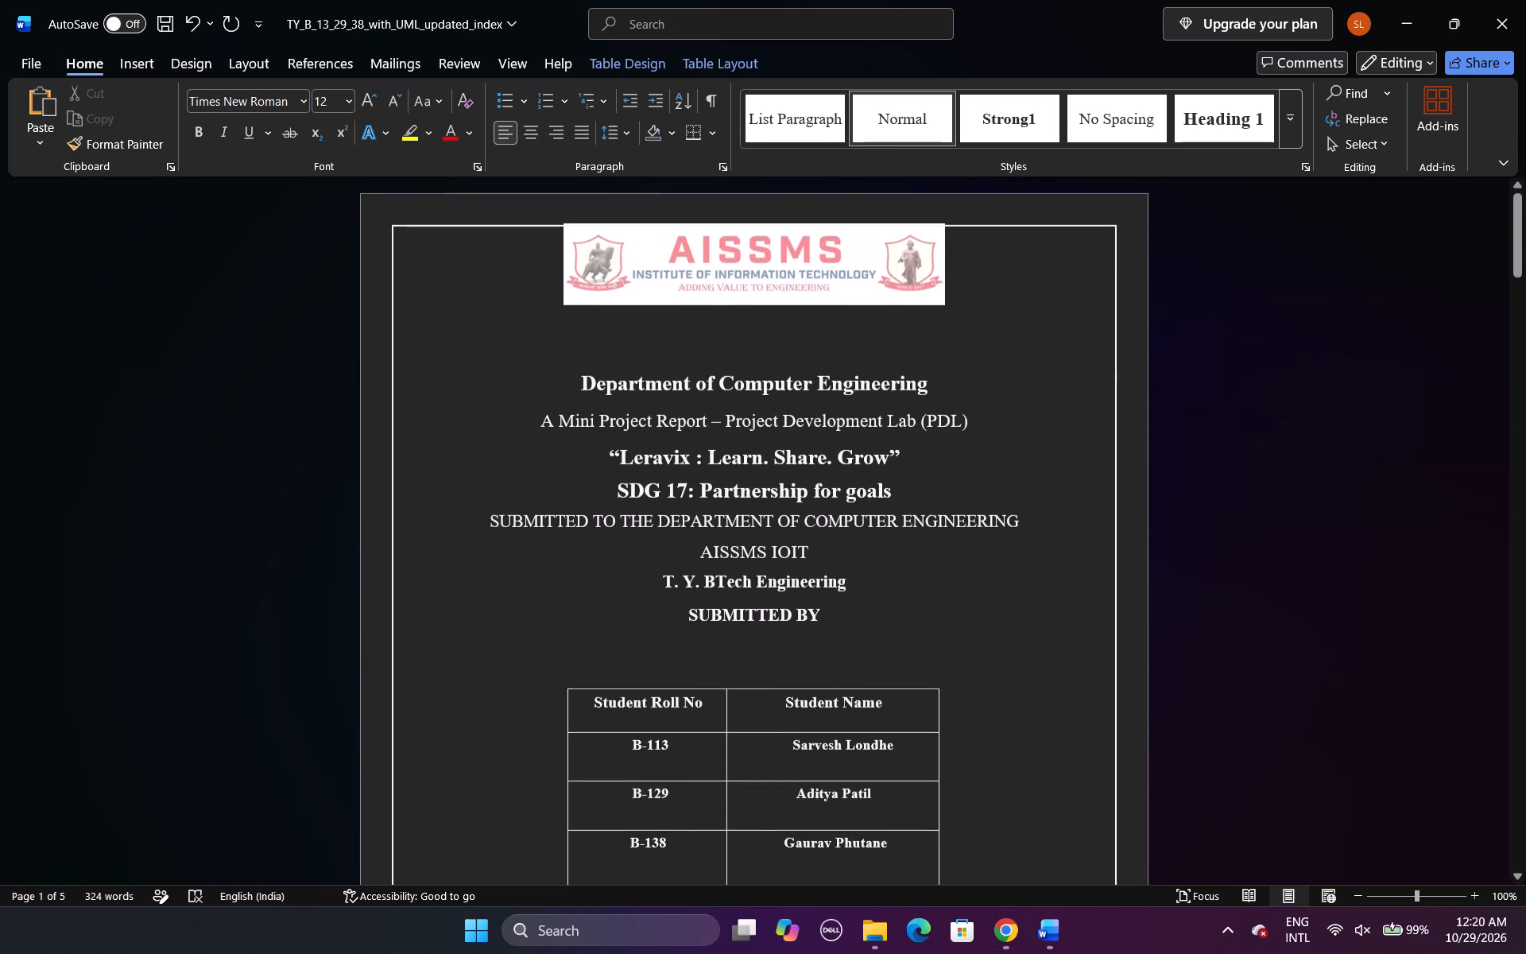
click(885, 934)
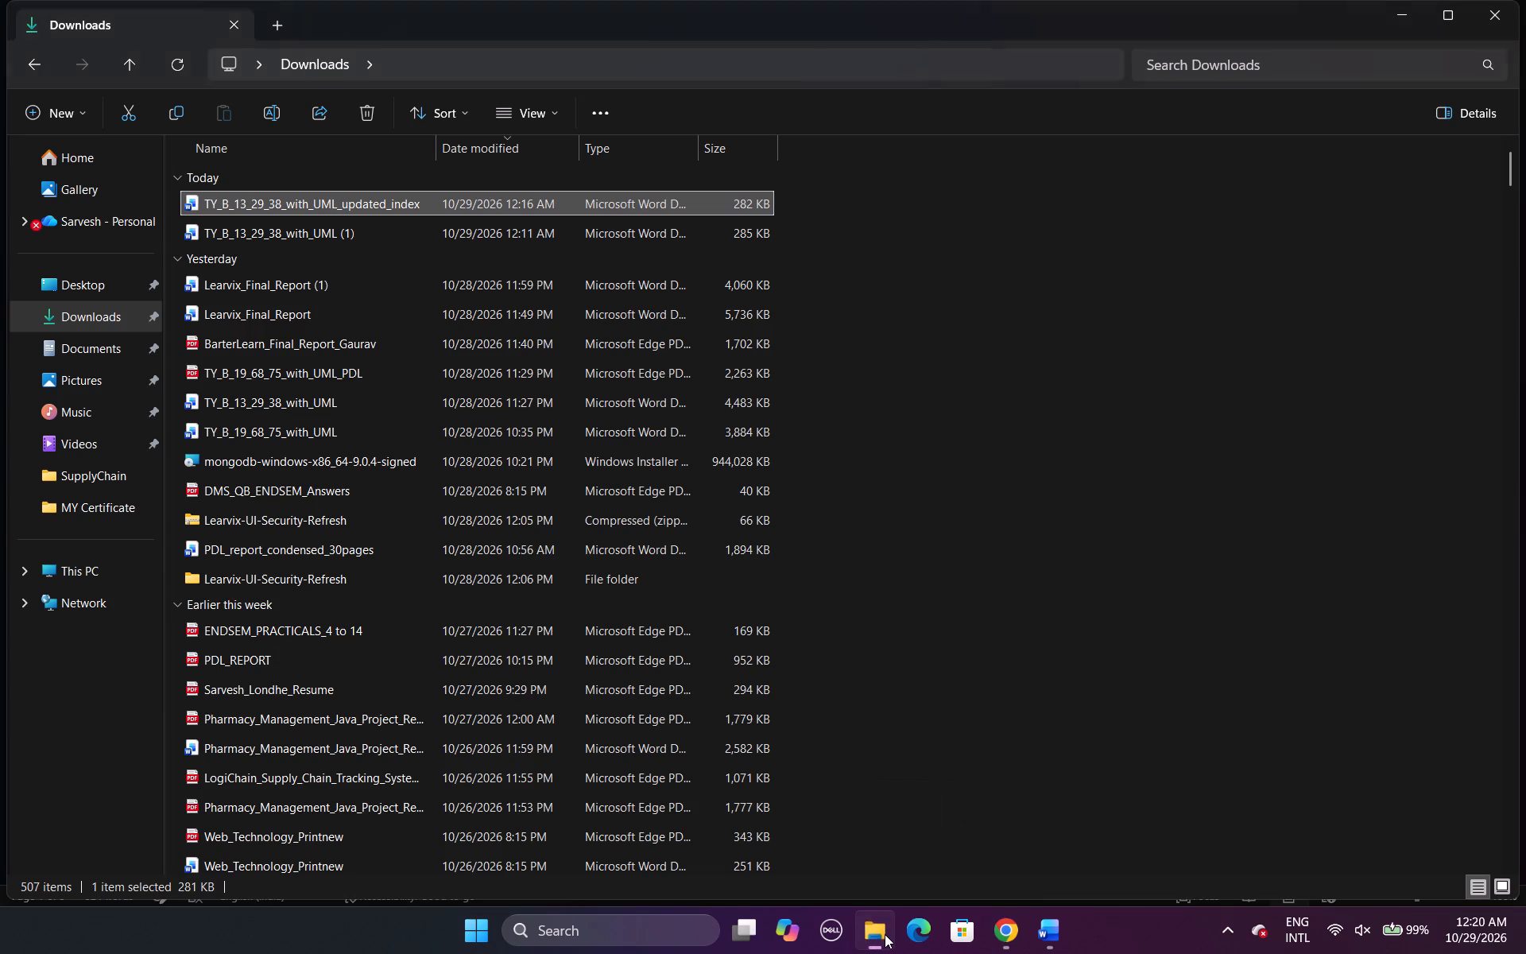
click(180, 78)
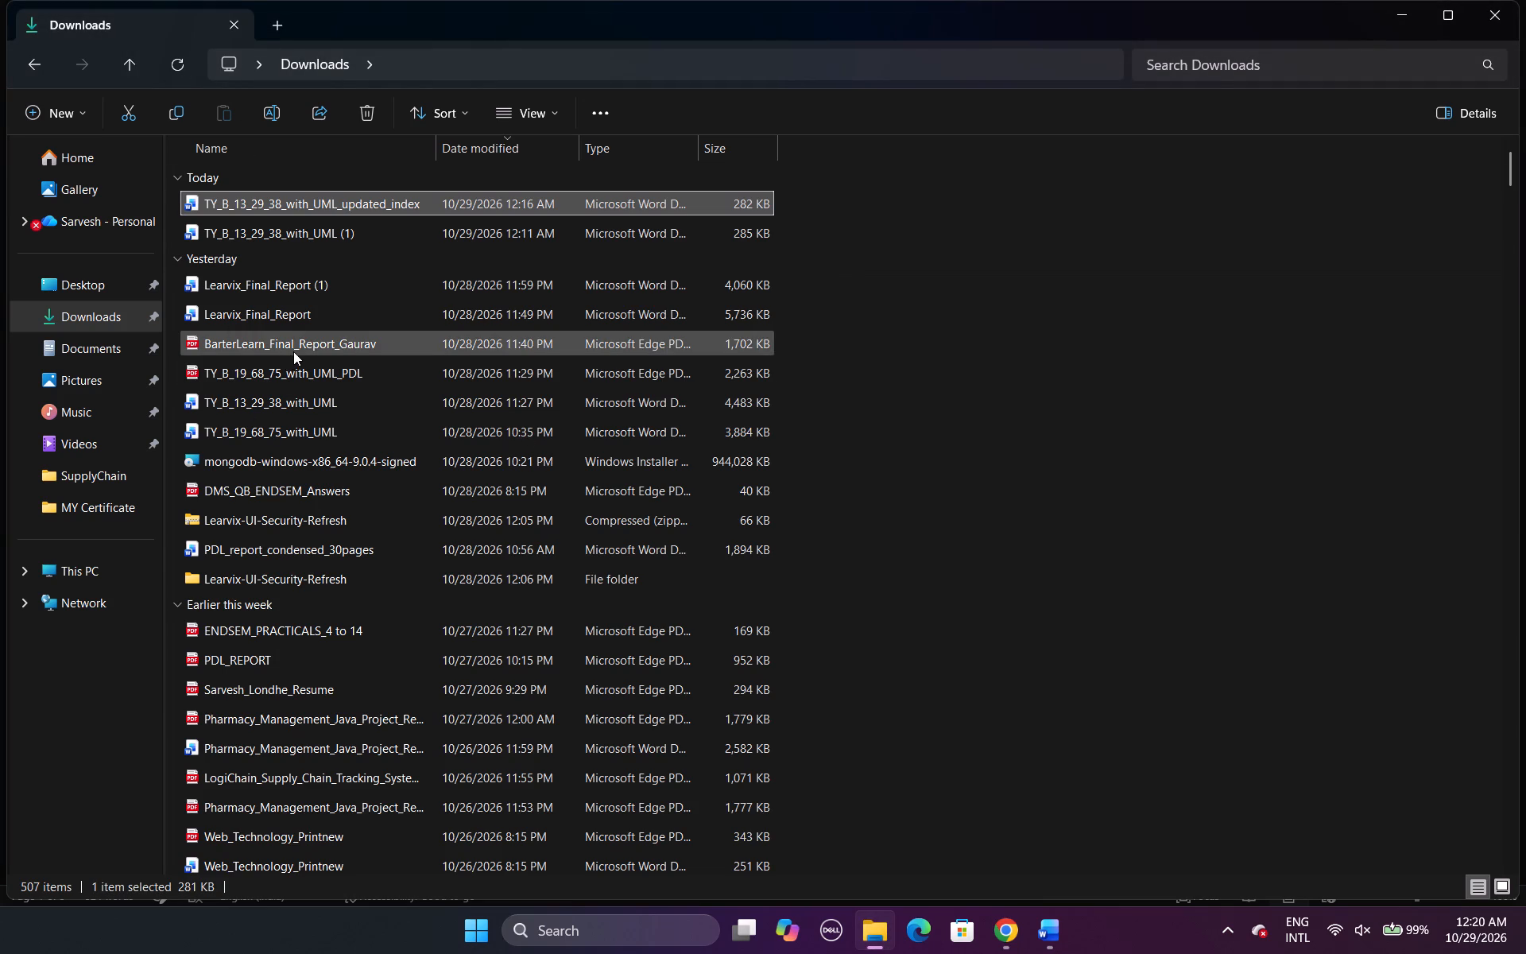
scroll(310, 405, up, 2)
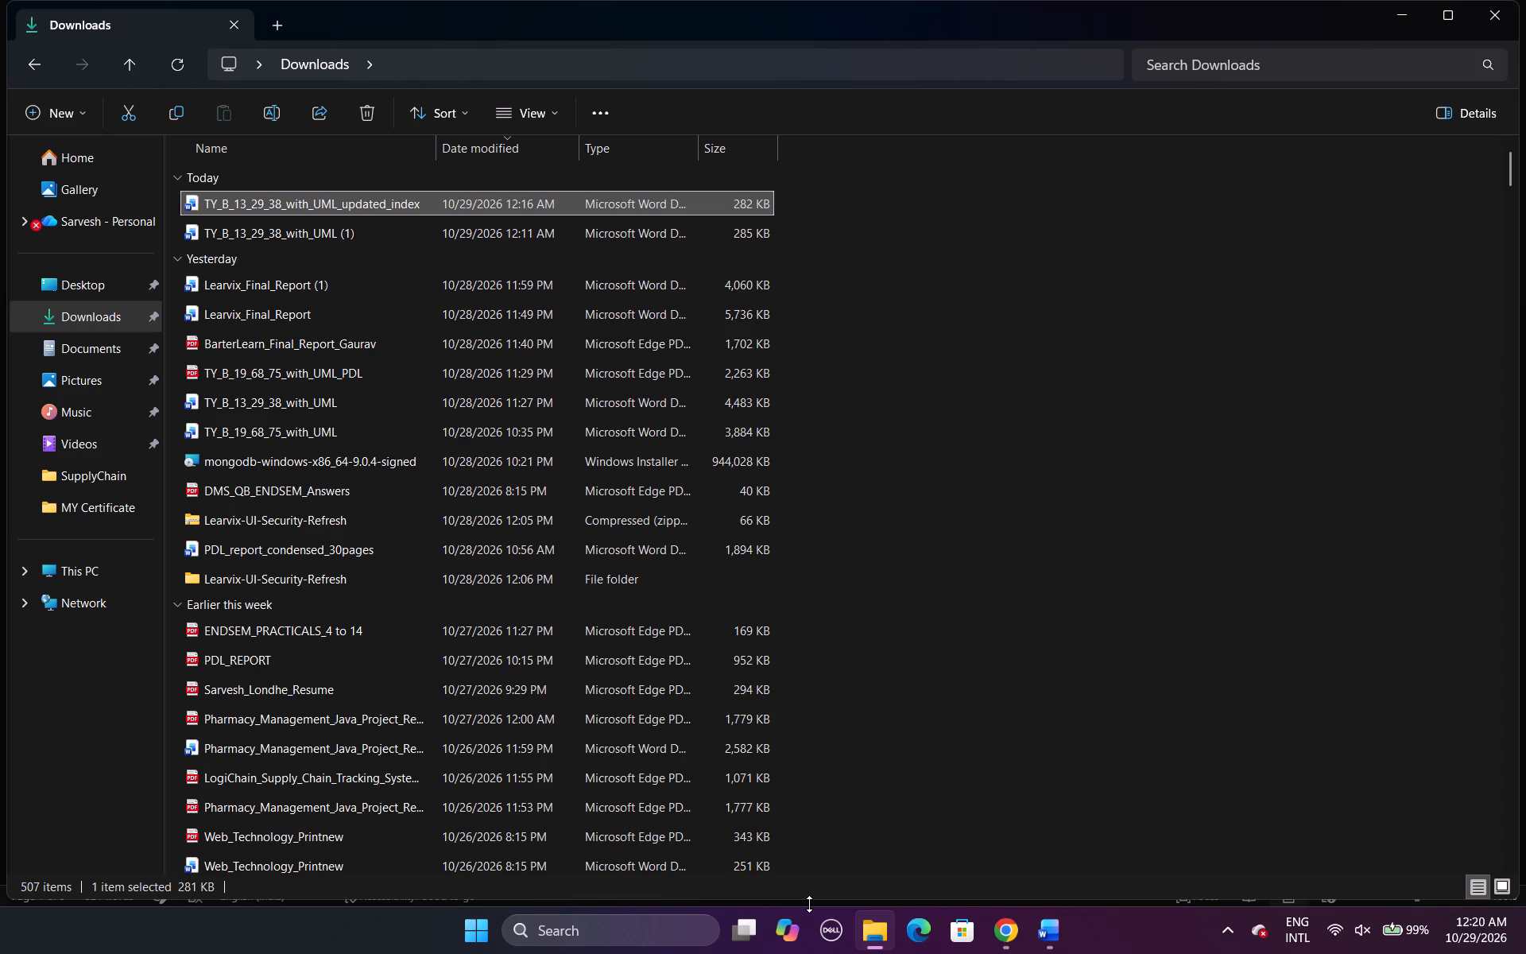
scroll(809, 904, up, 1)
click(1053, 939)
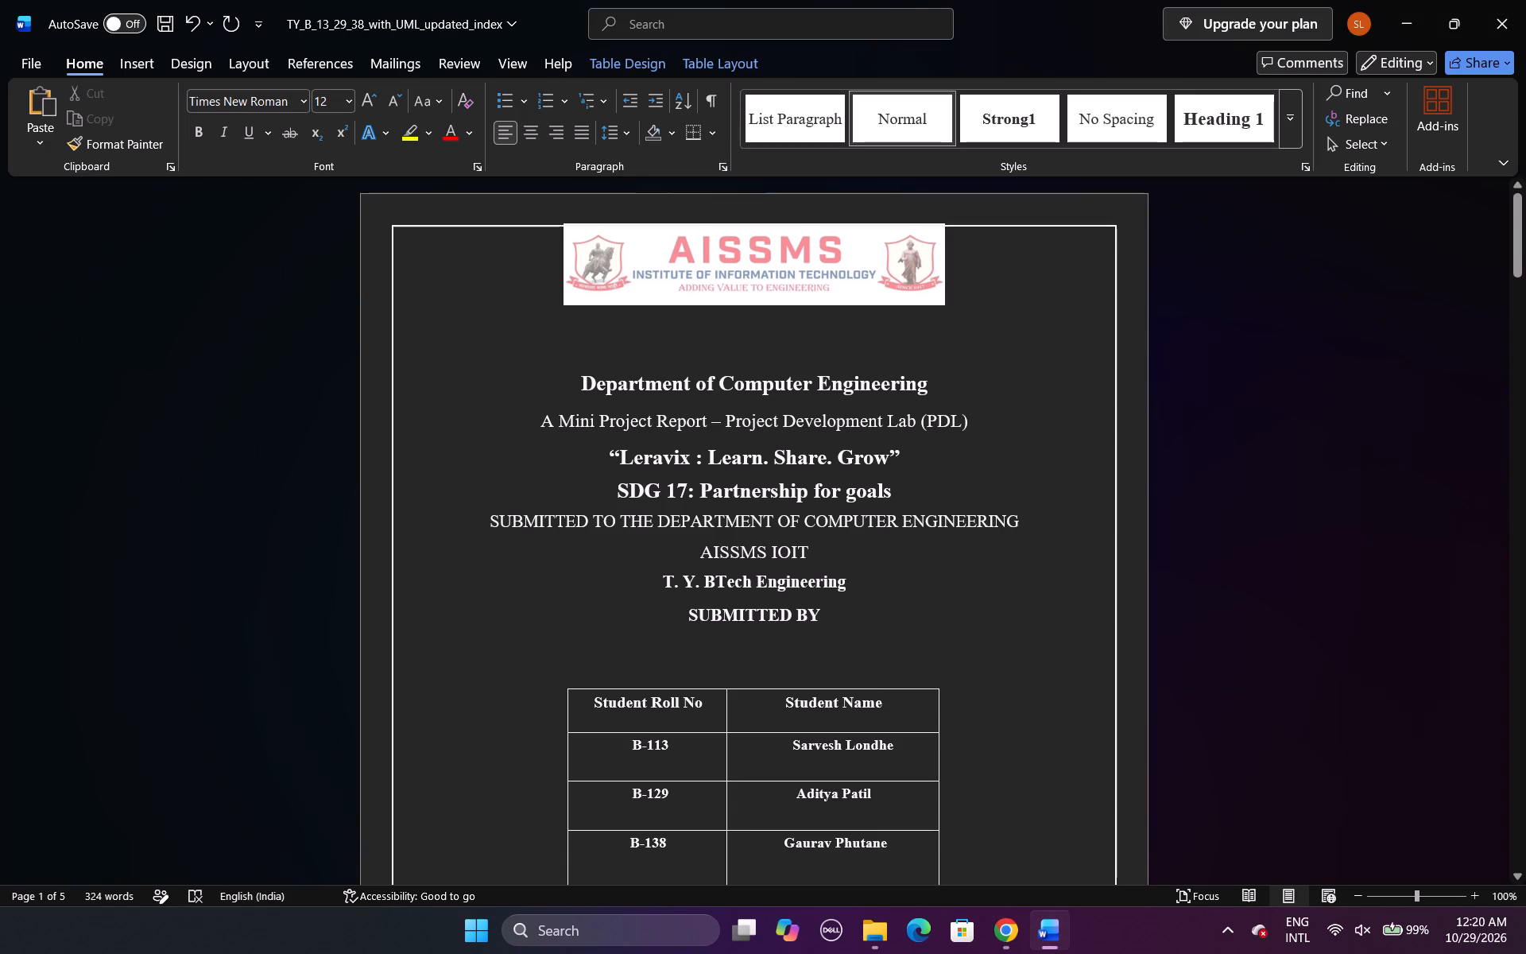
Review the index document from its last pages back up to the start of the Index table.
scroll(916, 492, down, 11)
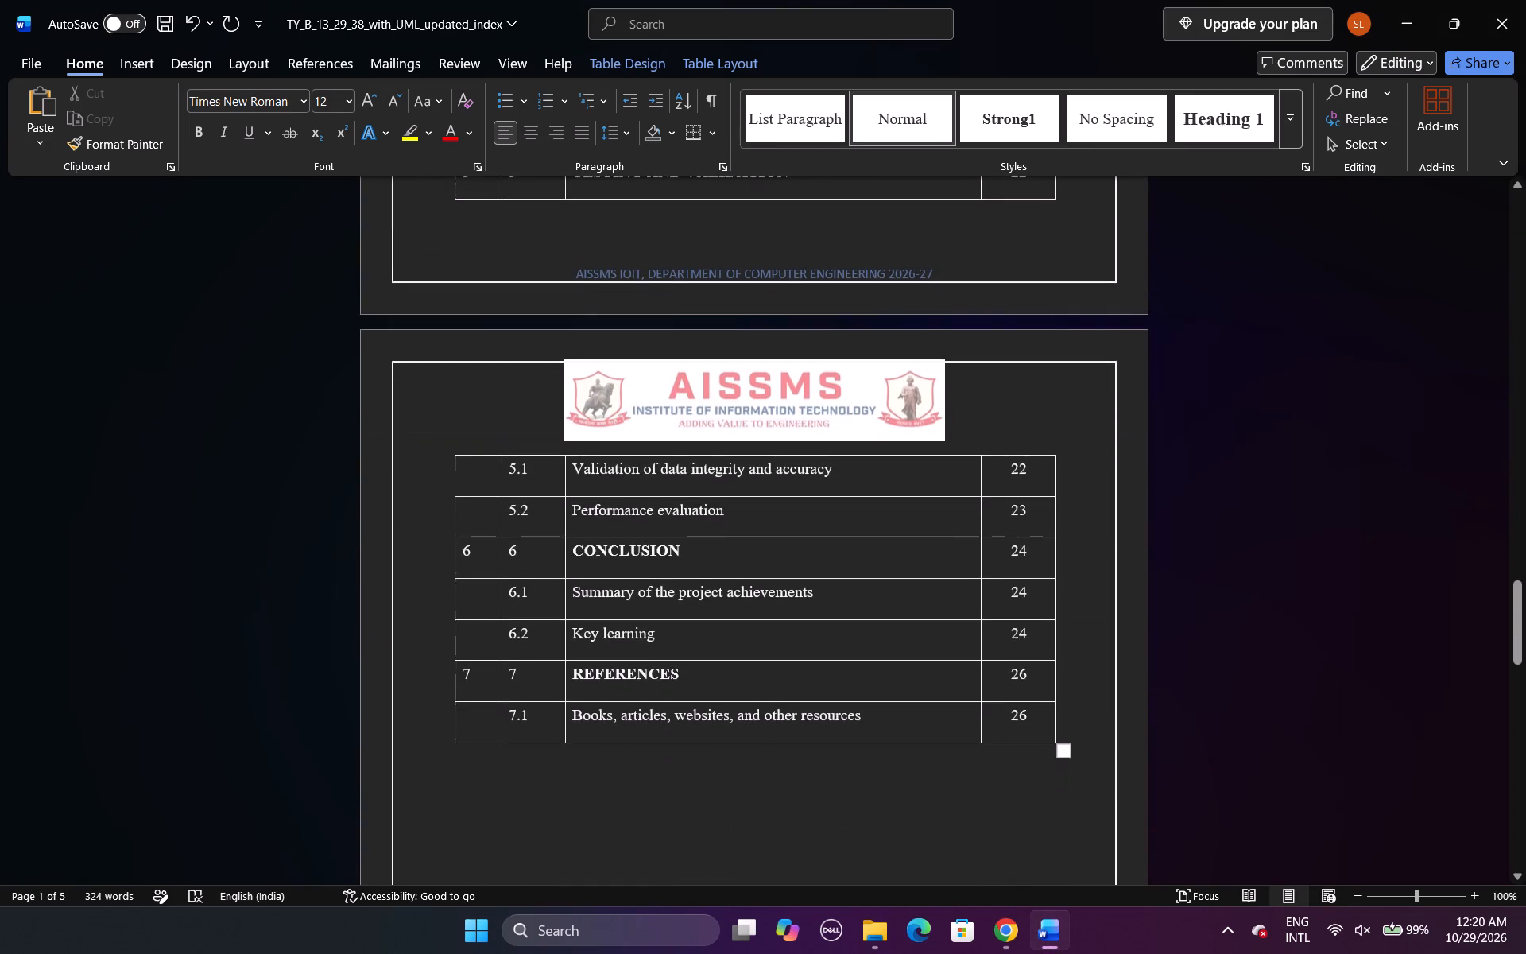
scroll(916, 492, down, 4)
scroll(827, 525, up, 2)
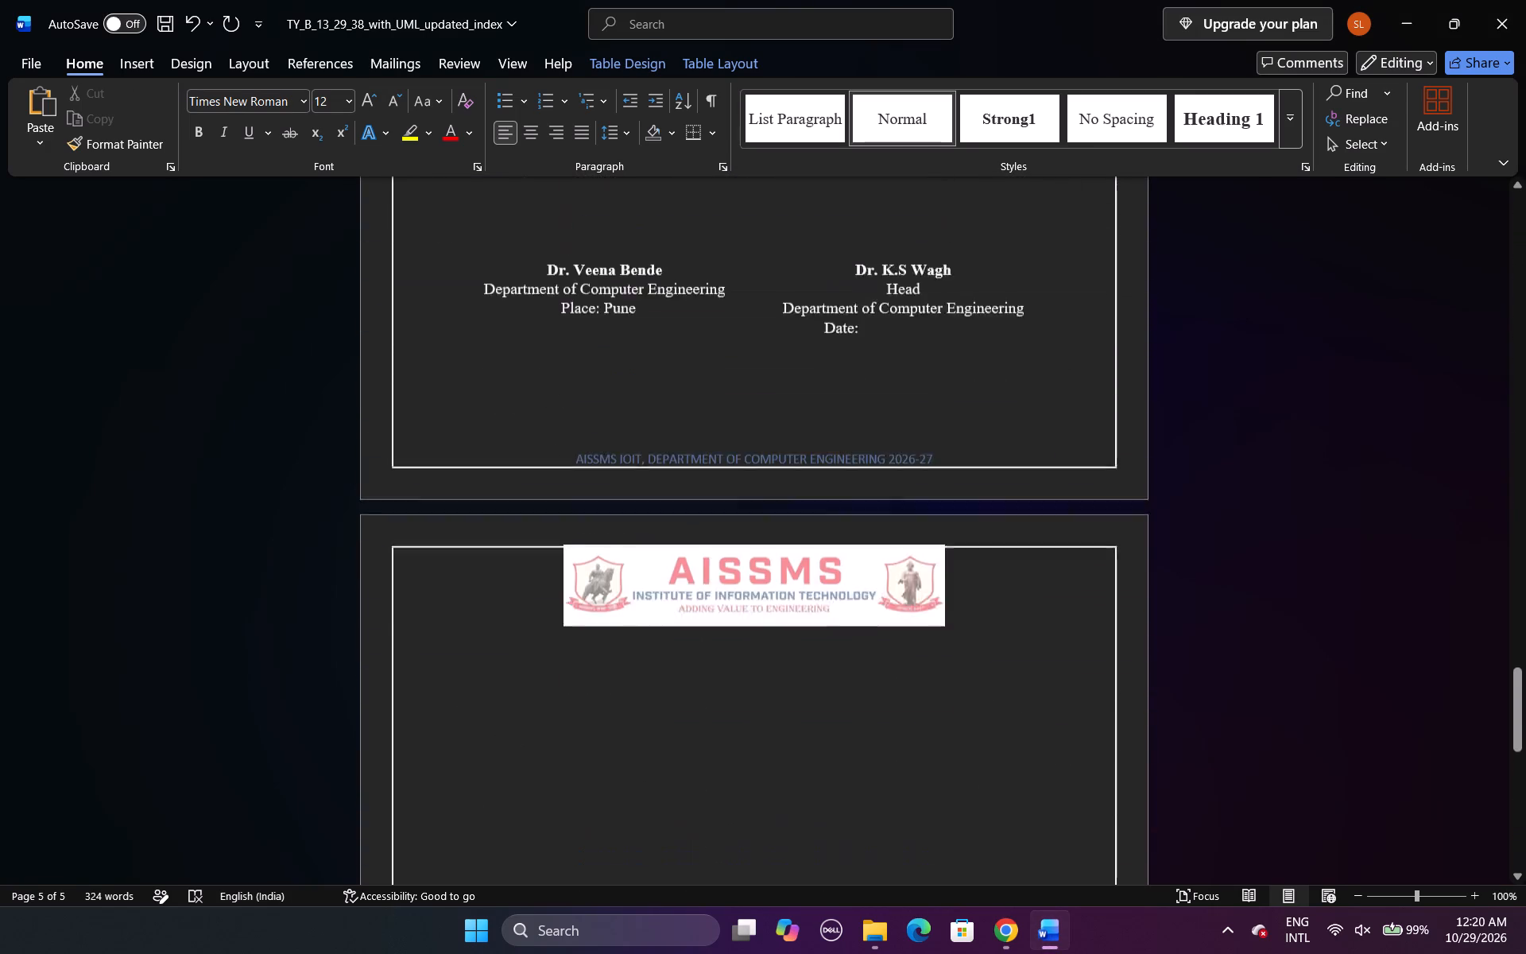
scroll(827, 525, up, 1)
scroll(827, 525, down, 1)
scroll(827, 525, up, 1)
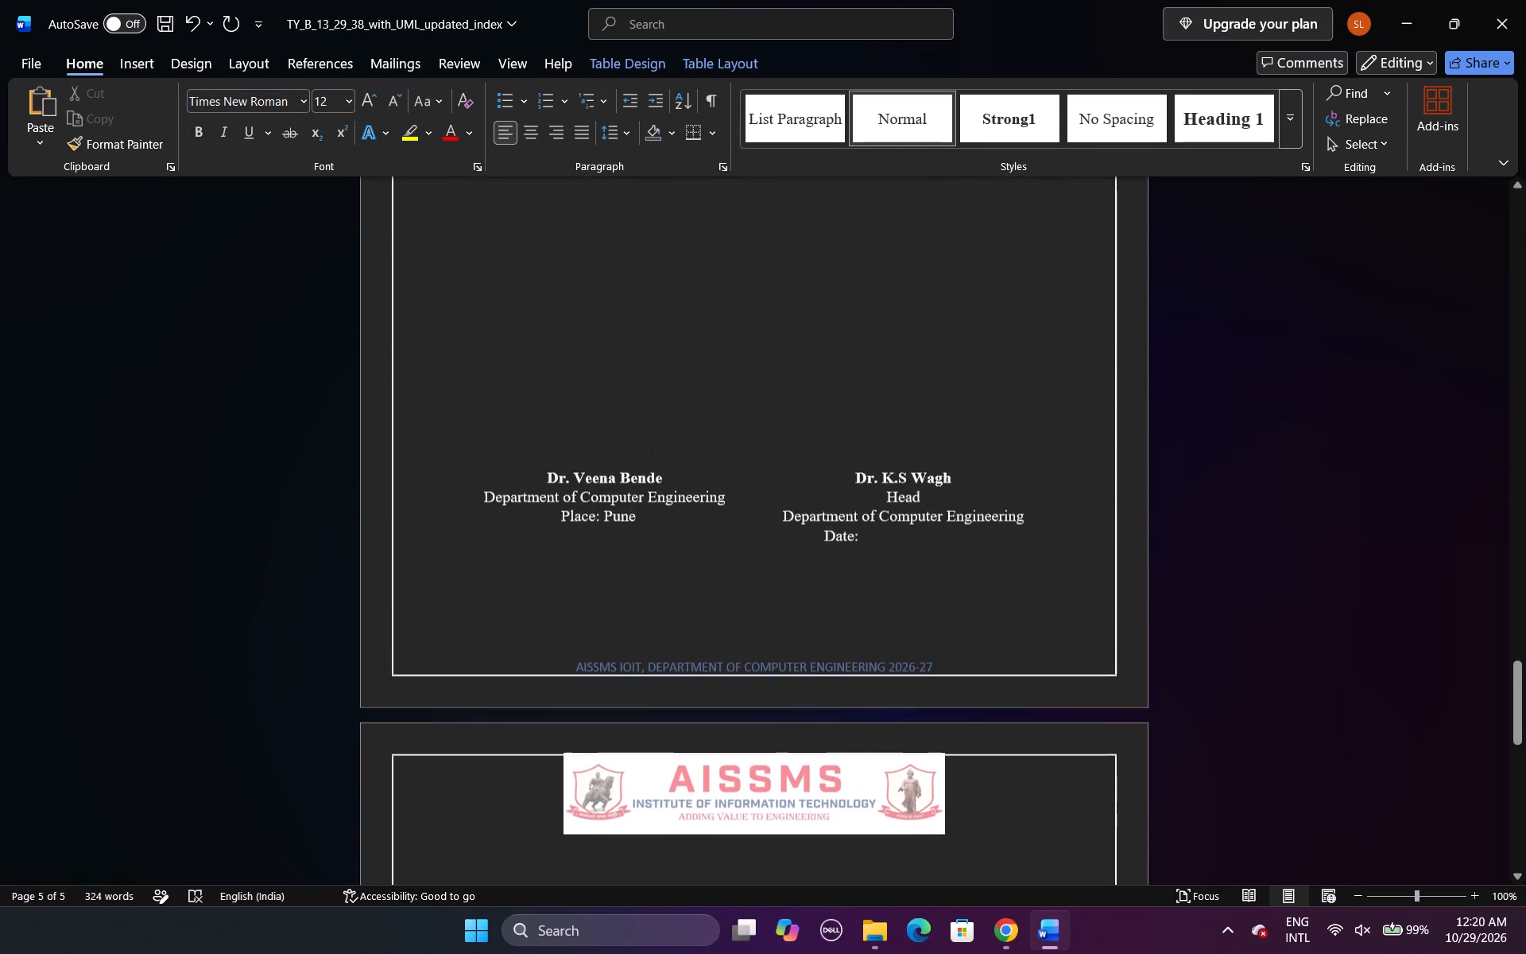
scroll(827, 525, up, 1)
scroll(792, 655, up, 3)
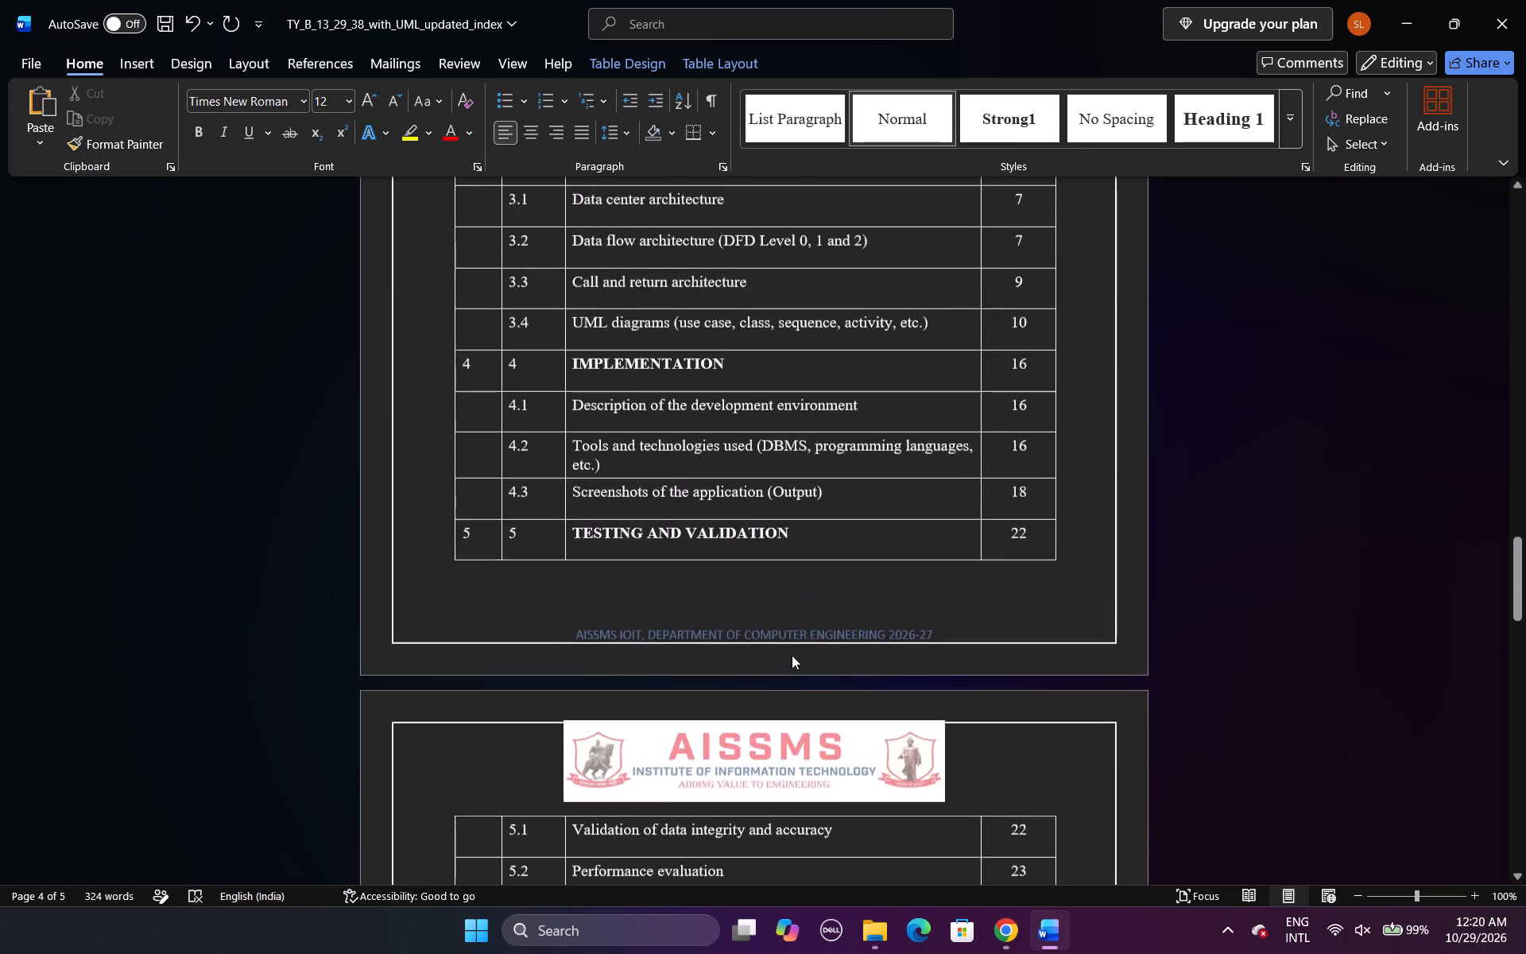
scroll(792, 655, up, 3)
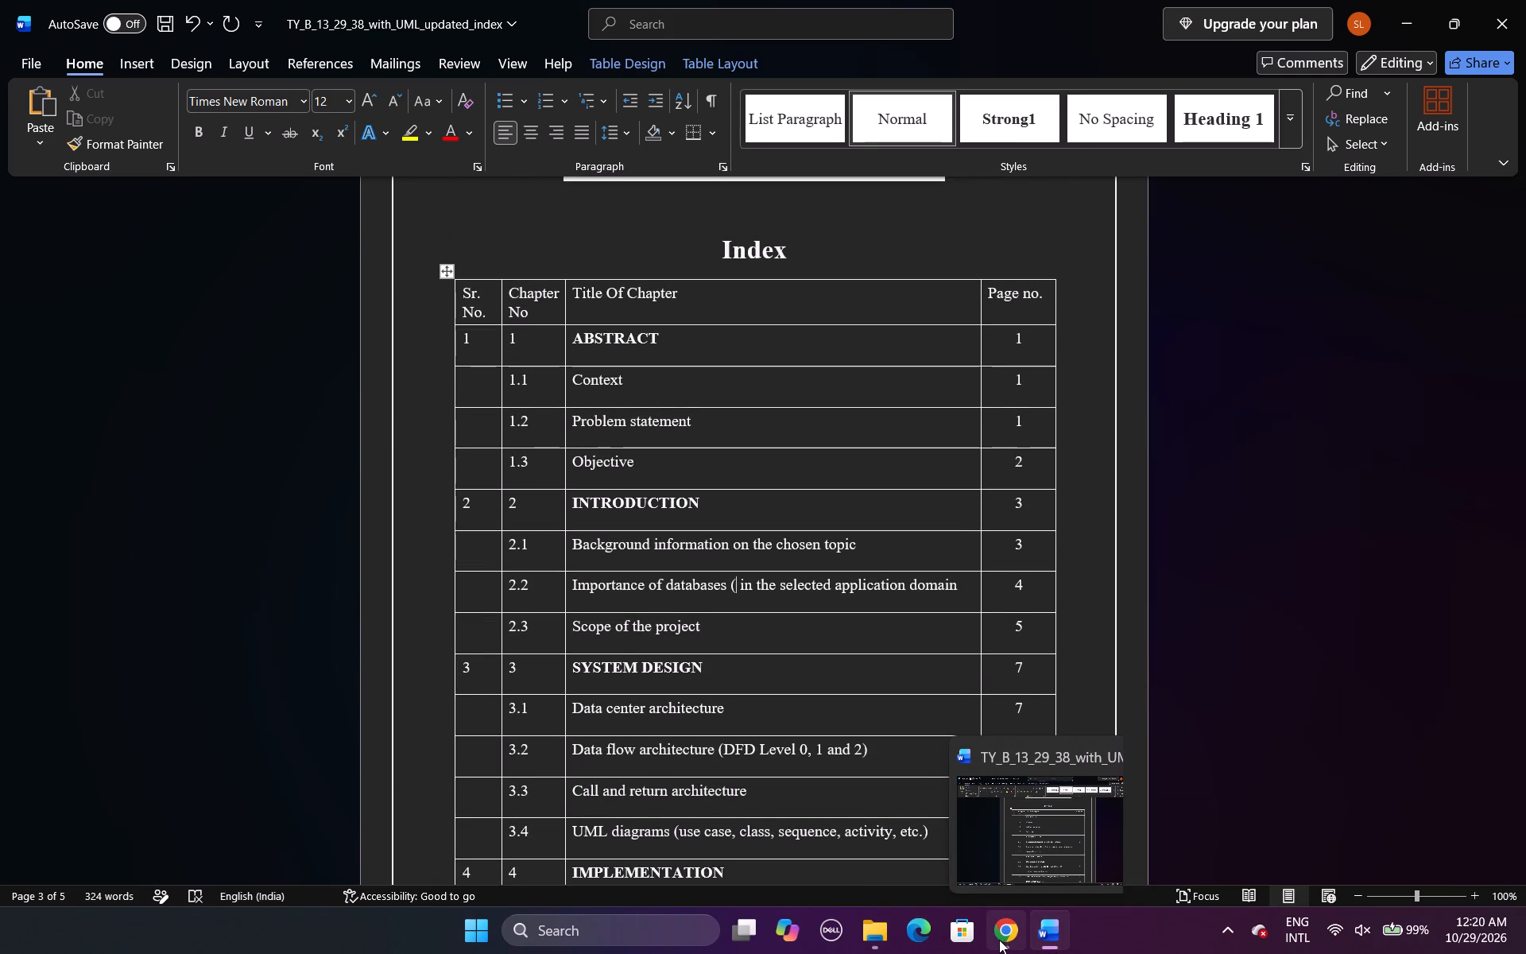
Open Learvix_Final_Report (1) from the Downloads folder and go through it to the references on its last page.
click(877, 930)
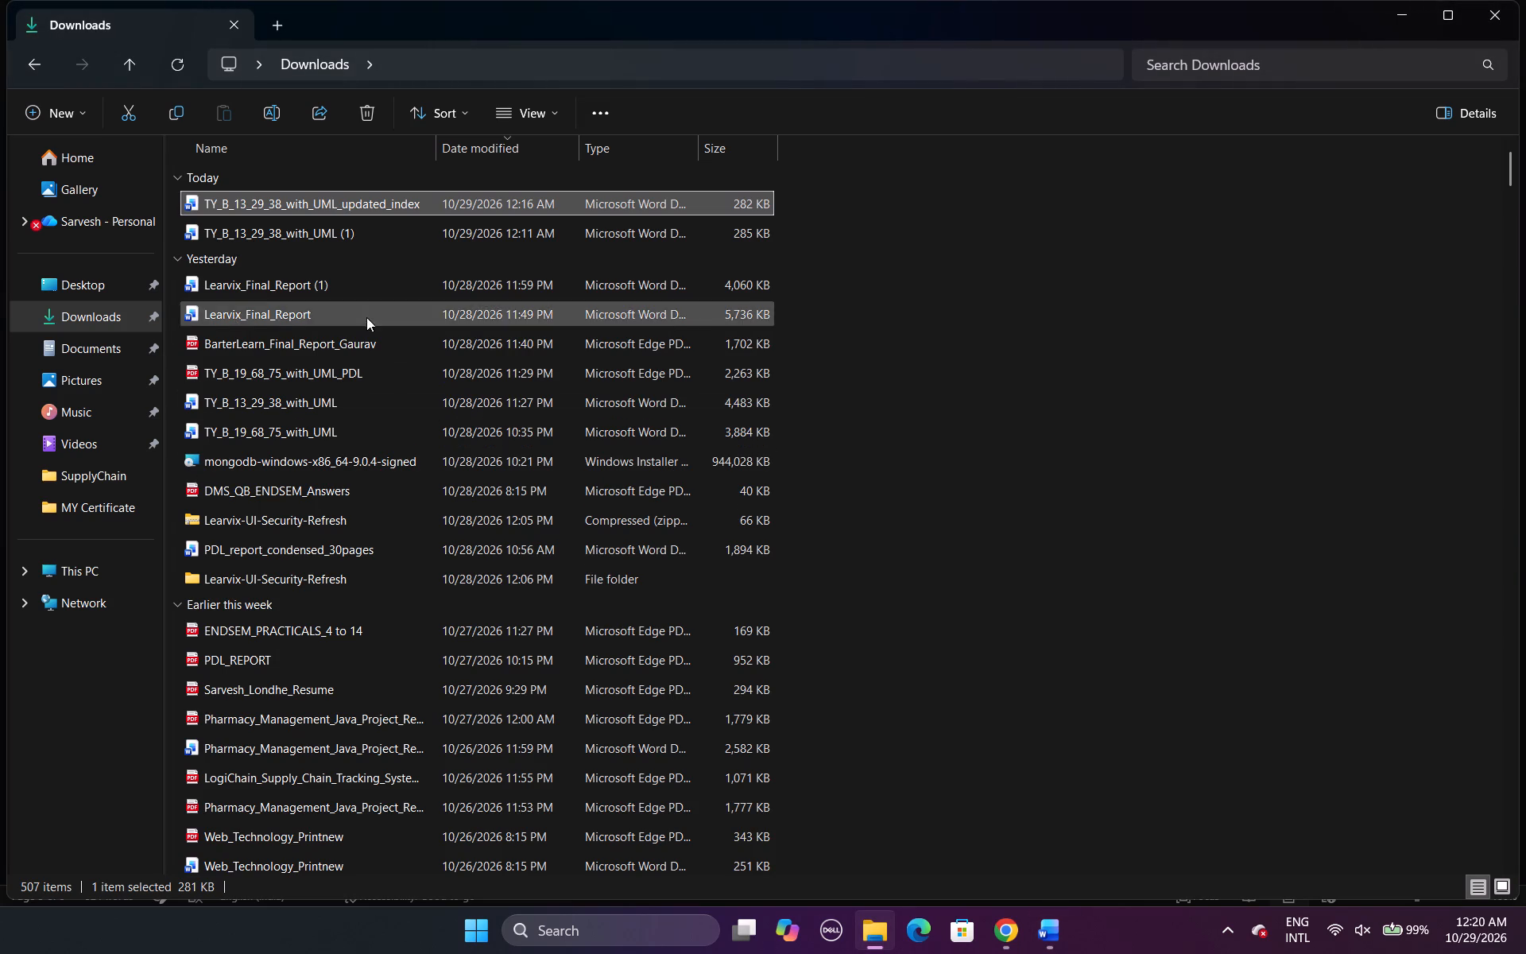
double_click(331, 293)
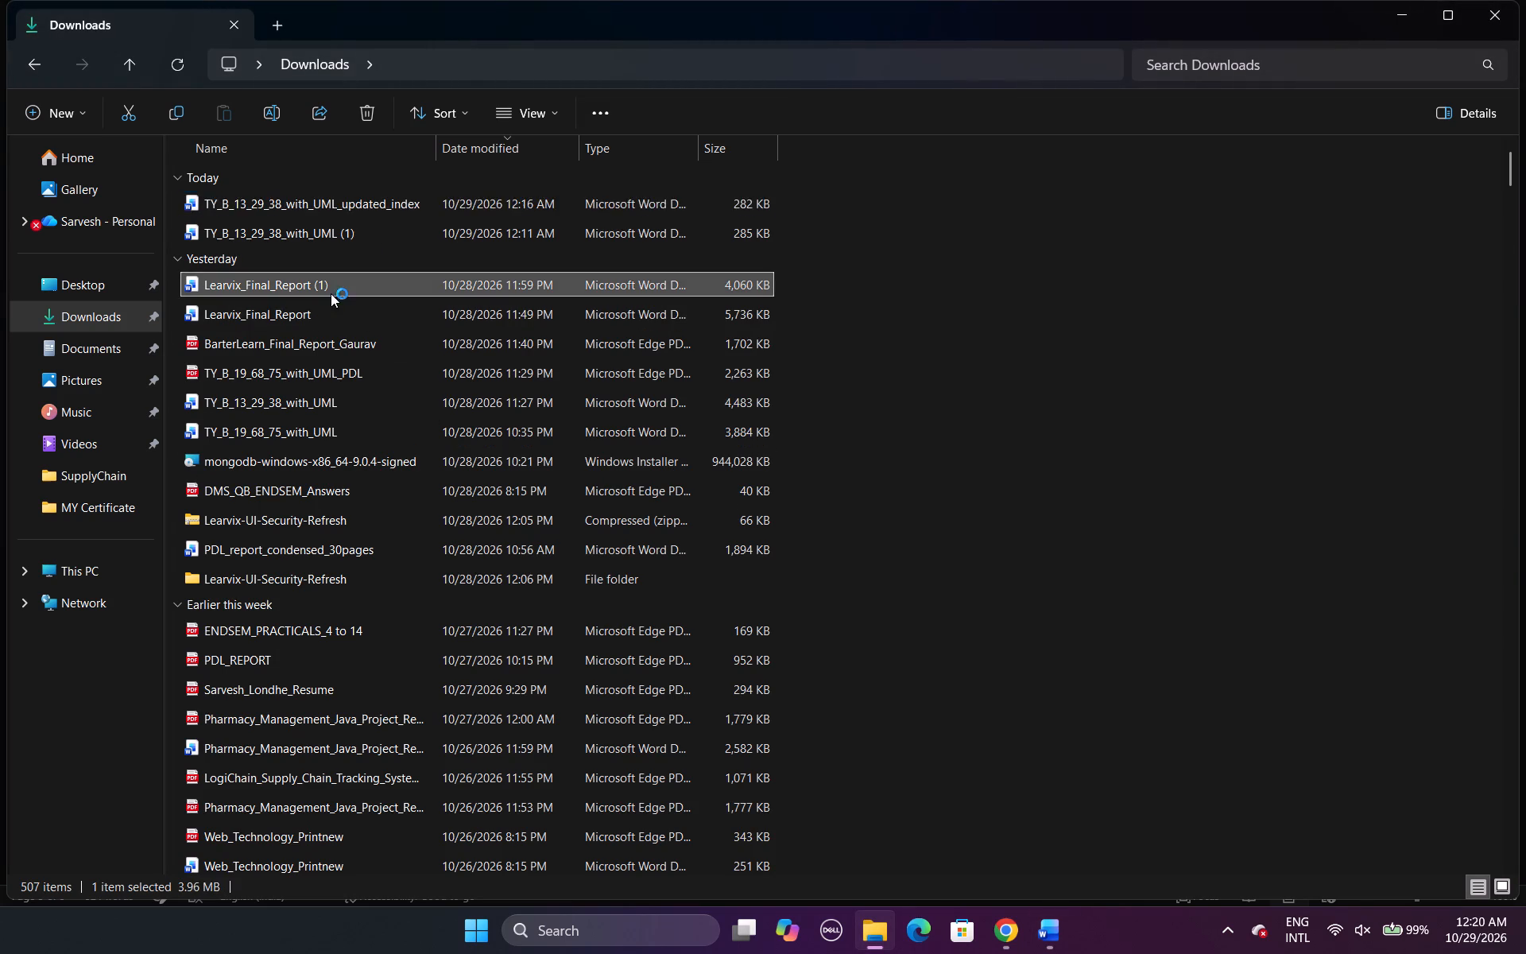
scroll(893, 533, down, 2)
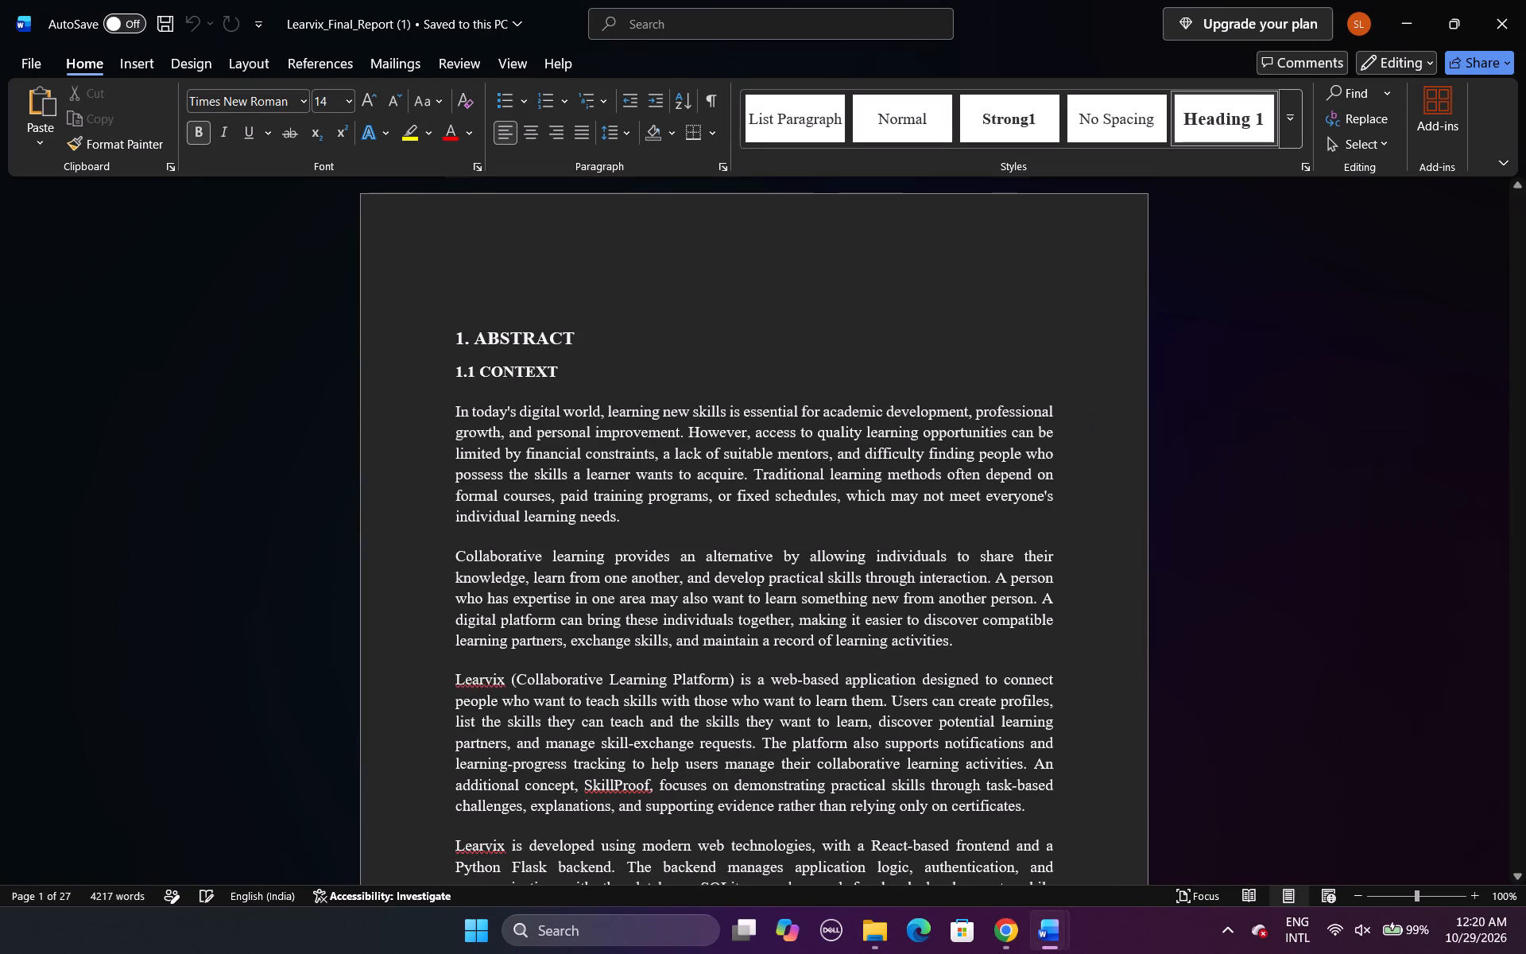
scroll(893, 533, down, 20)
scroll(893, 533, down, 4)
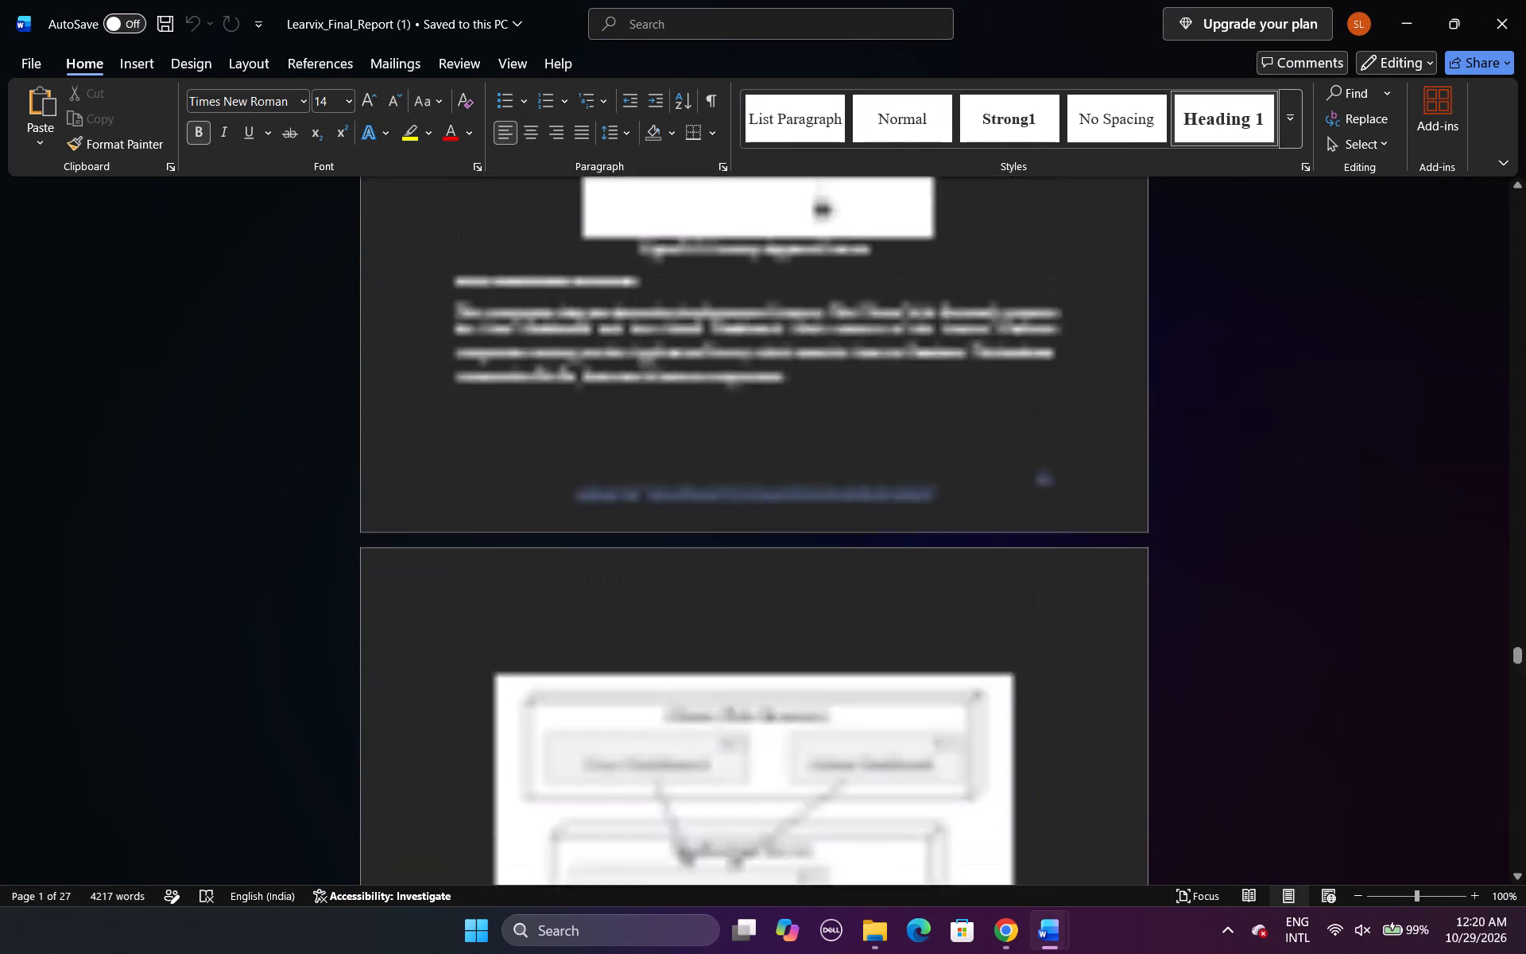
scroll(893, 533, down, 8)
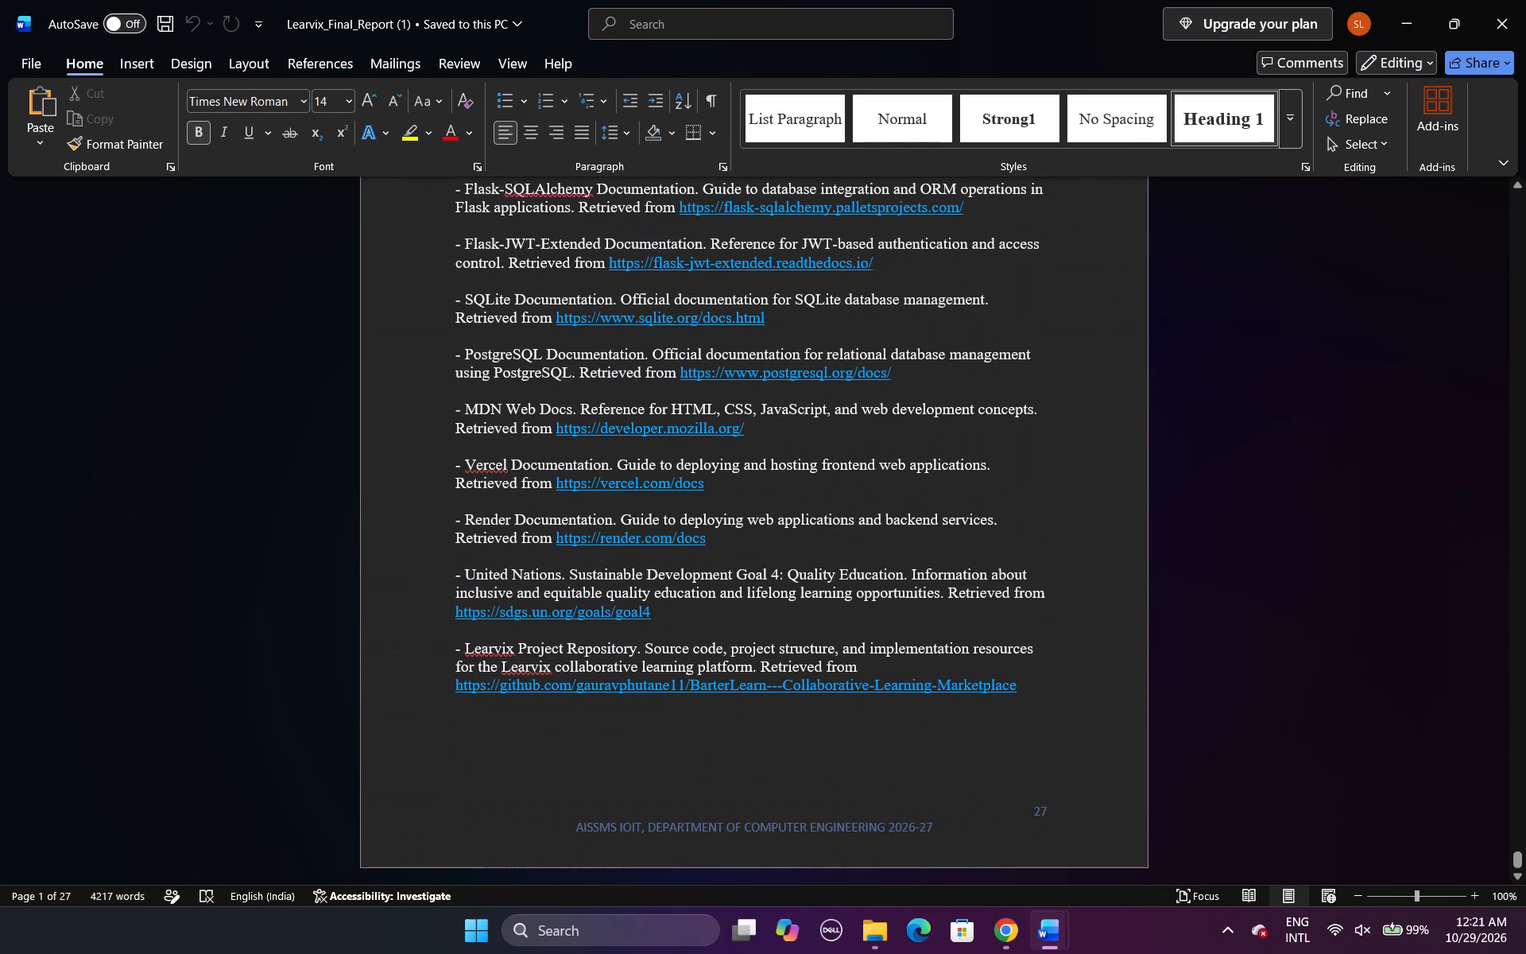
click(1102, 859)
Check the Index page numbers for chapters 5 to 7 against where those sections fall in Learvix_Final_Report (1).
click(940, 813)
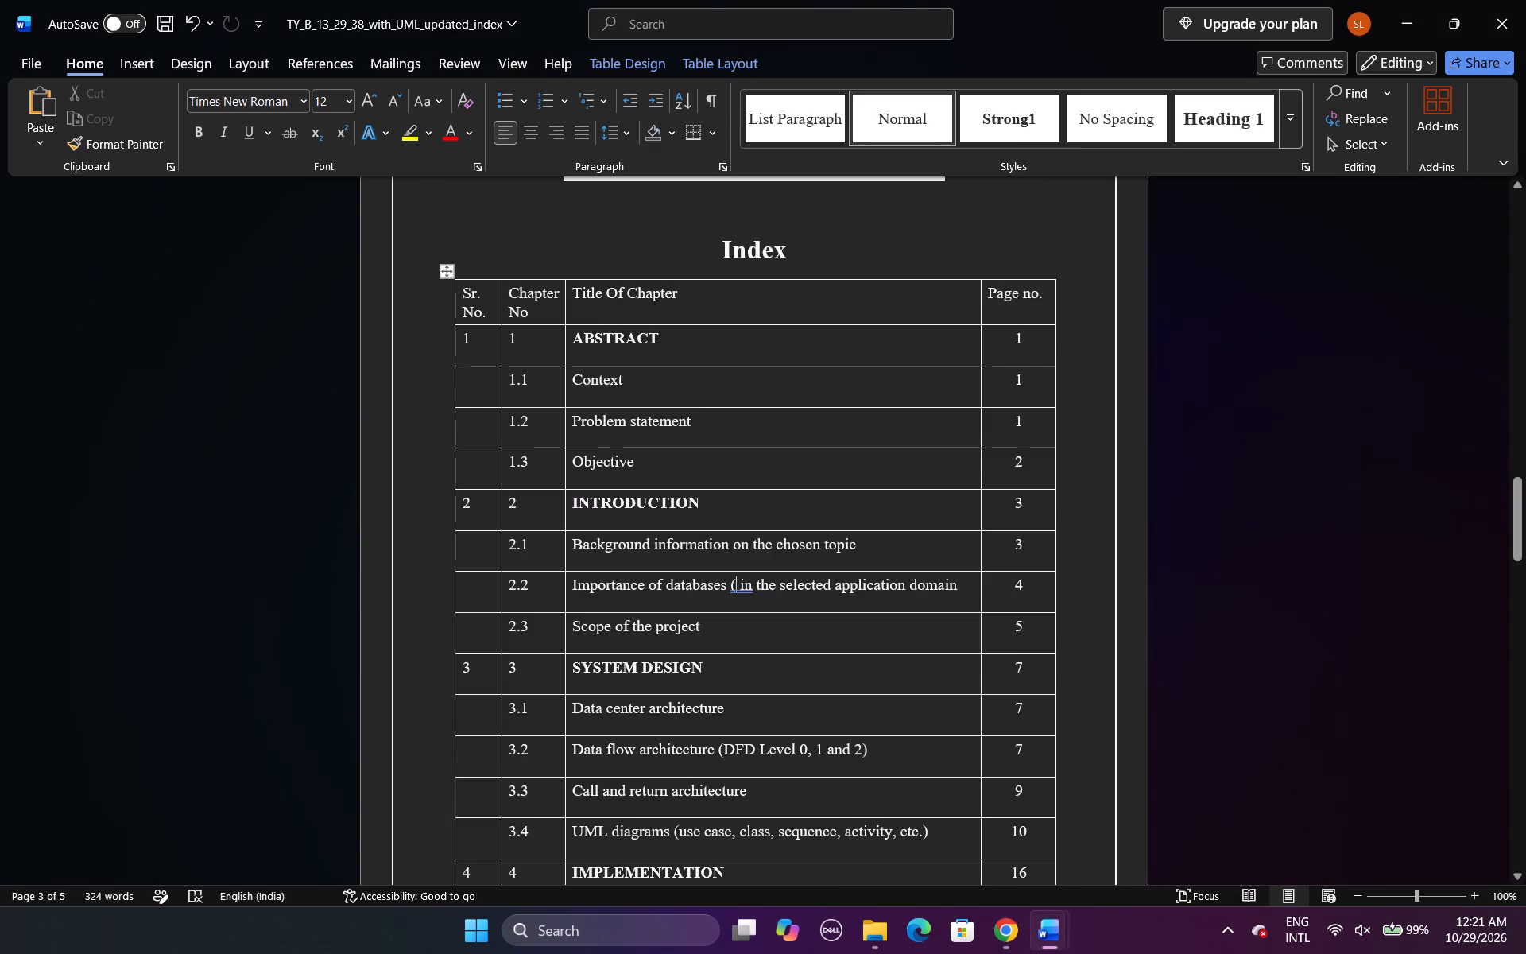
scroll(797, 731, down, 4)
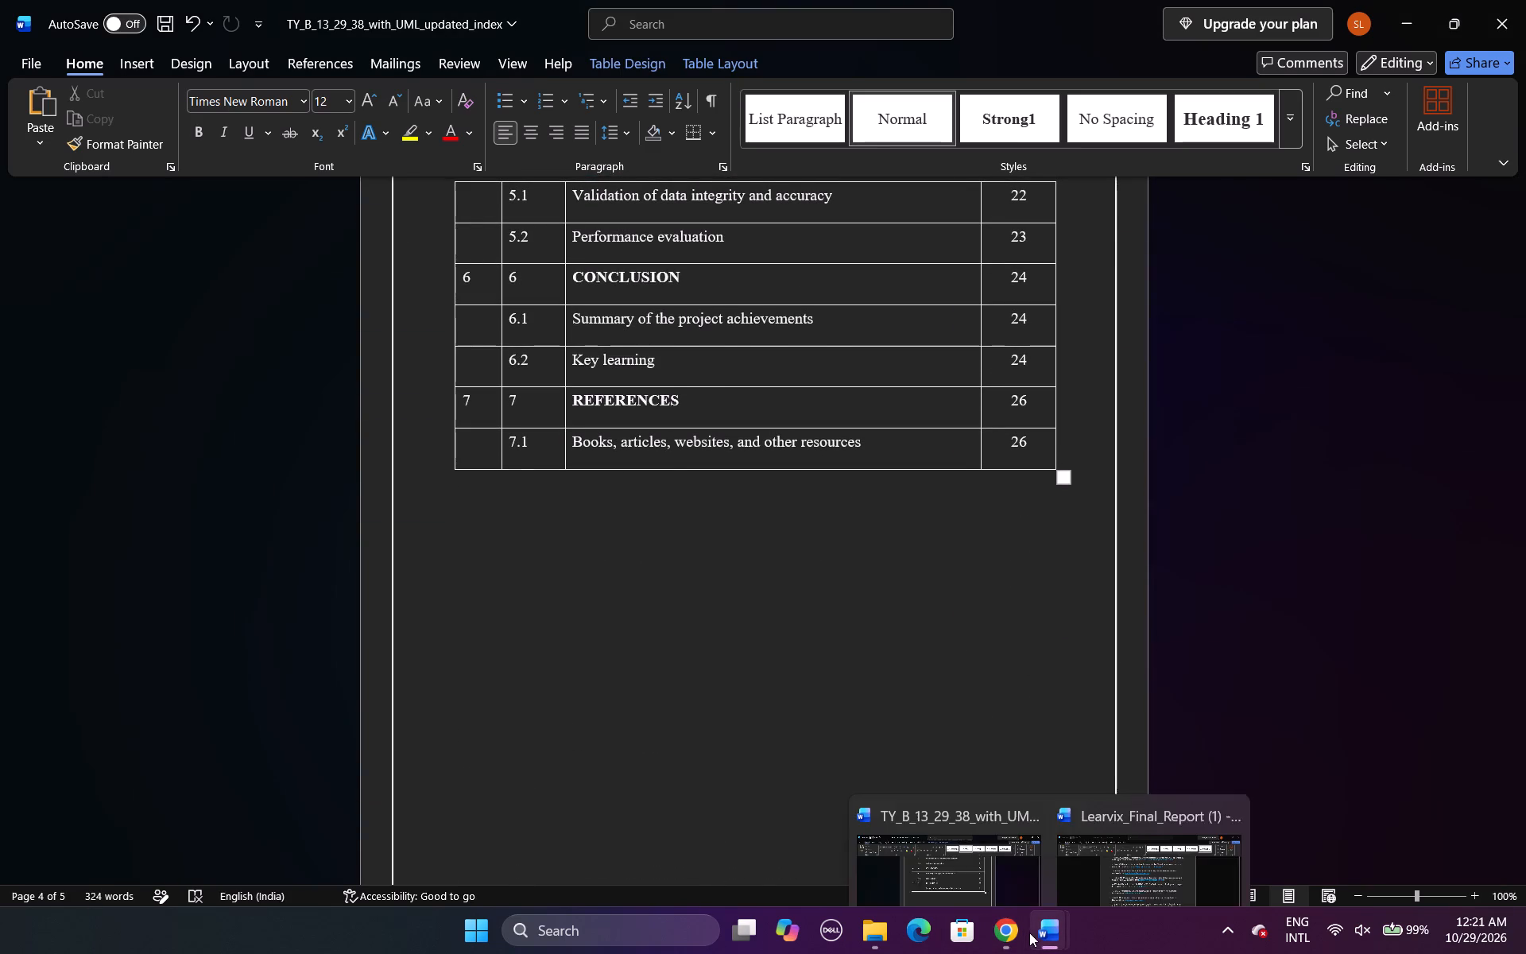
click(1117, 830)
scroll(1043, 654, up, 2)
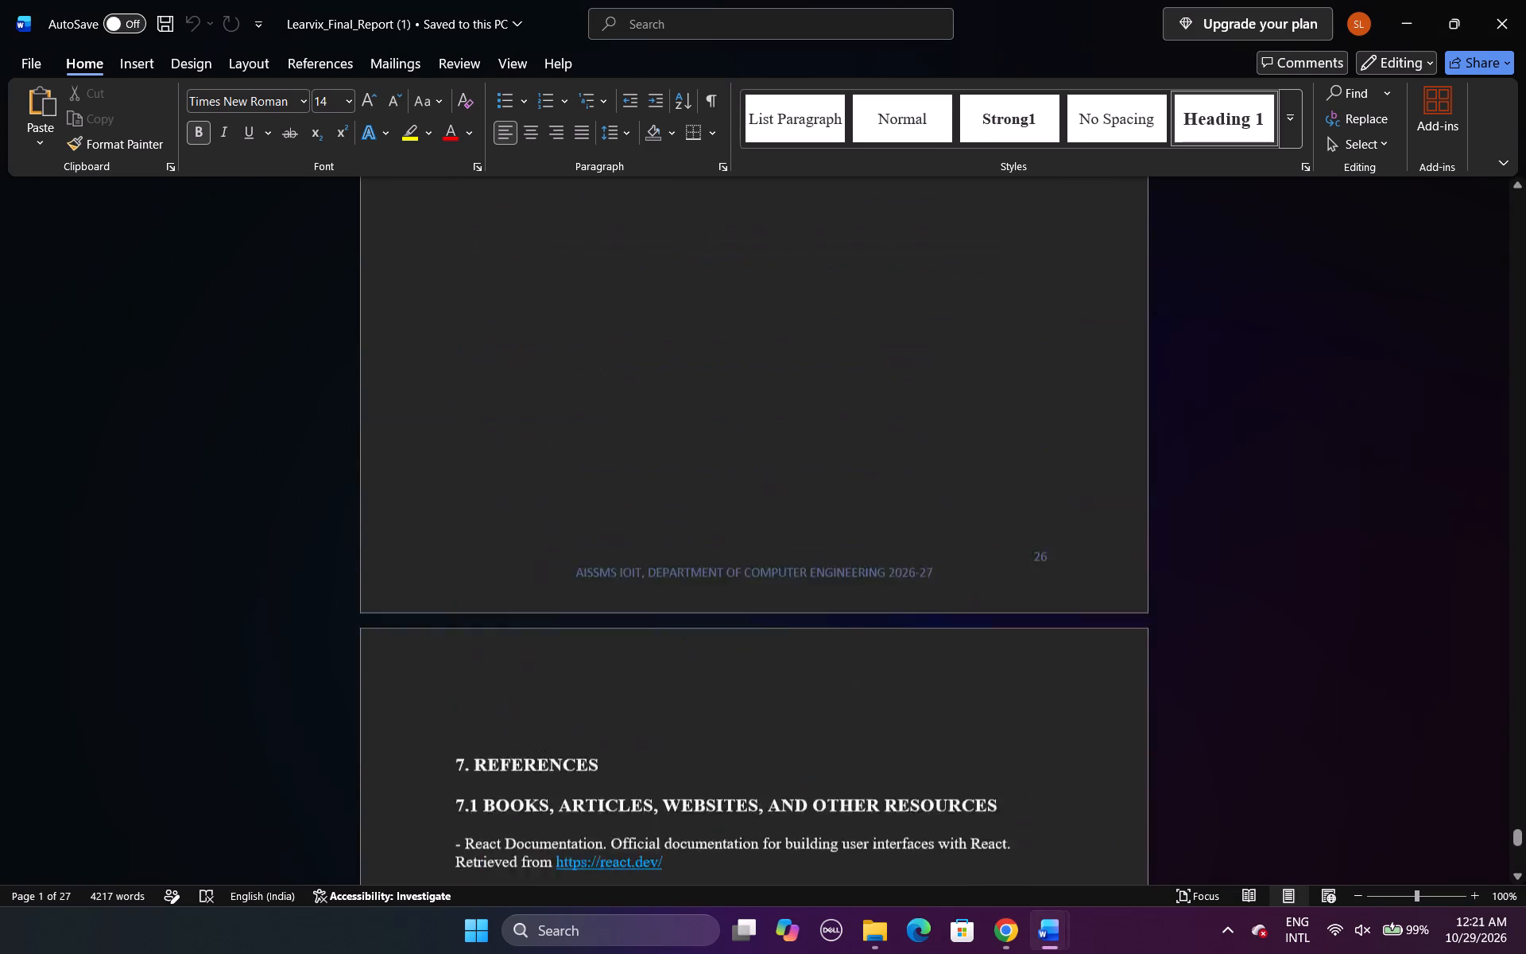
scroll(1043, 654, up, 3)
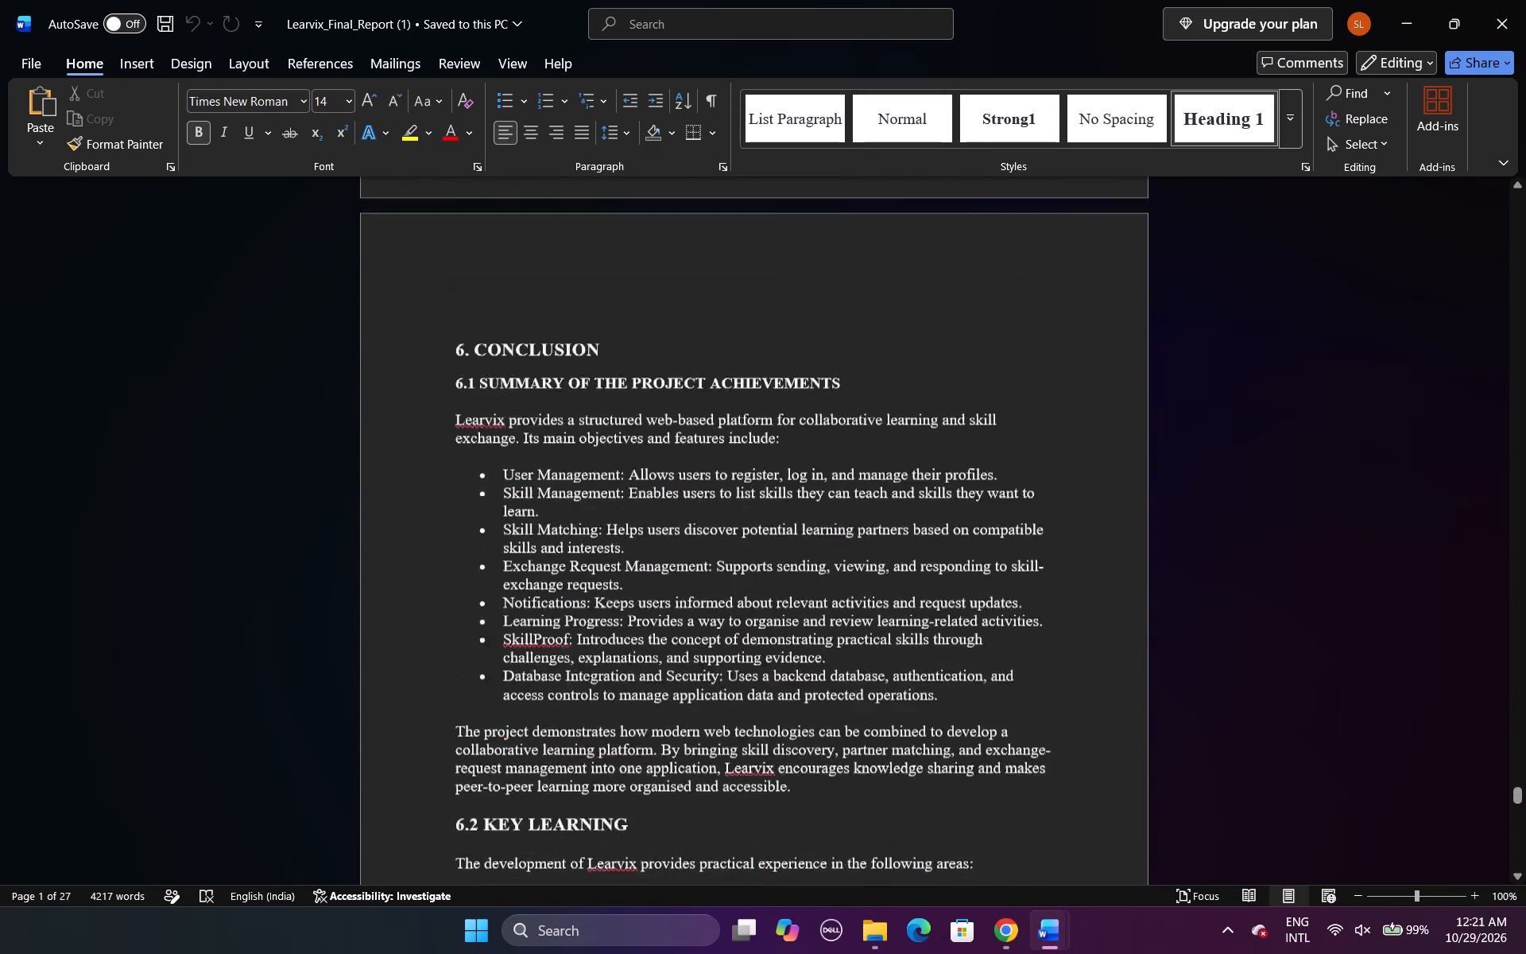
scroll(1043, 654, up, 3)
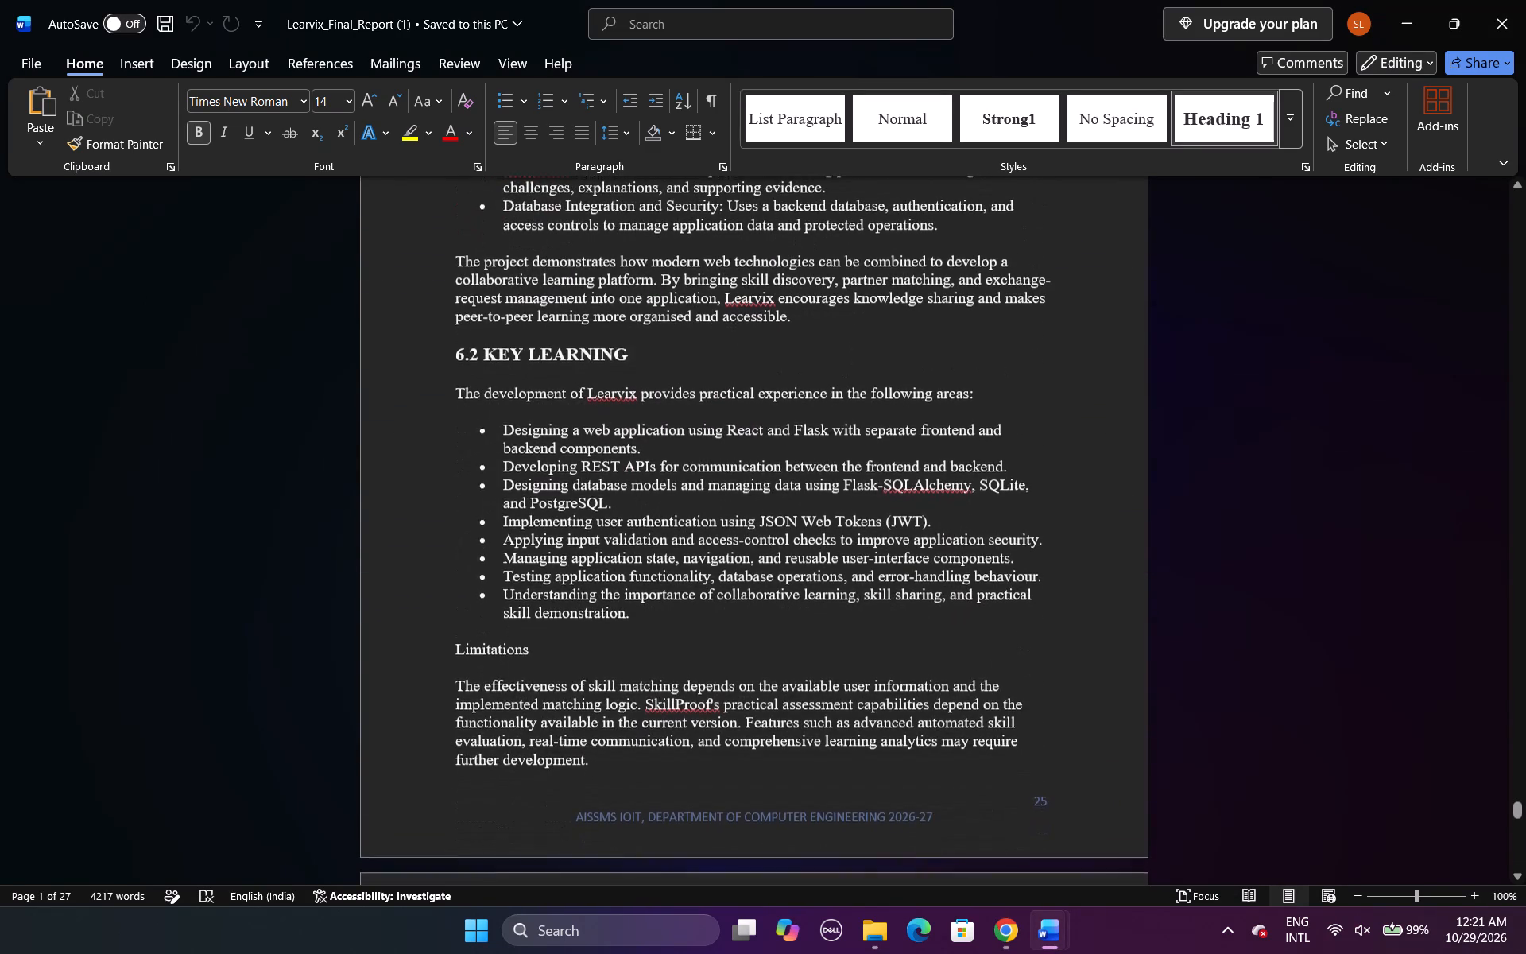
scroll(1043, 654, up, 3)
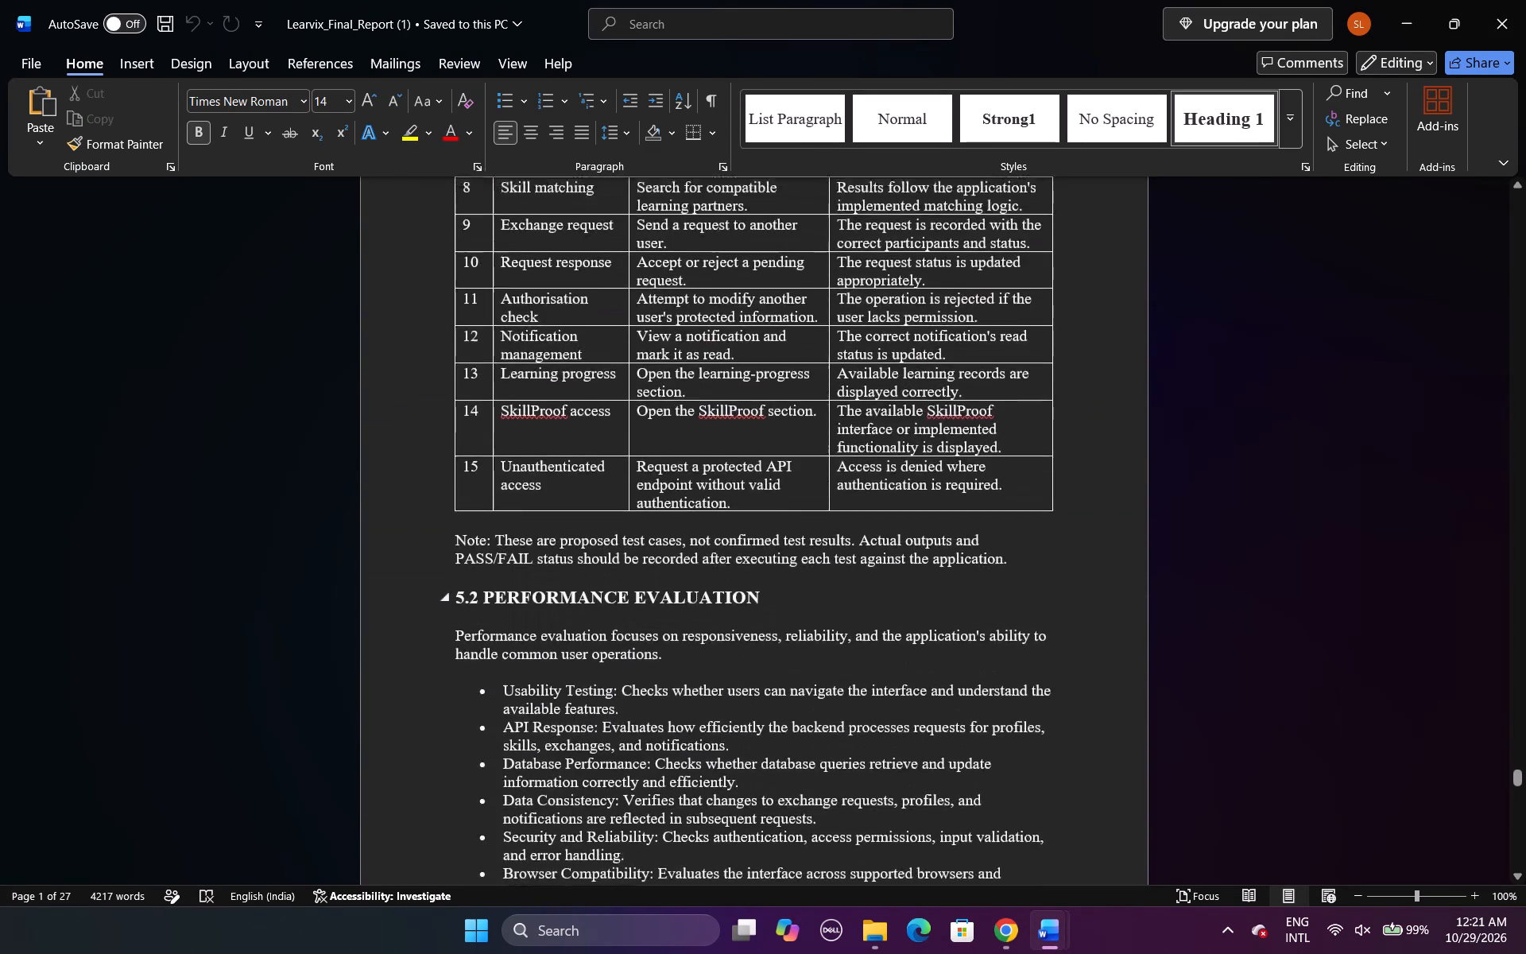
scroll(1043, 654, up, 3)
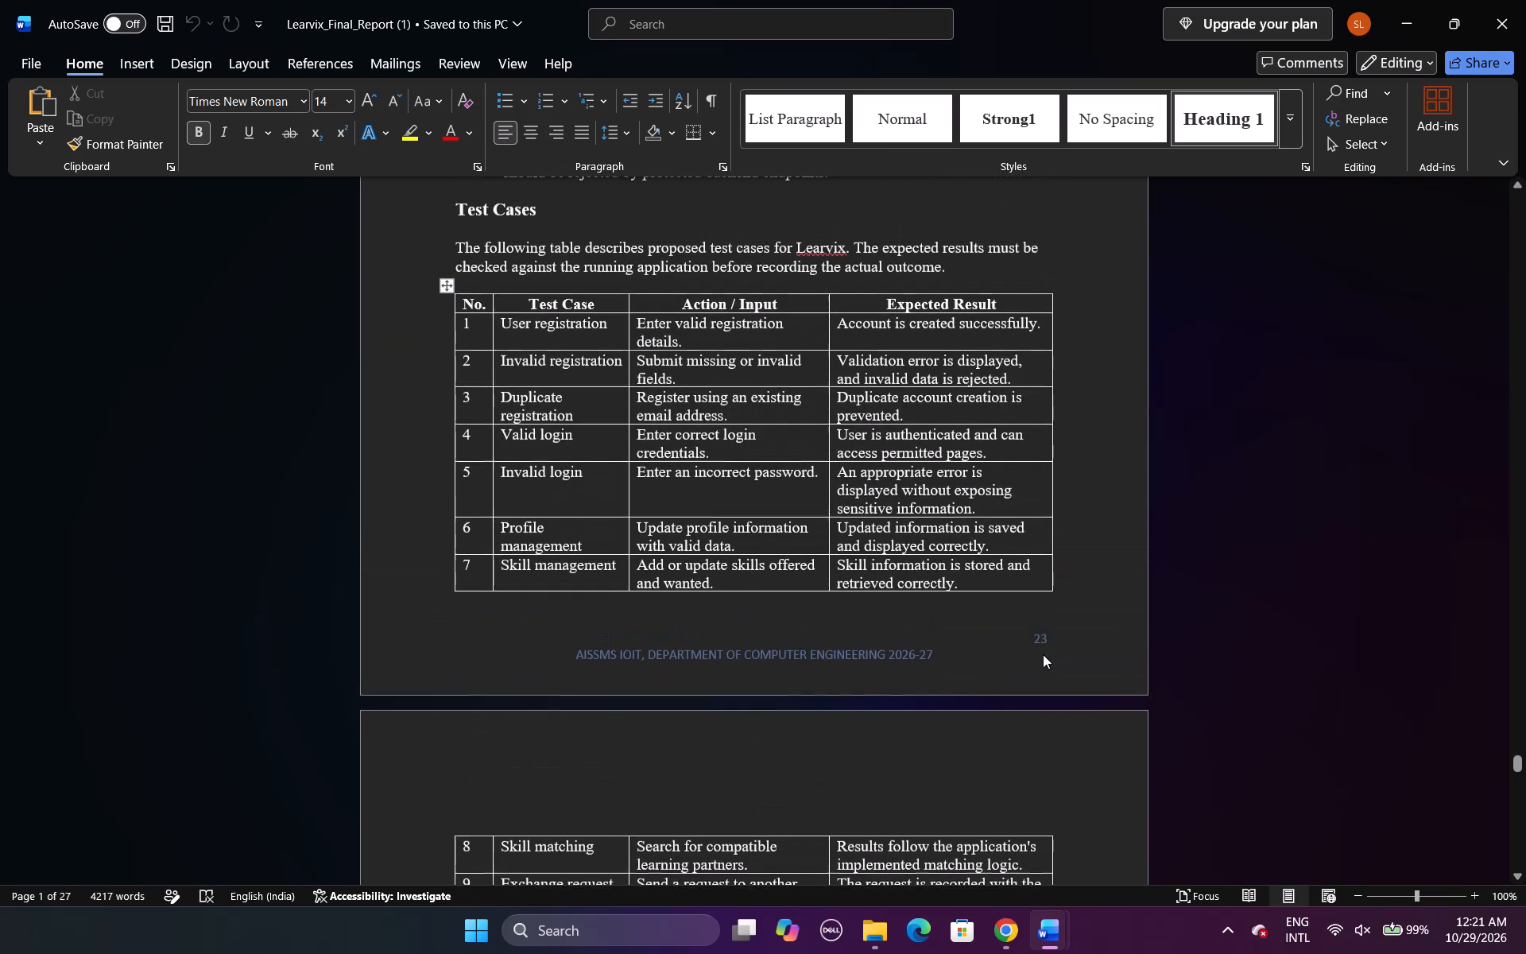
Place the final report and the index document side by side and compare the Index rows with the report's screenshot pages.
key(alt+super+Right)
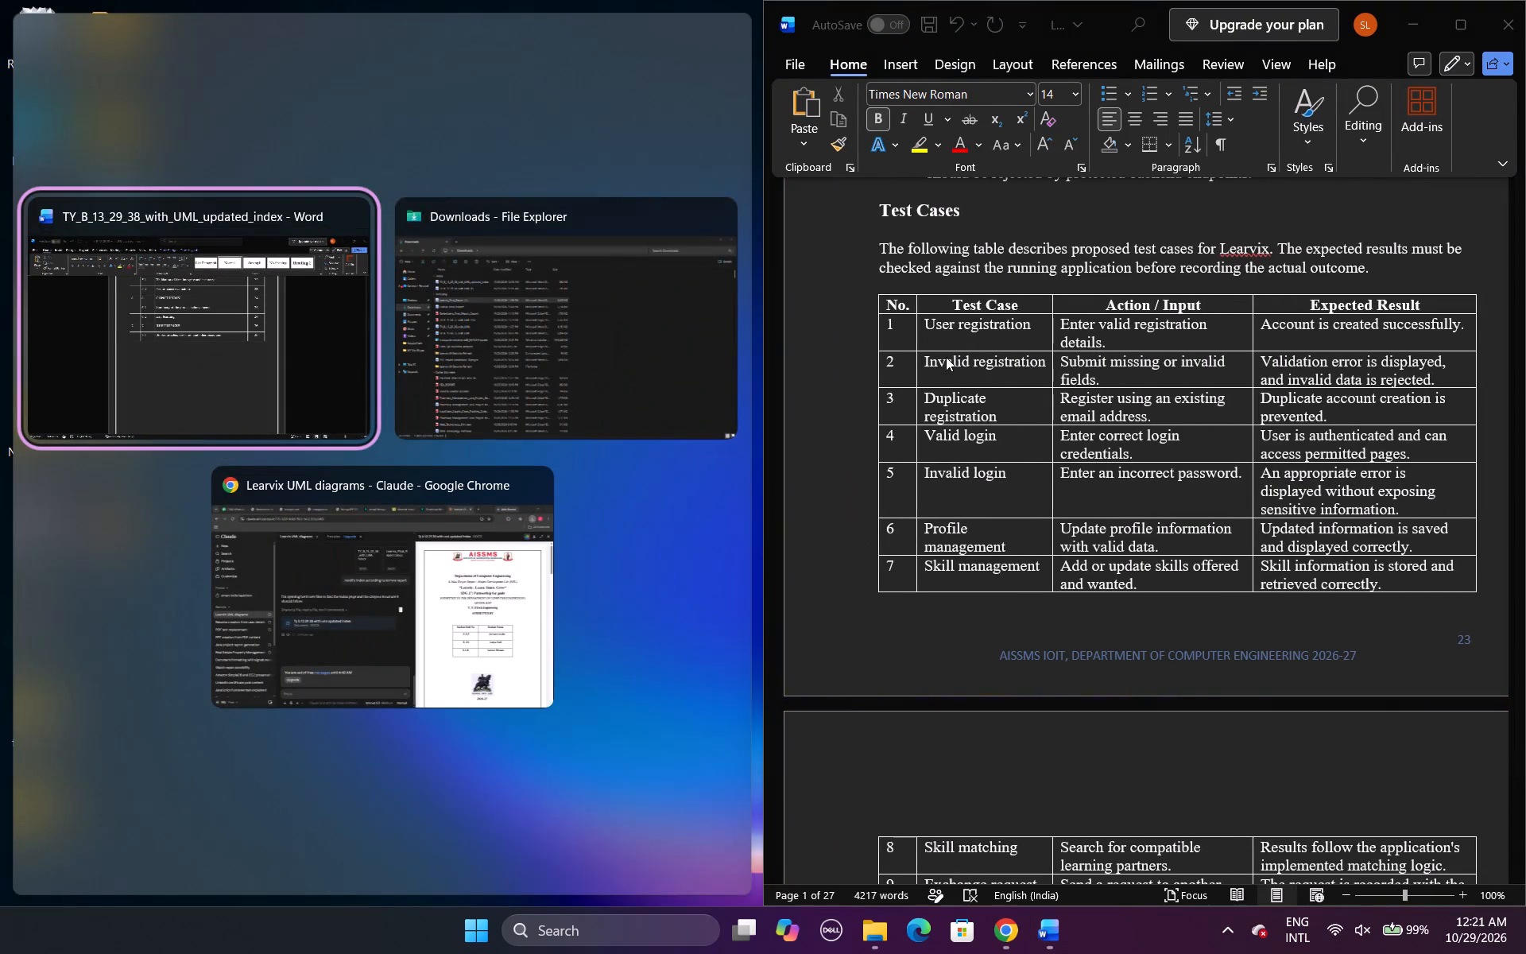
click(242, 389)
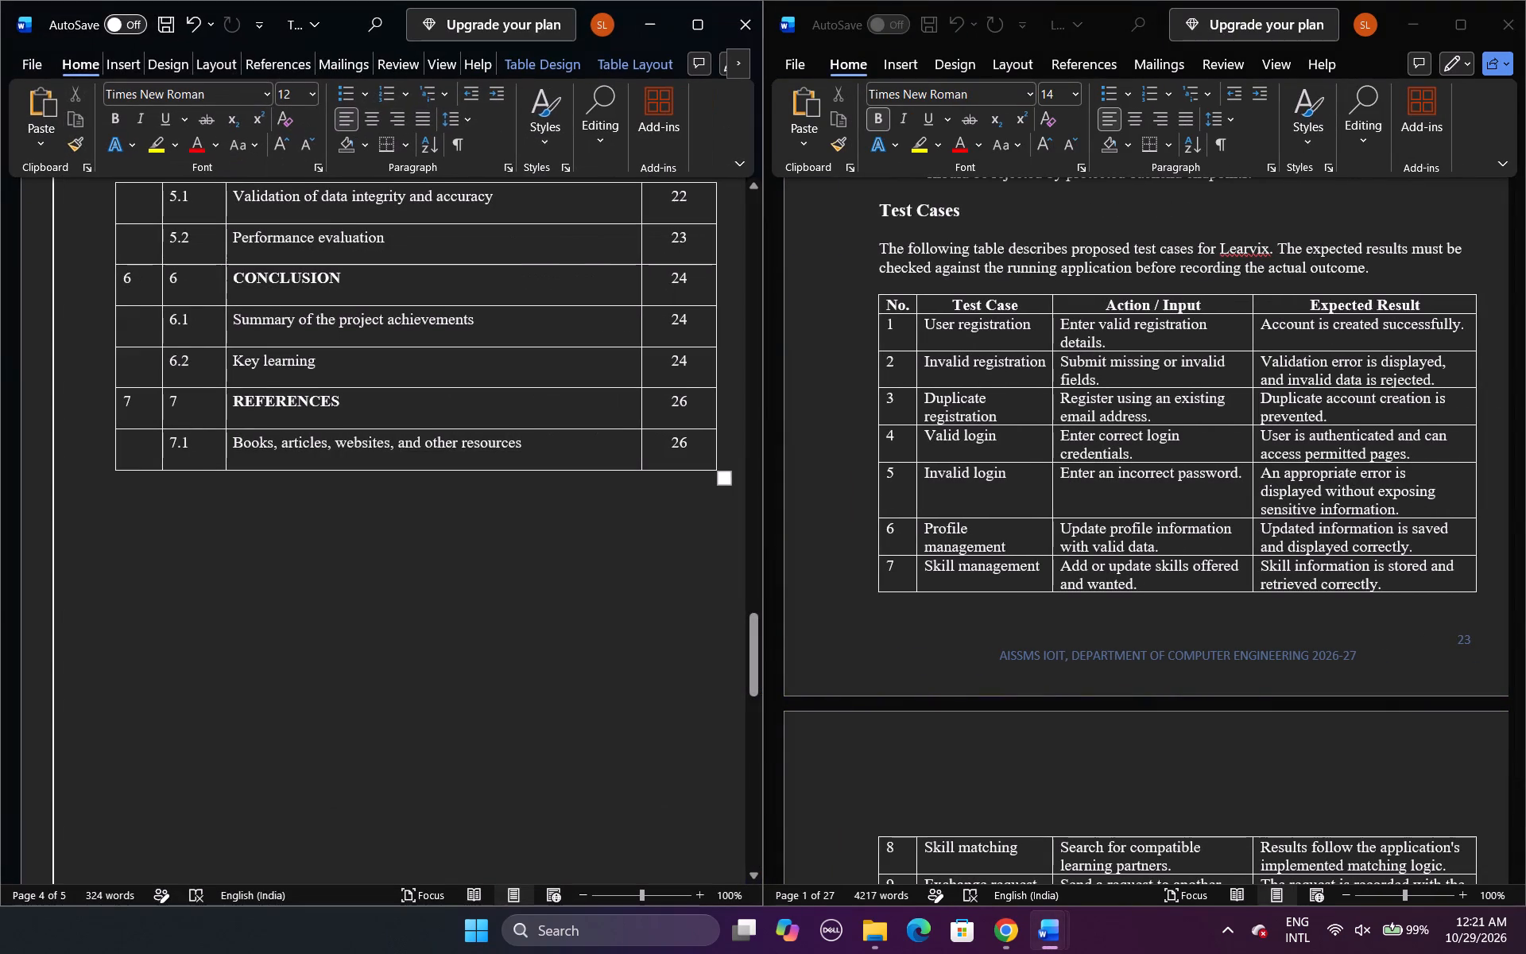
scroll(599, 625, up, 1)
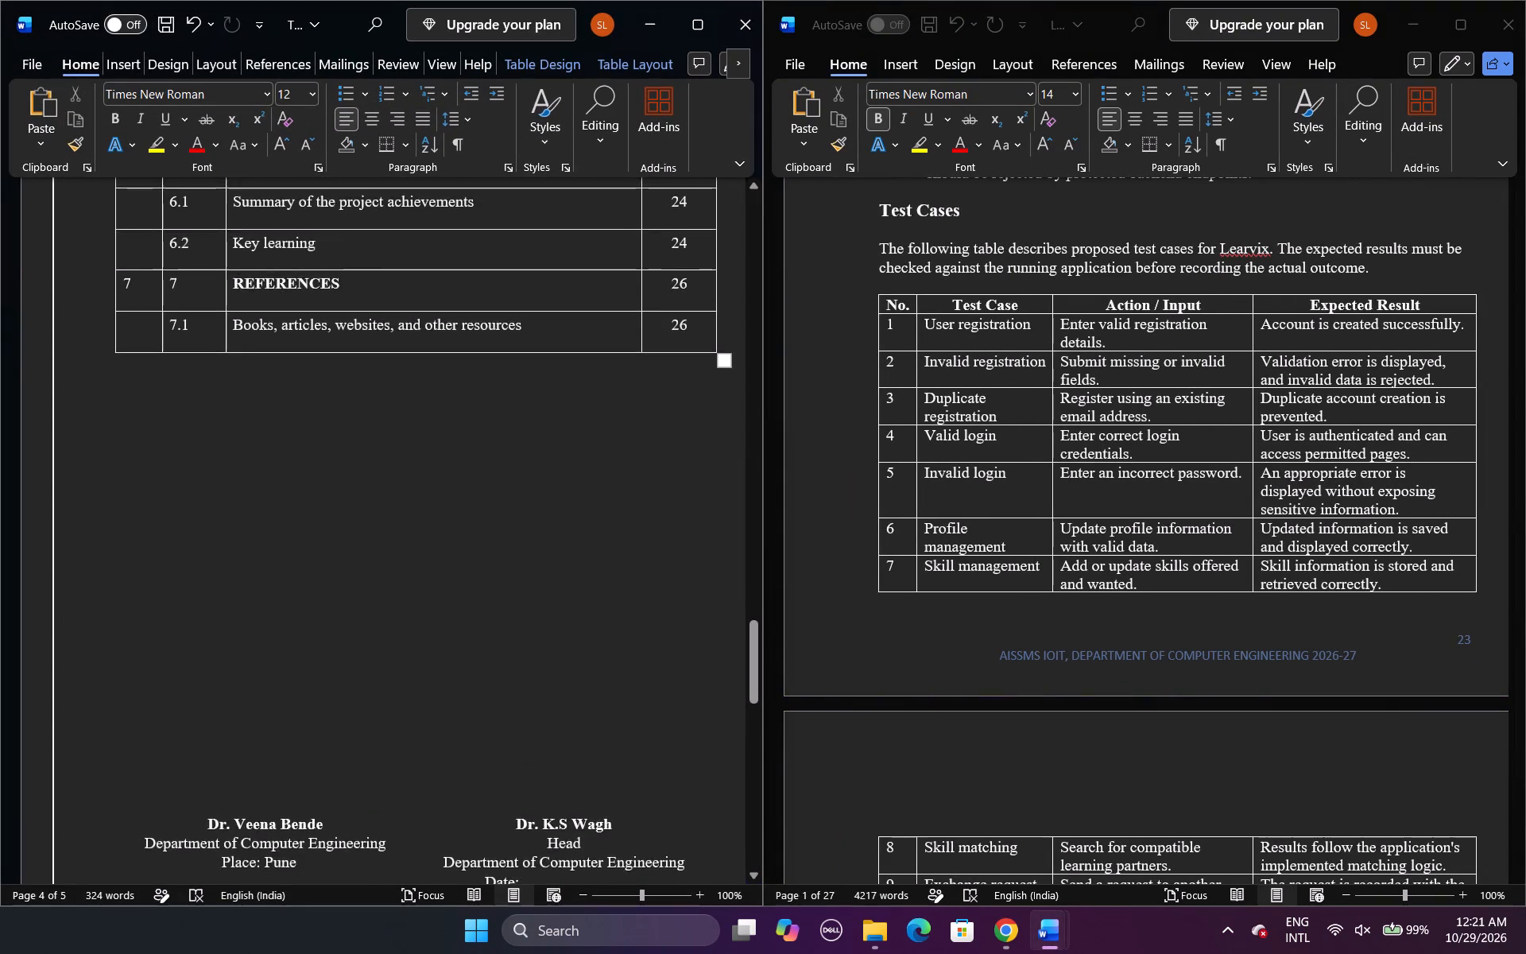
scroll(599, 625, up, 1)
scroll(1168, 701, up, 7)
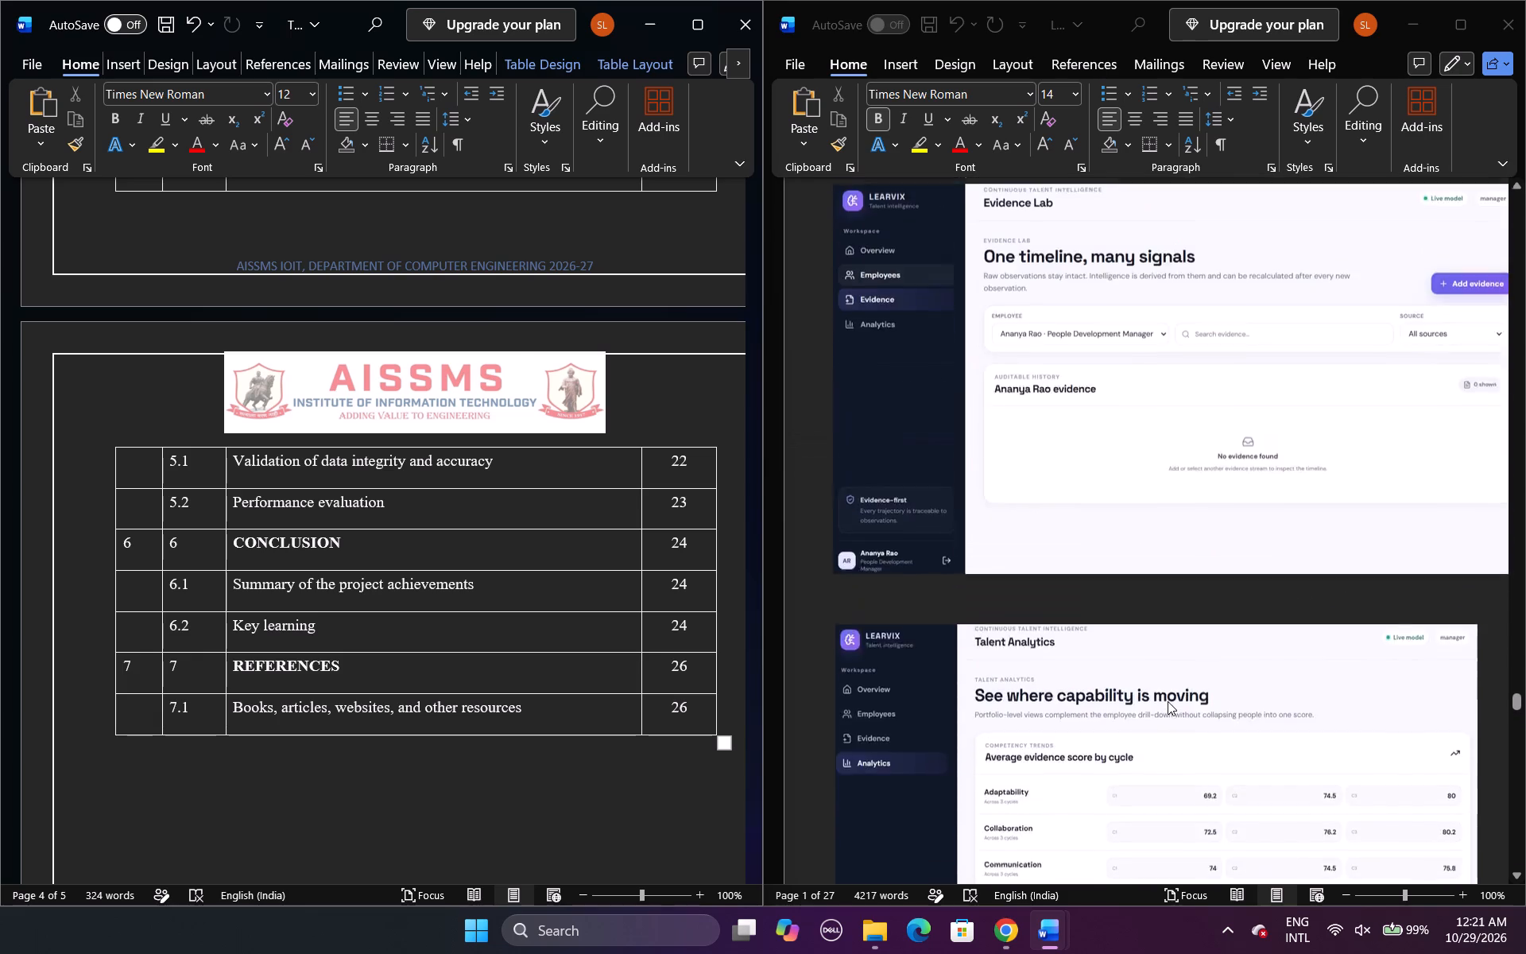
scroll(1168, 701, up, 1)
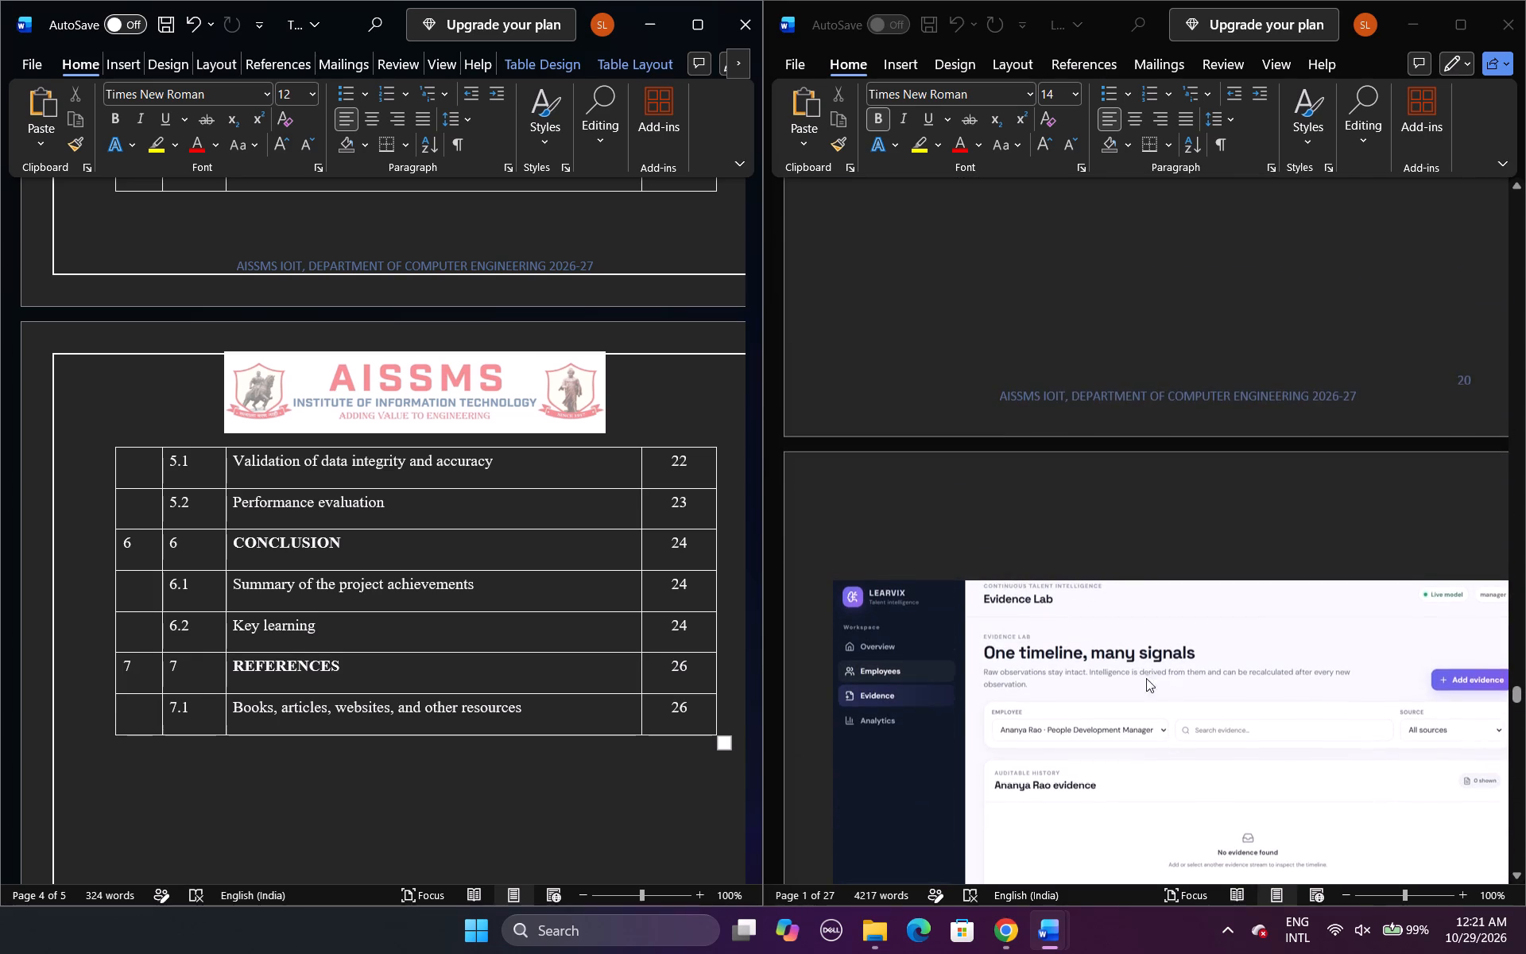
click(1129, 704)
scroll(1119, 661, down, 3)
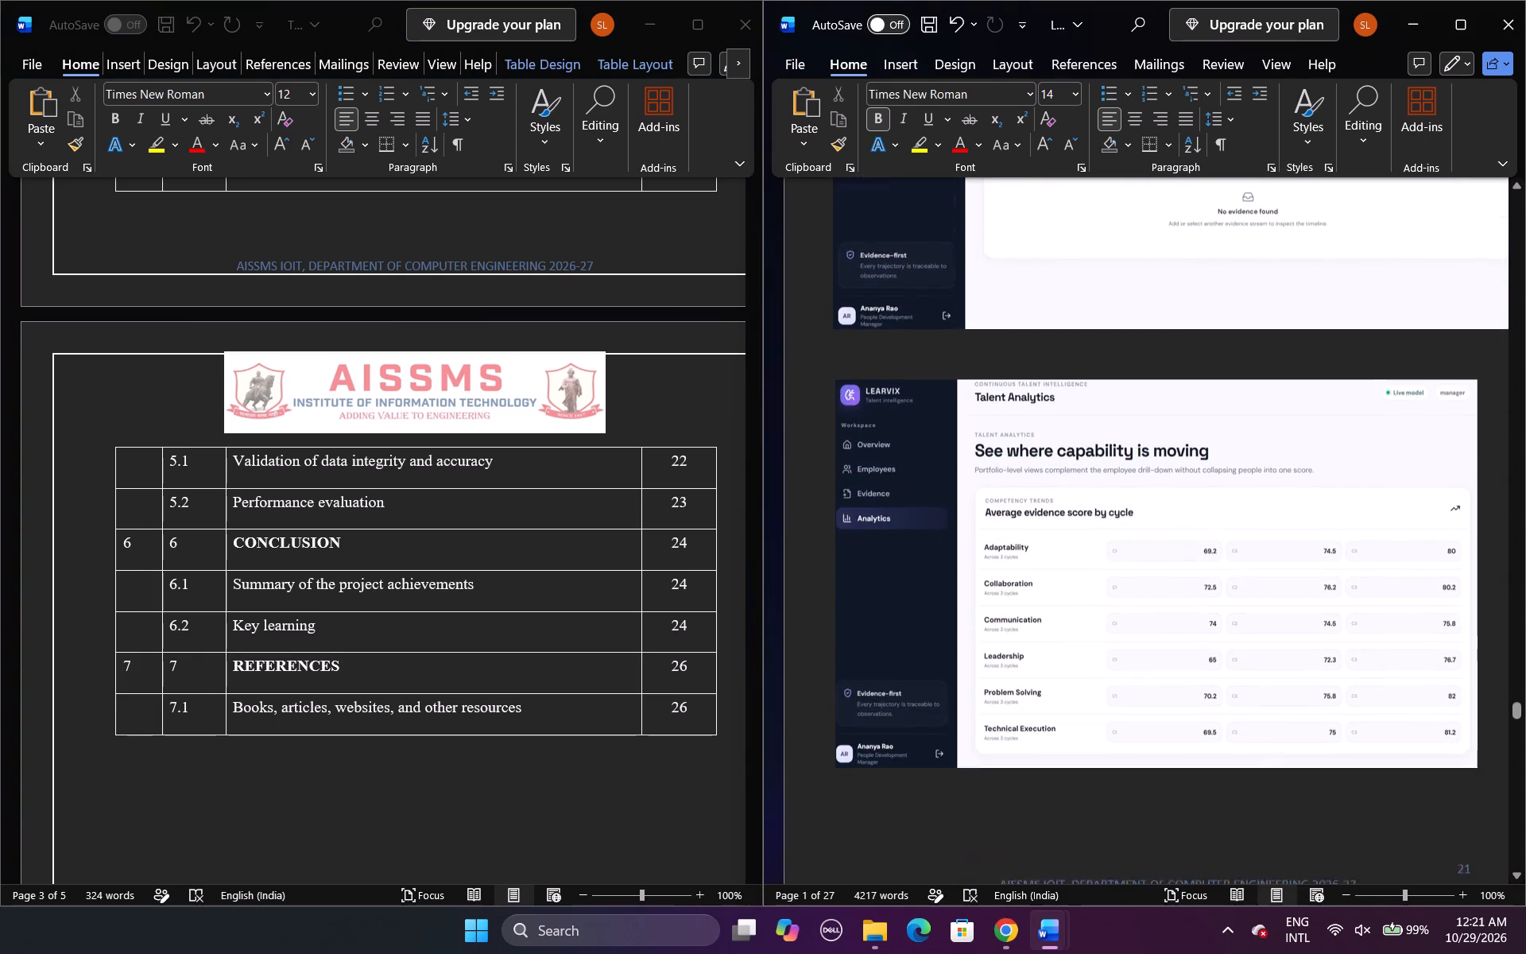
scroll(1119, 661, down, 1)
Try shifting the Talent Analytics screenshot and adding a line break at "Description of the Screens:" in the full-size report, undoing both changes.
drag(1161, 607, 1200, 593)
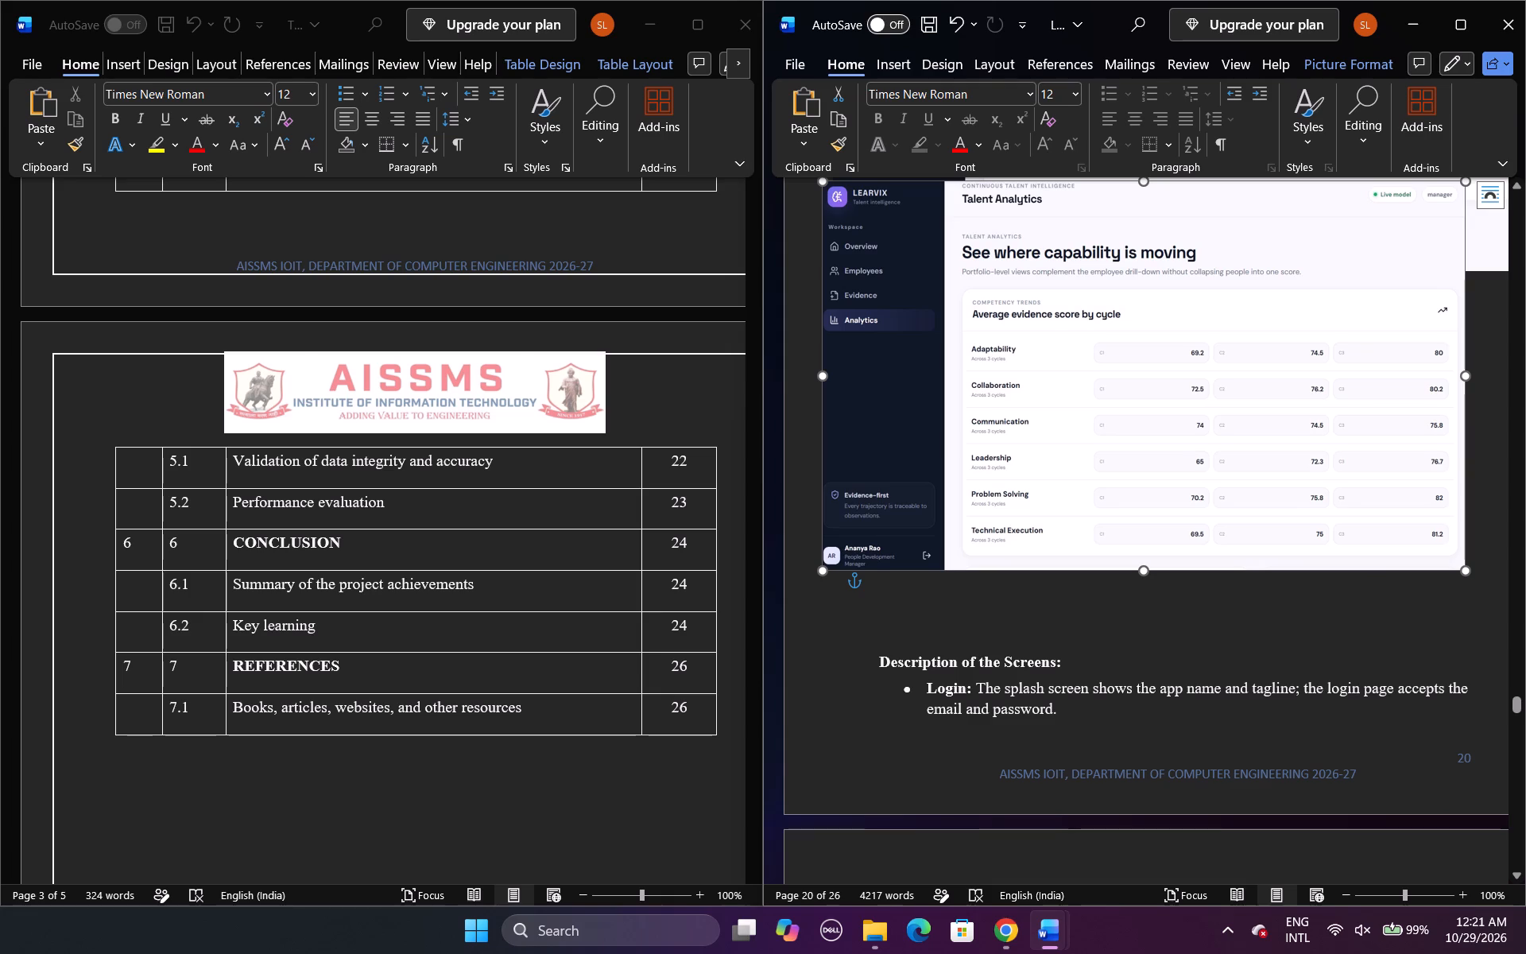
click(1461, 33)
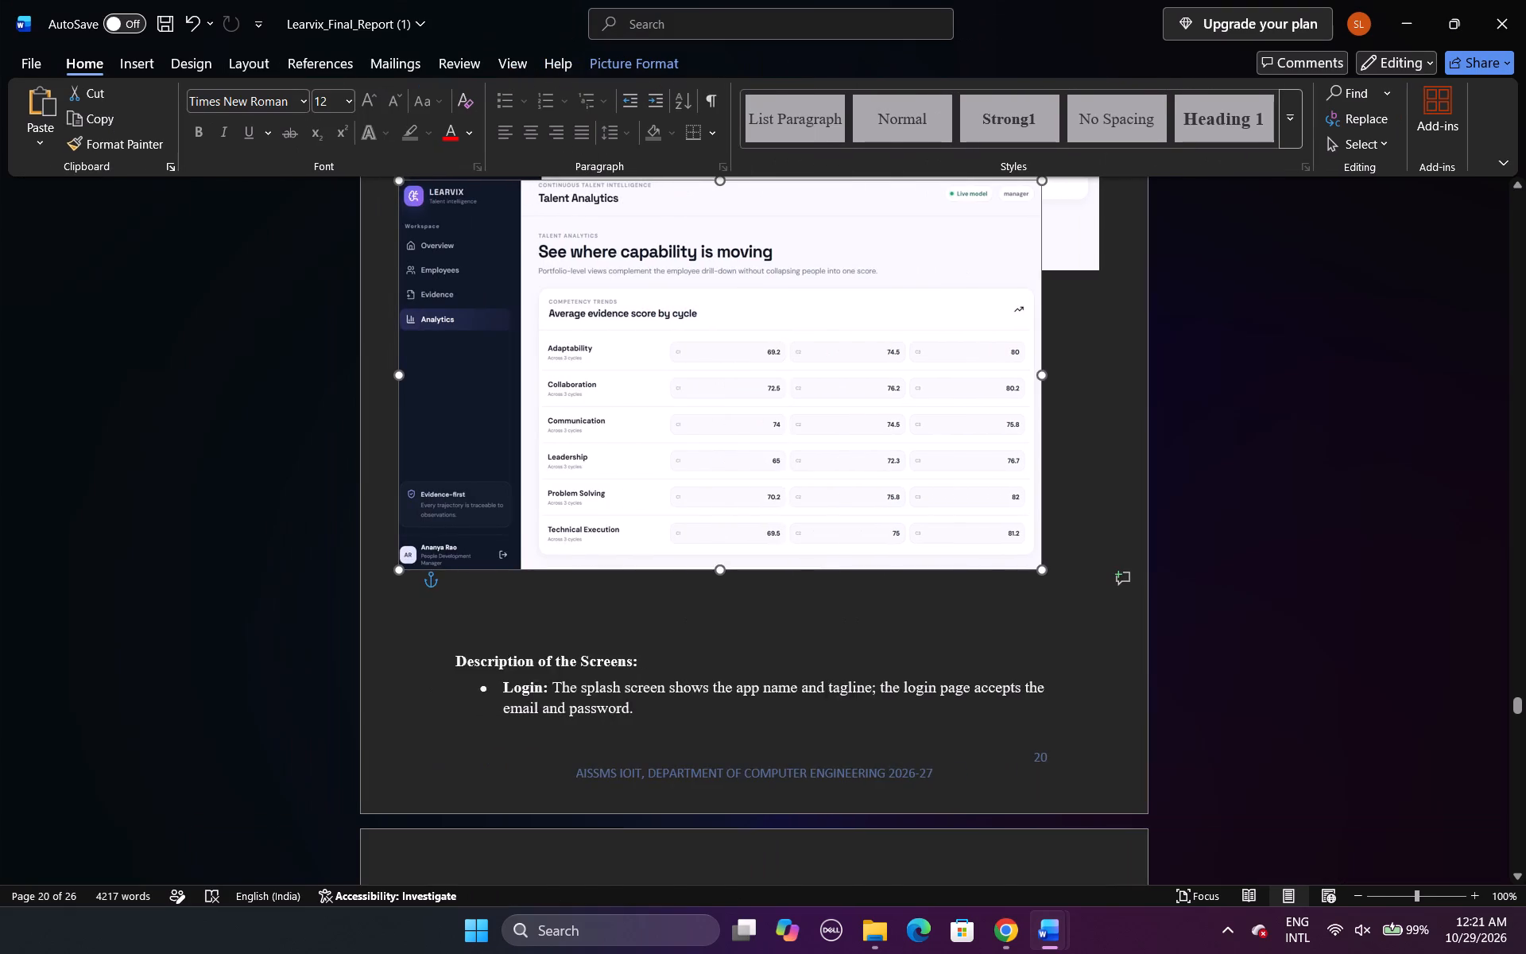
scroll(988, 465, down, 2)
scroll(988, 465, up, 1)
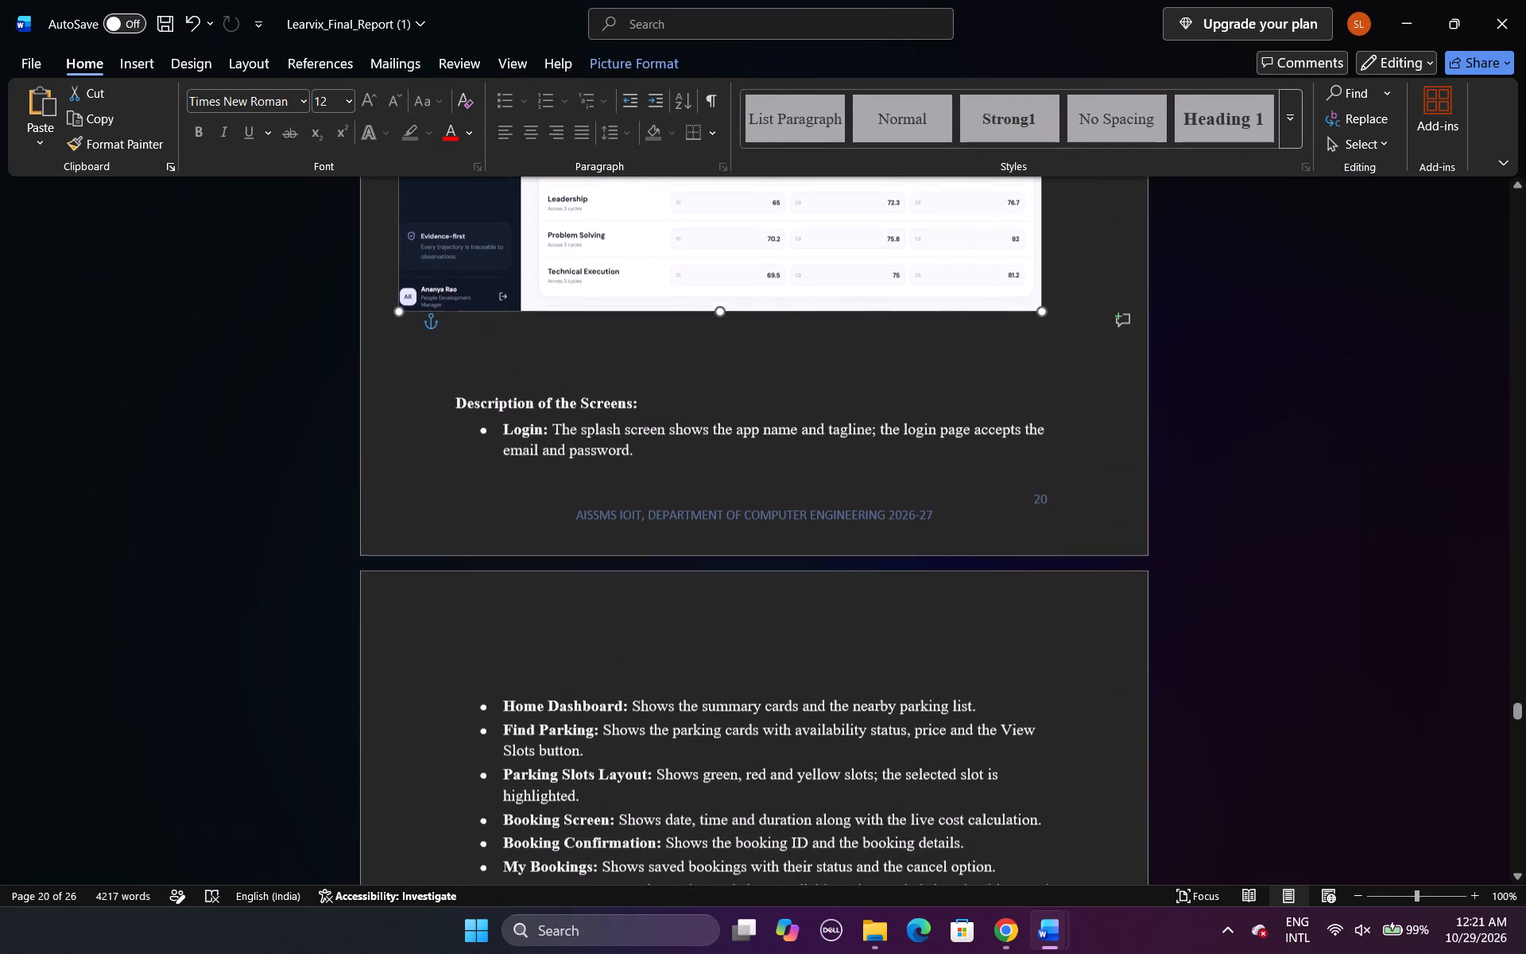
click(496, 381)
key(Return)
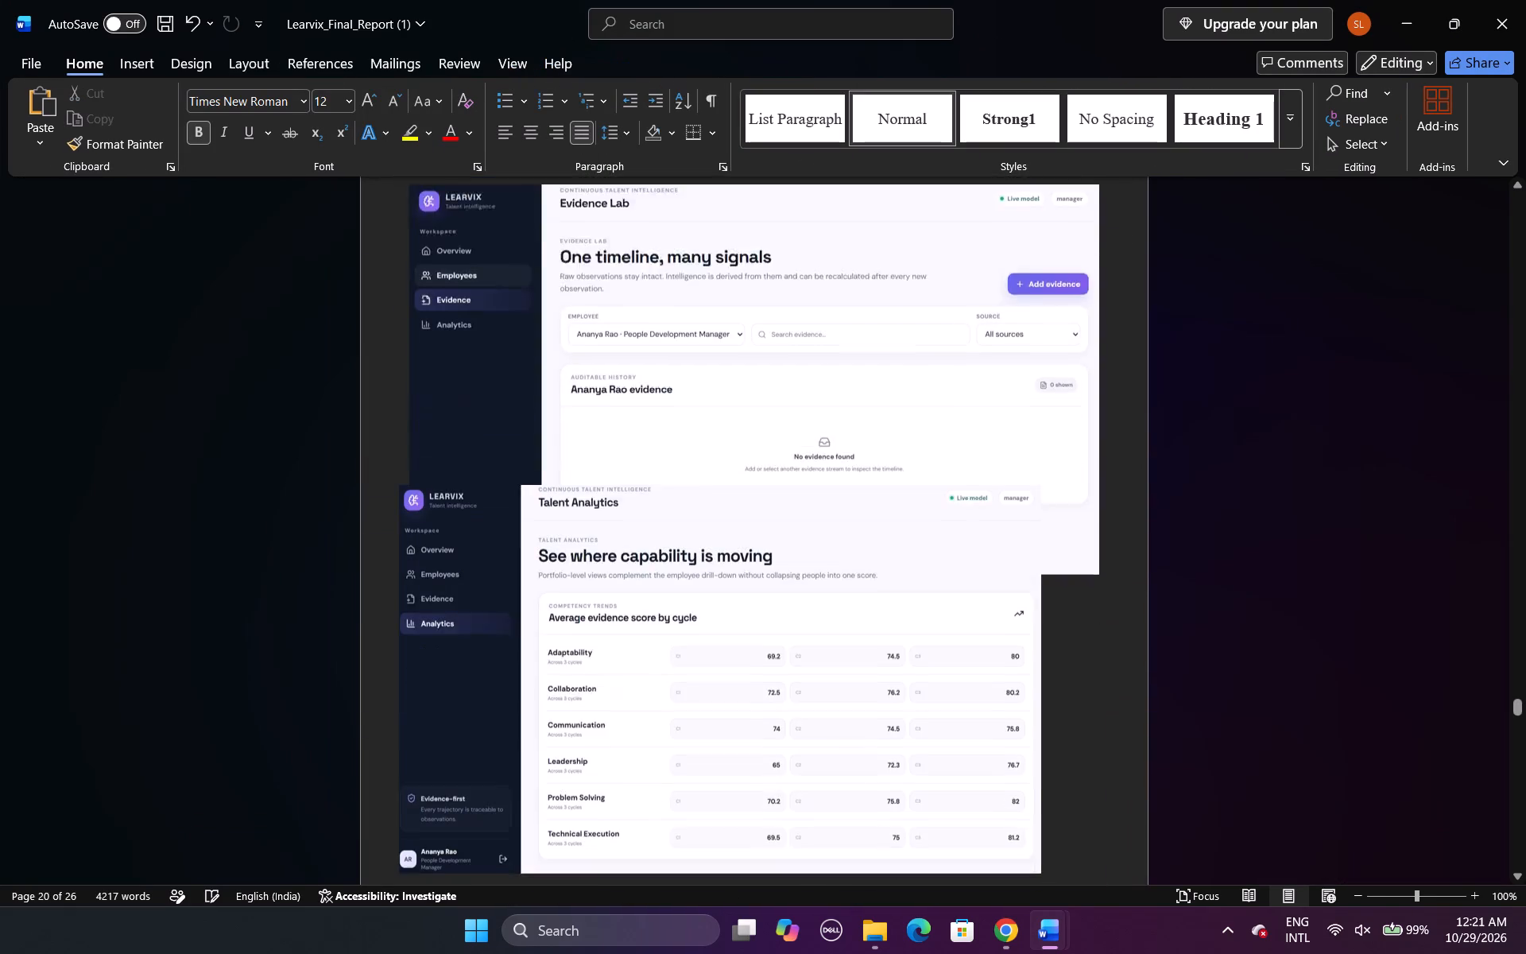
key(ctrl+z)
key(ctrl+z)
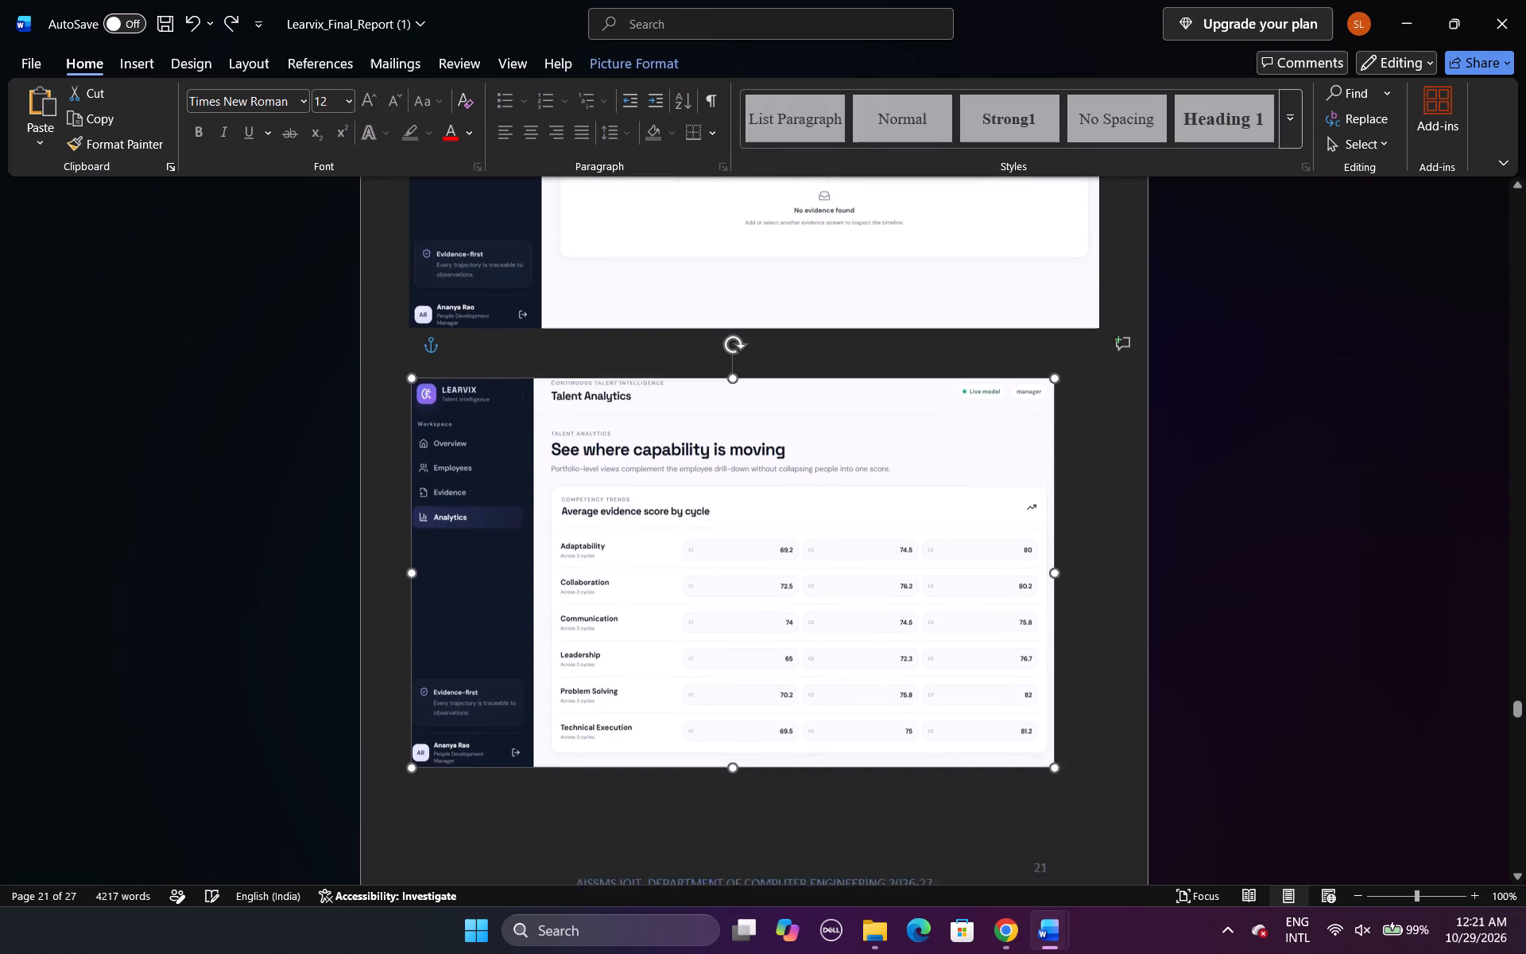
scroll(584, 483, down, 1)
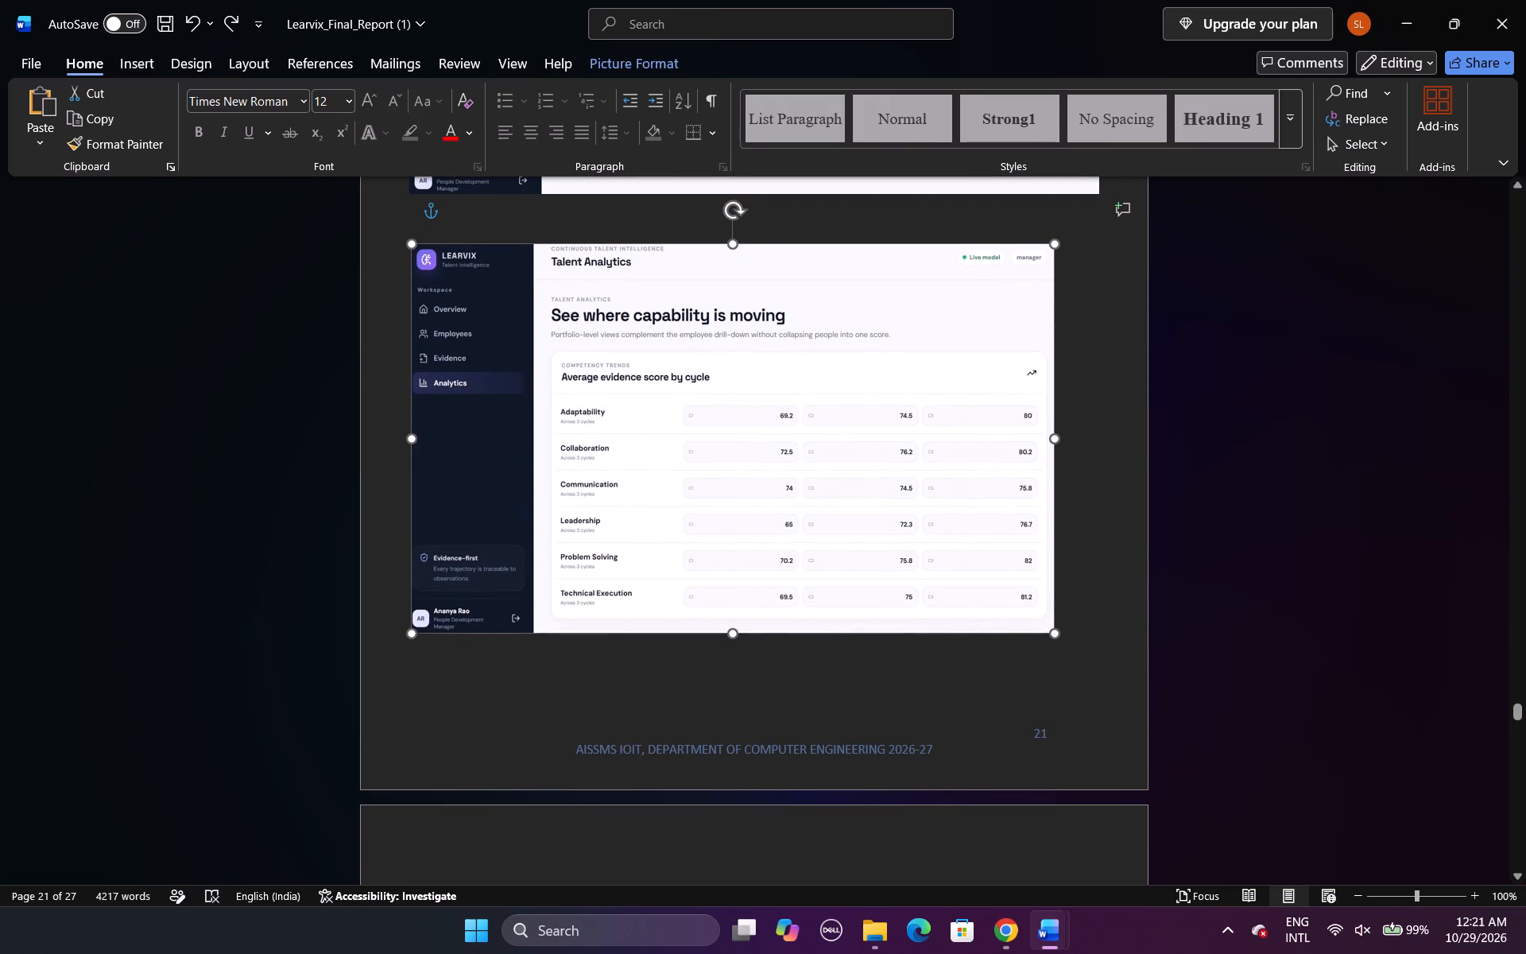
Centre the Talent Analytics screenshot on page 21 and enlarge it to about the width of the Evidence Lab screenshot above.
click(934, 366)
click(1086, 254)
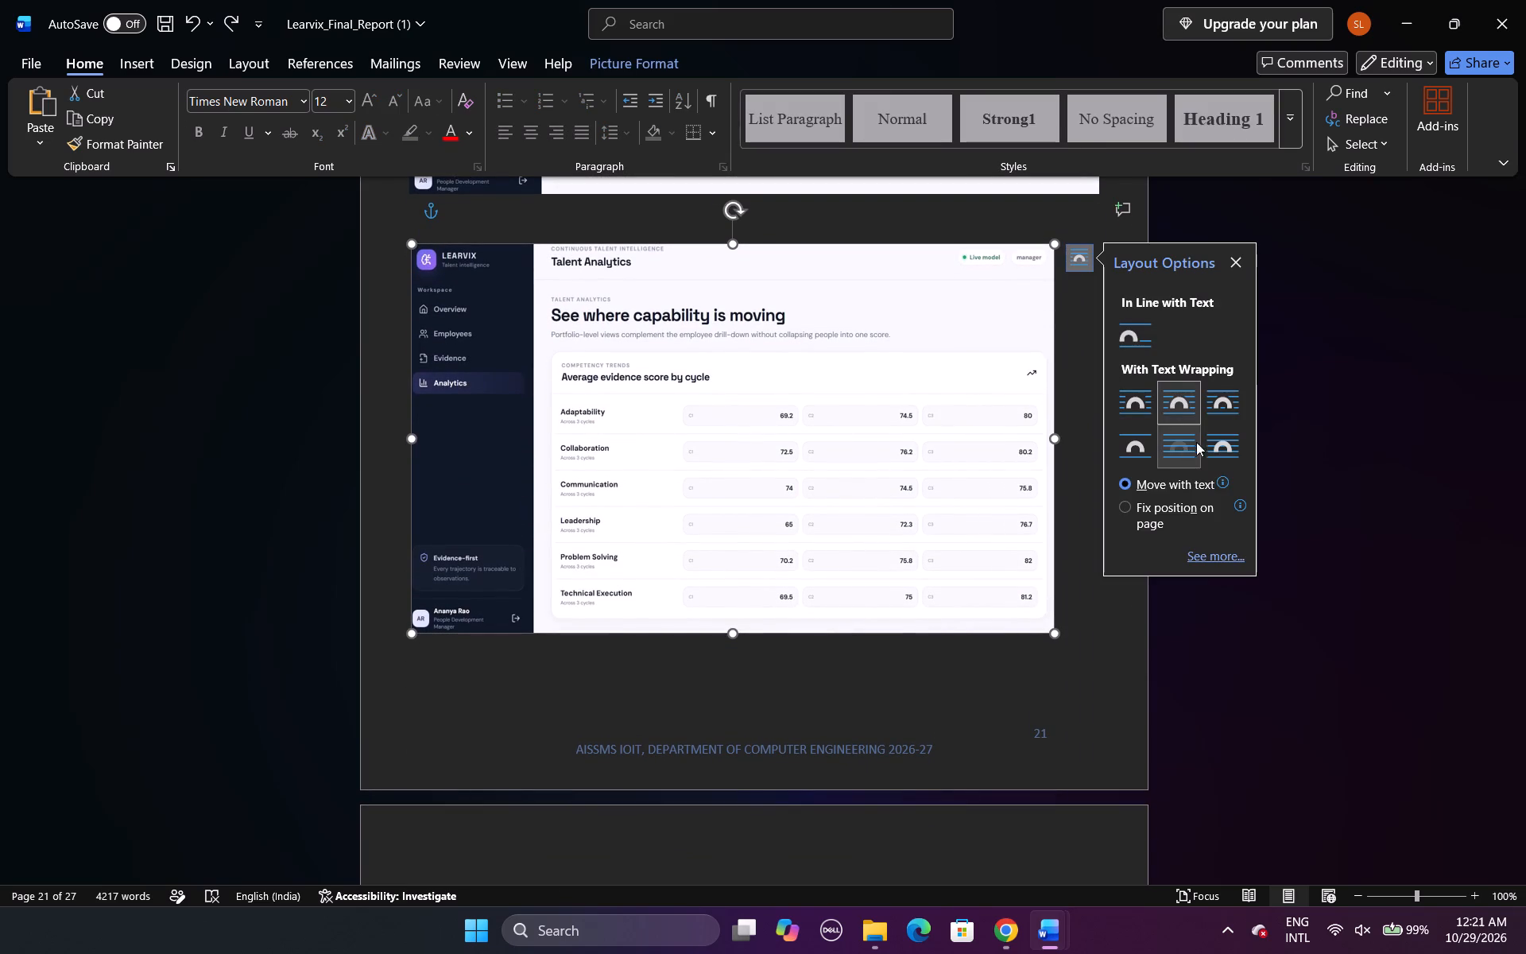
click(1171, 403)
drag(737, 435, 764, 434)
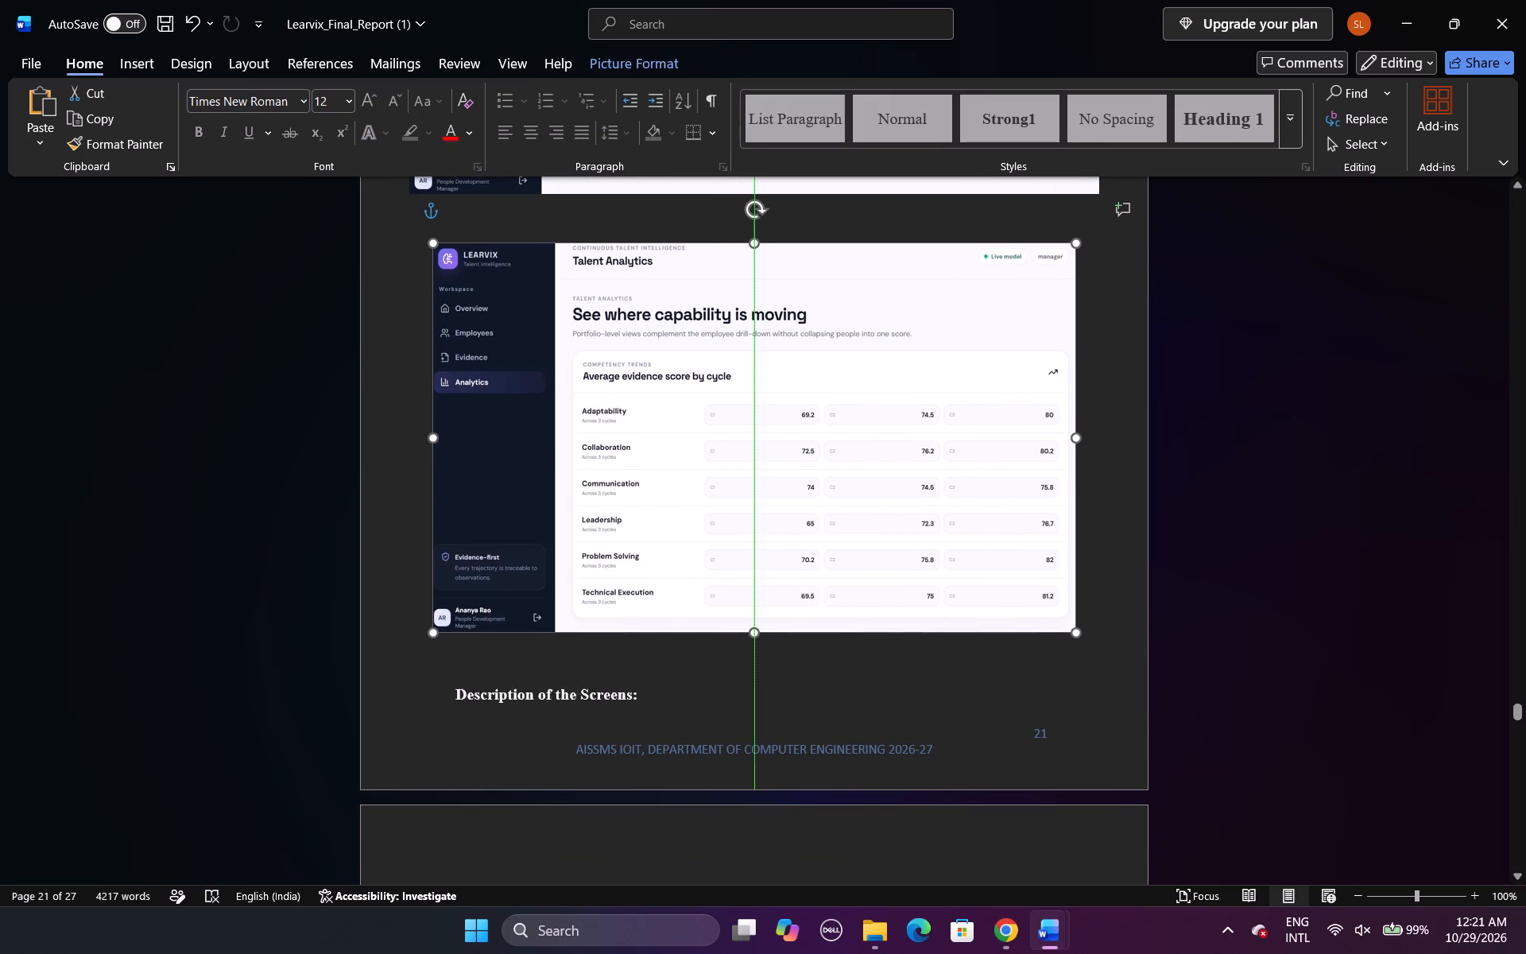
drag(764, 434, 761, 436)
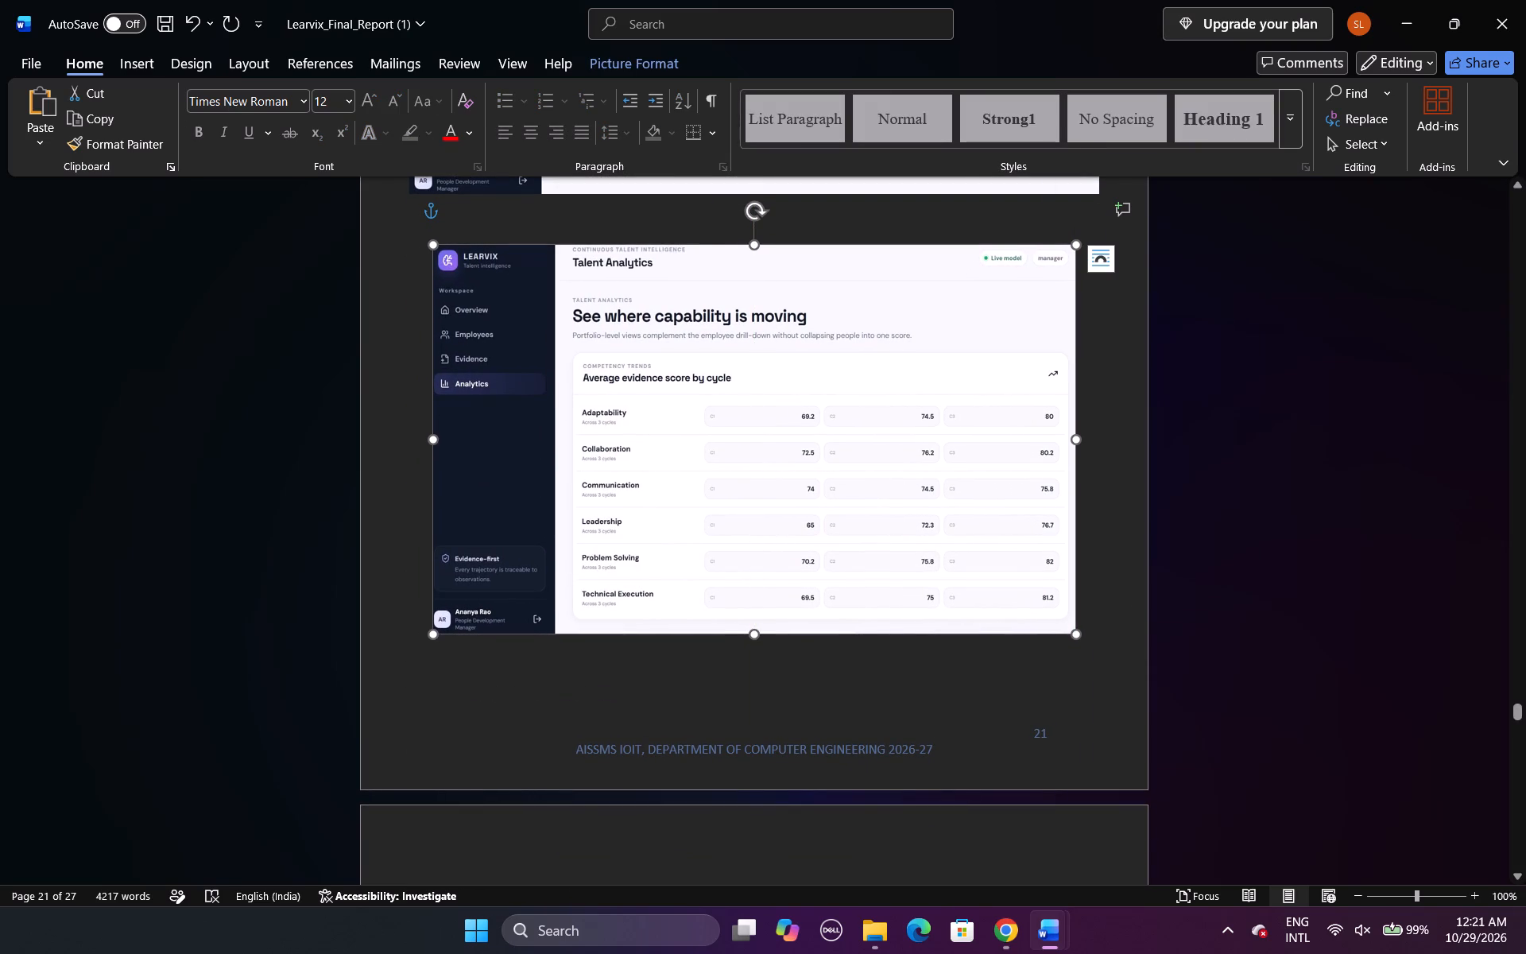
drag(1075, 641, 1090, 651)
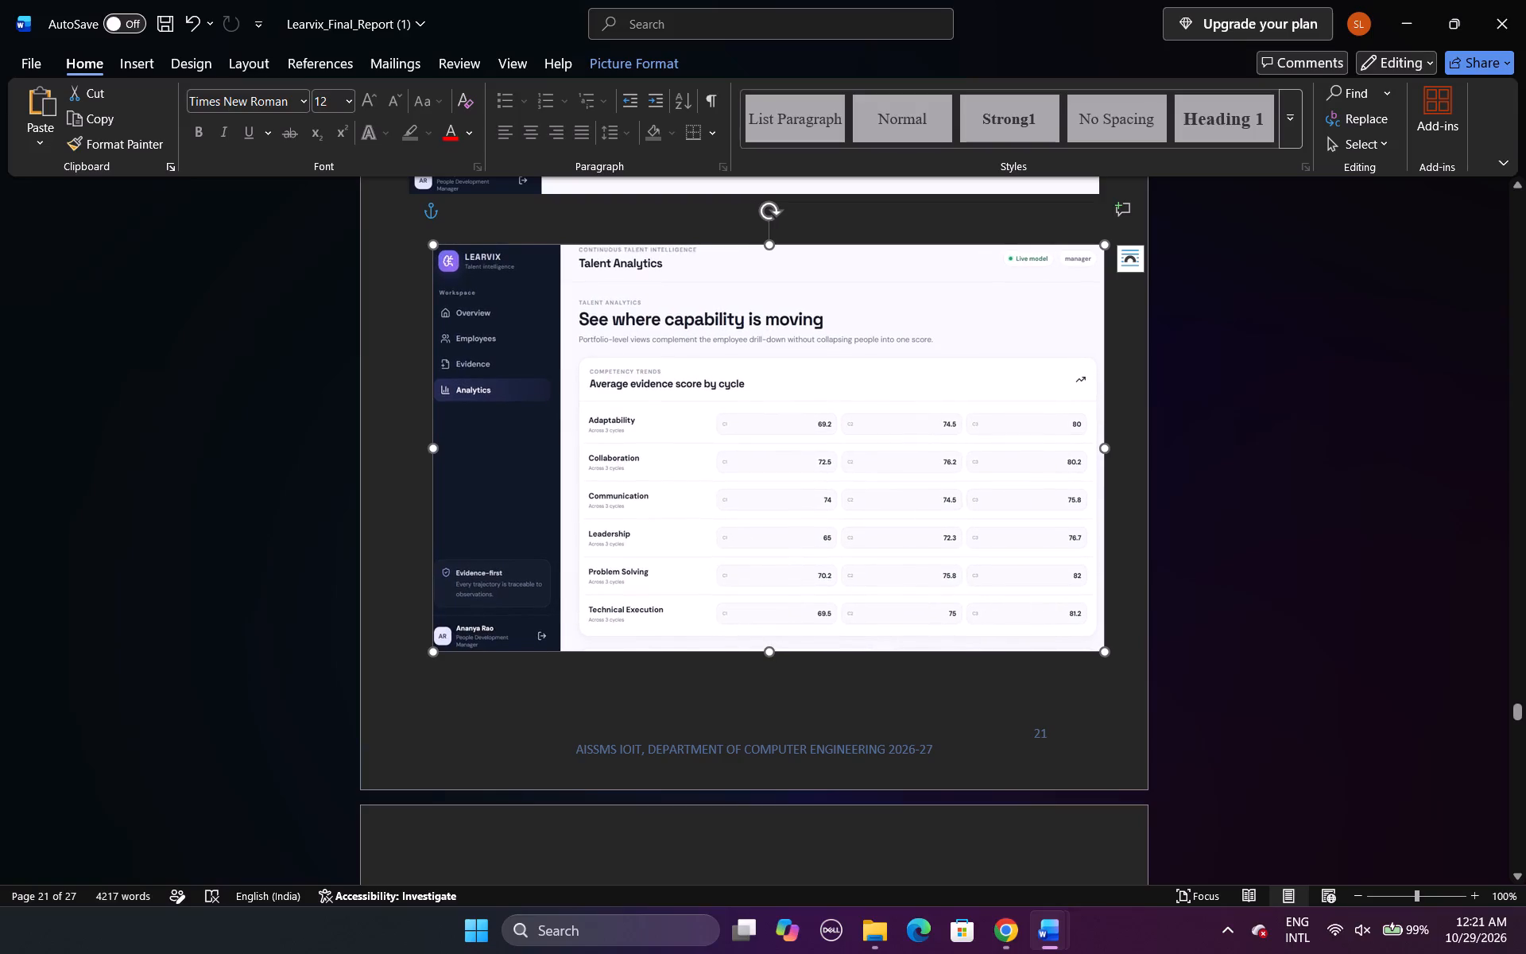
drag(432, 651, 427, 669)
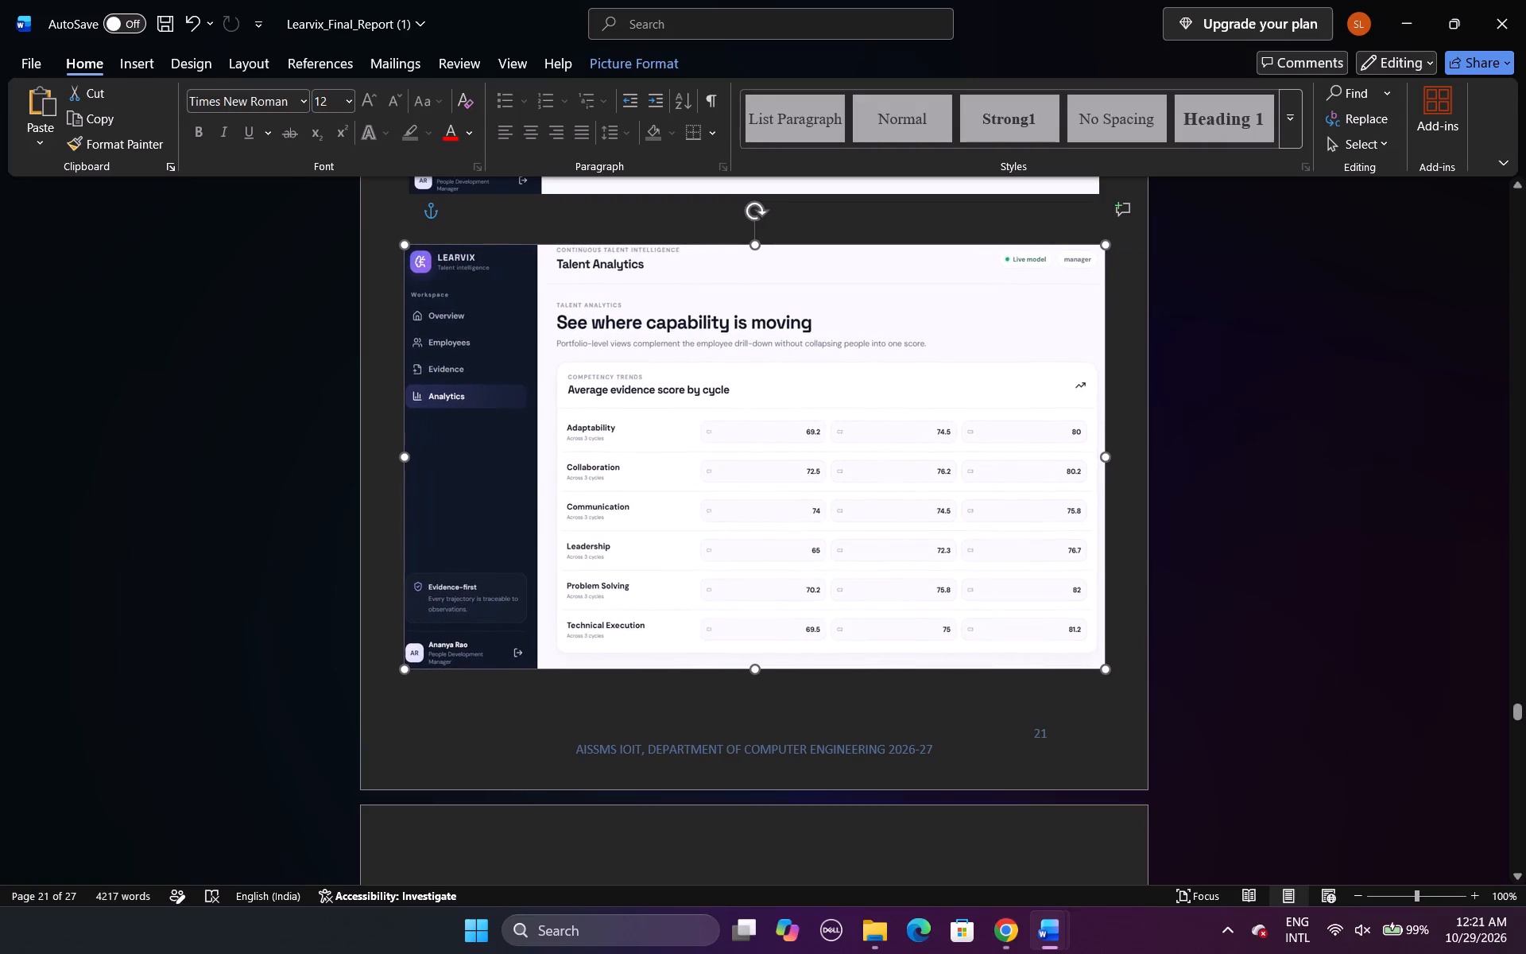
drag(427, 669, 431, 667)
Review the application screenshot pages from page 21 back to section 4.3 on page 18.
scroll(564, 553, up, 3)
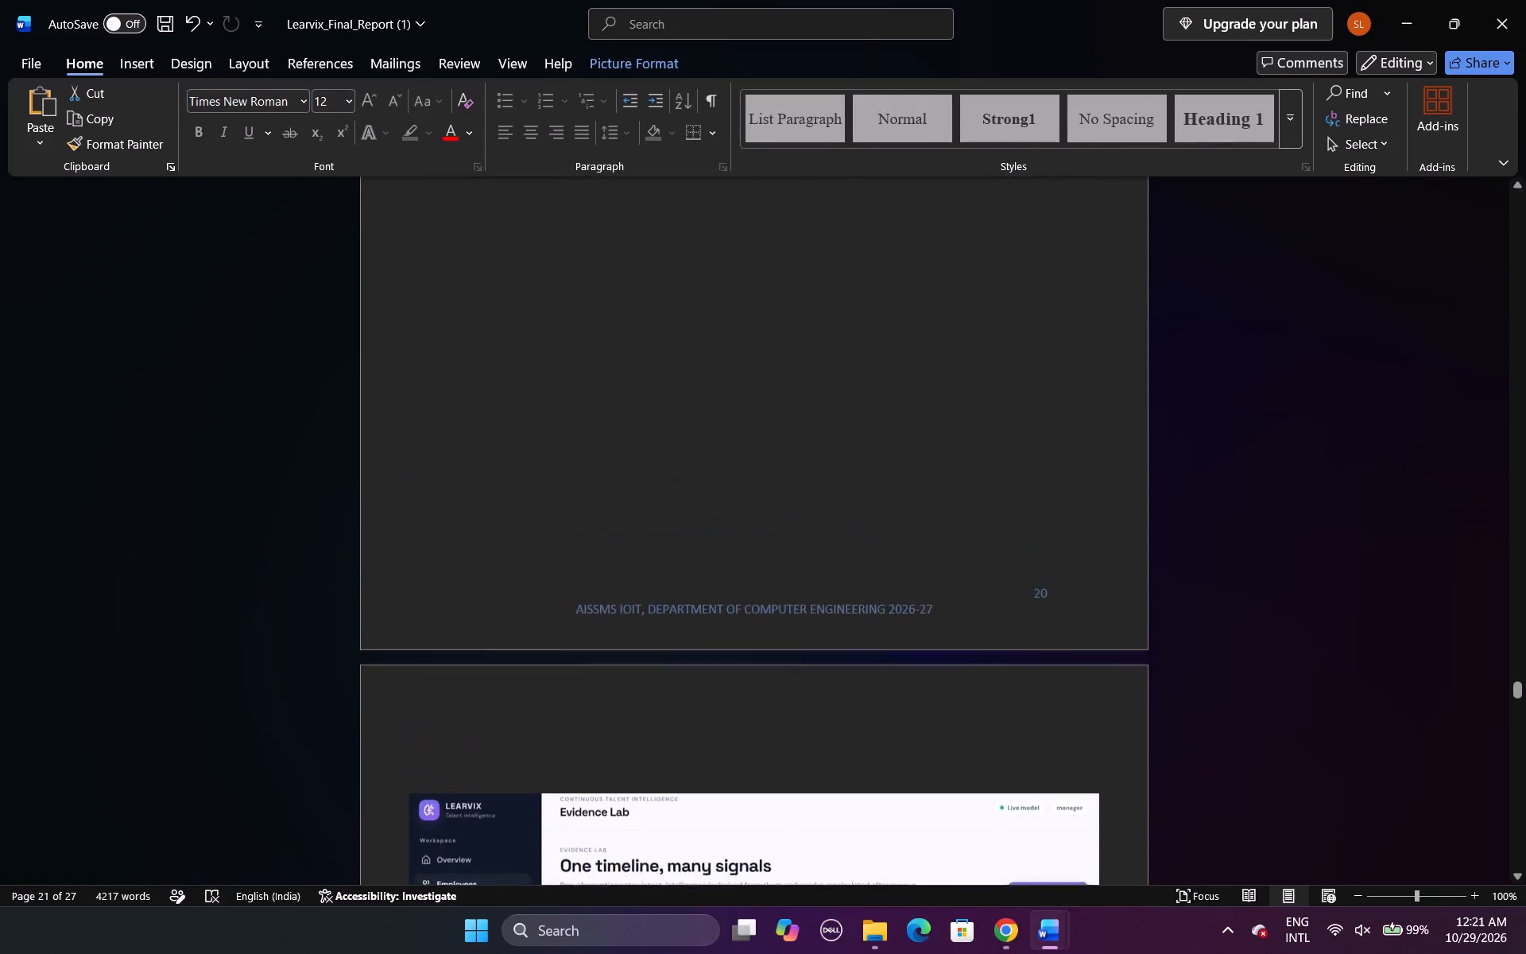
scroll(564, 553, up, 3)
scroll(564, 553, down, 1)
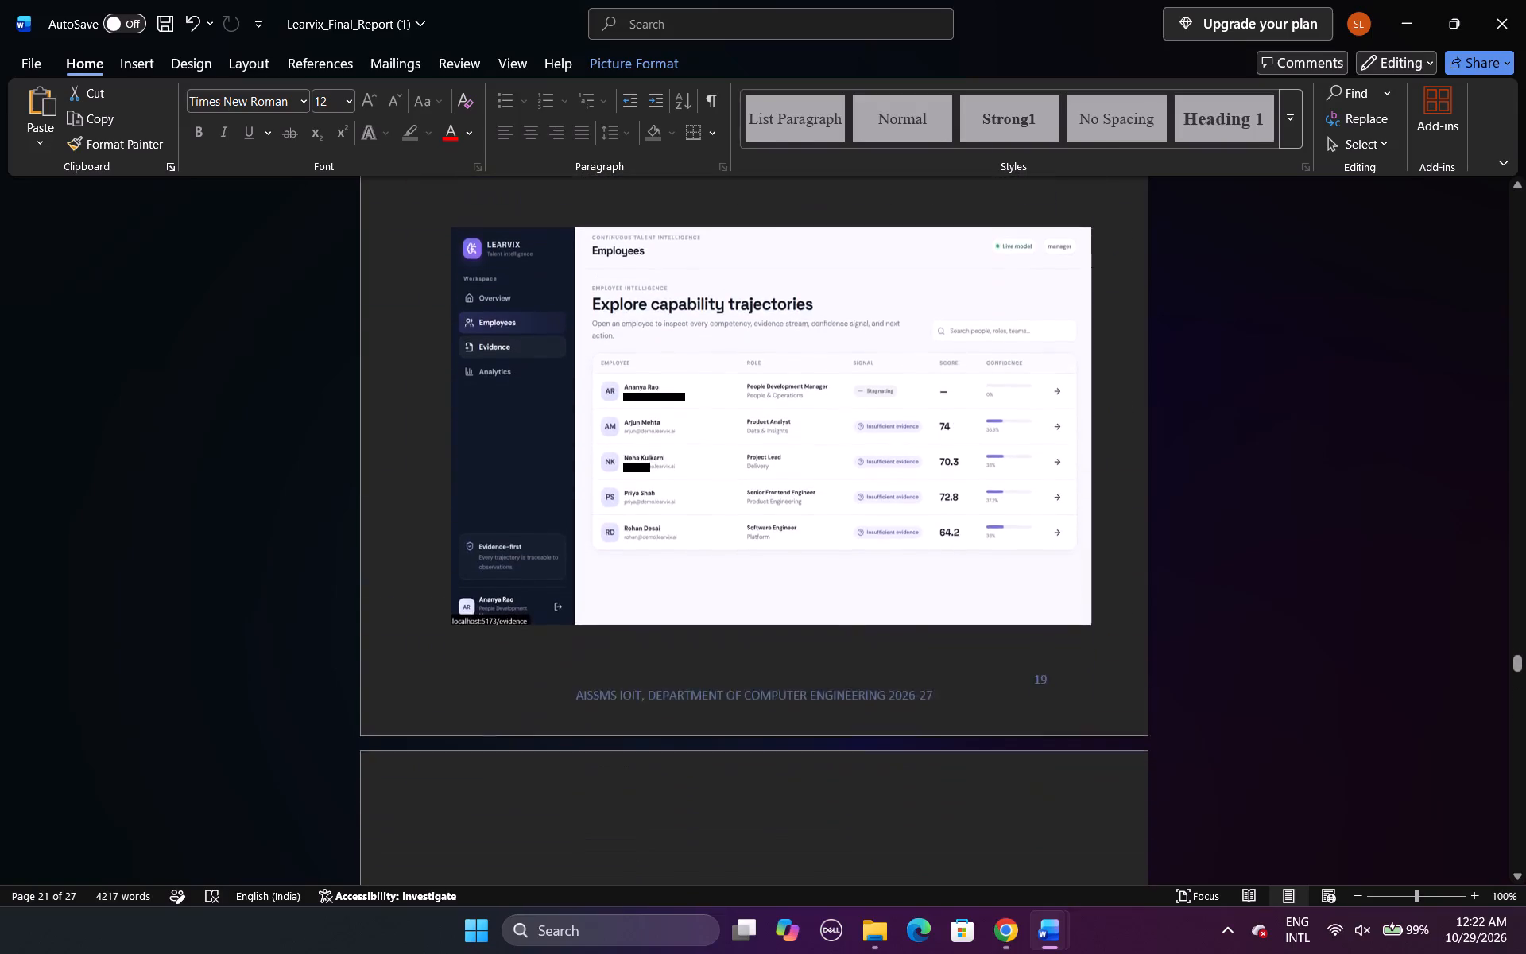
scroll(564, 553, down, 2)
scroll(564, 553, up, 4)
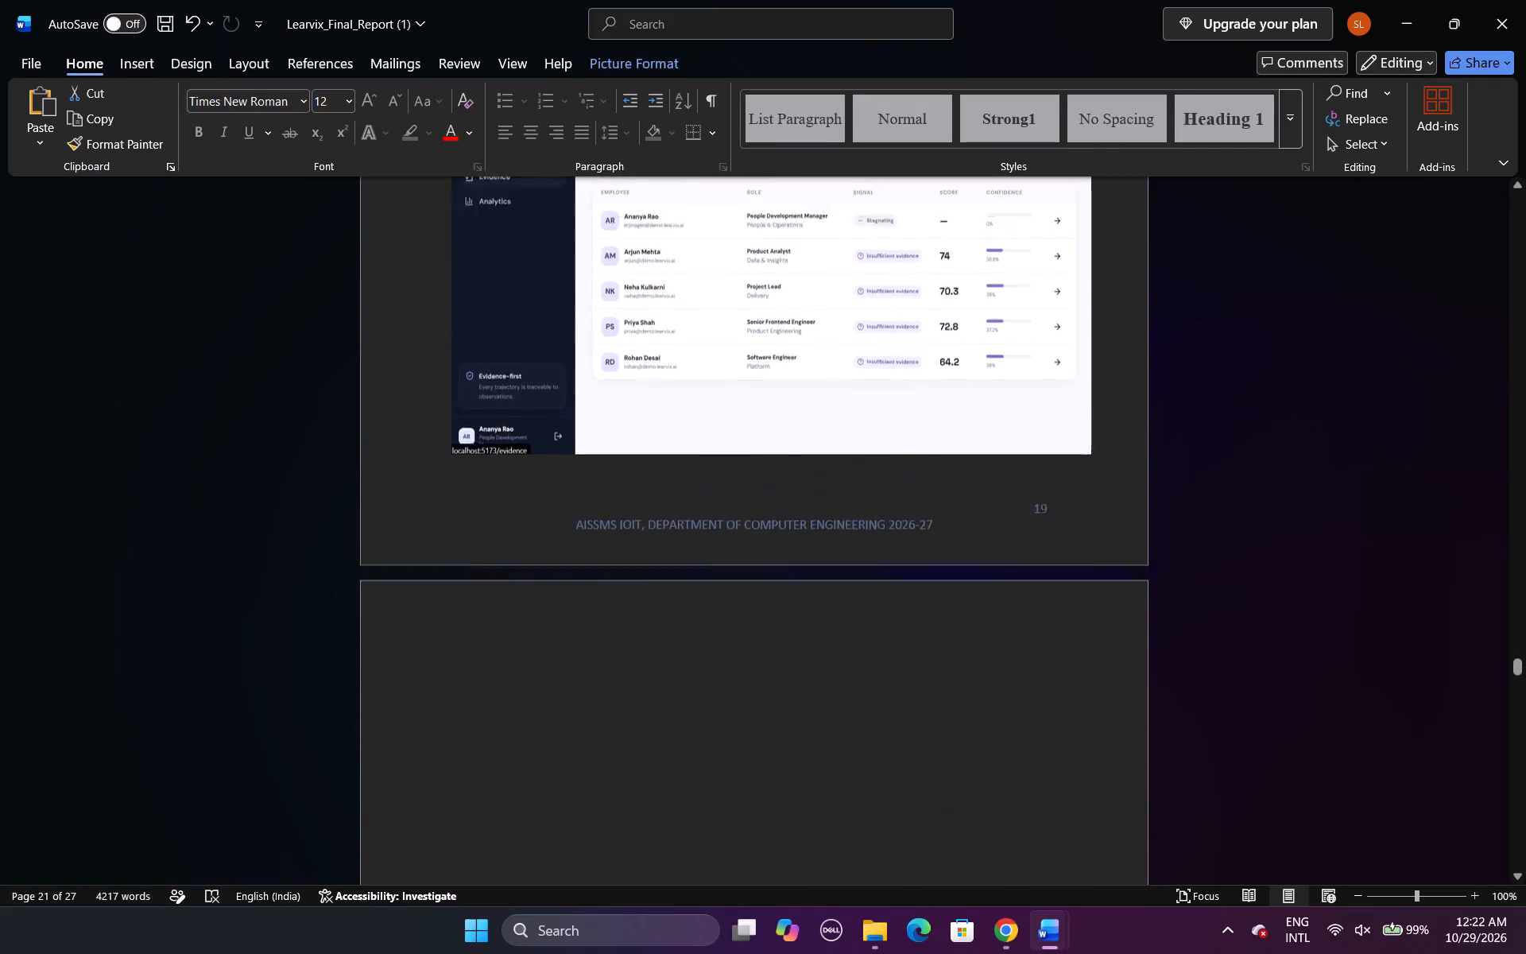
scroll(564, 553, up, 3)
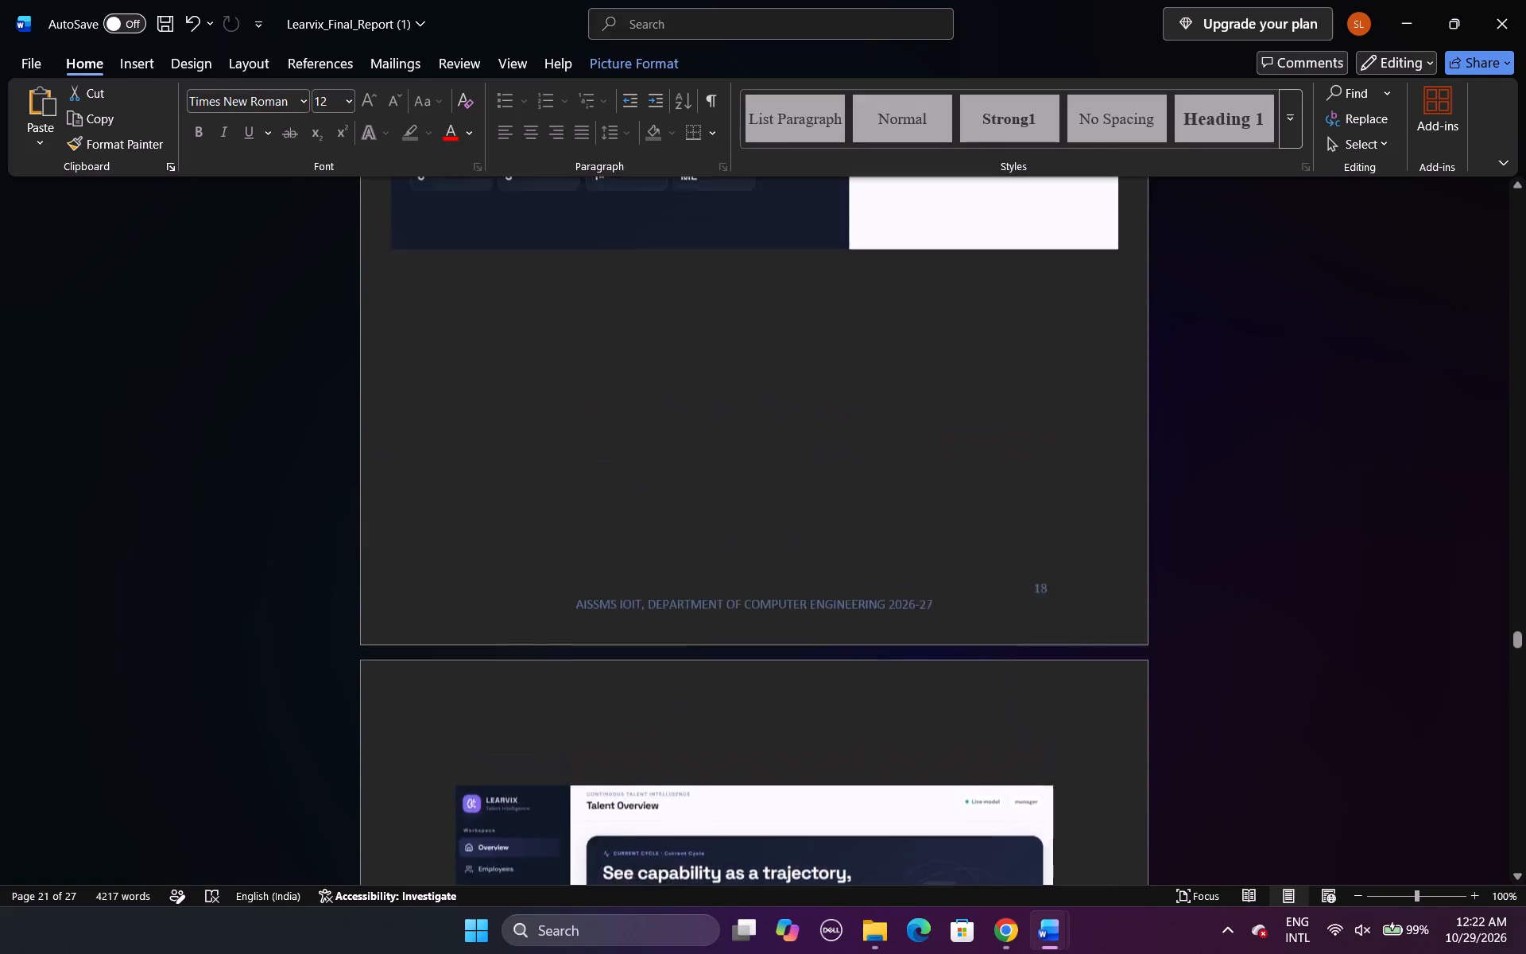
scroll(564, 553, up, 2)
click(629, 614)
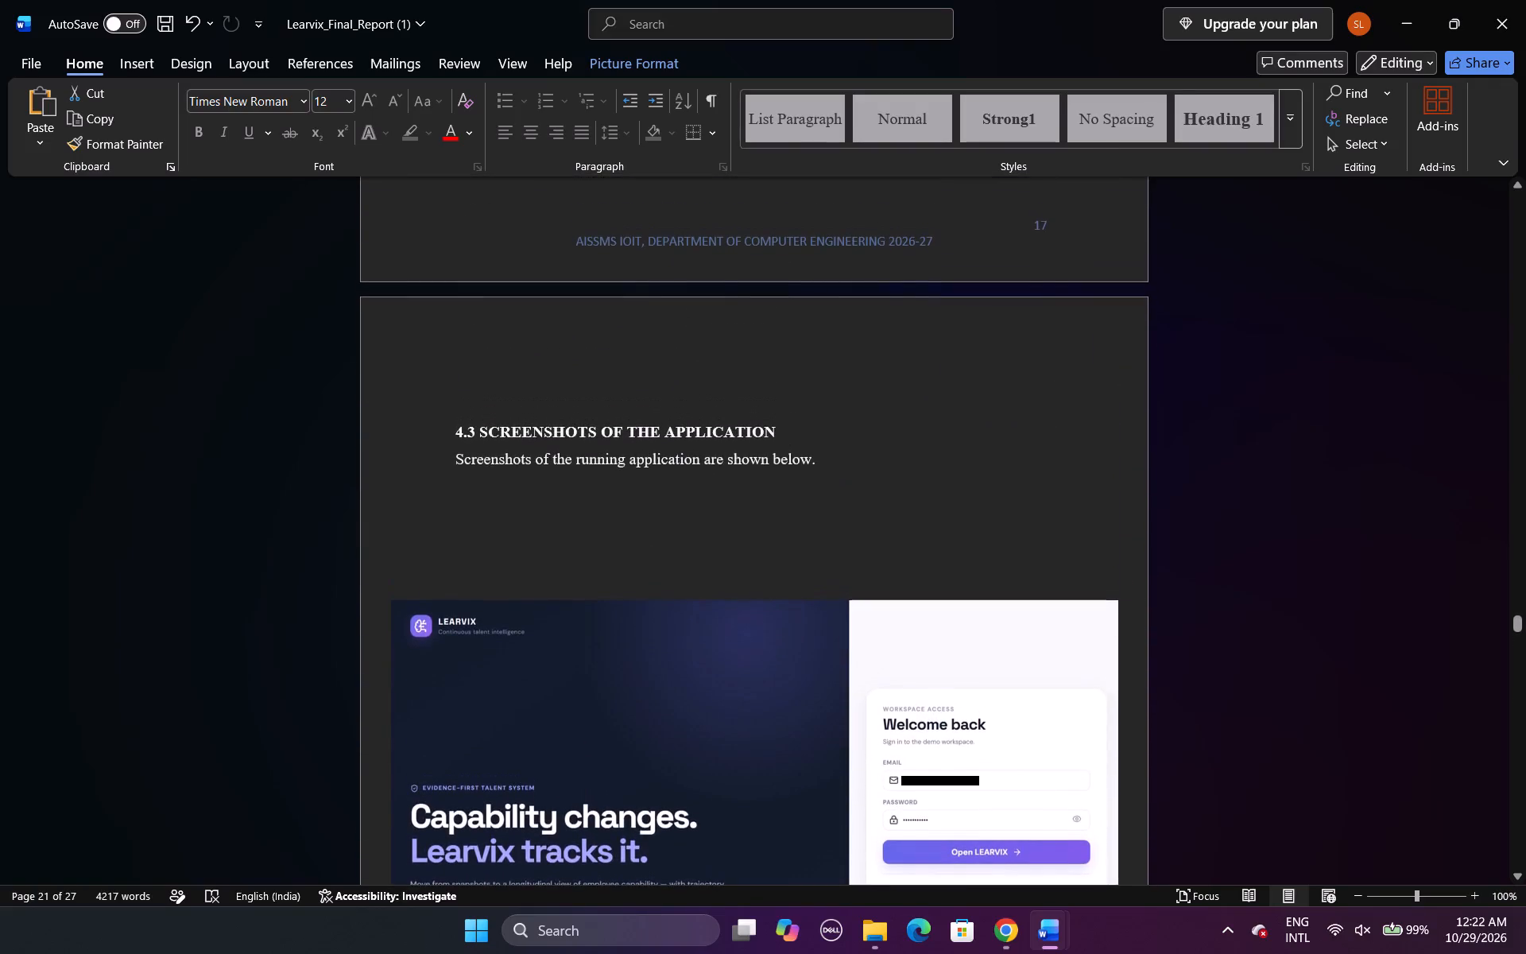
scroll(629, 614, down, 1)
click(655, 591)
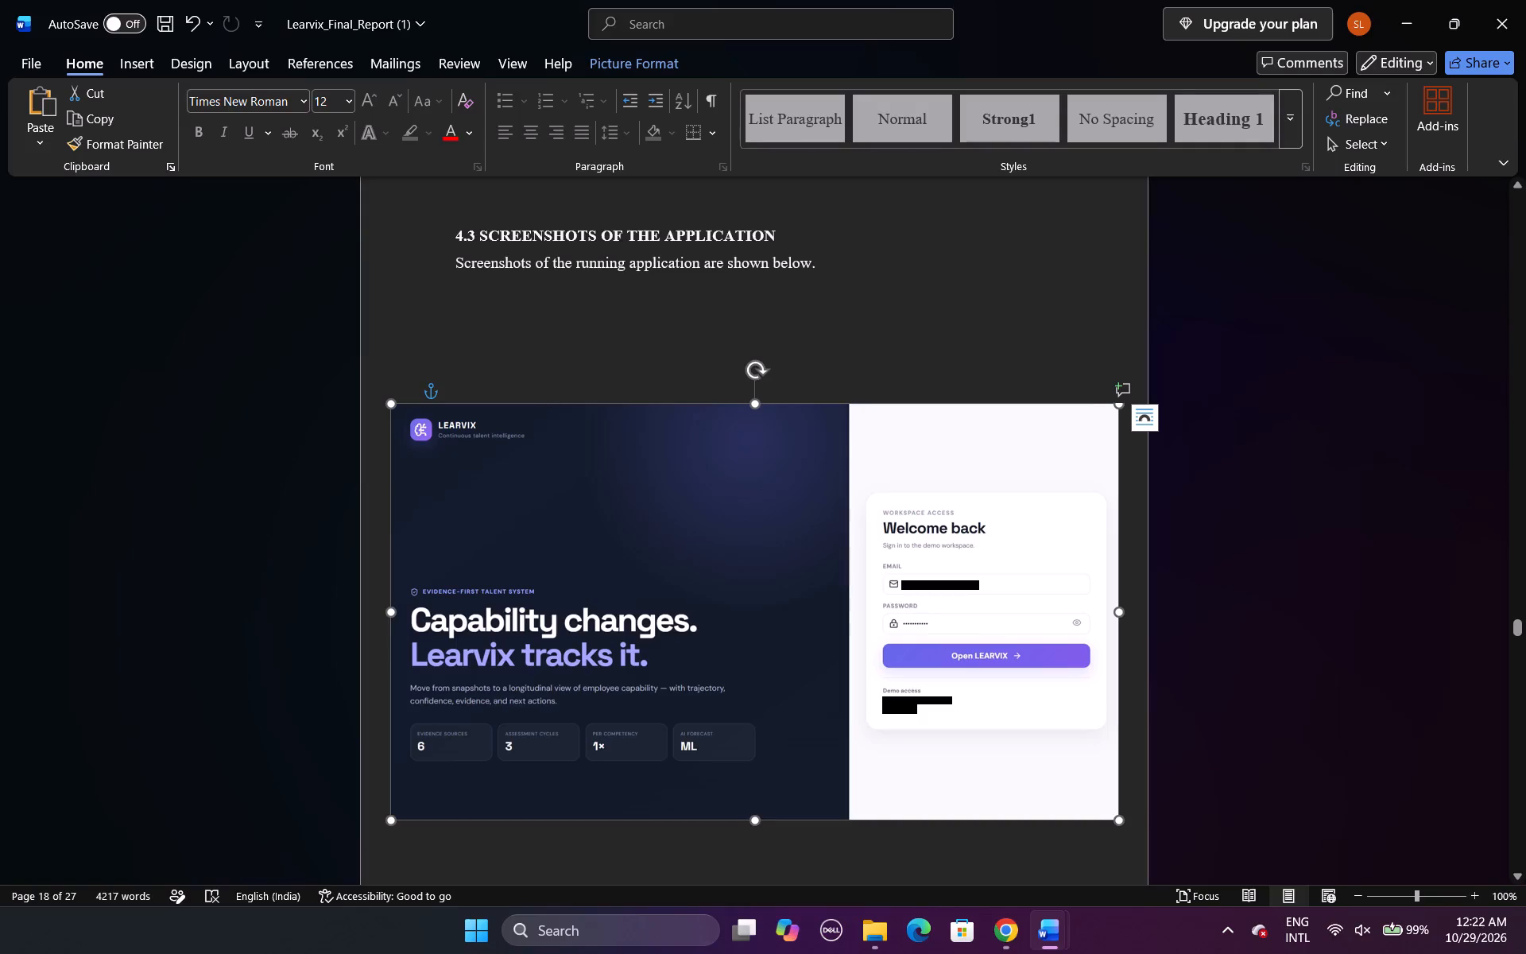
Remove the blank spacing above the "4.3 SCREENSHOTS OF THE APPLICATION" heading to pull it up onto page 17.
scroll(463, 255, up, 1)
click(450, 370)
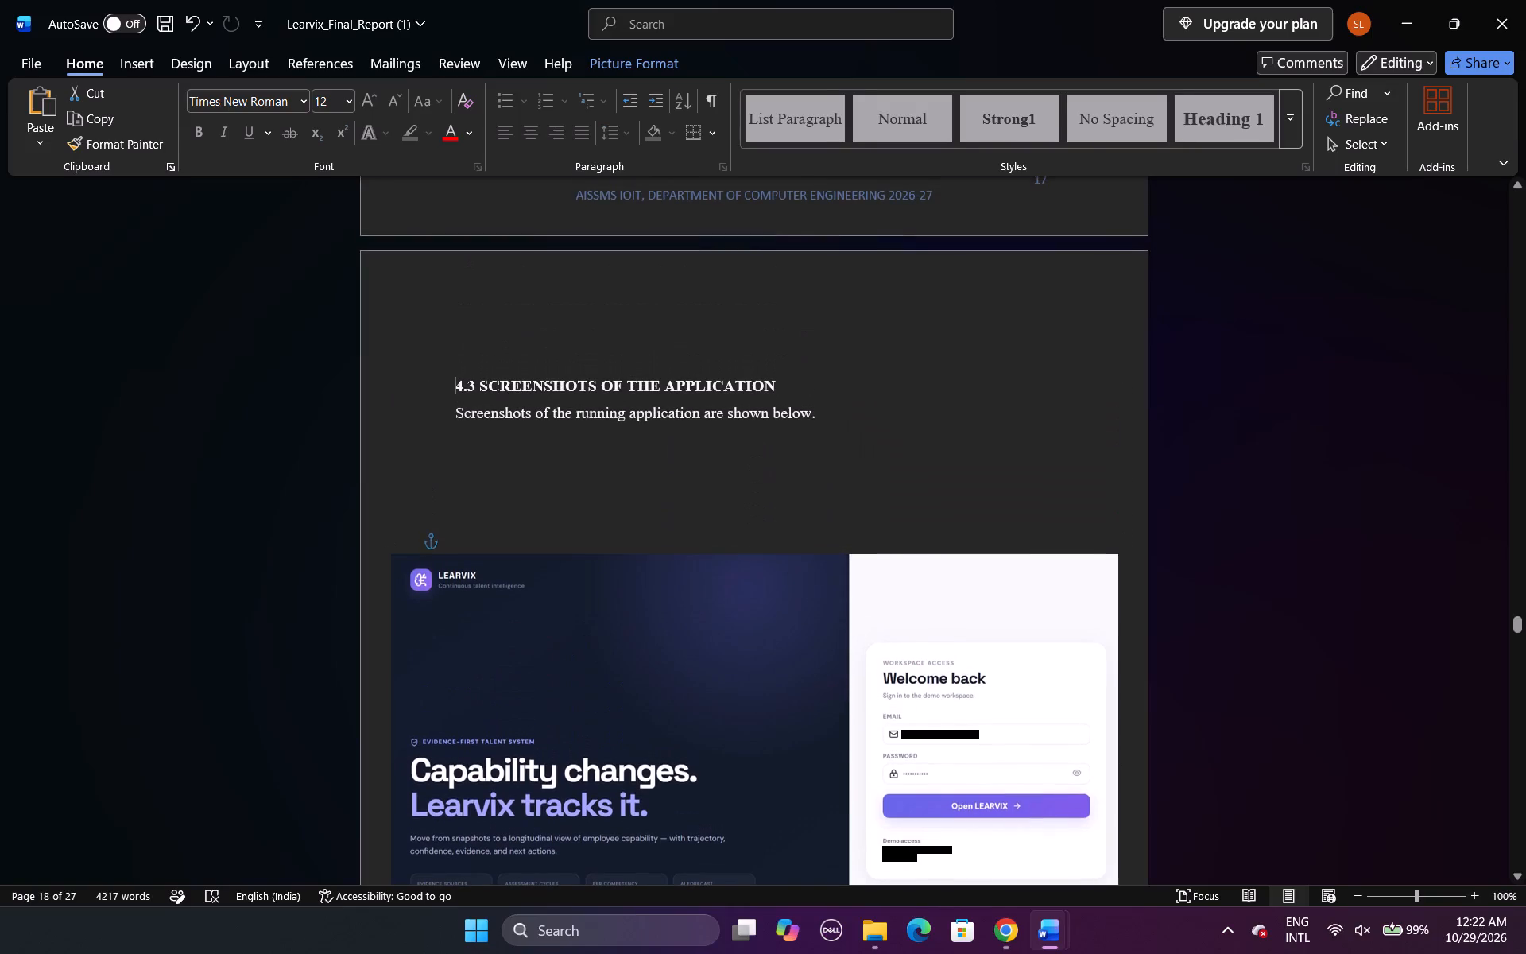
key(BackSpace)
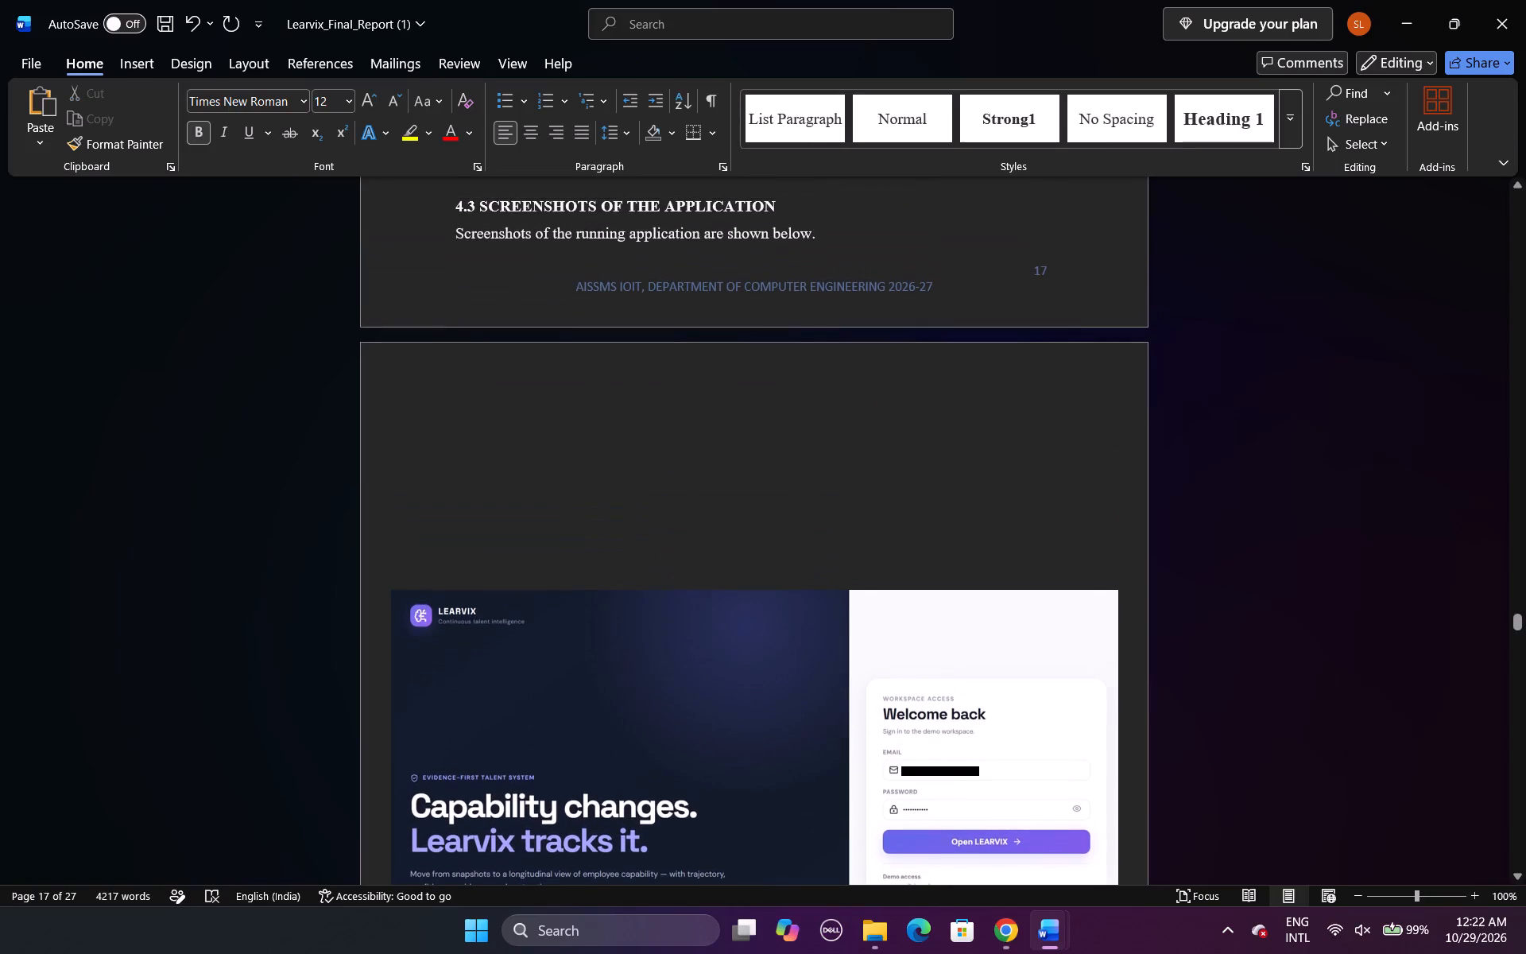
key(period)
key(BackSpace)
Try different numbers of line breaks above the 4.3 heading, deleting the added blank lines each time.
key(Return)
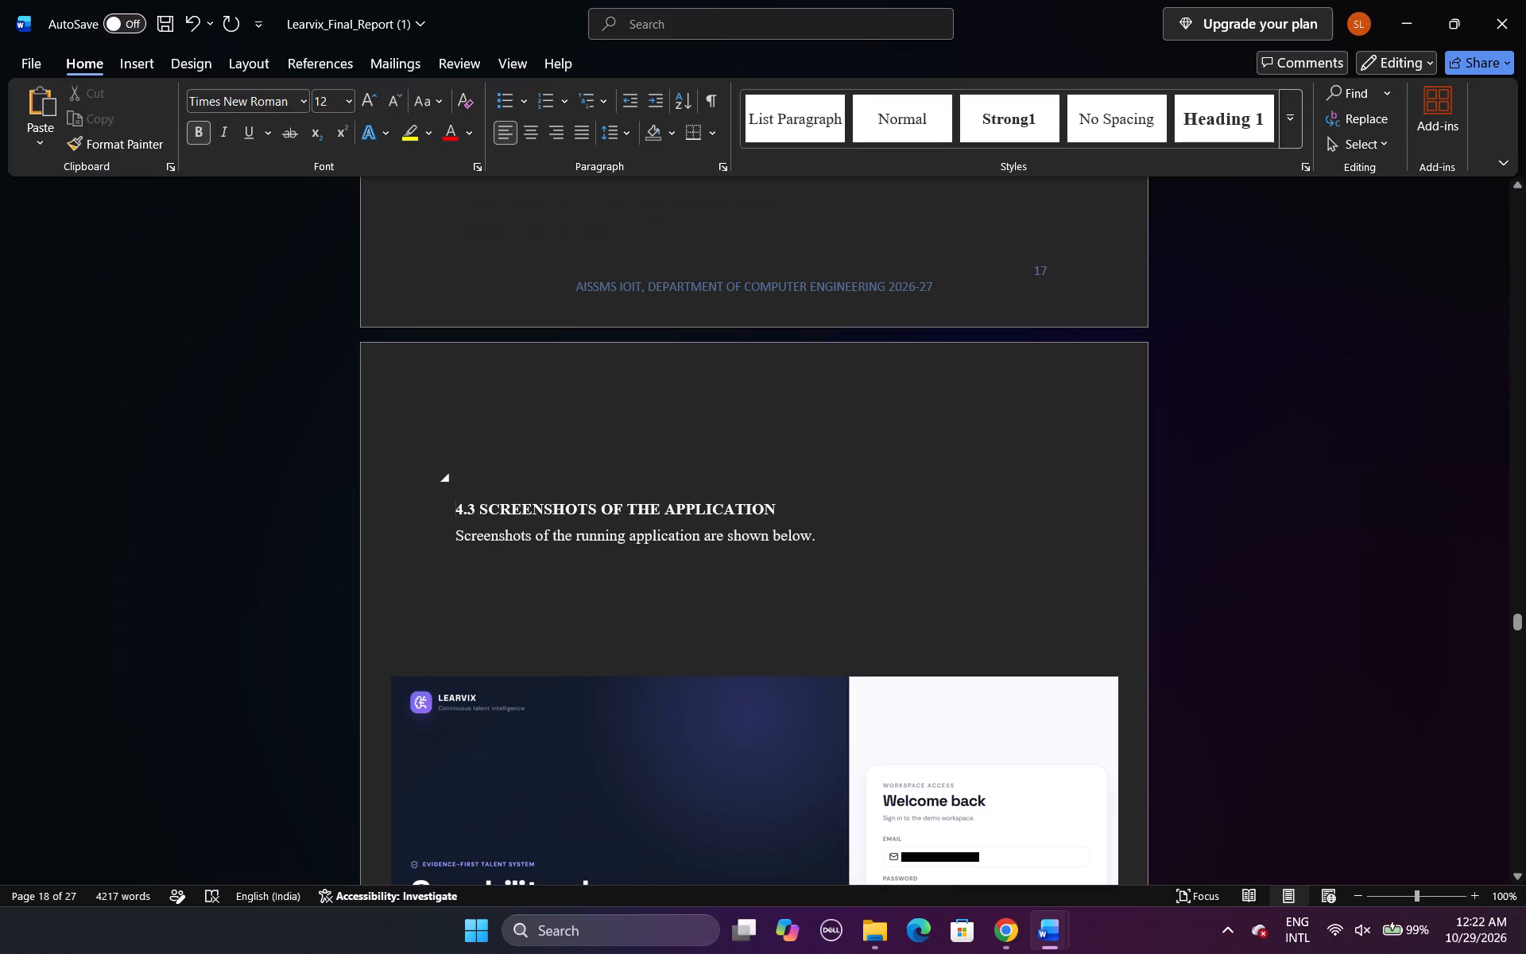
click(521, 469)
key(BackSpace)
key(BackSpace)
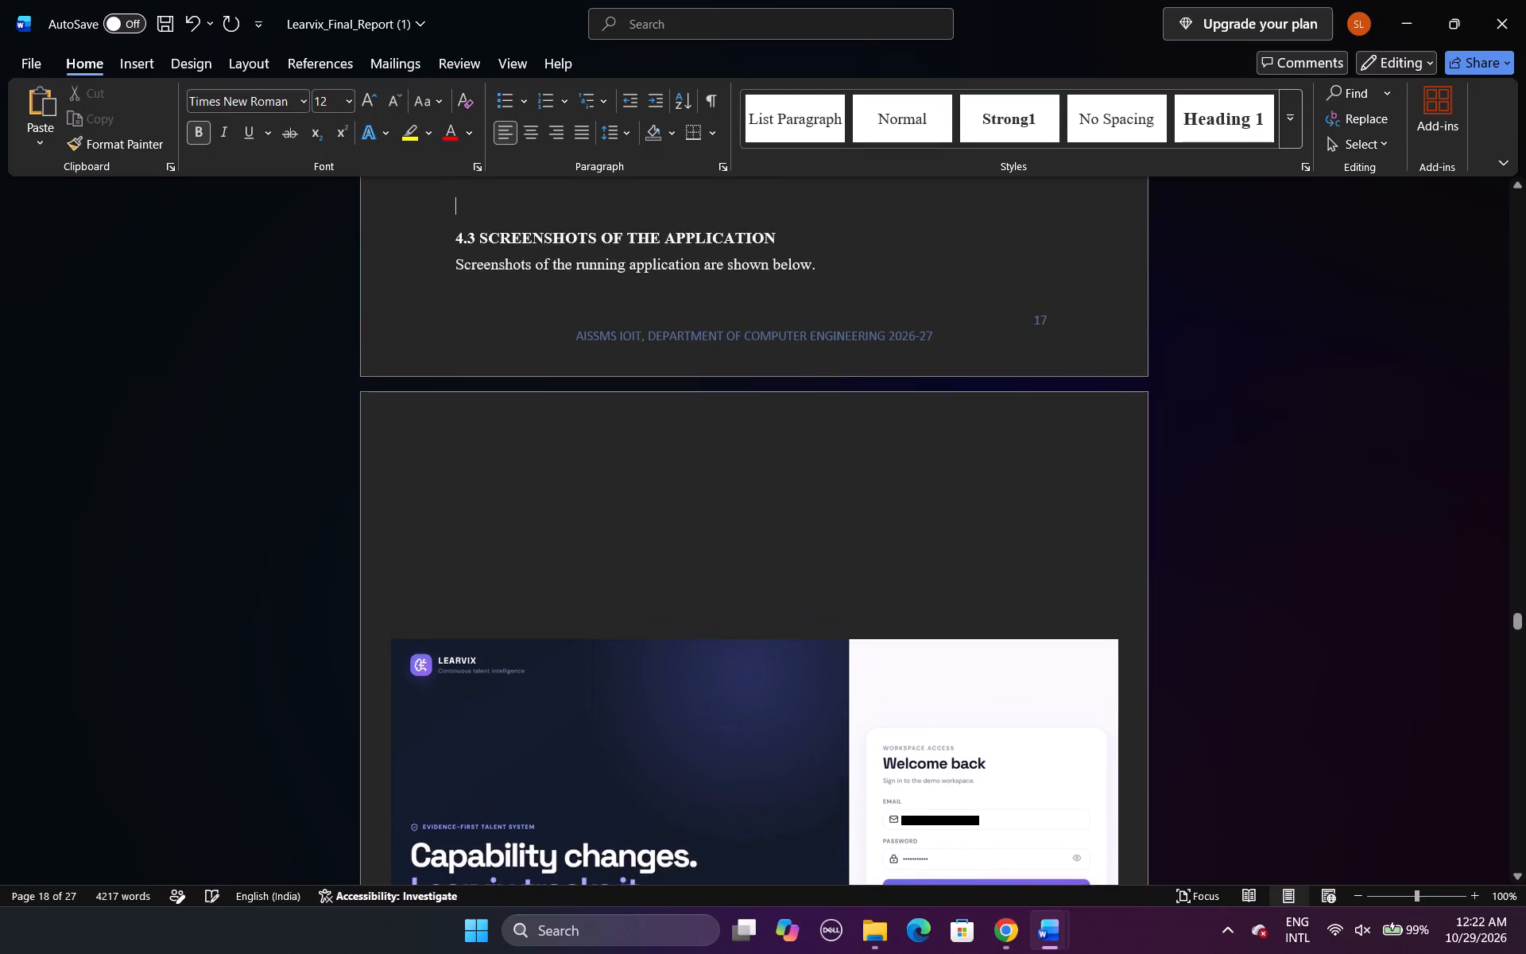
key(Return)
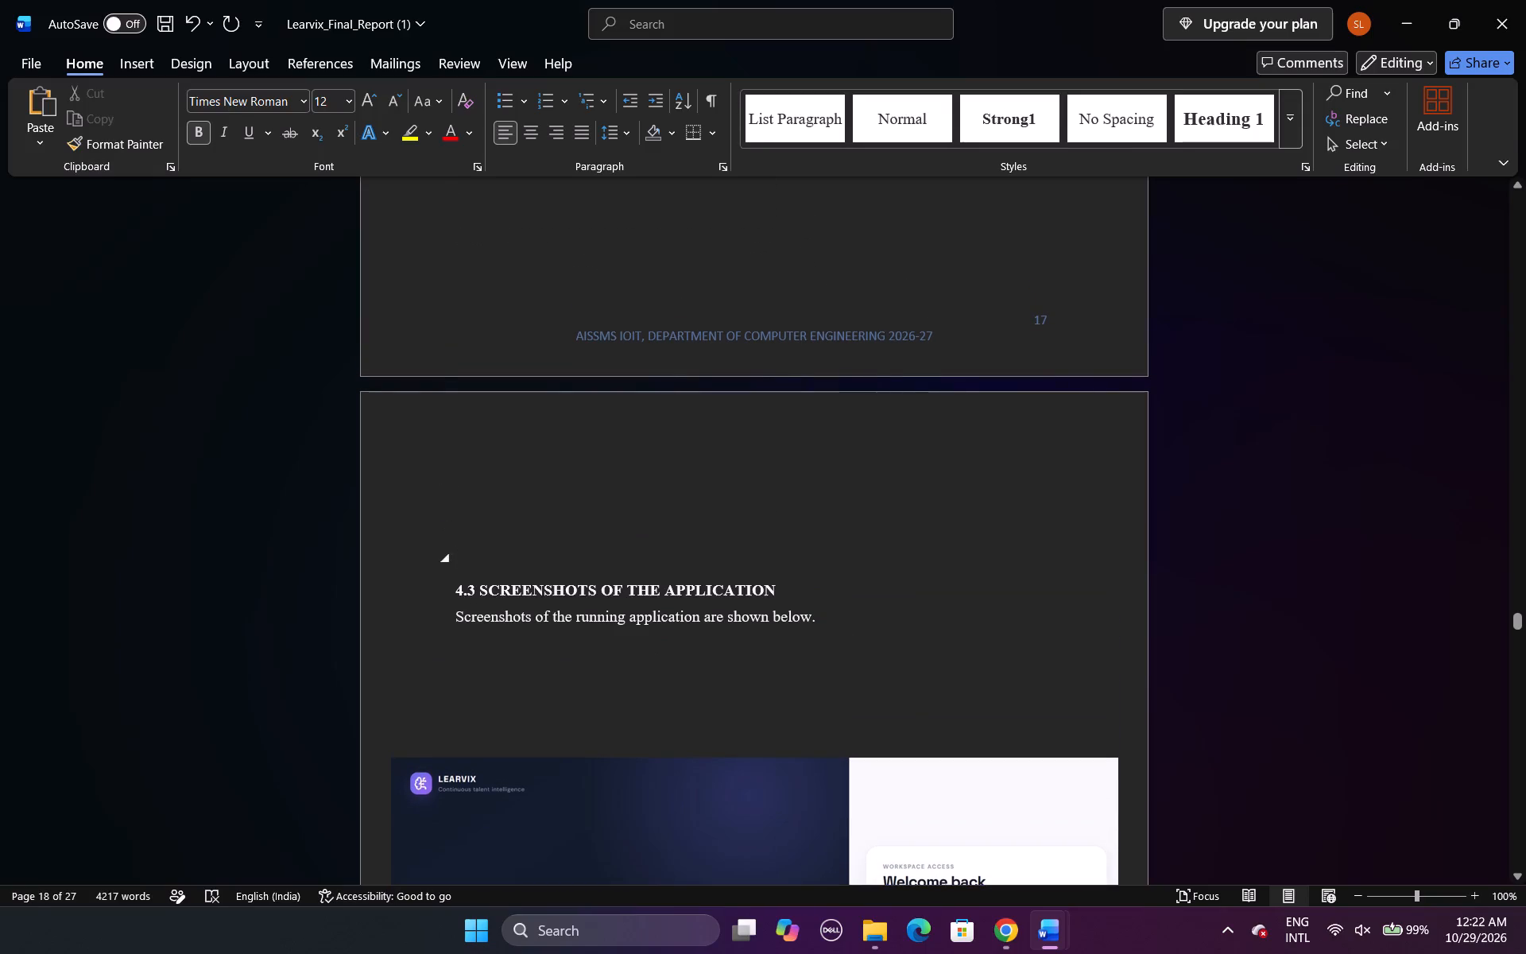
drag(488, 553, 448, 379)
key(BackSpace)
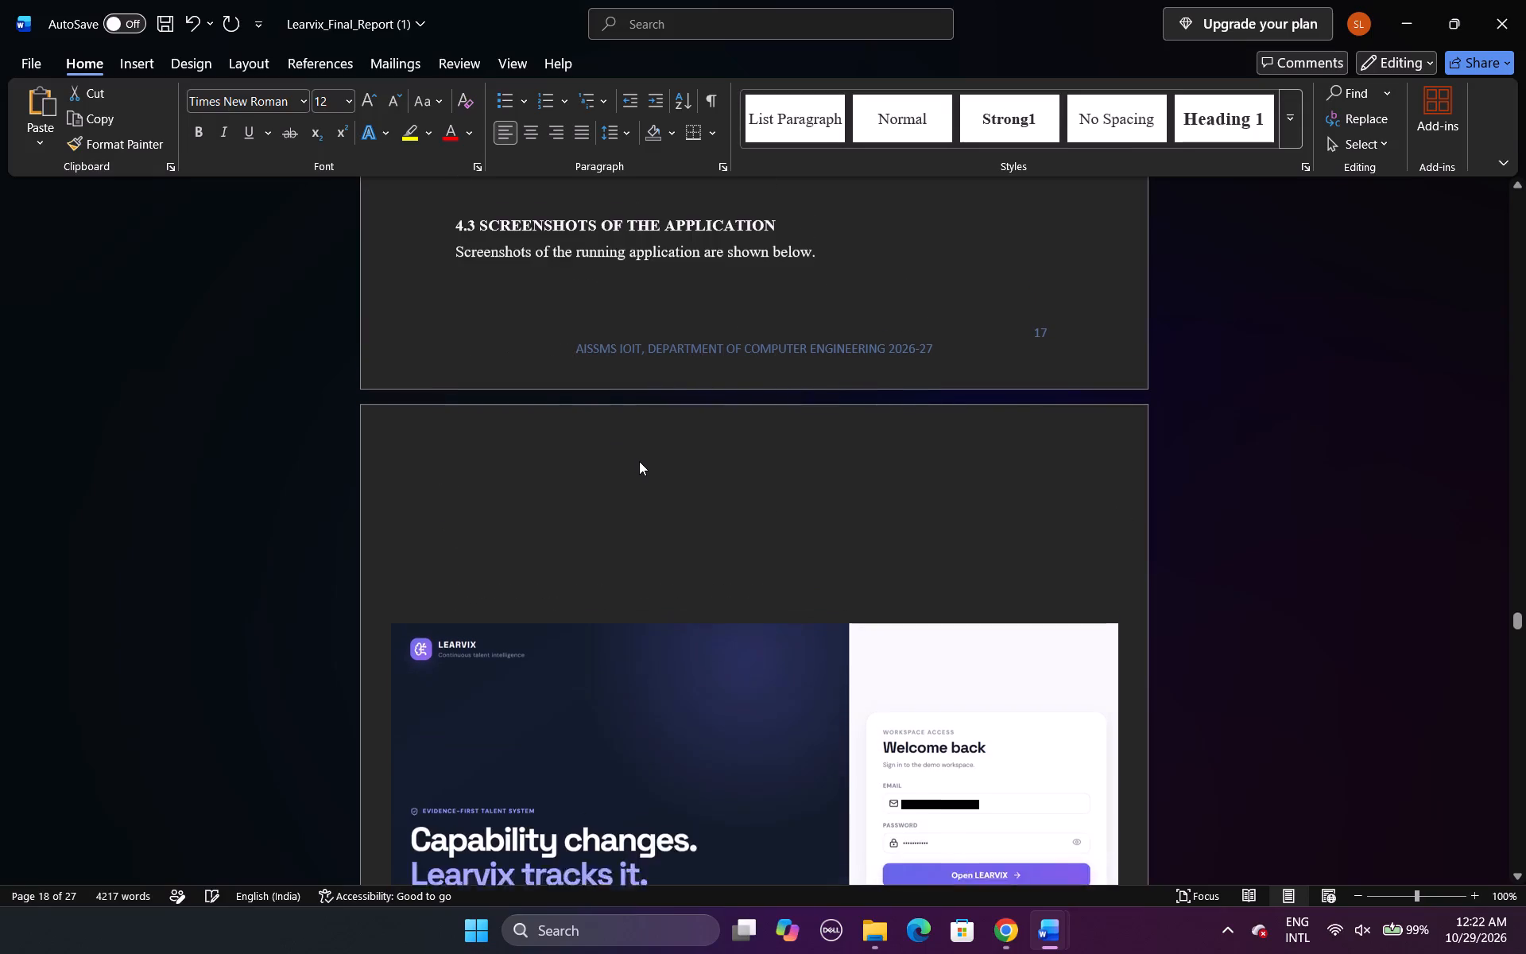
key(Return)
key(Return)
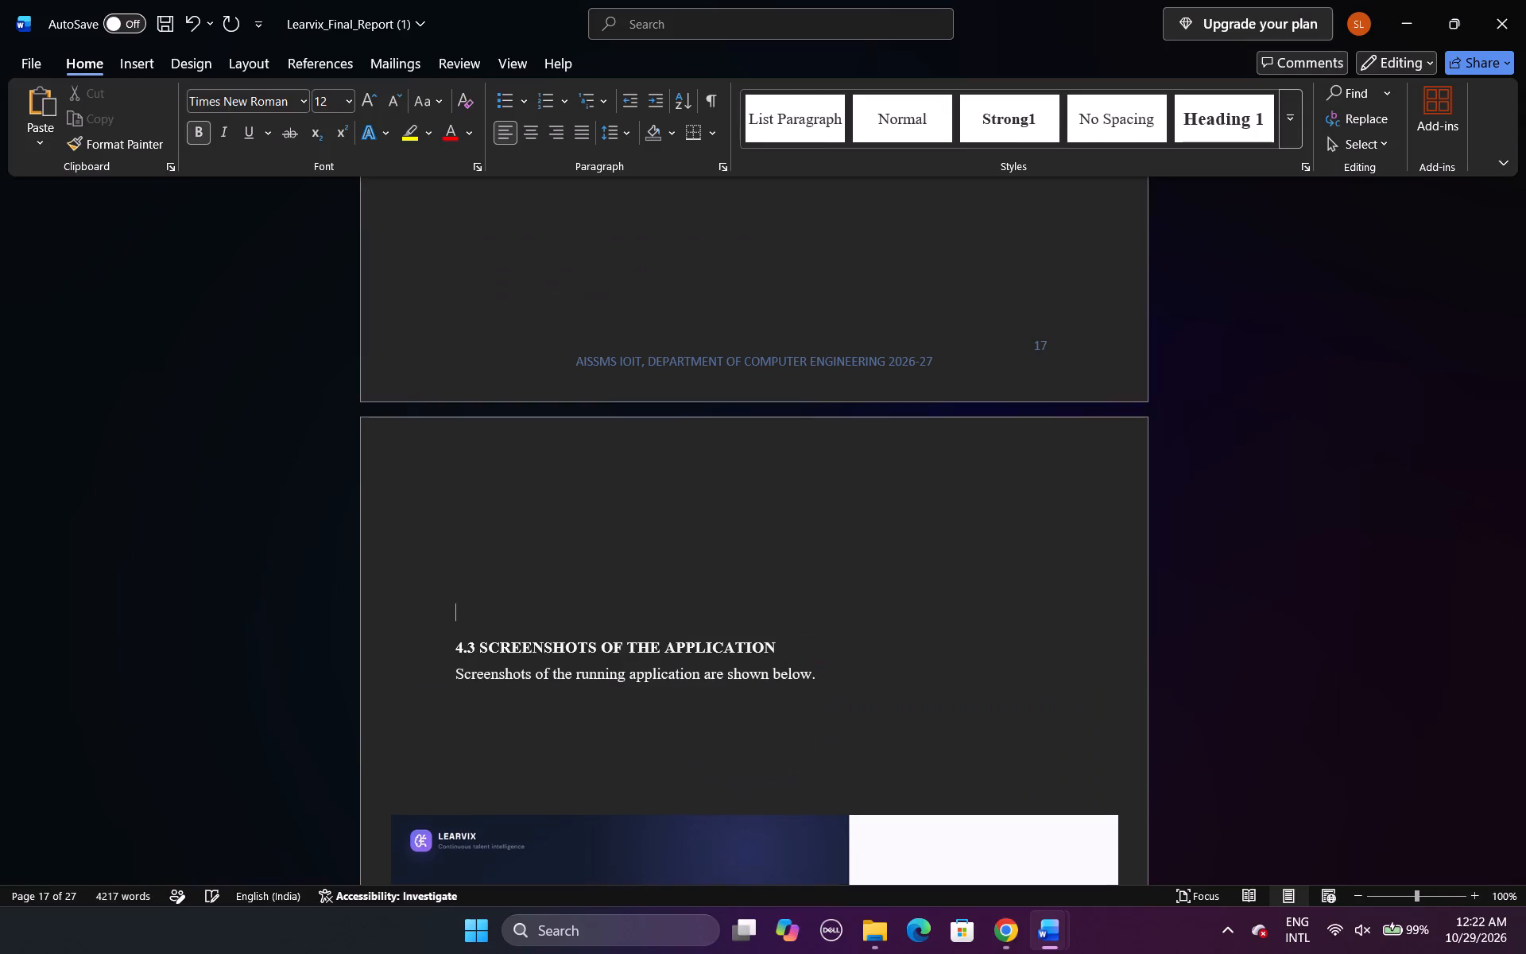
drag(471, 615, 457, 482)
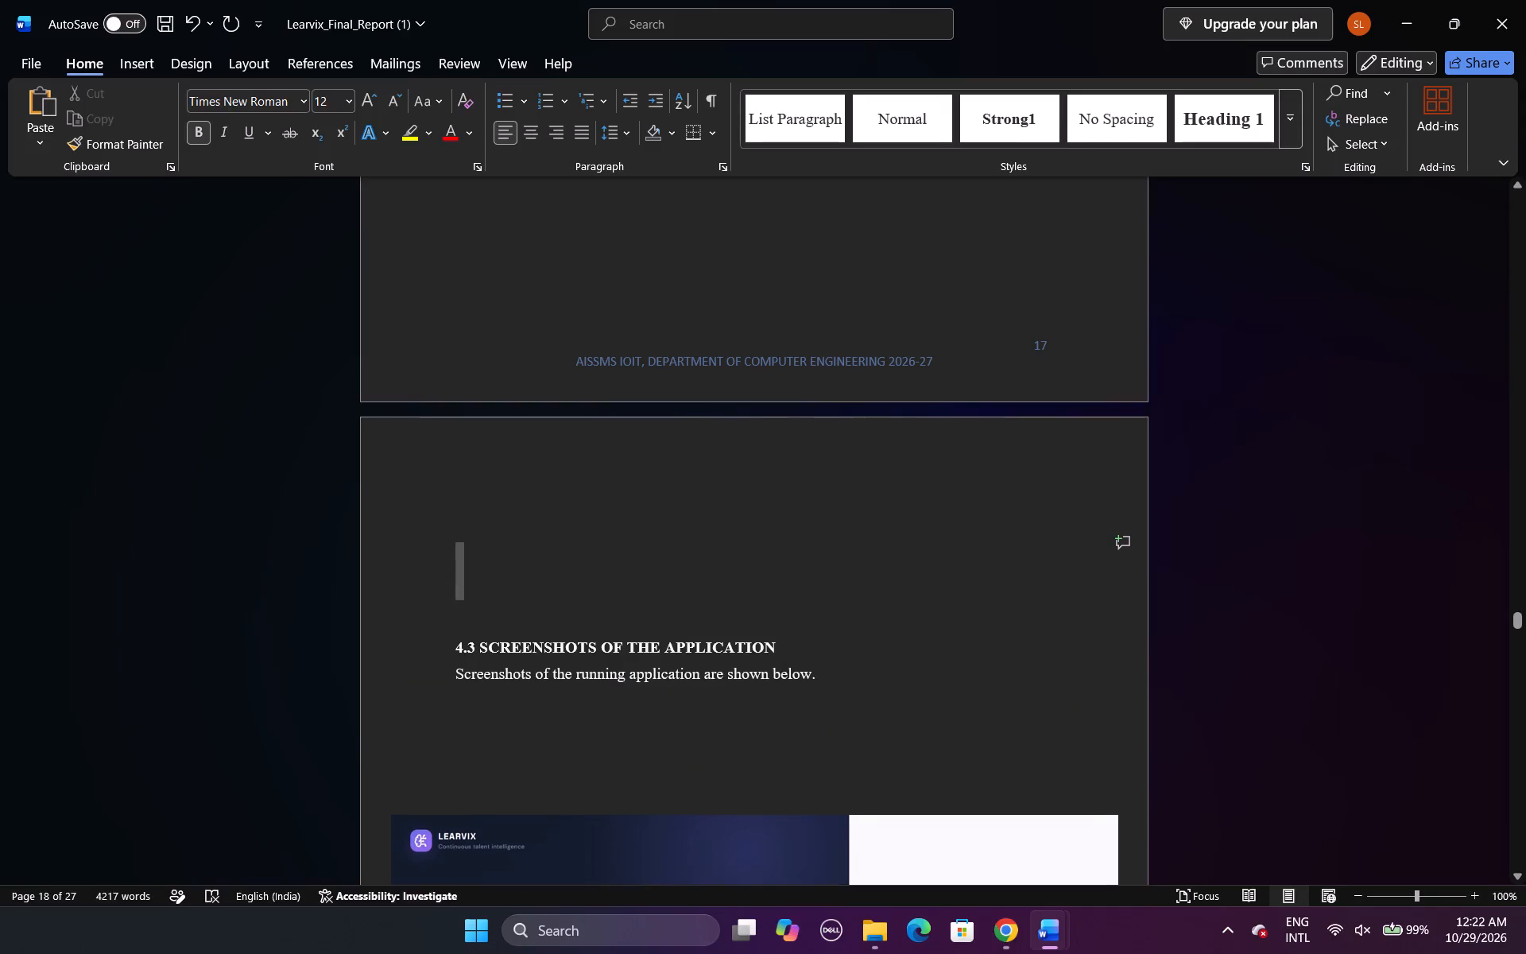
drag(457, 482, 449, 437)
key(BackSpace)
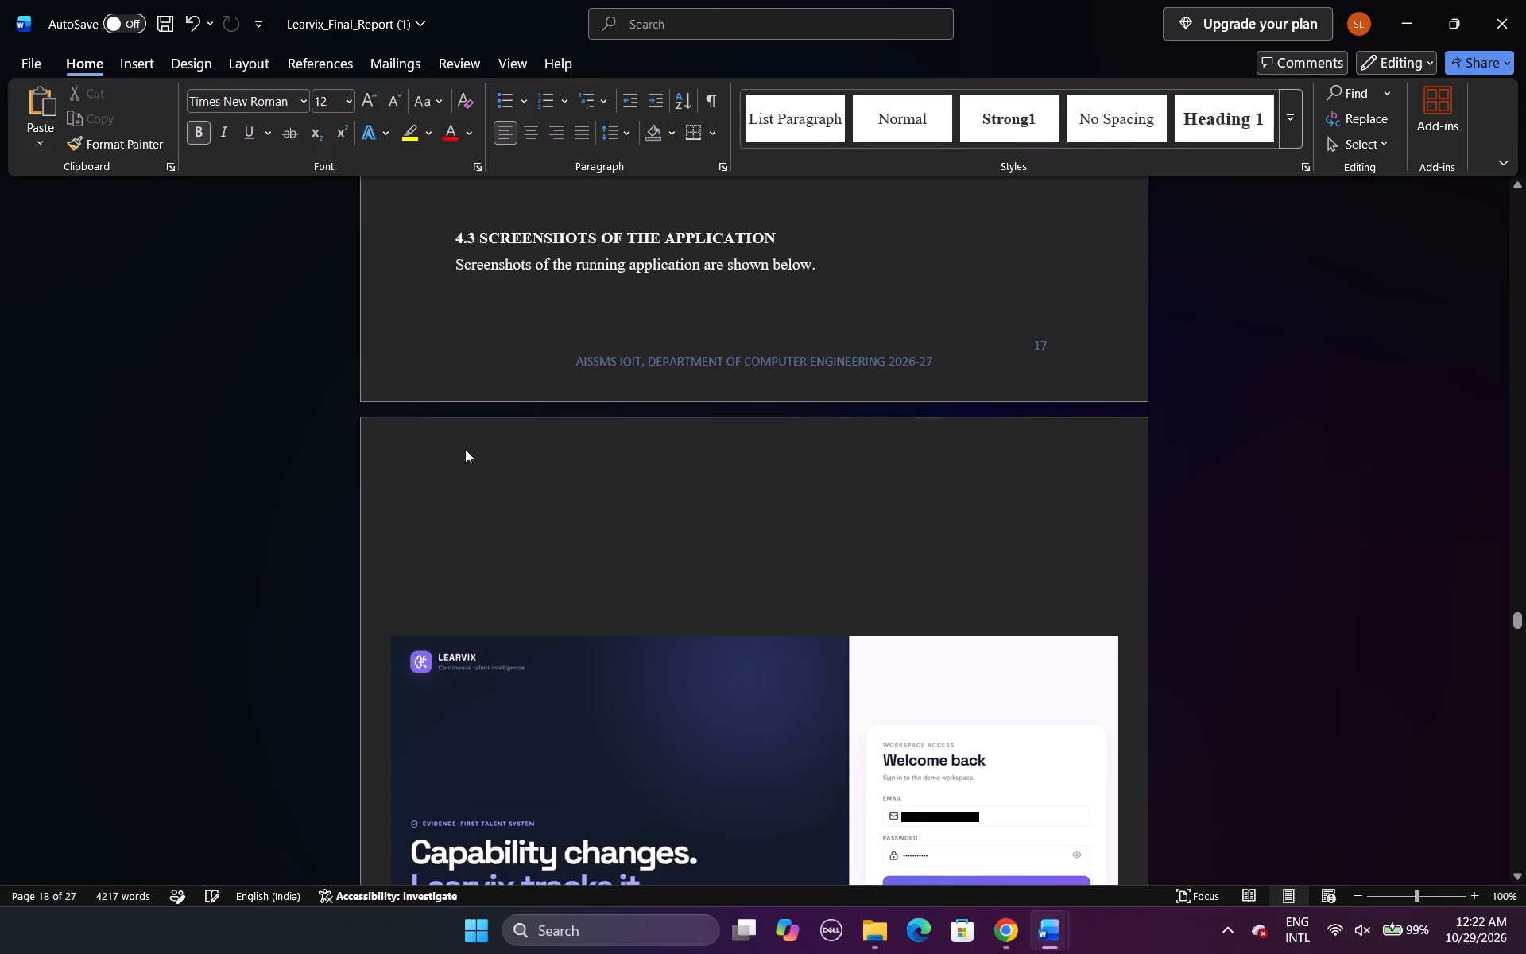
Insert two line breaks above the 4.3 heading and apply the Normal style there, so the heading starts page 18.
key(Return)
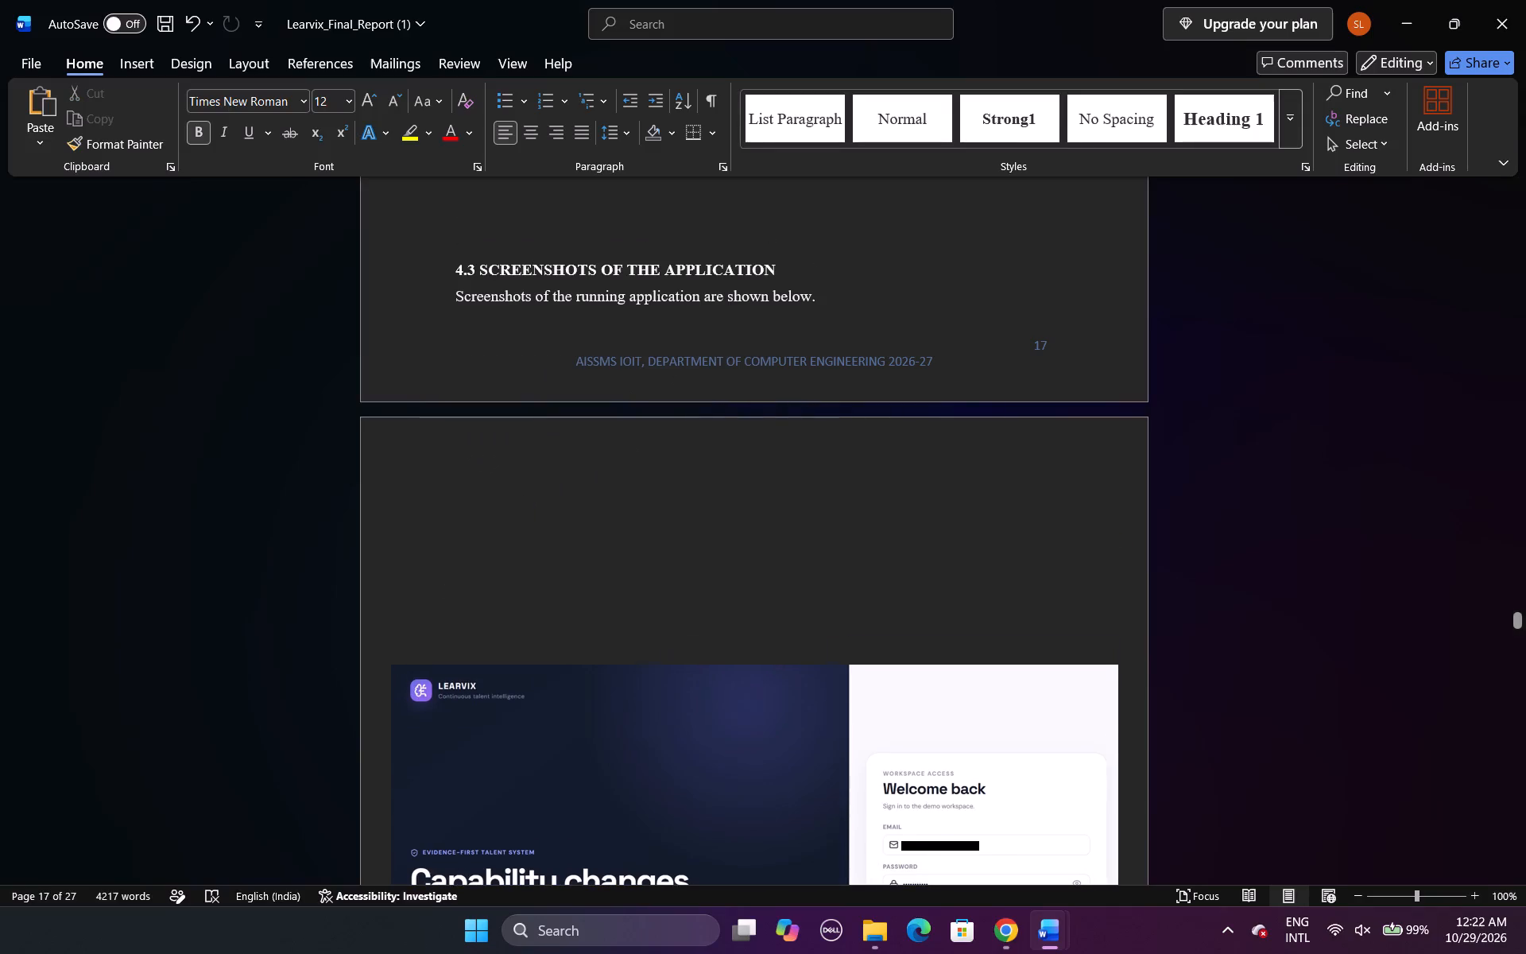
key(Return)
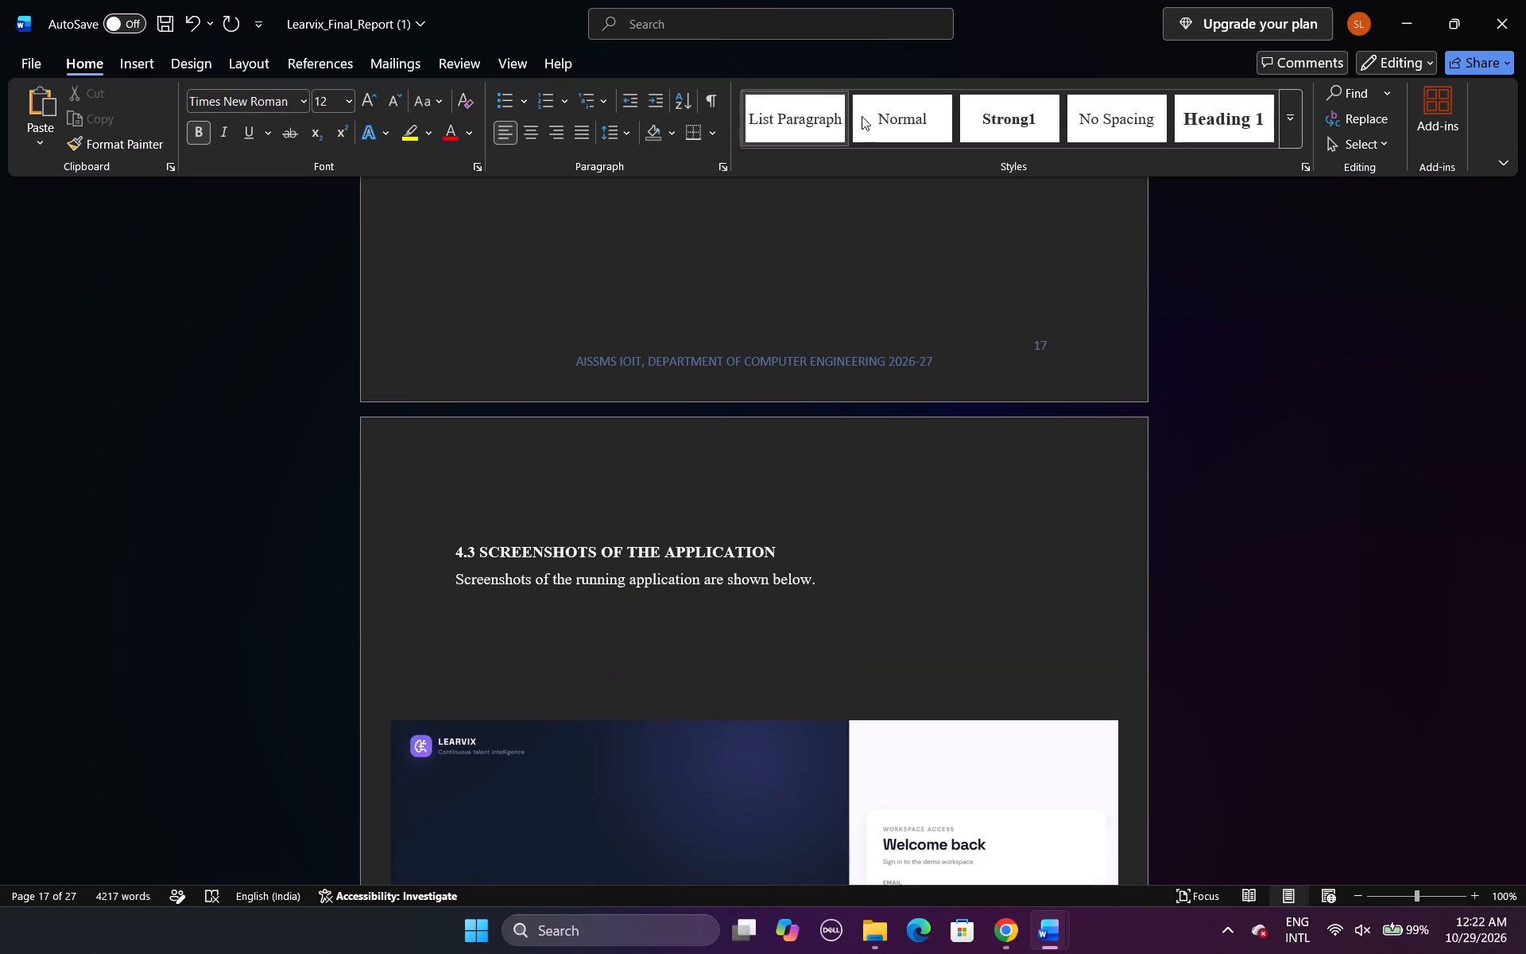
click(895, 129)
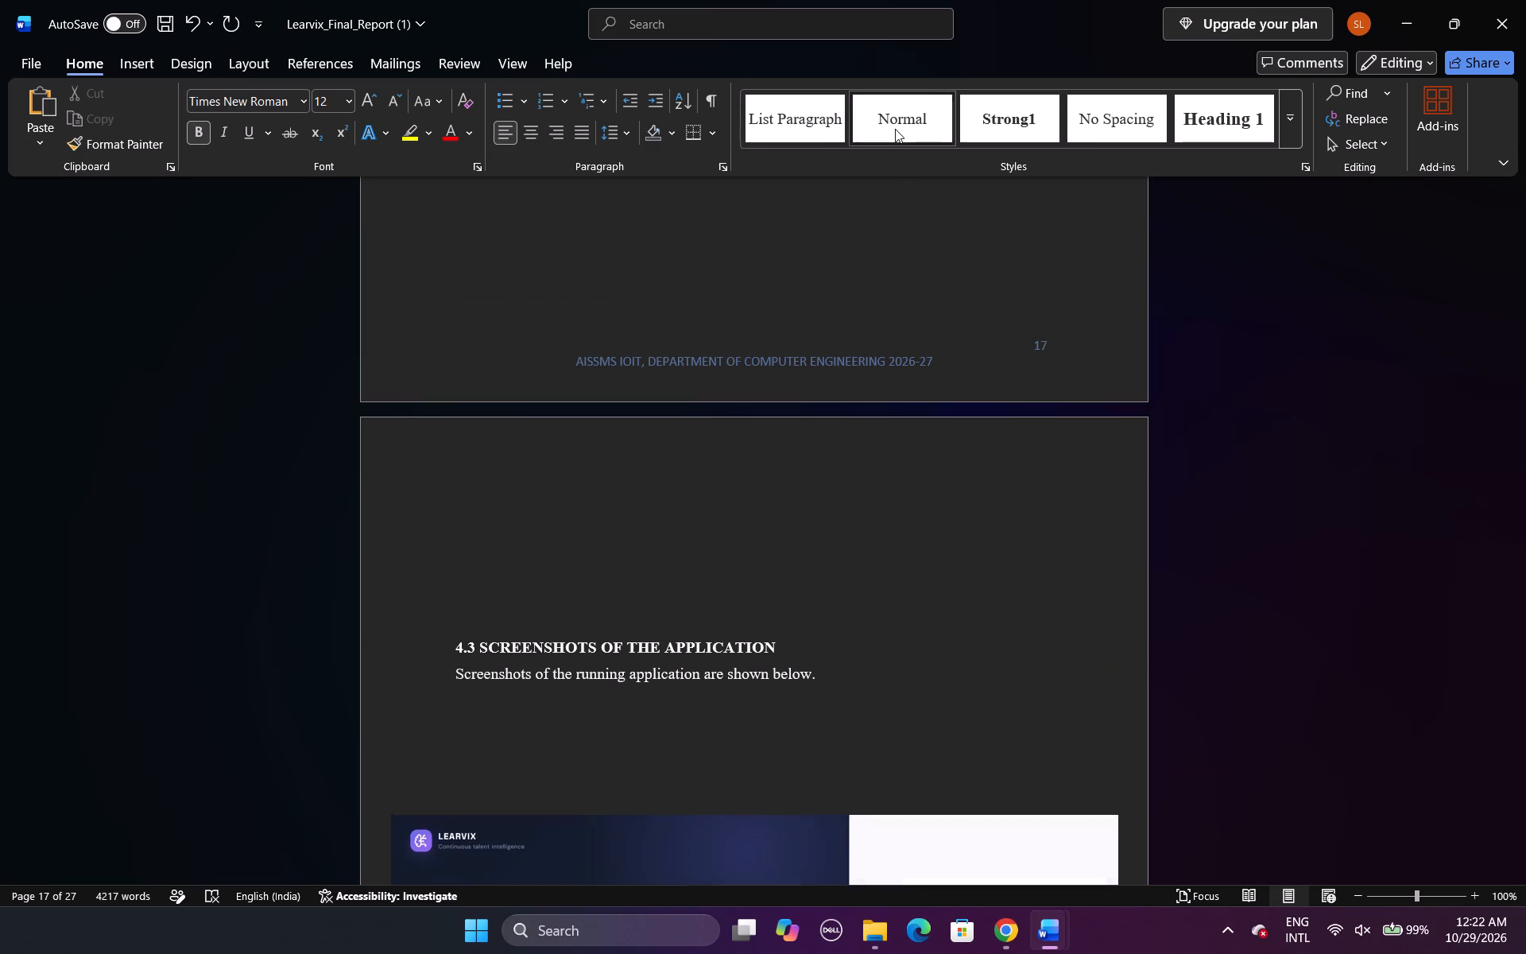
drag(486, 538, 455, 485)
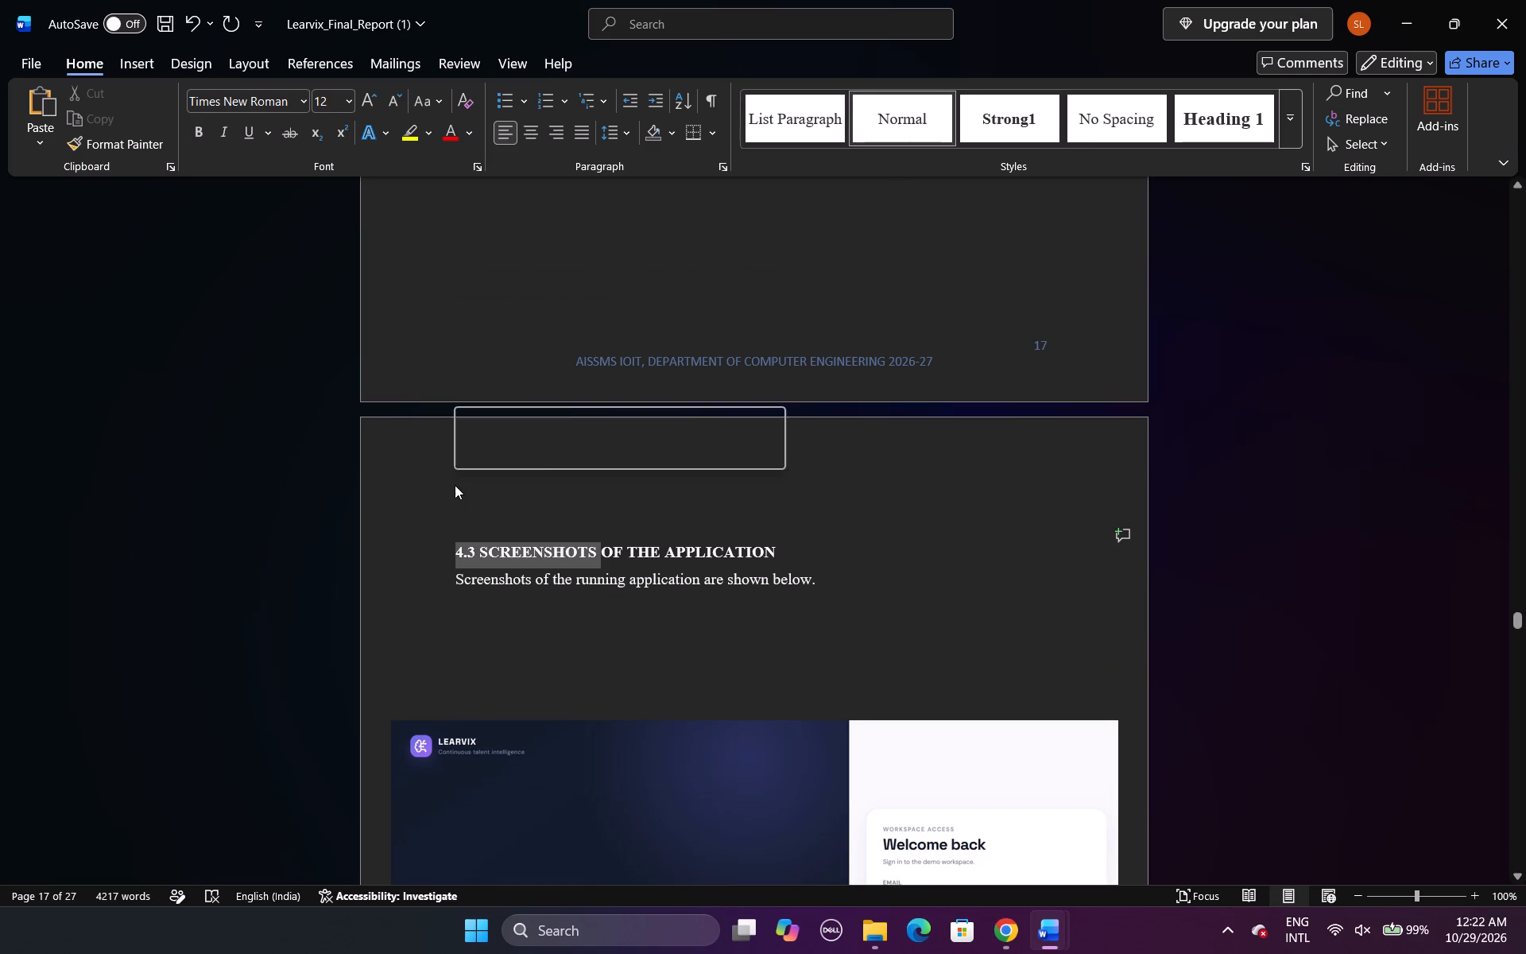
double_click(459, 513)
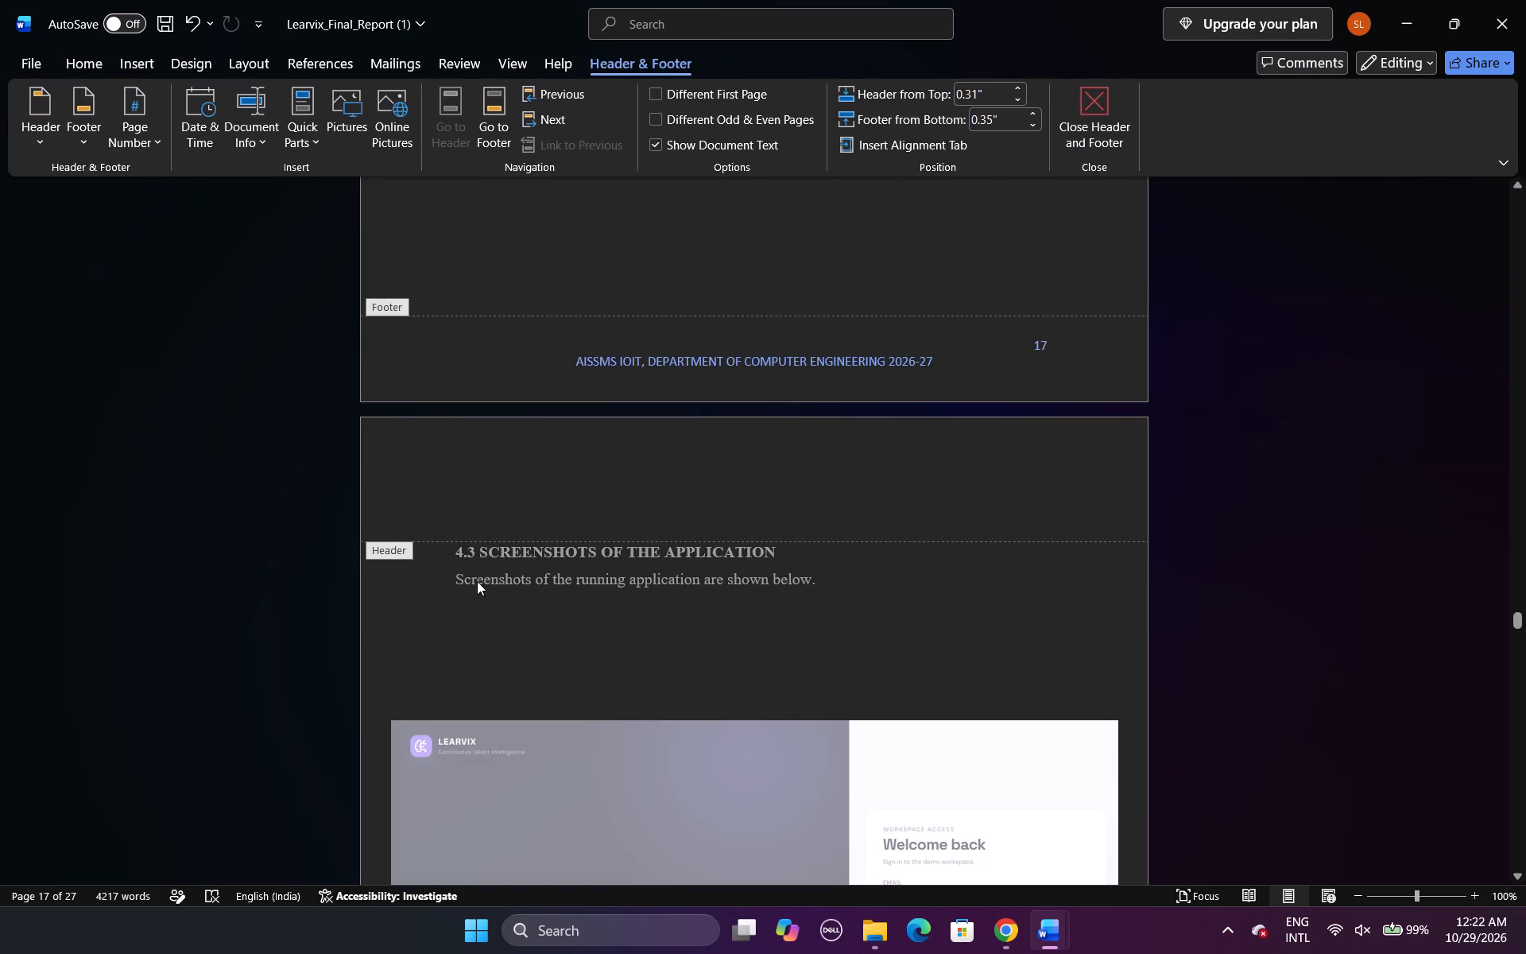
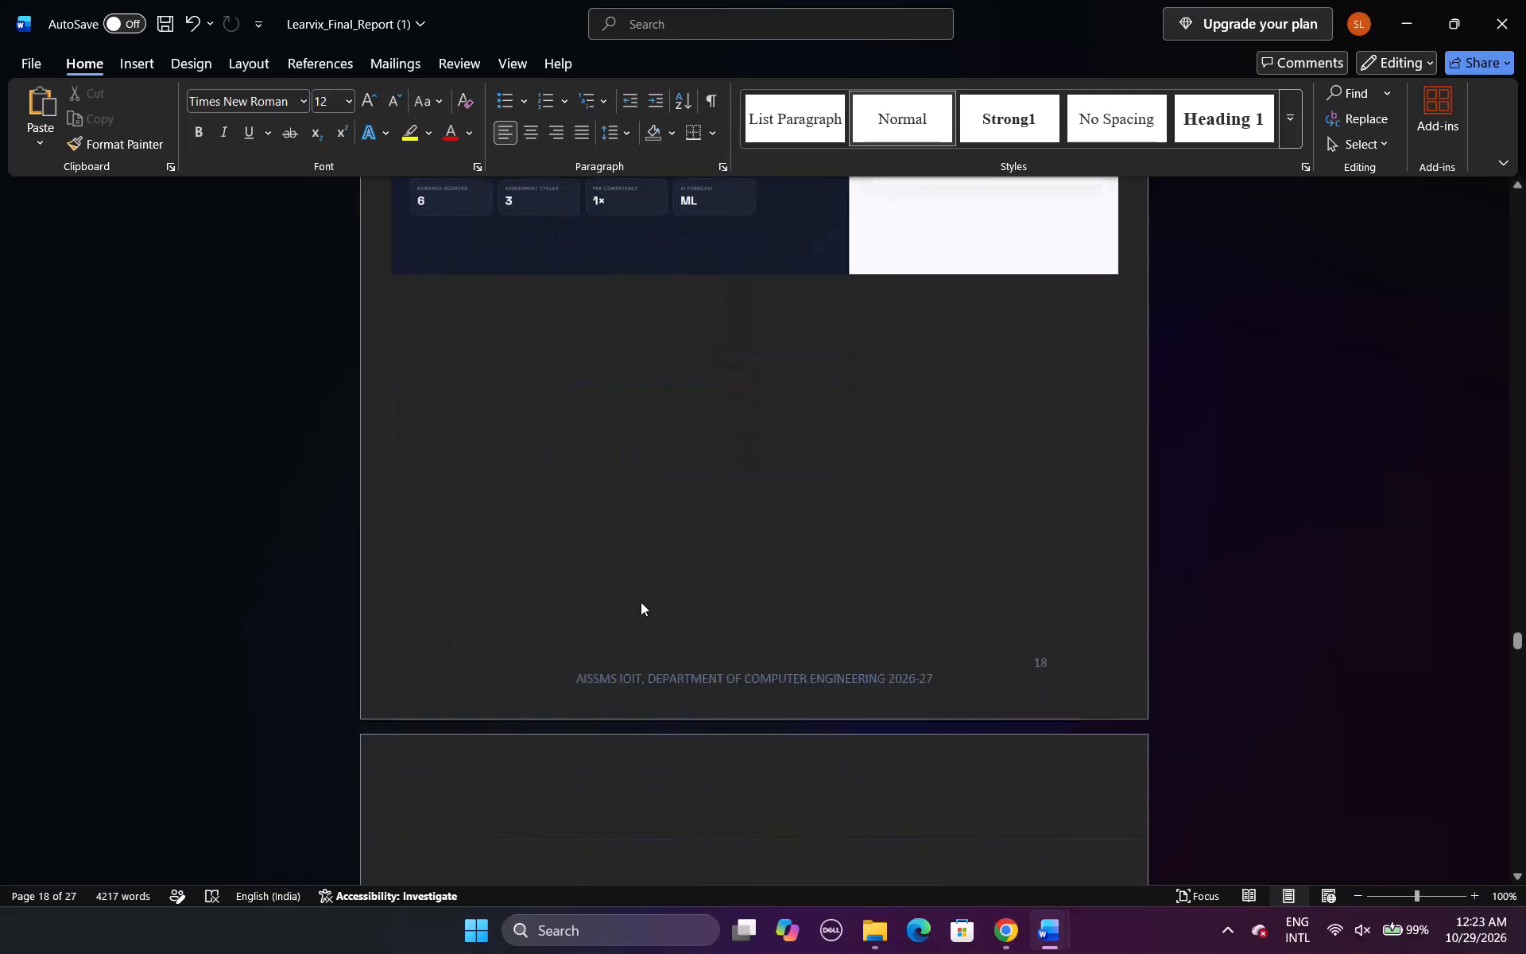
Enlarge the Talent Overview screenshot on page 19 to about the width of the Employees screenshot below it.
scroll(641, 602, down, 2)
scroll(641, 602, up, 1)
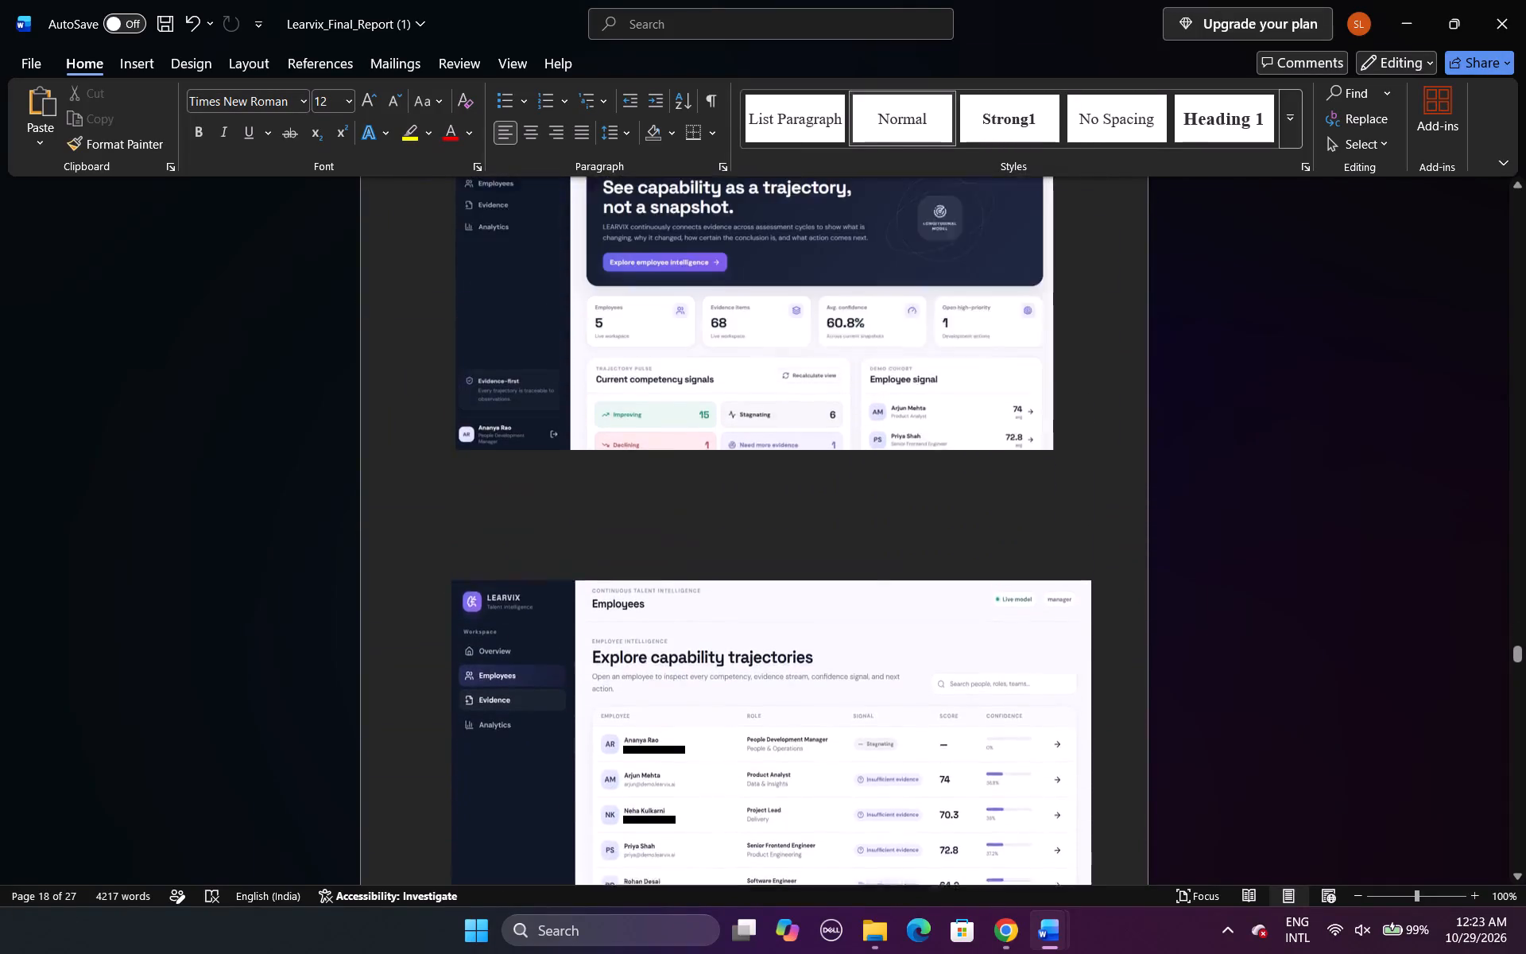
click(801, 393)
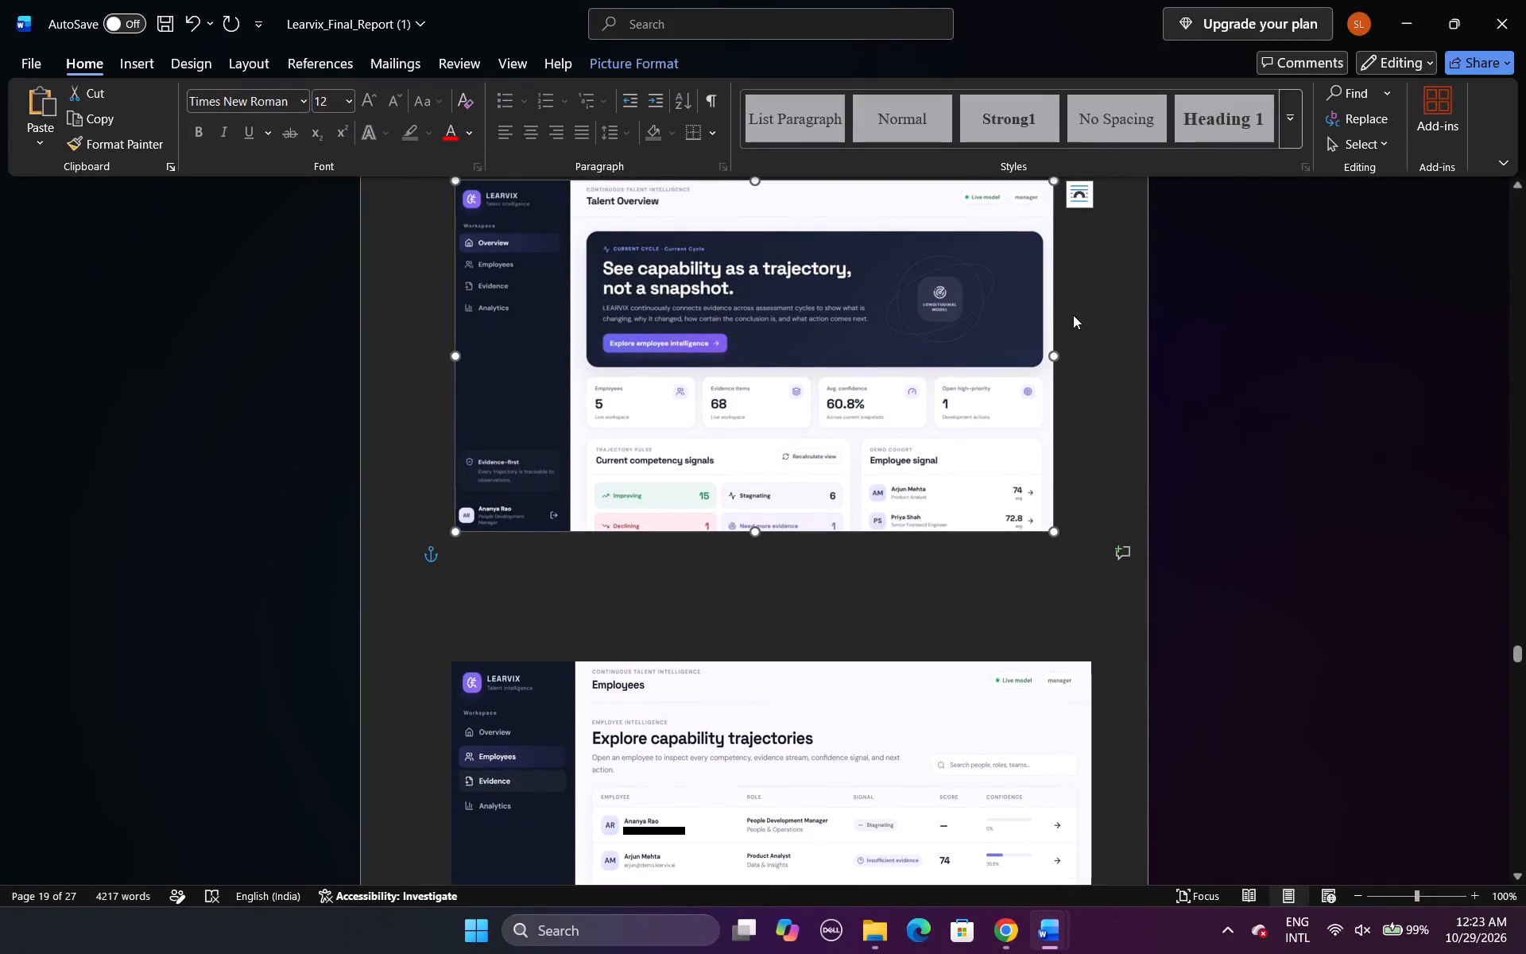
drag(1052, 533, 1083, 556)
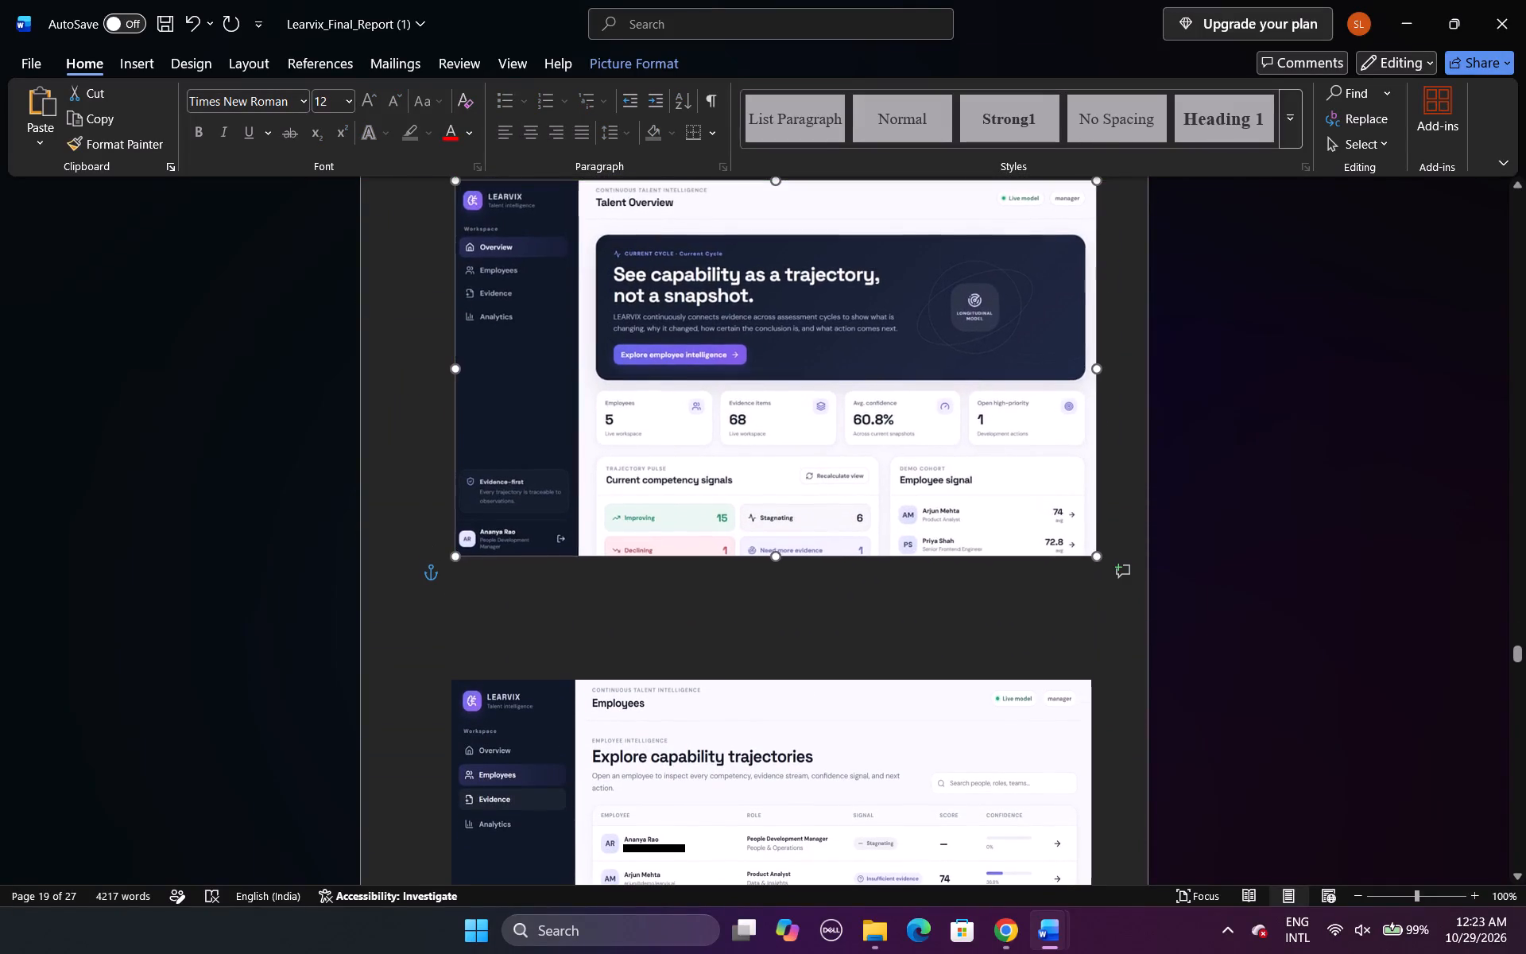
Delete the blank page 20 that follows the Employees screenshot.
scroll(1053, 665, down, 6)
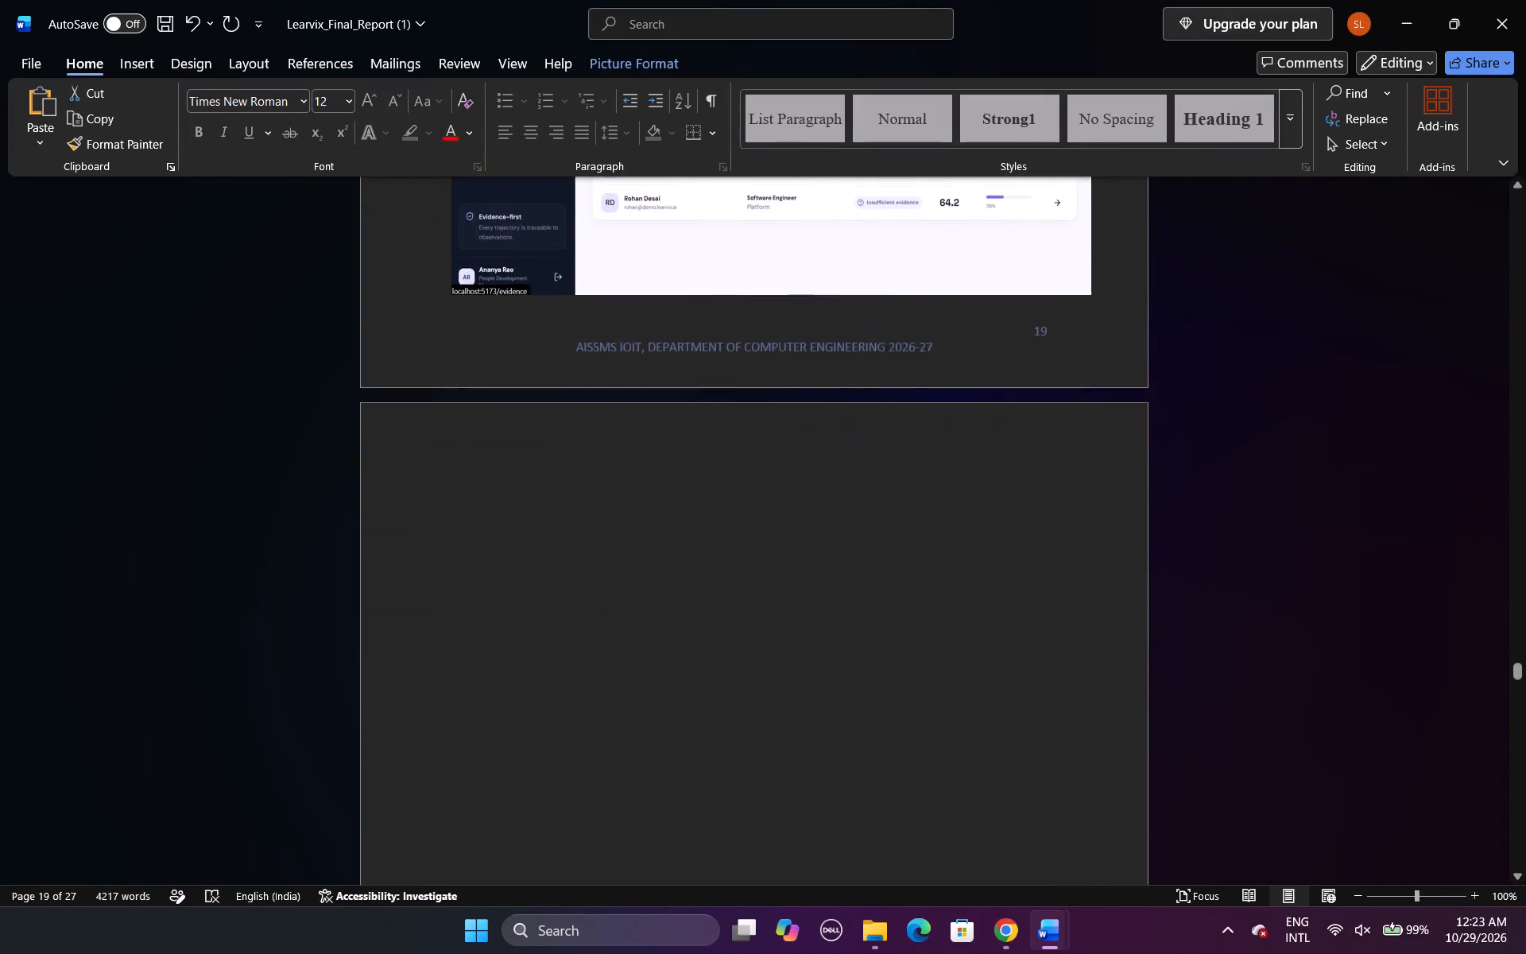
scroll(1053, 665, down, 5)
scroll(916, 565, up, 1)
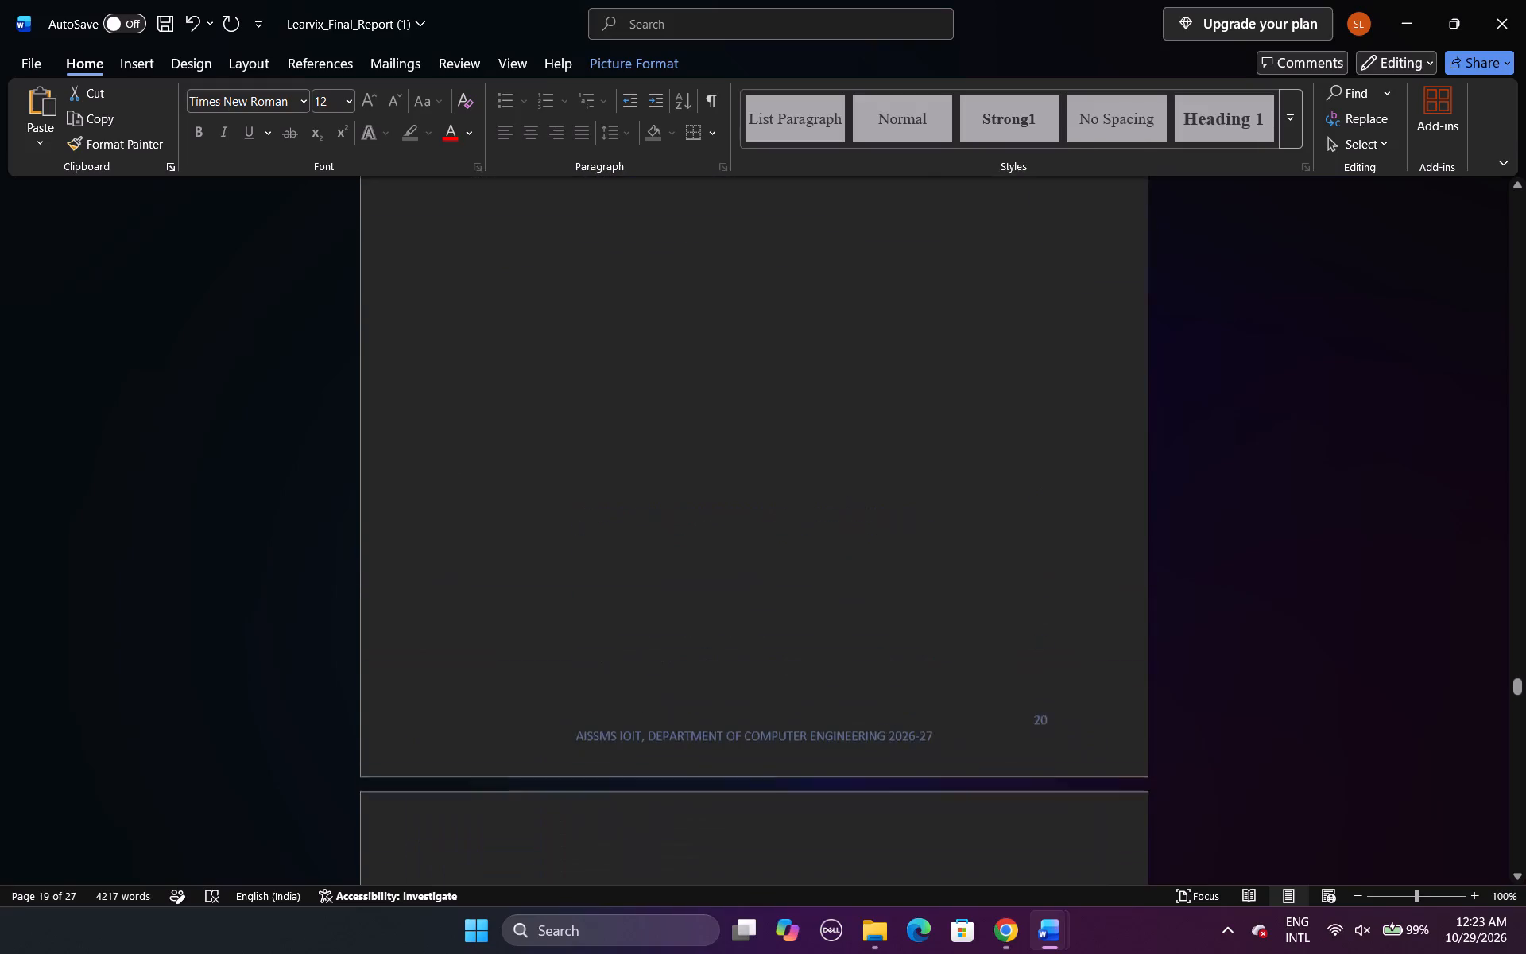
click(846, 570)
scroll(846, 570, up, 2)
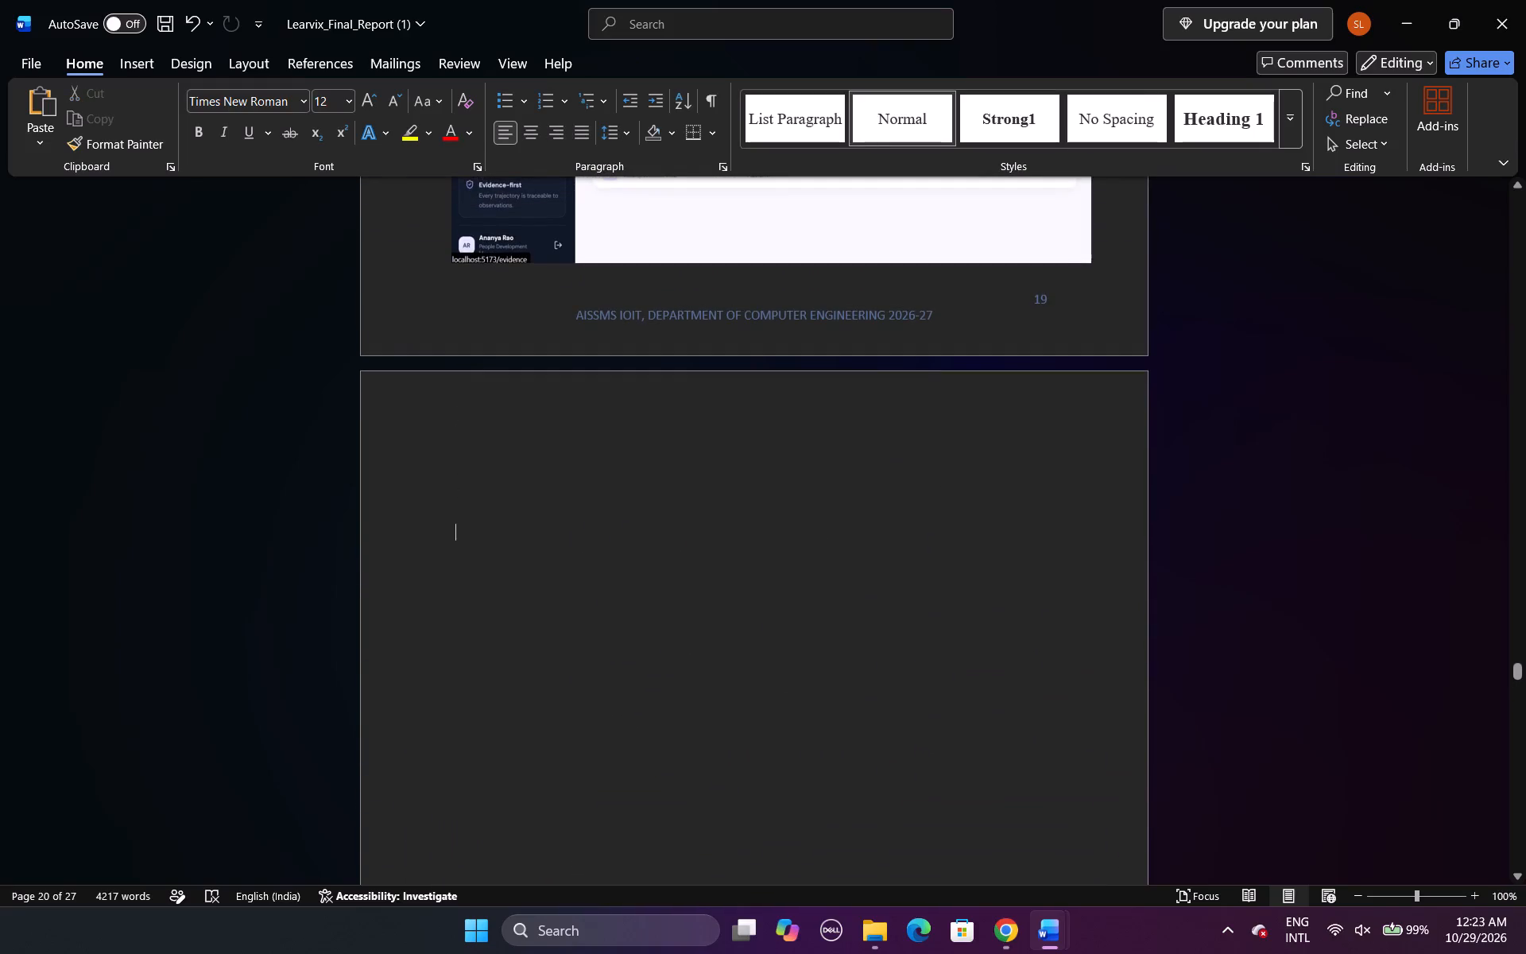
key(BackSpace)
key(BackSpace)
Remove the spade symbol in front of the "1. ABSTRACT" heading and save the report.
scroll(846, 570, up, 2)
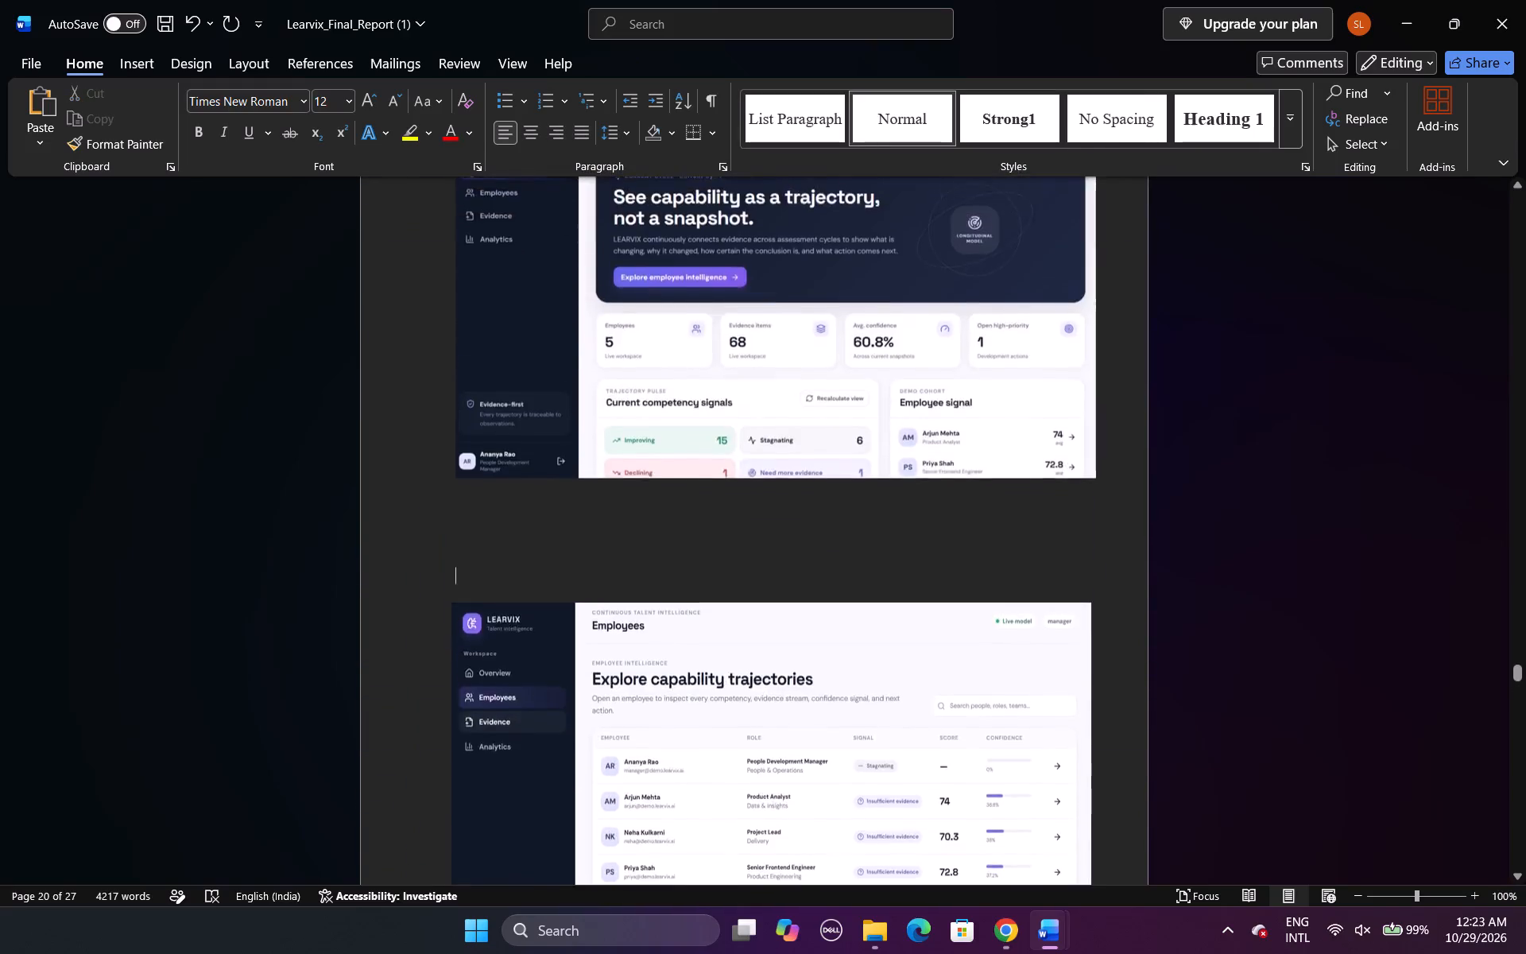
scroll(846, 570, up, 10)
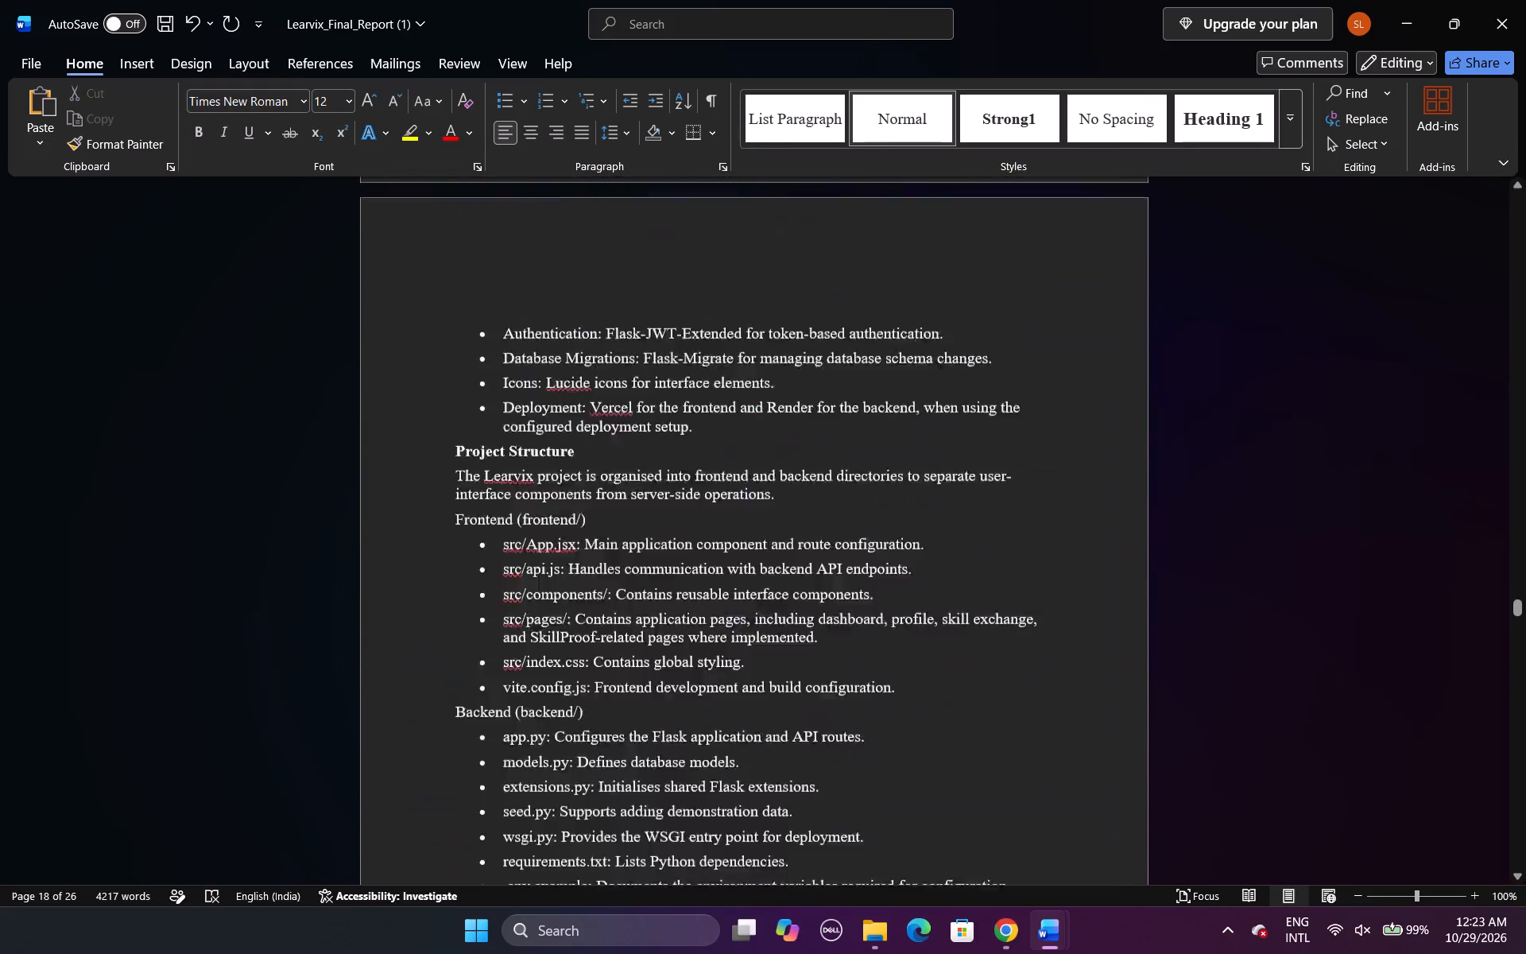
scroll(846, 570, up, 11)
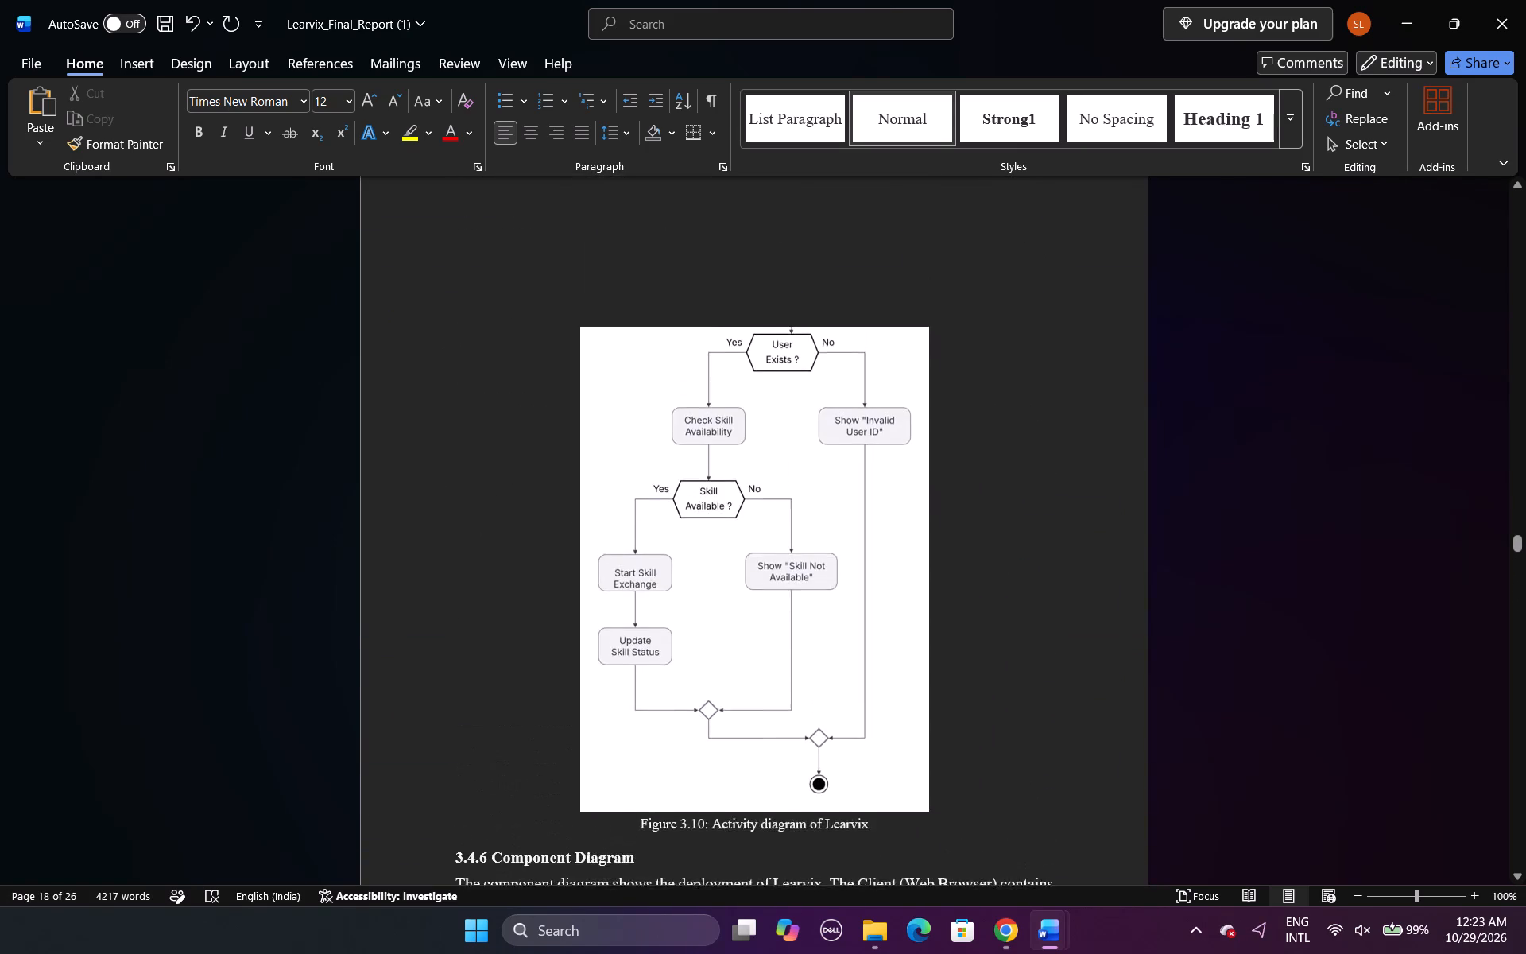
scroll(846, 570, up, 20)
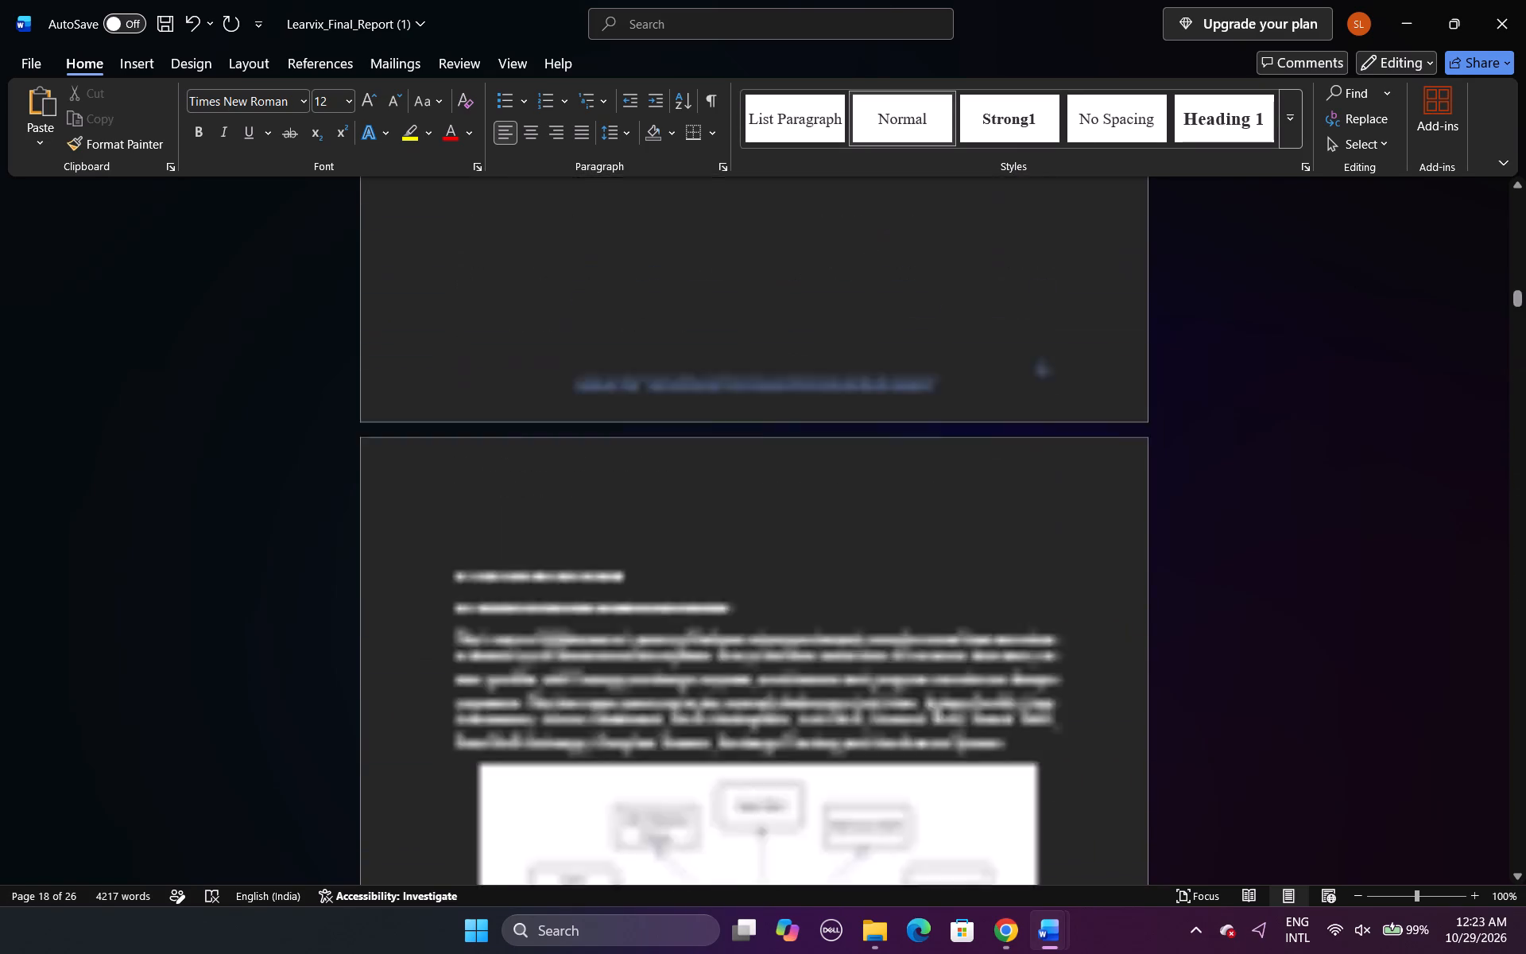
scroll(846, 570, up, 14)
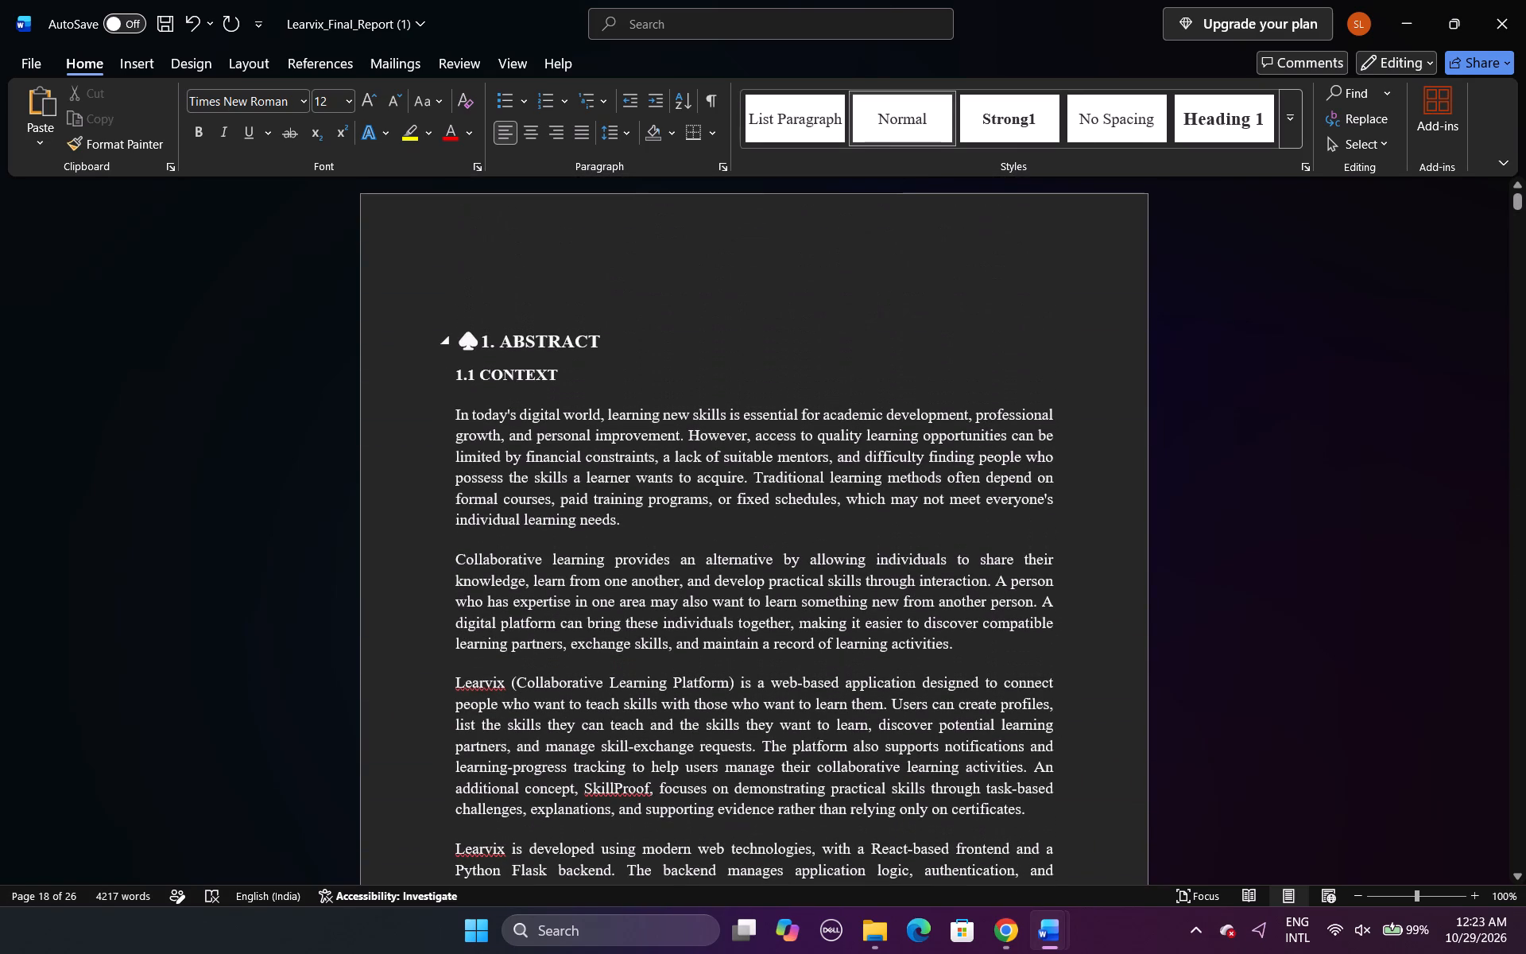
click(477, 341)
key(BackSpace)
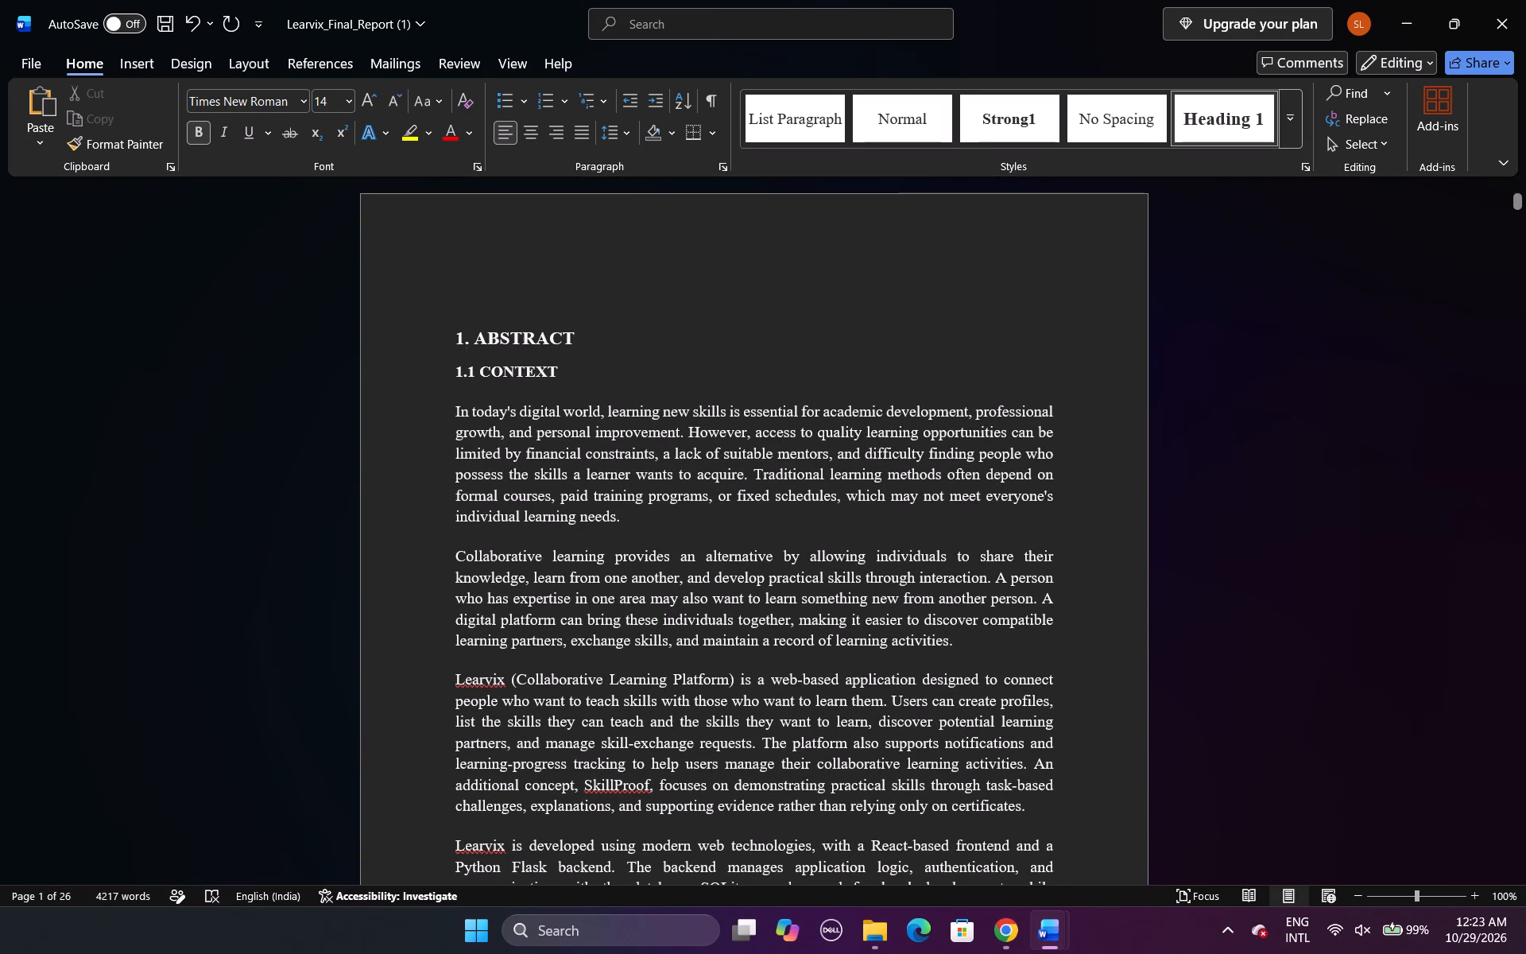
key(ctrl+s)
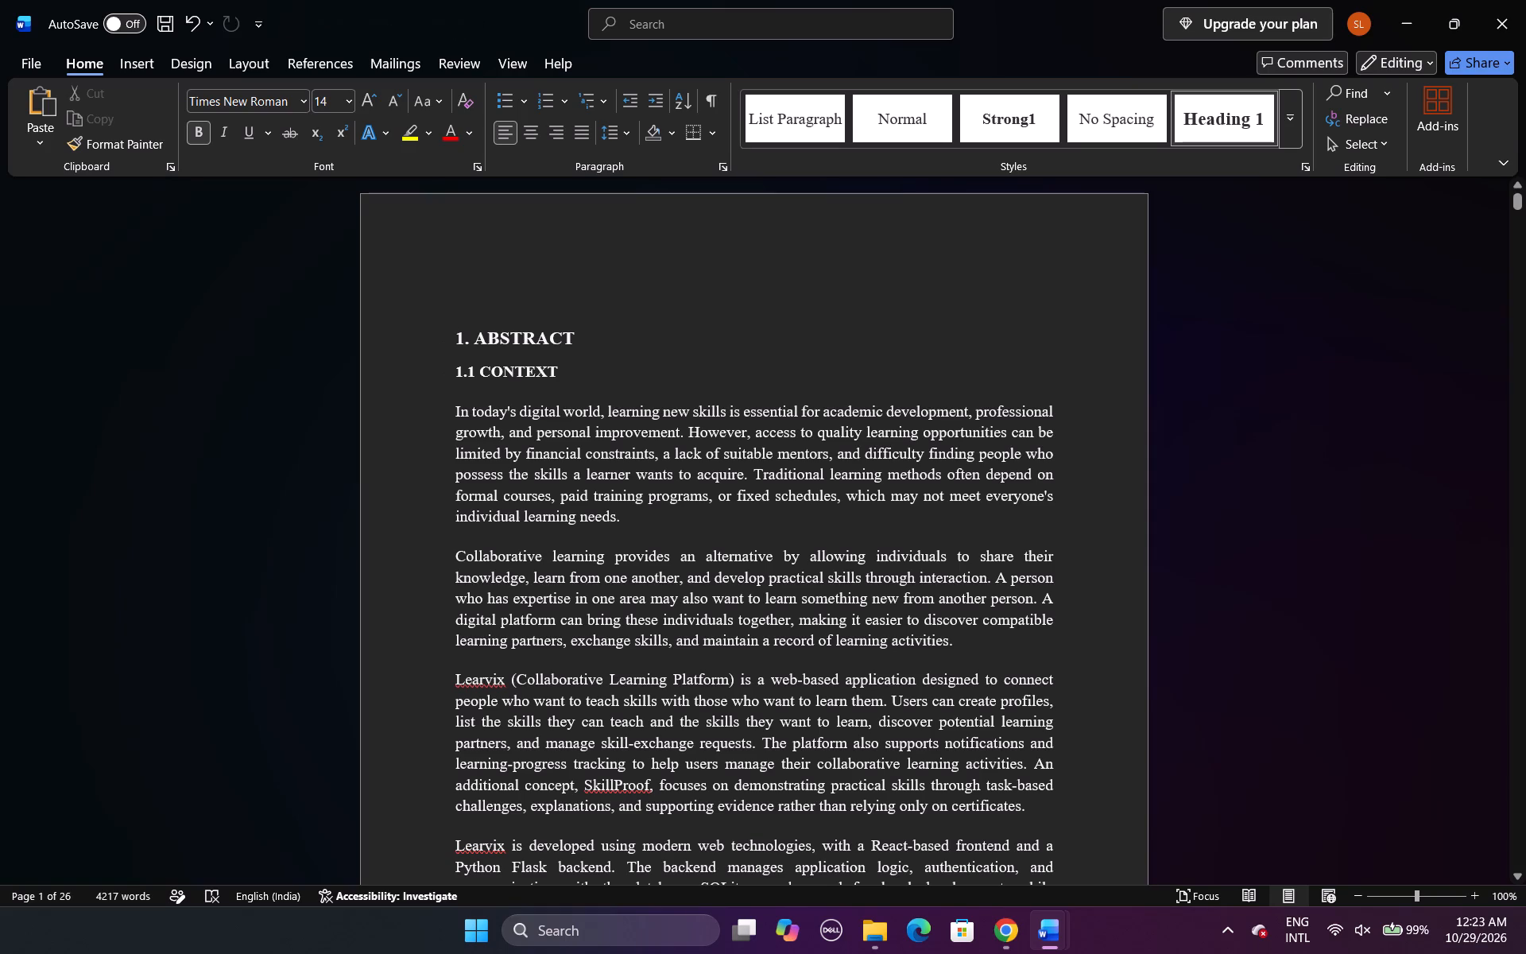
Compare the Index page numbers in the front-matter document with the page numbers of the report's final chapters.
scroll(623, 577, down, 20)
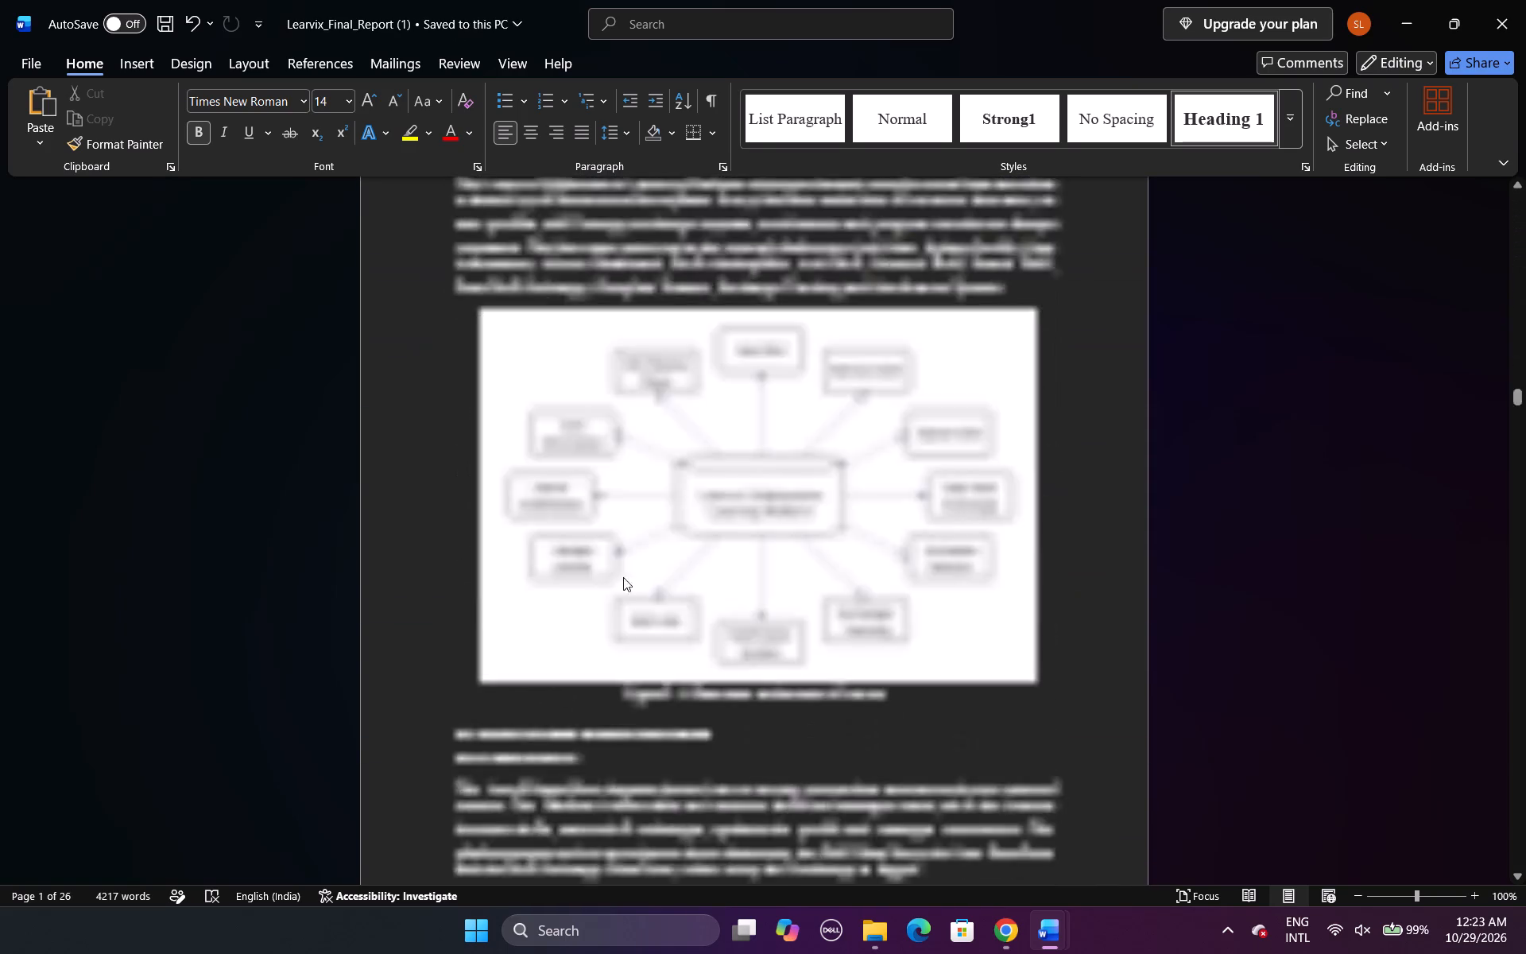
scroll(623, 577, down, 19)
scroll(623, 577, right, 1)
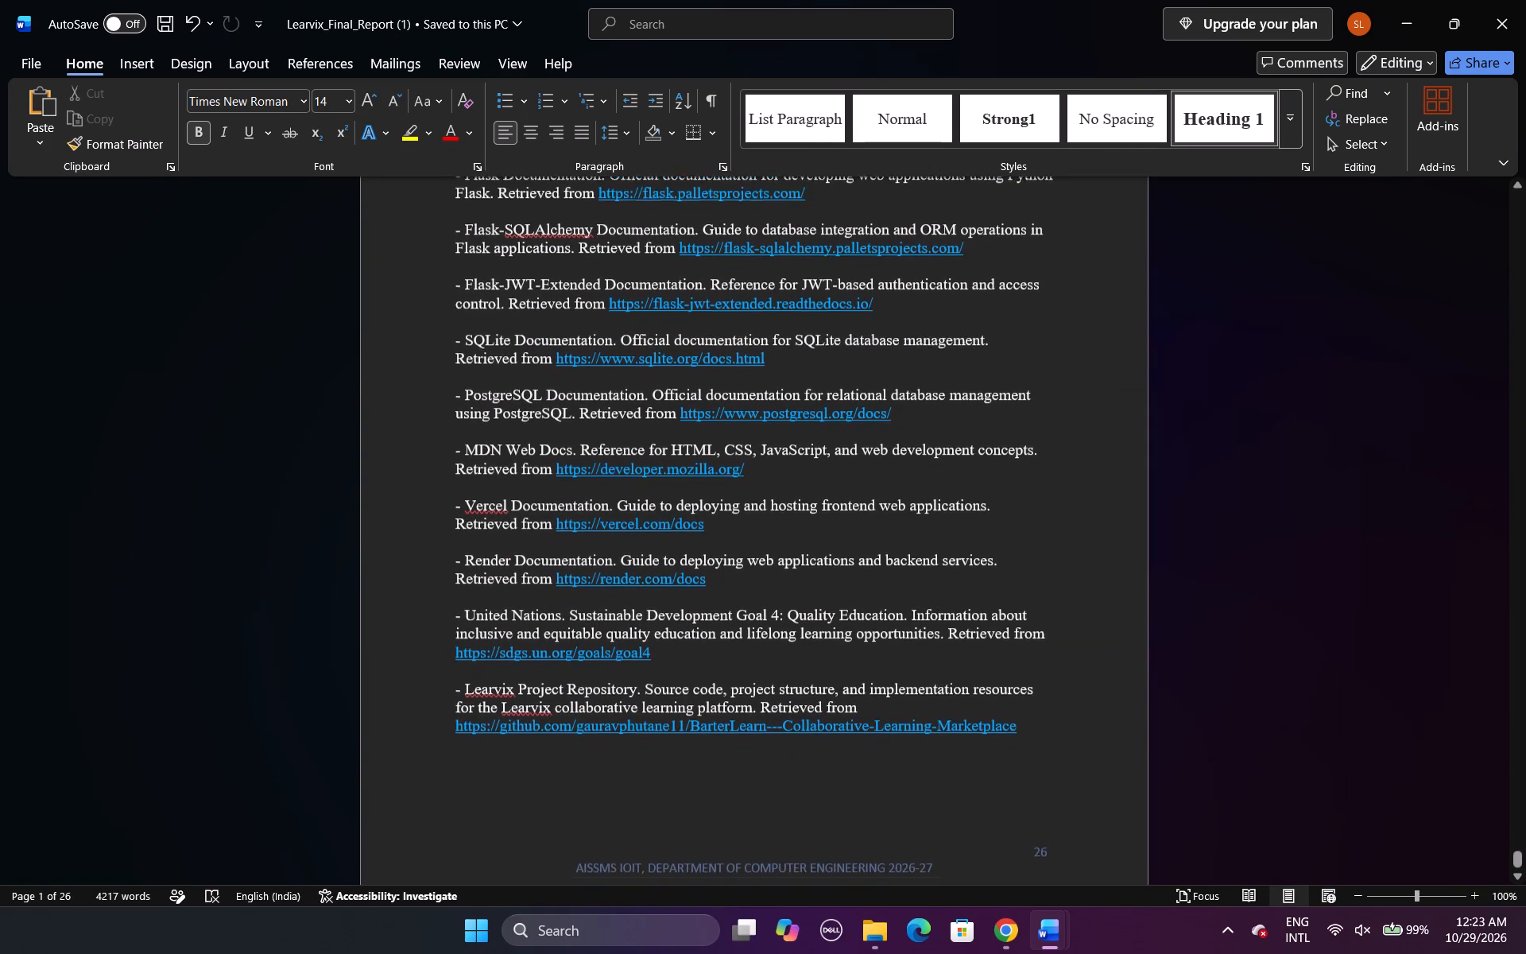
scroll(623, 577, right, 1)
click(959, 831)
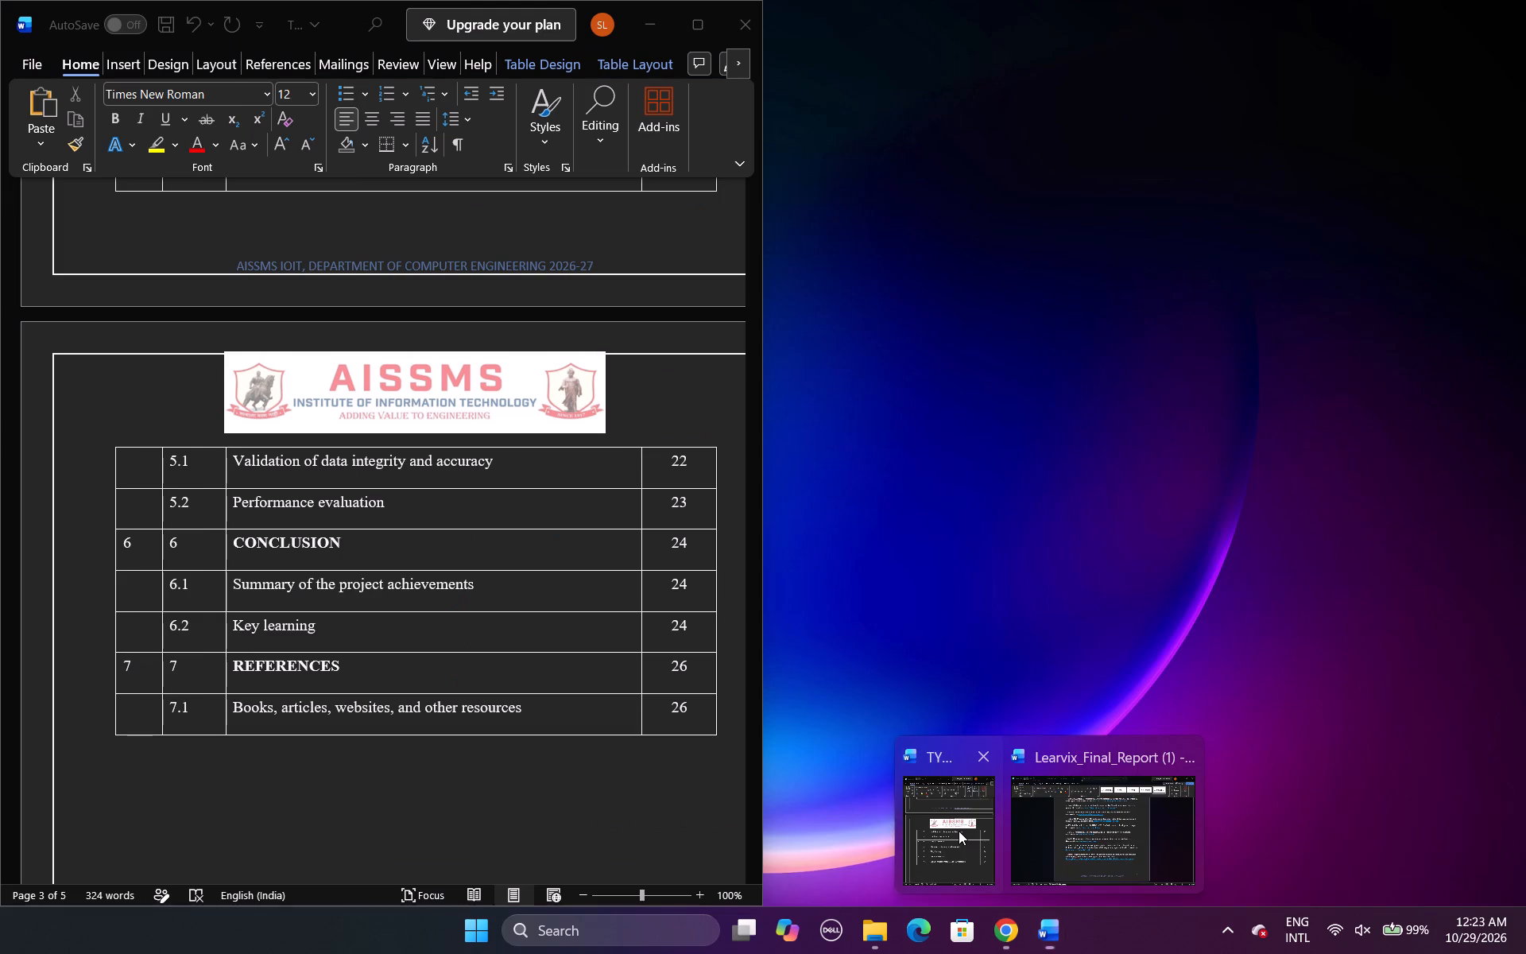
scroll(583, 647, down, 1)
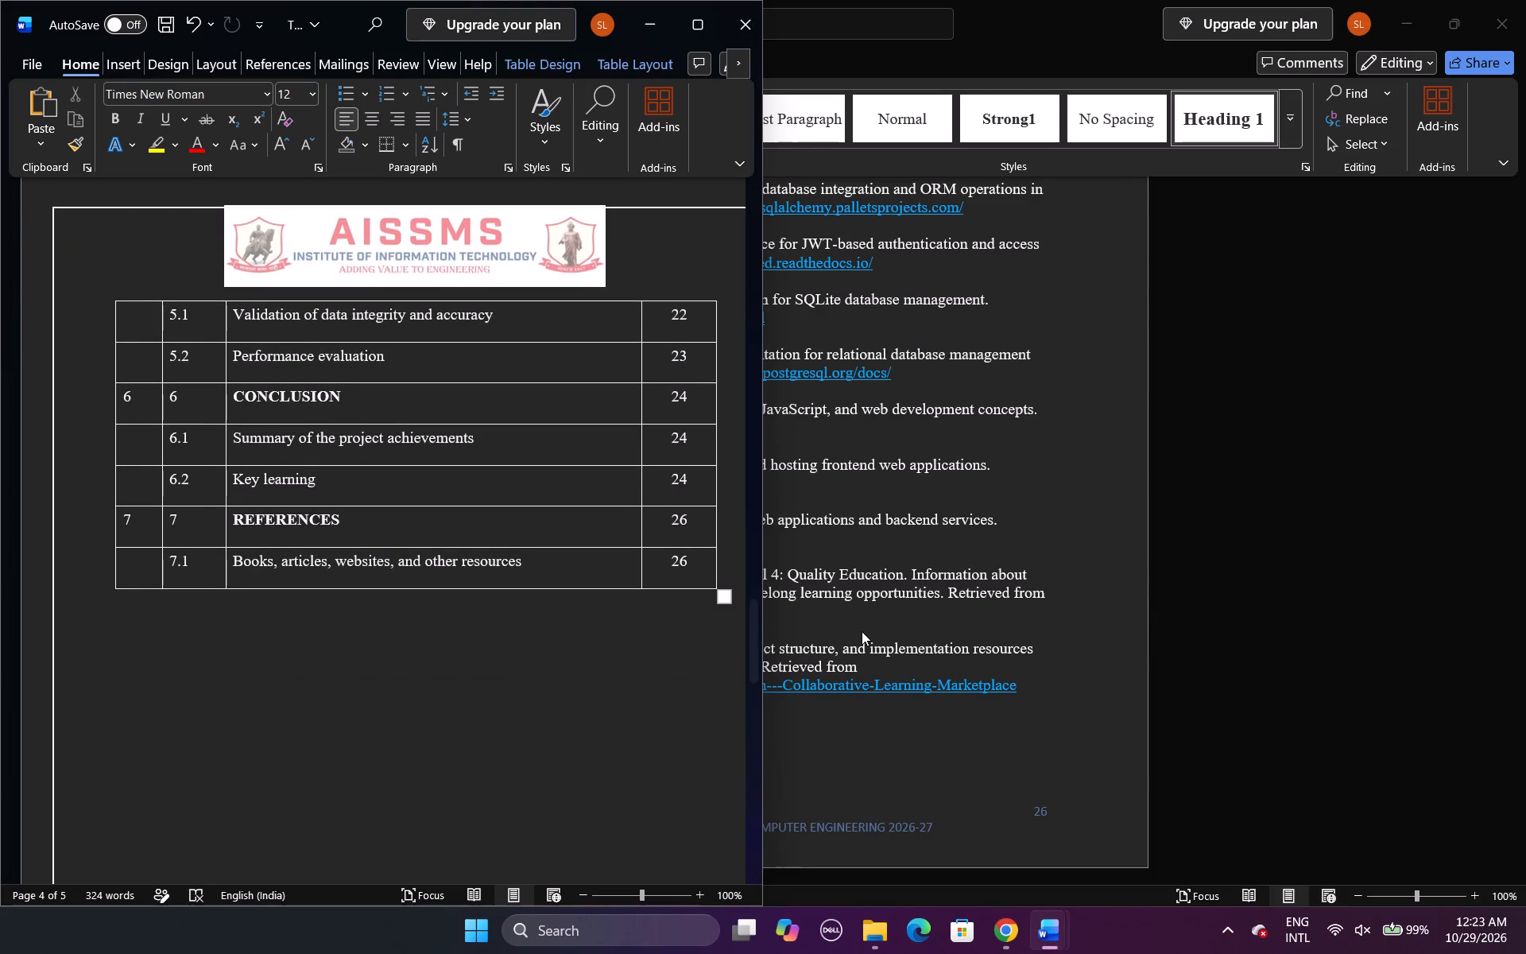
scroll(862, 631, up, 5)
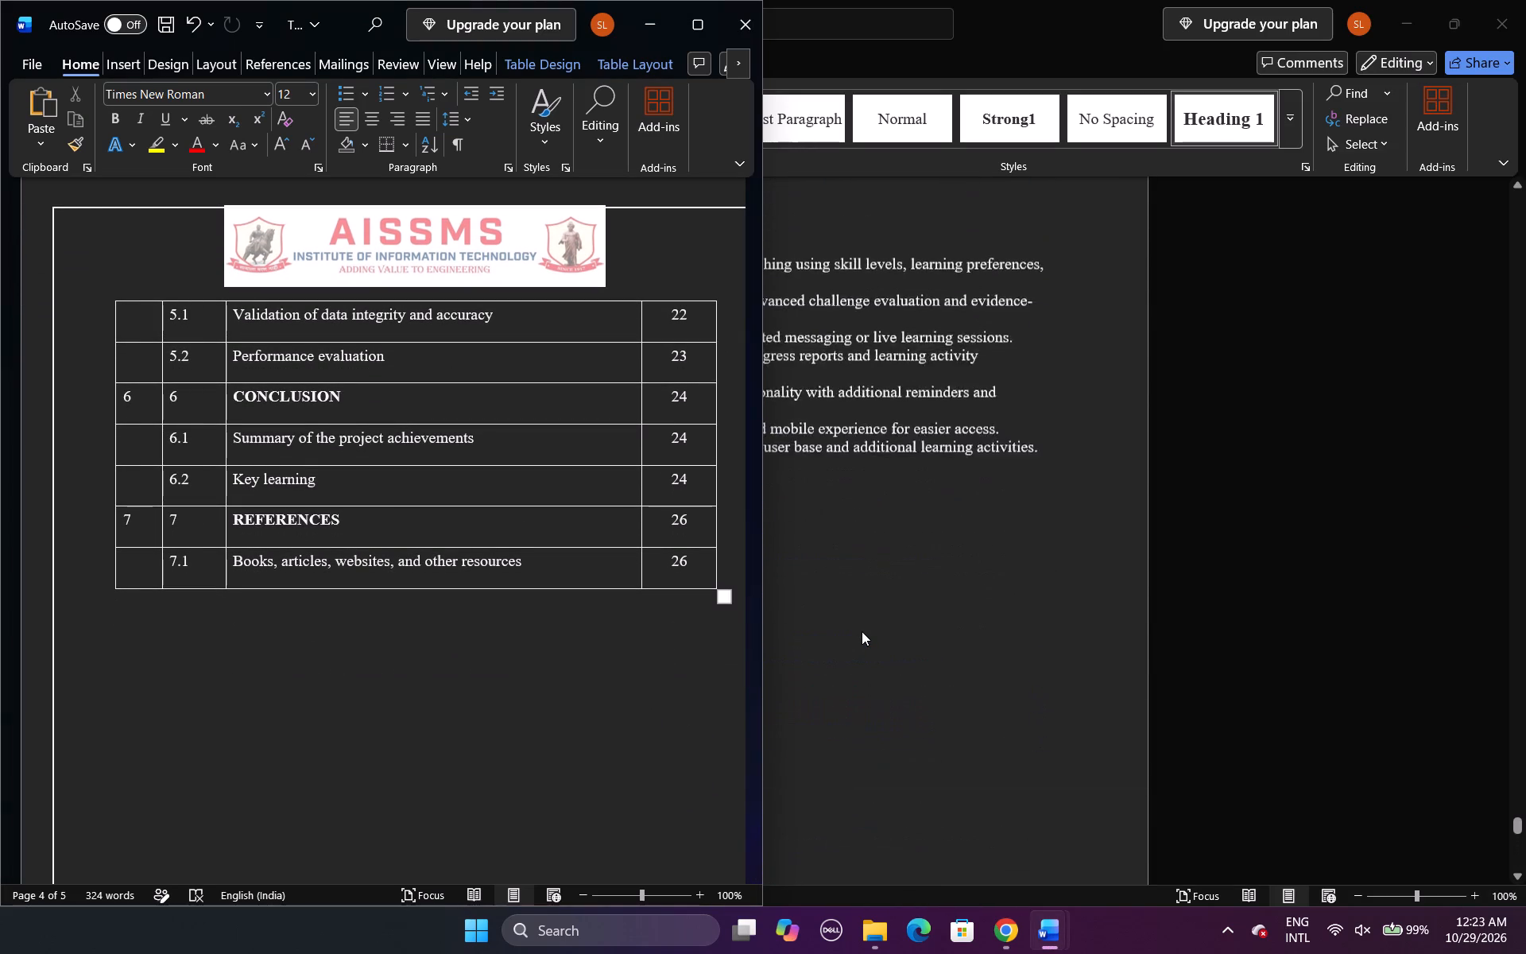
scroll(862, 631, up, 6)
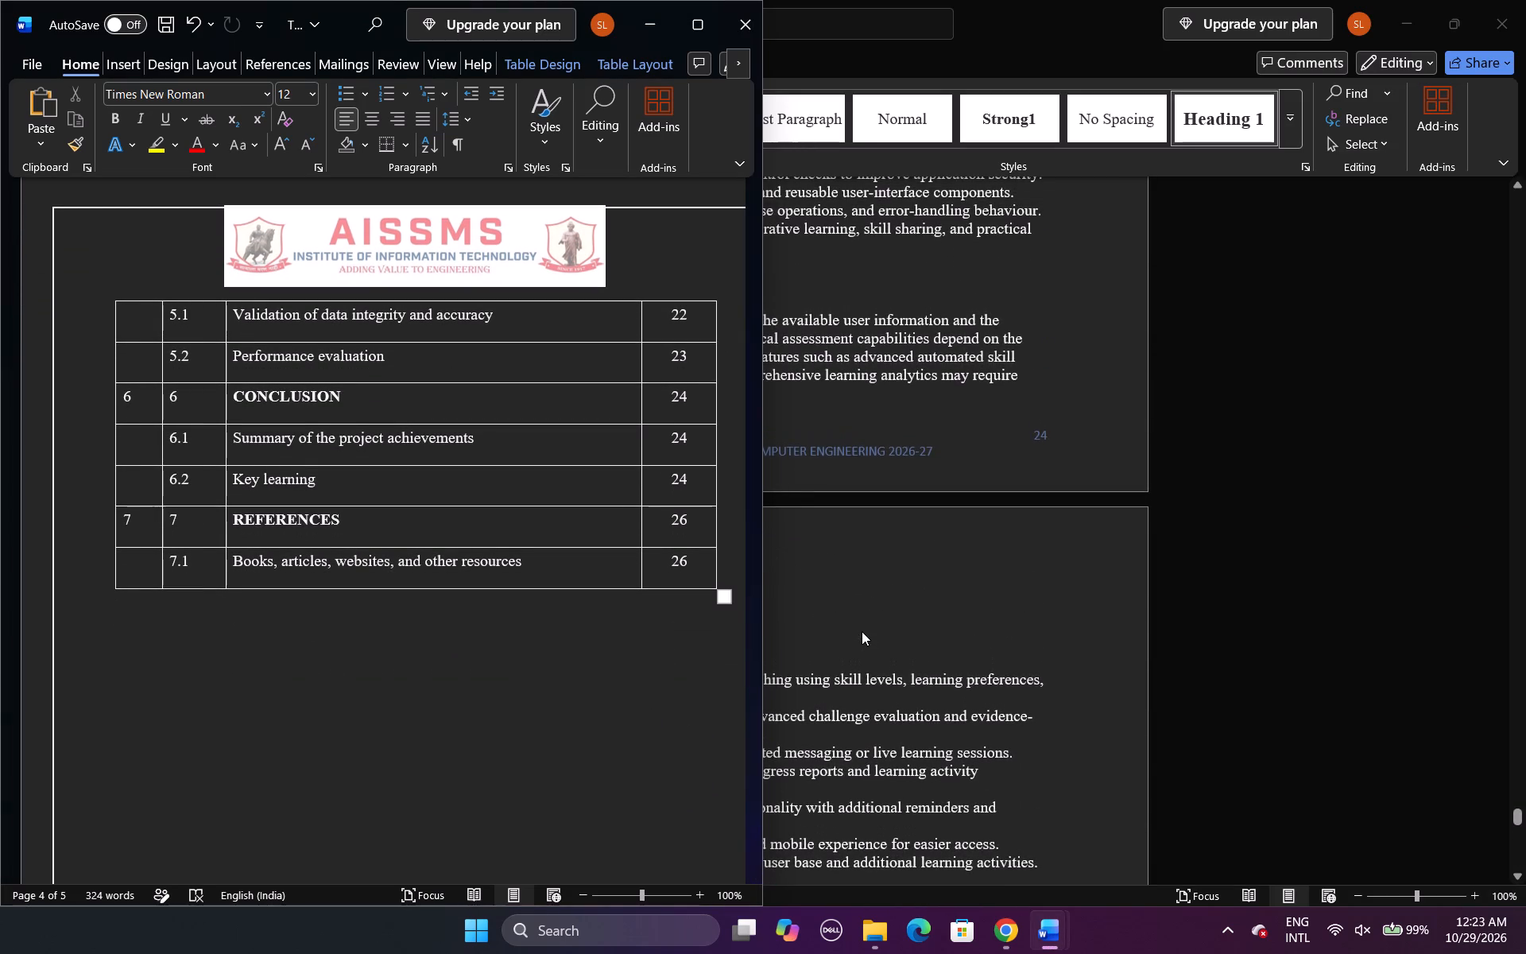
scroll(862, 631, up, 1)
scroll(563, 629, up, 7)
scroll(563, 629, down, 3)
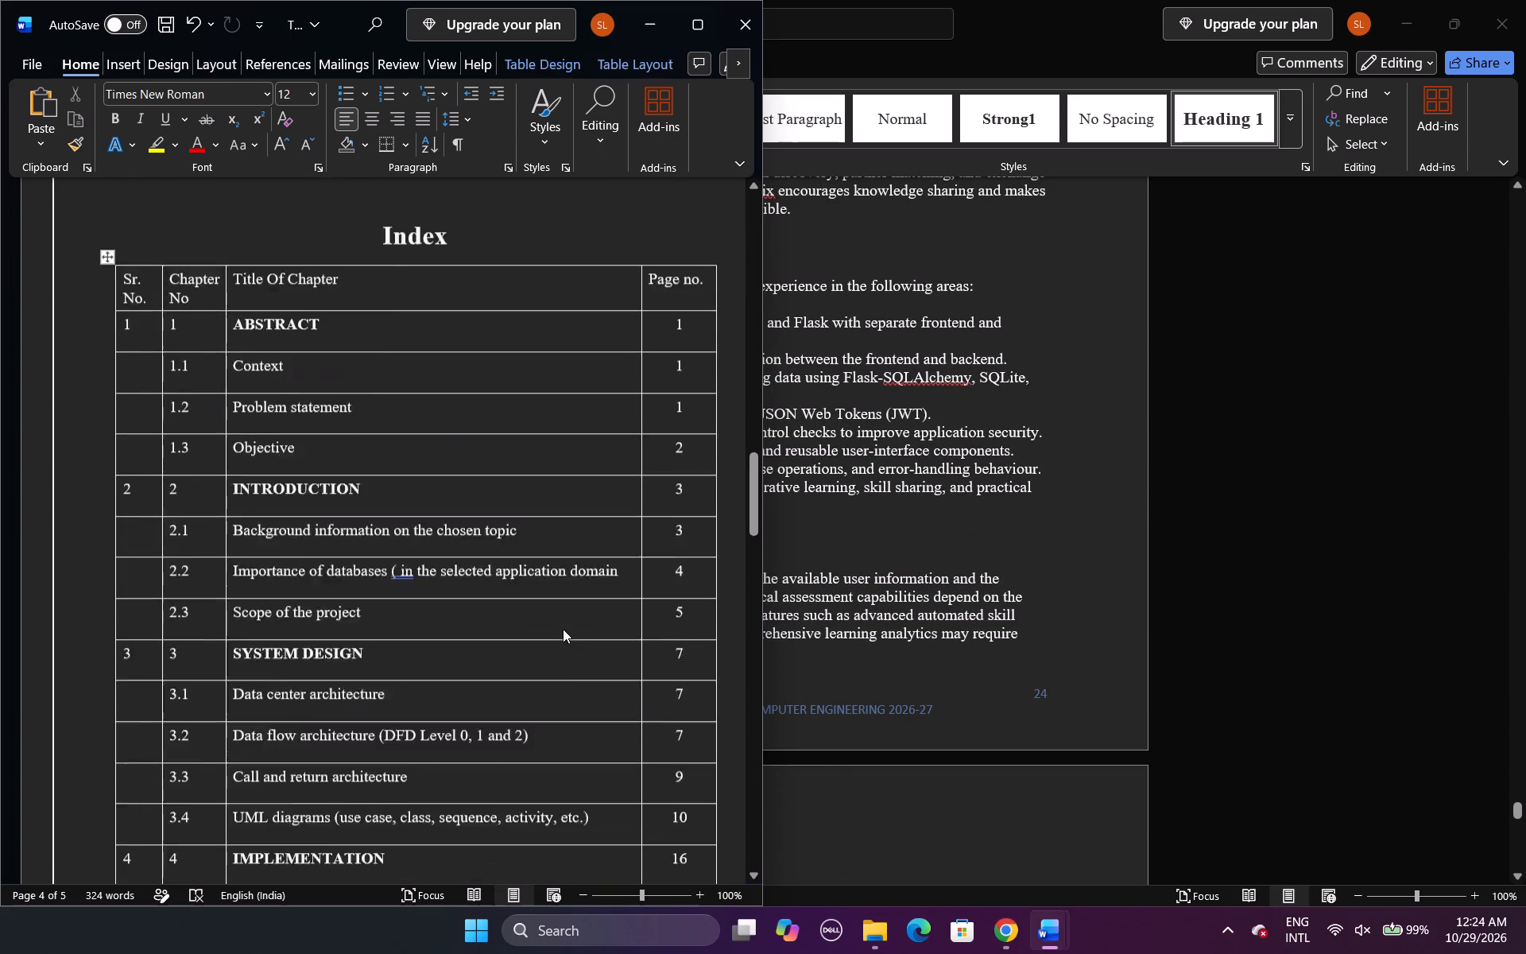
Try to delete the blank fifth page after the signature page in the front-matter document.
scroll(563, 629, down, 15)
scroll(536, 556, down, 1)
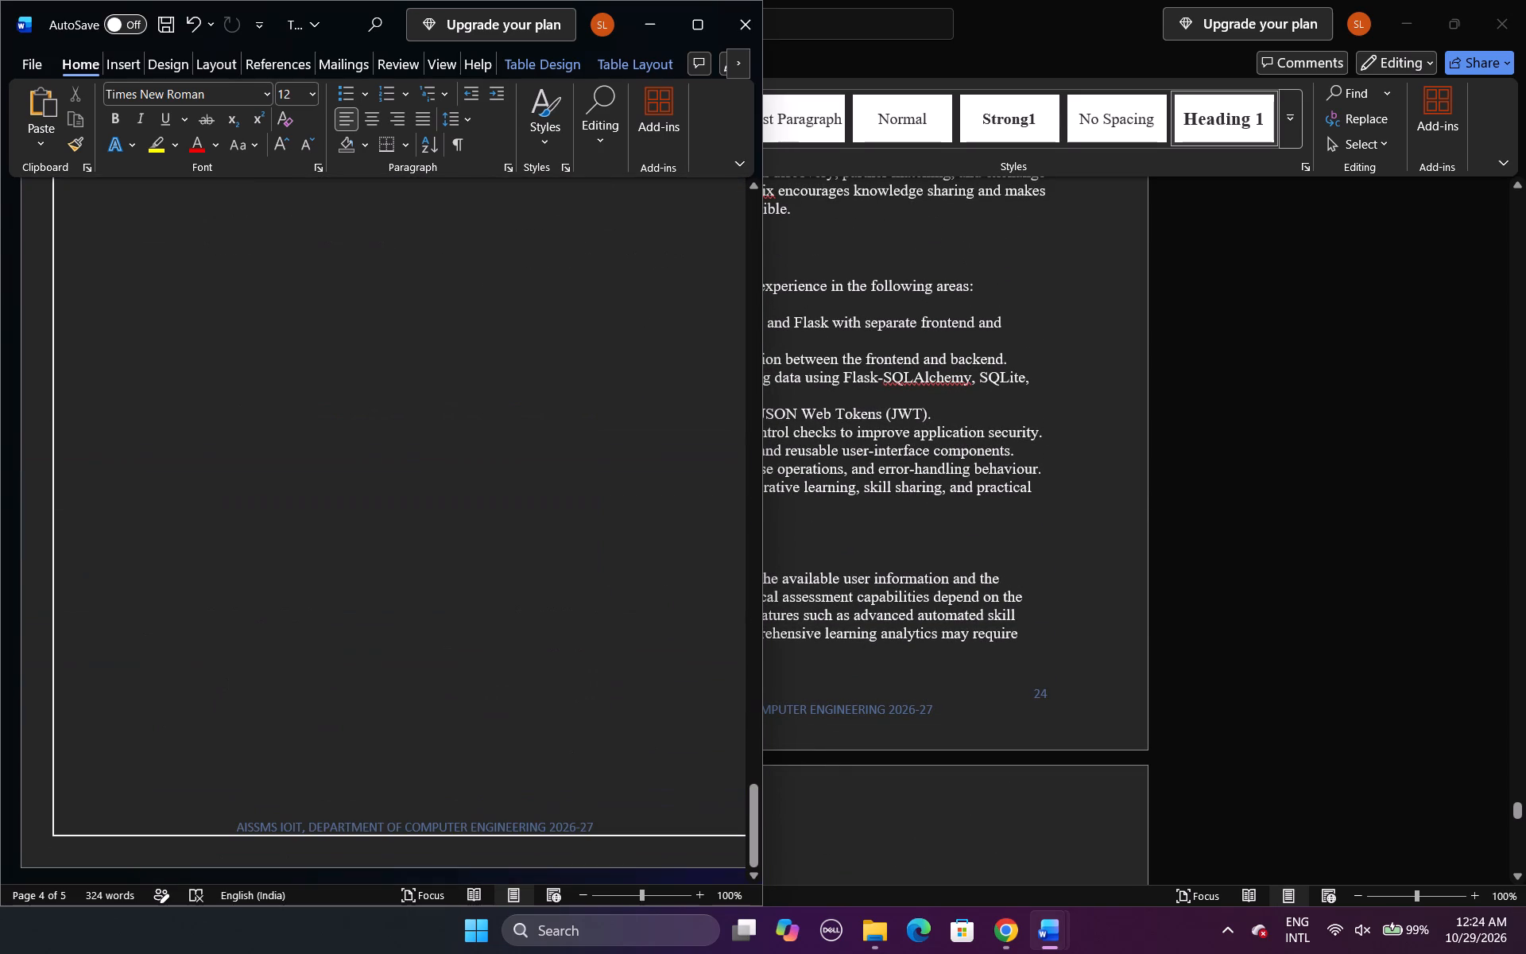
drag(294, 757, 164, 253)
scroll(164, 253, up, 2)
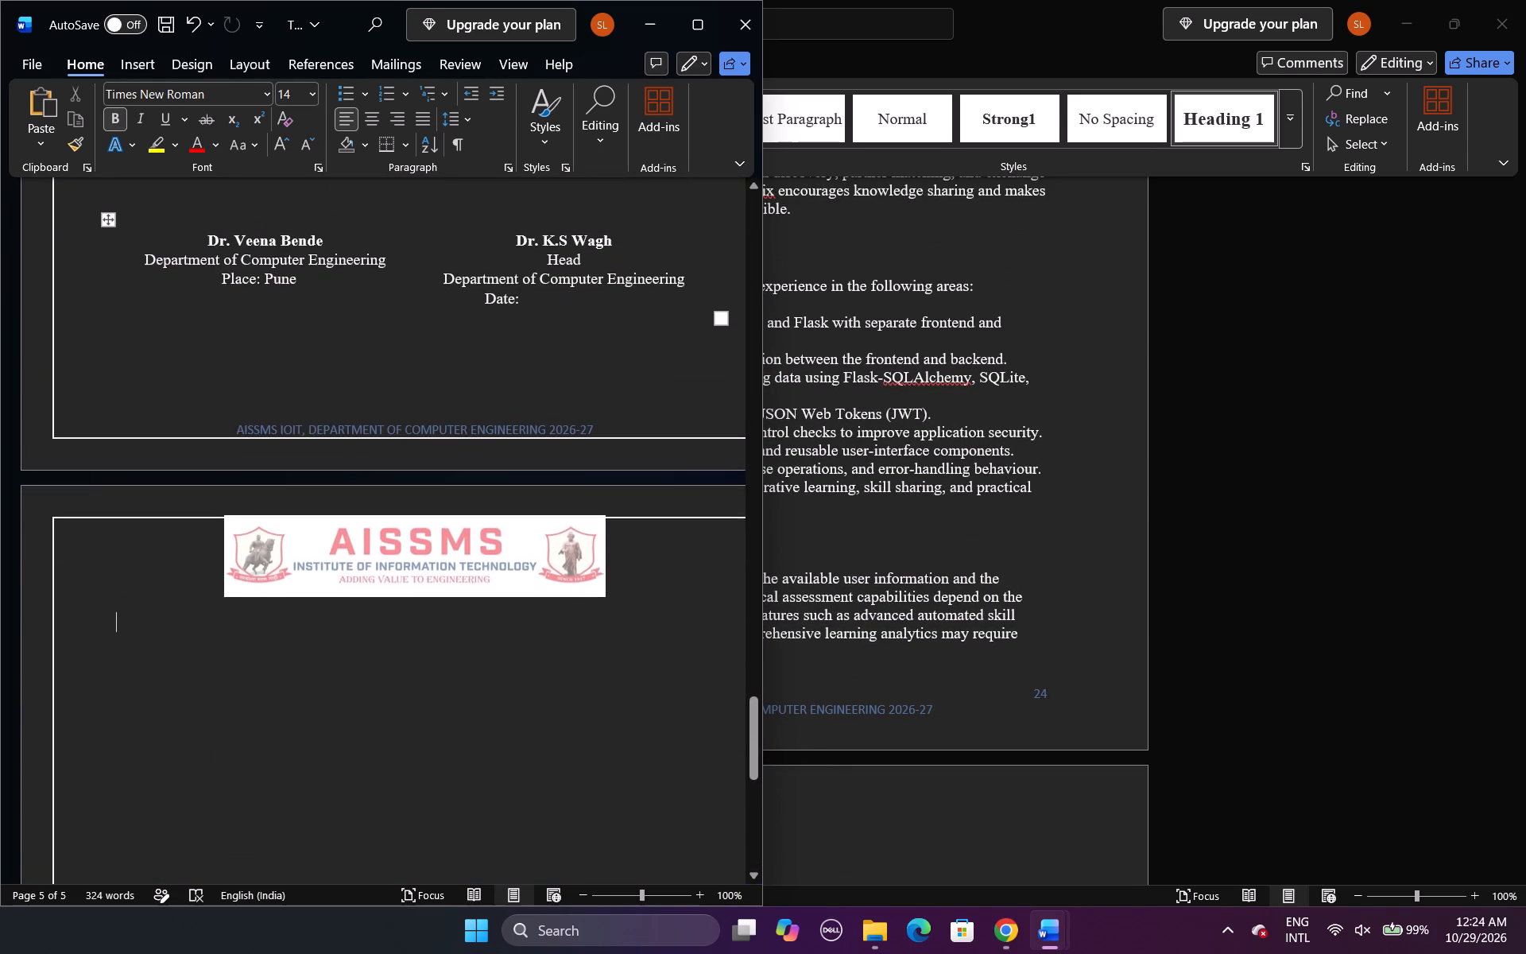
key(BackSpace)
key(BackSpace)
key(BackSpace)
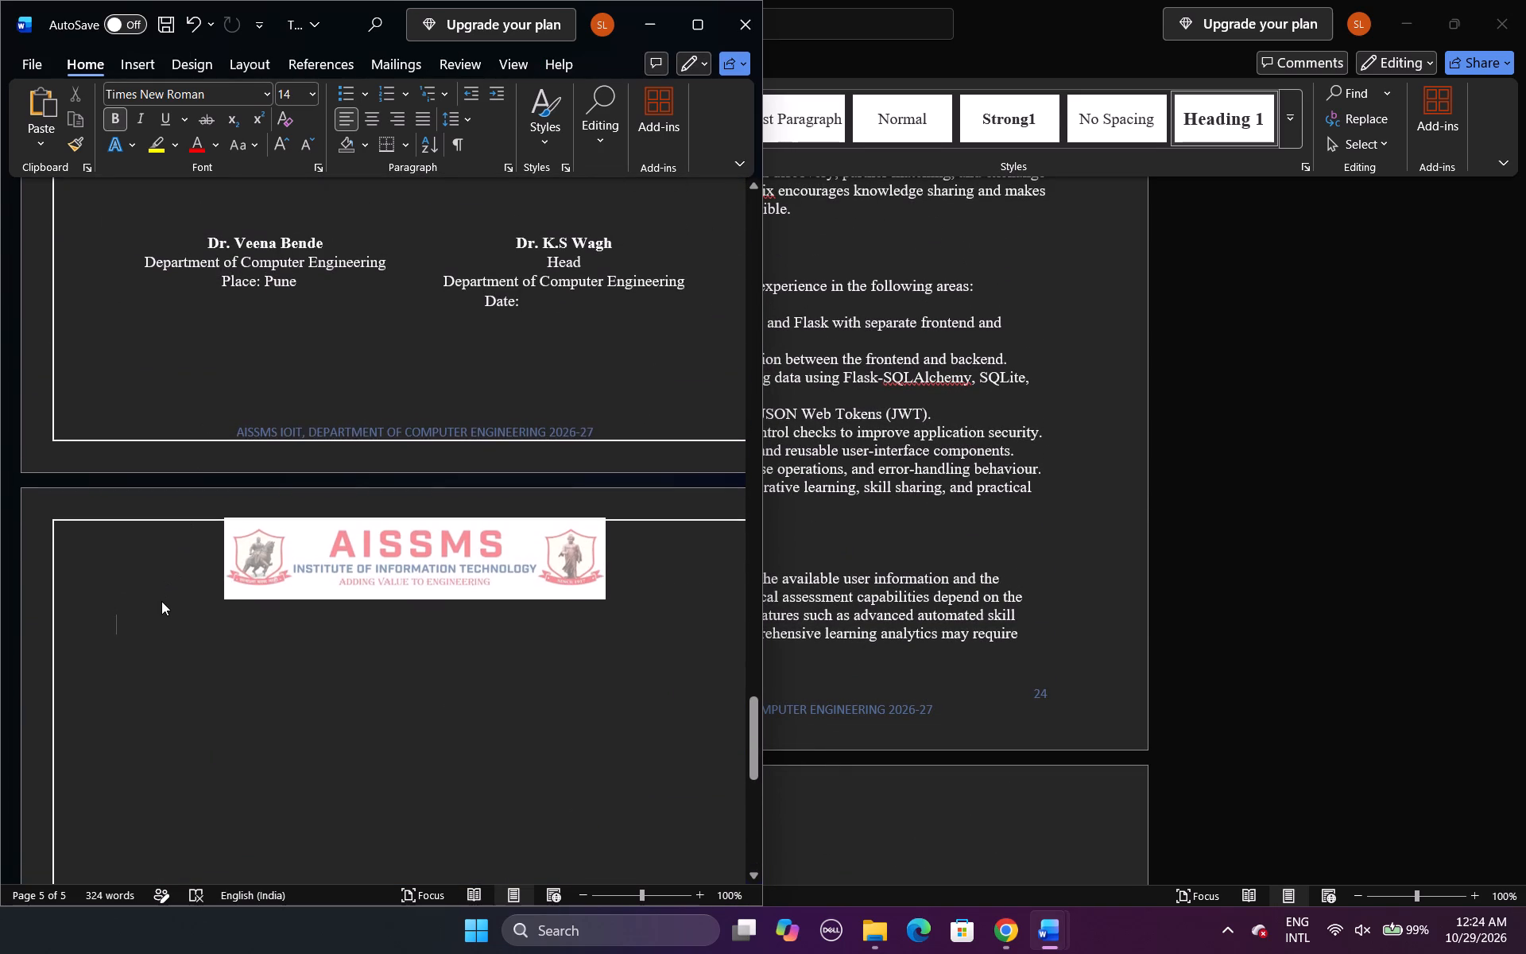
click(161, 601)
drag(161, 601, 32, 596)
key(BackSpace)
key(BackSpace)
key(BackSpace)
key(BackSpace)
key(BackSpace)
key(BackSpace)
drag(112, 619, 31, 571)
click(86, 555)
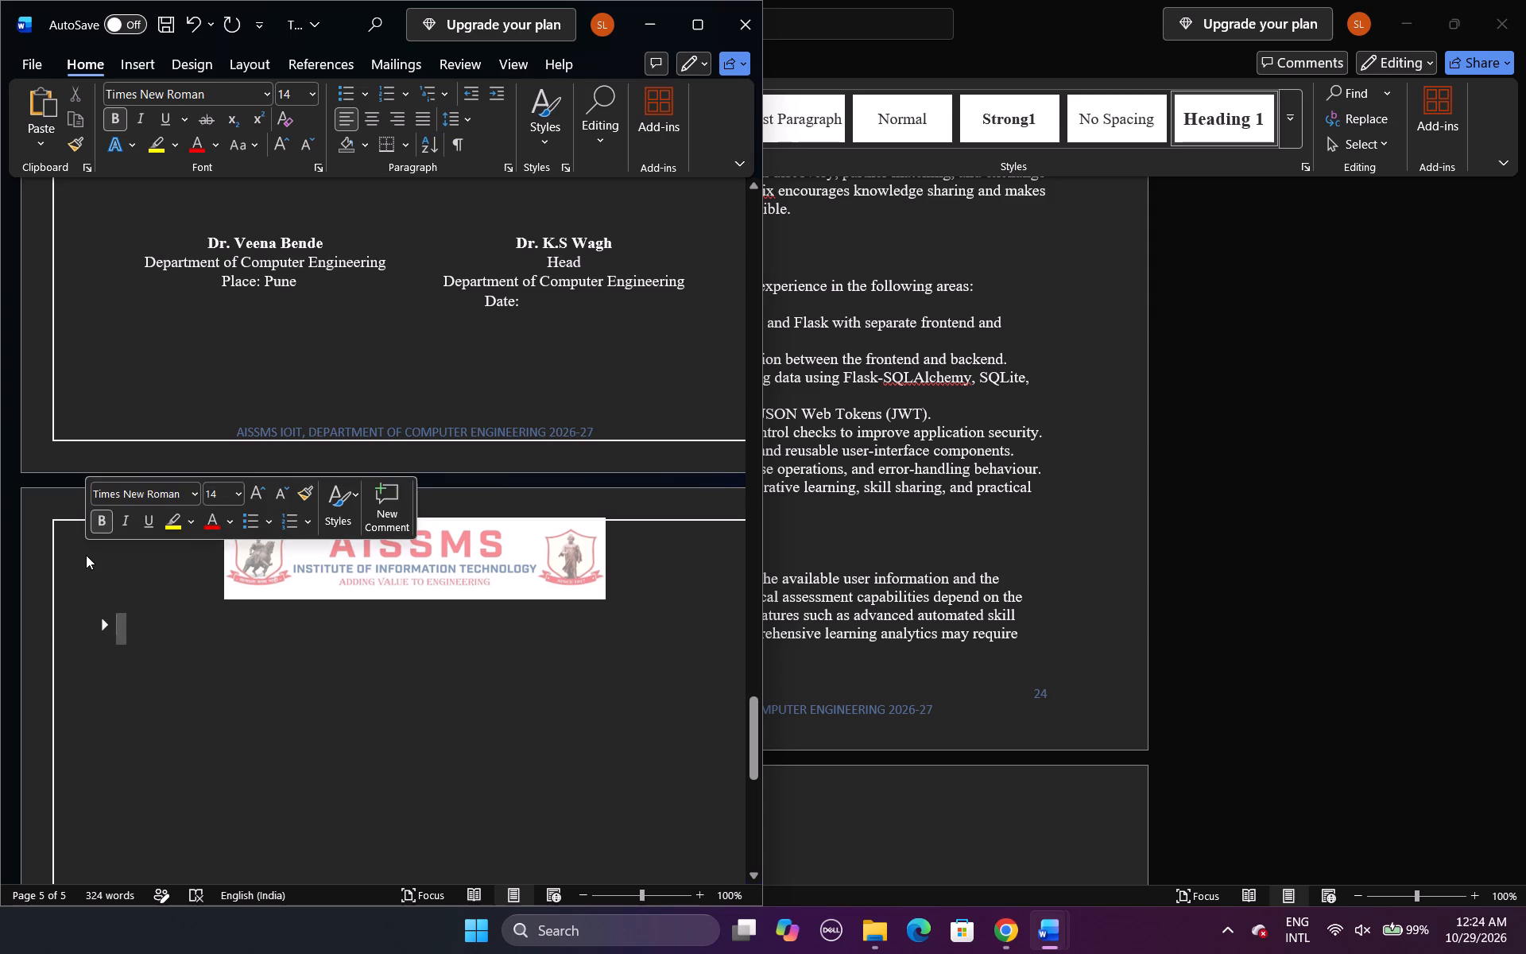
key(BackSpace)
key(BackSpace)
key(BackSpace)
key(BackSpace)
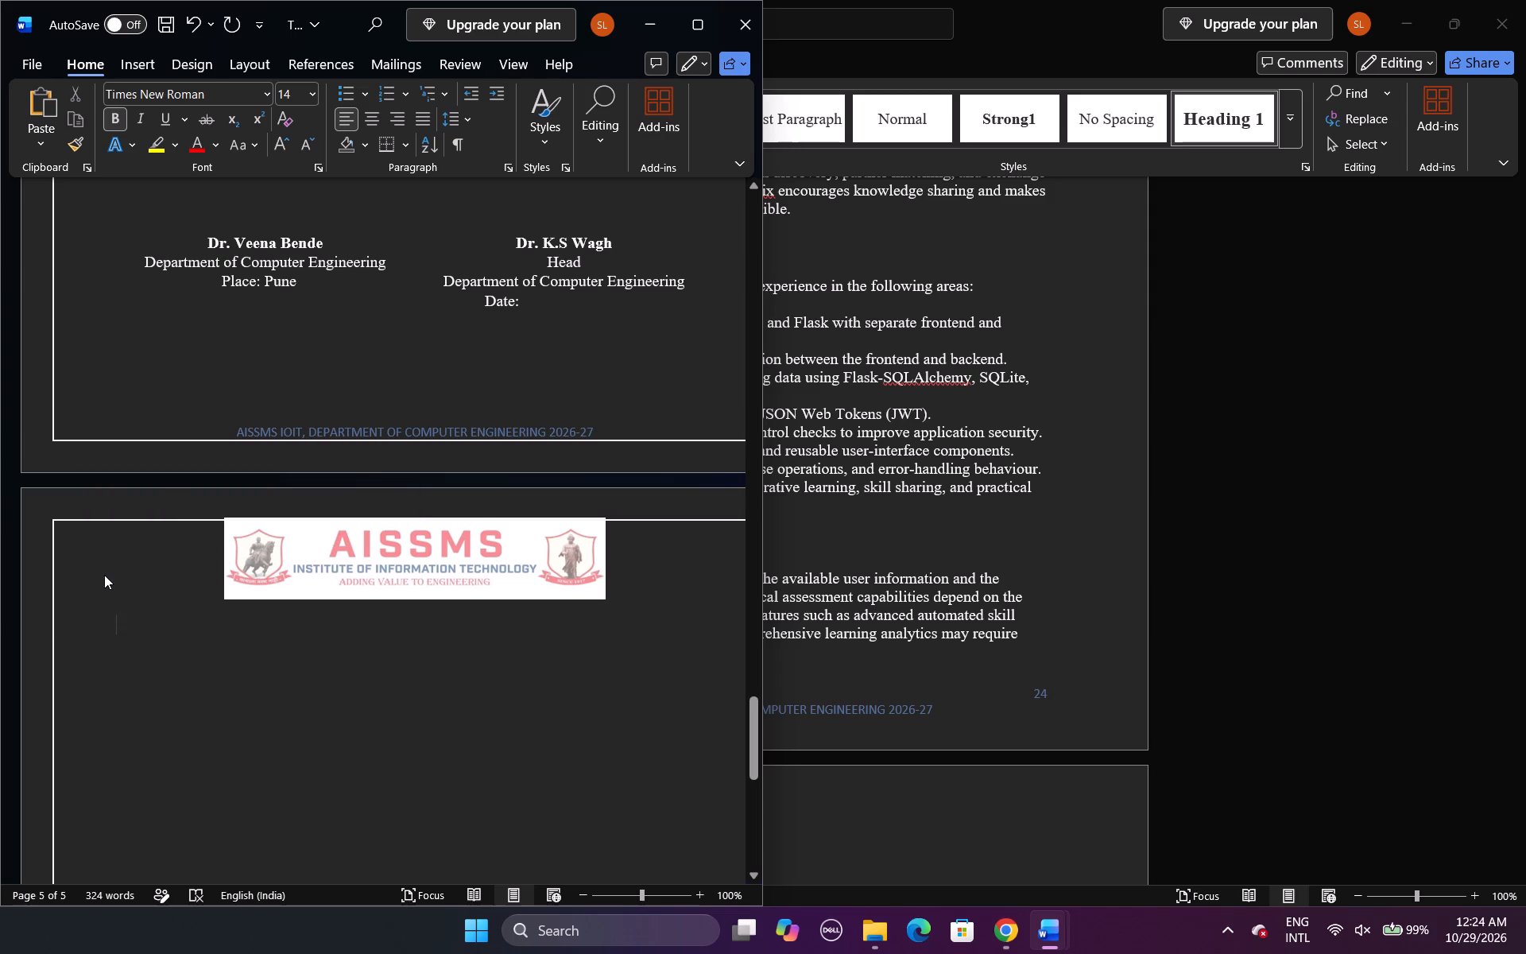
Switch back to the Learvix report and review its layout and page numbering from the abstract through the references.
click(967, 371)
scroll(967, 371, up, 4)
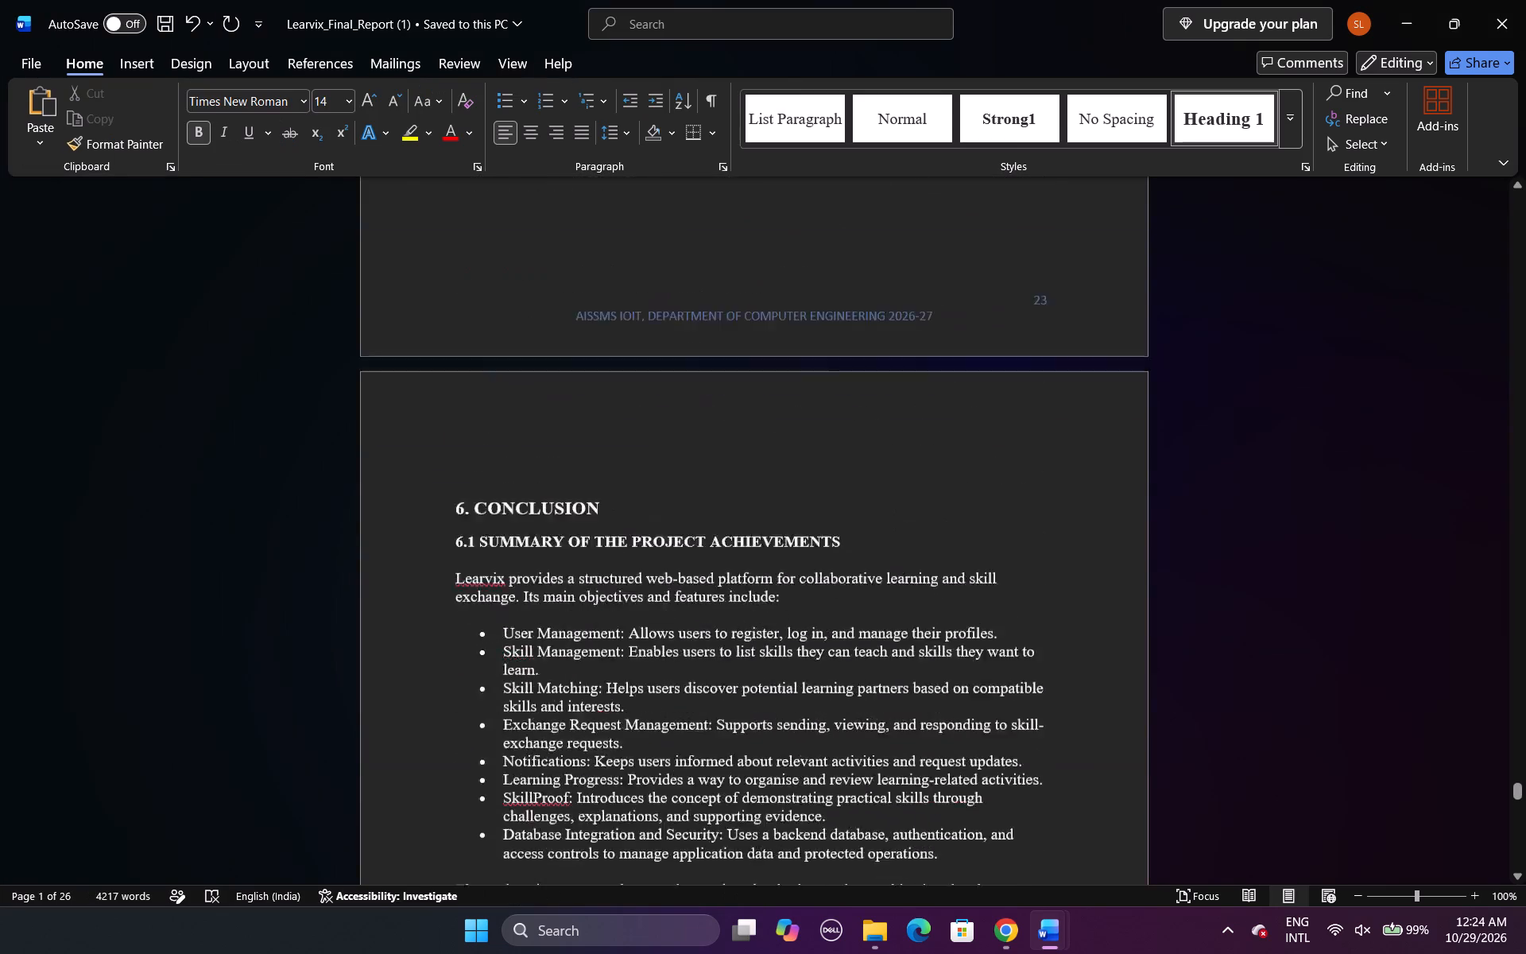
scroll(967, 371, up, 12)
scroll(967, 371, up, 20)
scroll(967, 371, up, 2)
scroll(967, 371, down, 1)
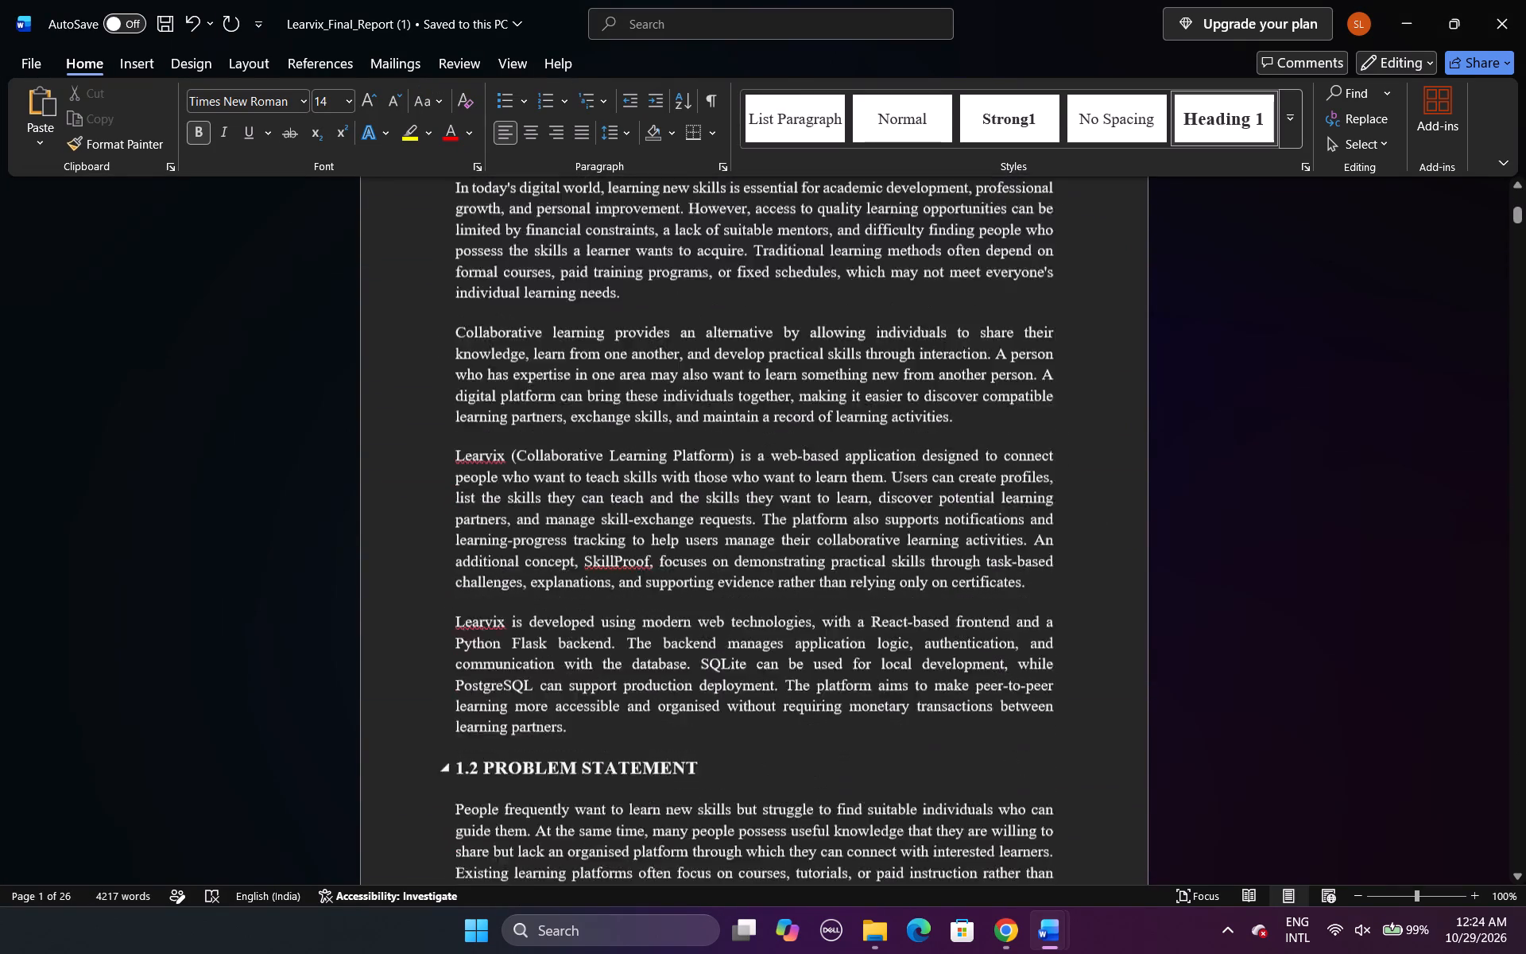
scroll(967, 371, down, 9)
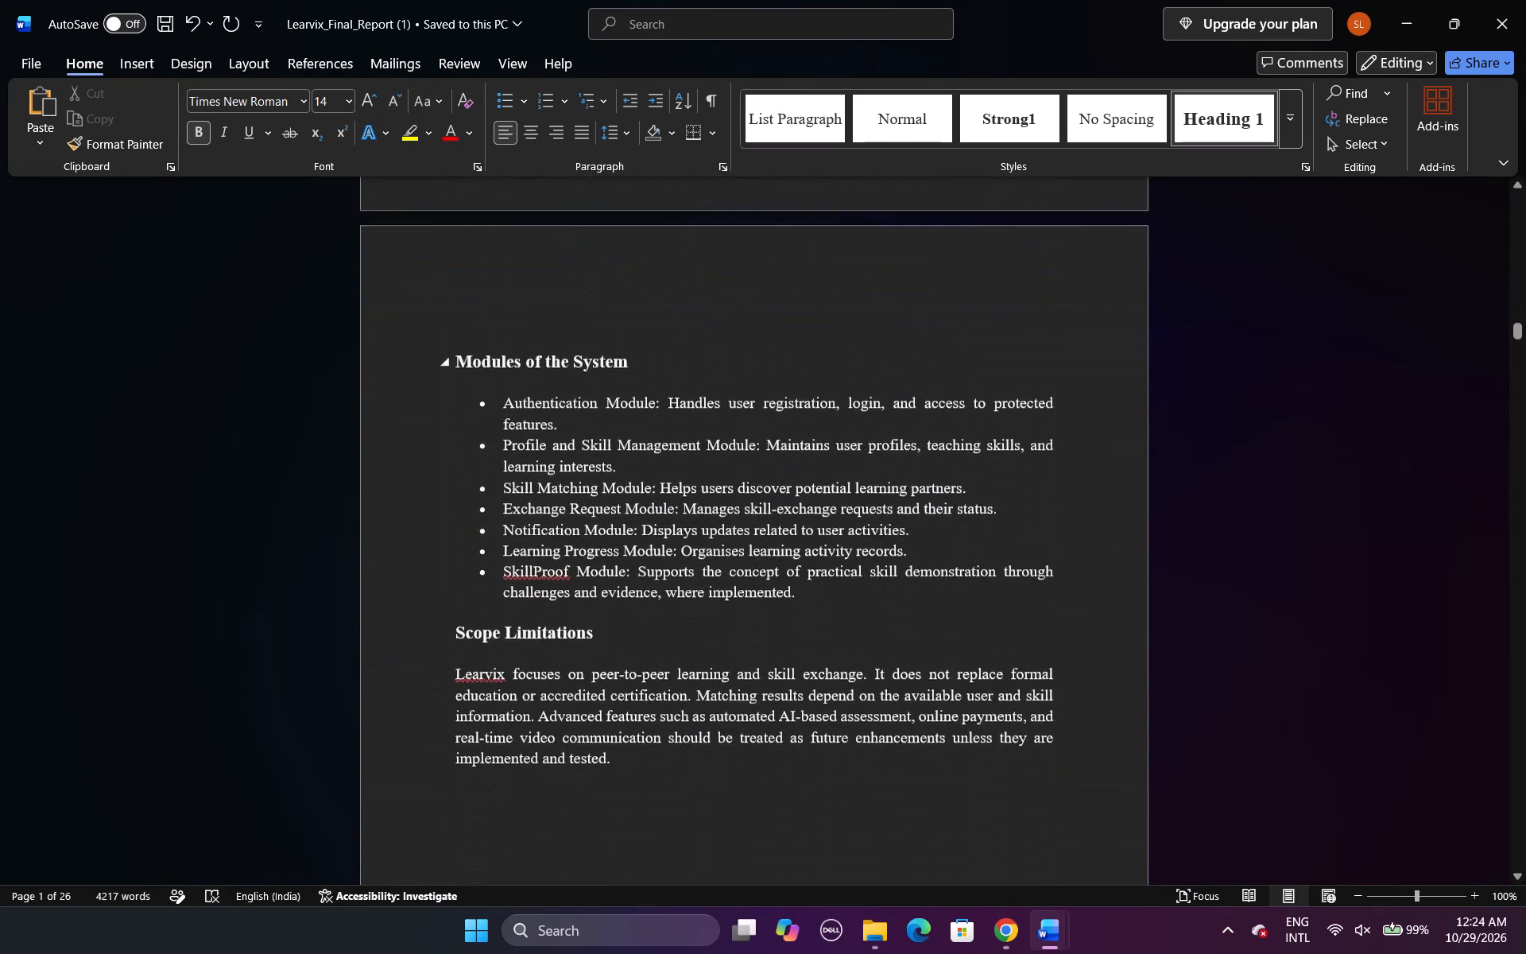
scroll(967, 371, down, 9)
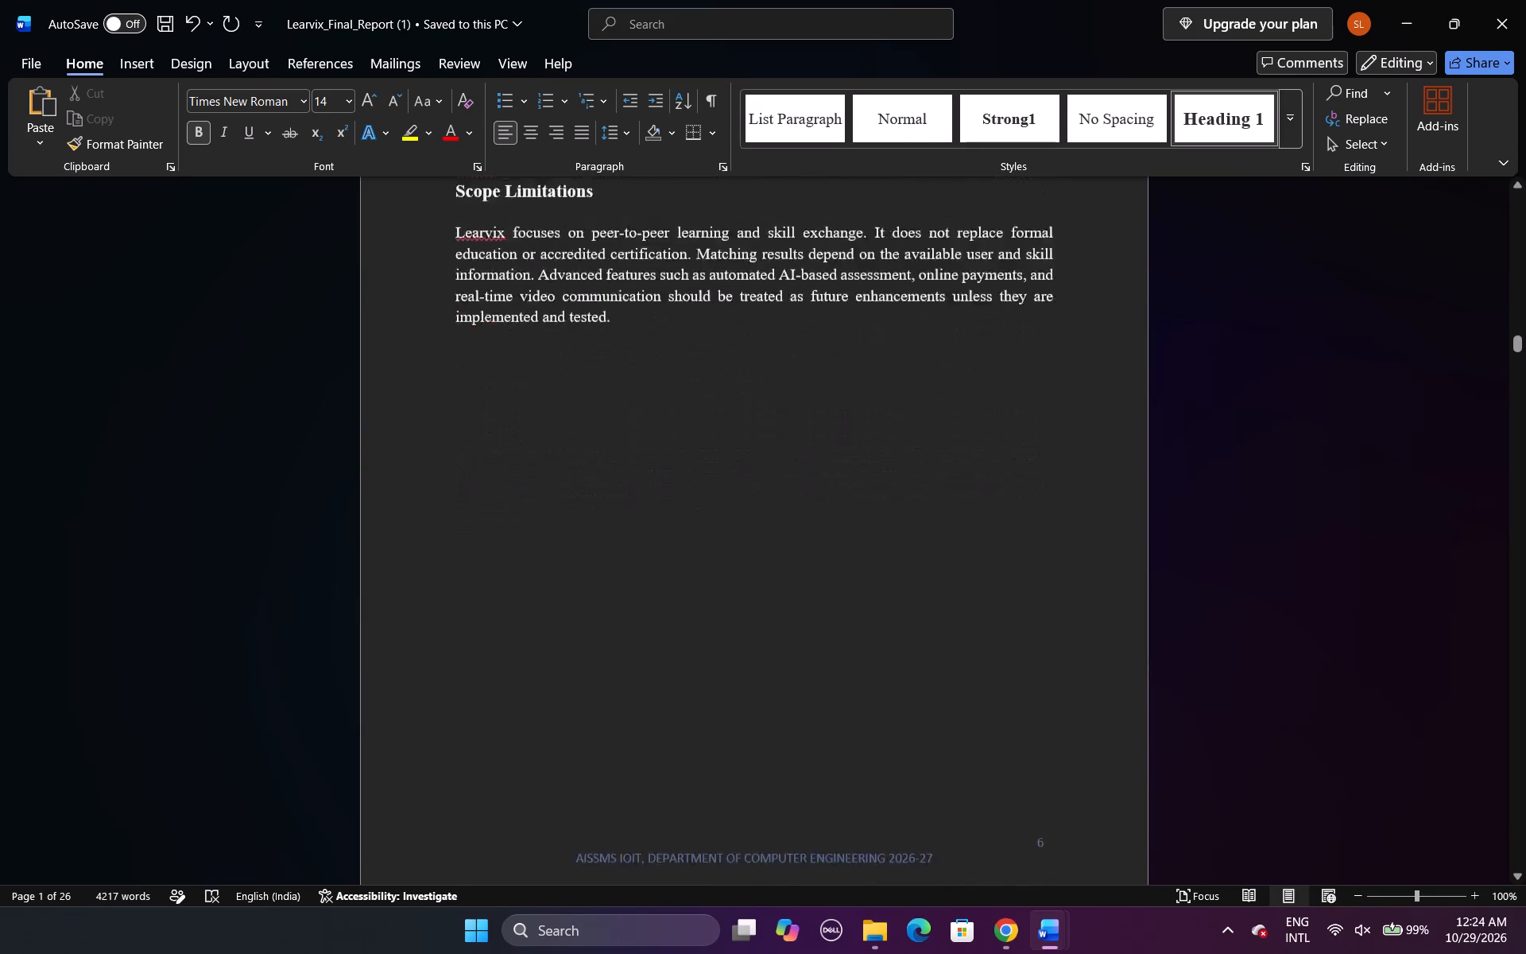
scroll(967, 371, down, 9)
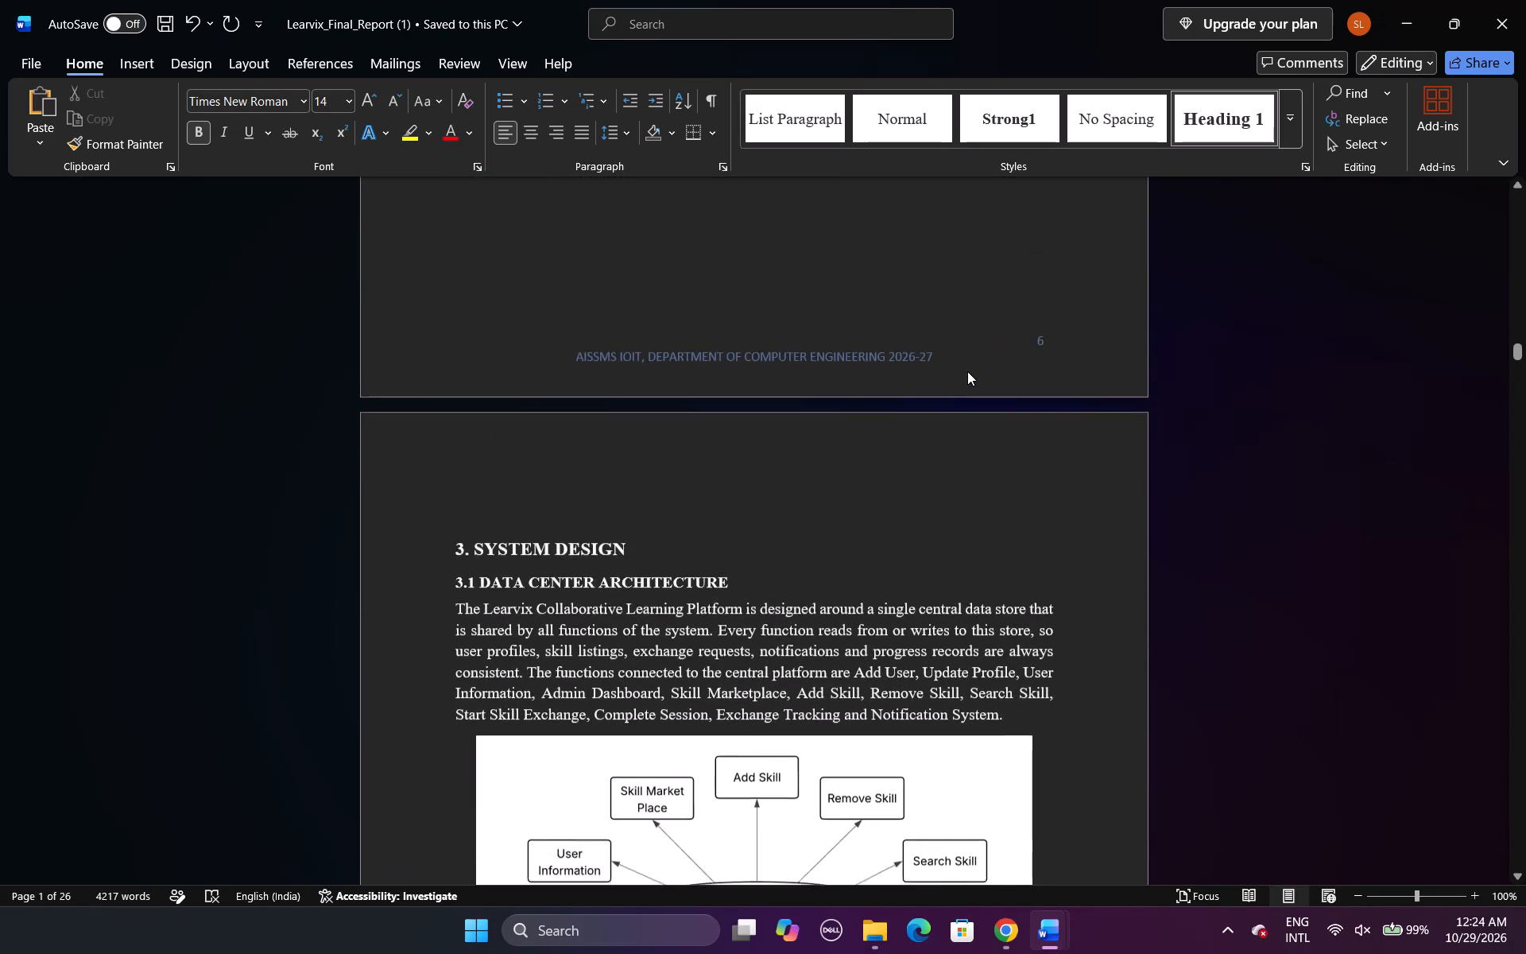
scroll(967, 371, down, 8)
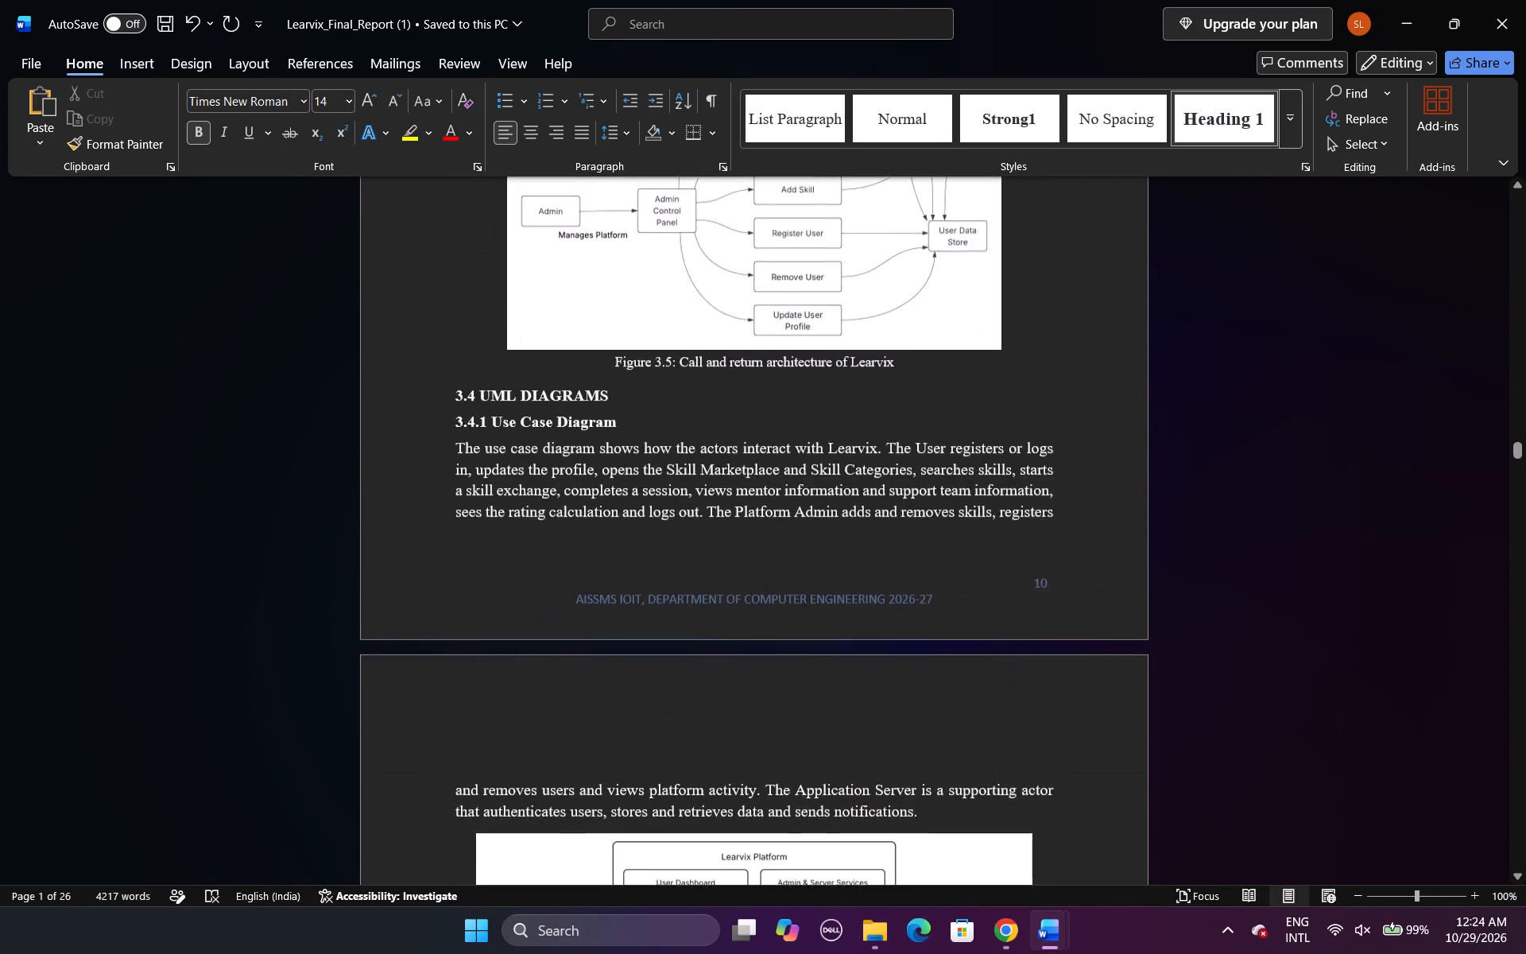
scroll(967, 371, down, 12)
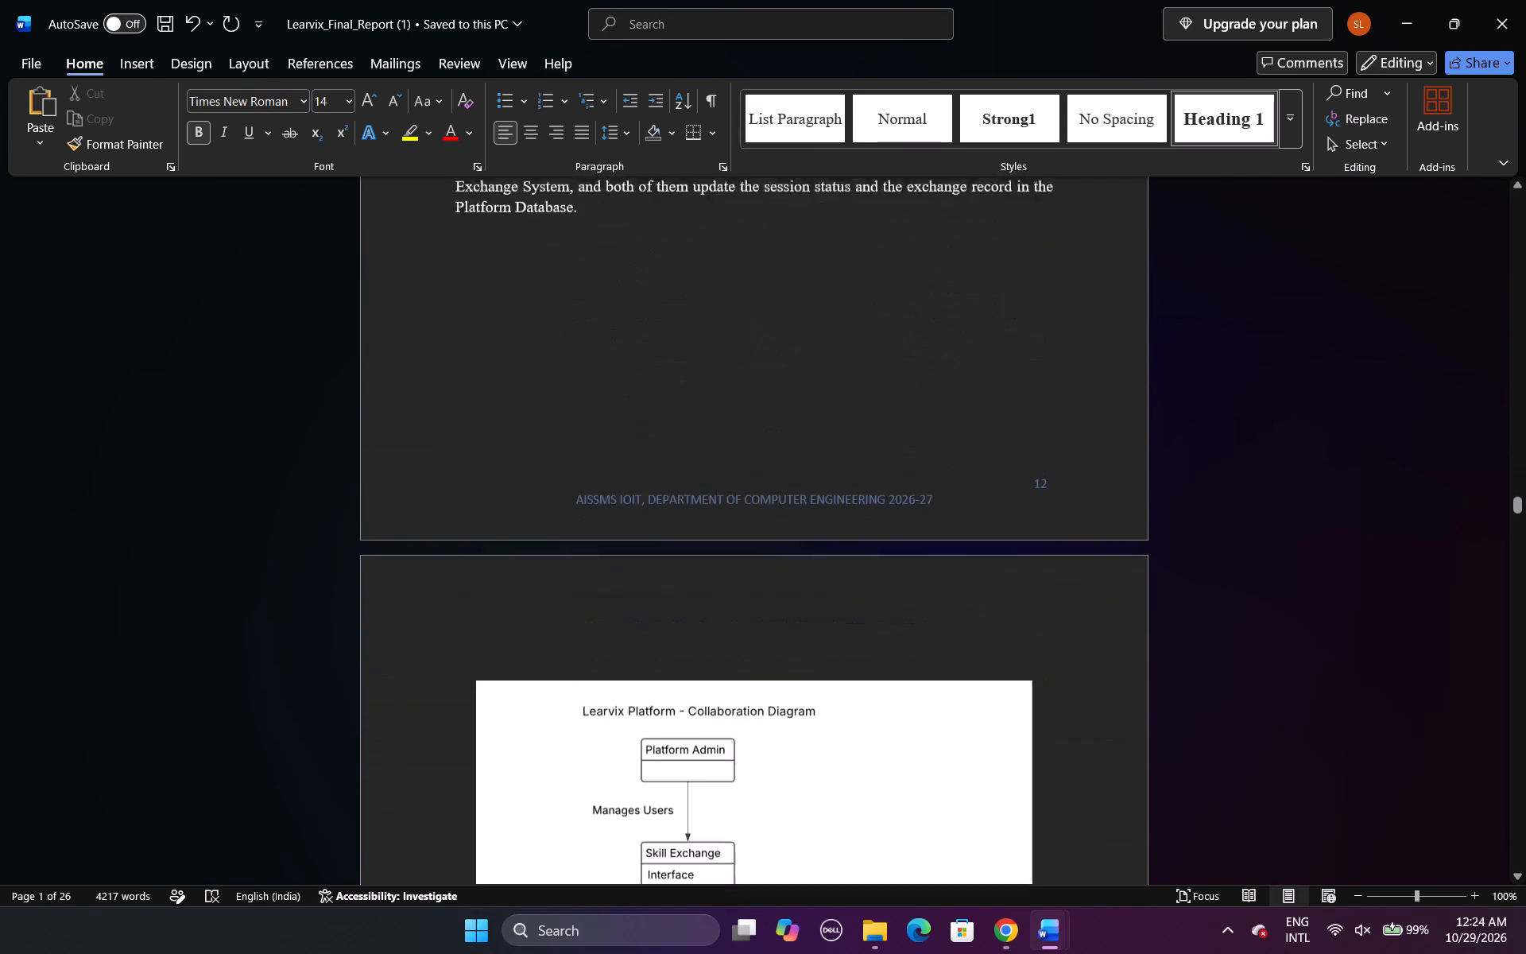
scroll(967, 371, down, 19)
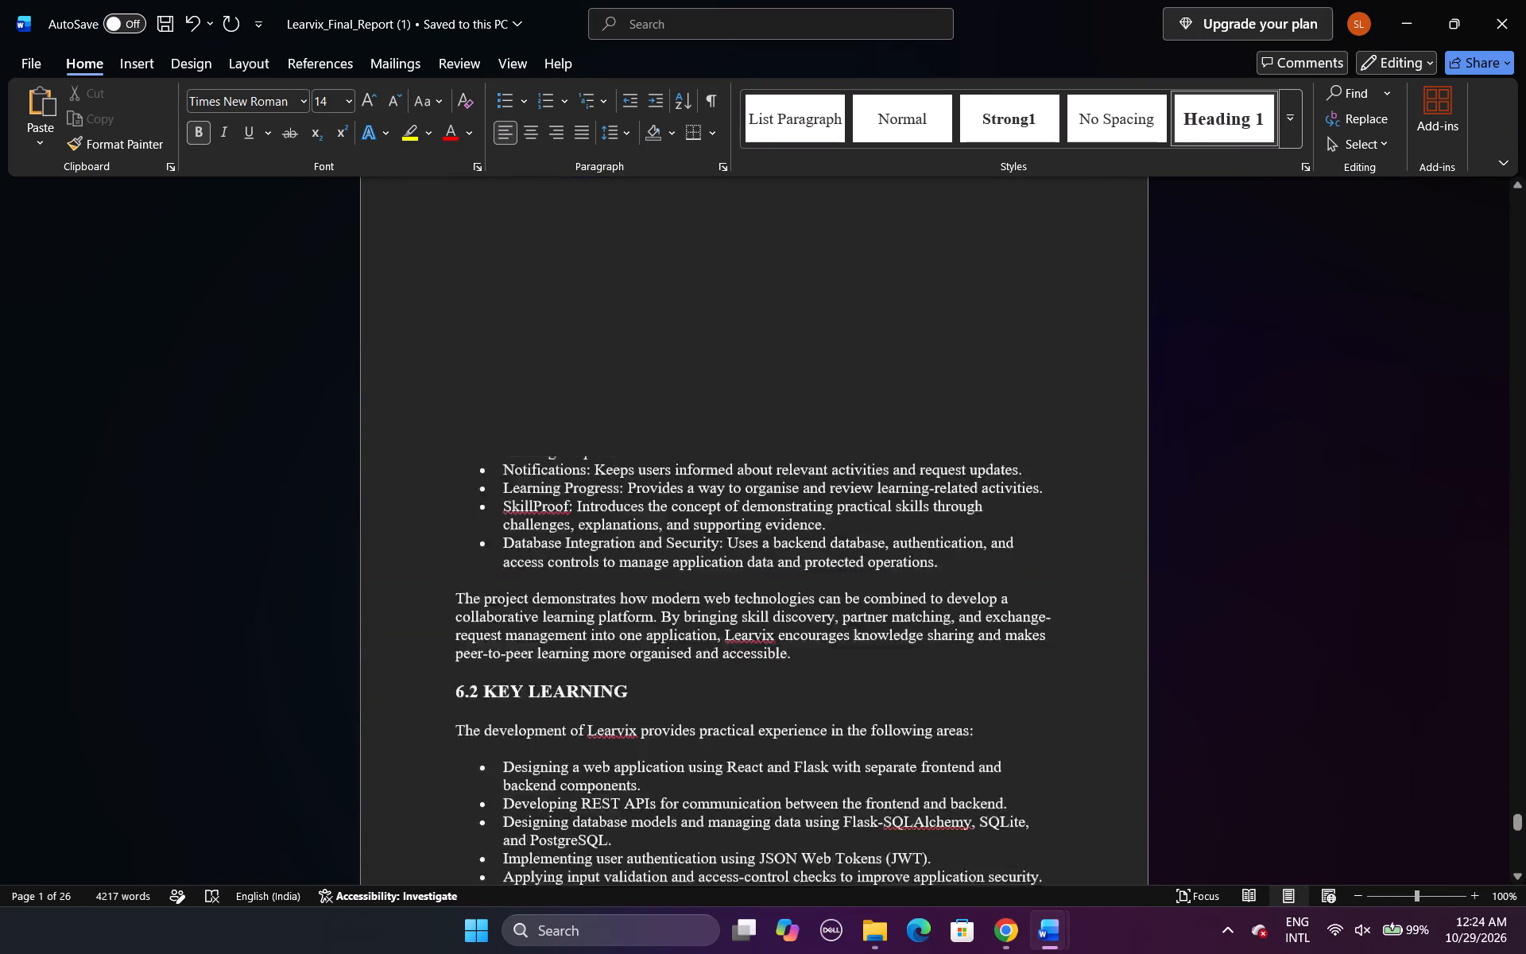
scroll(967, 371, down, 8)
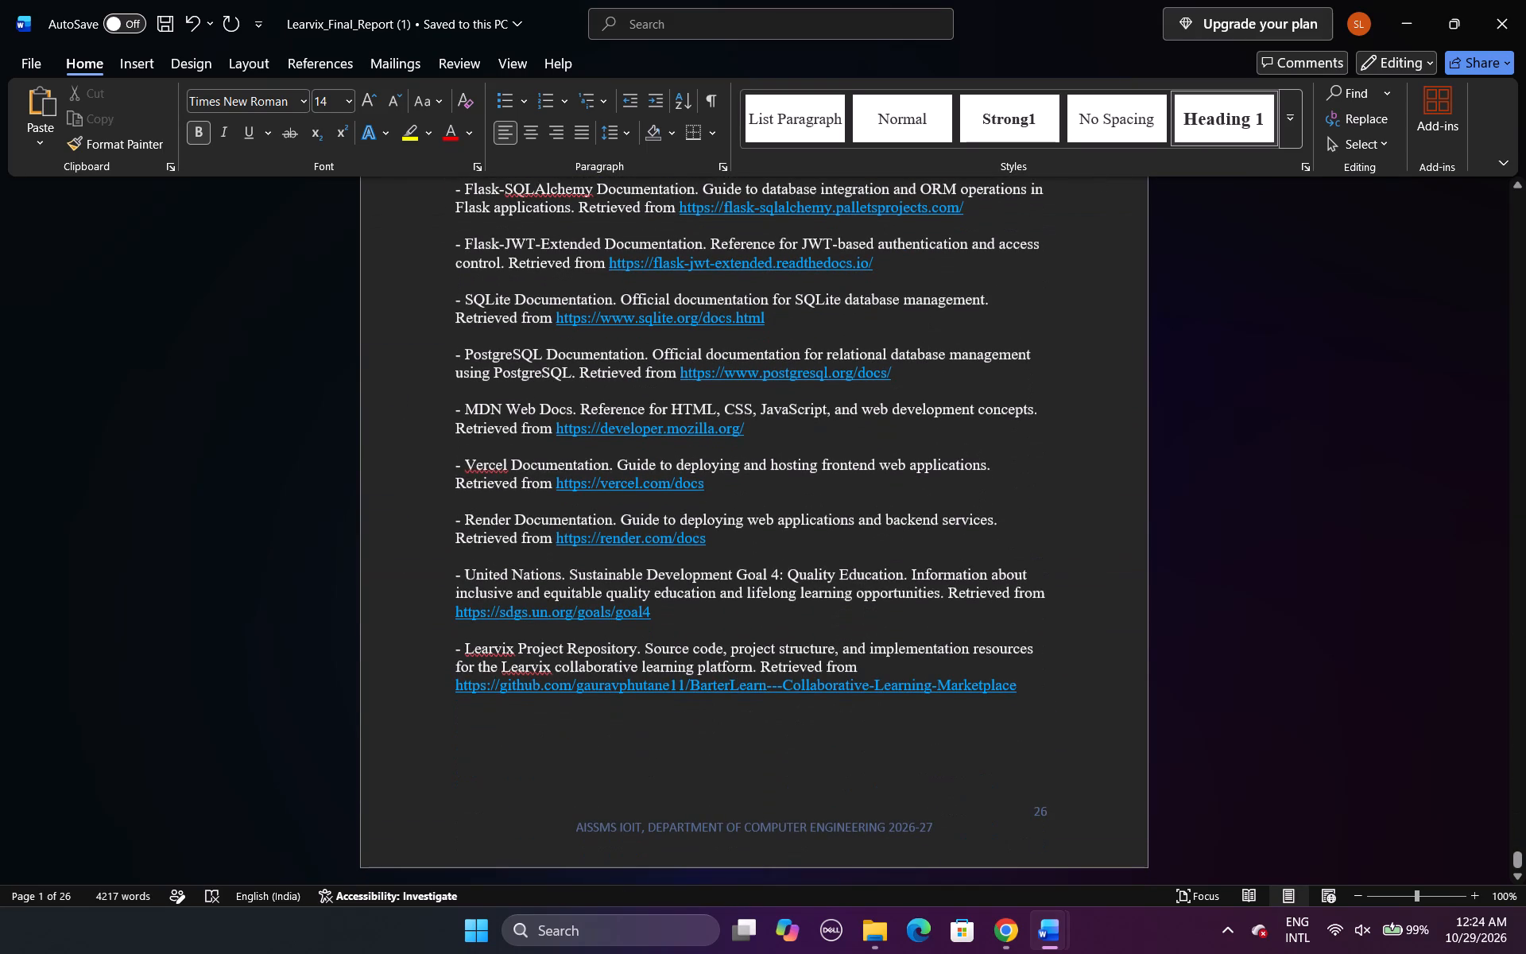
Return to the abstract page of the Learvix report and save the document.
scroll(969, 727, up, 13)
scroll(969, 727, down, 1)
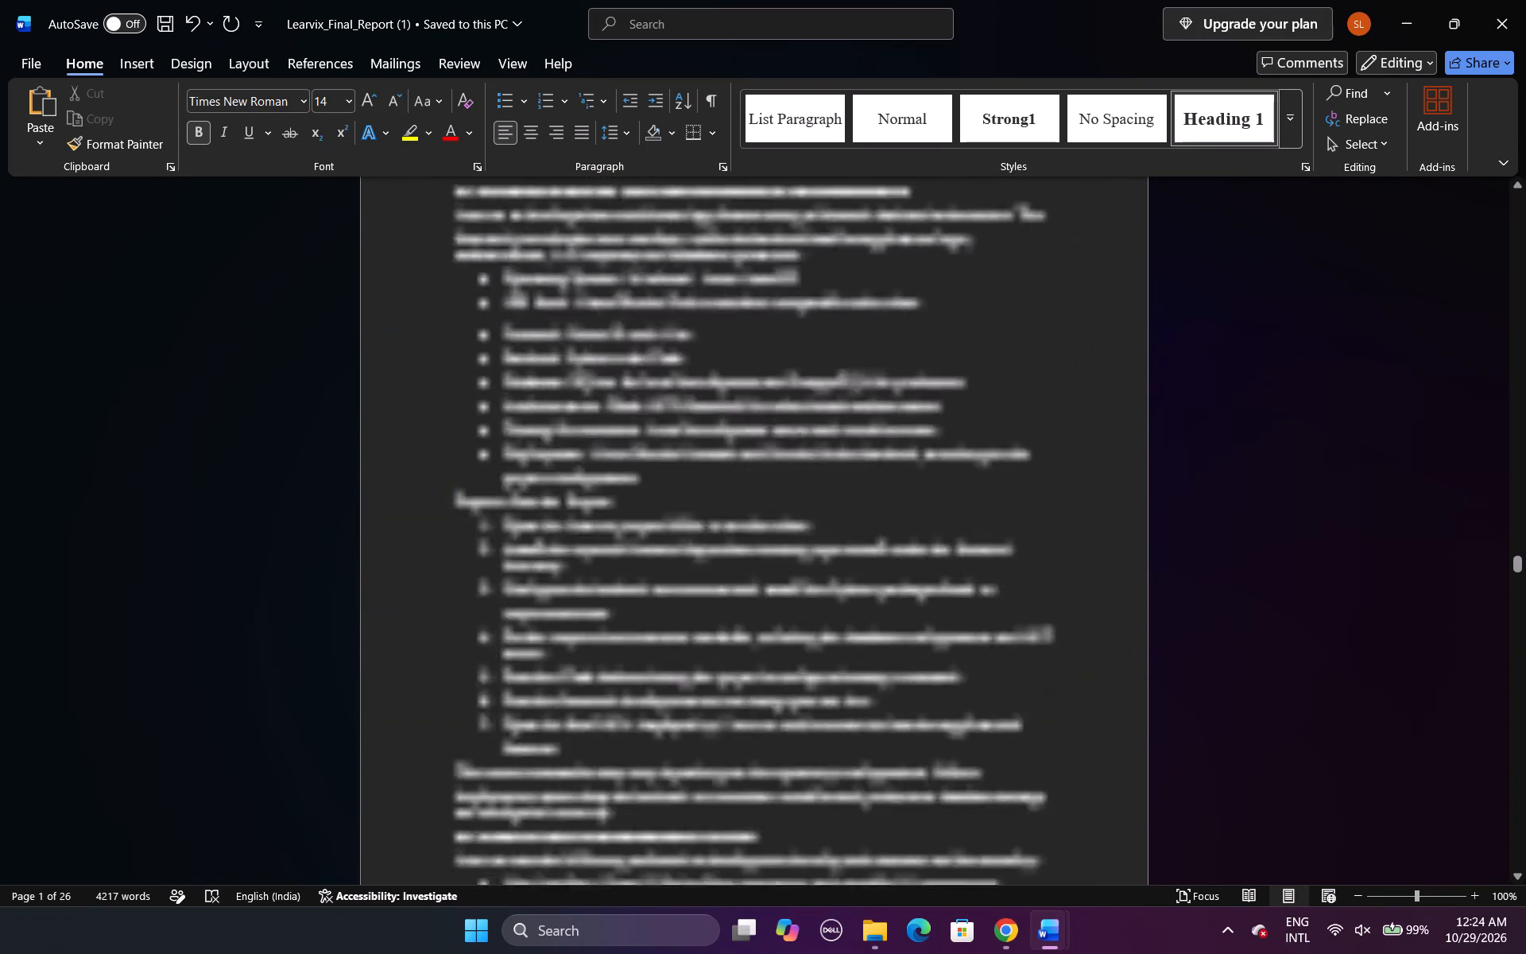
scroll(969, 727, down, 1)
scroll(969, 727, up, 20)
scroll(969, 727, up, 20)
scroll(969, 727, up, 7)
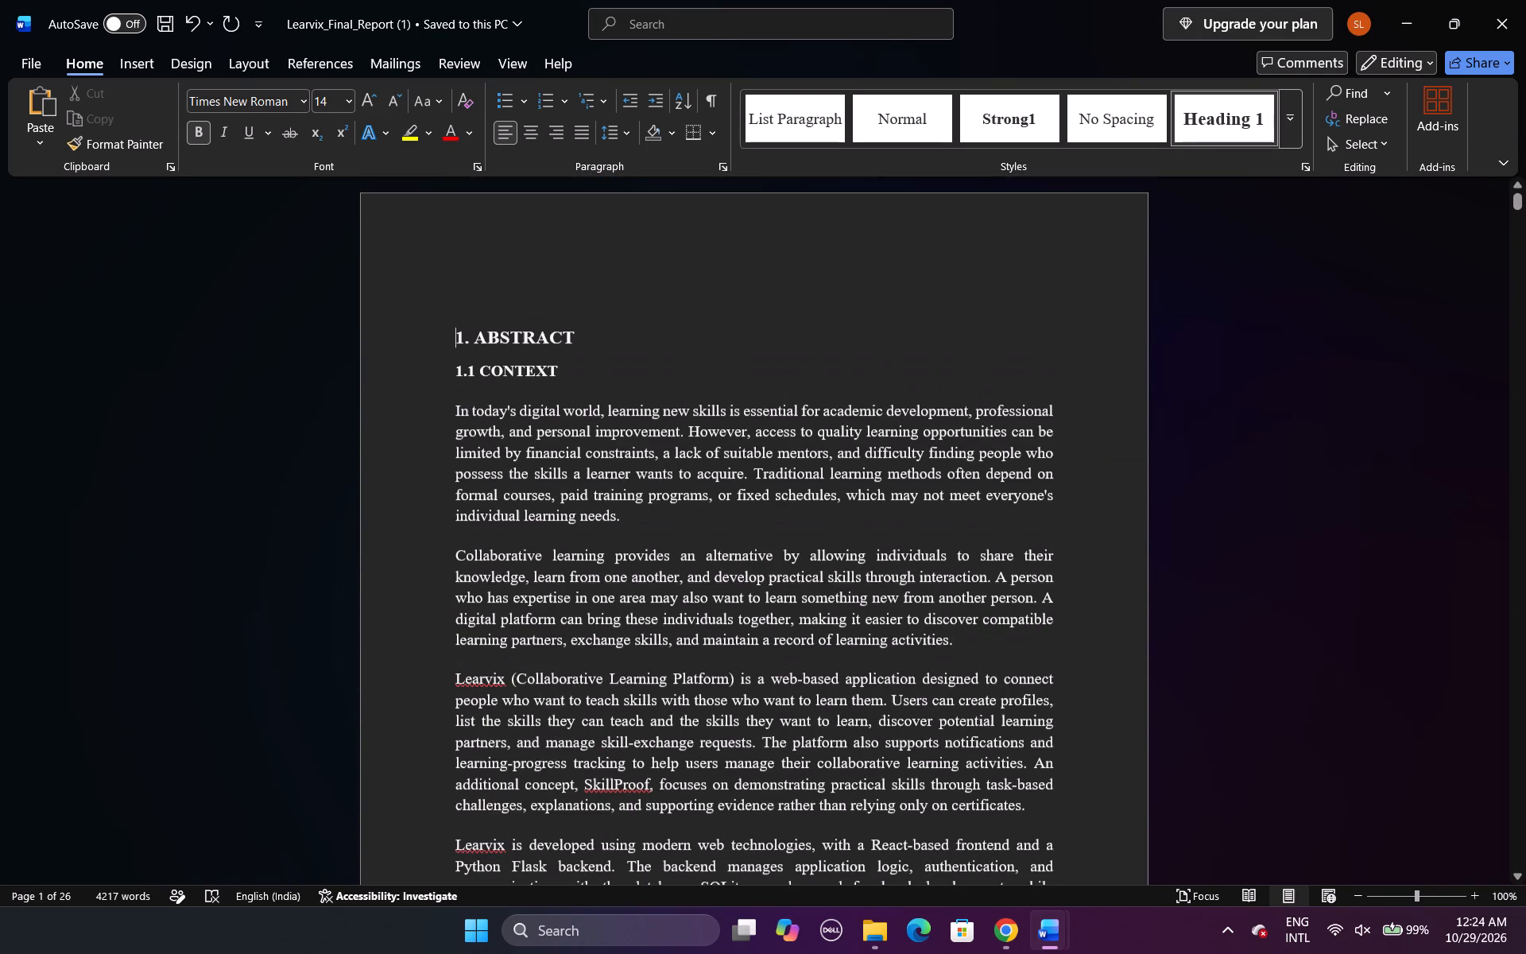
scroll(969, 727, up, 5)
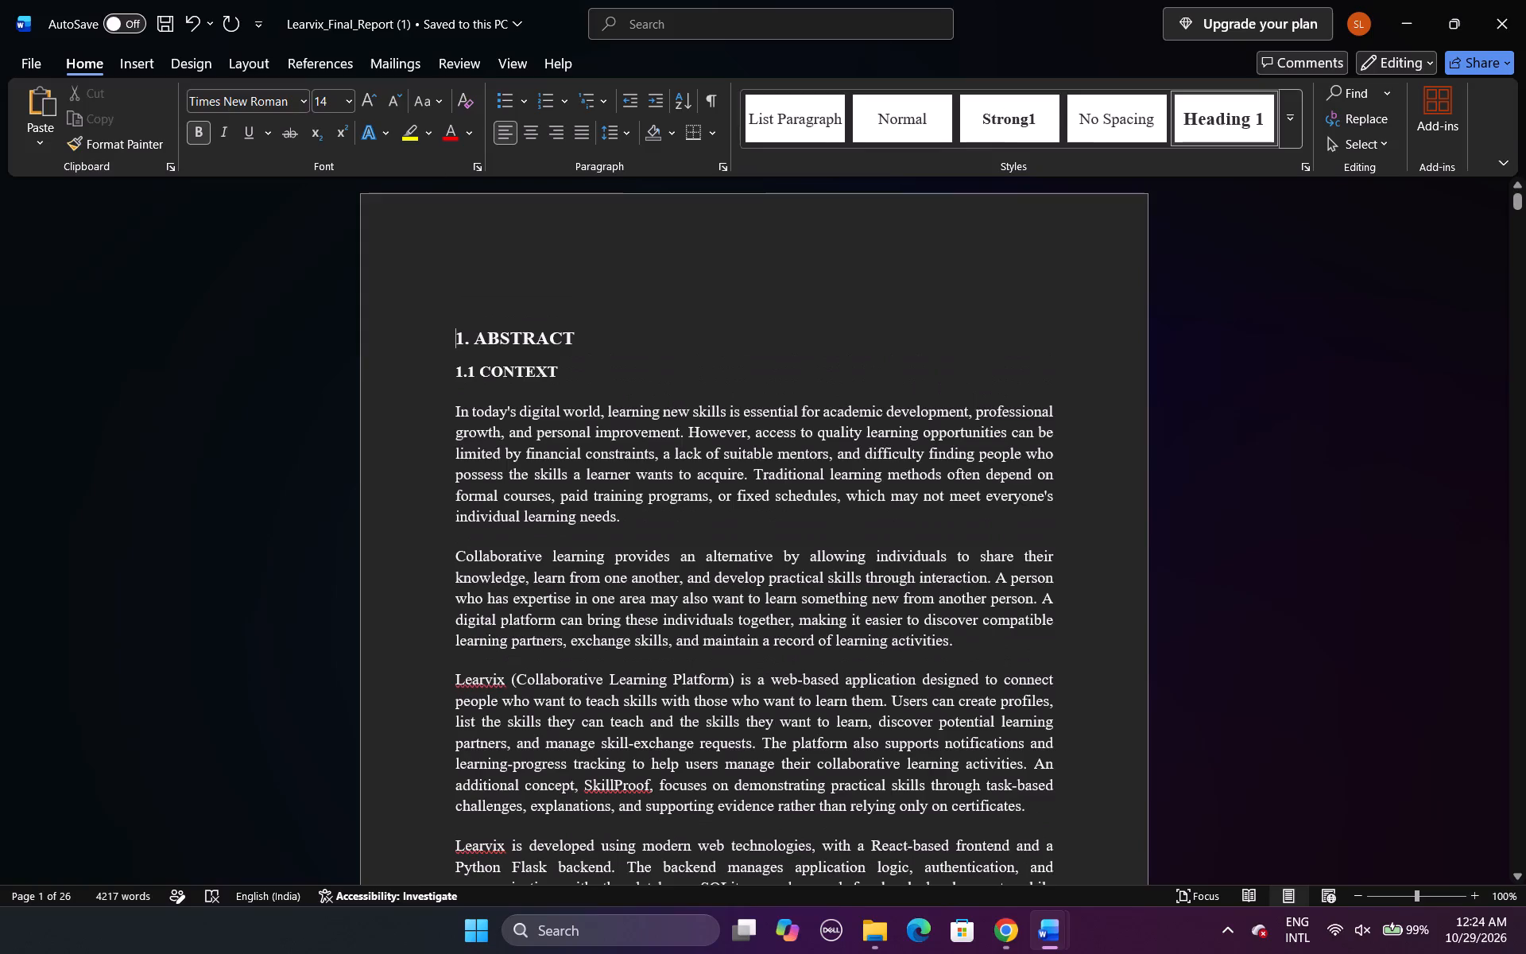
key(ctrl+s)
Save a PDF copy of the report as Learvix_Final_Report (1) in the Downloads folder.
click(33, 50)
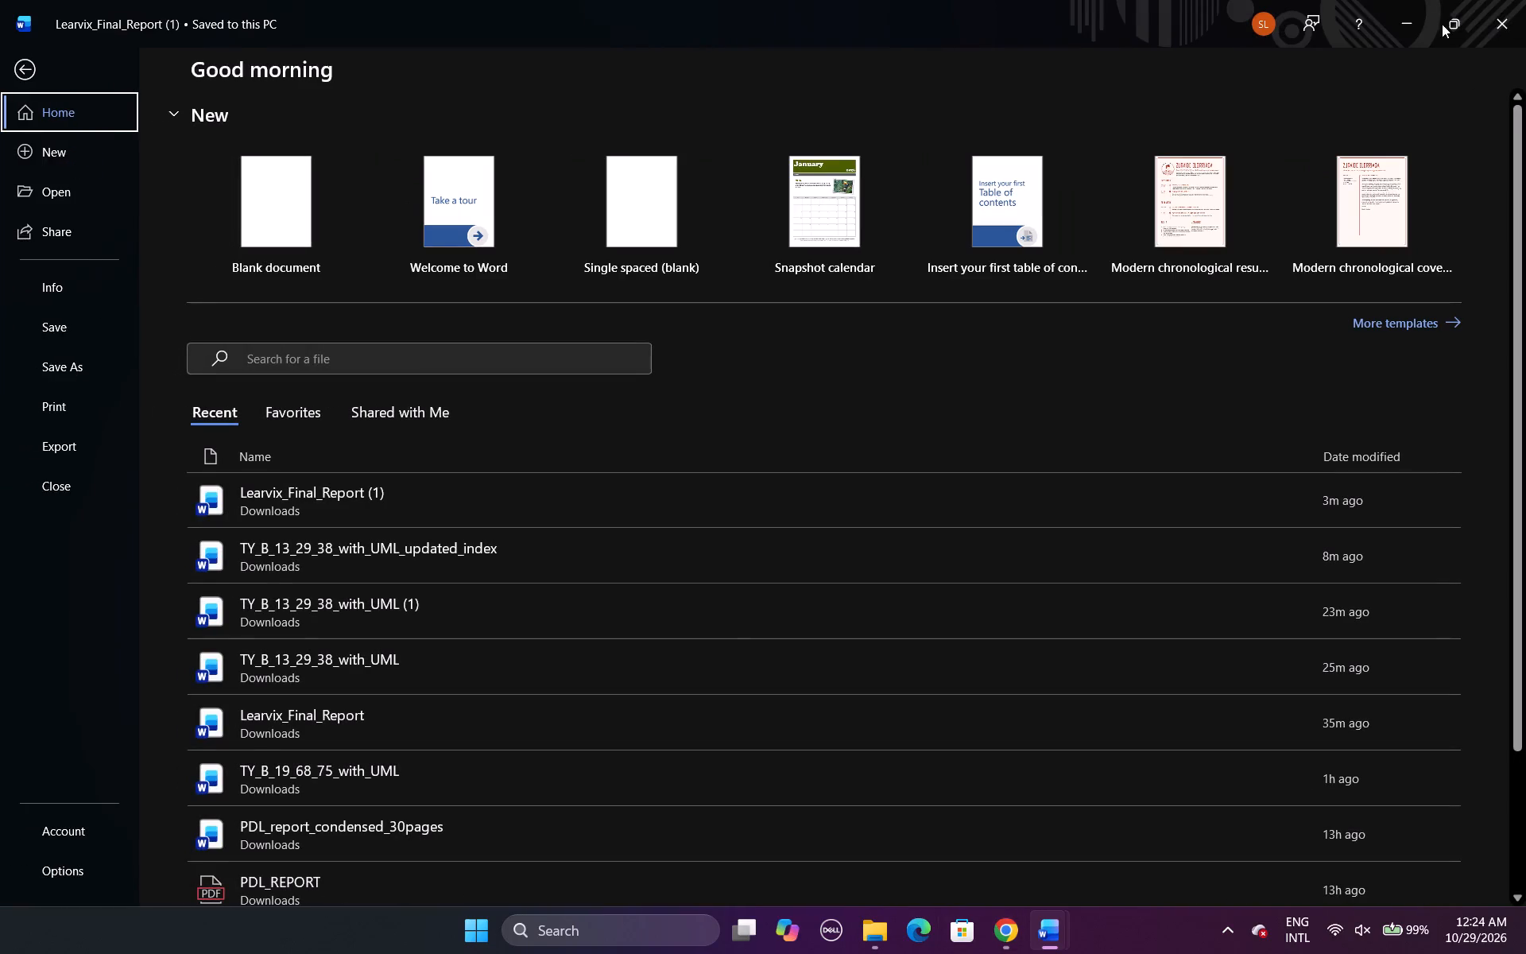
double_click(45, 366)
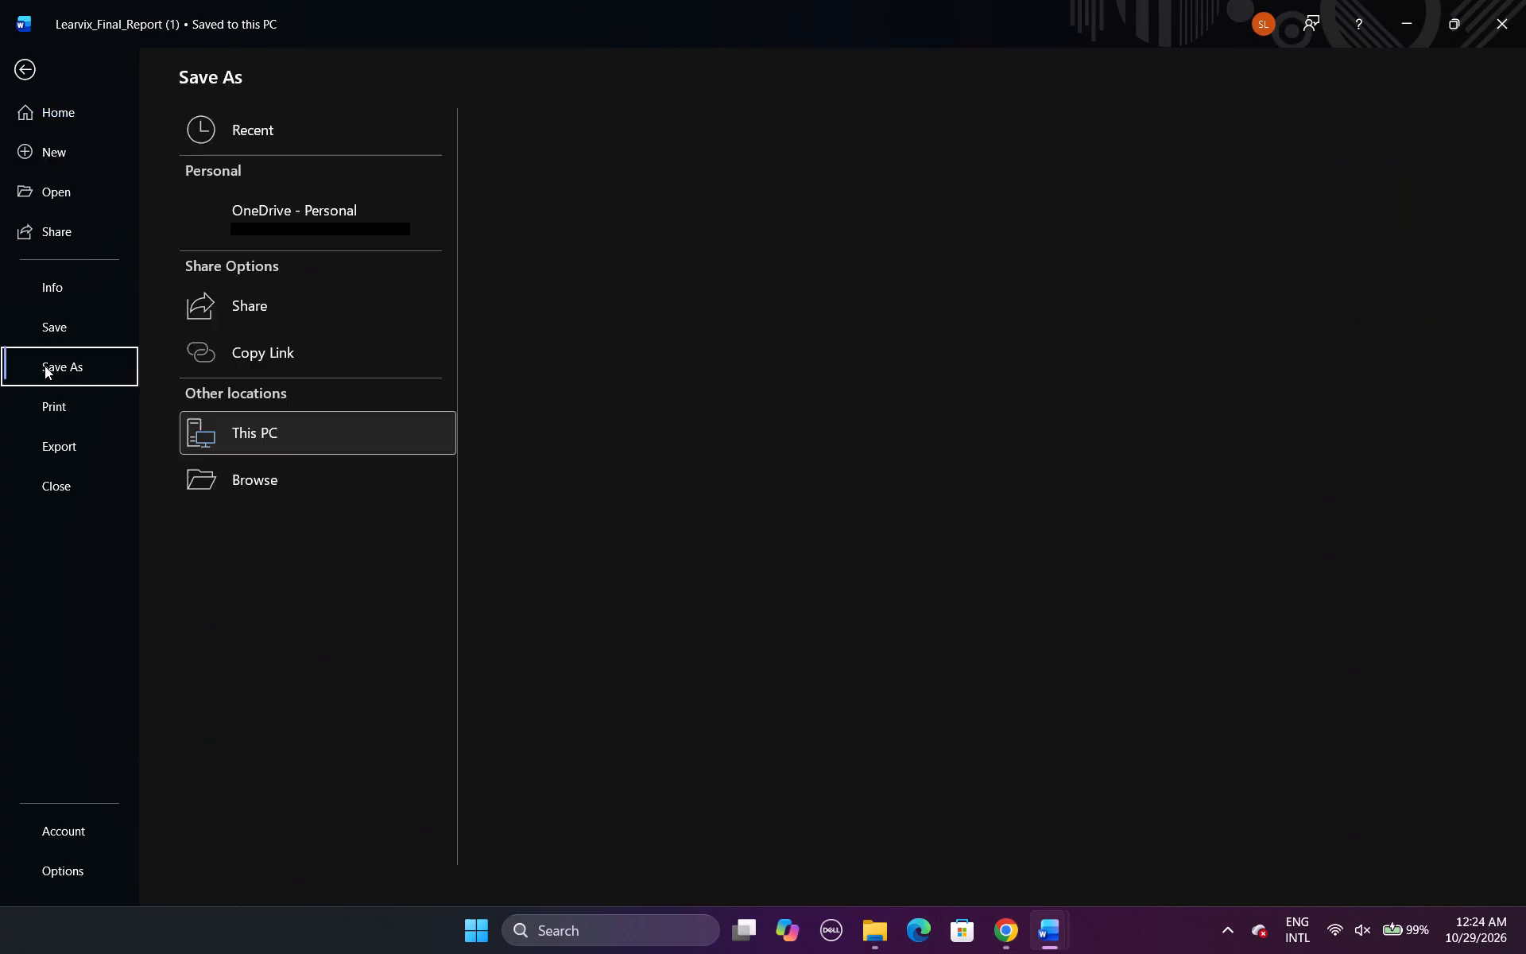
double_click(245, 434)
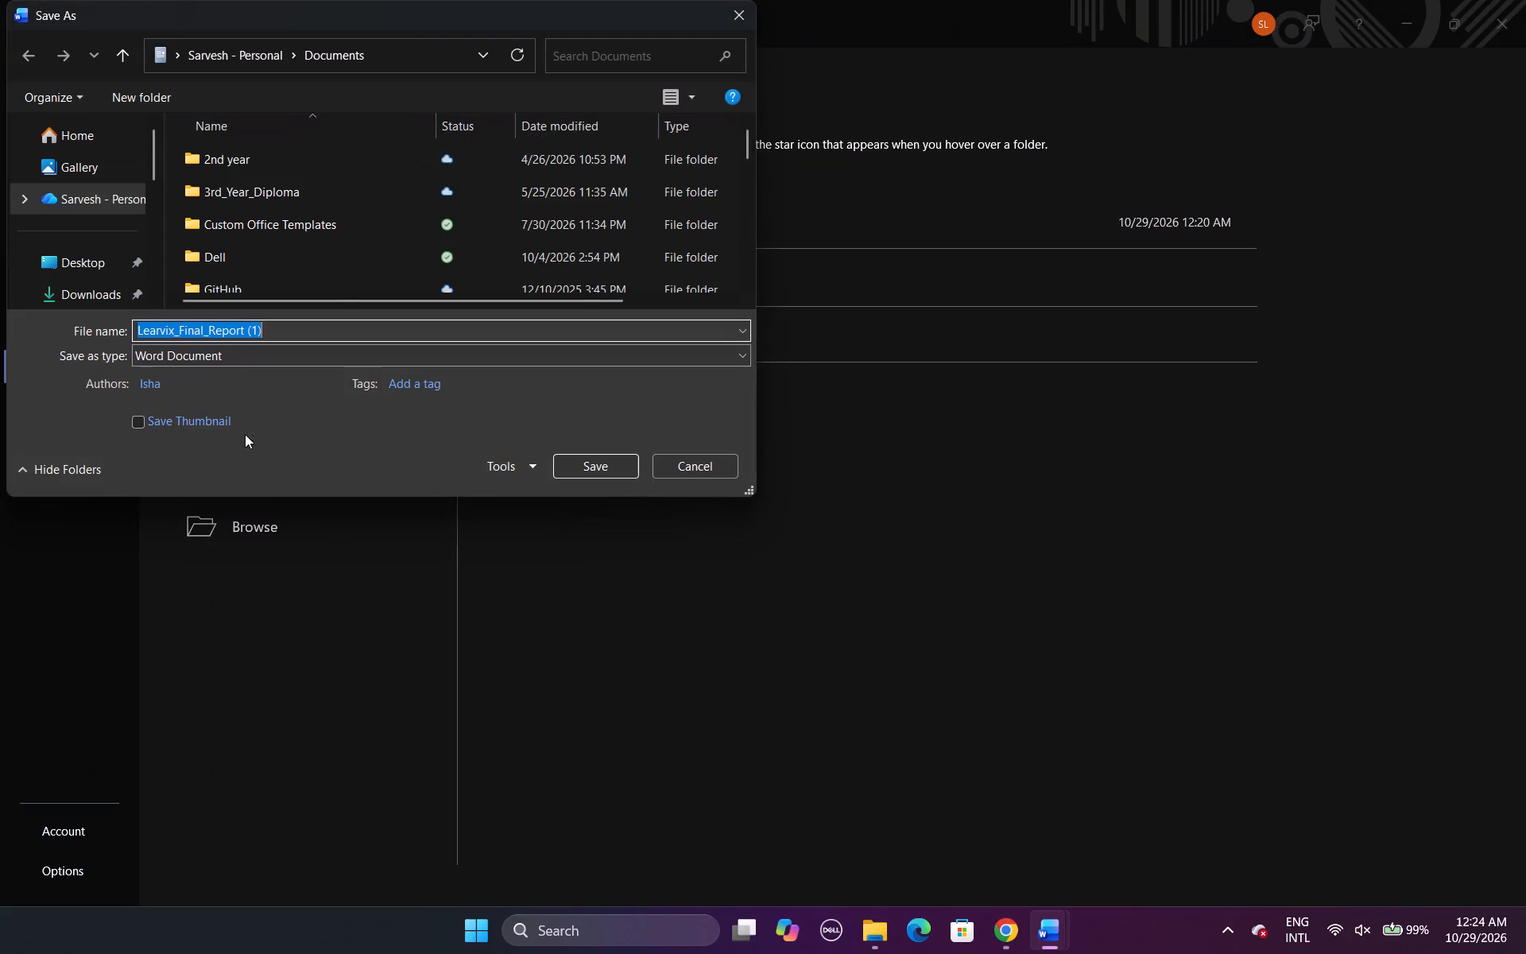
click(238, 354)
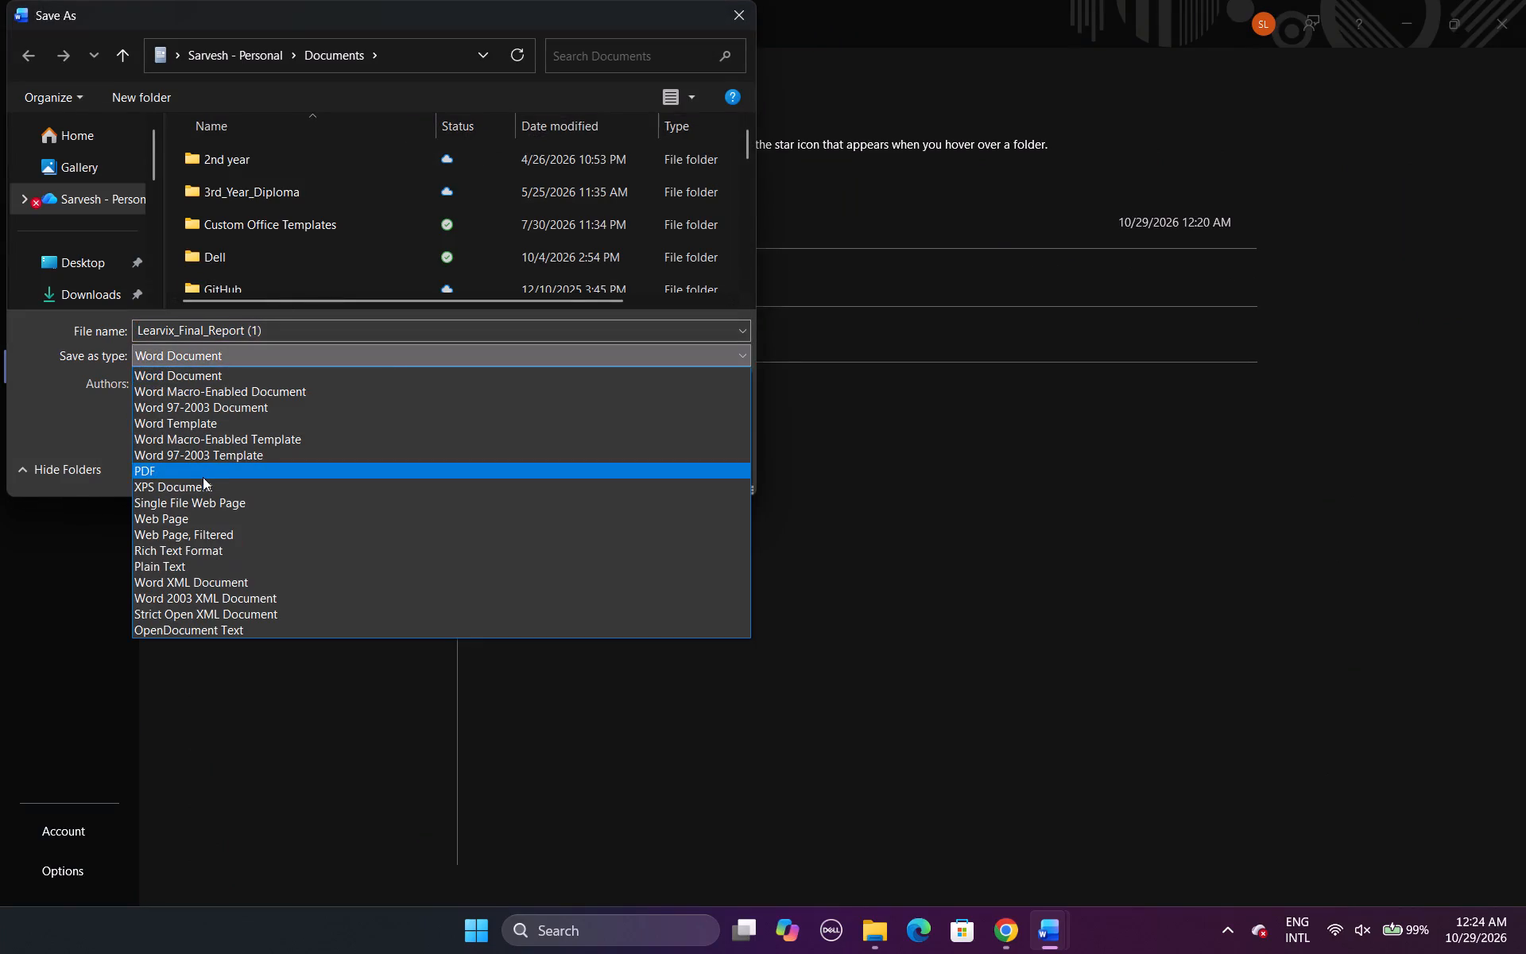
click(203, 477)
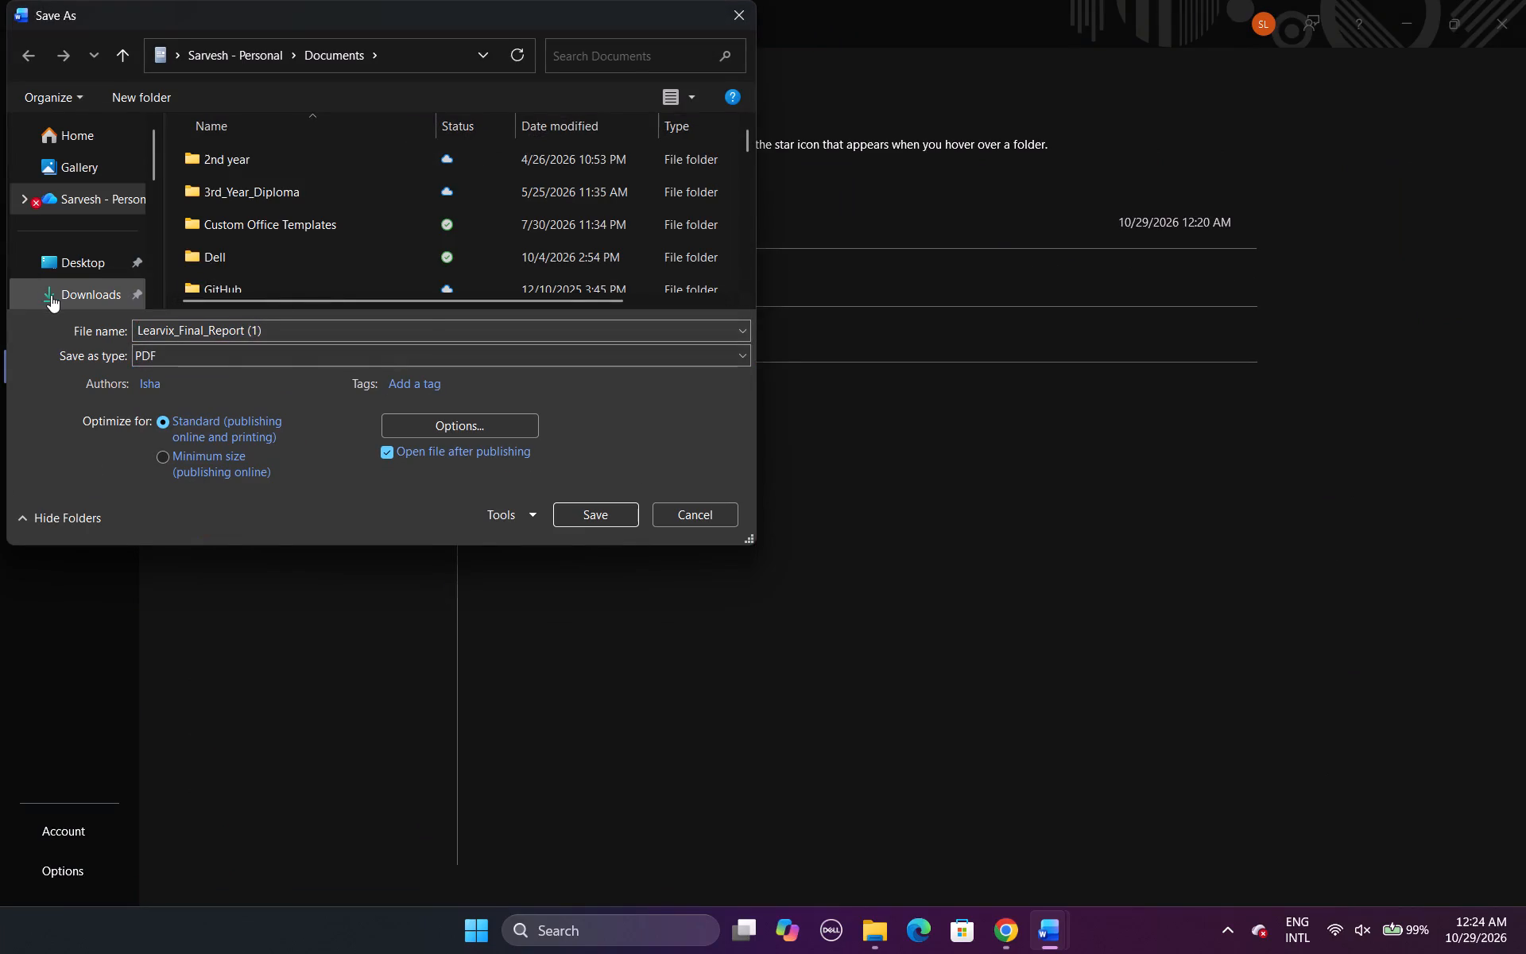
click(51, 295)
click(602, 507)
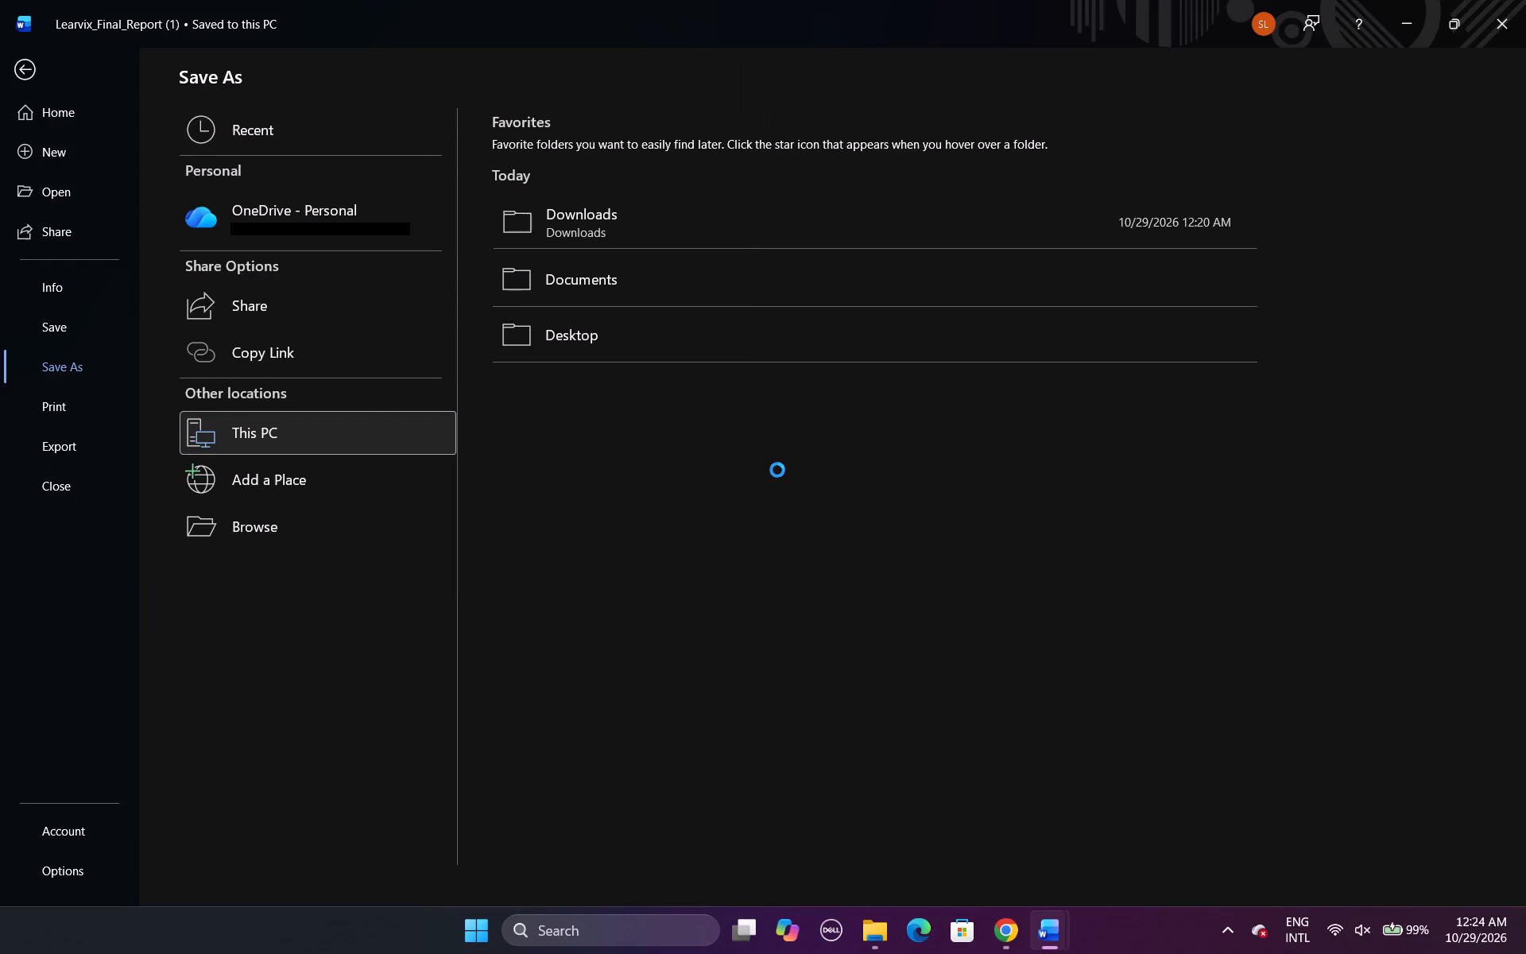
Review the pages of the exported PDF from the abstract through the references, and close it.
scroll(777, 470, down, 2)
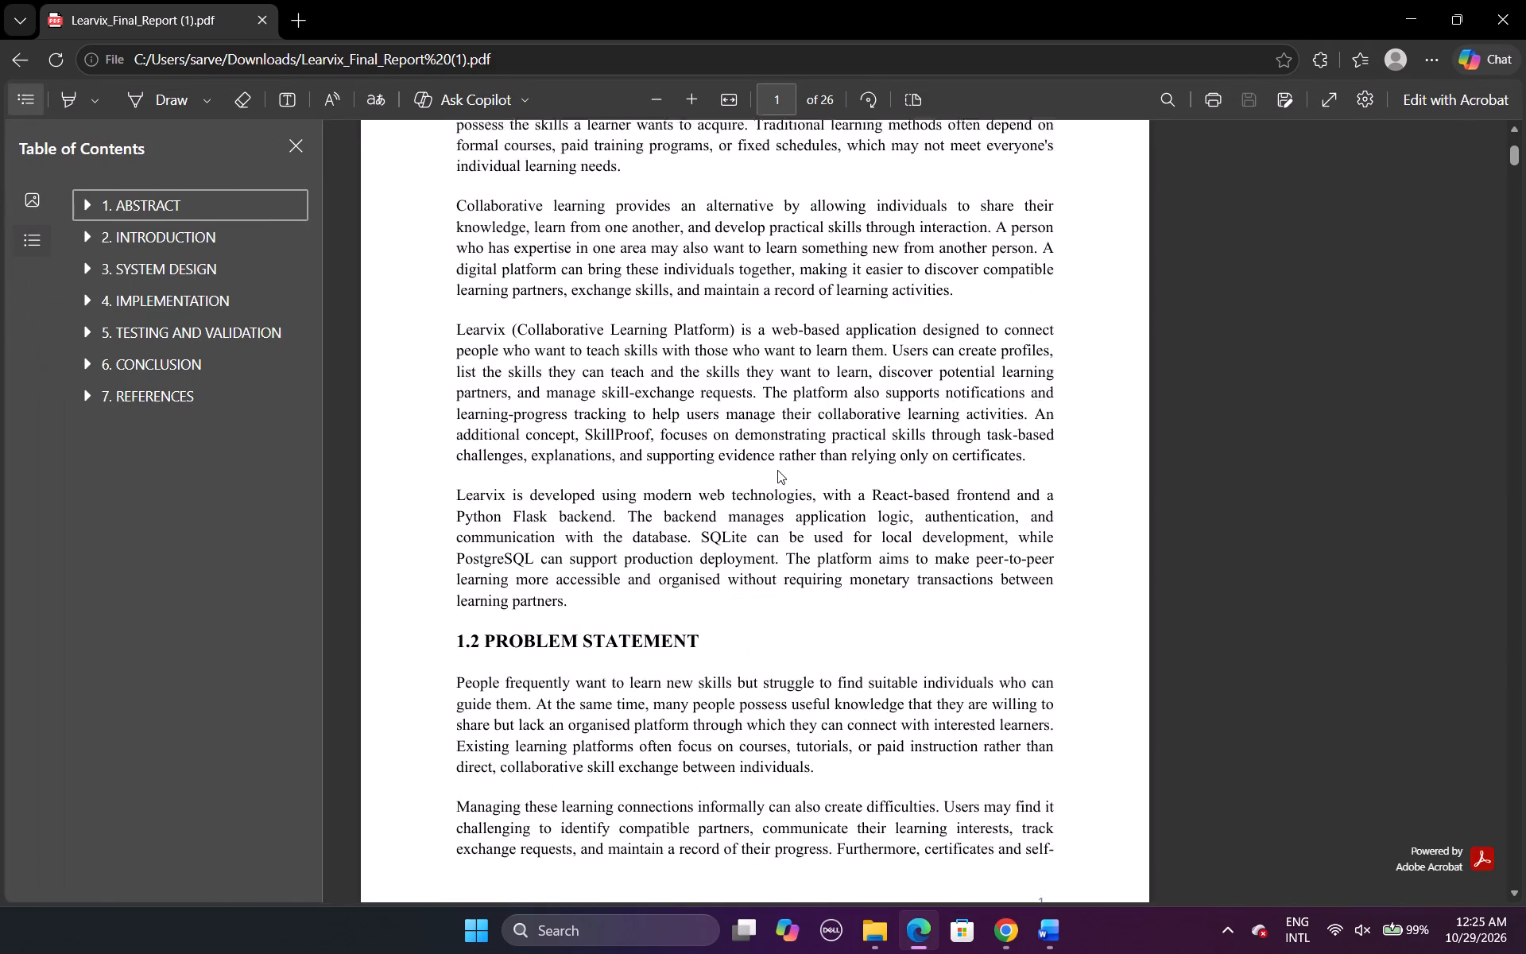
scroll(777, 470, down, 3)
scroll(777, 470, up, 2)
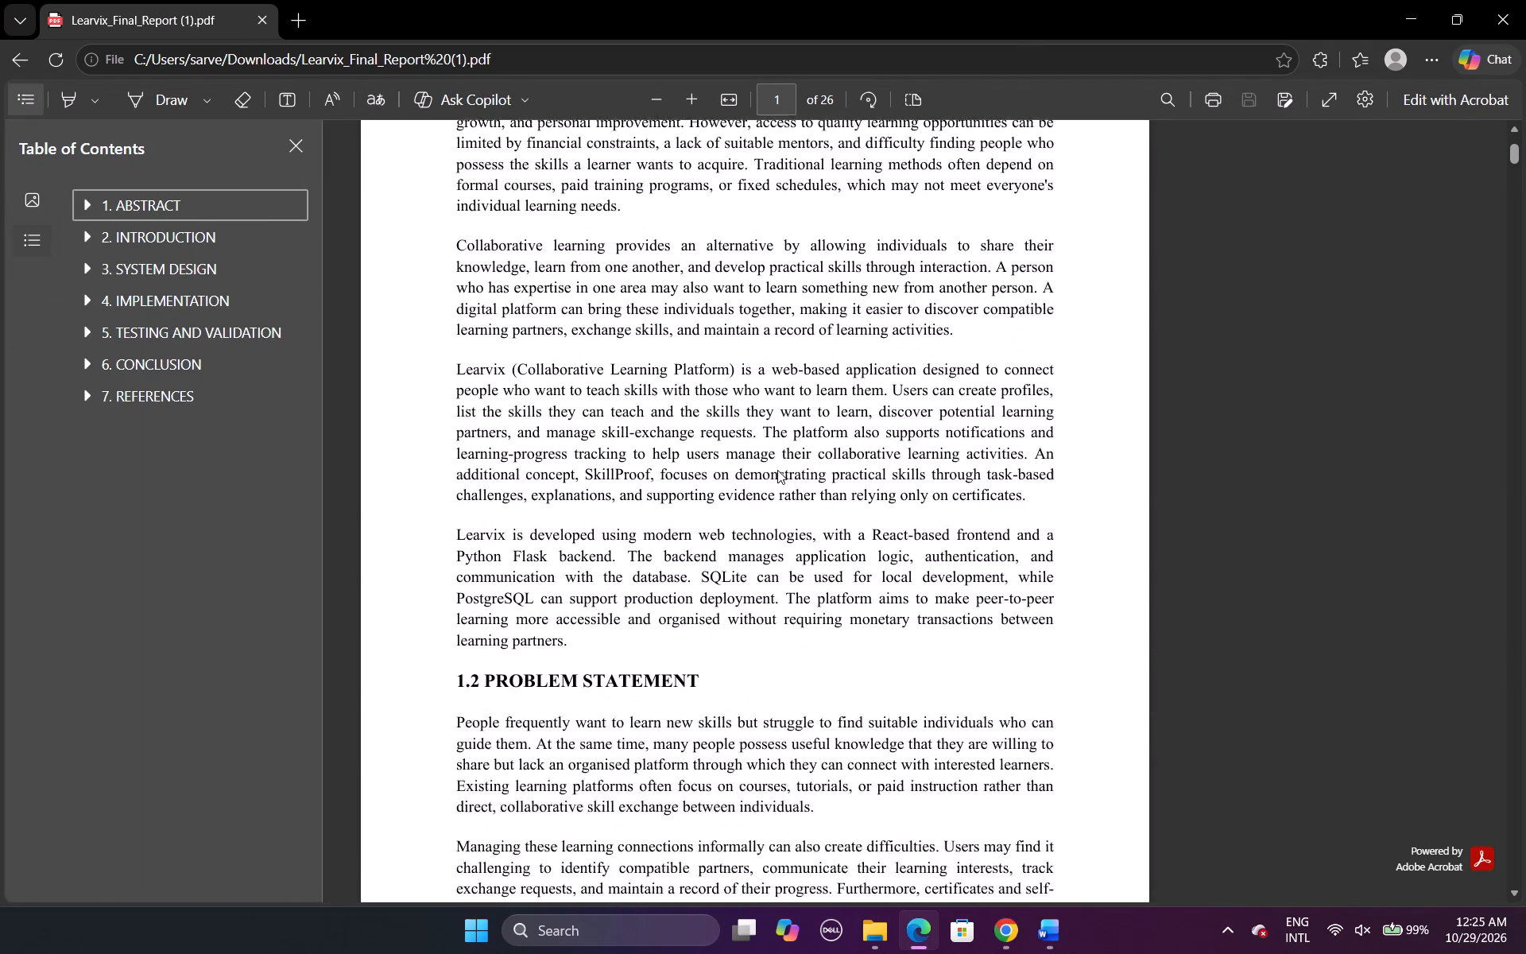
scroll(777, 470, up, 2)
scroll(777, 470, down, 12)
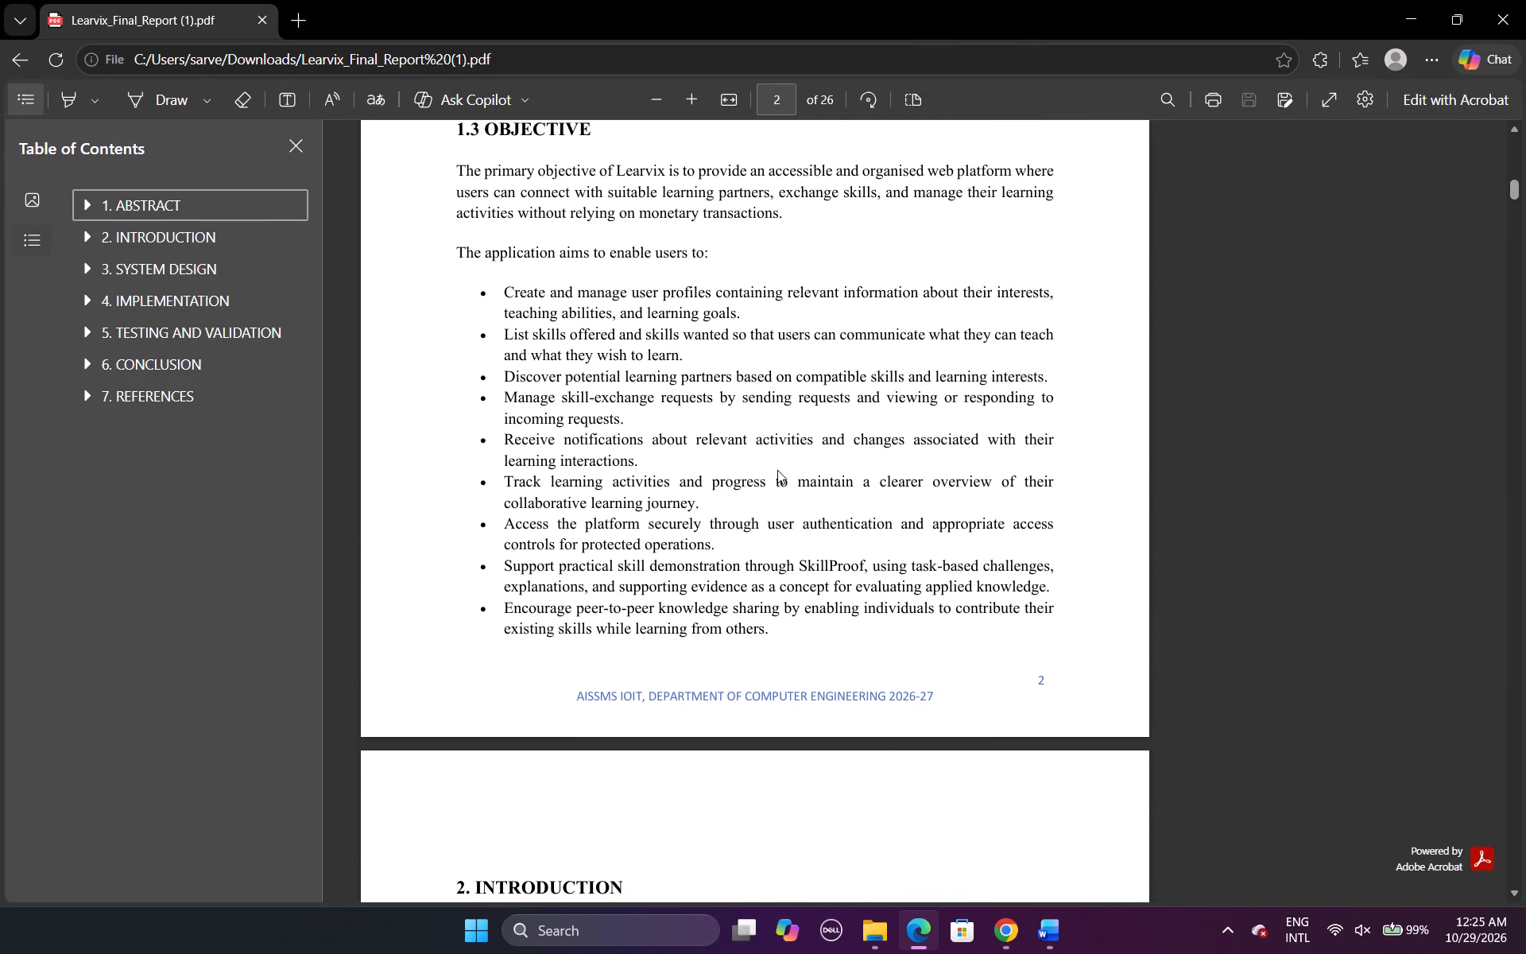
scroll(777, 470, down, 7)
scroll(777, 470, down, 17)
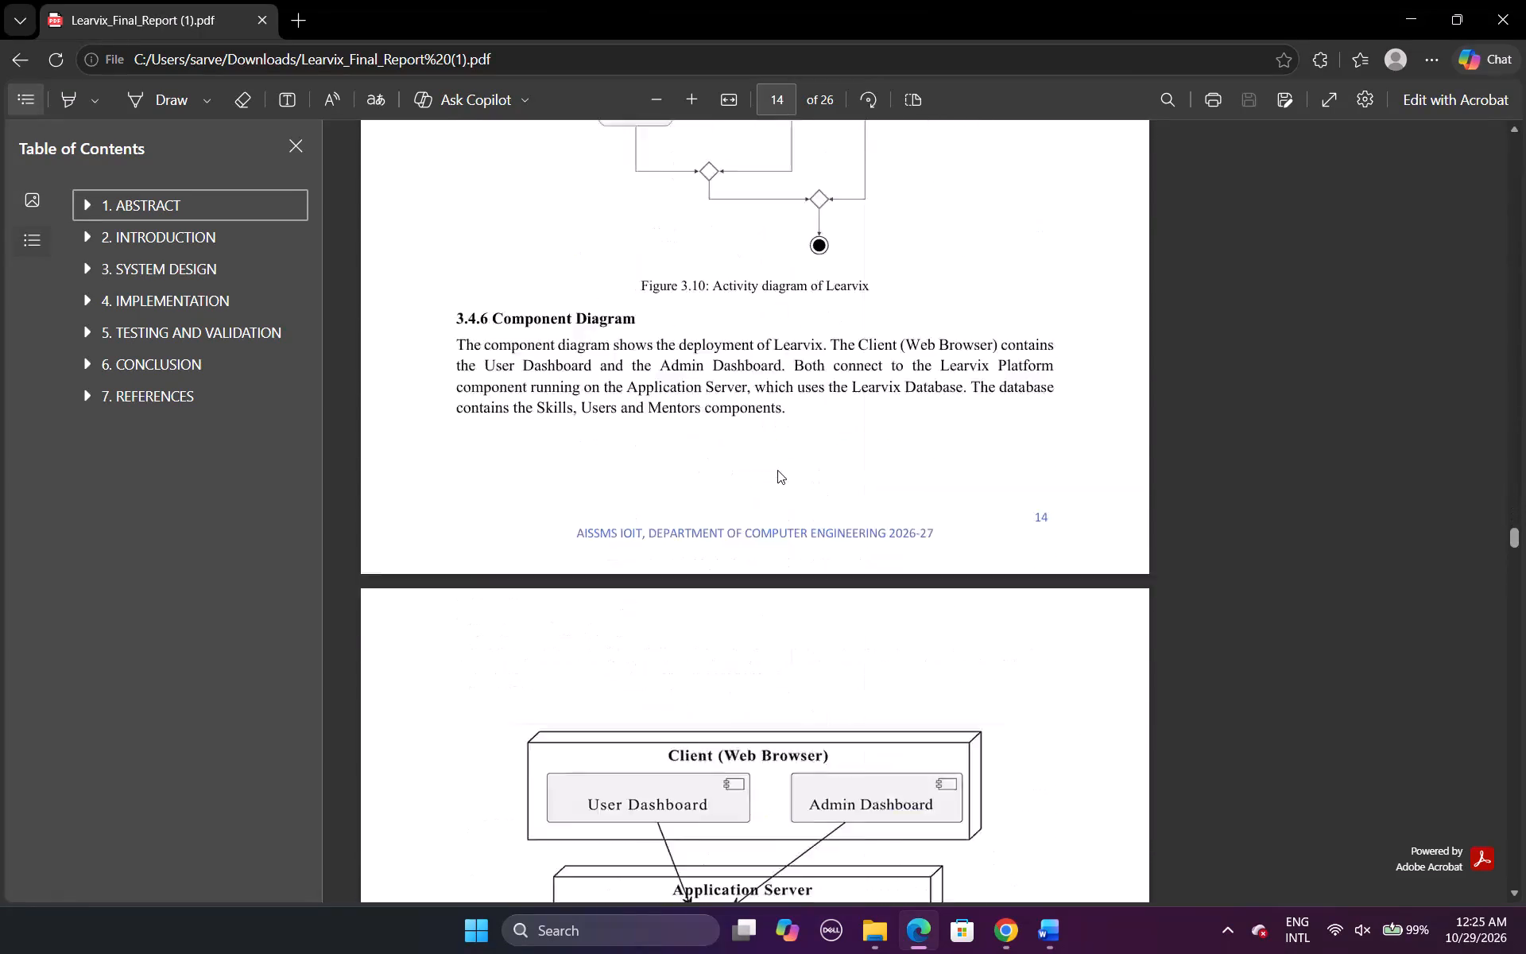
scroll(777, 470, down, 7)
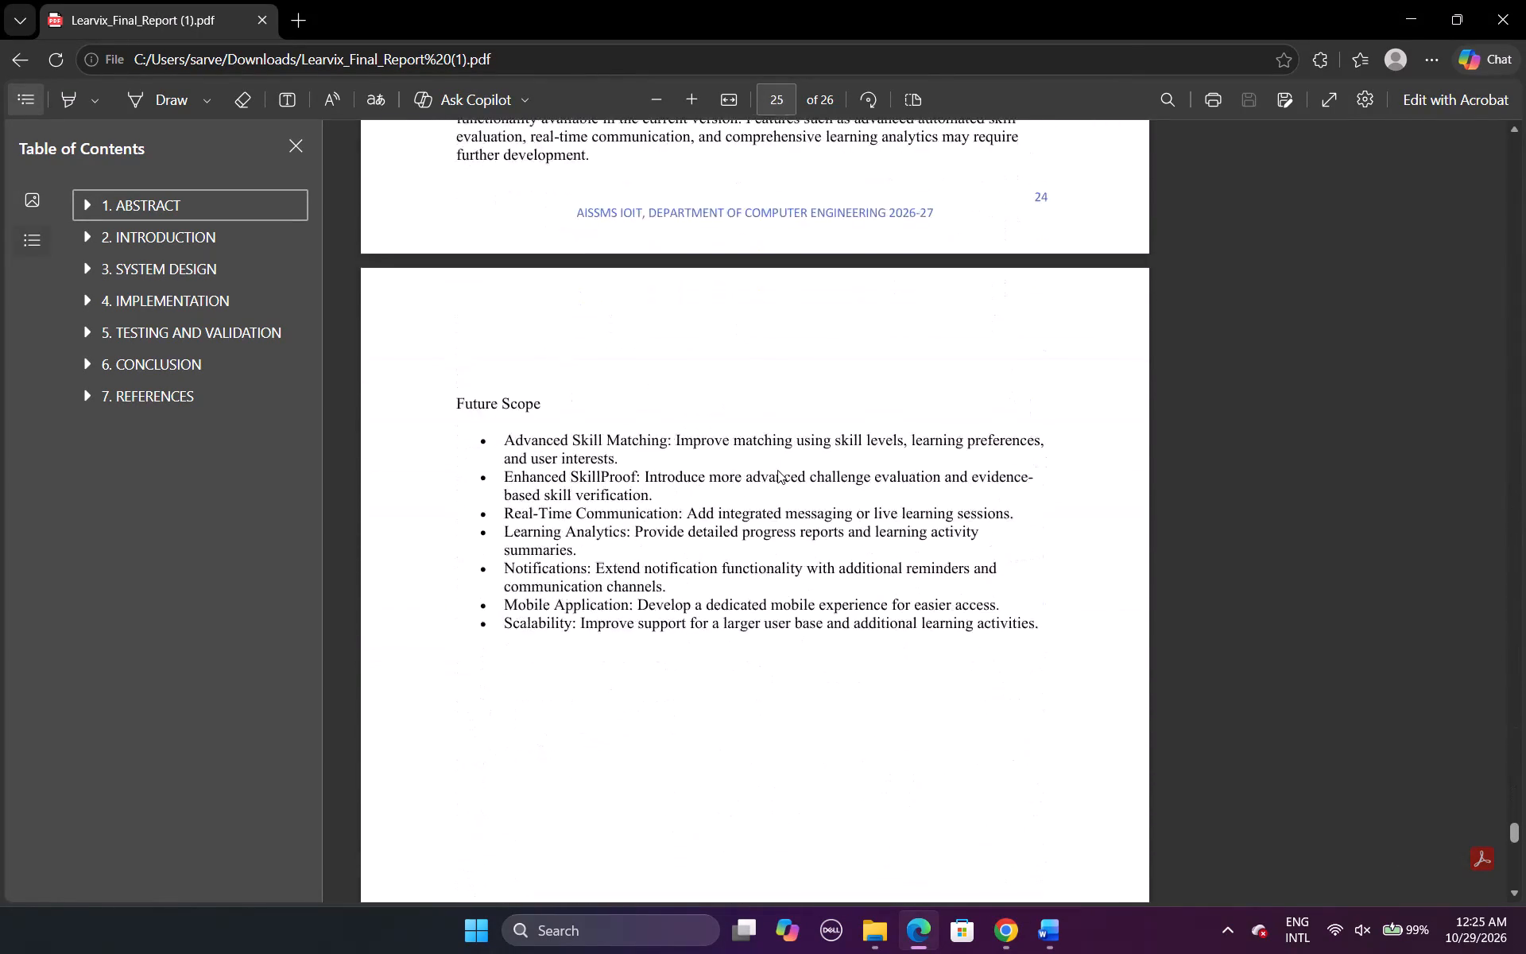
scroll(777, 470, down, 14)
scroll(777, 470, up, 7)
scroll(777, 470, down, 10)
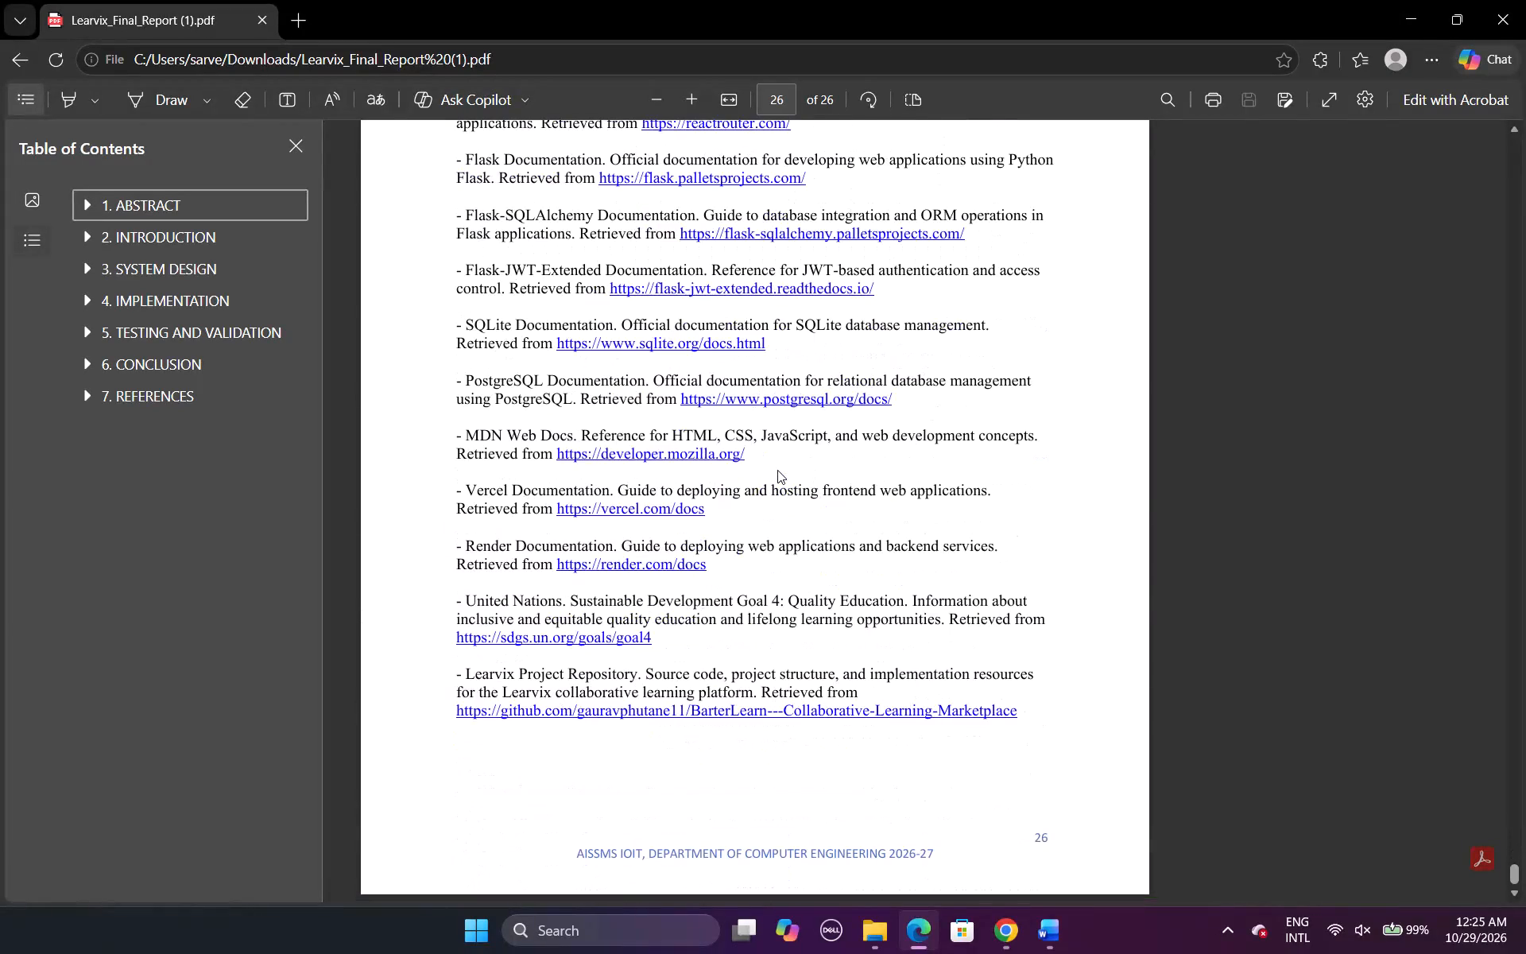
scroll(777, 470, up, 19)
click(1525, 0)
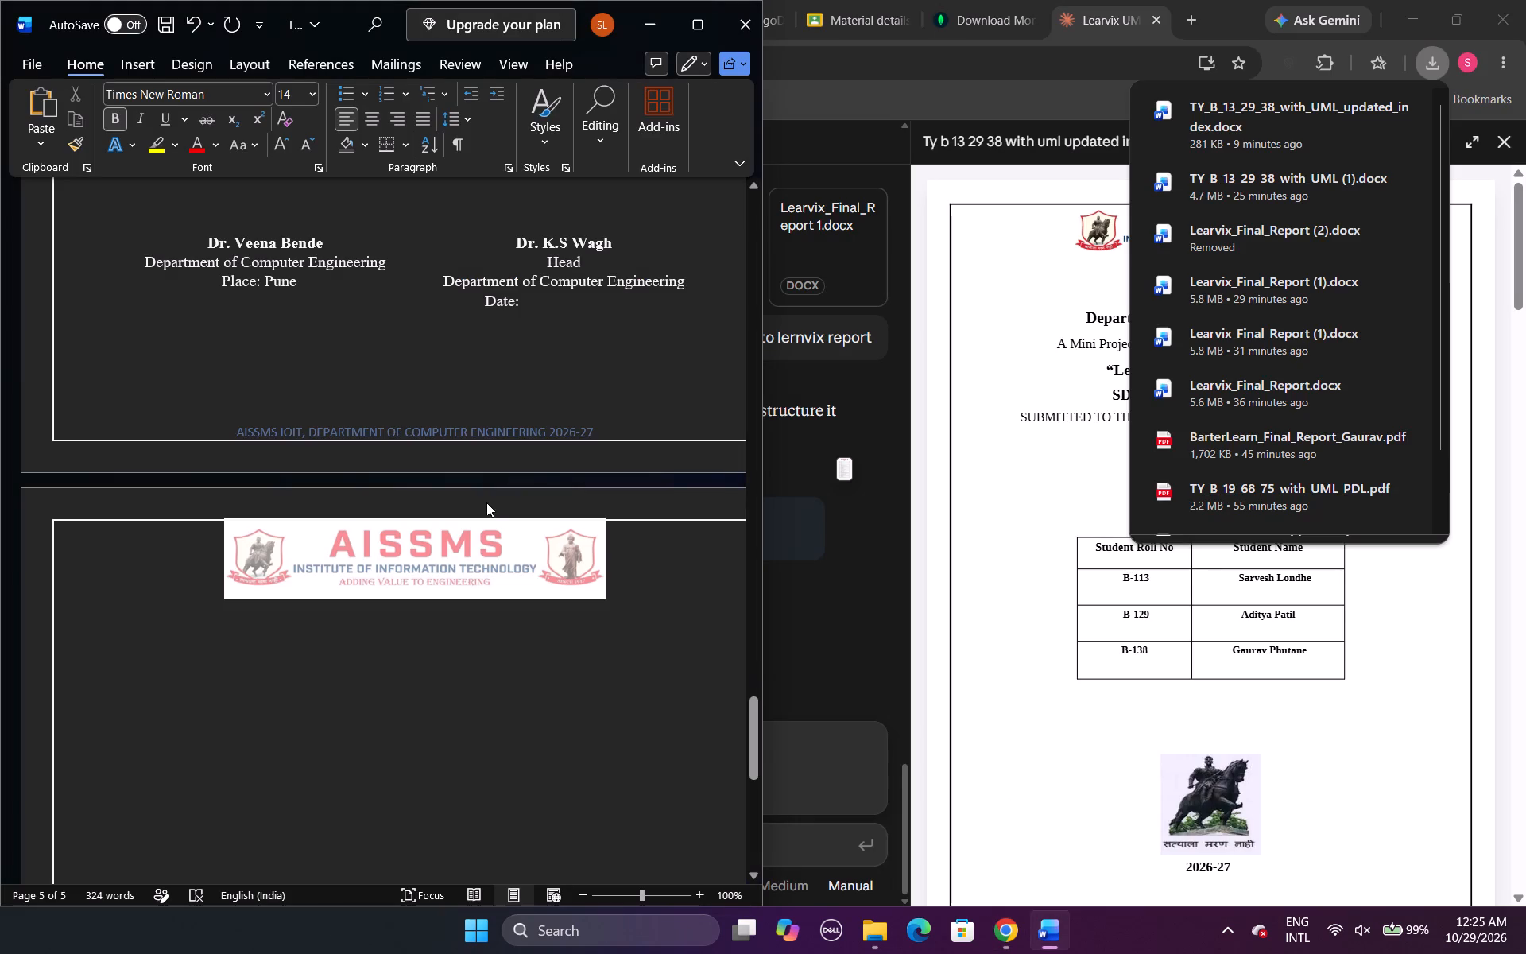
click(698, 46)
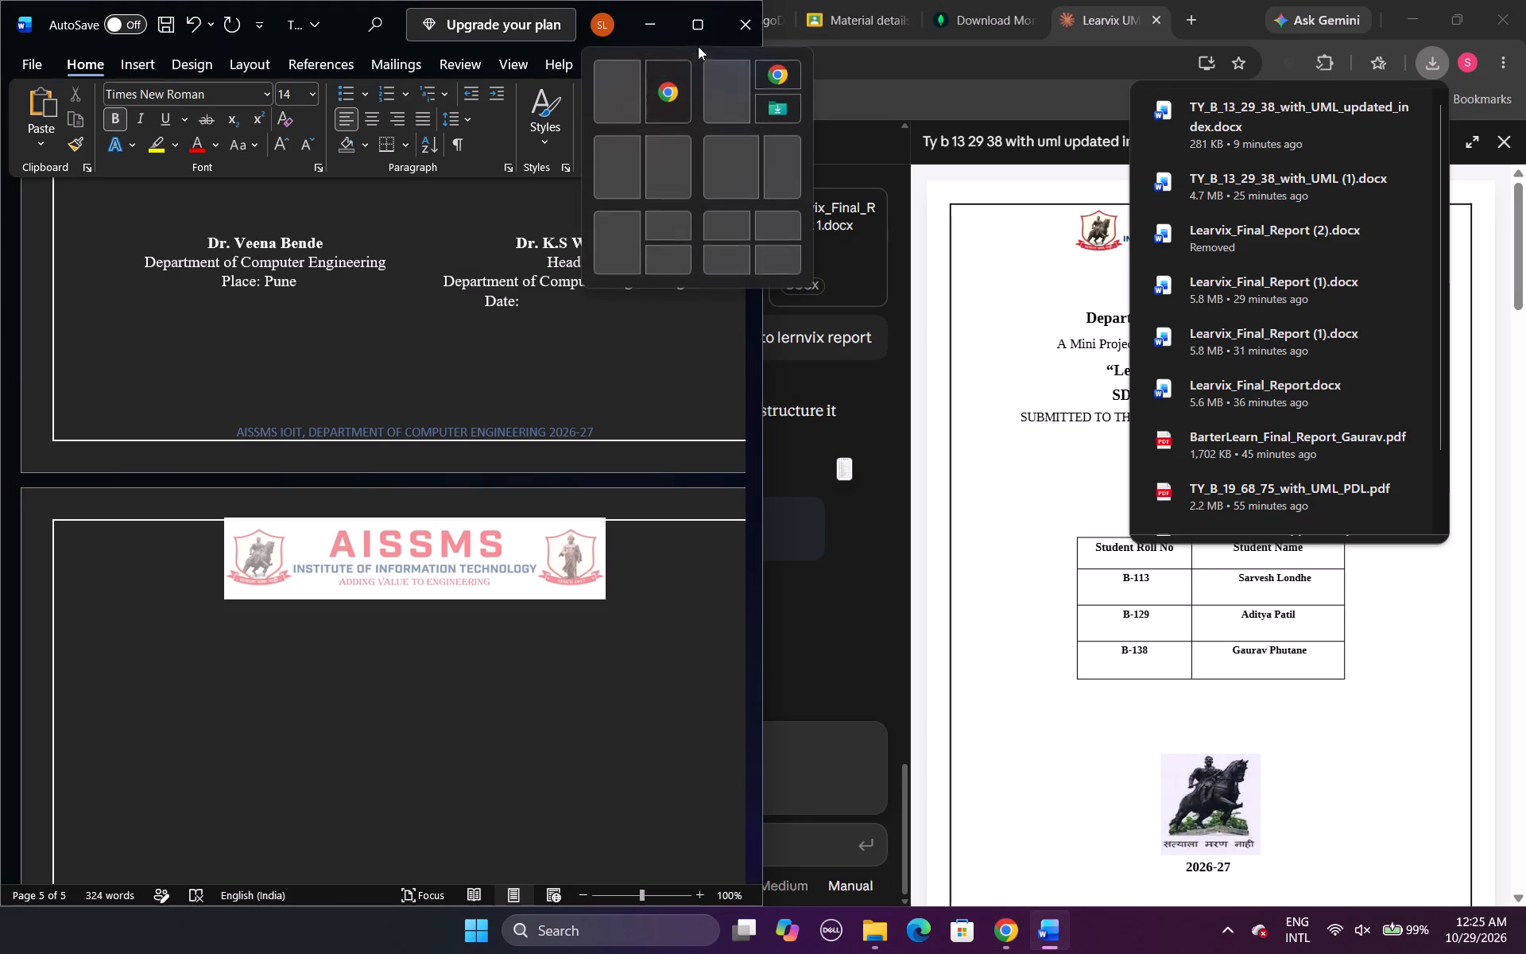
click(694, 34)
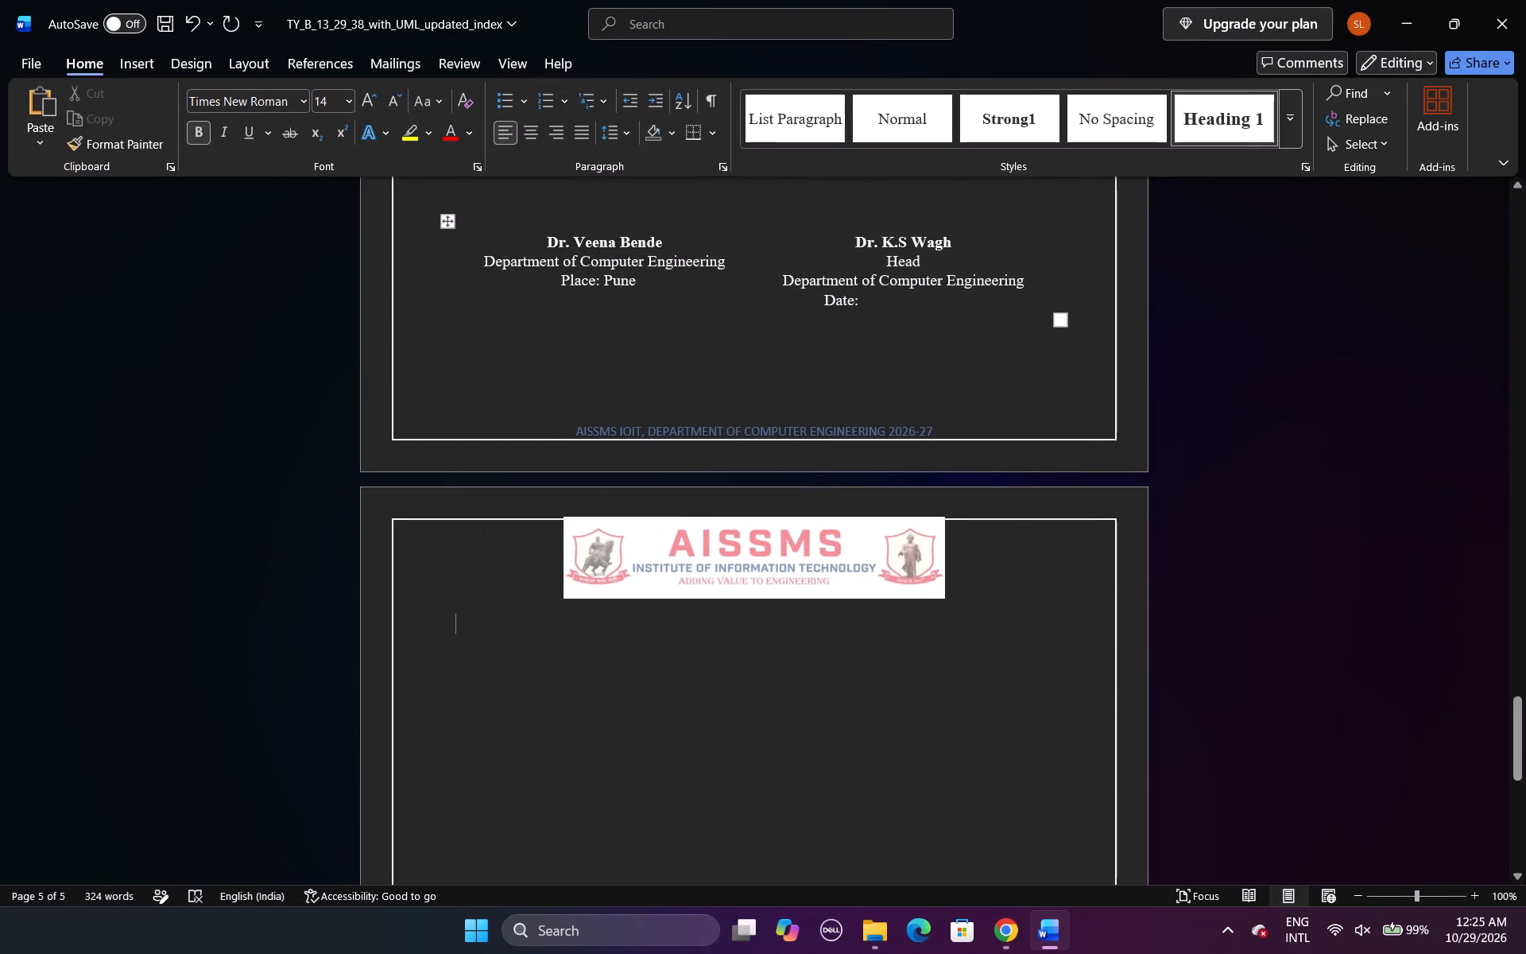
Review the front-matter document's title page, certificate, index, signature page and last page.
scroll(764, 301, up, 6)
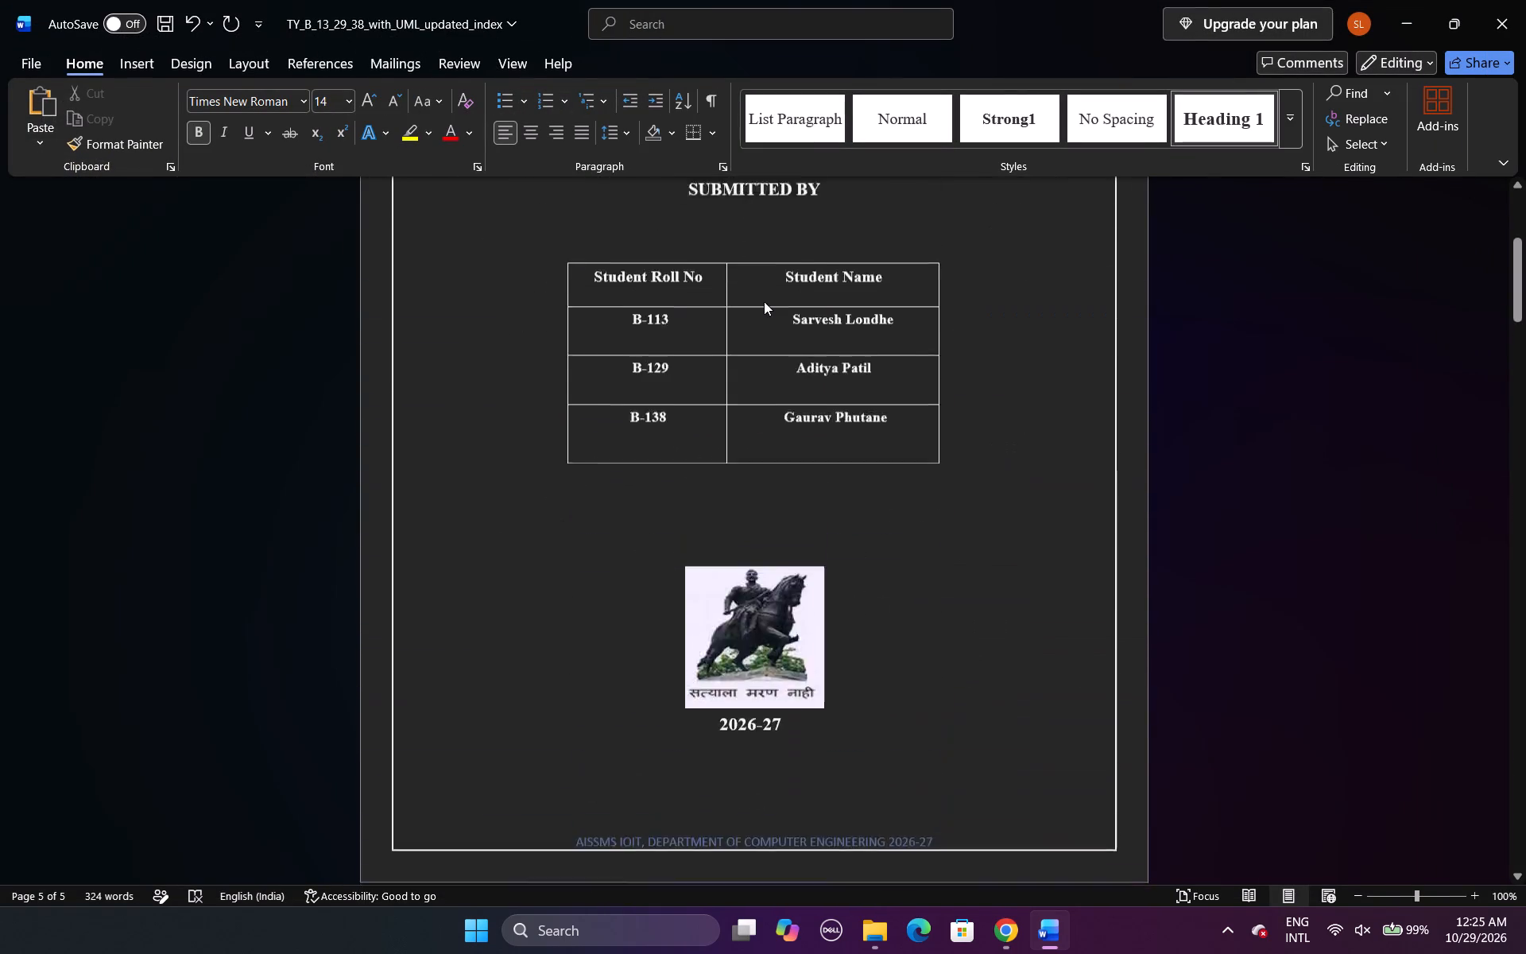
scroll(764, 301, up, 3)
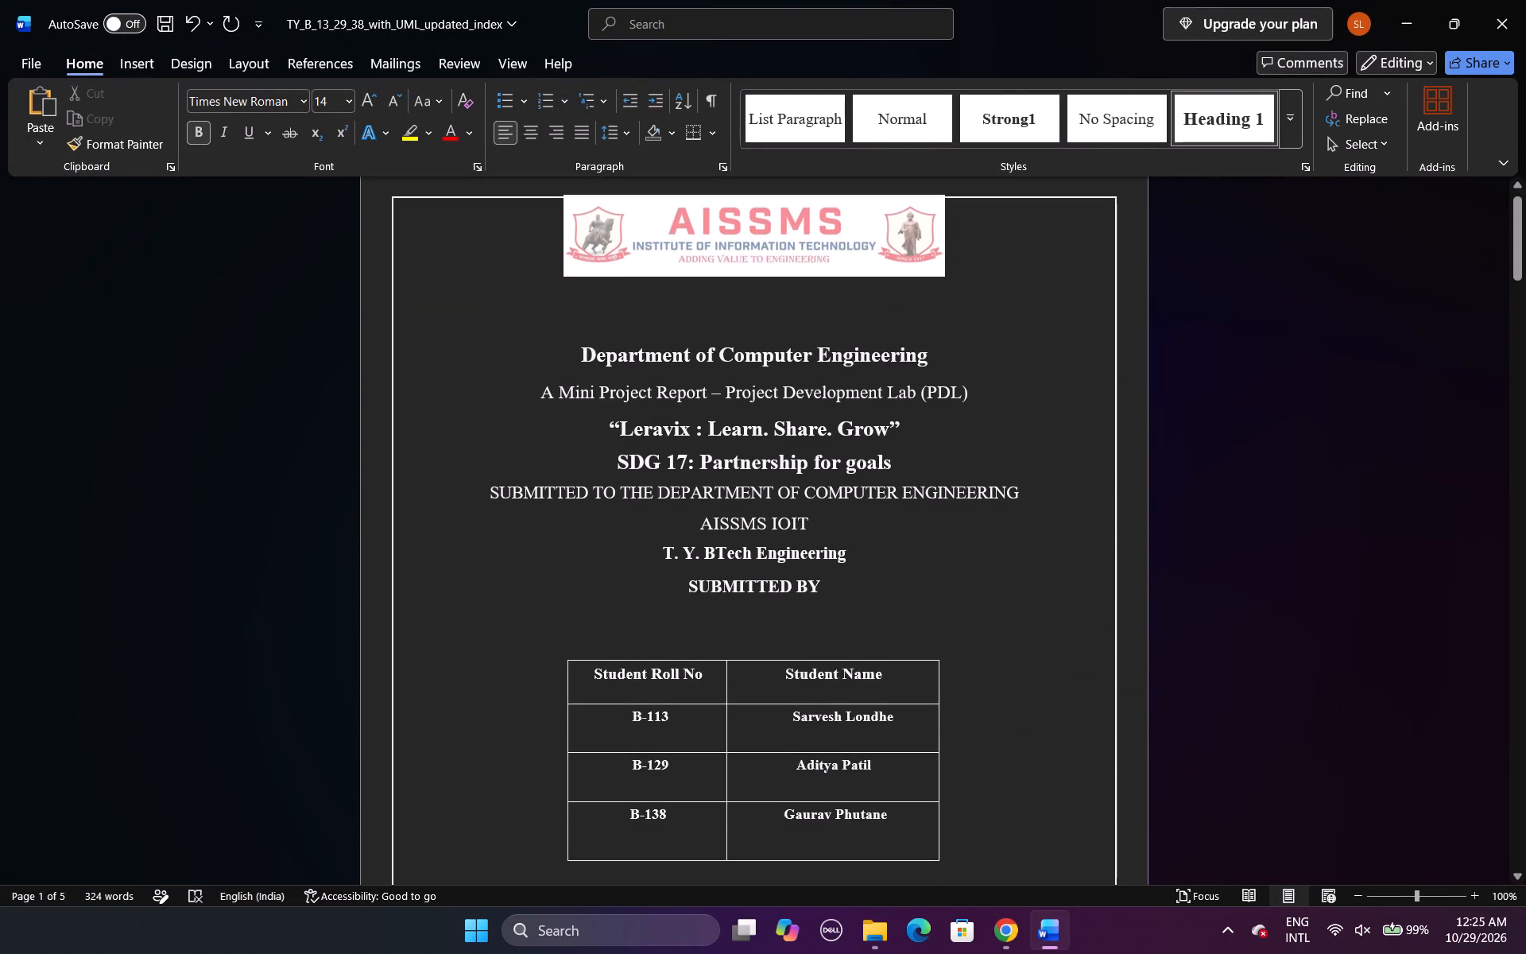
scroll(642, 364, down, 1)
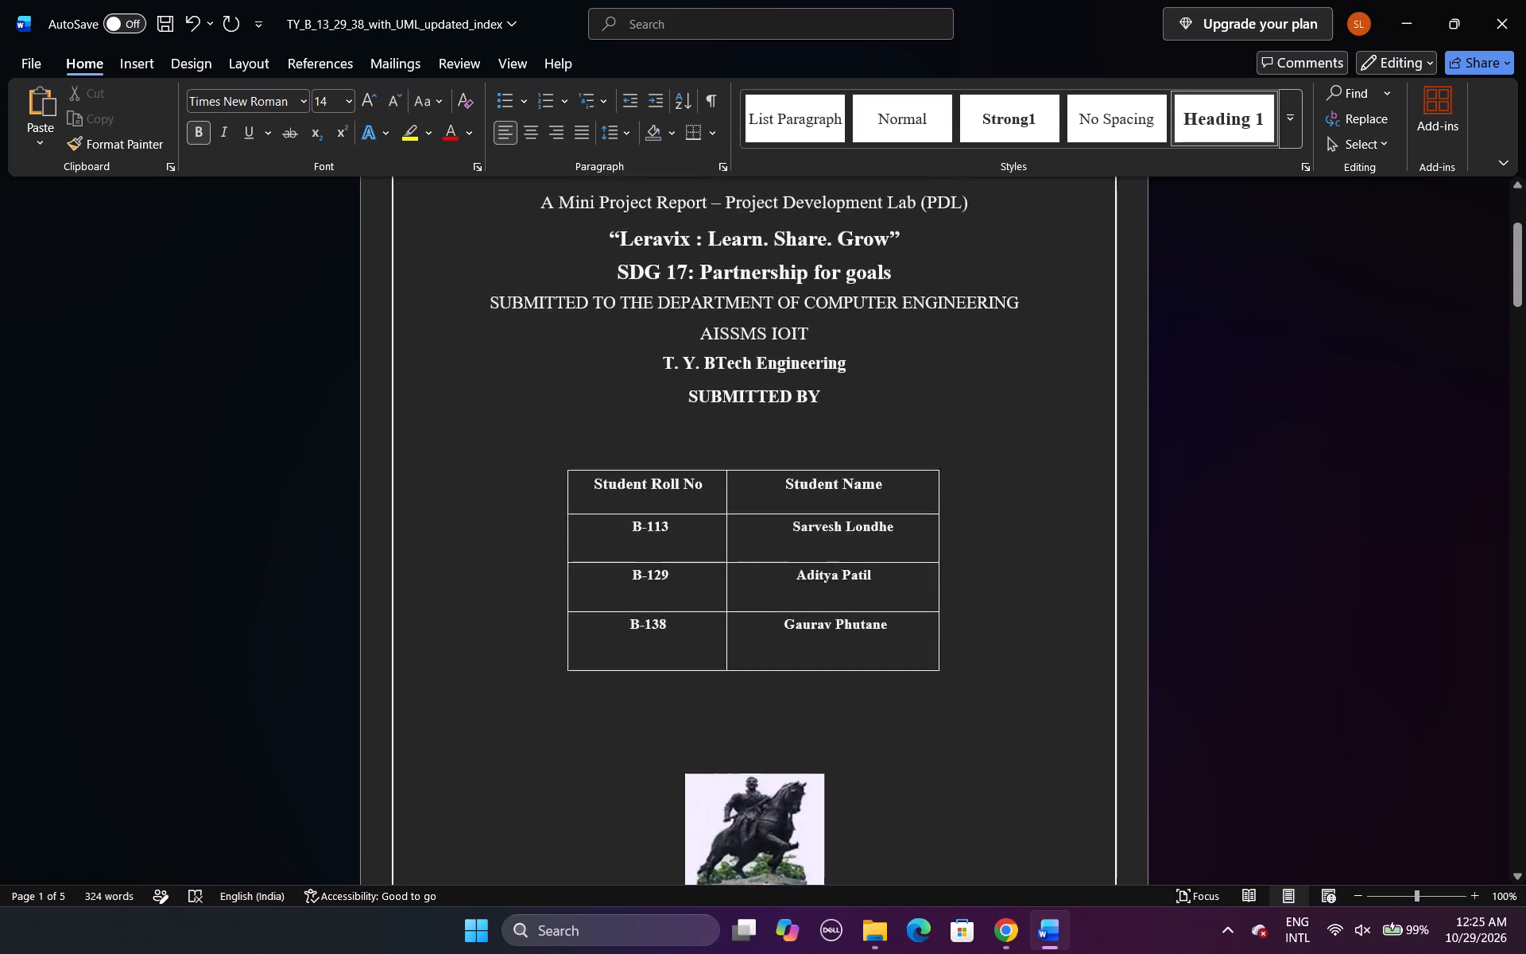
scroll(642, 364, down, 2)
scroll(642, 364, up, 1)
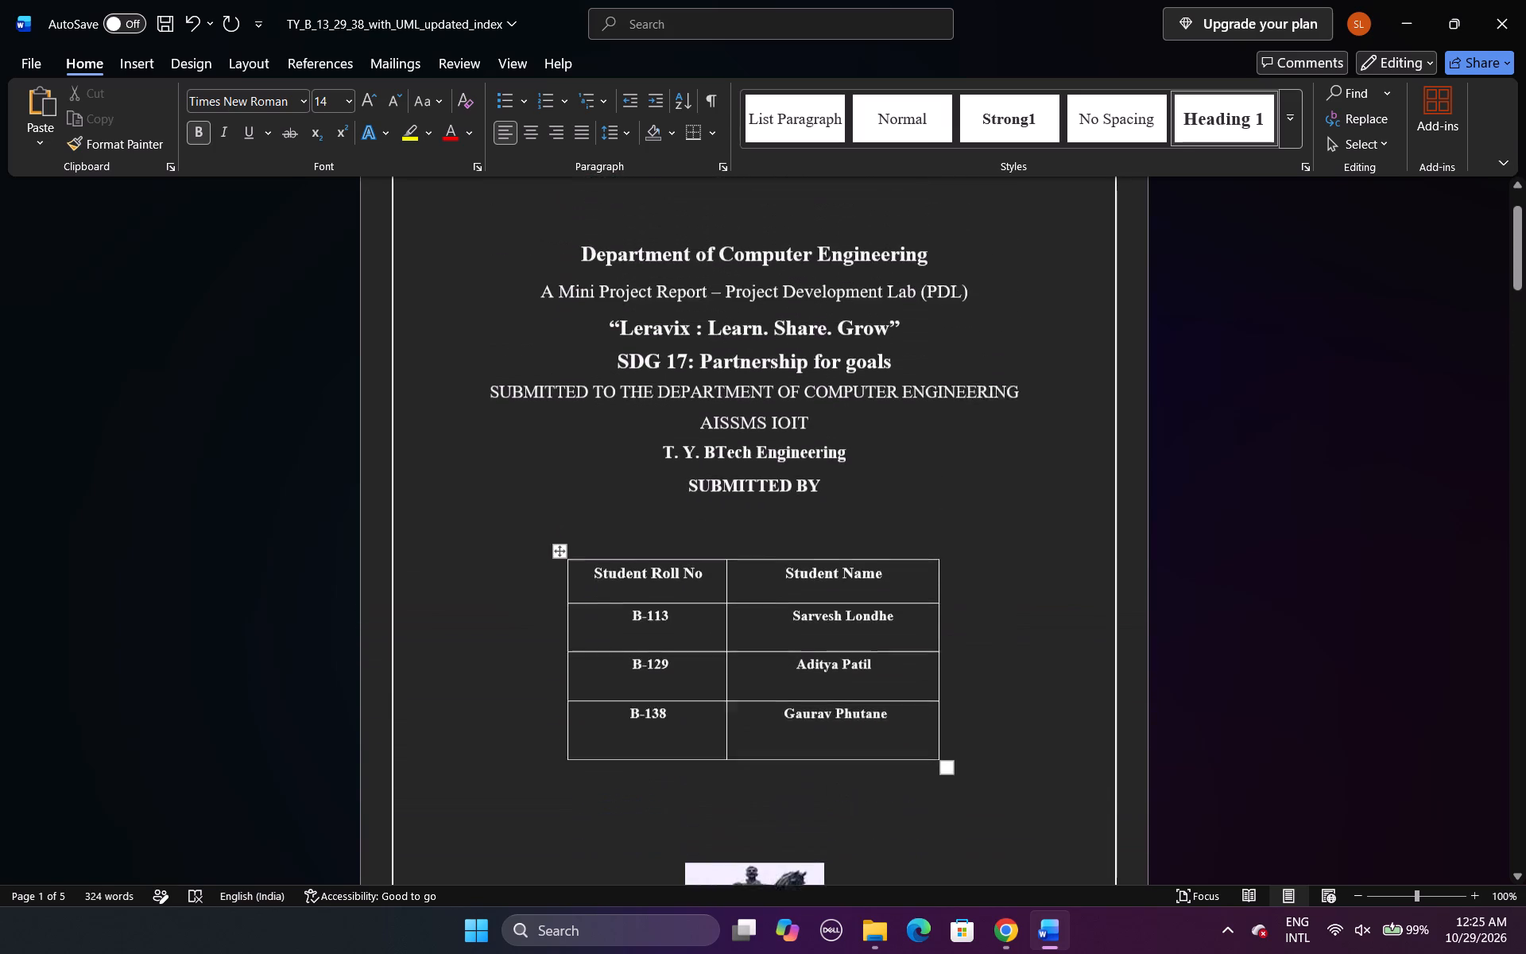
scroll(642, 364, up, 1)
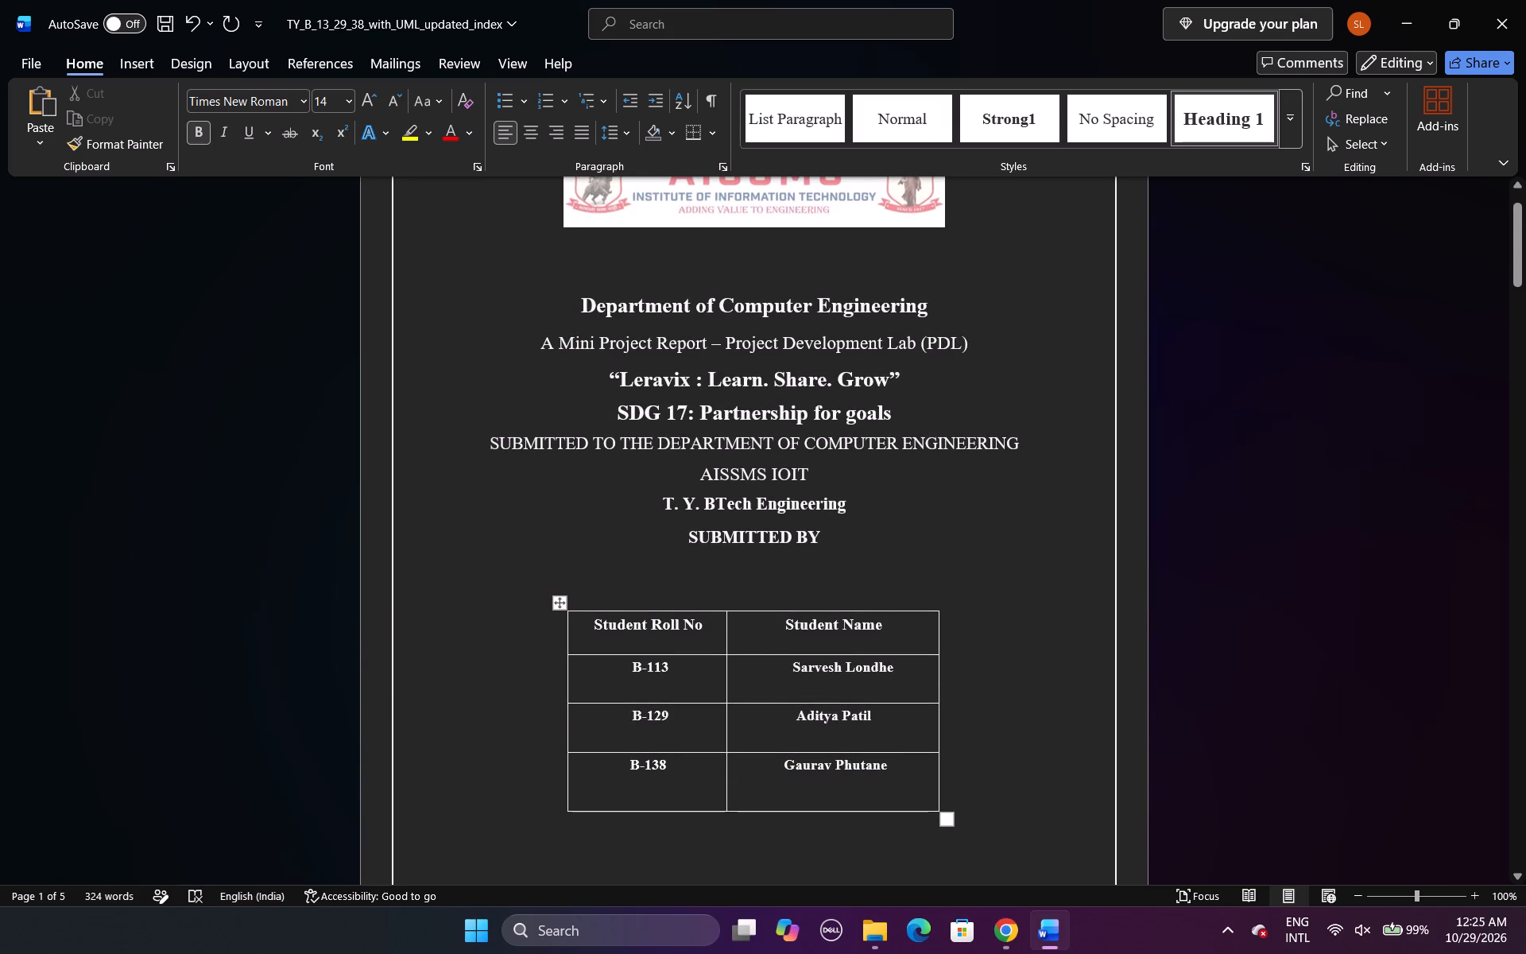
scroll(839, 776, down, 1)
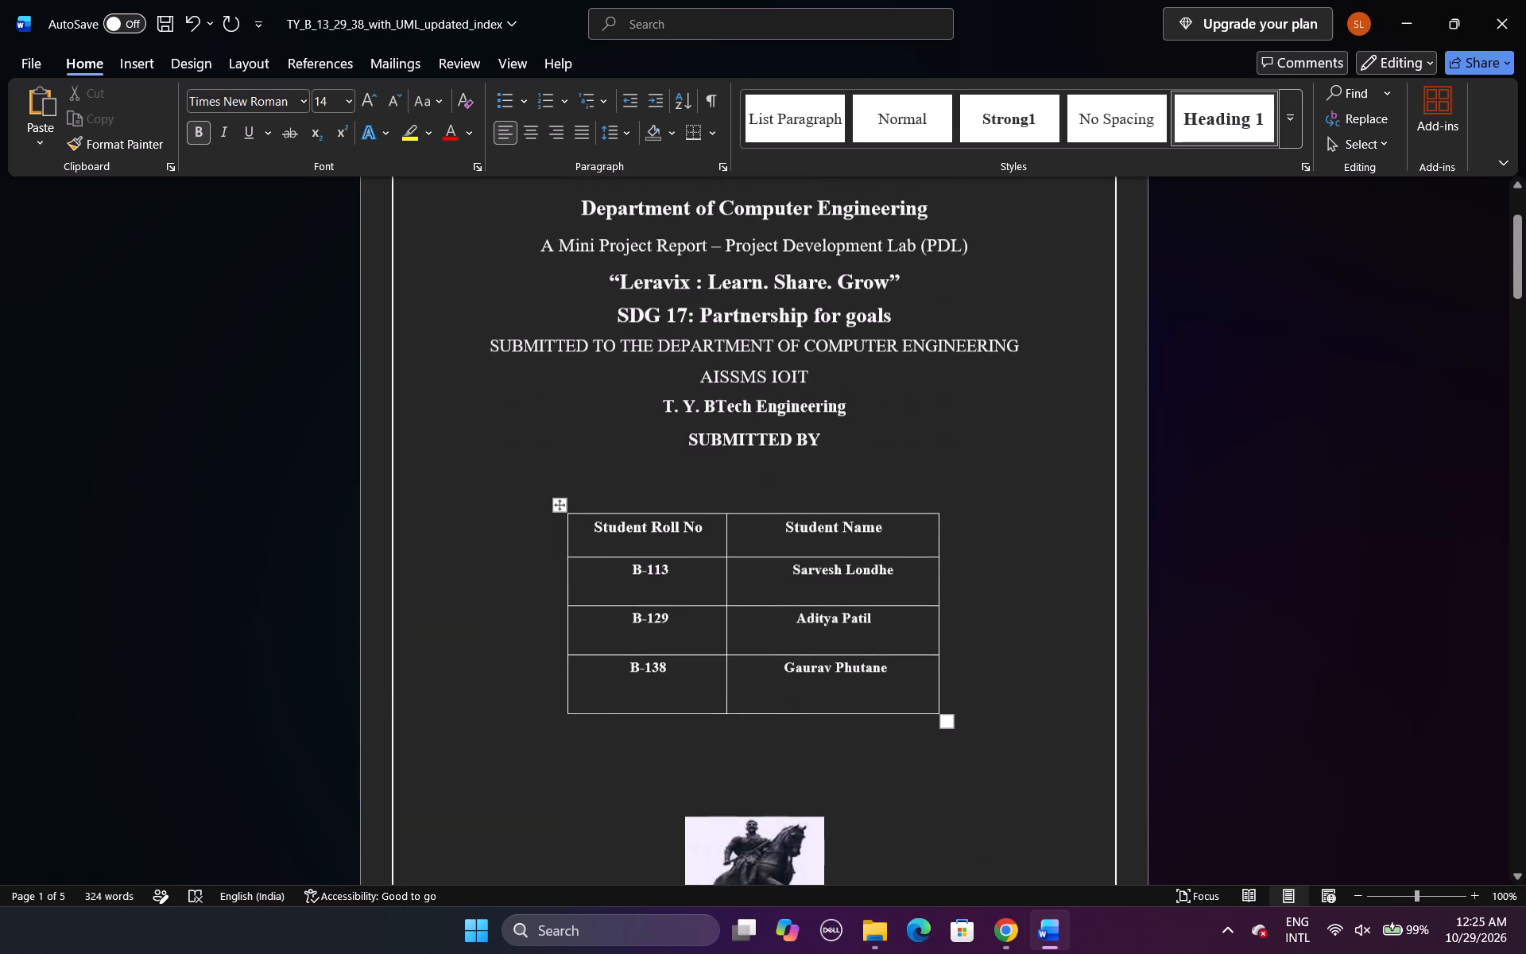
scroll(839, 776, down, 4)
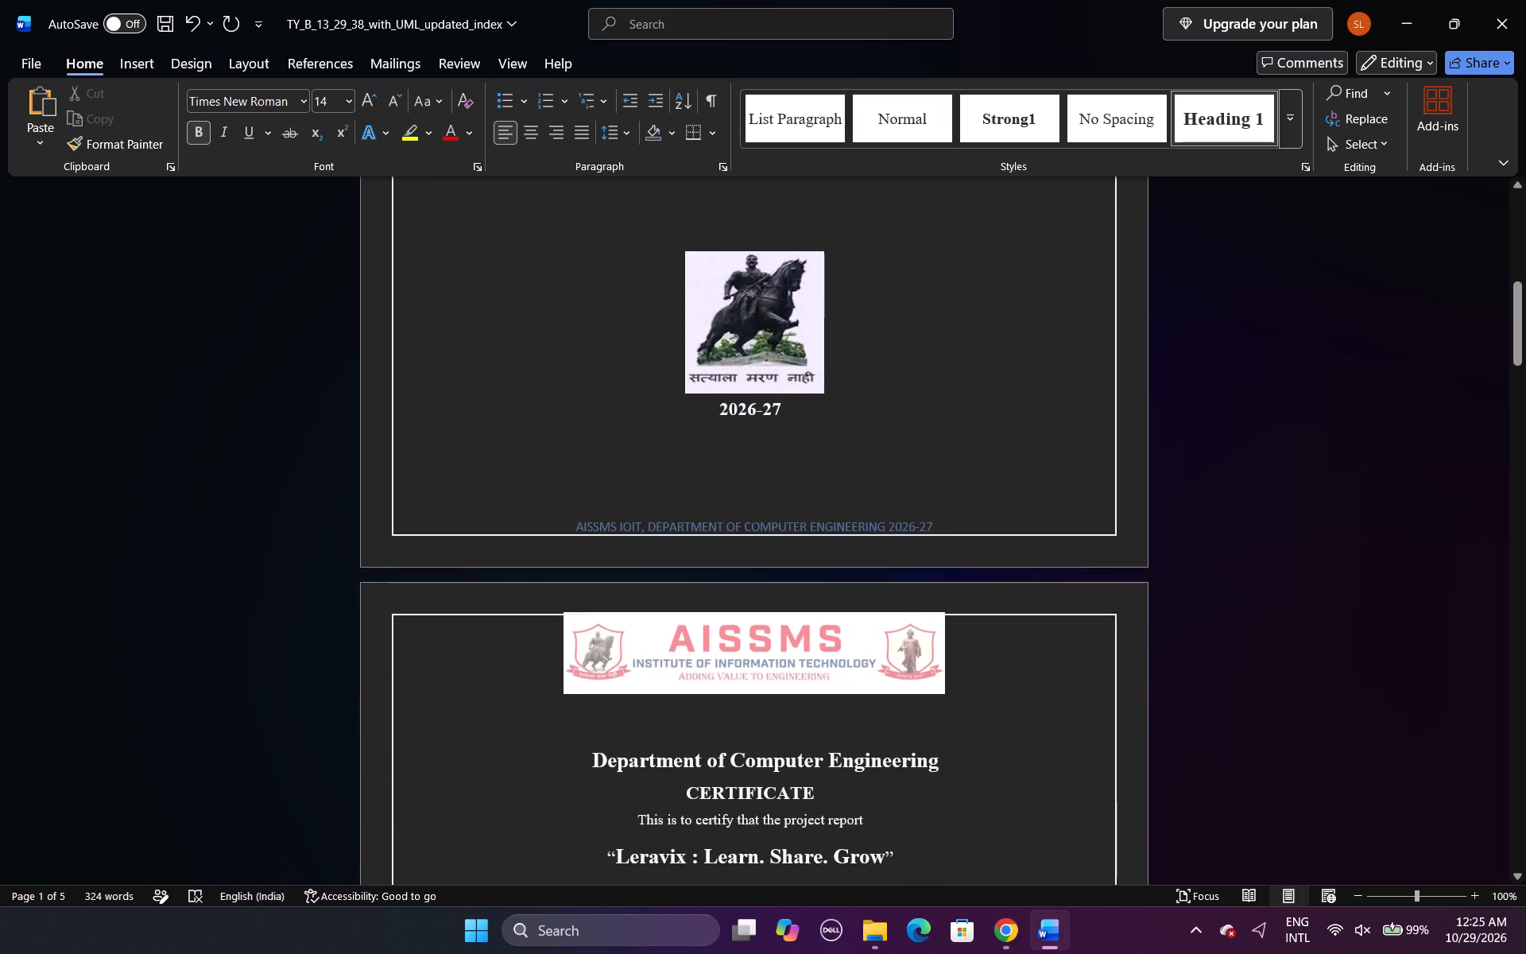
scroll(839, 776, down, 2)
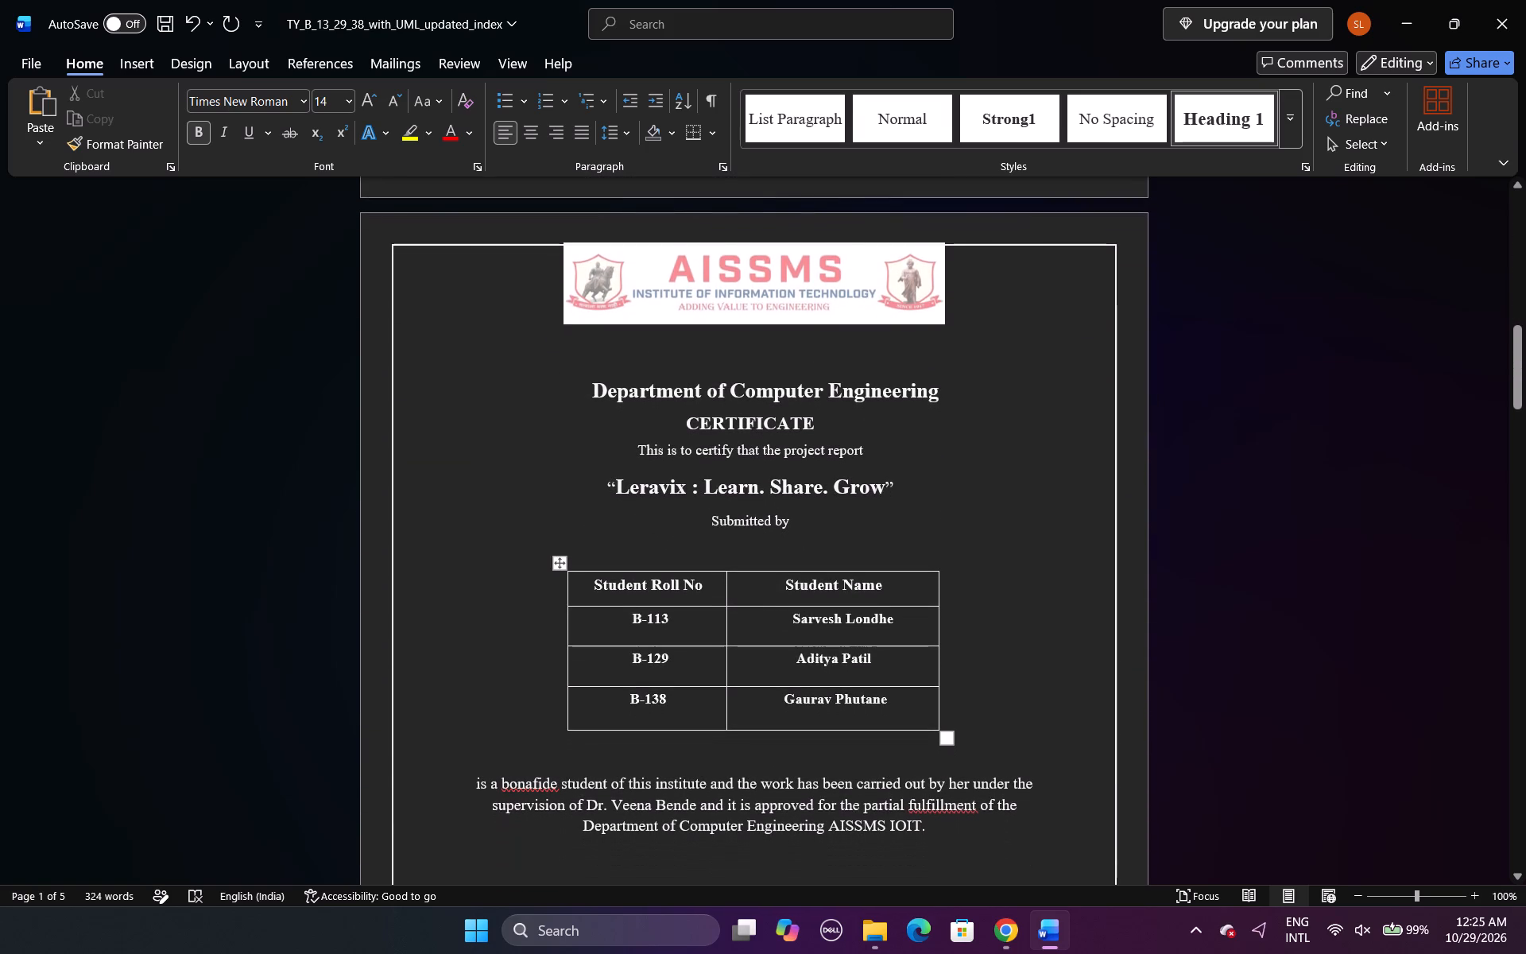
scroll(839, 776, down, 5)
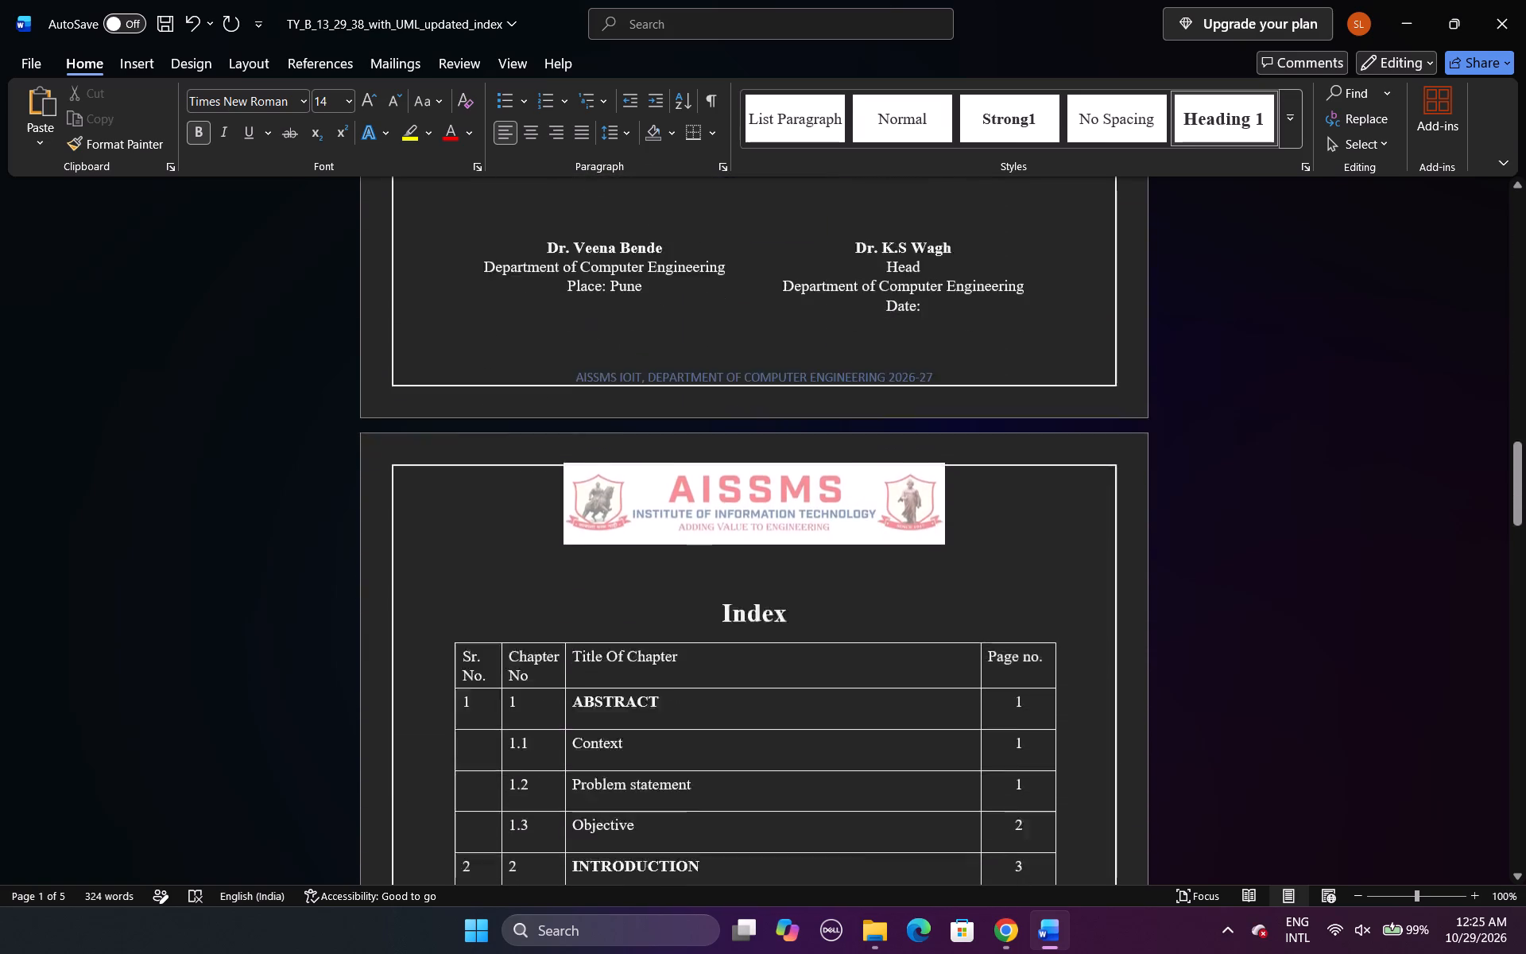
scroll(839, 776, down, 6)
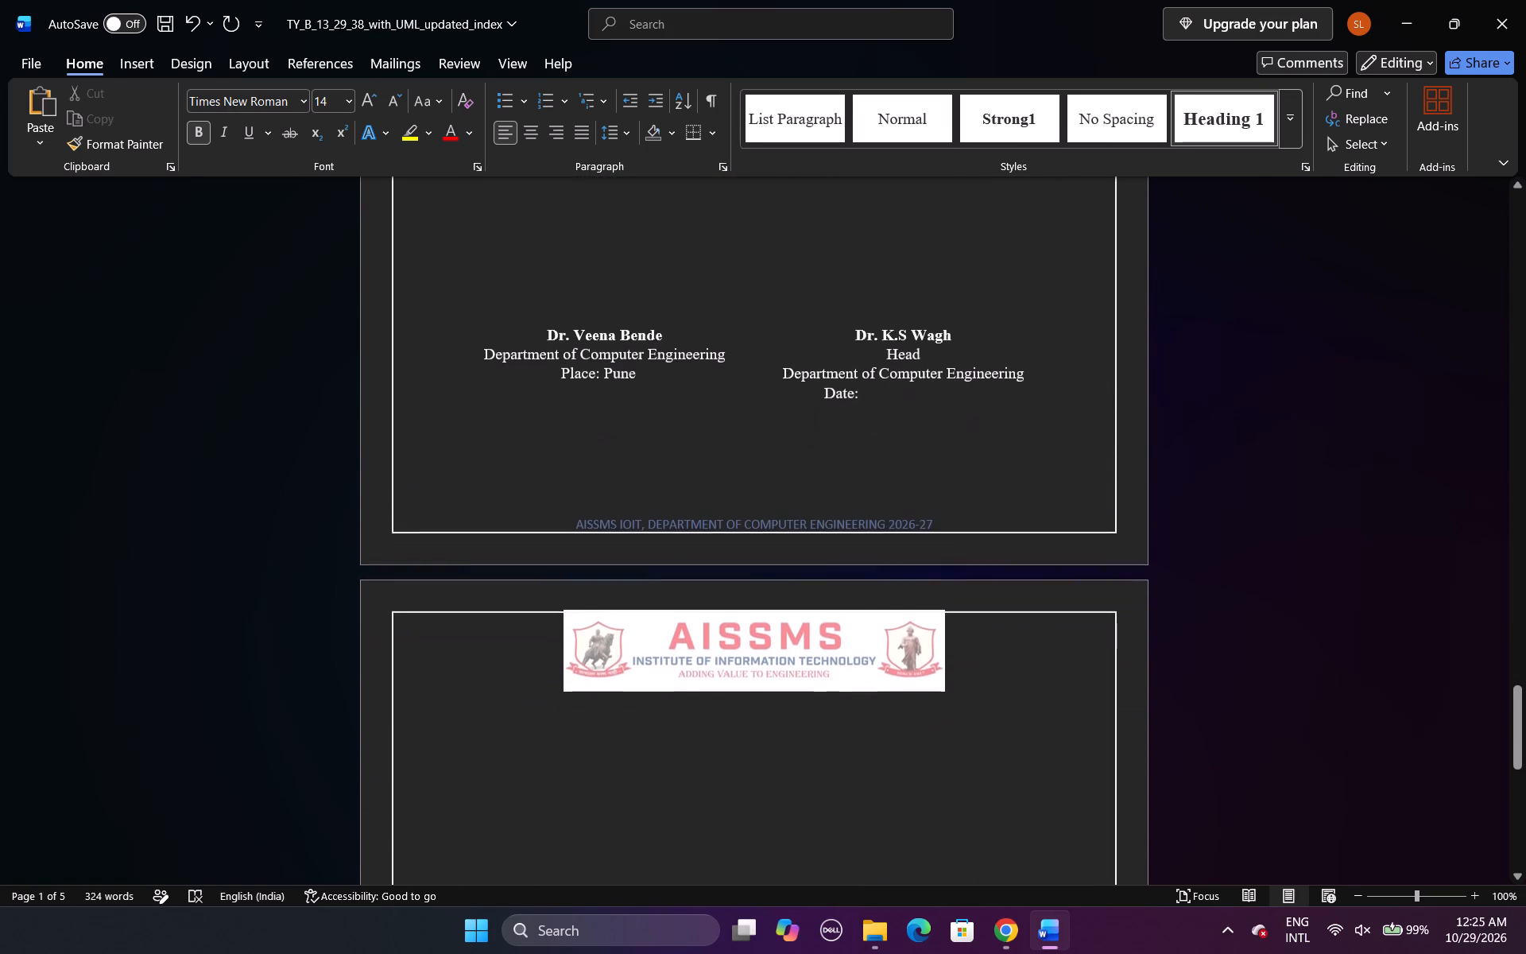
Save the front-matter document.
key(ctrl+s)
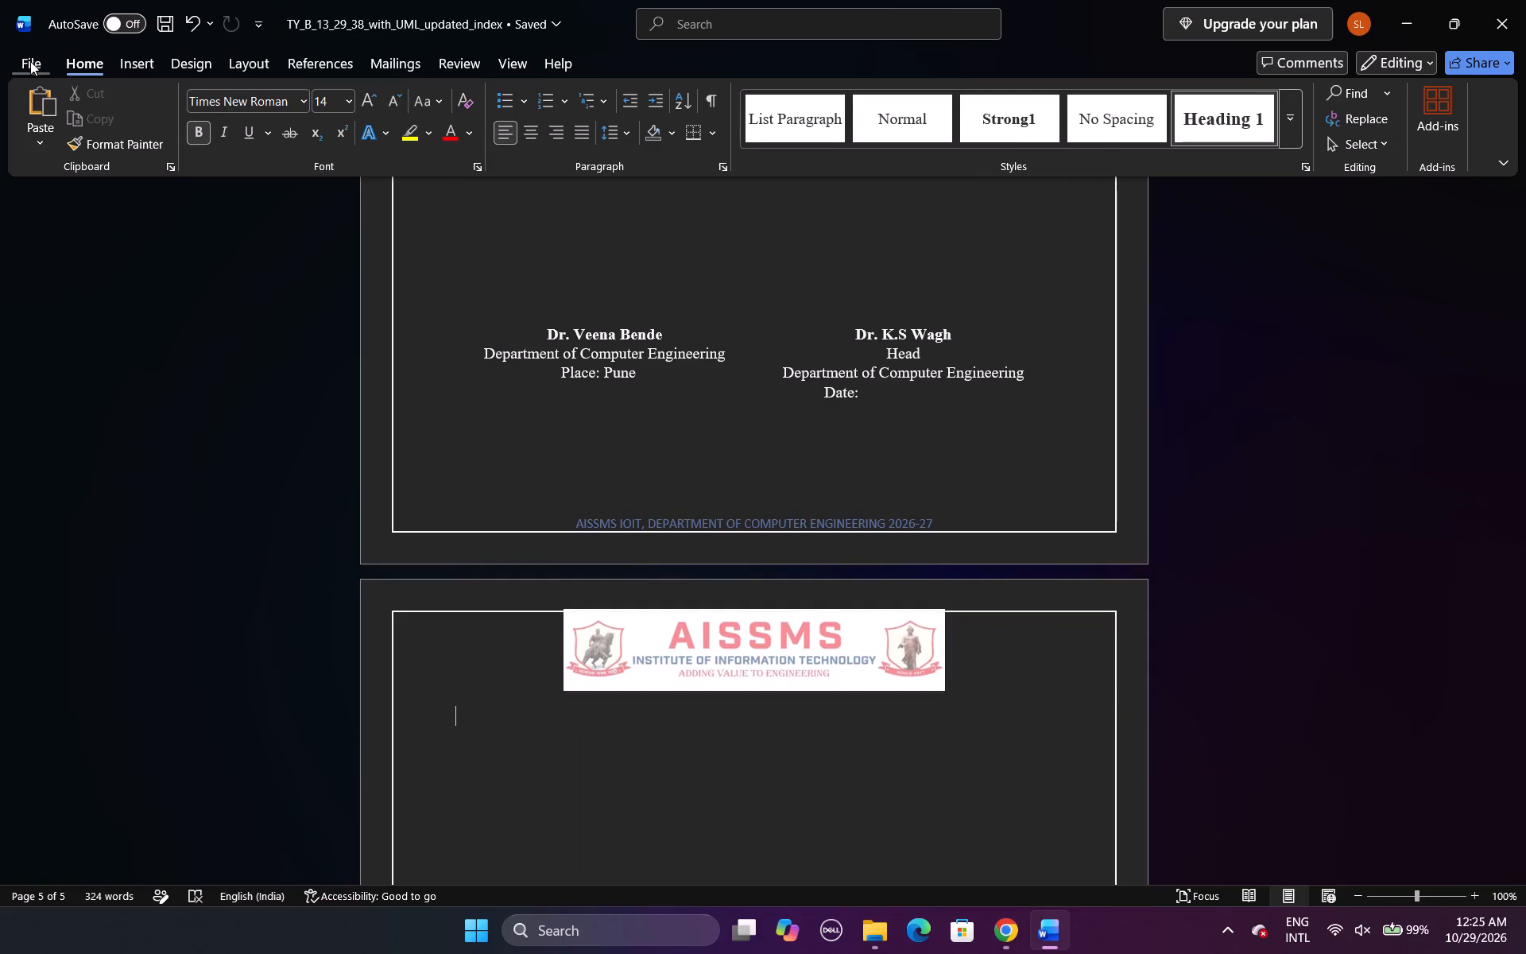
Export the front-matter document as a PDF named TY_B_13_29_38_with_UML_updated_index in Downloads, and close the resulting PDF.
click(29, 60)
double_click(76, 375)
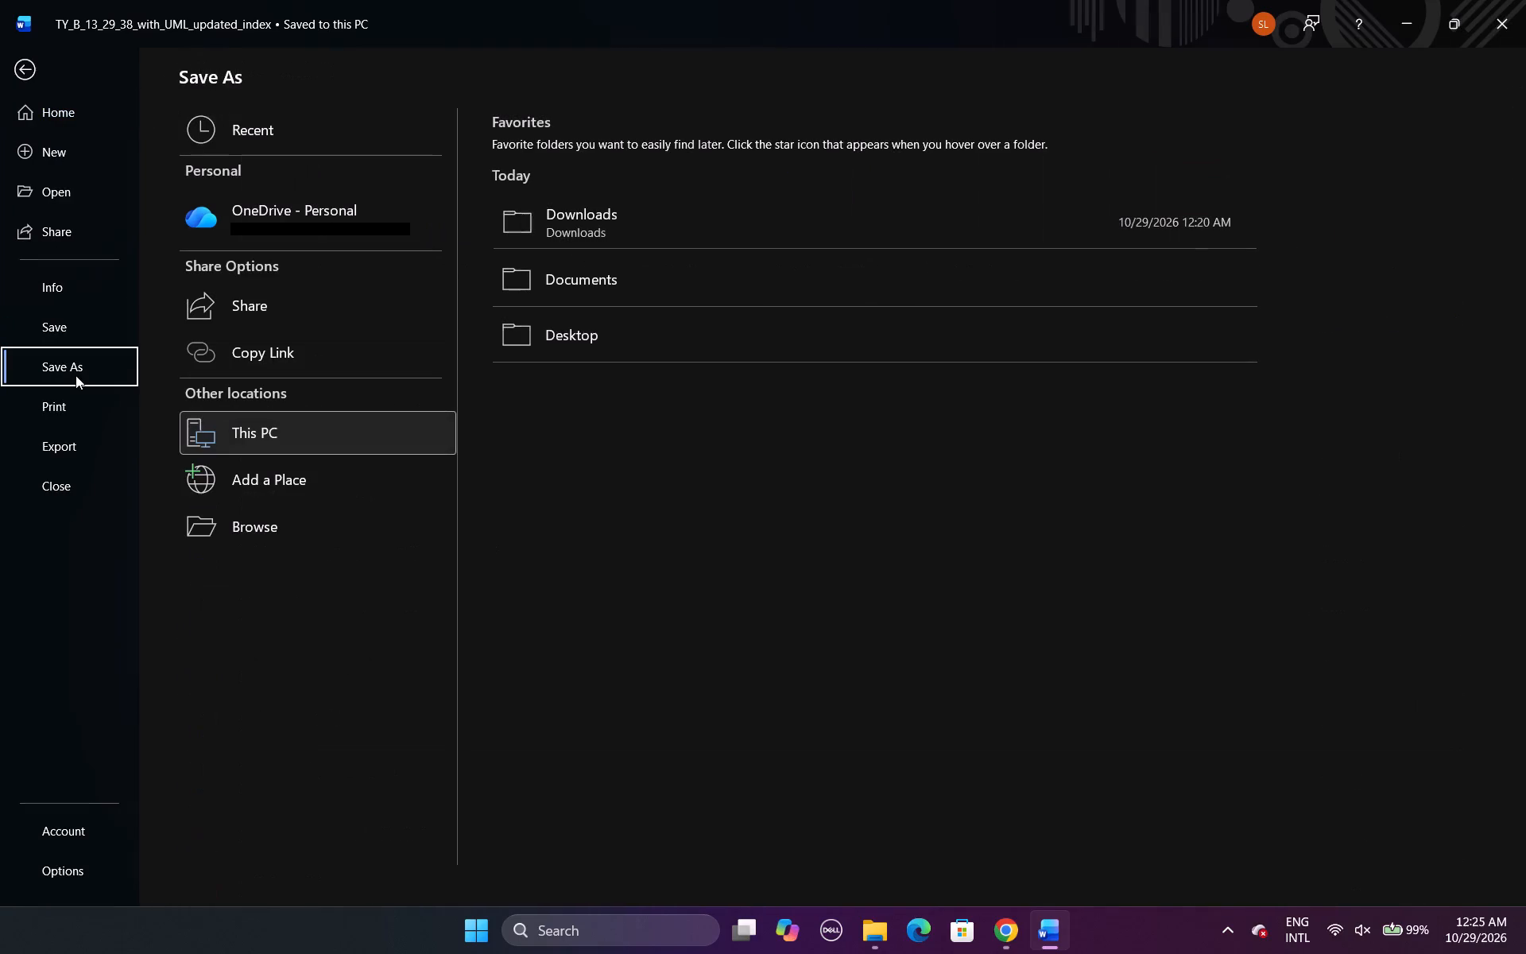
double_click(280, 444)
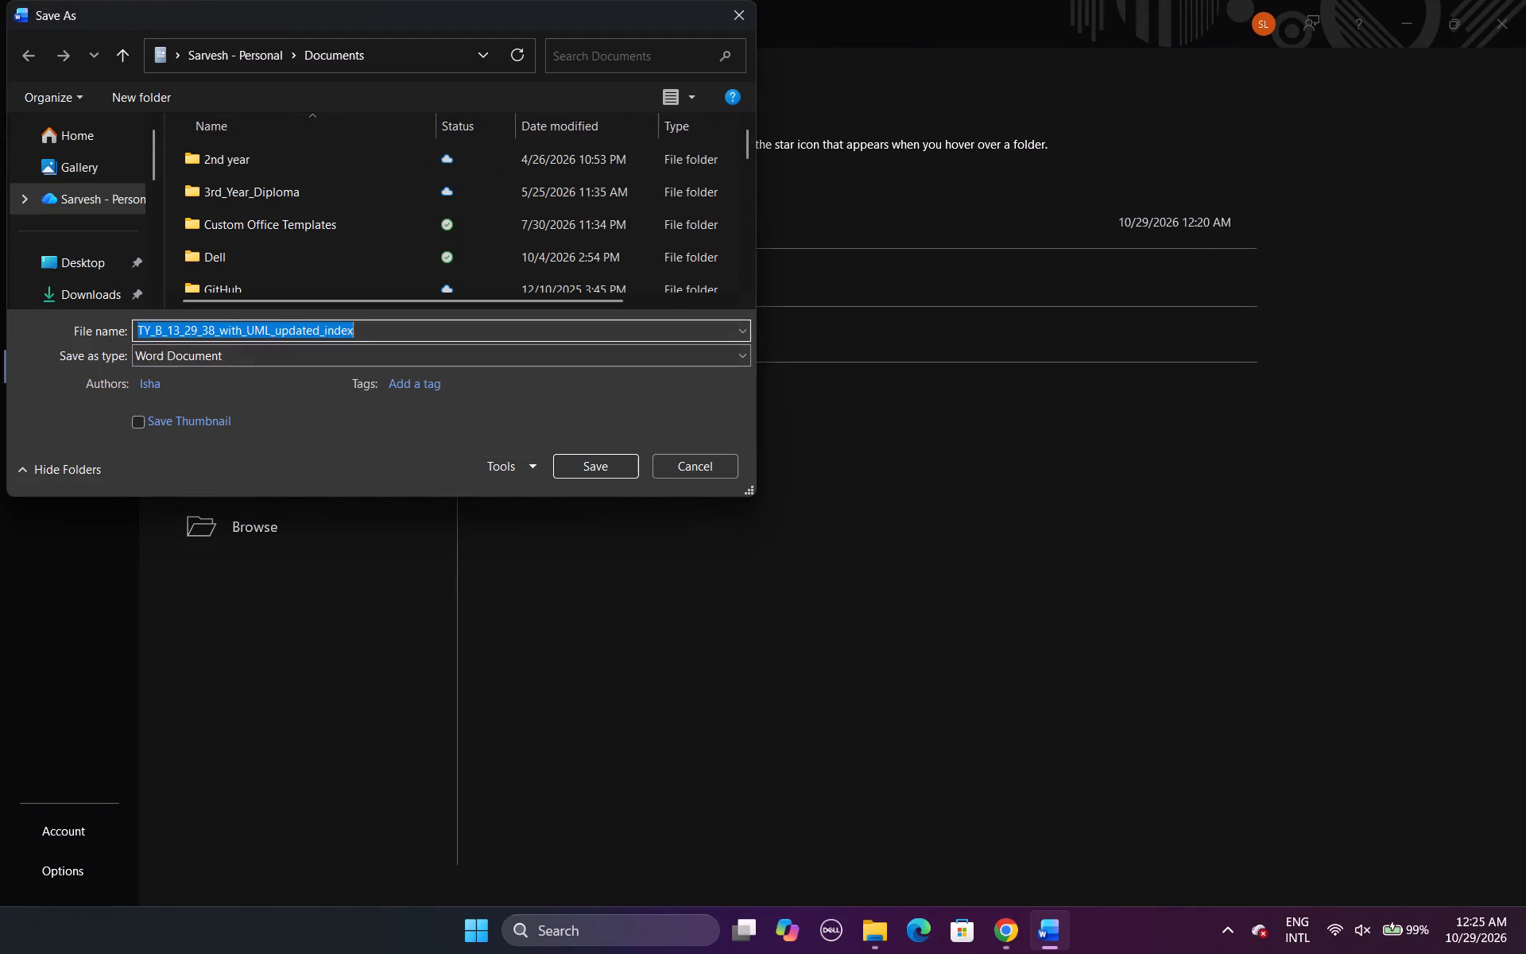
click(149, 361)
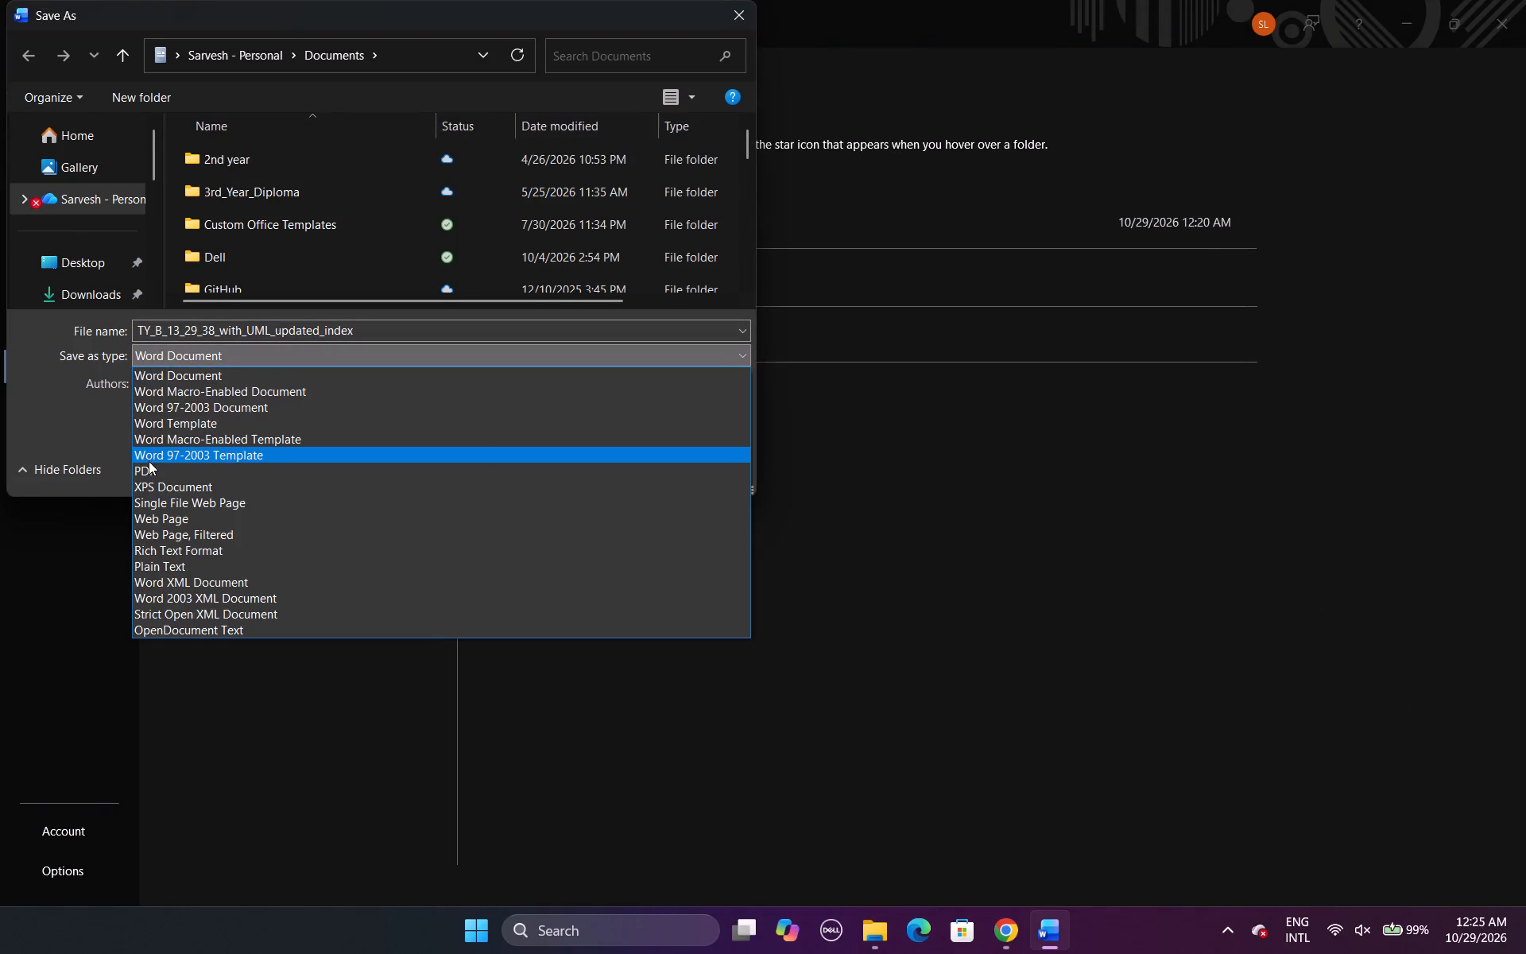
click(149, 466)
click(53, 301)
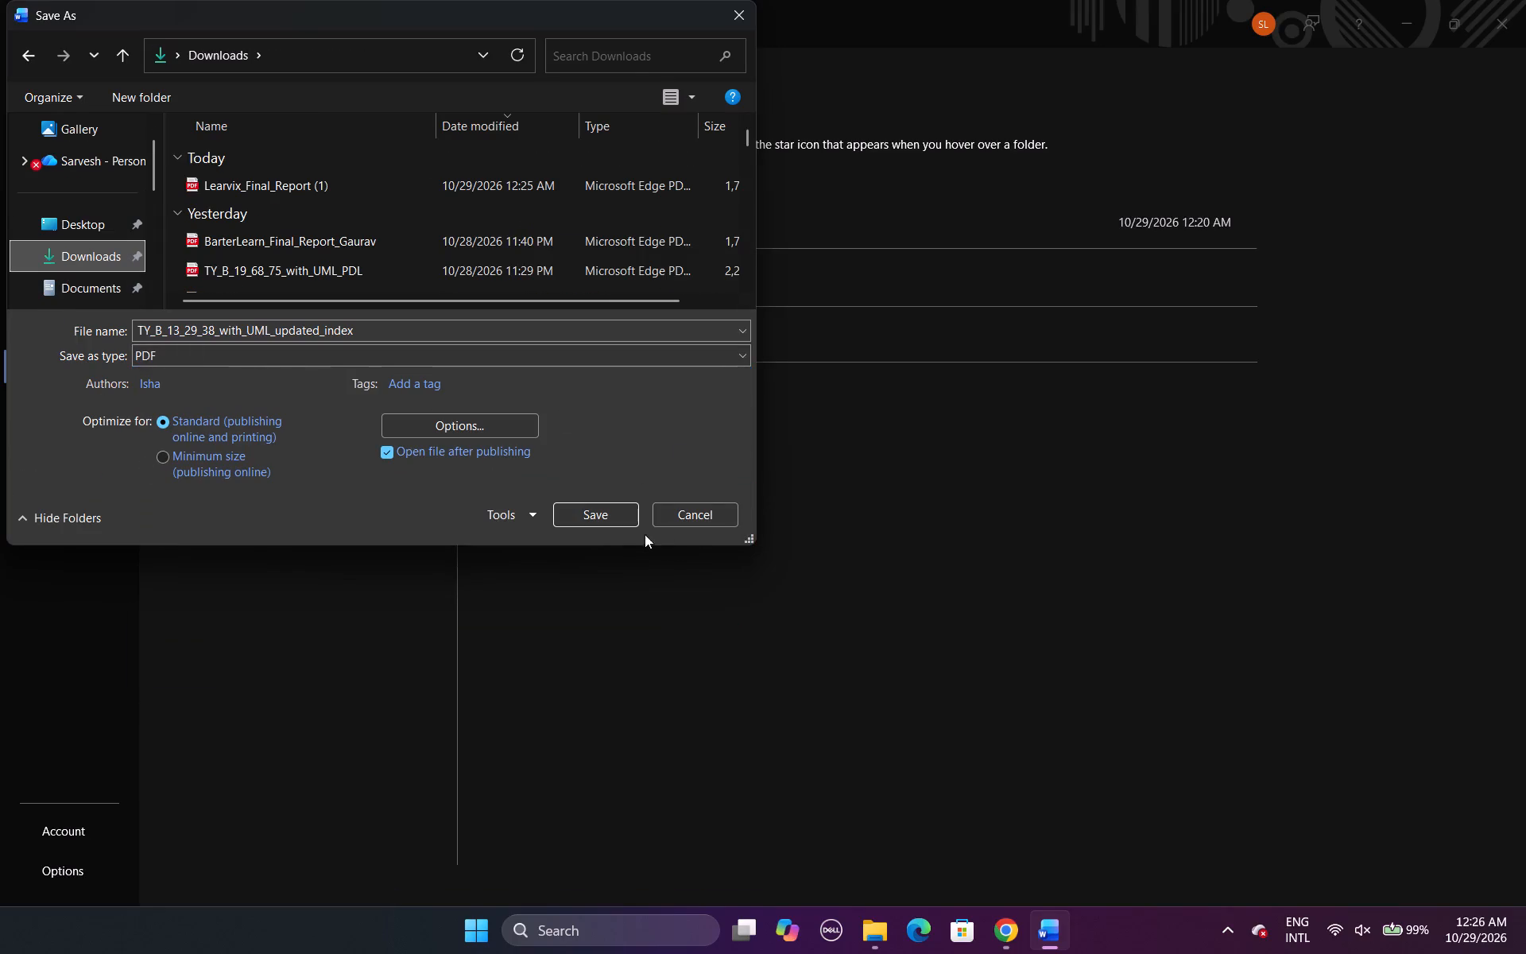
click(606, 518)
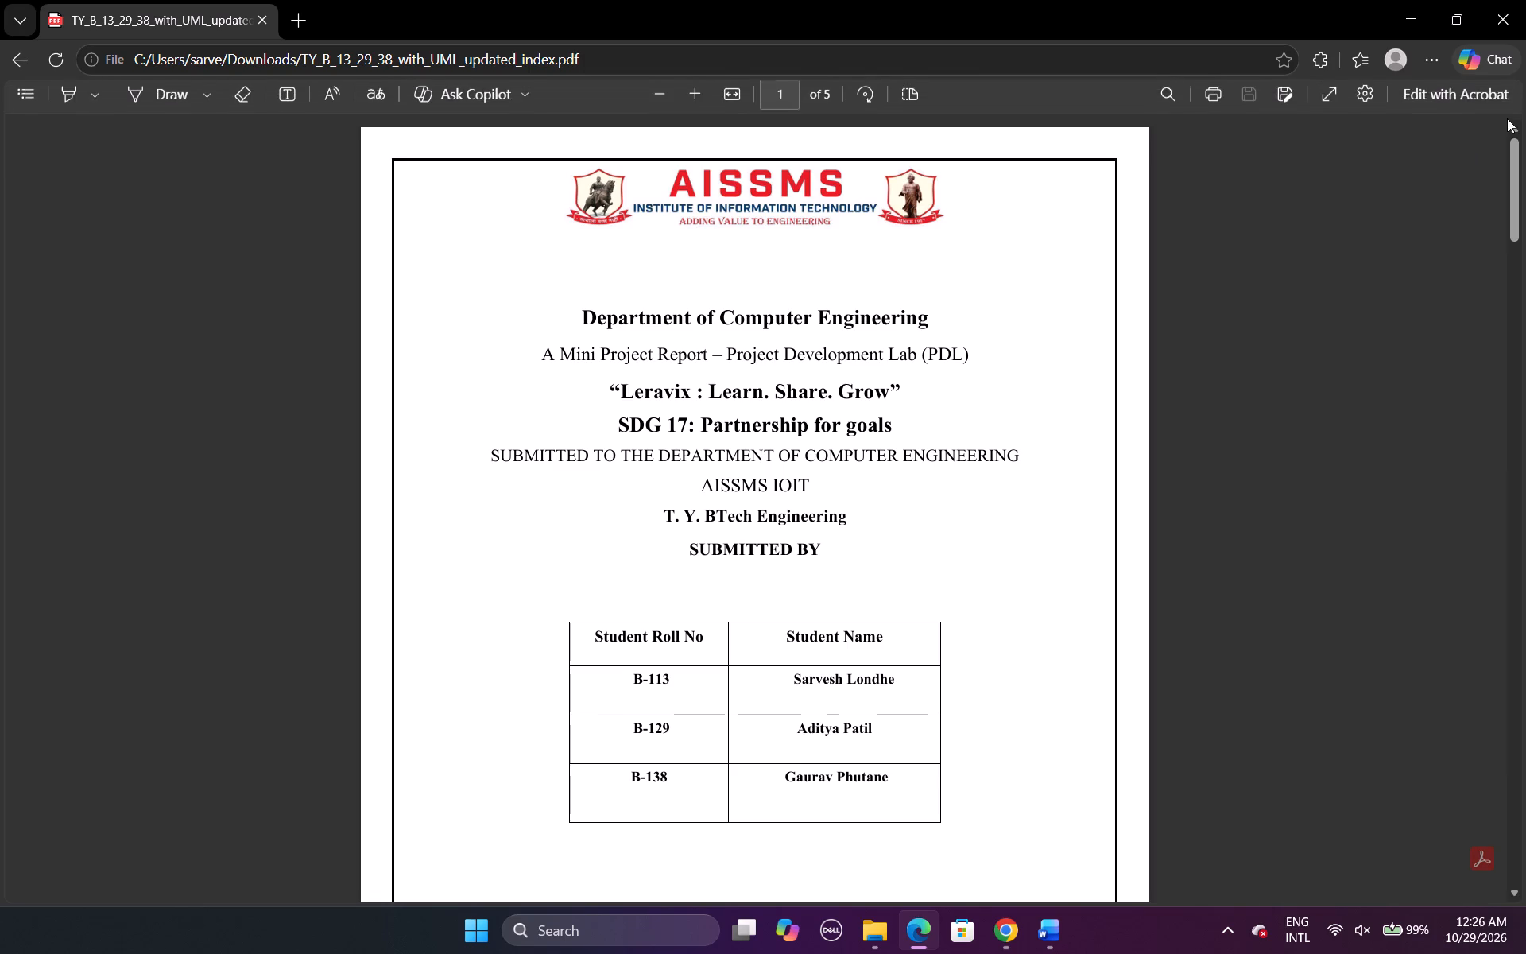
click(1525, 0)
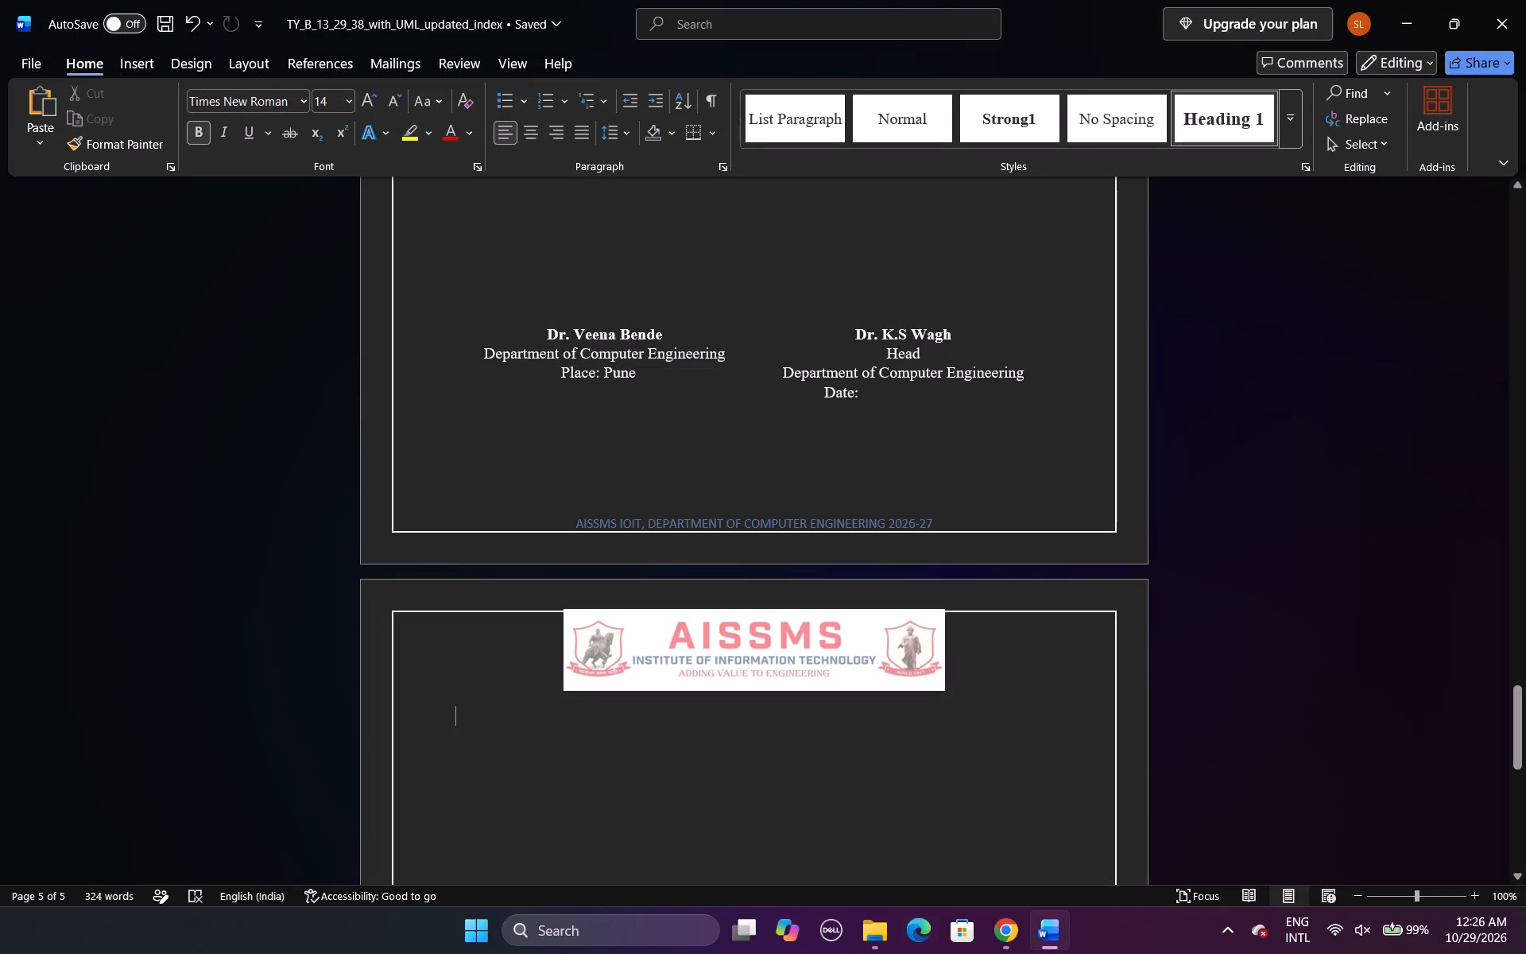
Close the open file explorer, Word and Chrome windows to clear the desktop.
click(870, 944)
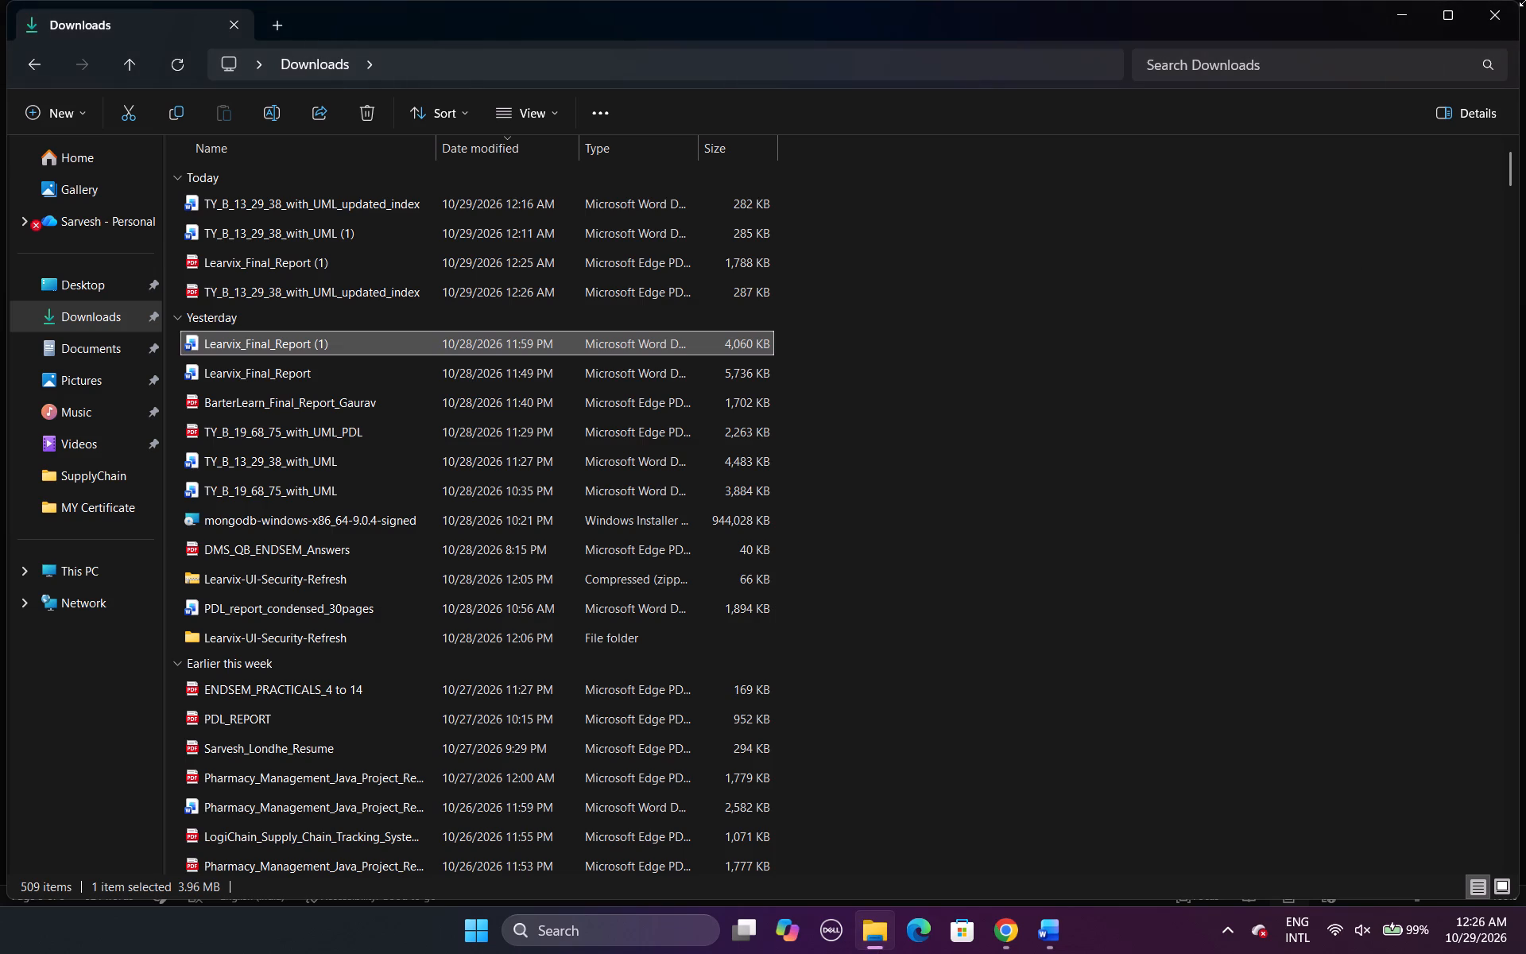
click(1525, 0)
click(1504, 15)
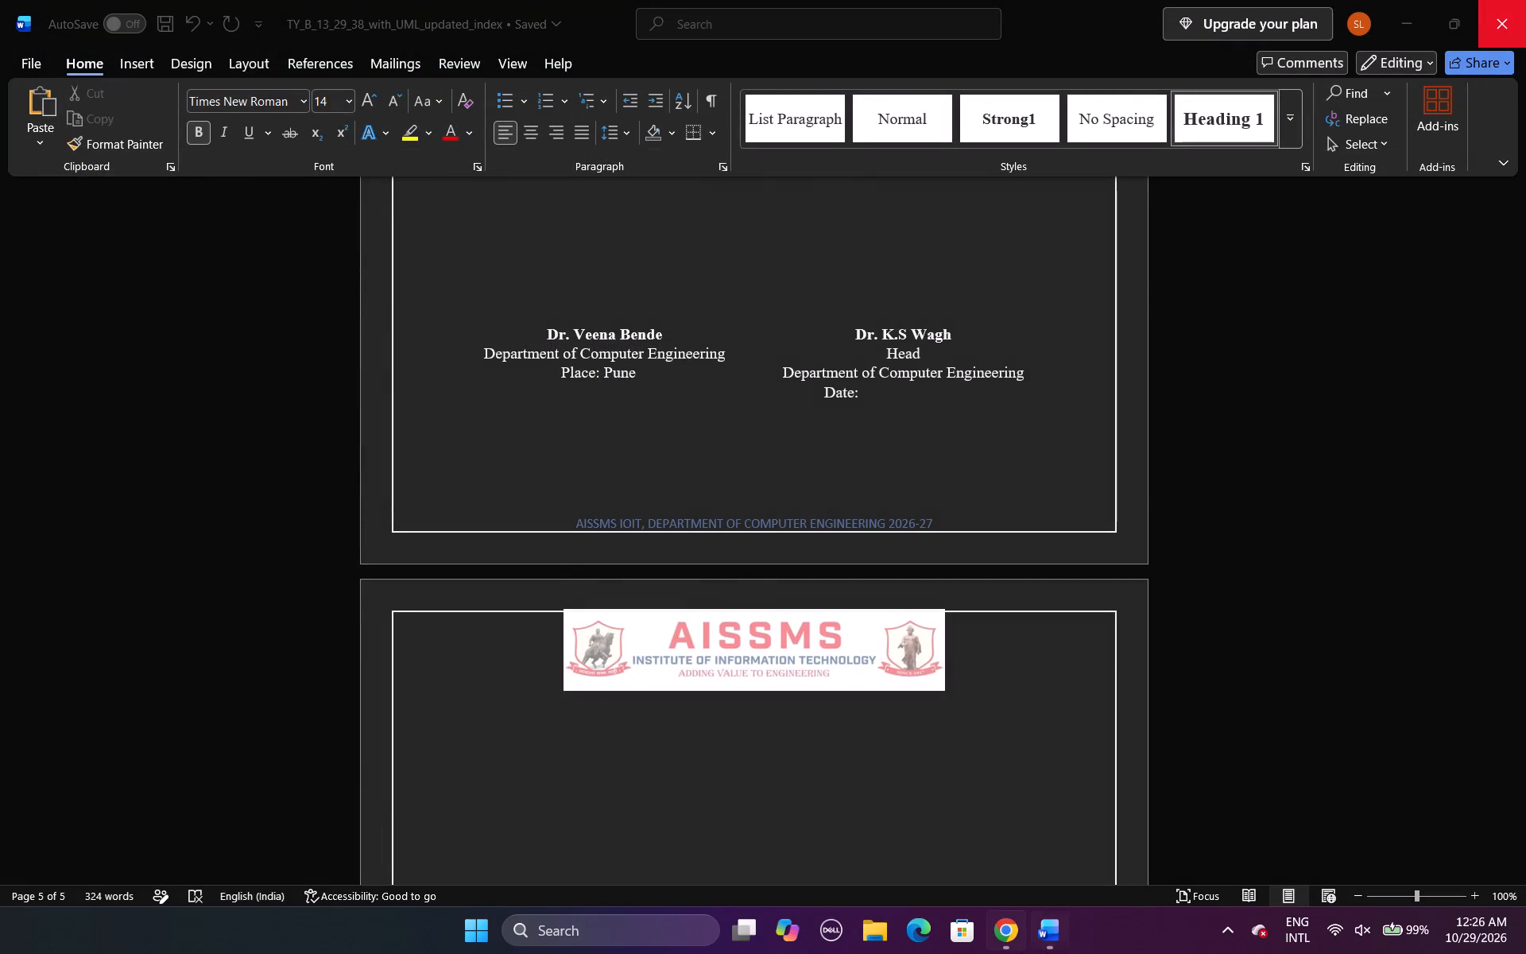
click(1020, 950)
click(1525, 0)
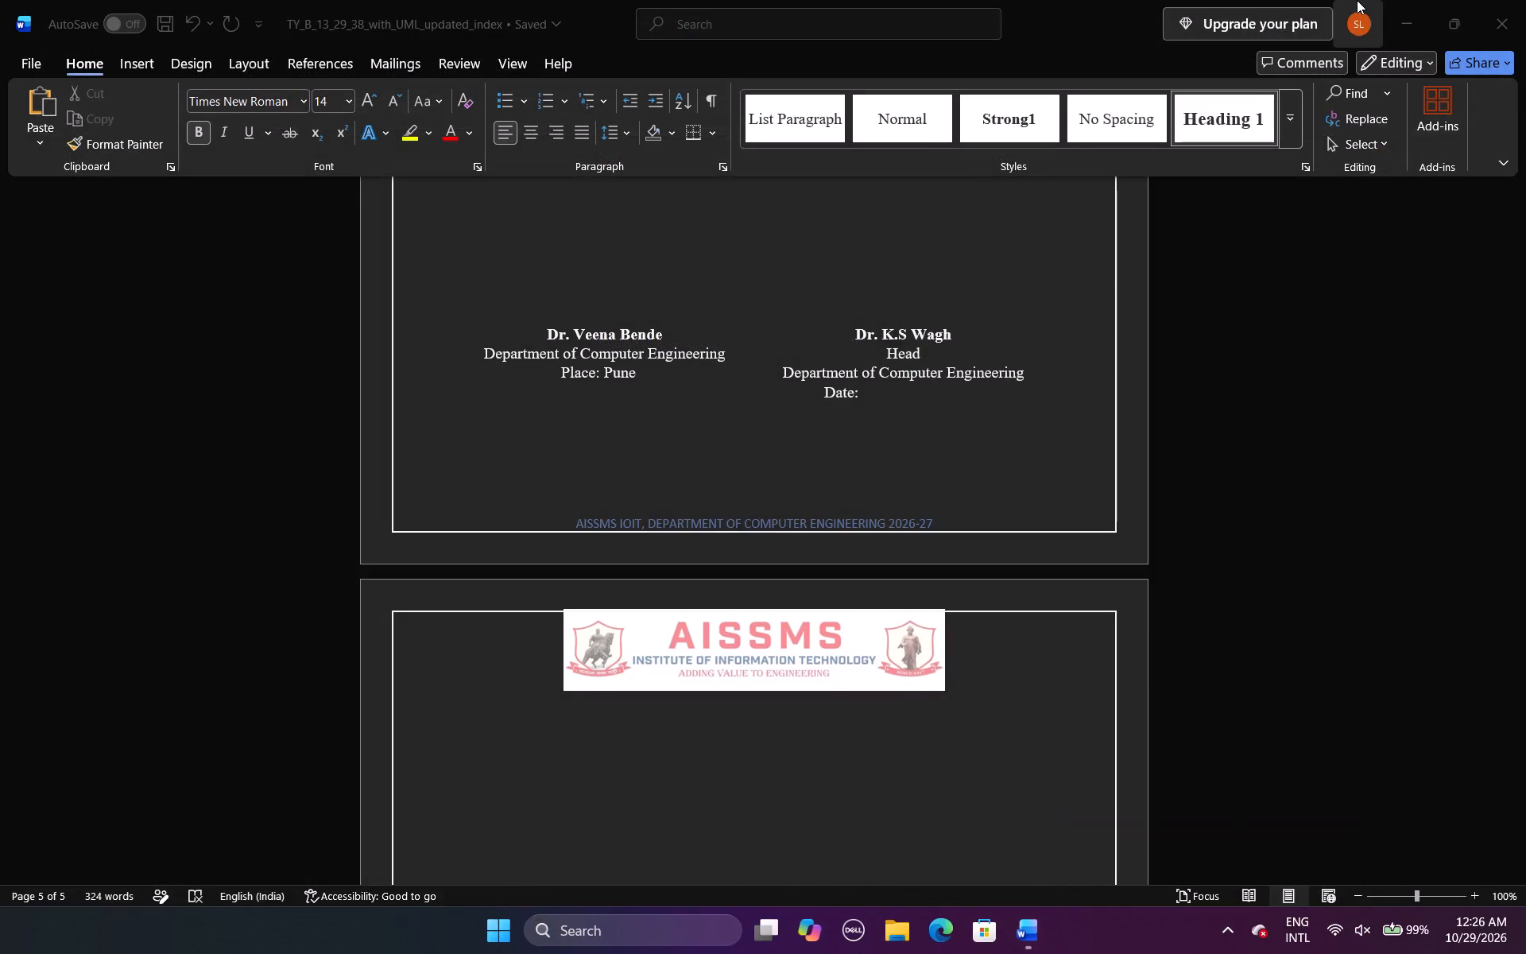
click(1357, 0)
click(1525, 0)
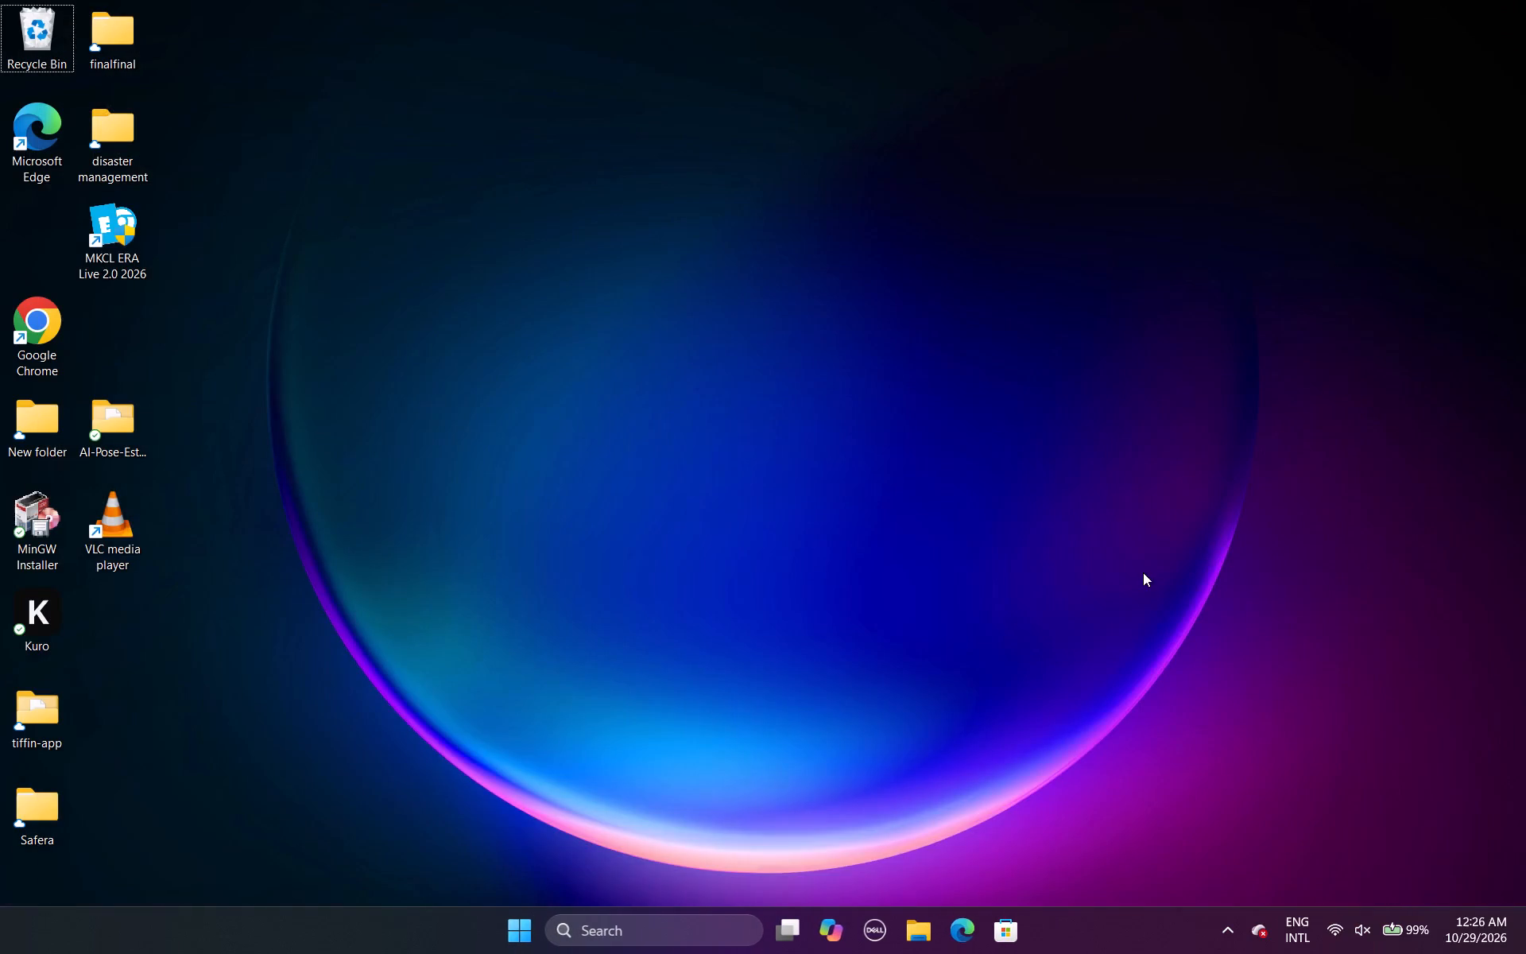
Open the exported TY_B_13_29_38_with_UML_updated_index PDF from Downloads and review its pages through to the last one.
click(971, 921)
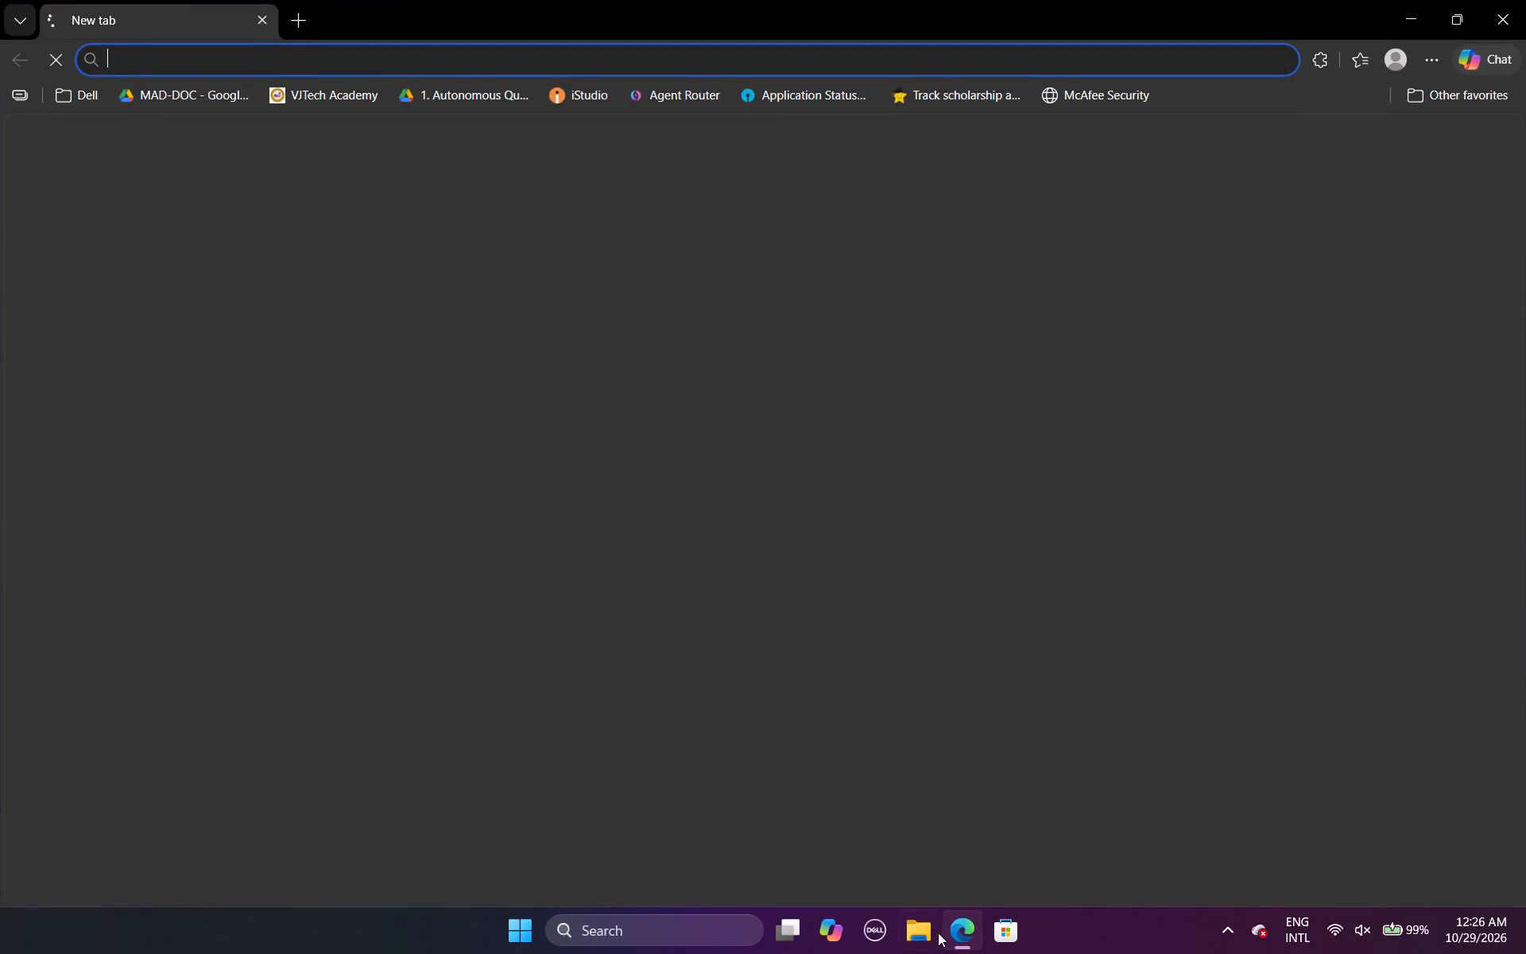
click(937, 933)
click(116, 320)
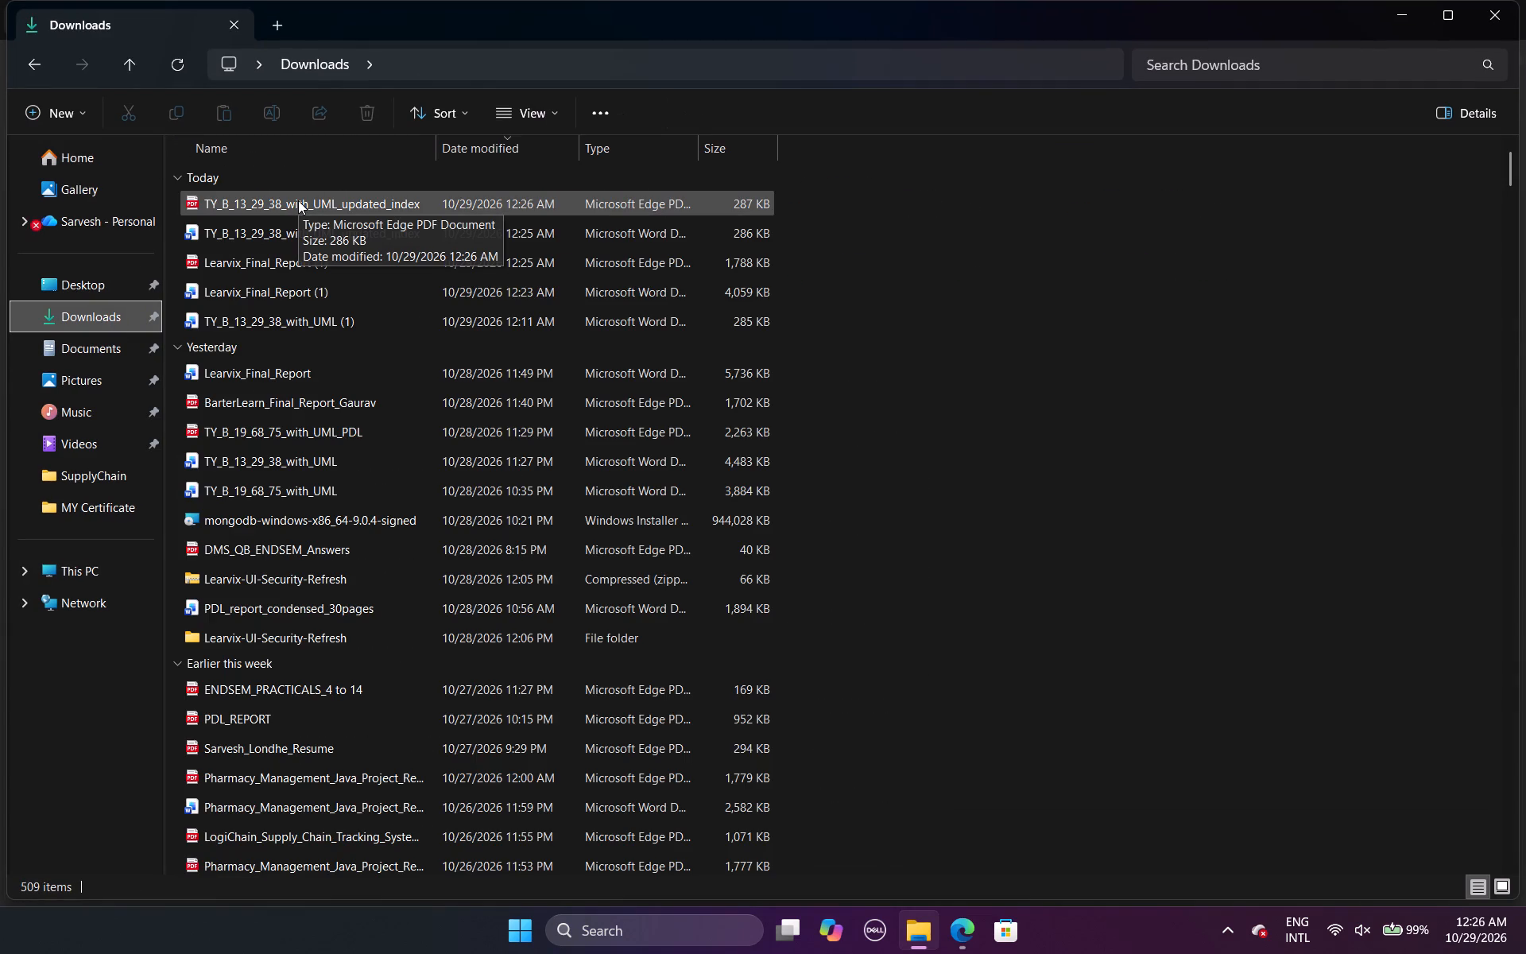
double_click(298, 200)
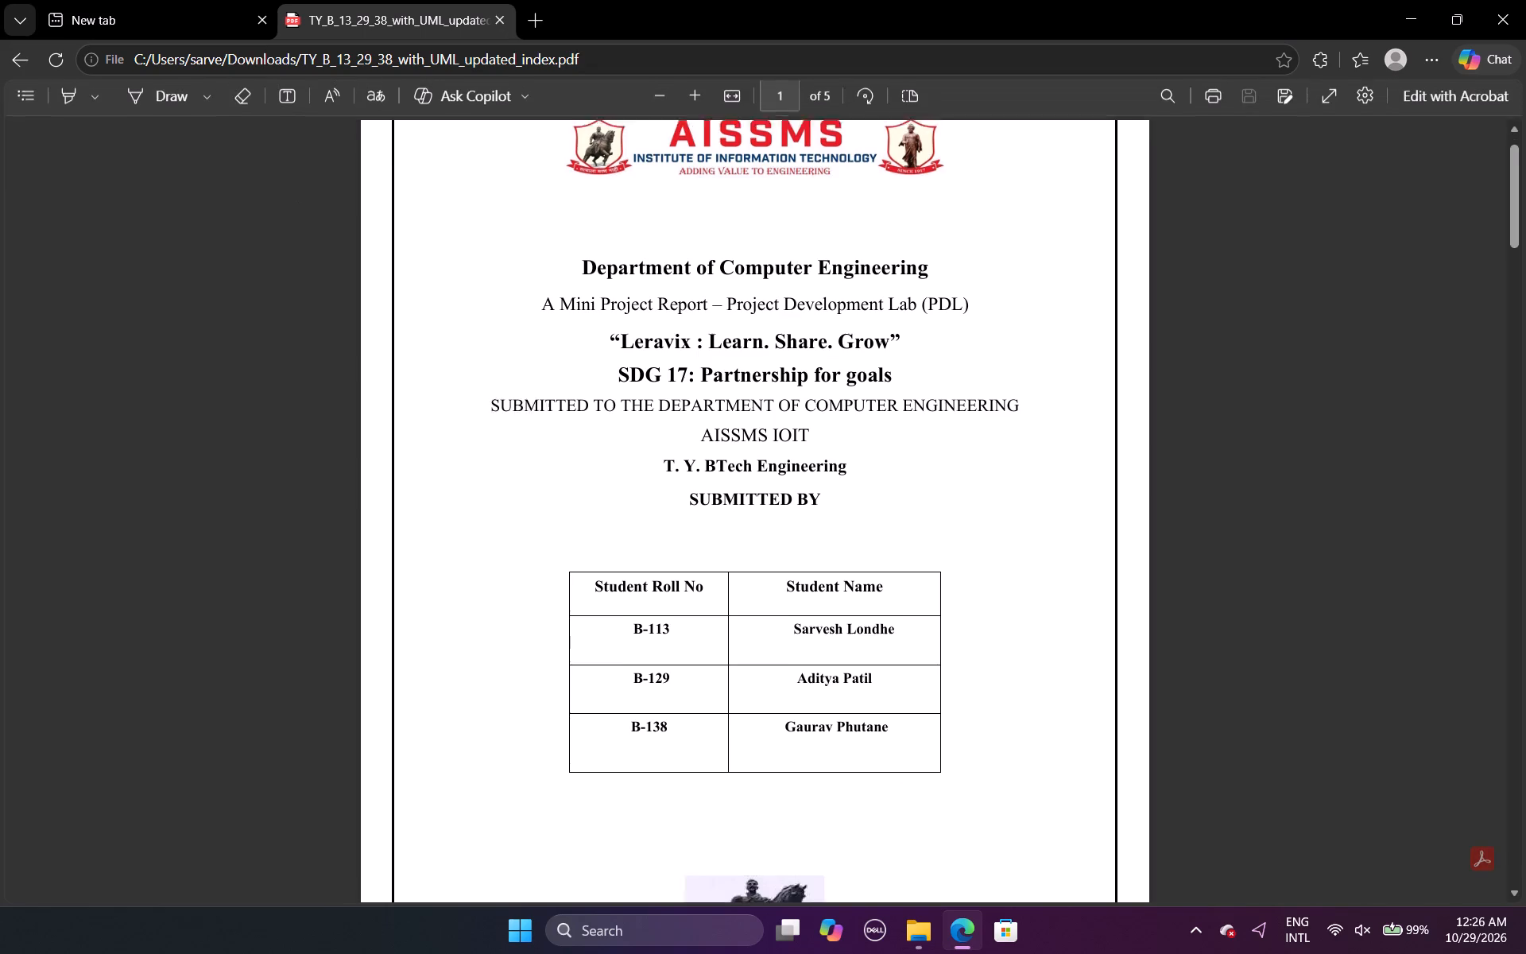
scroll(686, 377, up, 3)
scroll(686, 377, down, 2)
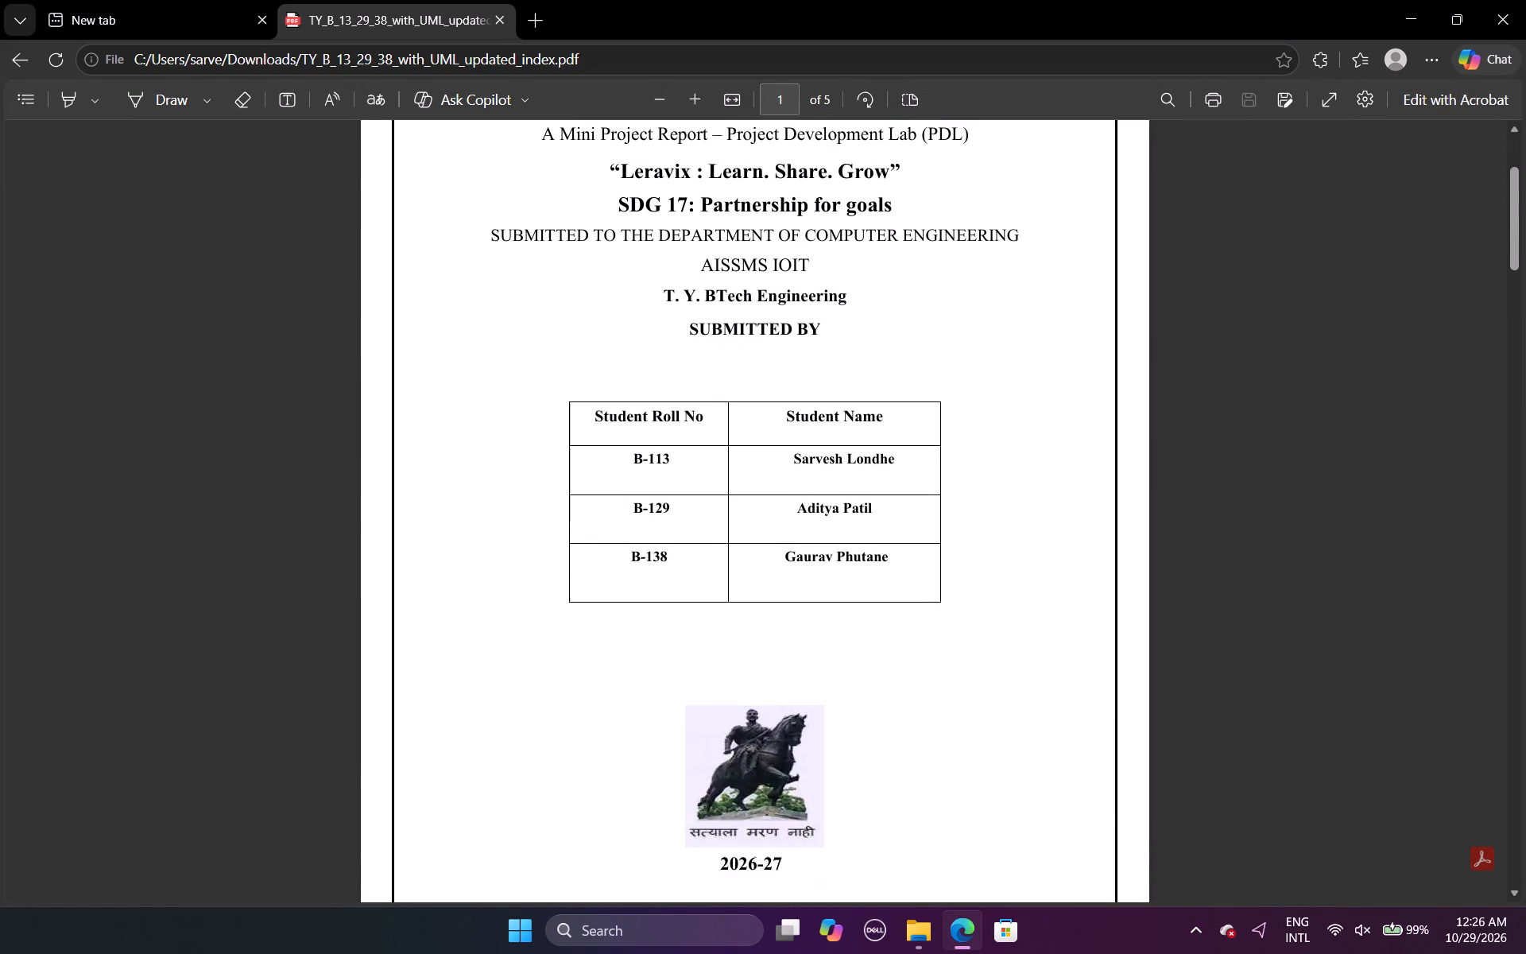
scroll(686, 377, down, 6)
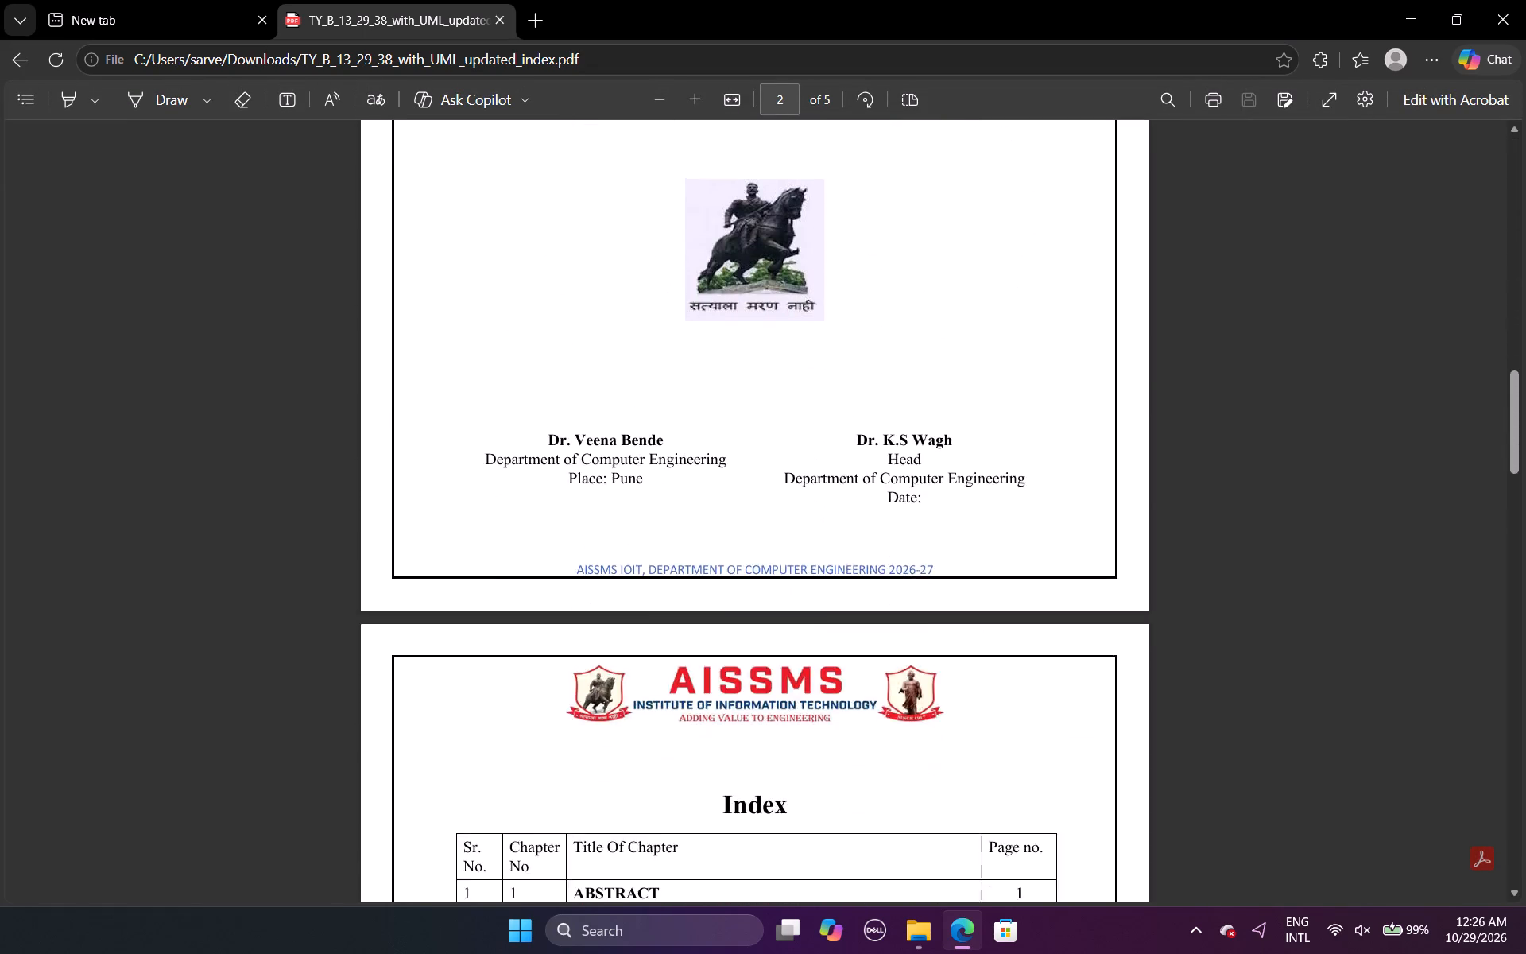
scroll(686, 377, down, 14)
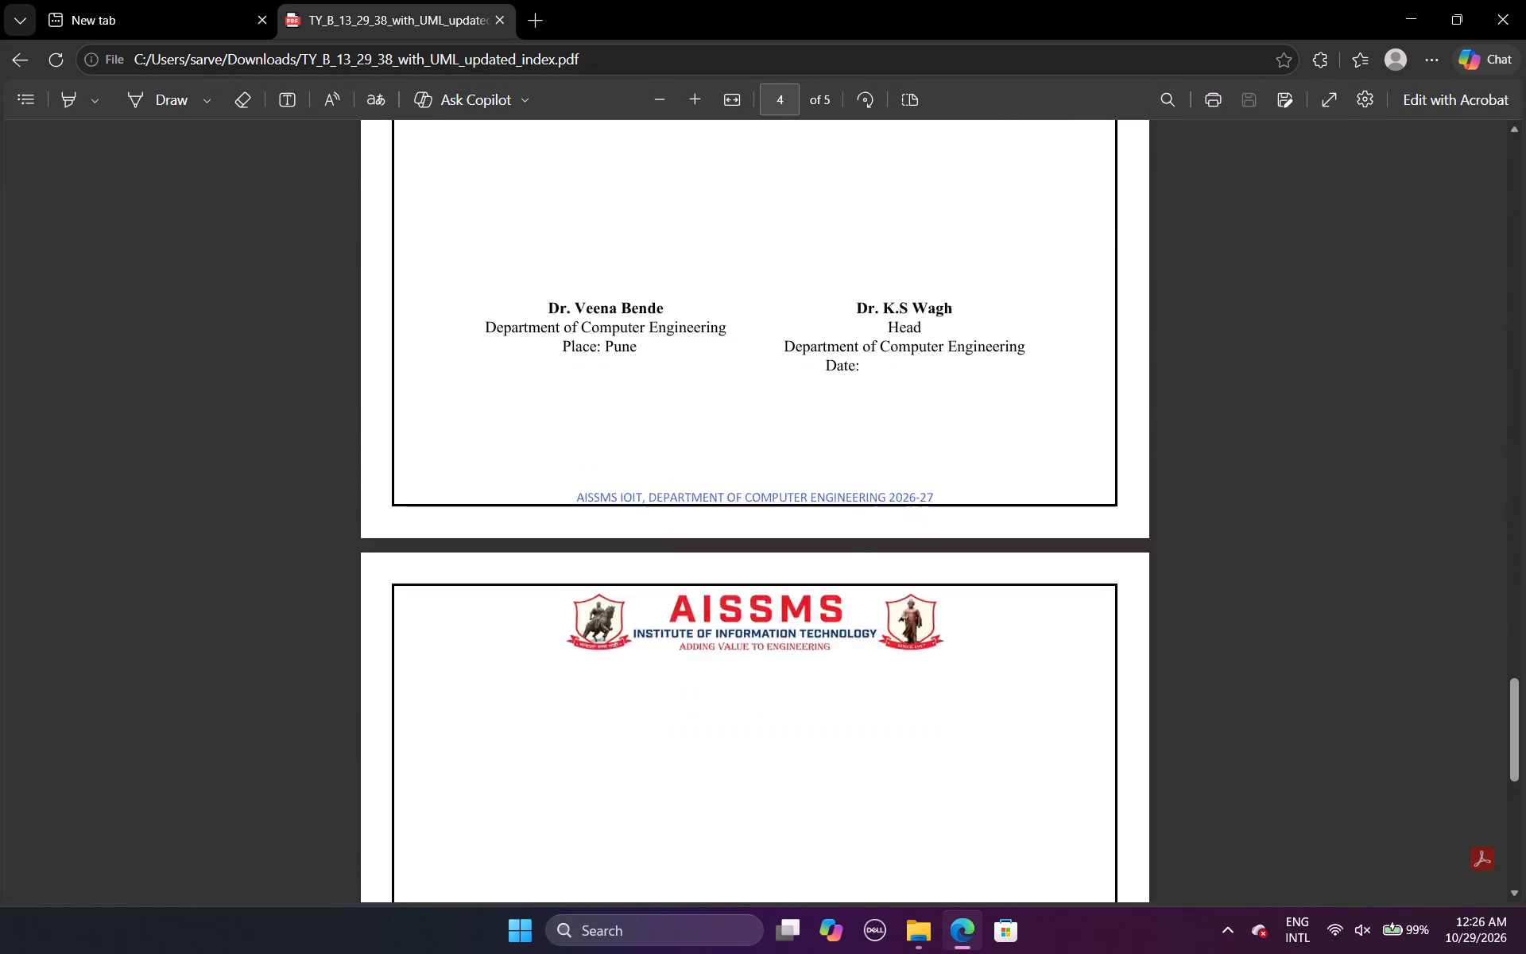
scroll(686, 377, down, 2)
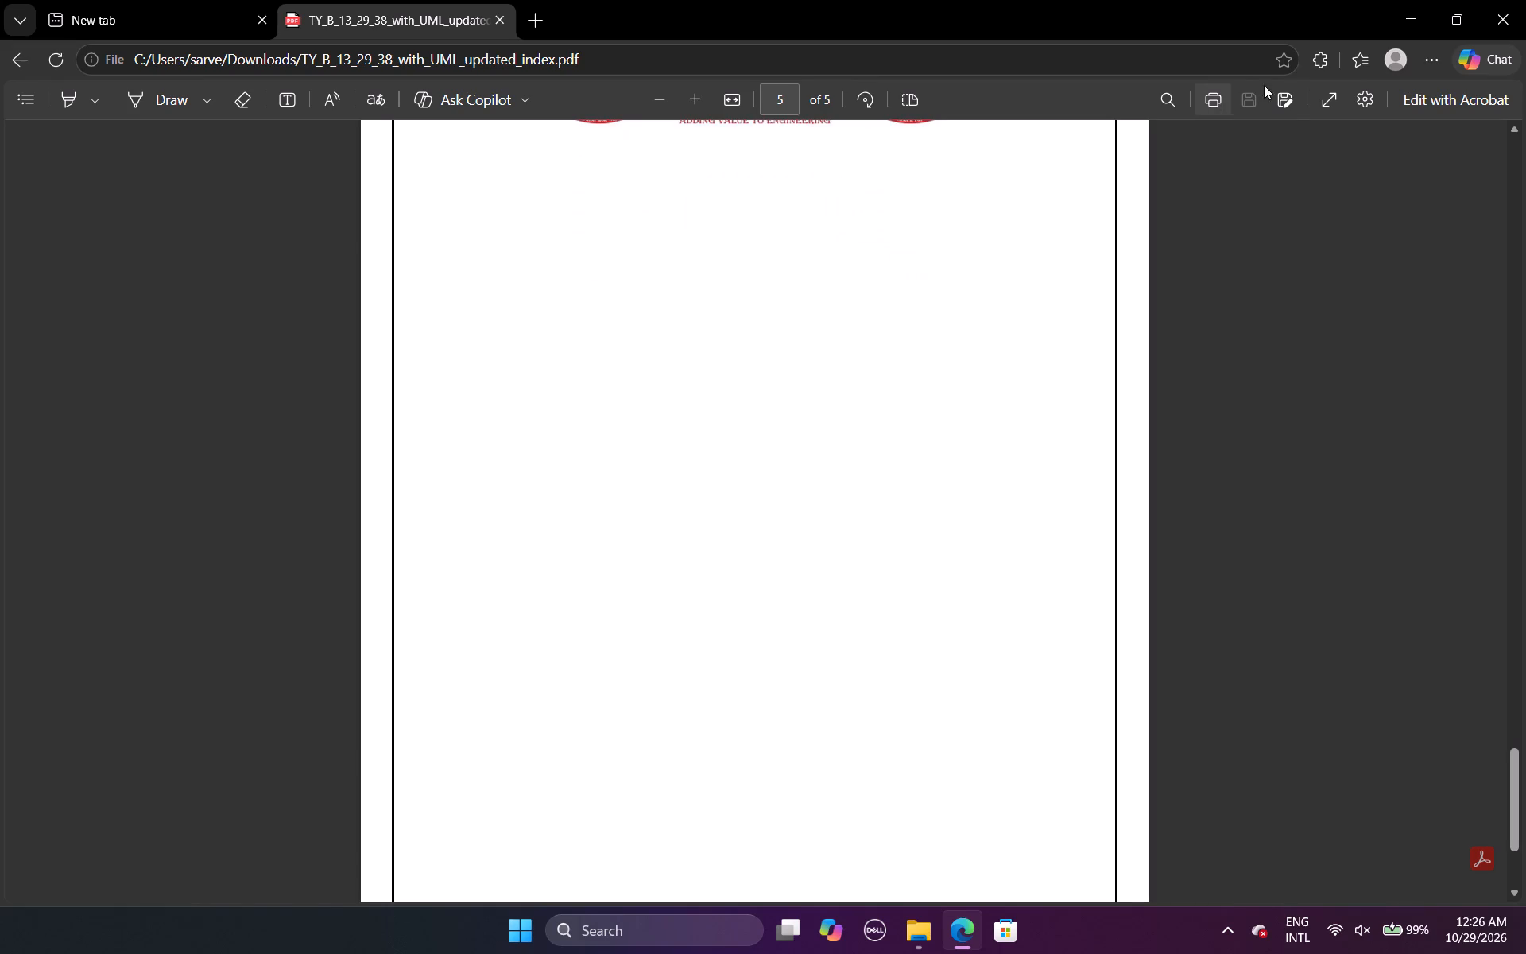
Print only pages 1-4 of the front-matter PDF with Microsoft Print to PDF, checking the print preview first.
click(1211, 108)
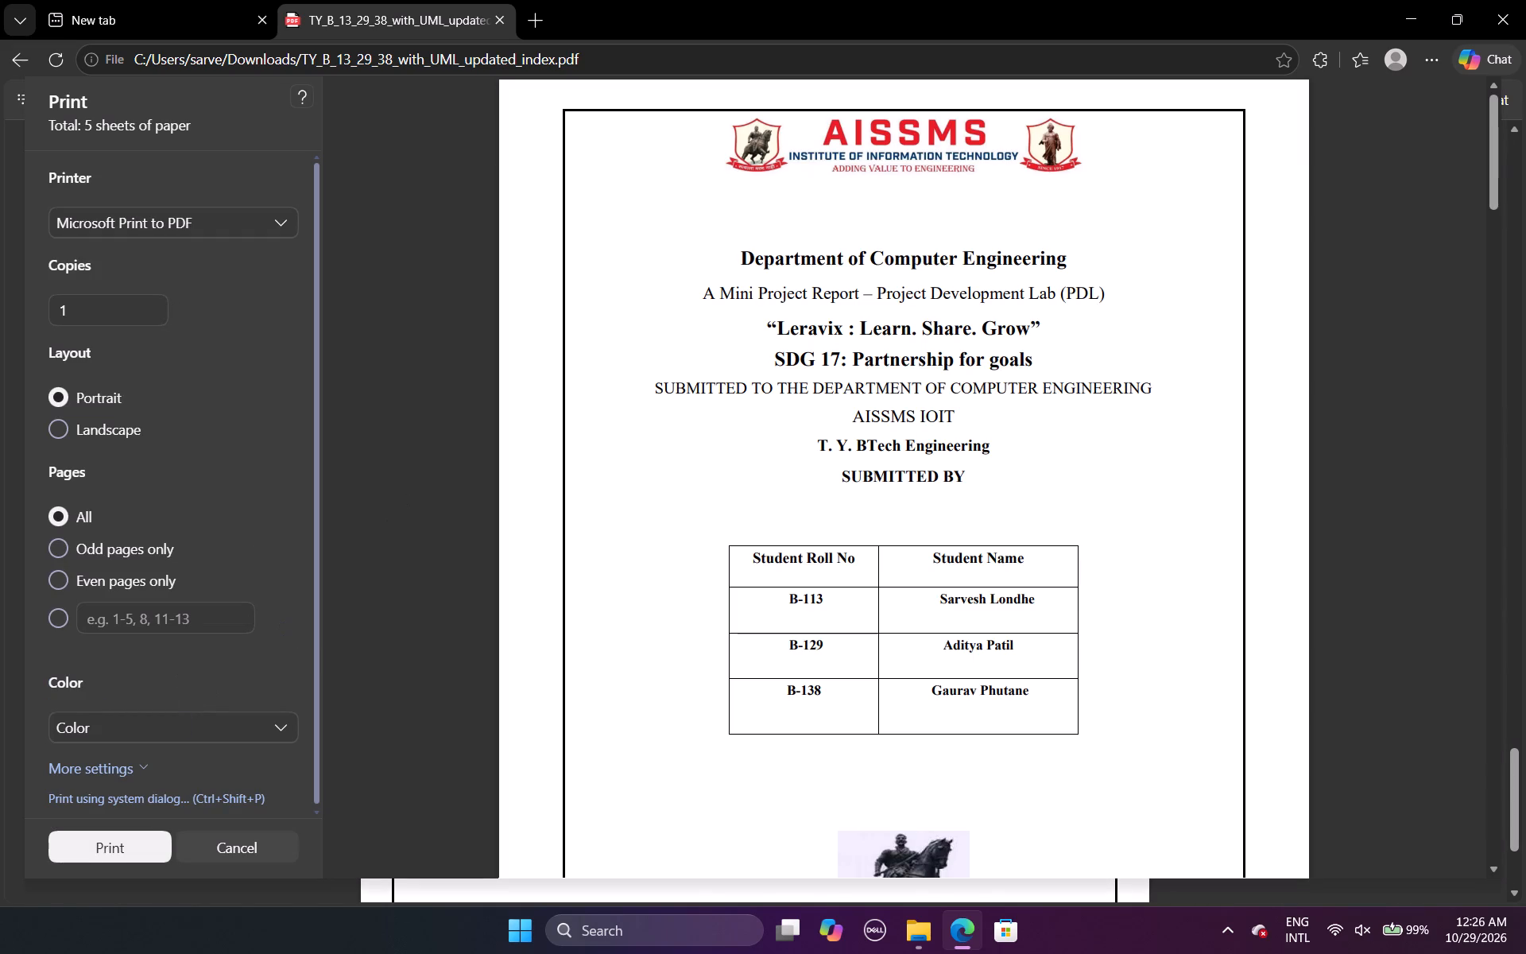
click(188, 616)
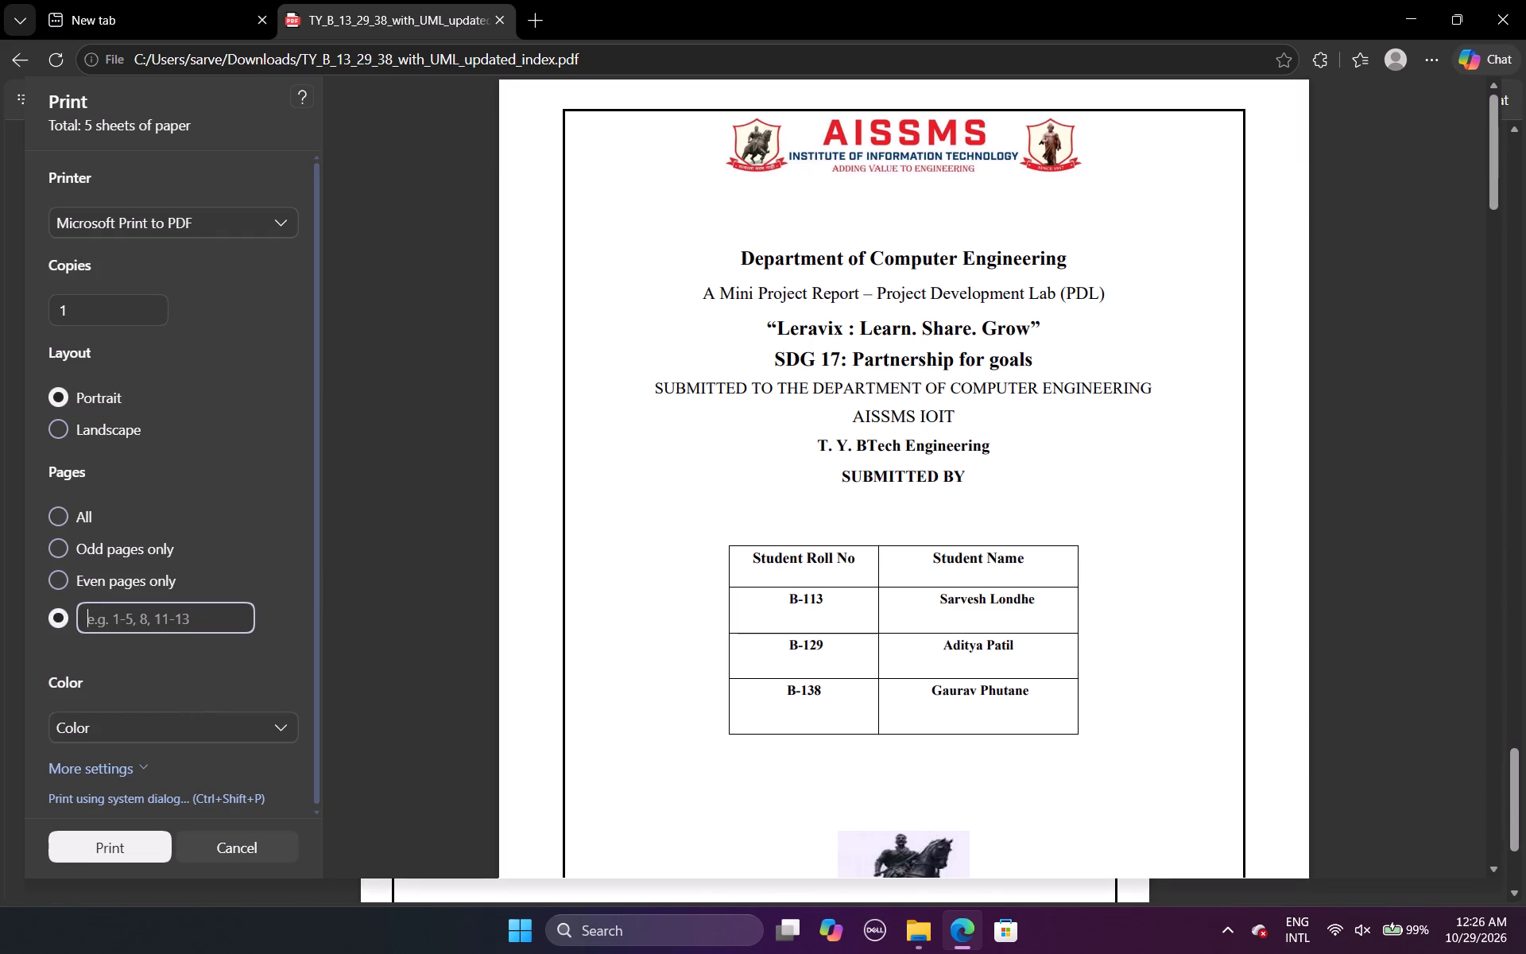
text(1-)
key(4)
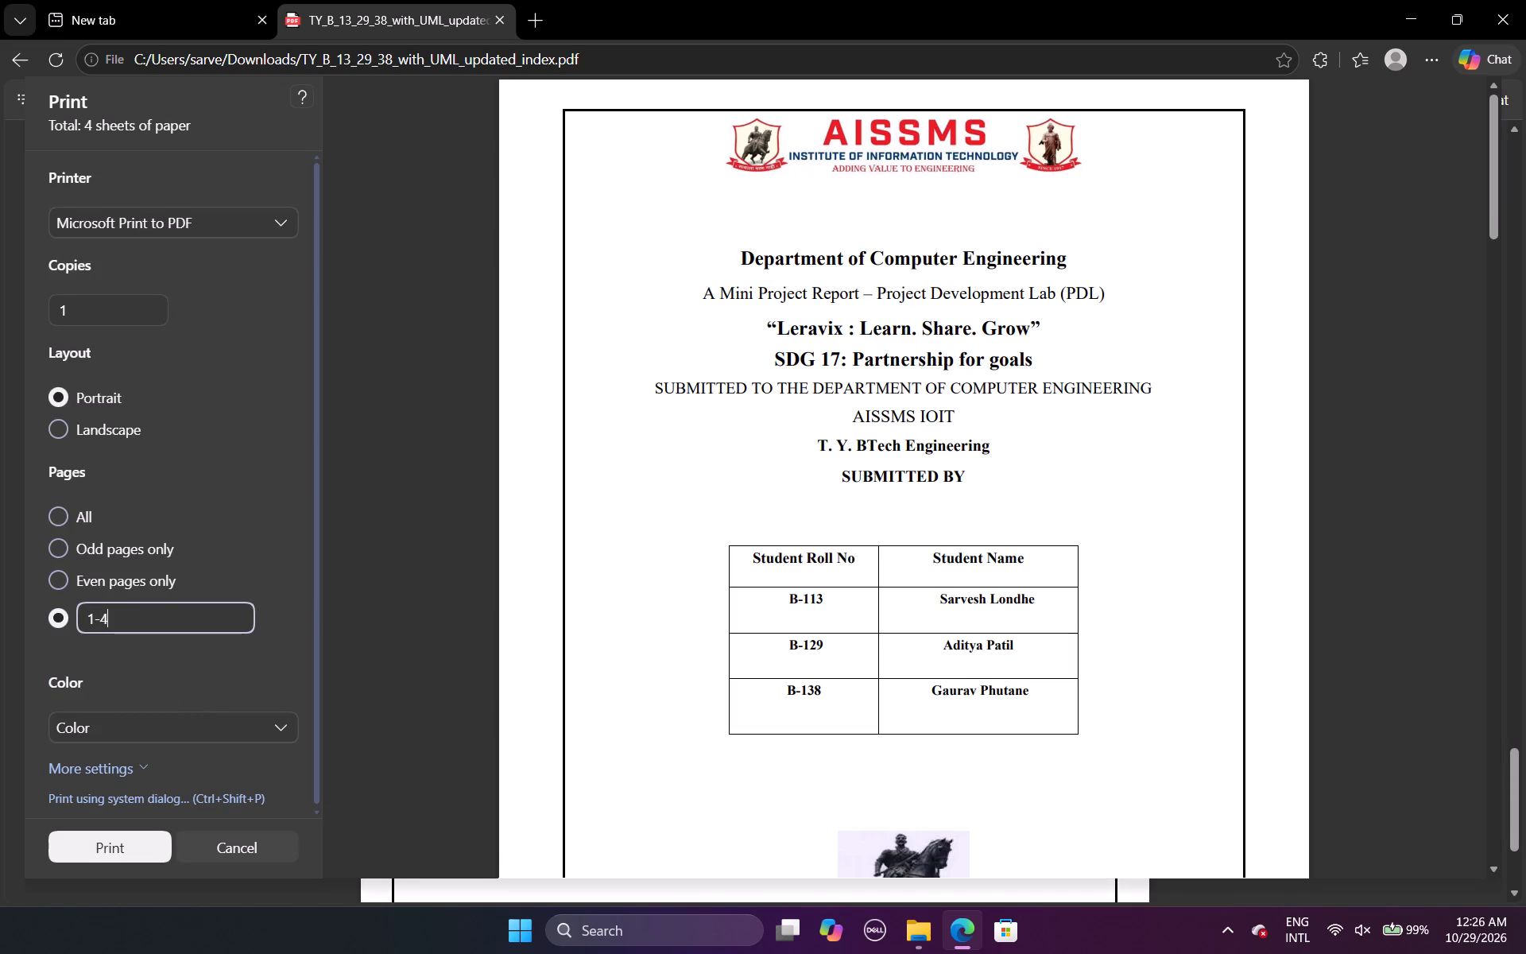
scroll(188, 616, down, 17)
click(622, 422)
scroll(622, 422, down, 15)
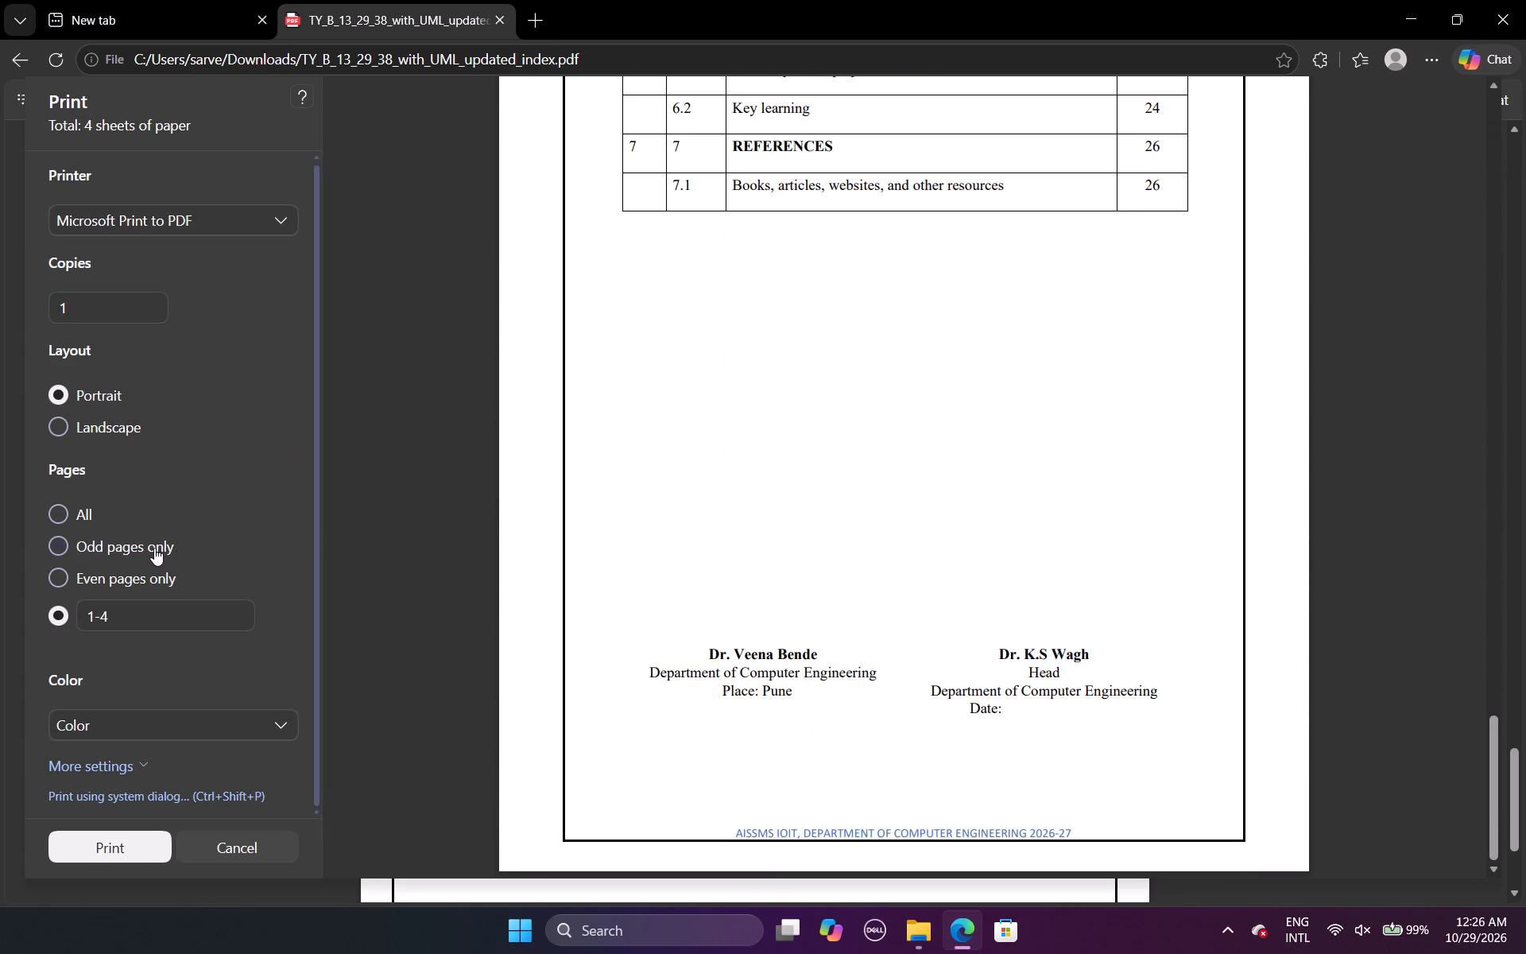
scroll(207, 604, up, 3)
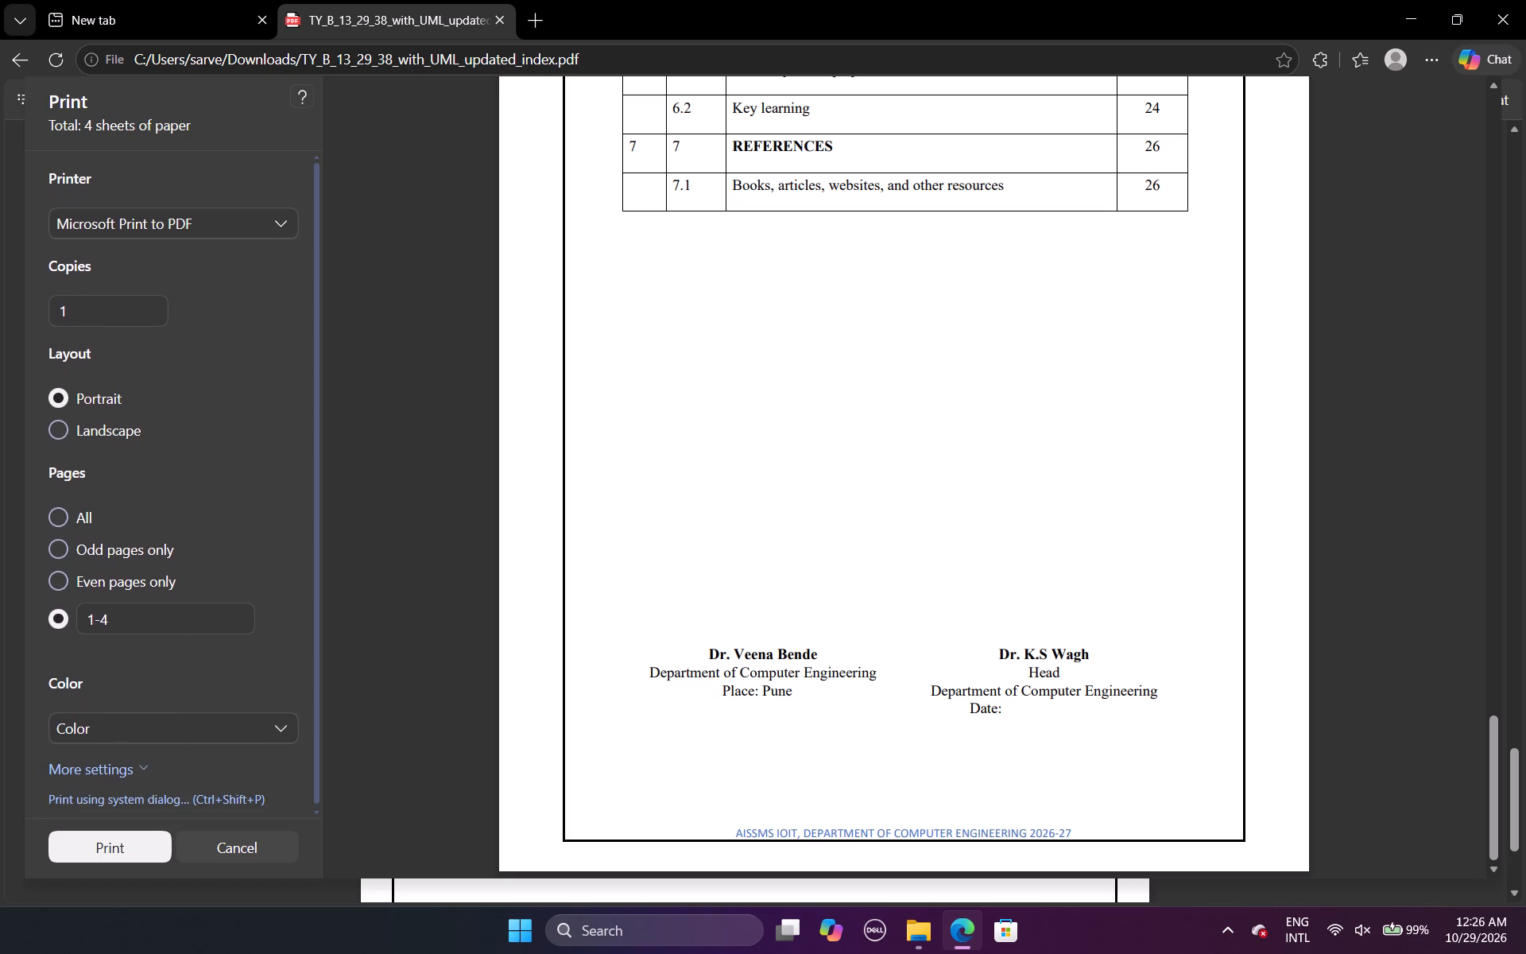
scroll(207, 604, down, 4)
scroll(207, 604, up, 2)
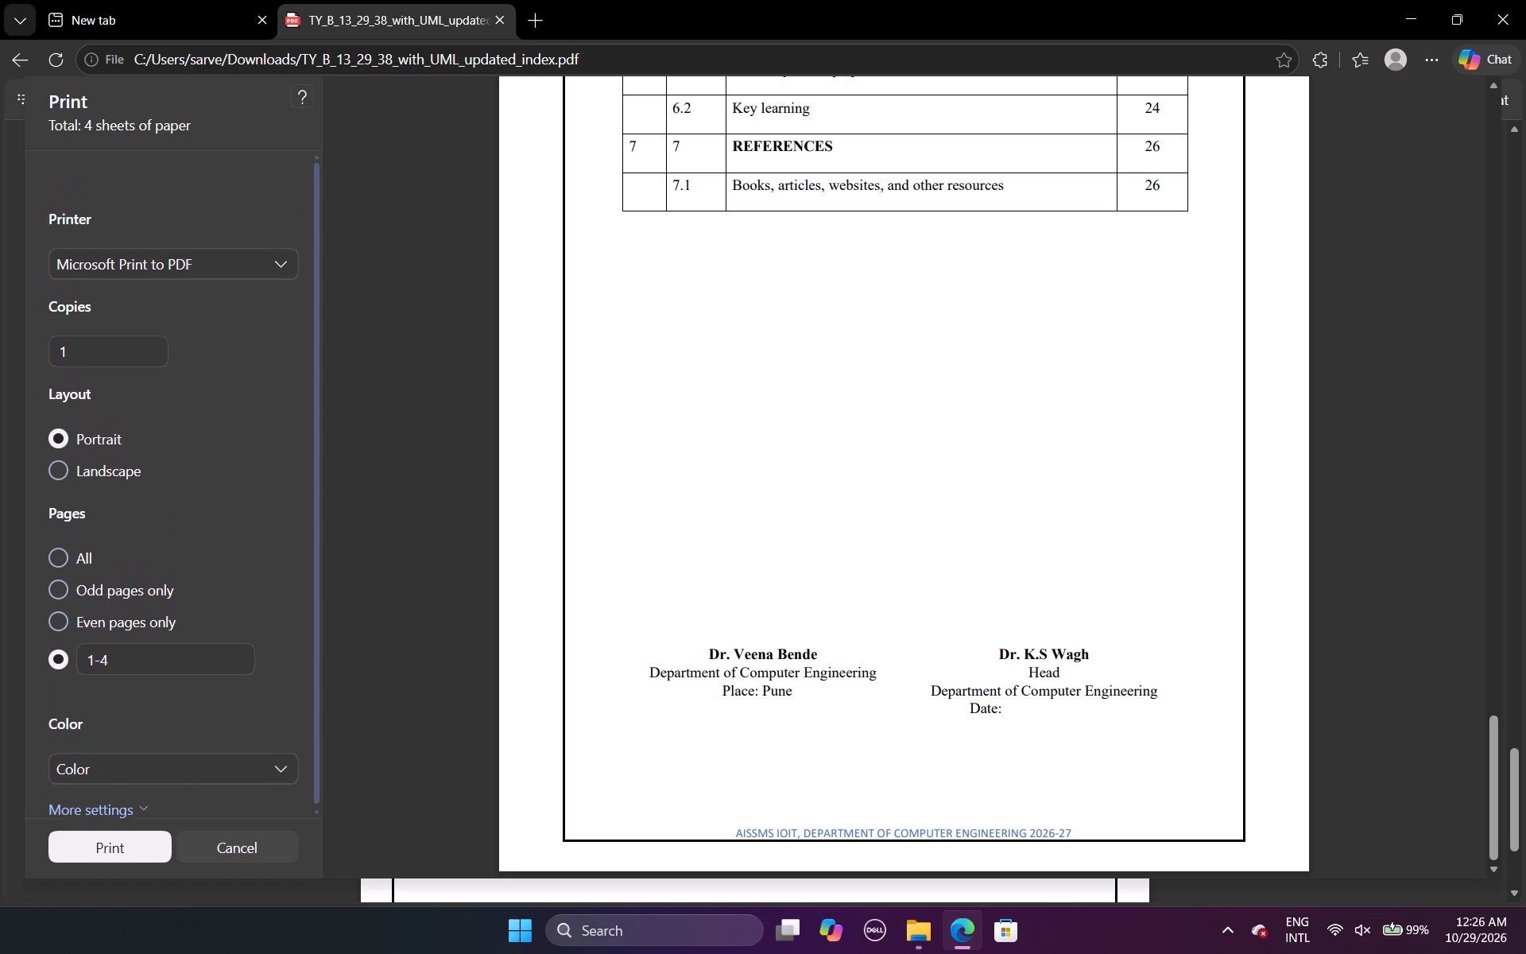
scroll(207, 604, up, 2)
scroll(232, 454, up, 2)
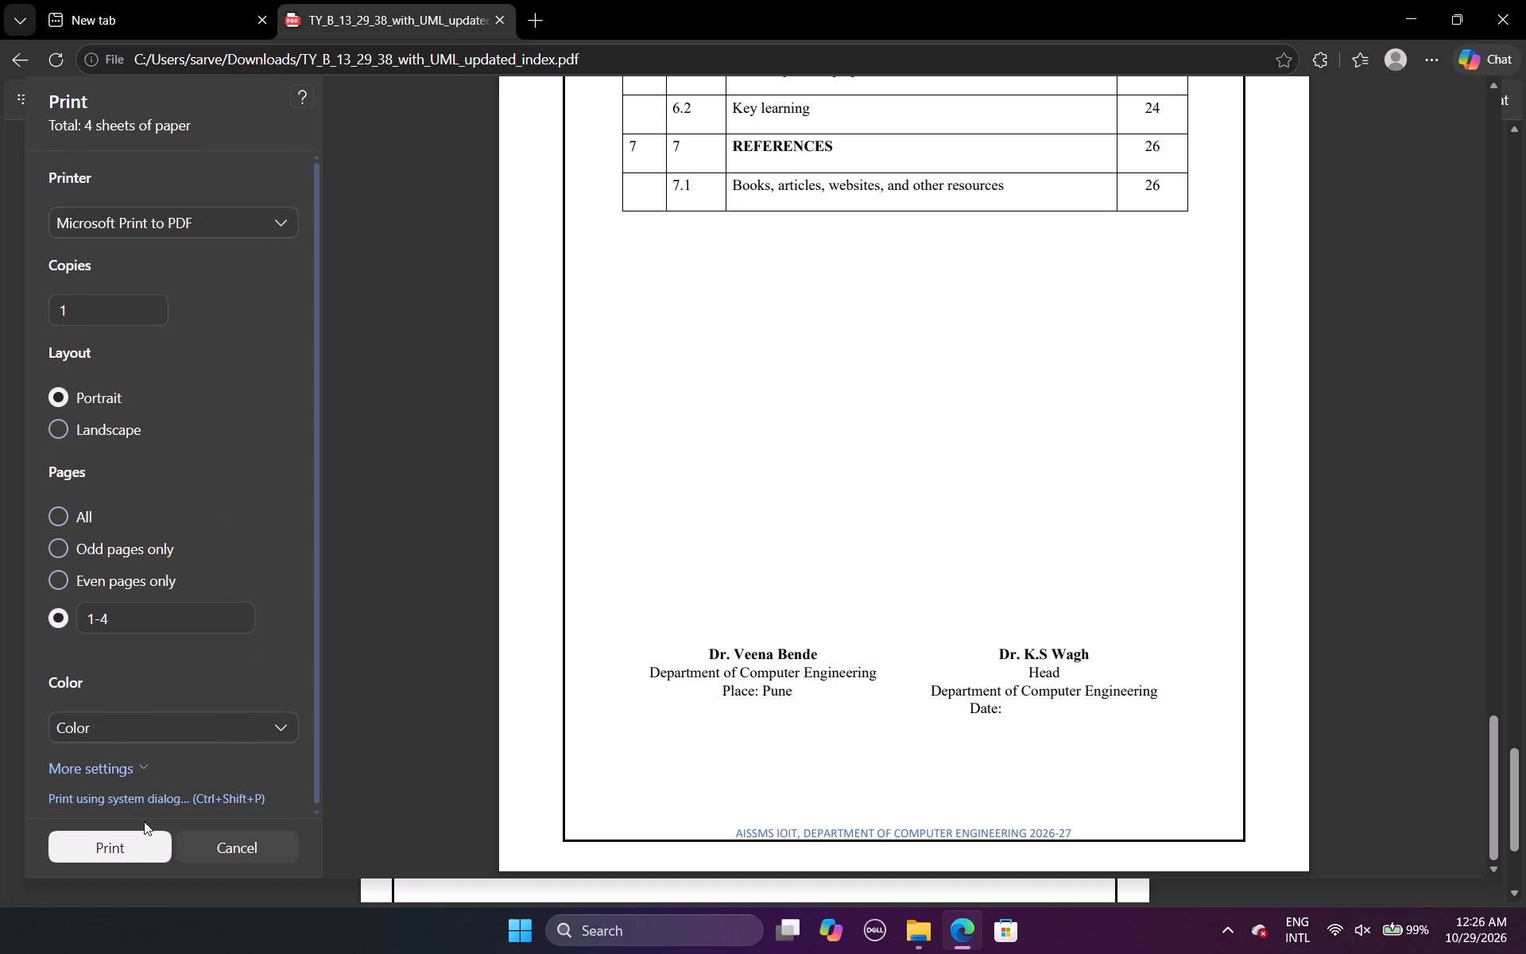
click(134, 843)
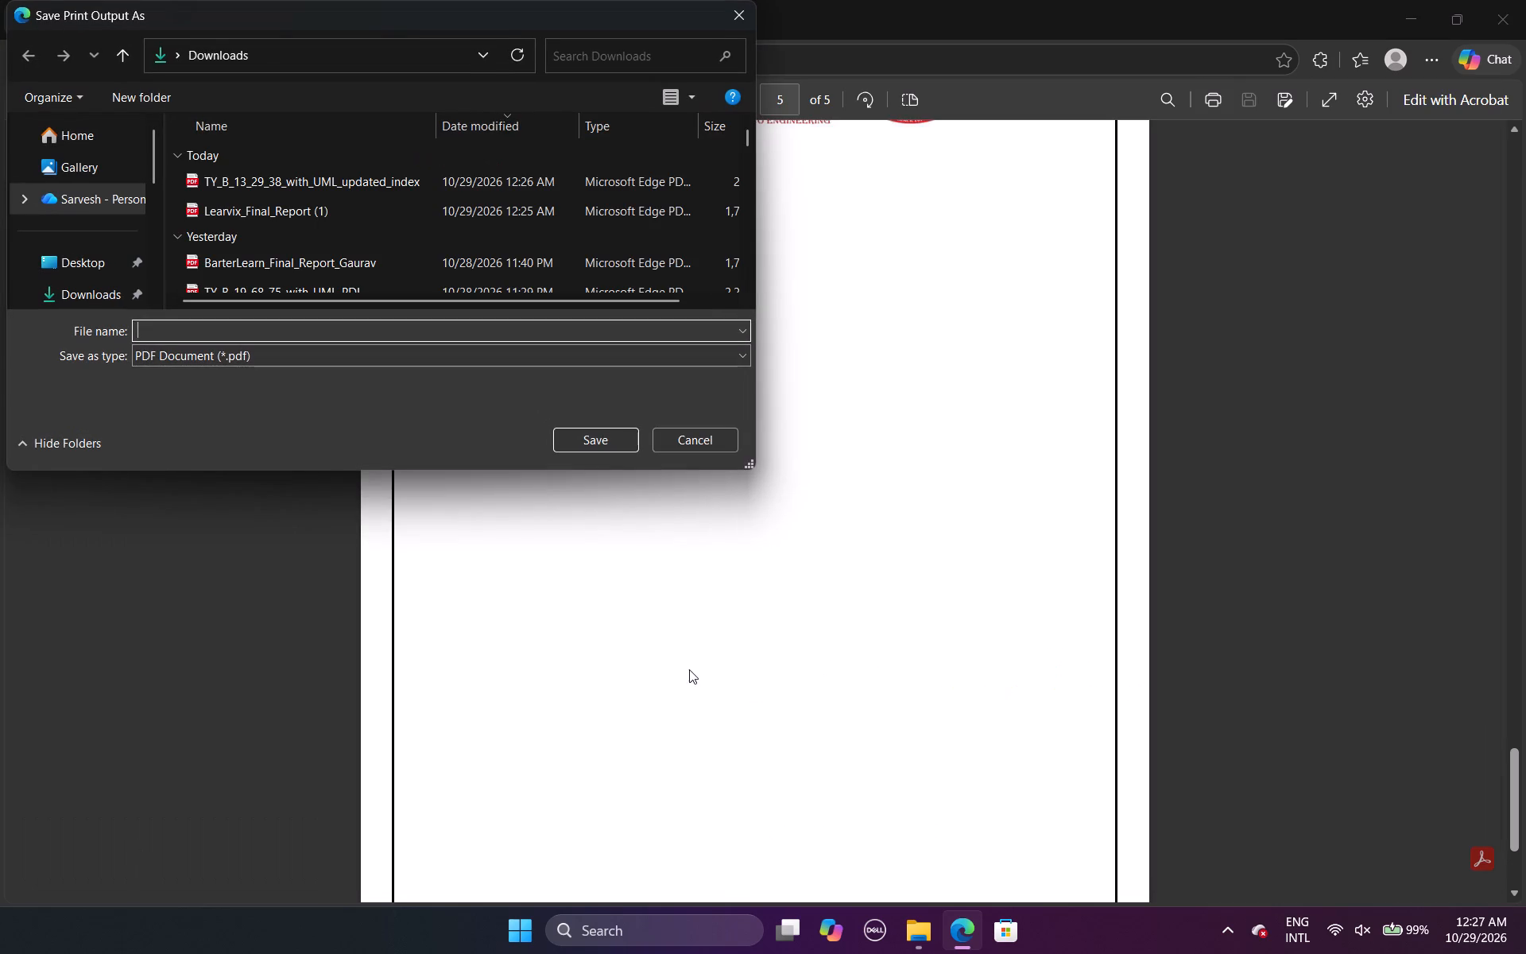
Save the print output in Downloads as TY_B_13_29_38_final and close the source PDF.
click(65, 292)
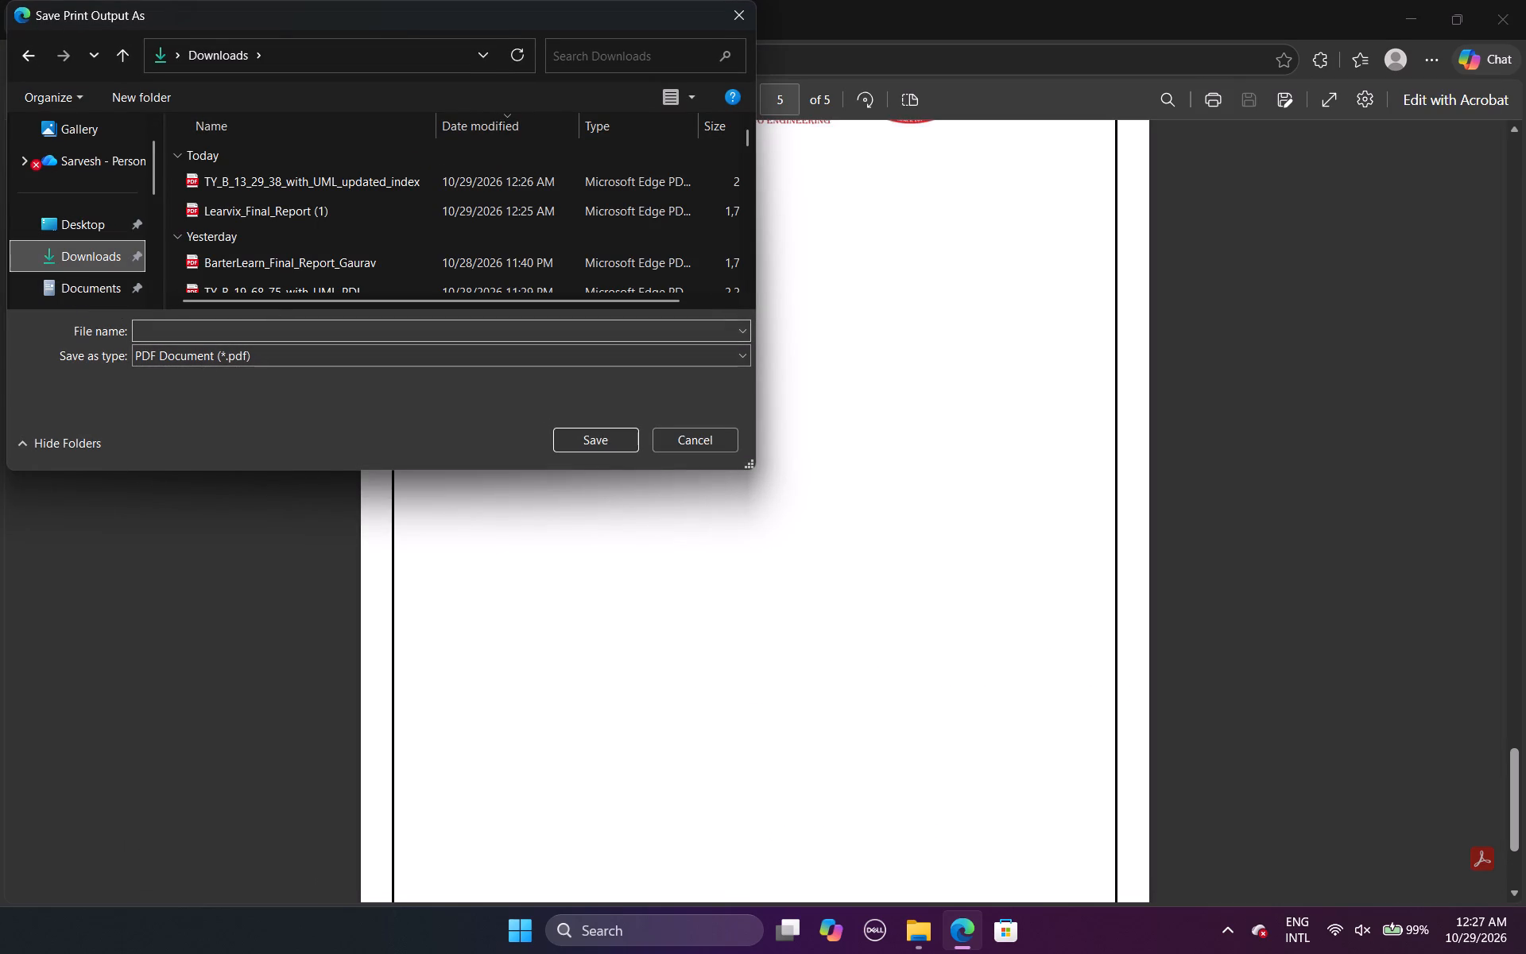
click(226, 335)
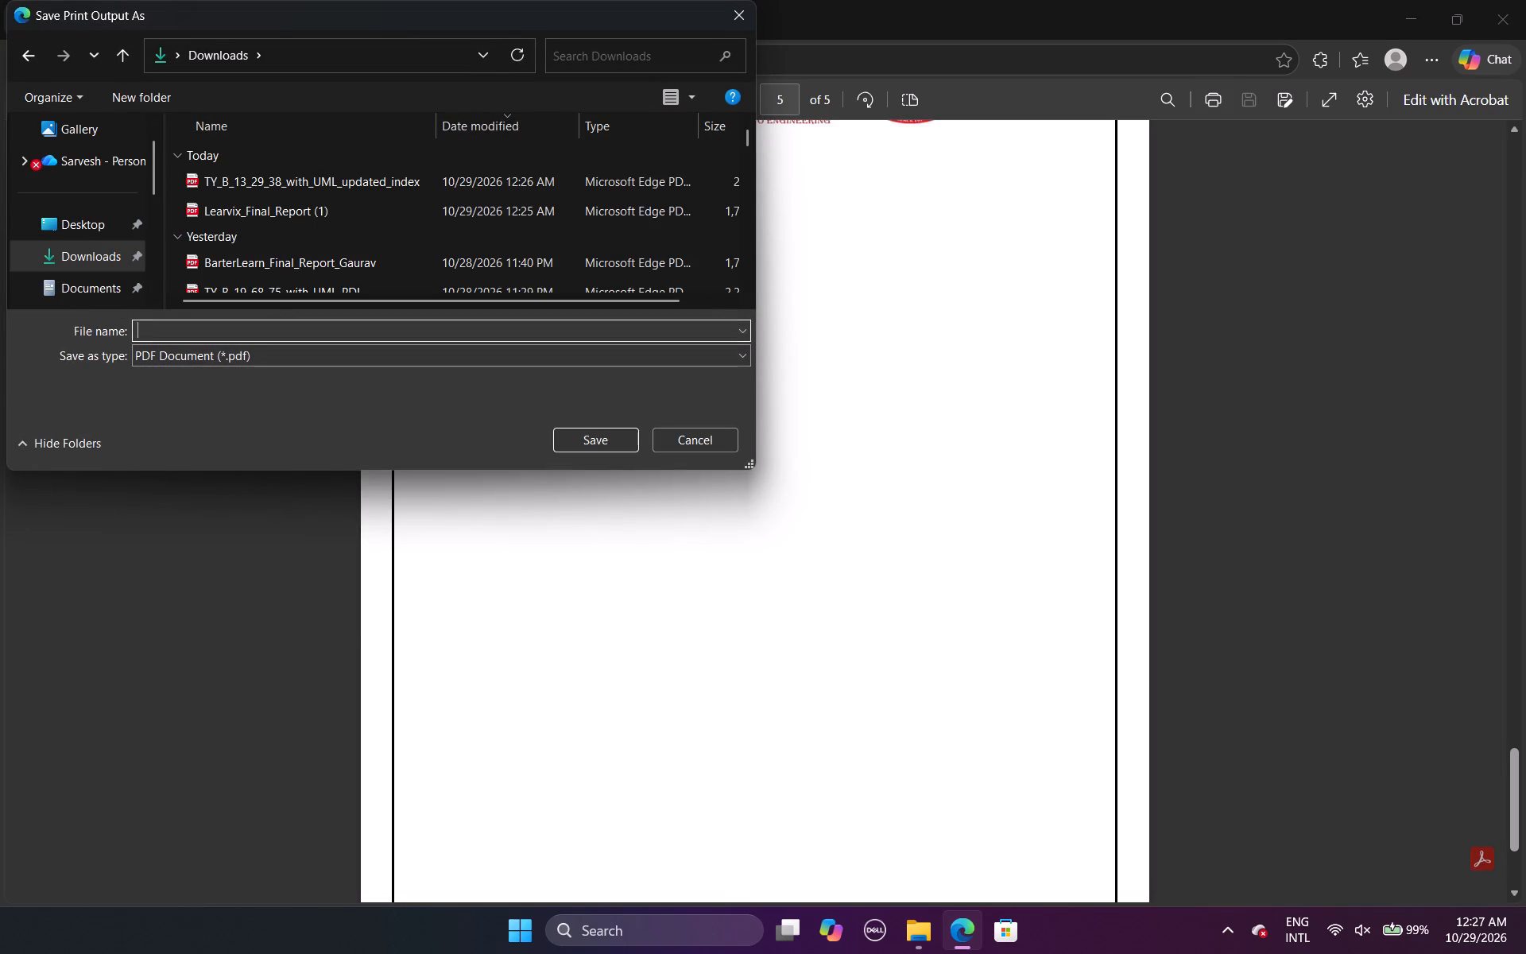
key(t)
key(y)
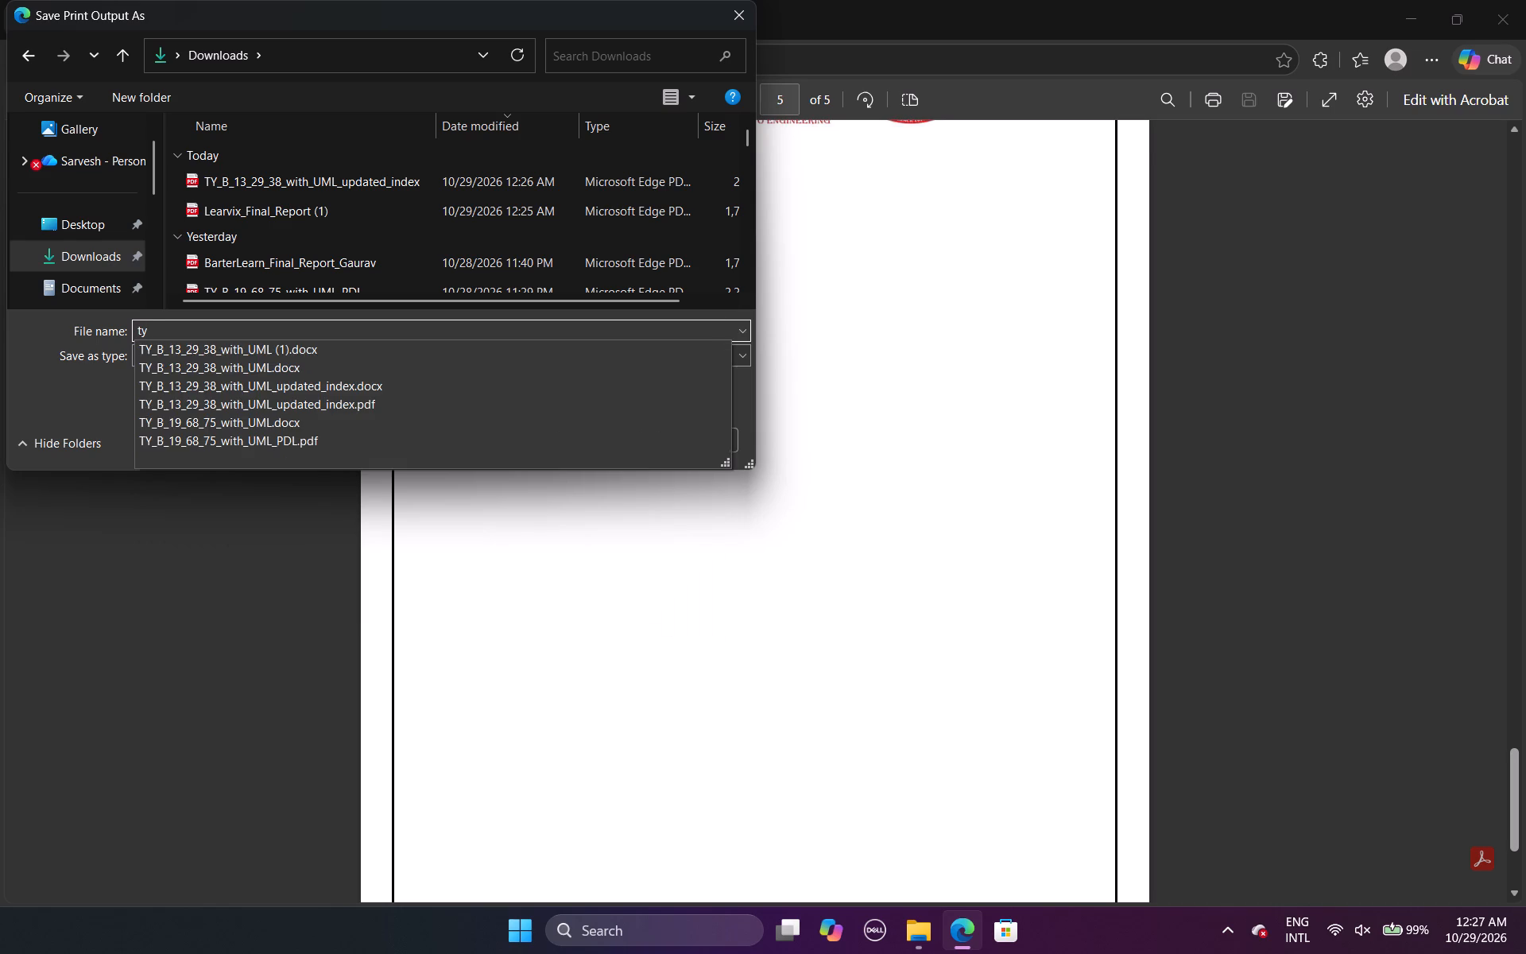
key(BackSpace)
key(BackSpace)
text(TY)
key(shift+underscore)
key(shift+b)
key(shift+underscore)
text(13)
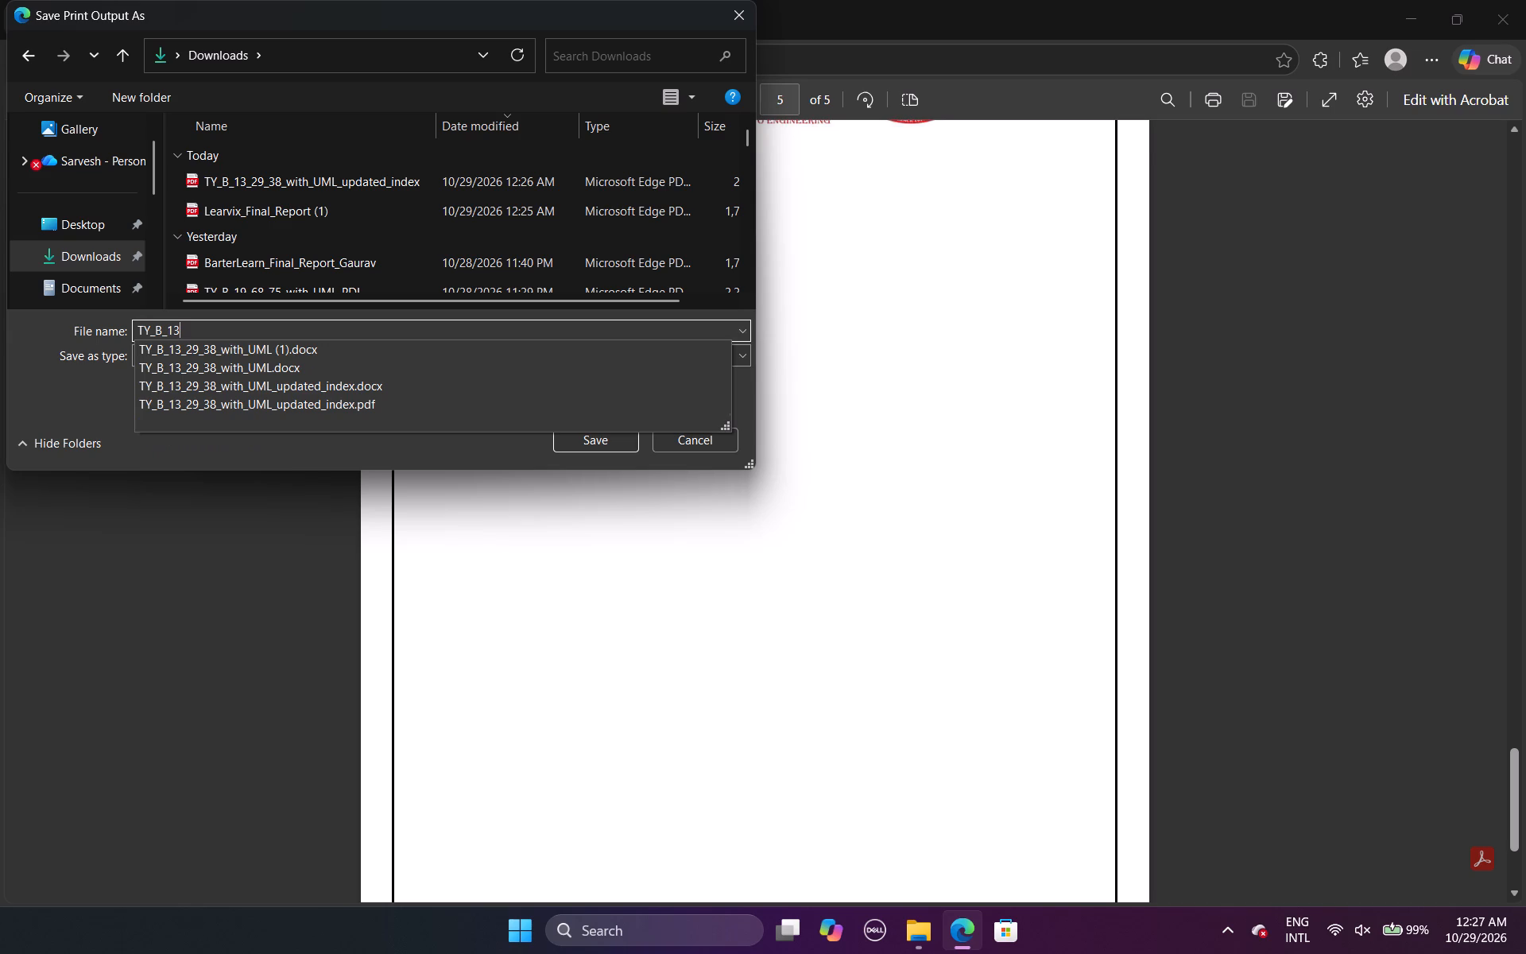
key(shift+underscore)
text(29)
key(shift+underscore)
key(3)
key(8)
key(shift+underscore)
key(c)
key(BackSpace)
text(final)
key(Return)
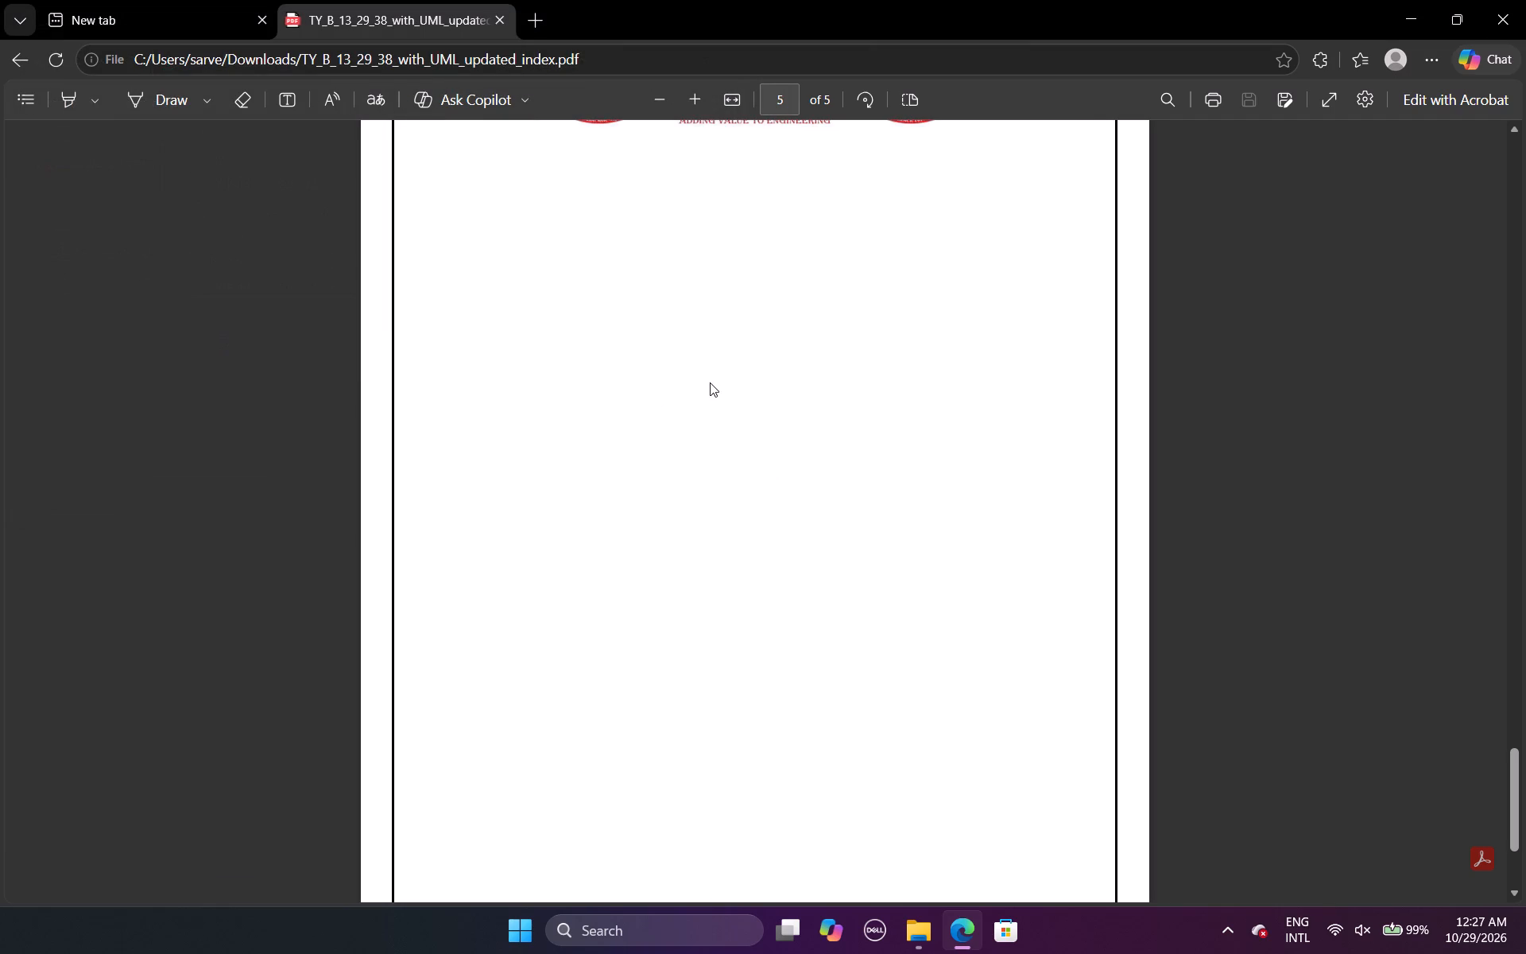
click(1525, 0)
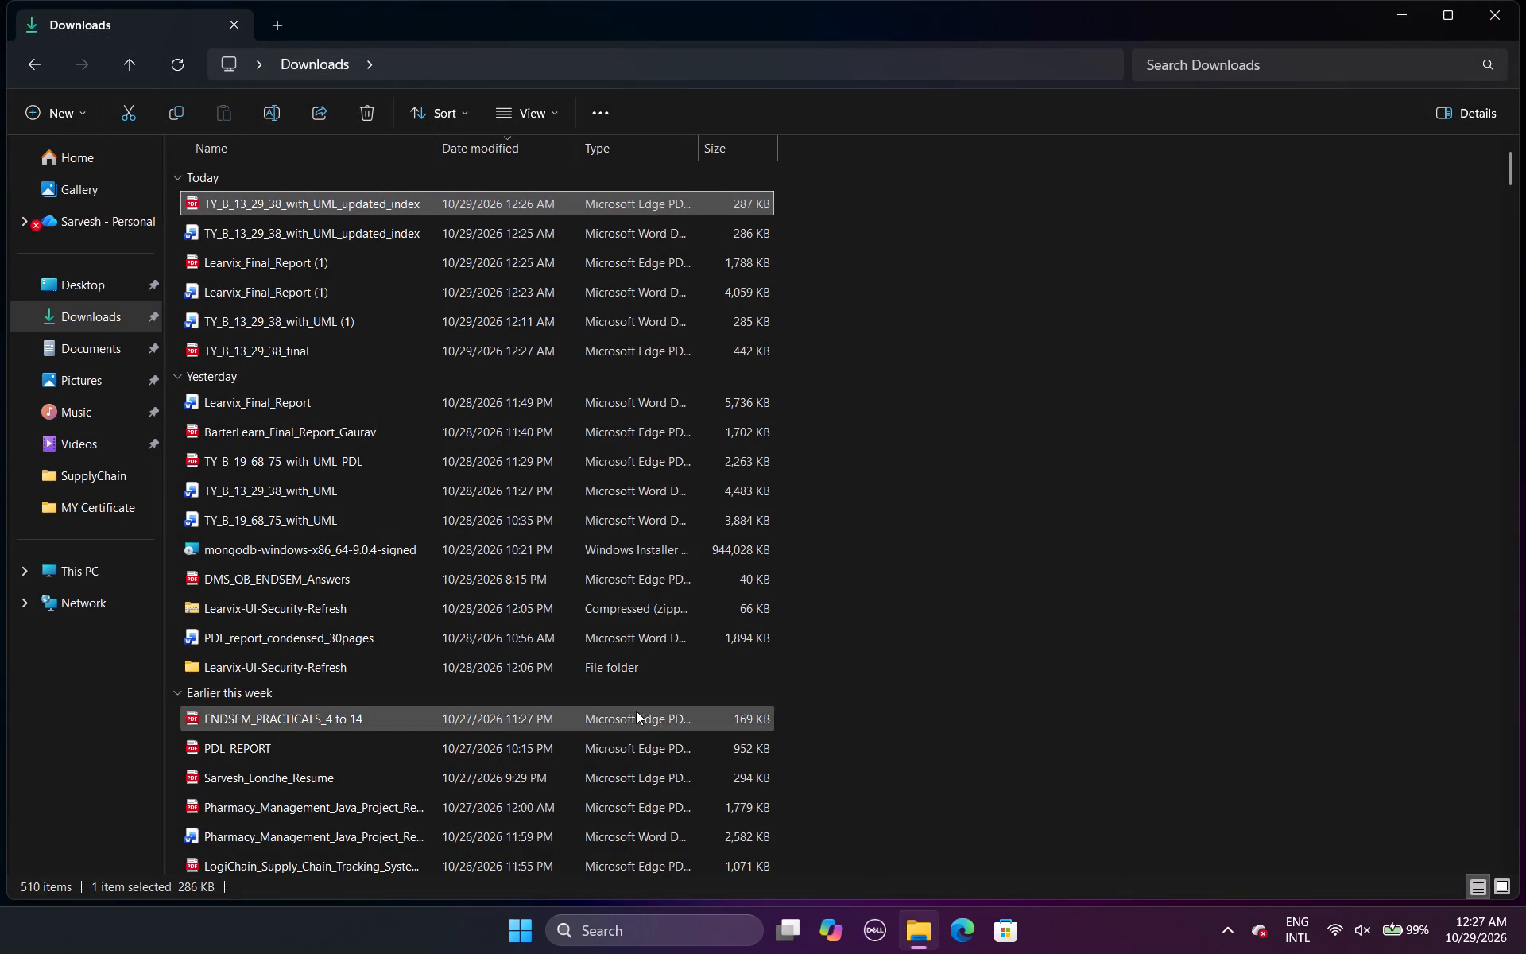
Refresh the Downloads folder and select the TY_B_13_29_38_final PDF.
scroll(613, 147, up, 2)
click(178, 63)
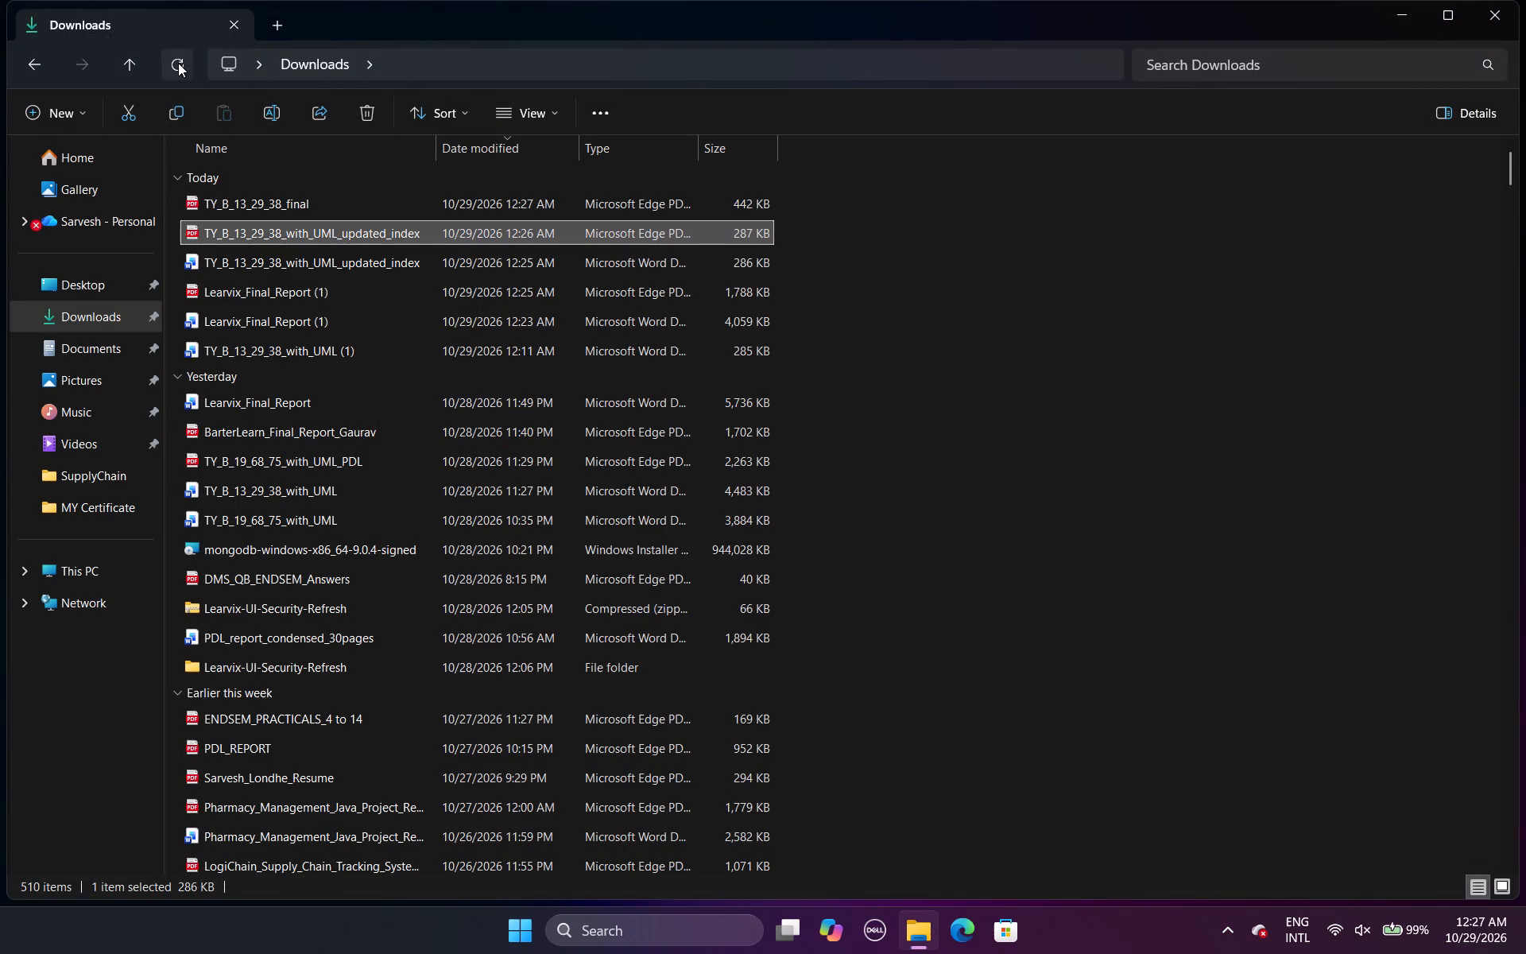
click(325, 208)
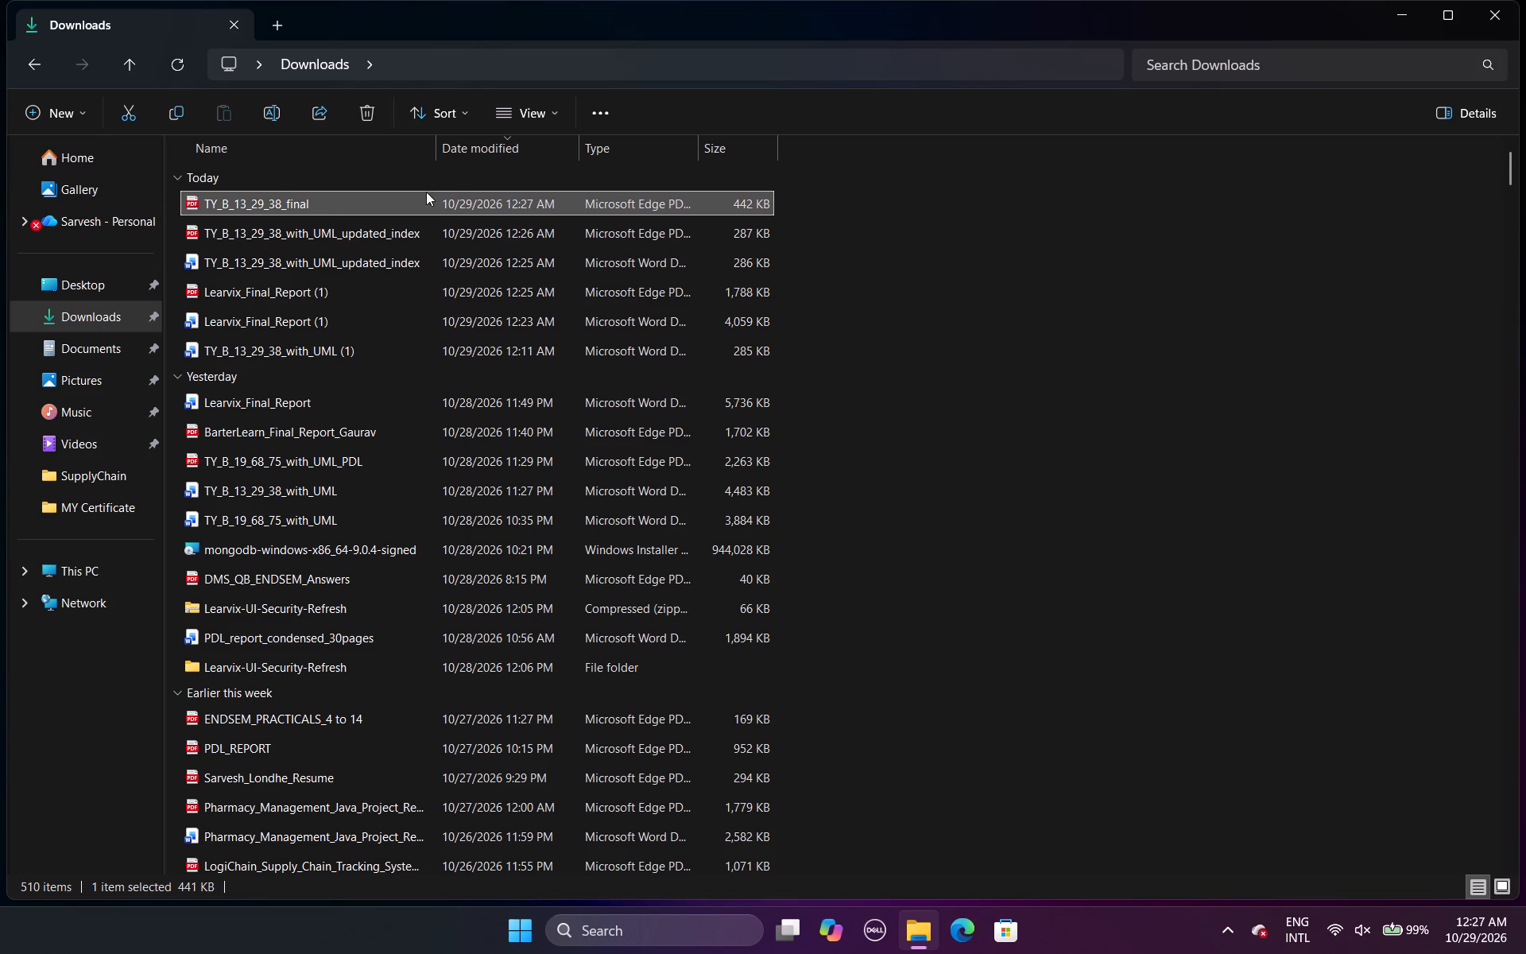
ctrl+click(378, 202)
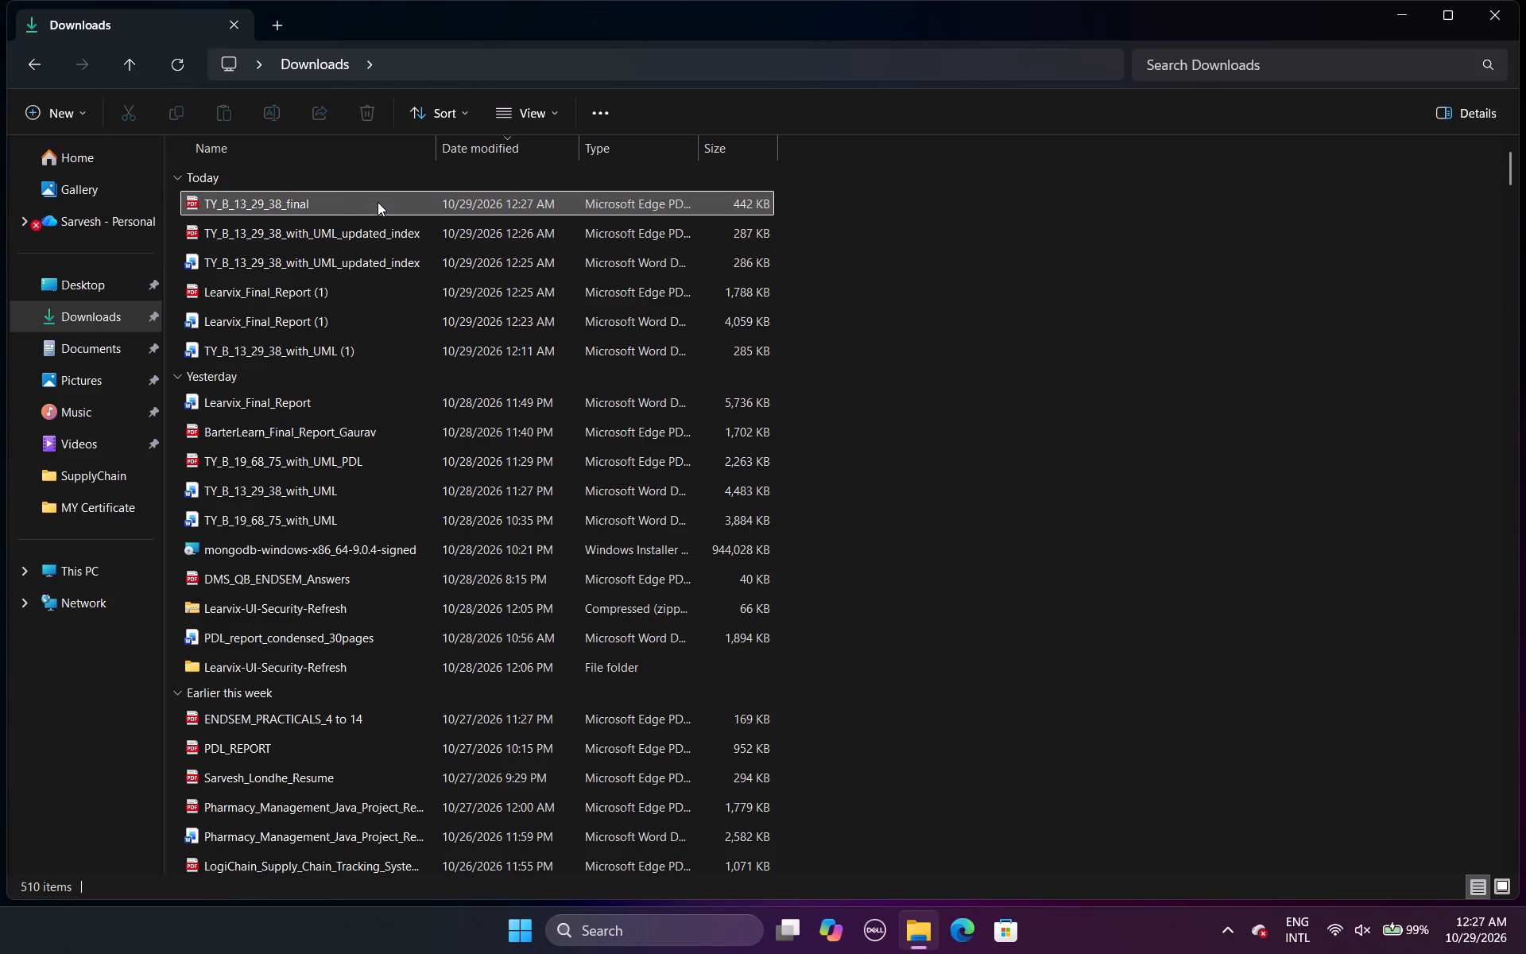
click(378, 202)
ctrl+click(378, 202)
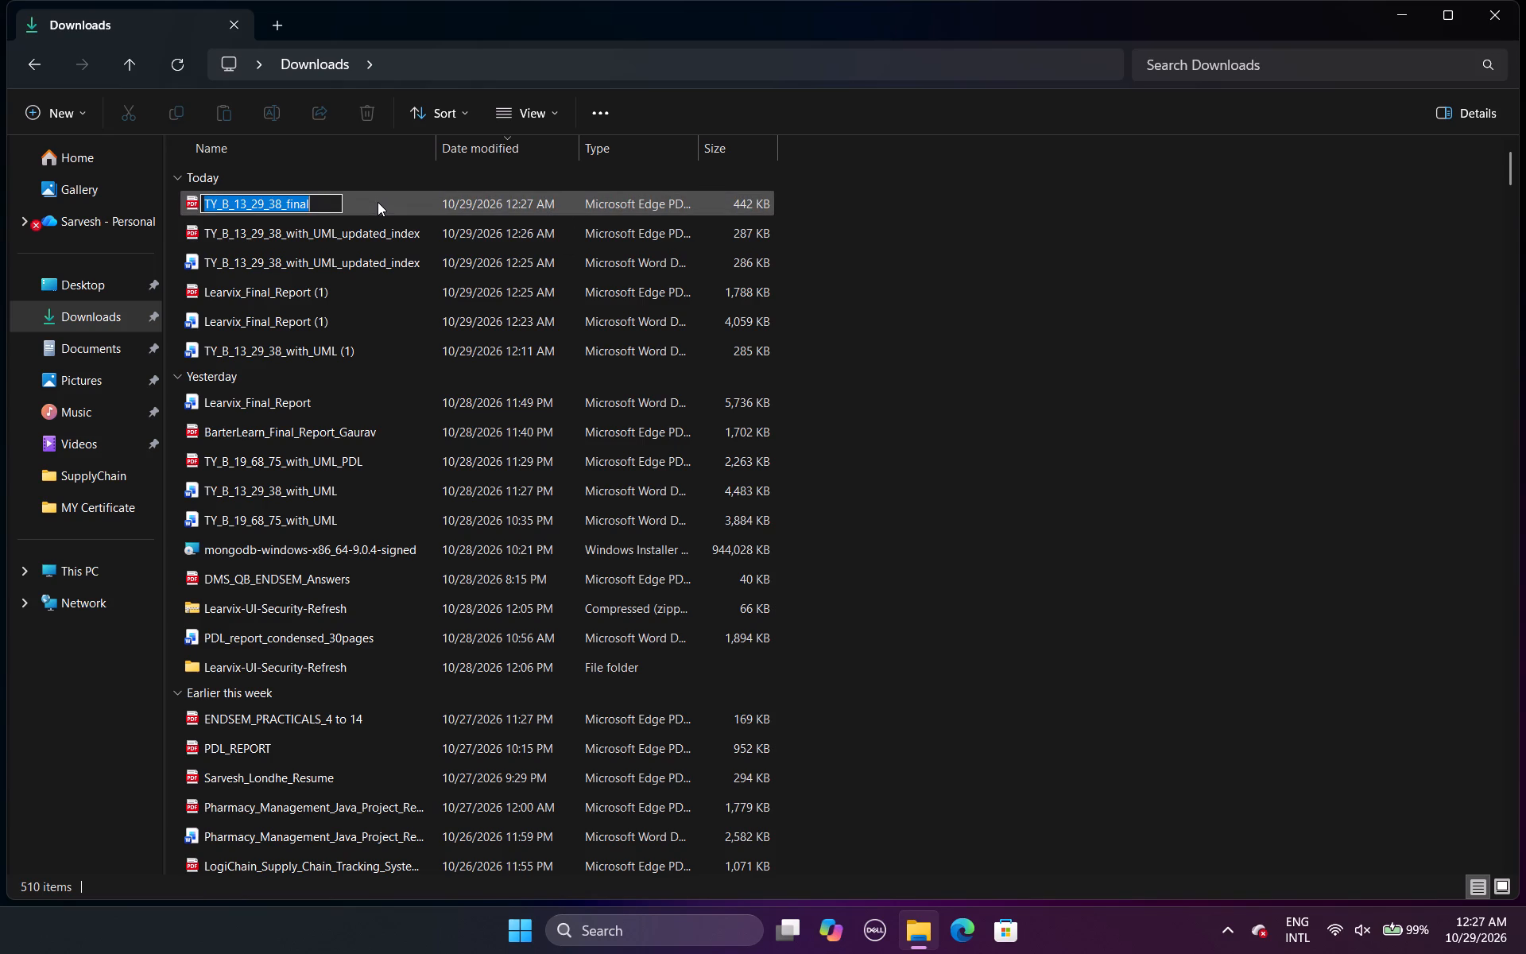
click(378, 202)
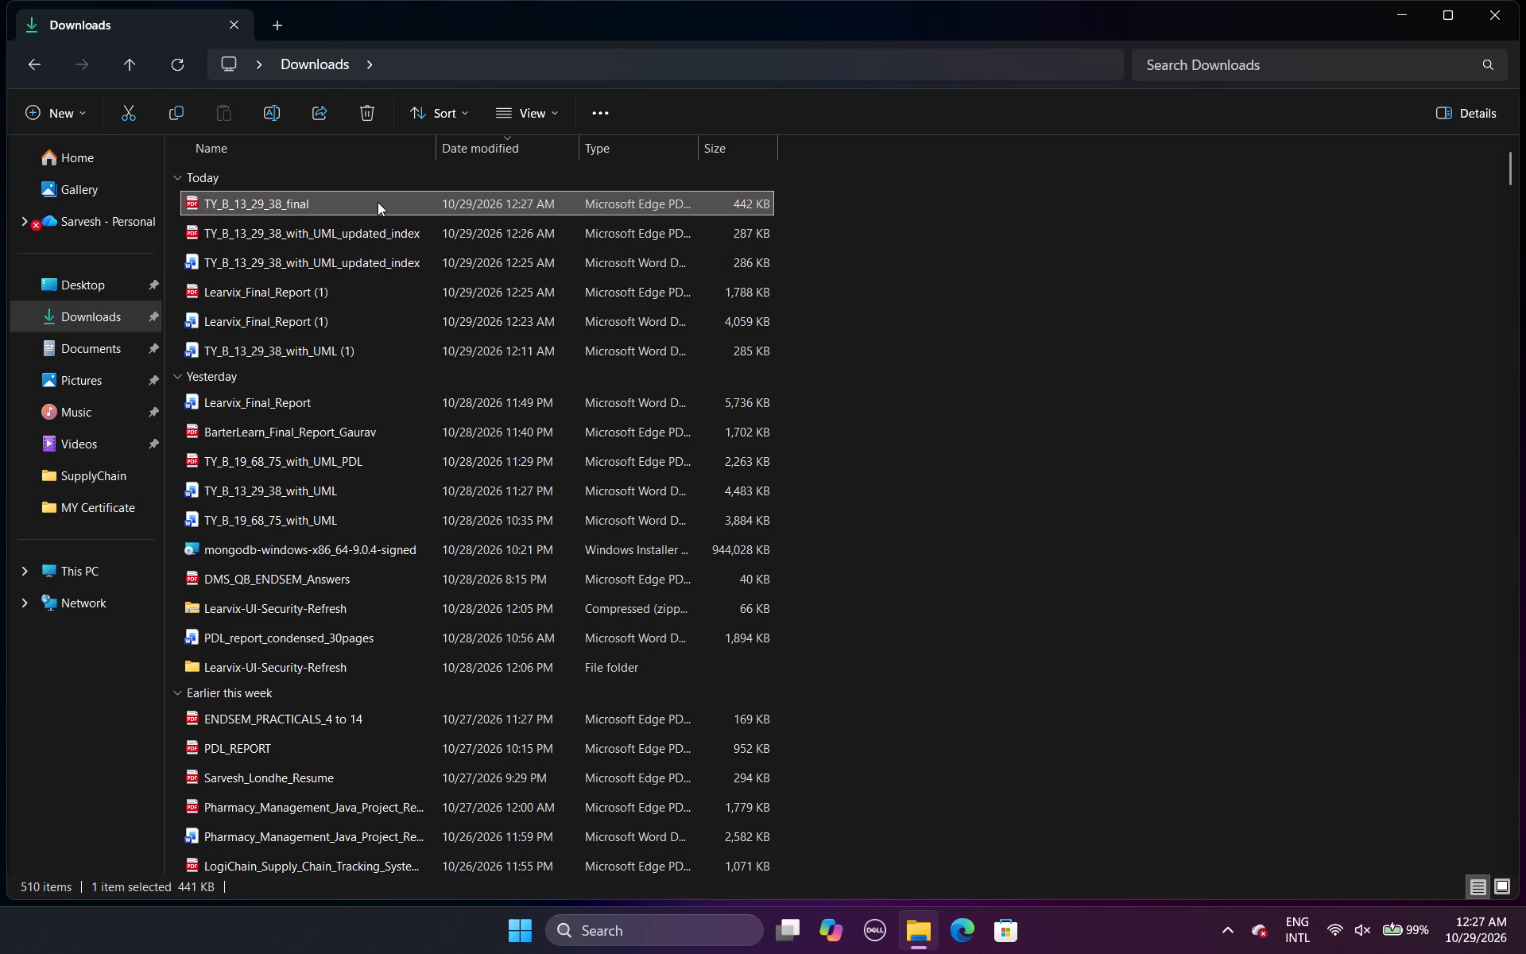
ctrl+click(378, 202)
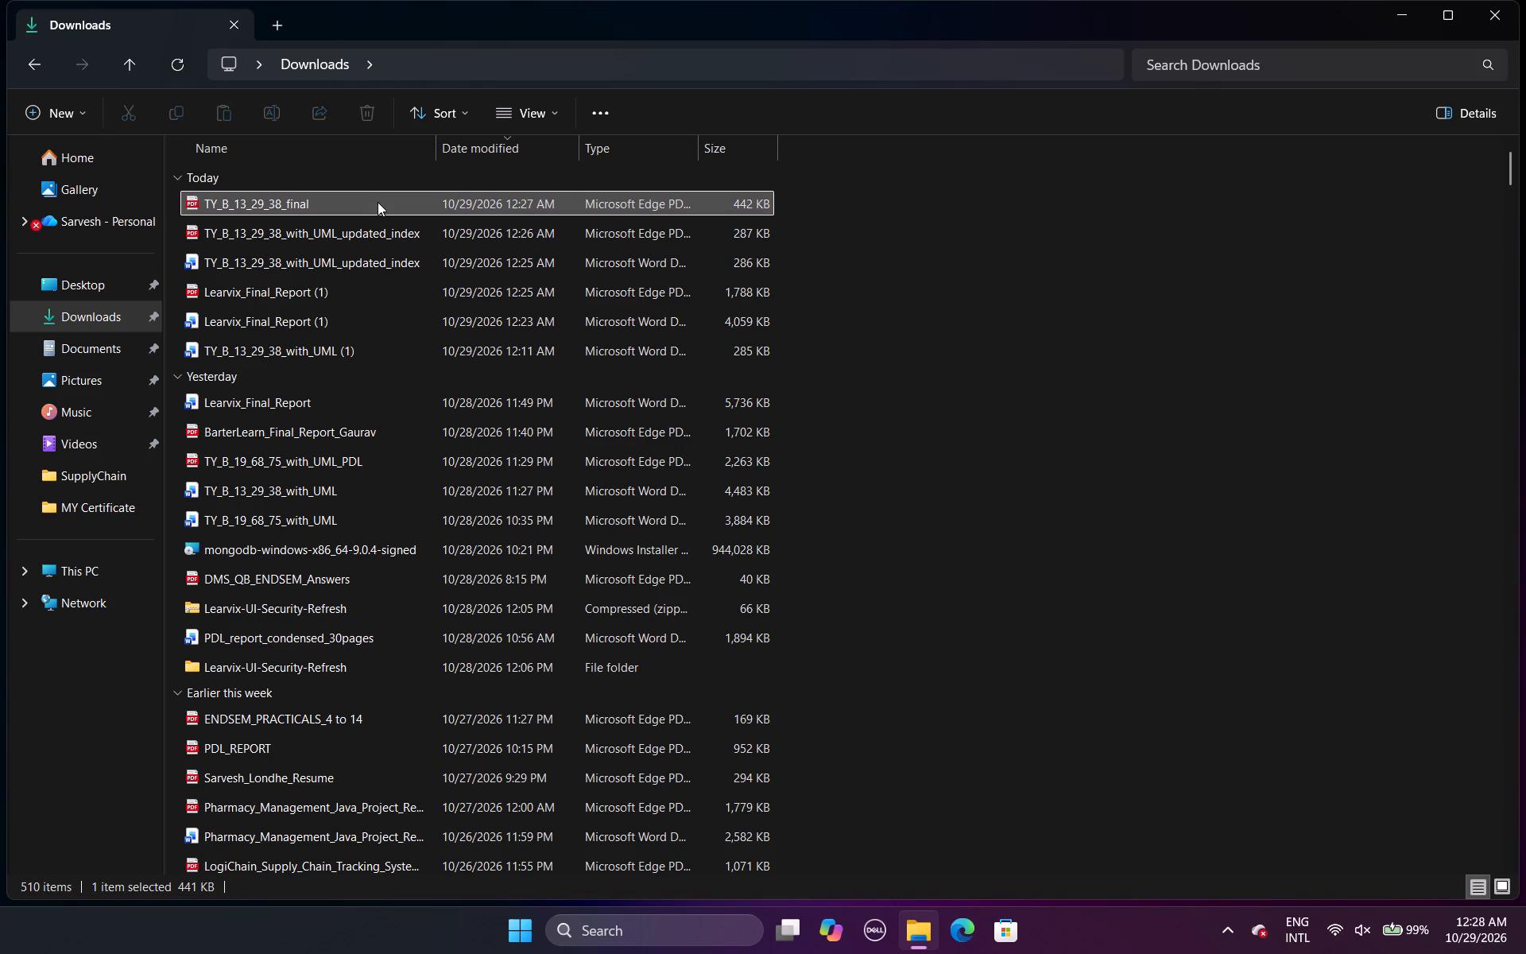
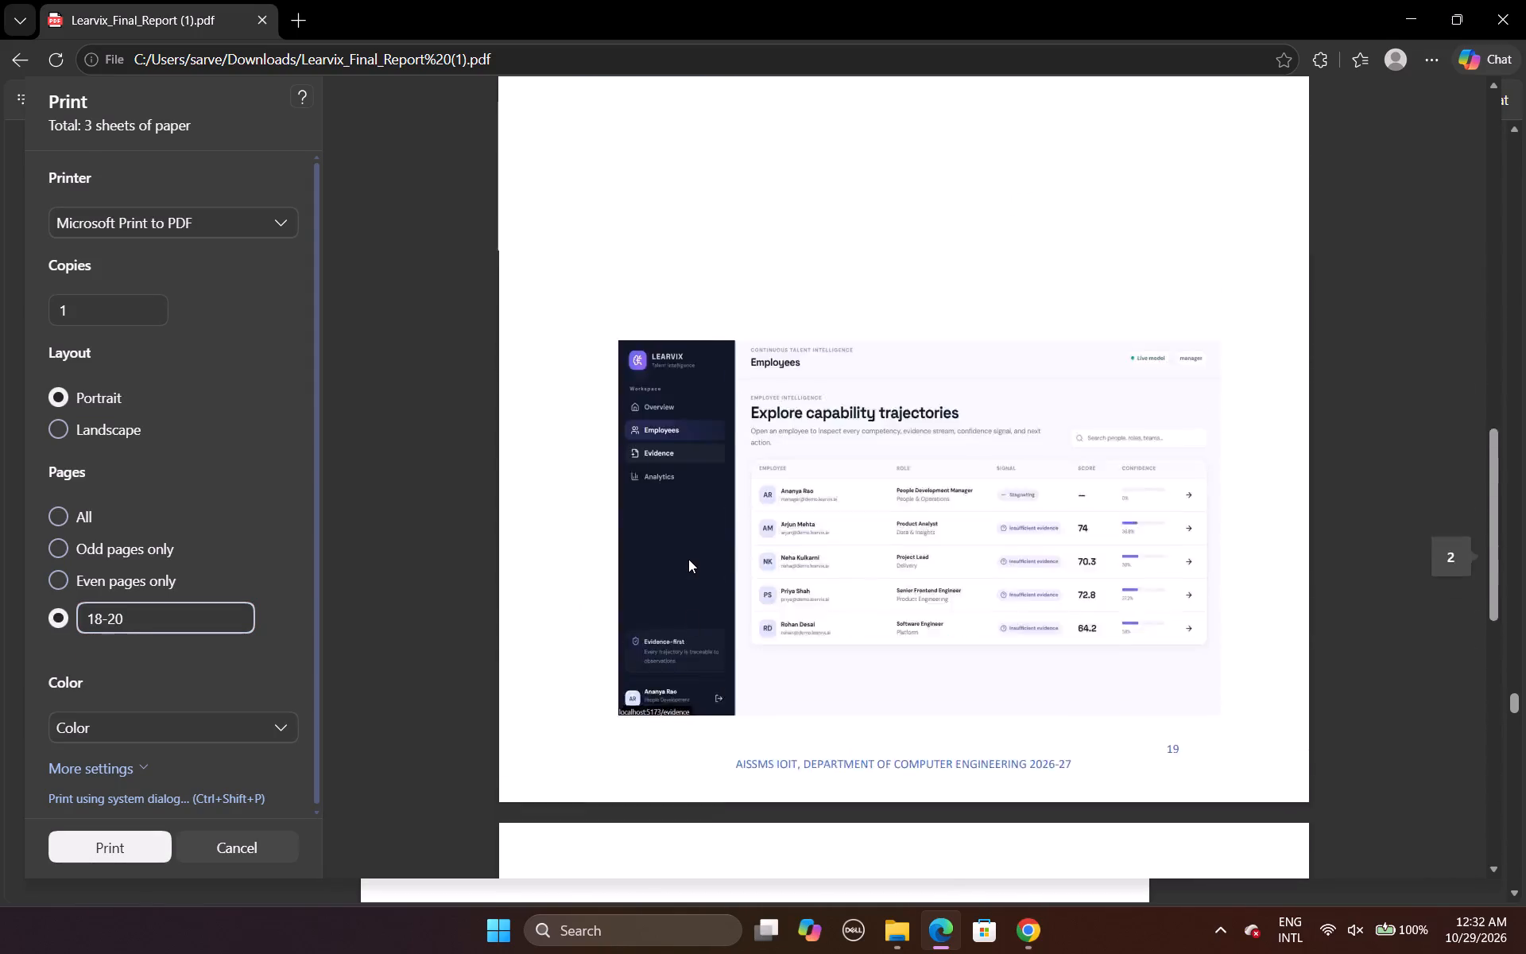
scroll(688, 559, up, 2)
key(ctrl+s)
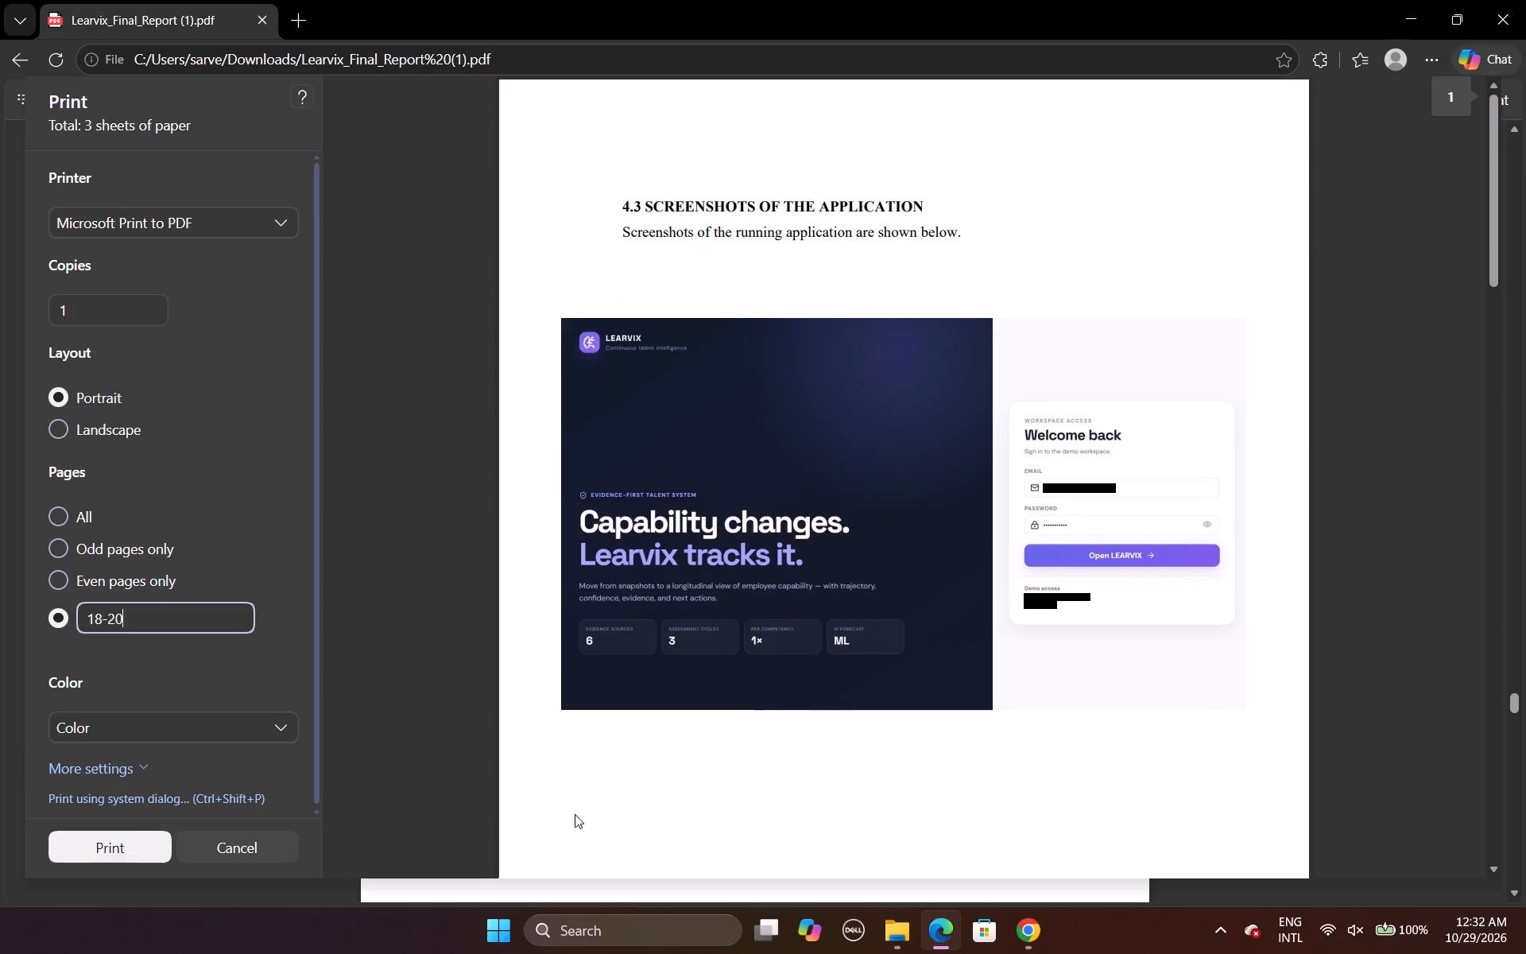
click(135, 846)
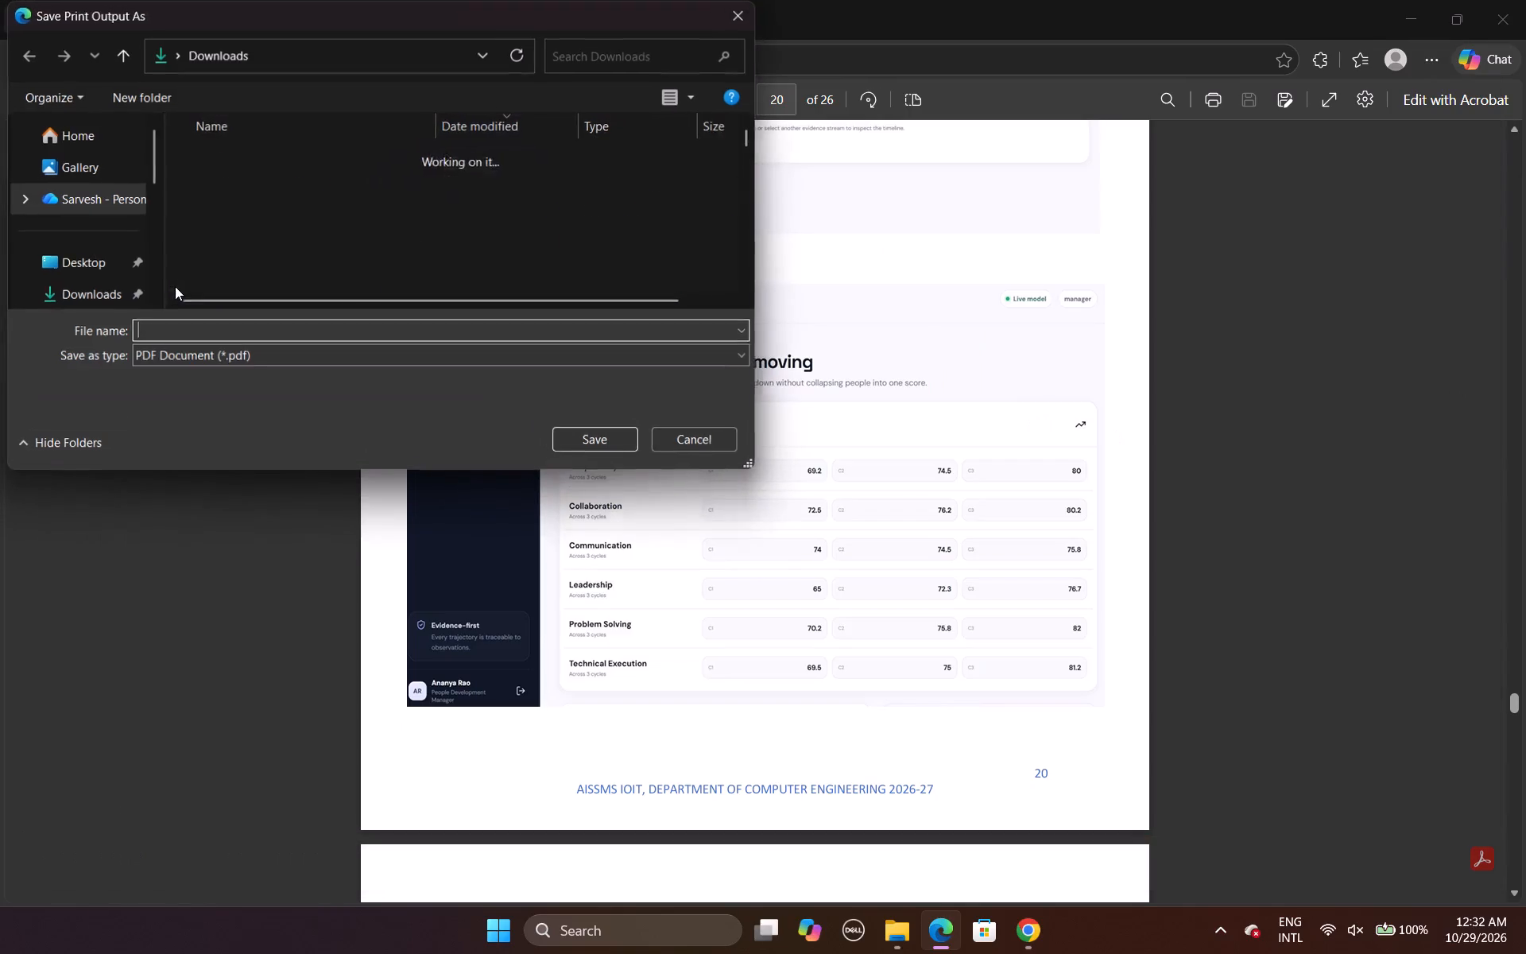
text(18-20)
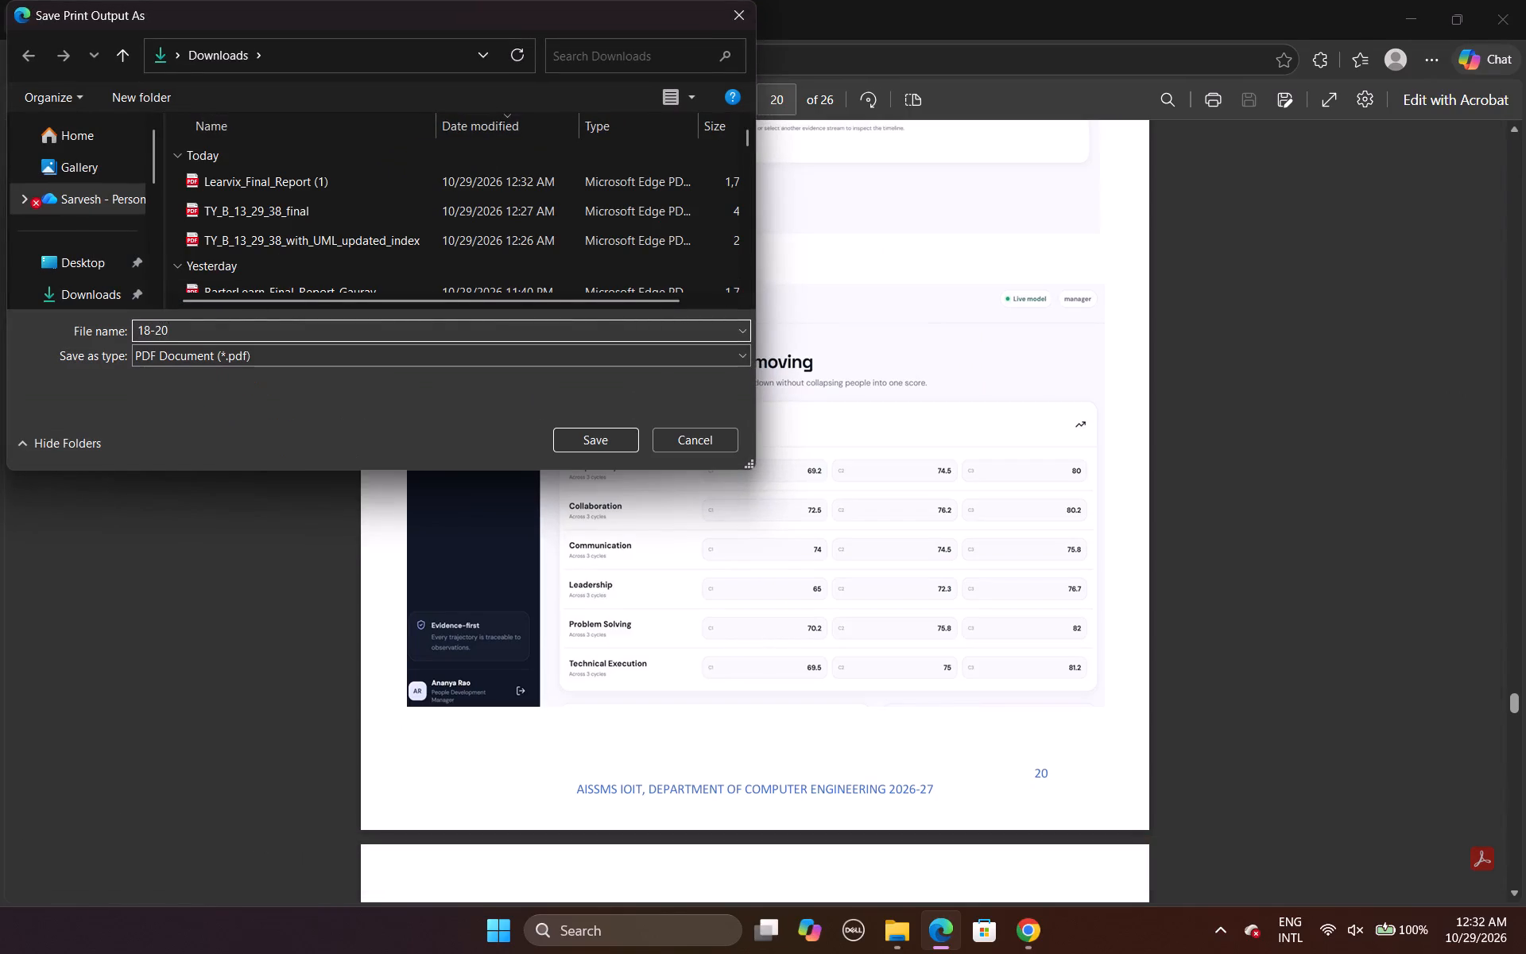
click(74, 289)
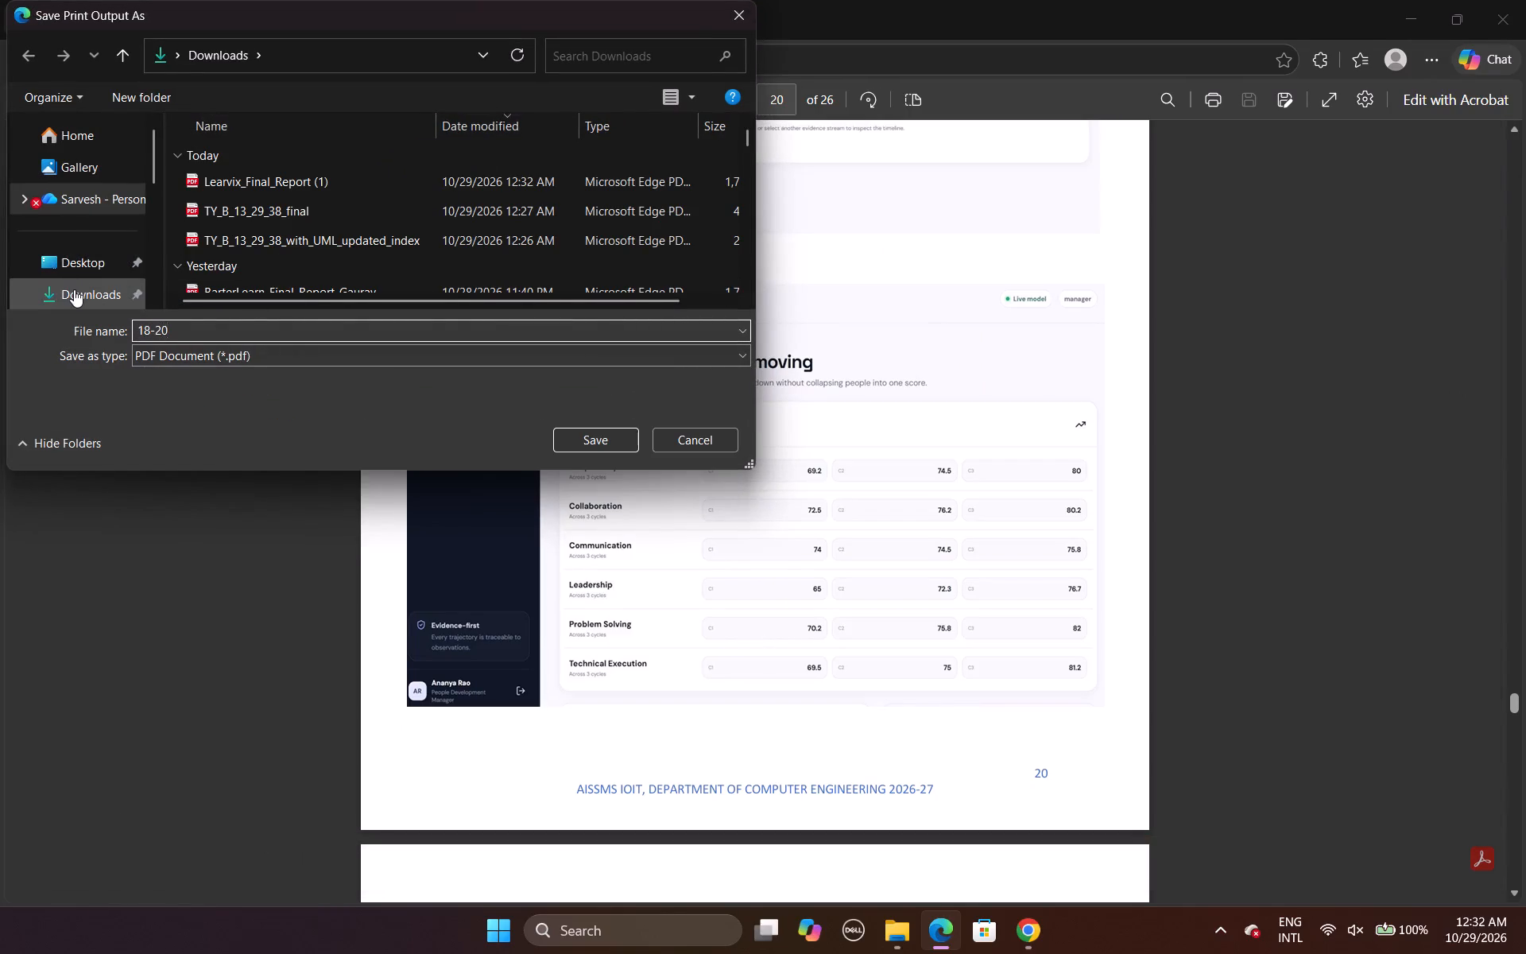
click(578, 439)
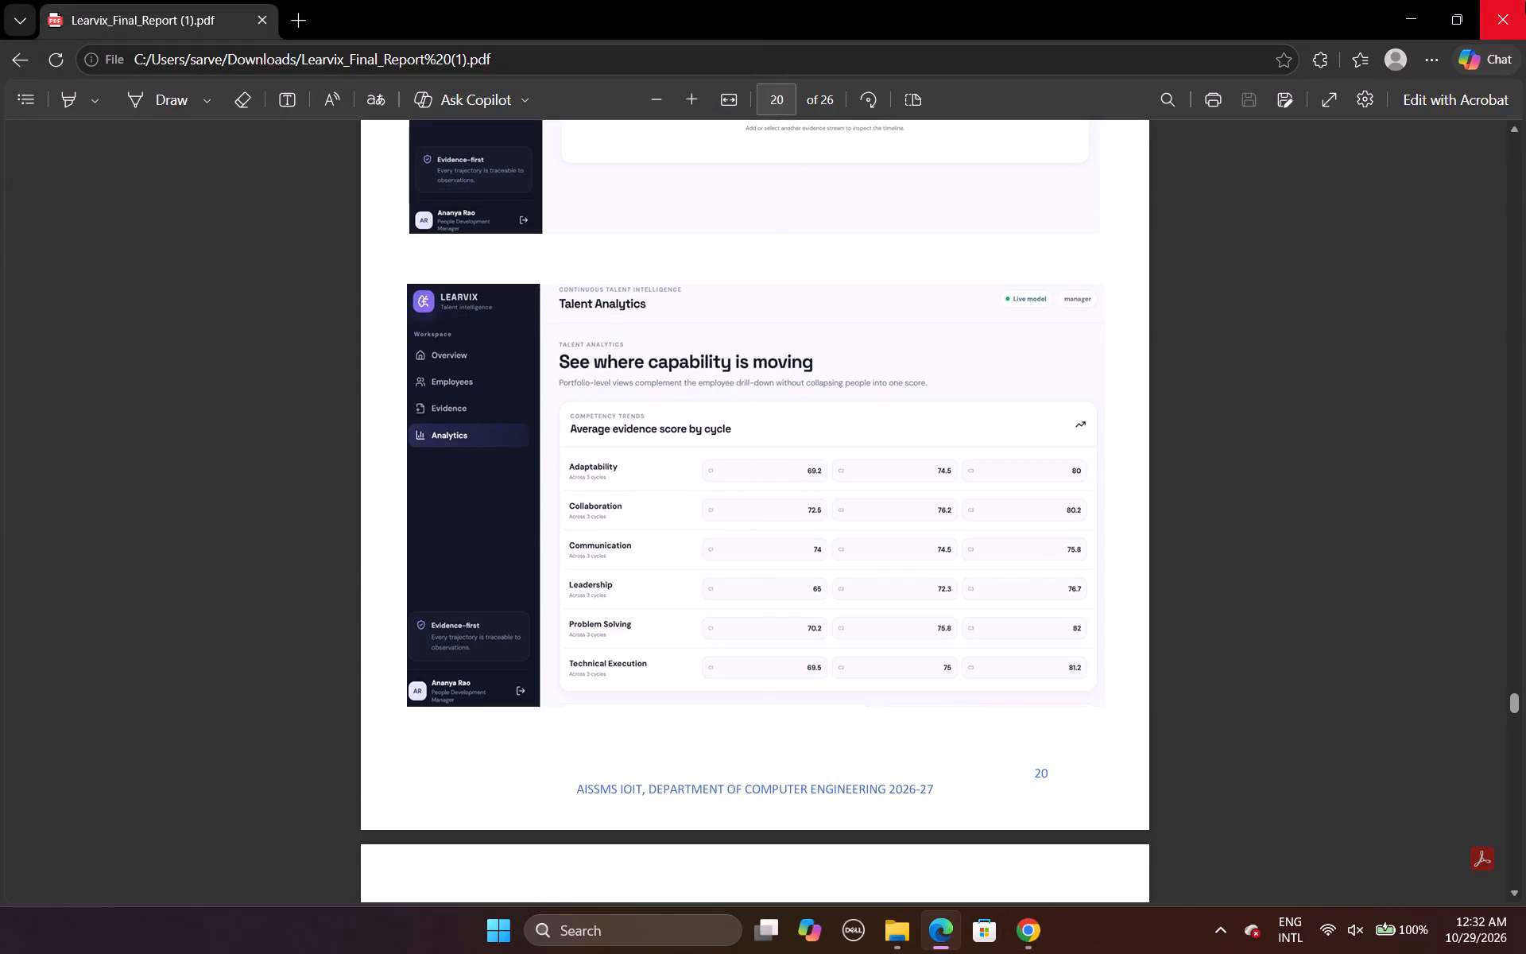
Print only pages 1-17 of the report with Microsoft Print to PDF and save the output in Downloads as 1-17.
scroll(964, 436, up, 6)
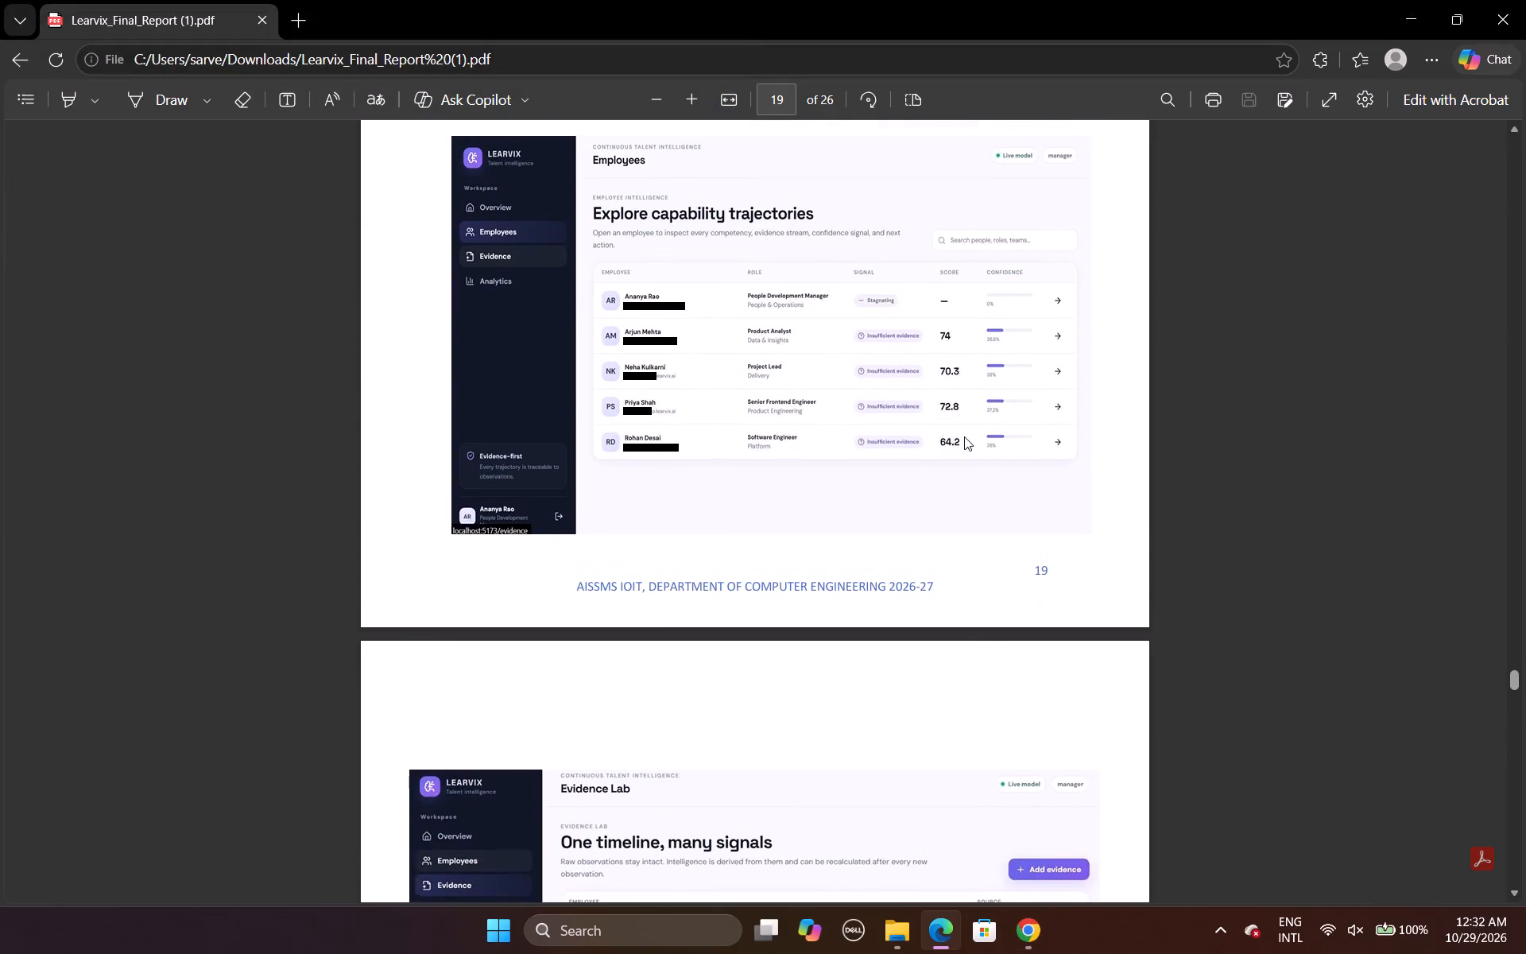
scroll(781, 556, down, 1)
click(1214, 103)
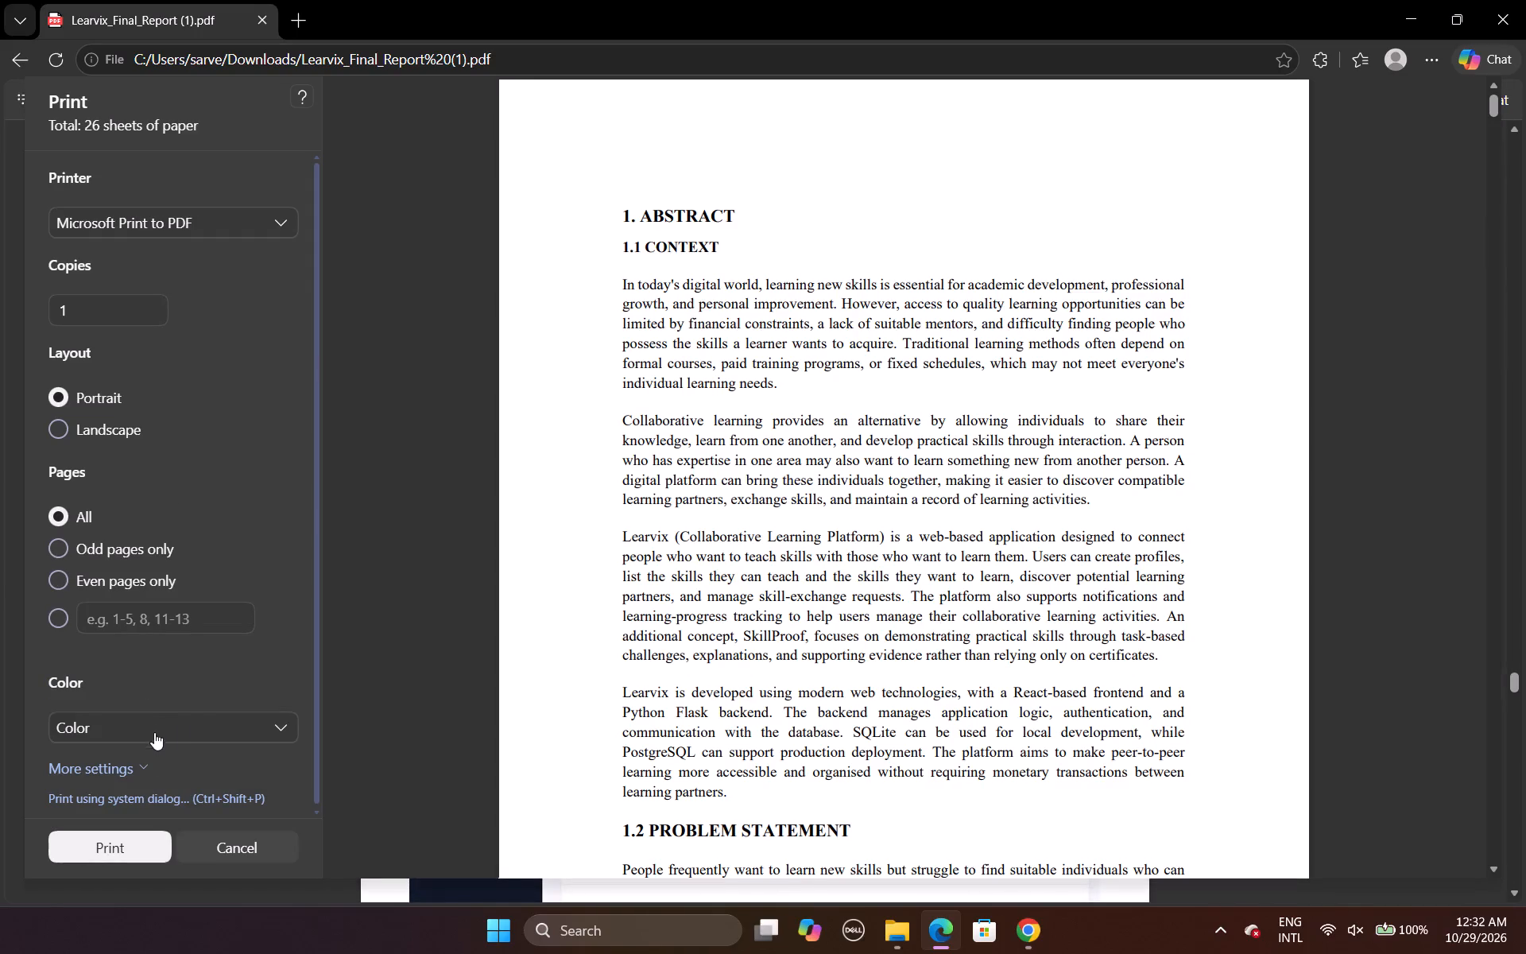
click(164, 611)
text(1-17)
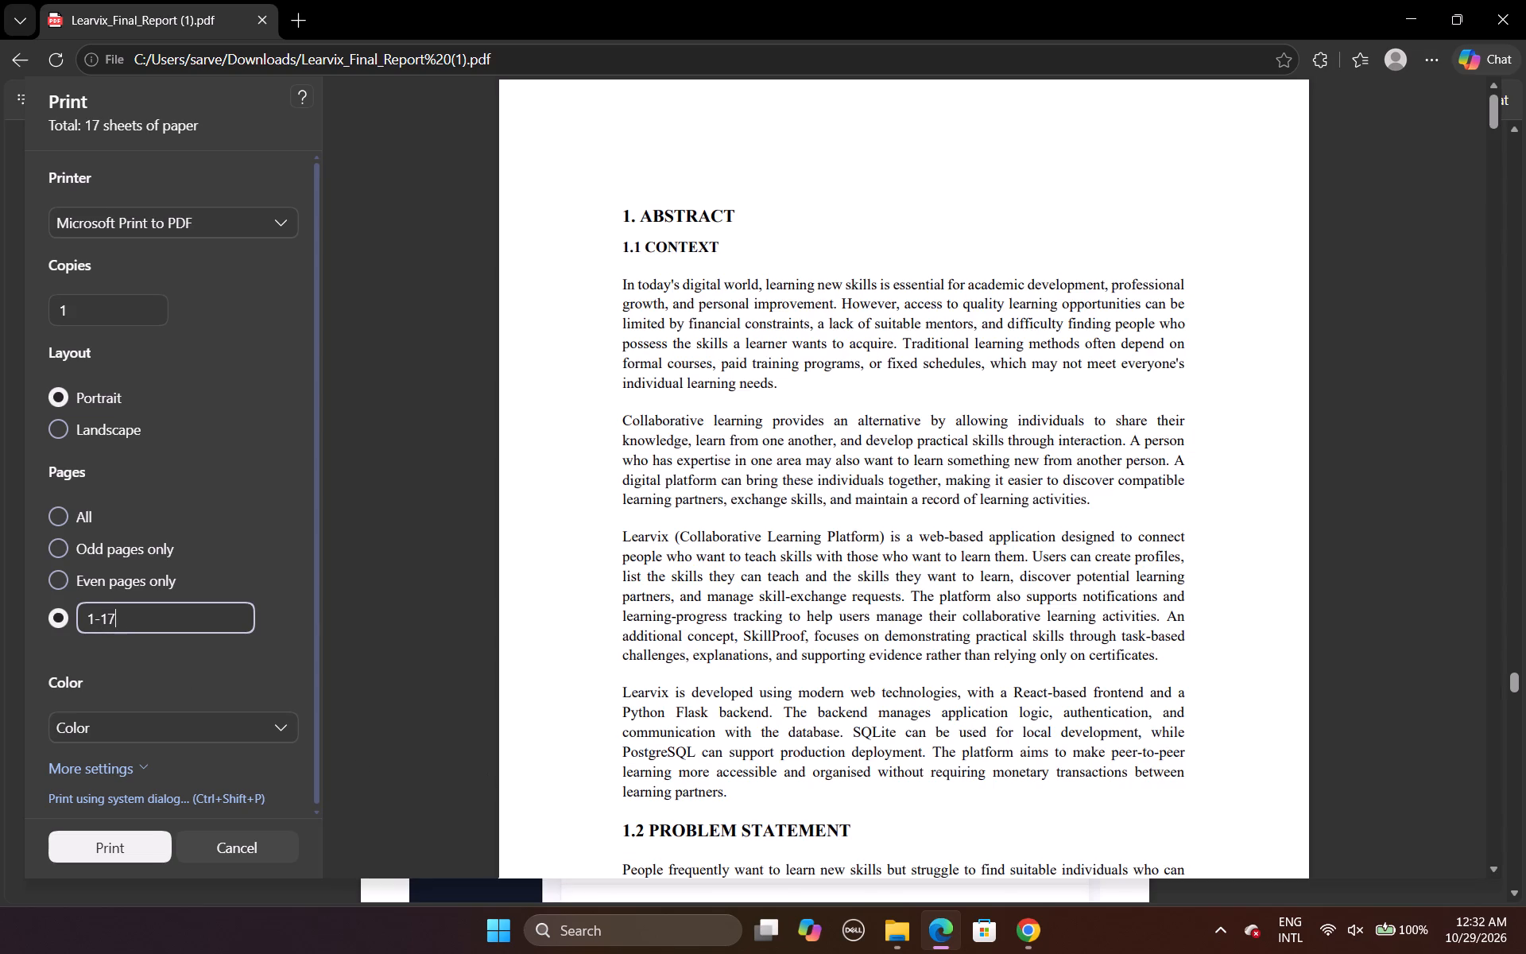
click(122, 855)
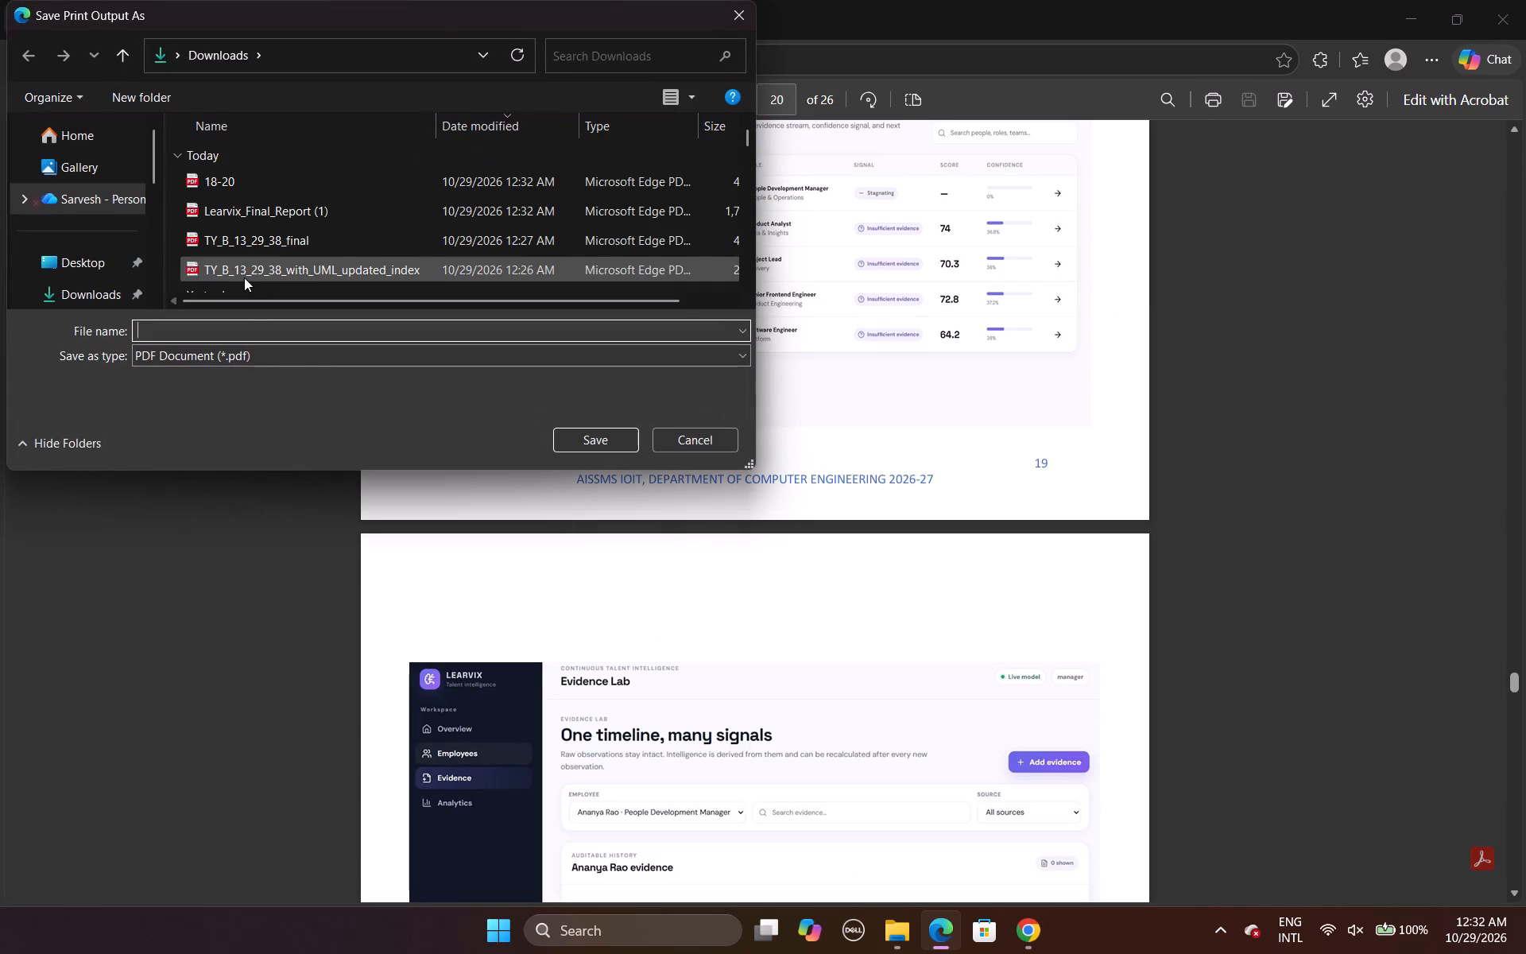
text(1-)
text(17)
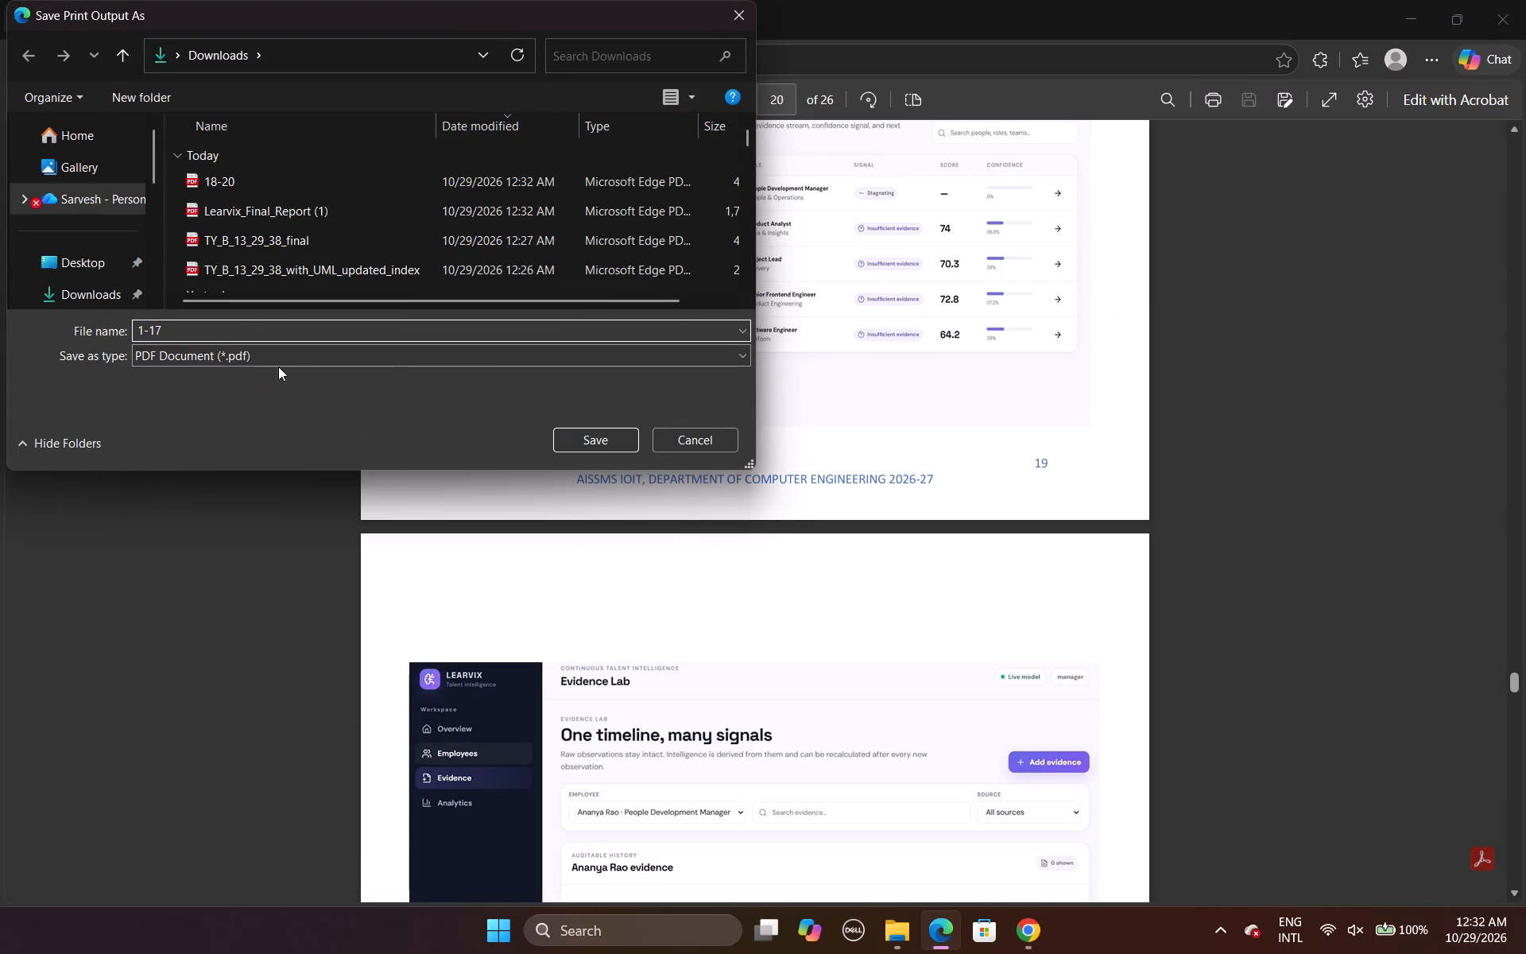
click(631, 440)
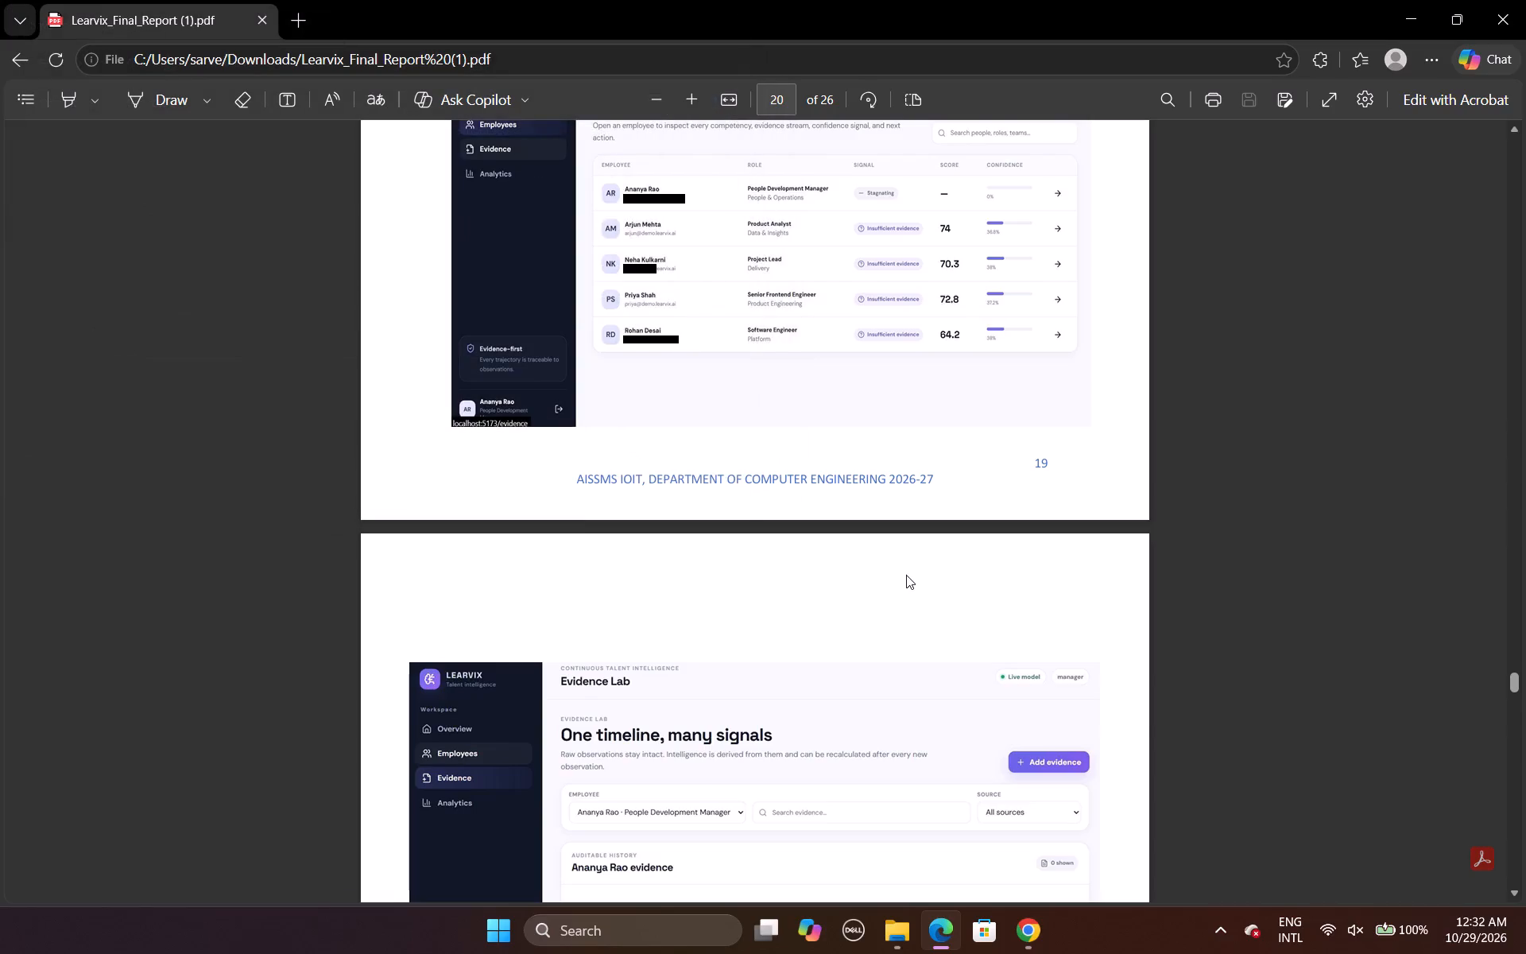
Examine the report from section 4.2 through the screen descriptions to the references to identify the page range that follows the screenshots.
scroll(906, 575, up, 7)
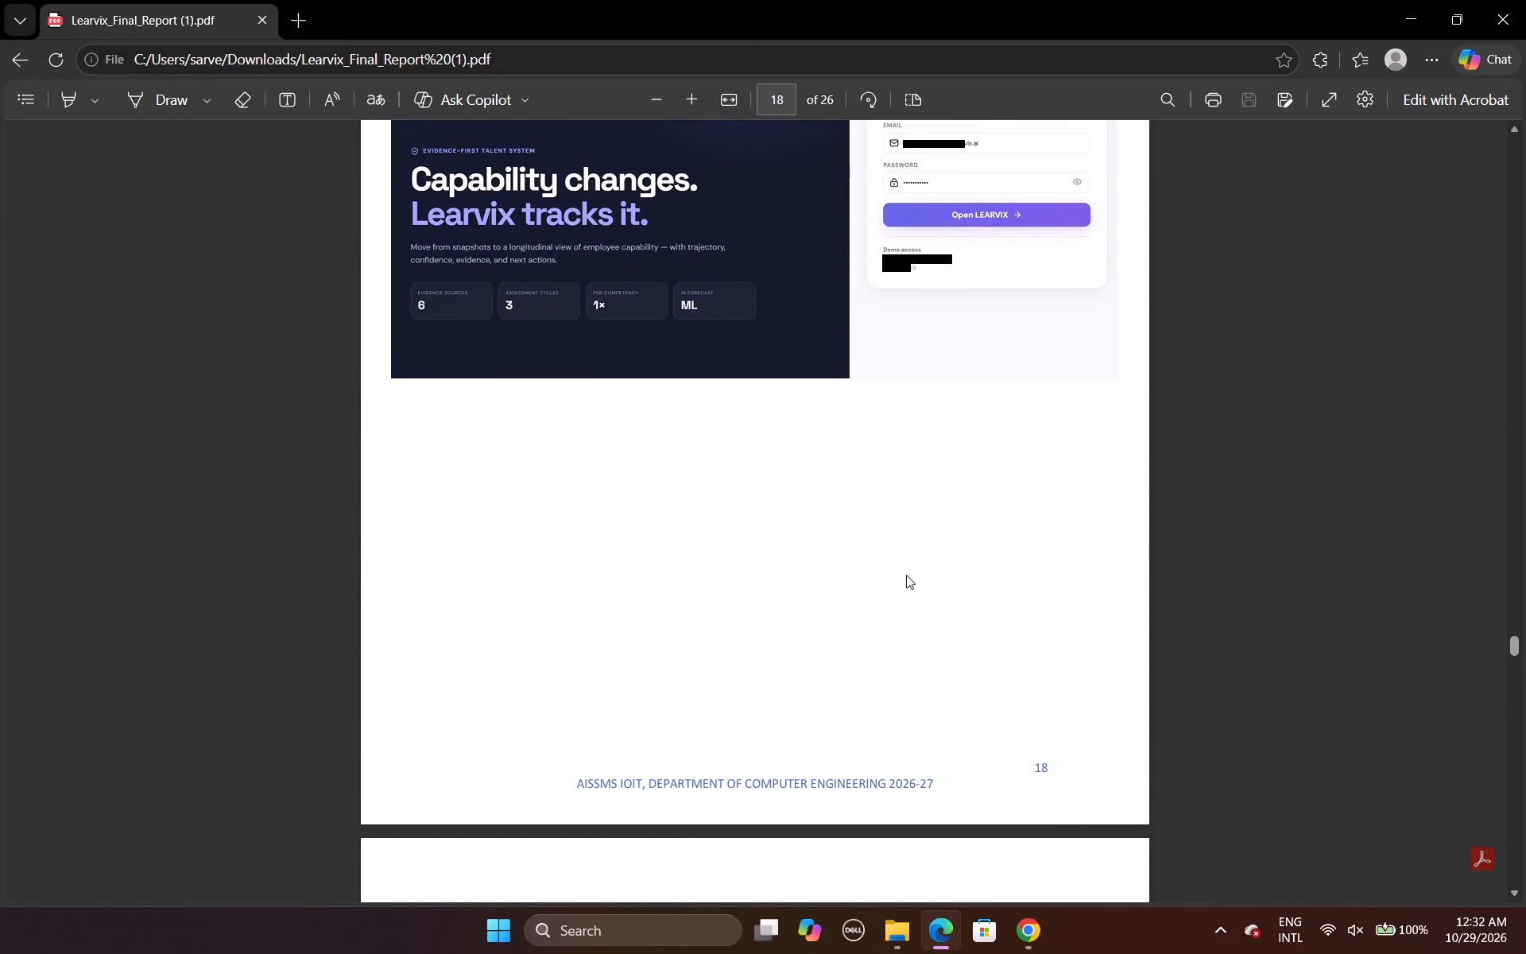
scroll(668, 343, up, 1)
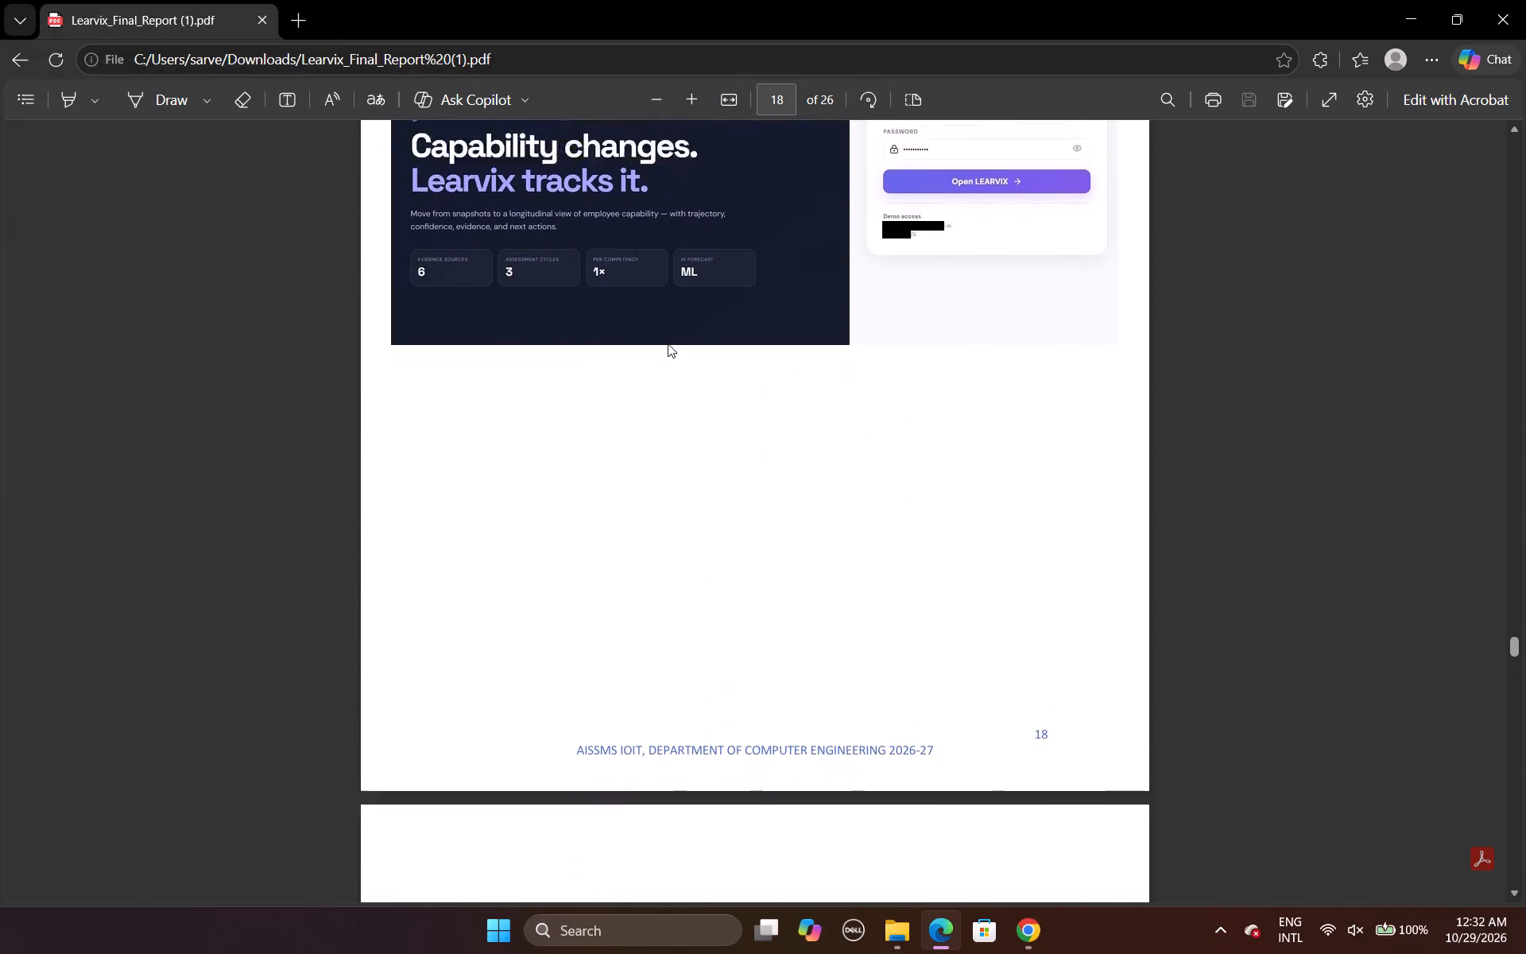
scroll(668, 343, up, 1)
scroll(668, 343, down, 4)
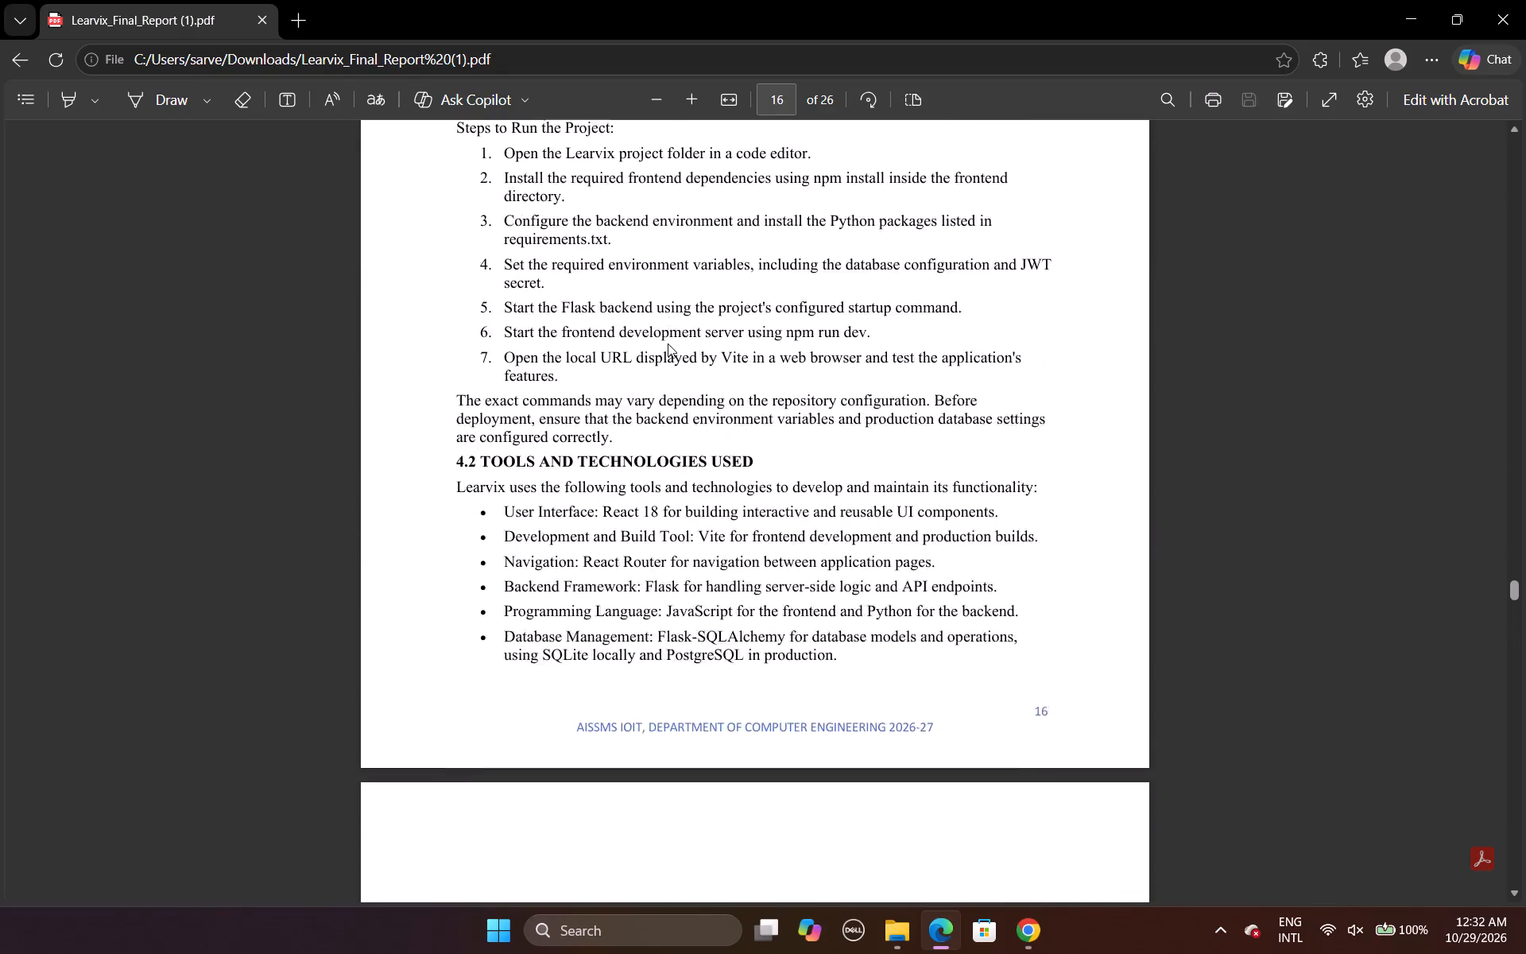
scroll(668, 343, down, 7)
scroll(668, 343, up, 1)
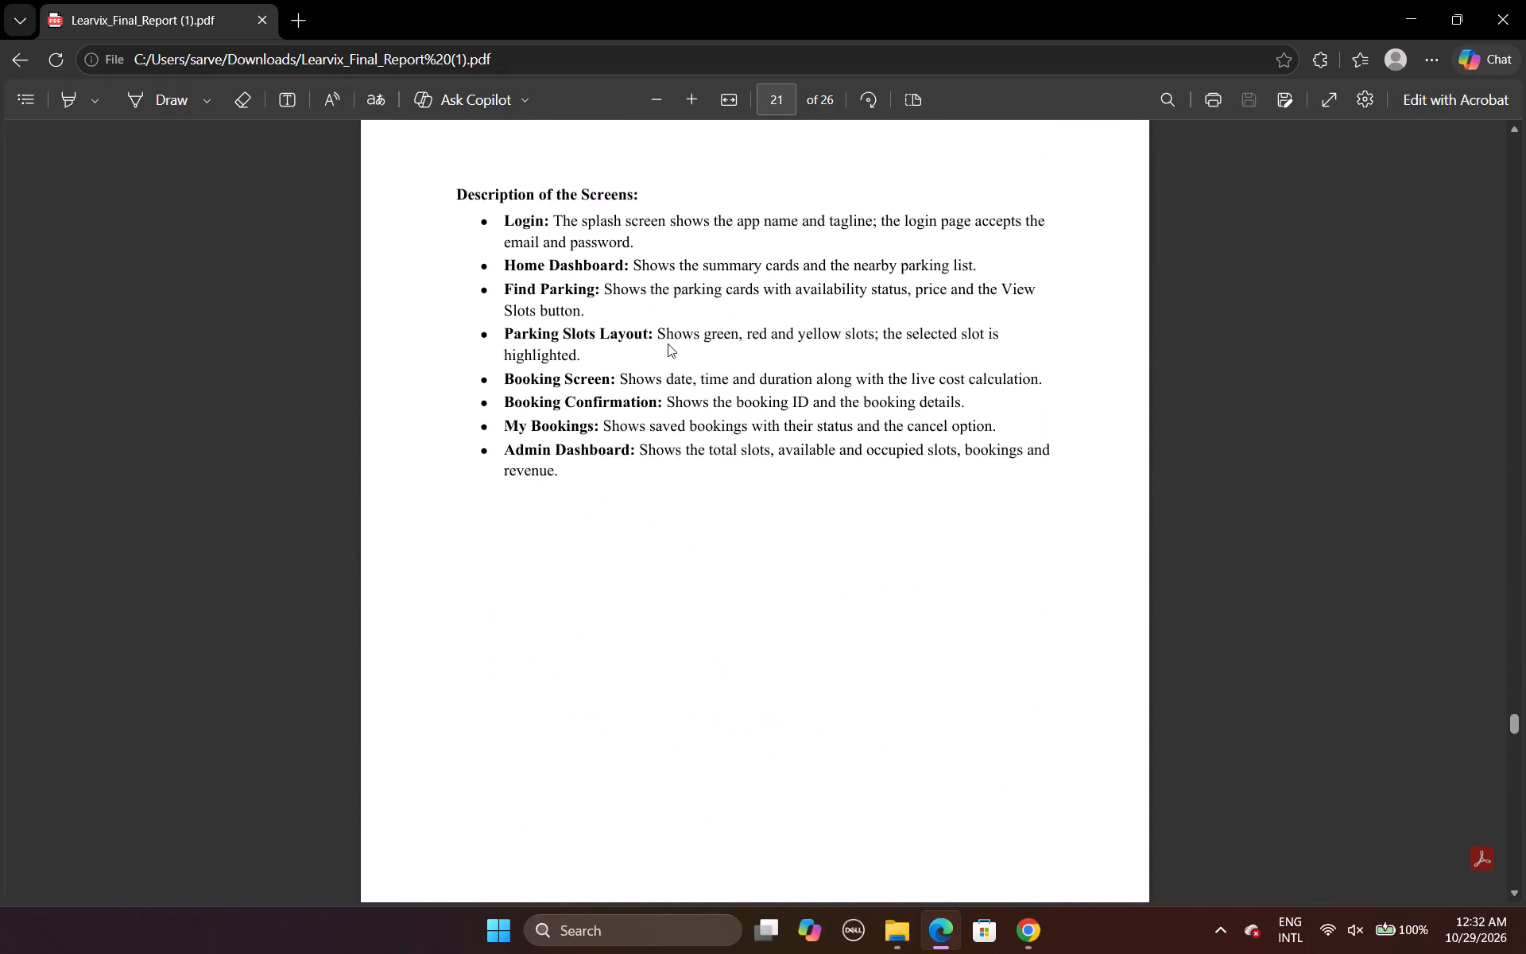
scroll(668, 343, up, 1)
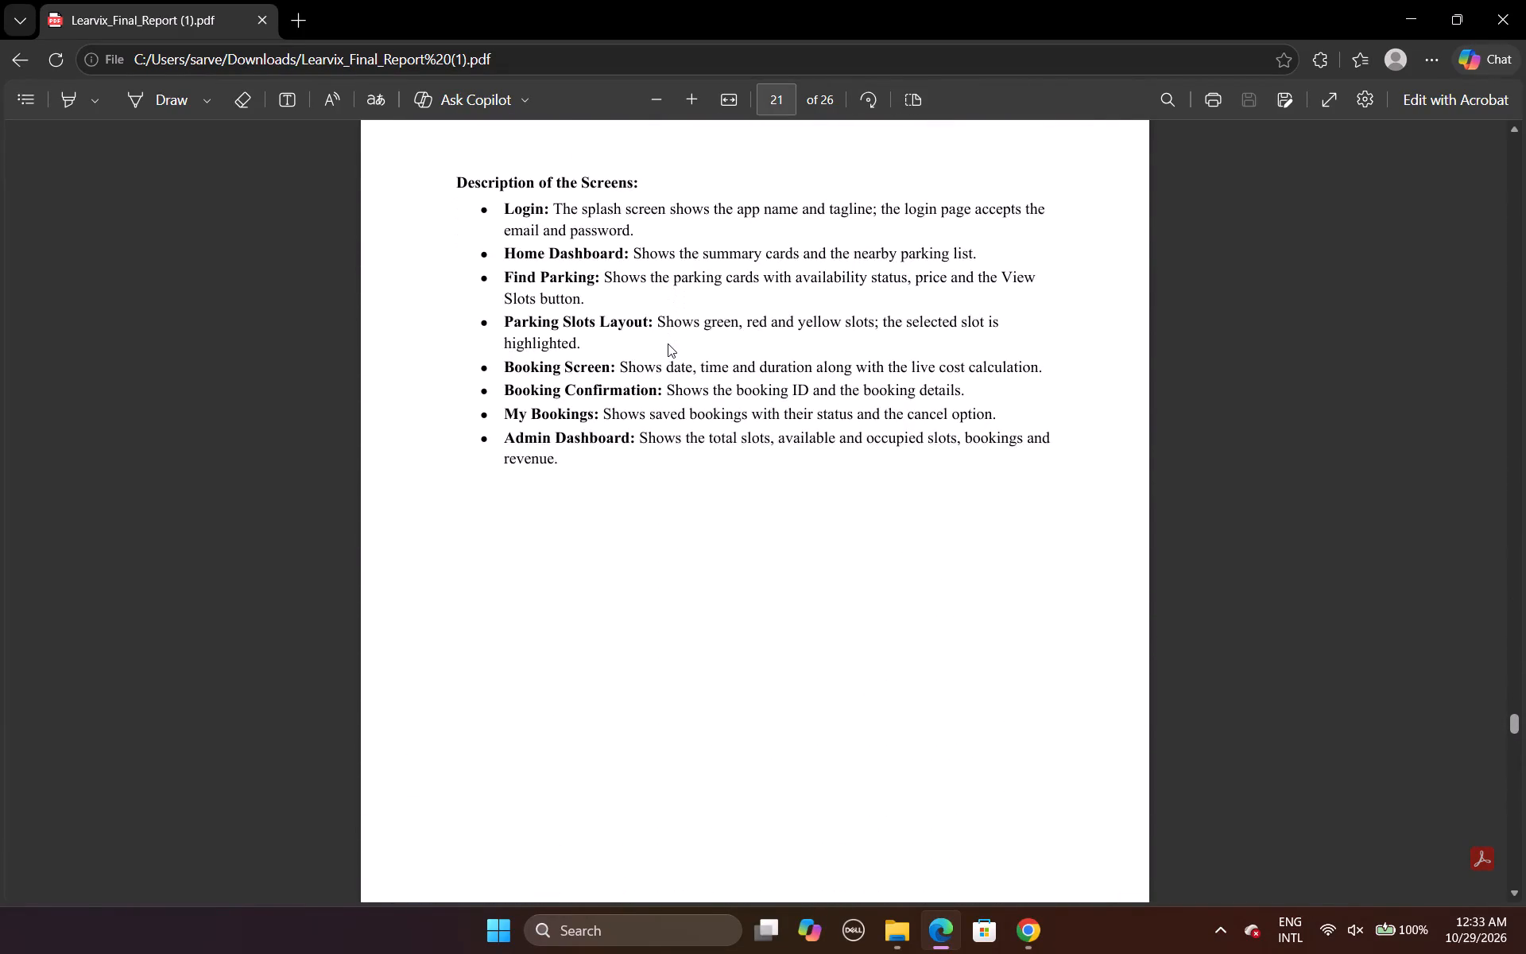
scroll(668, 343, down, 3)
scroll(668, 343, up, 2)
scroll(668, 343, down, 1)
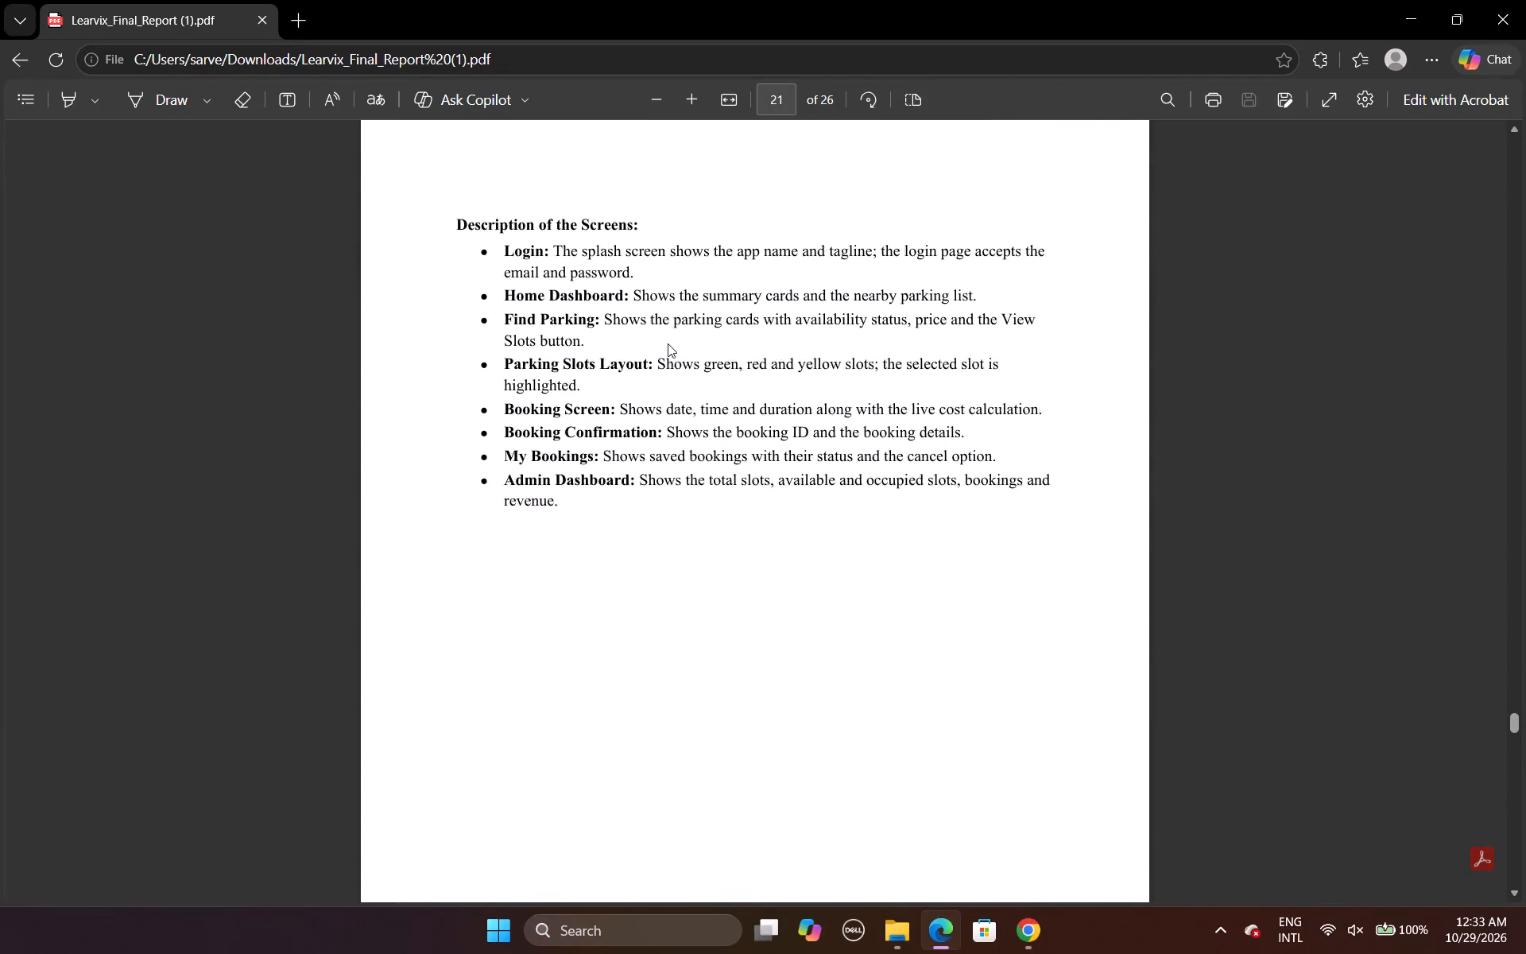
scroll(668, 343, down, 6)
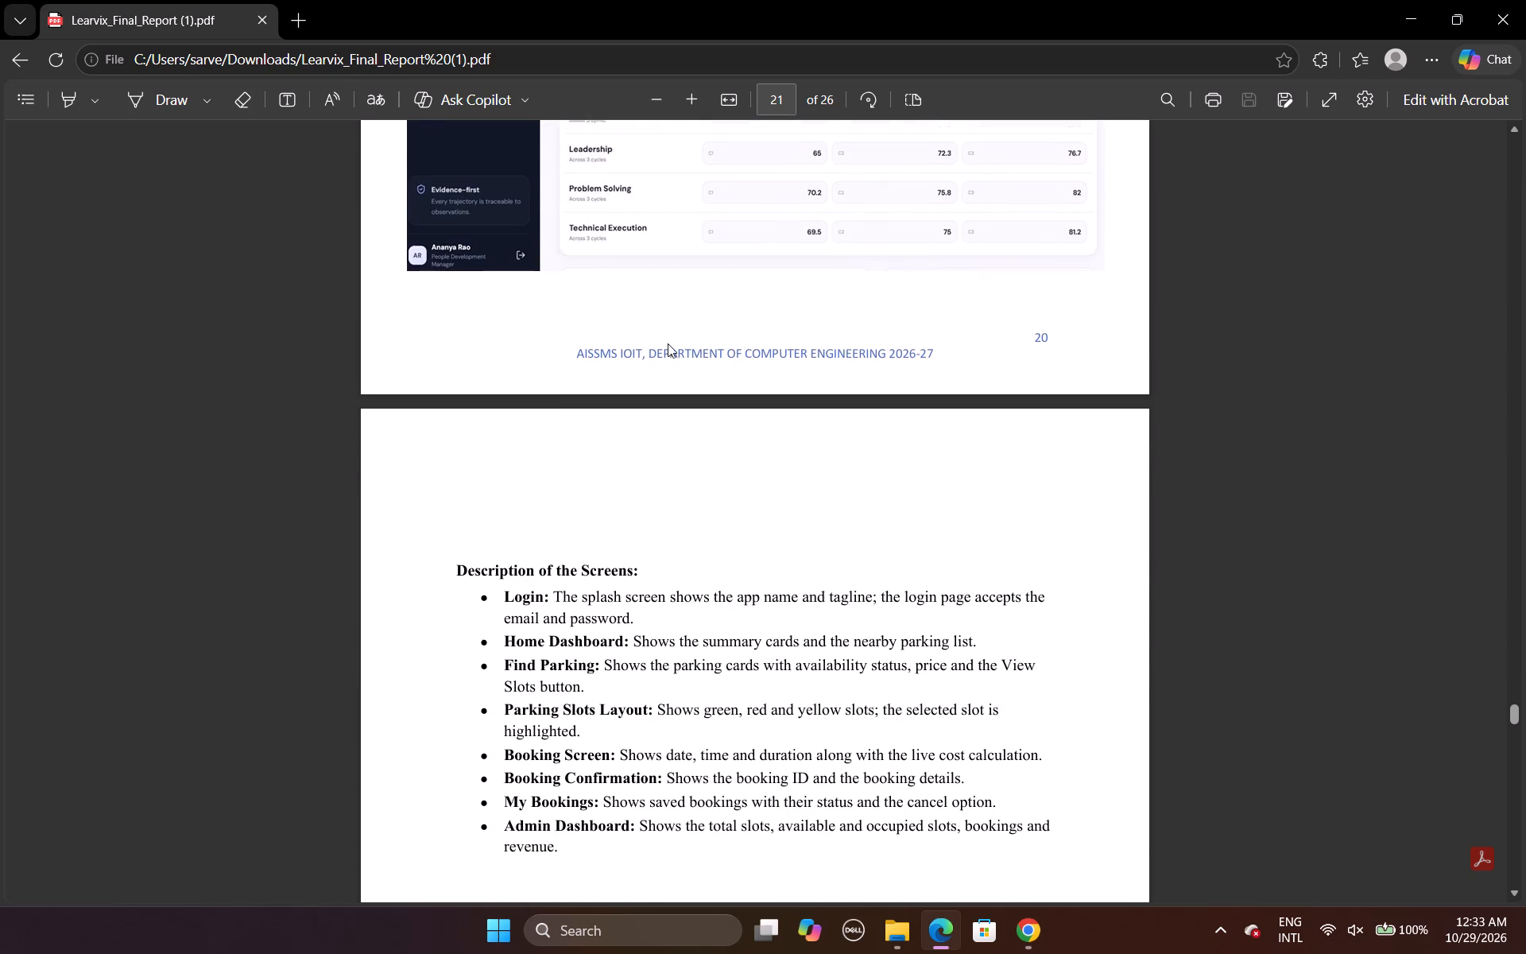
scroll(668, 343, down, 6)
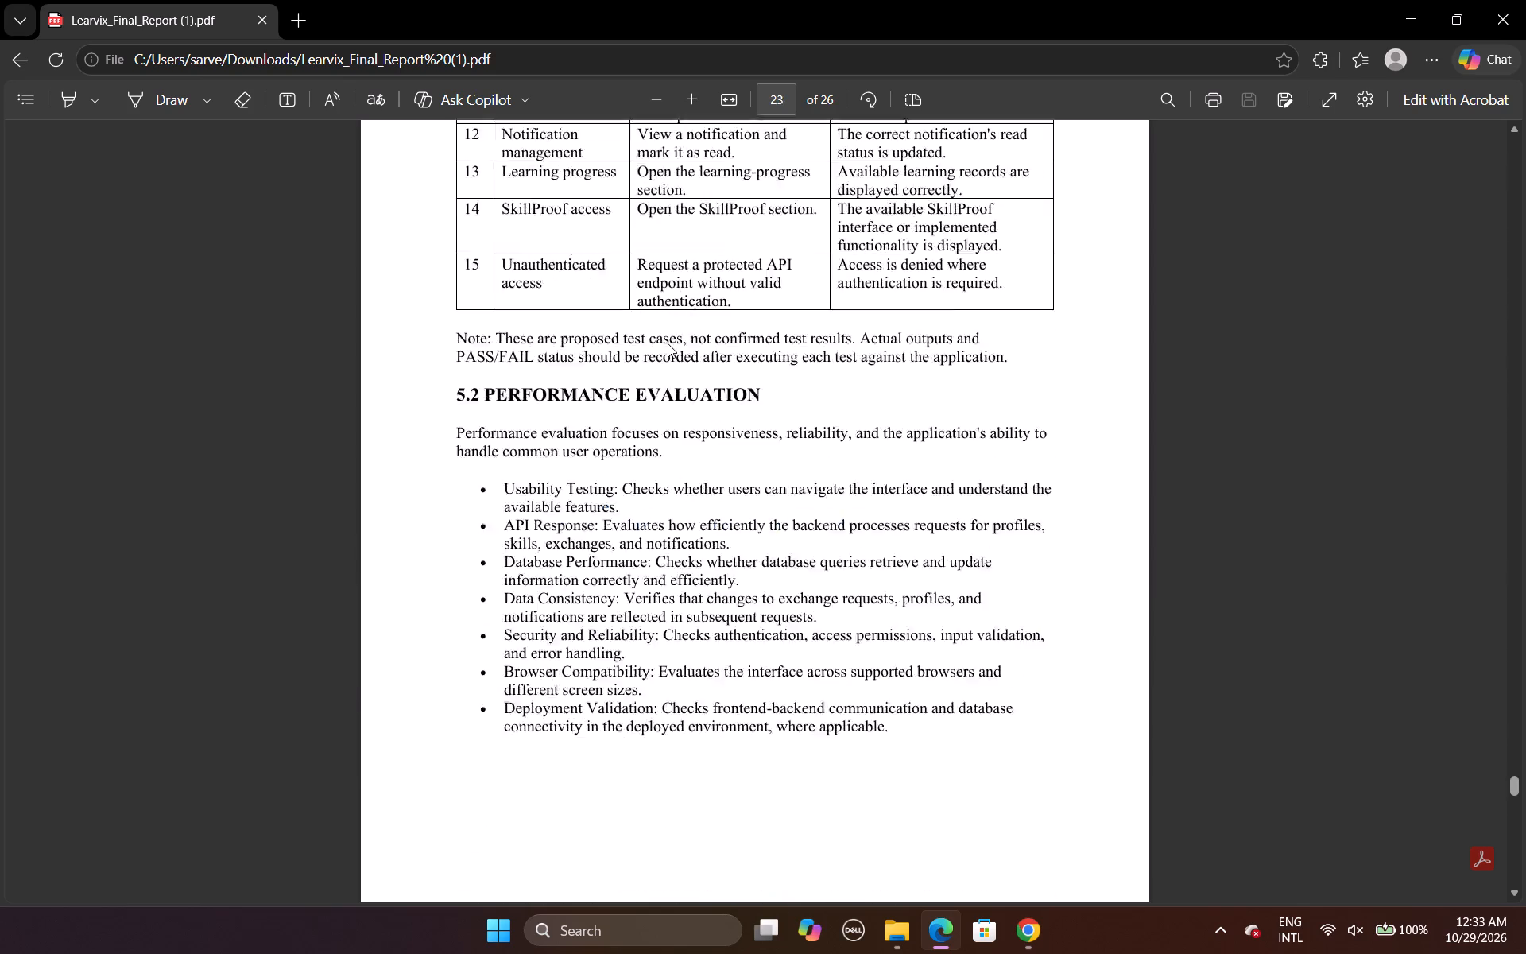
scroll(668, 343, down, 6)
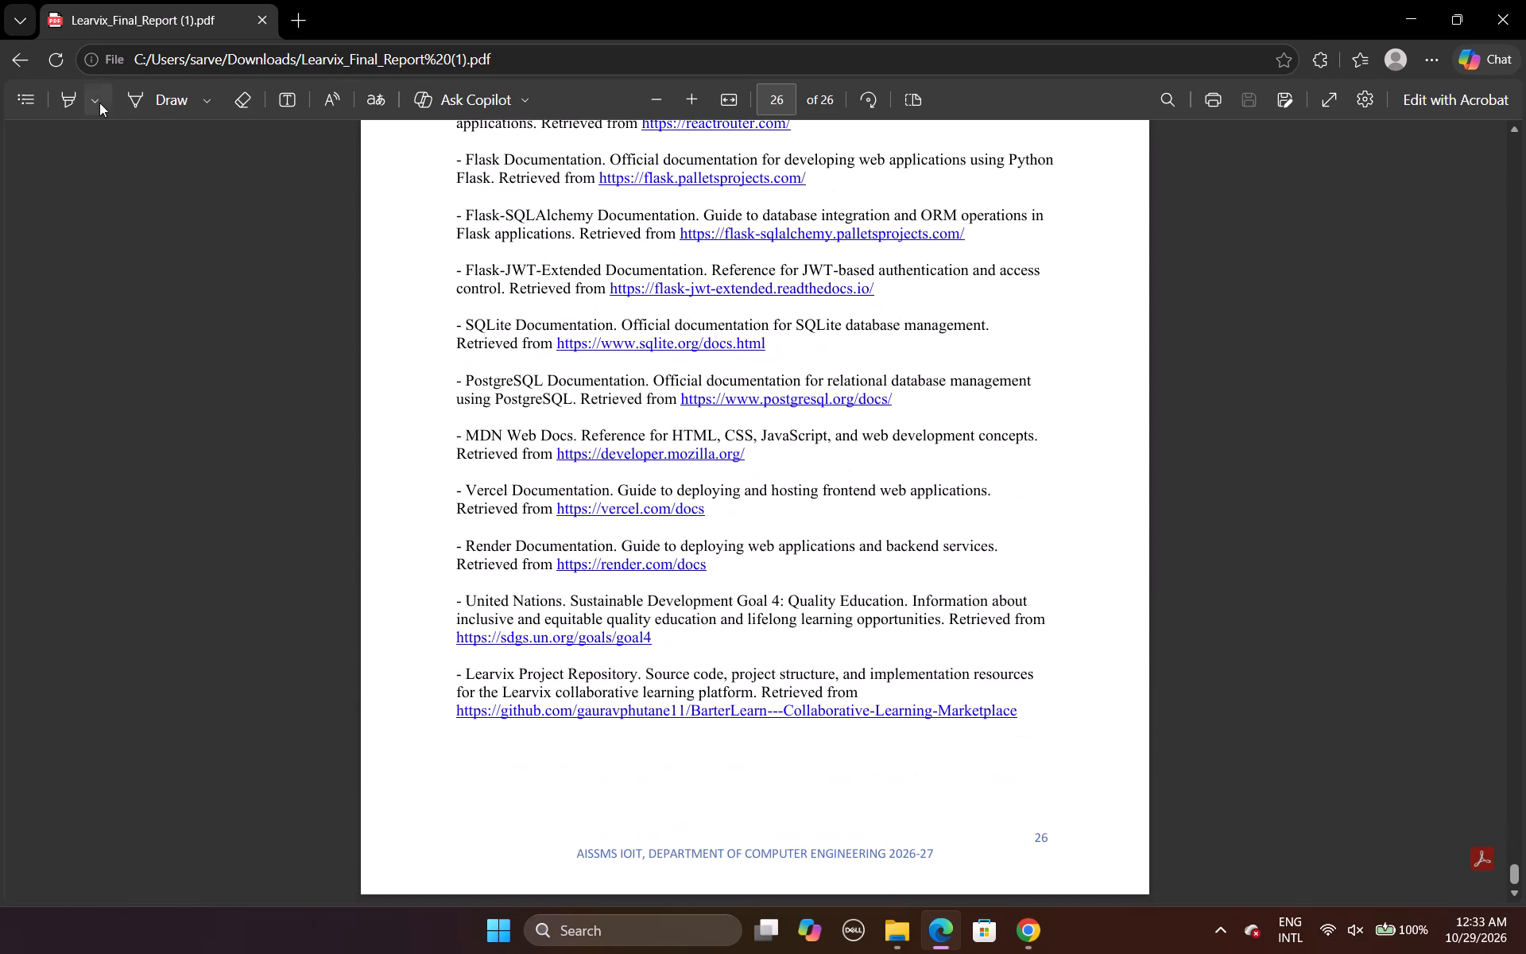
Set up a print of only pages 21-26 of the report with Microsoft Print to PDF and check the preview through its last page.
click(1205, 110)
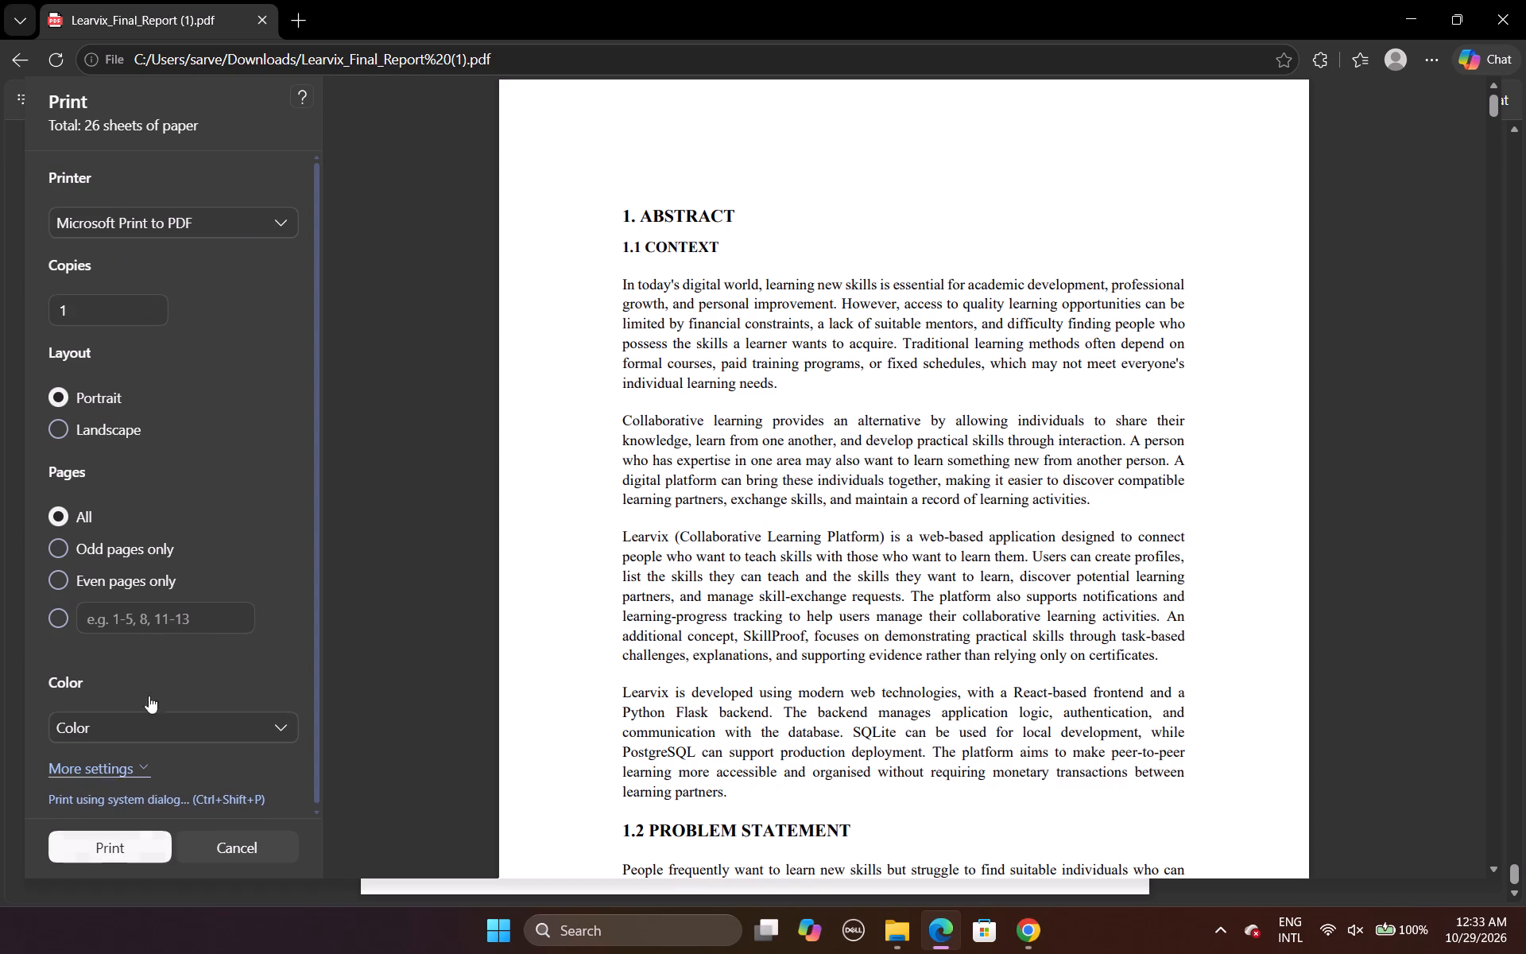
click(142, 612)
text(21-1)
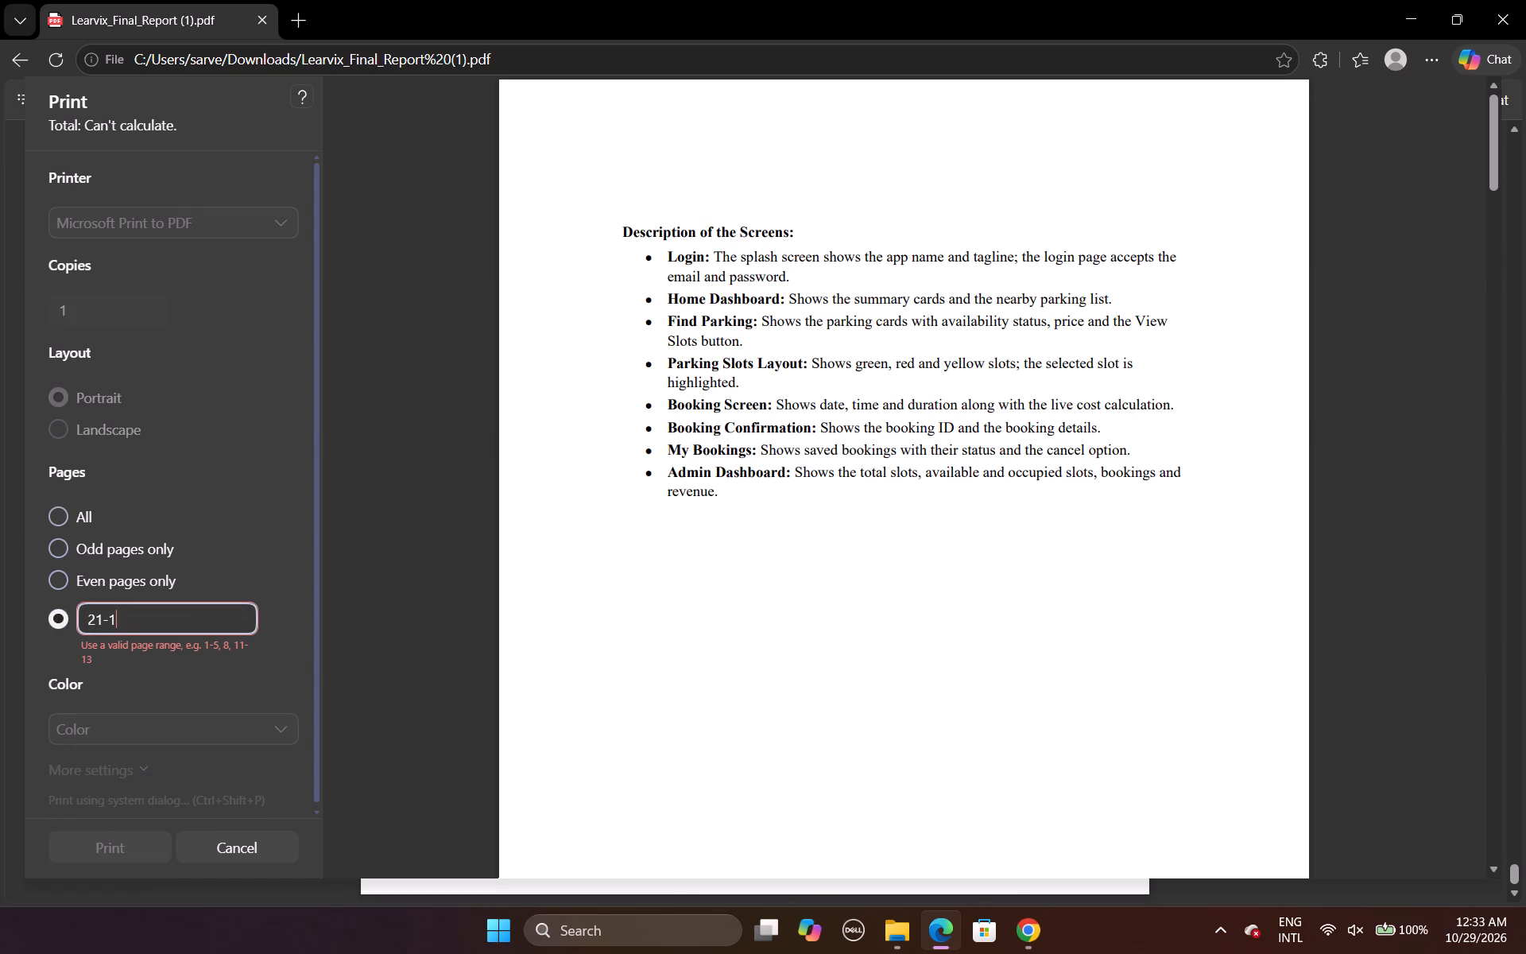
key(6)
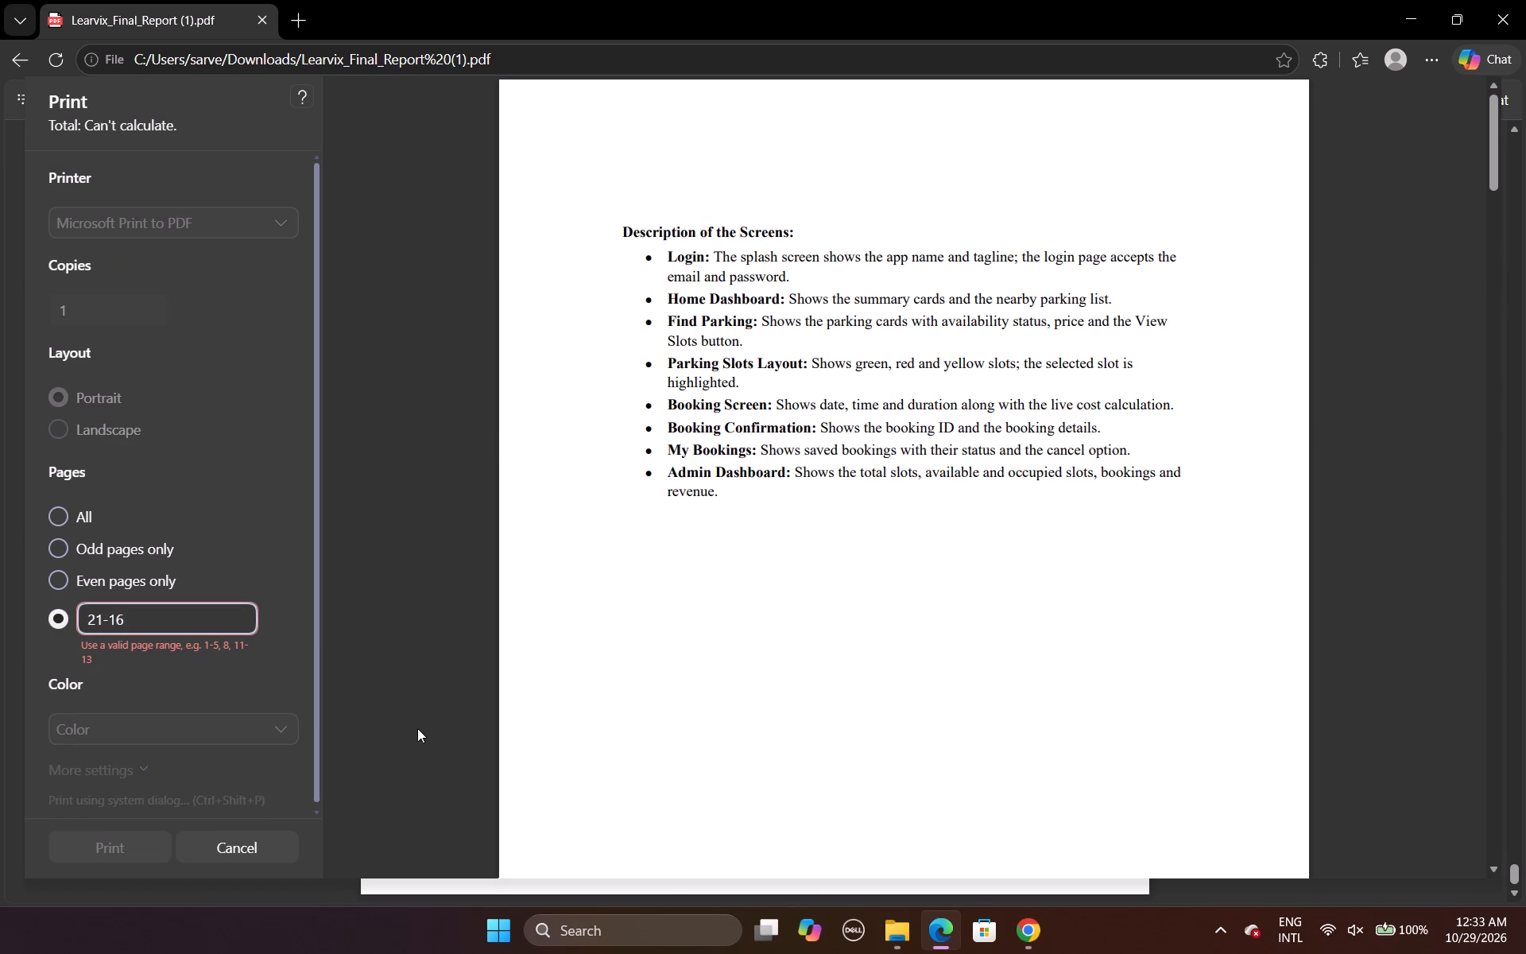
key(BackSpace)
key(BackSpace)
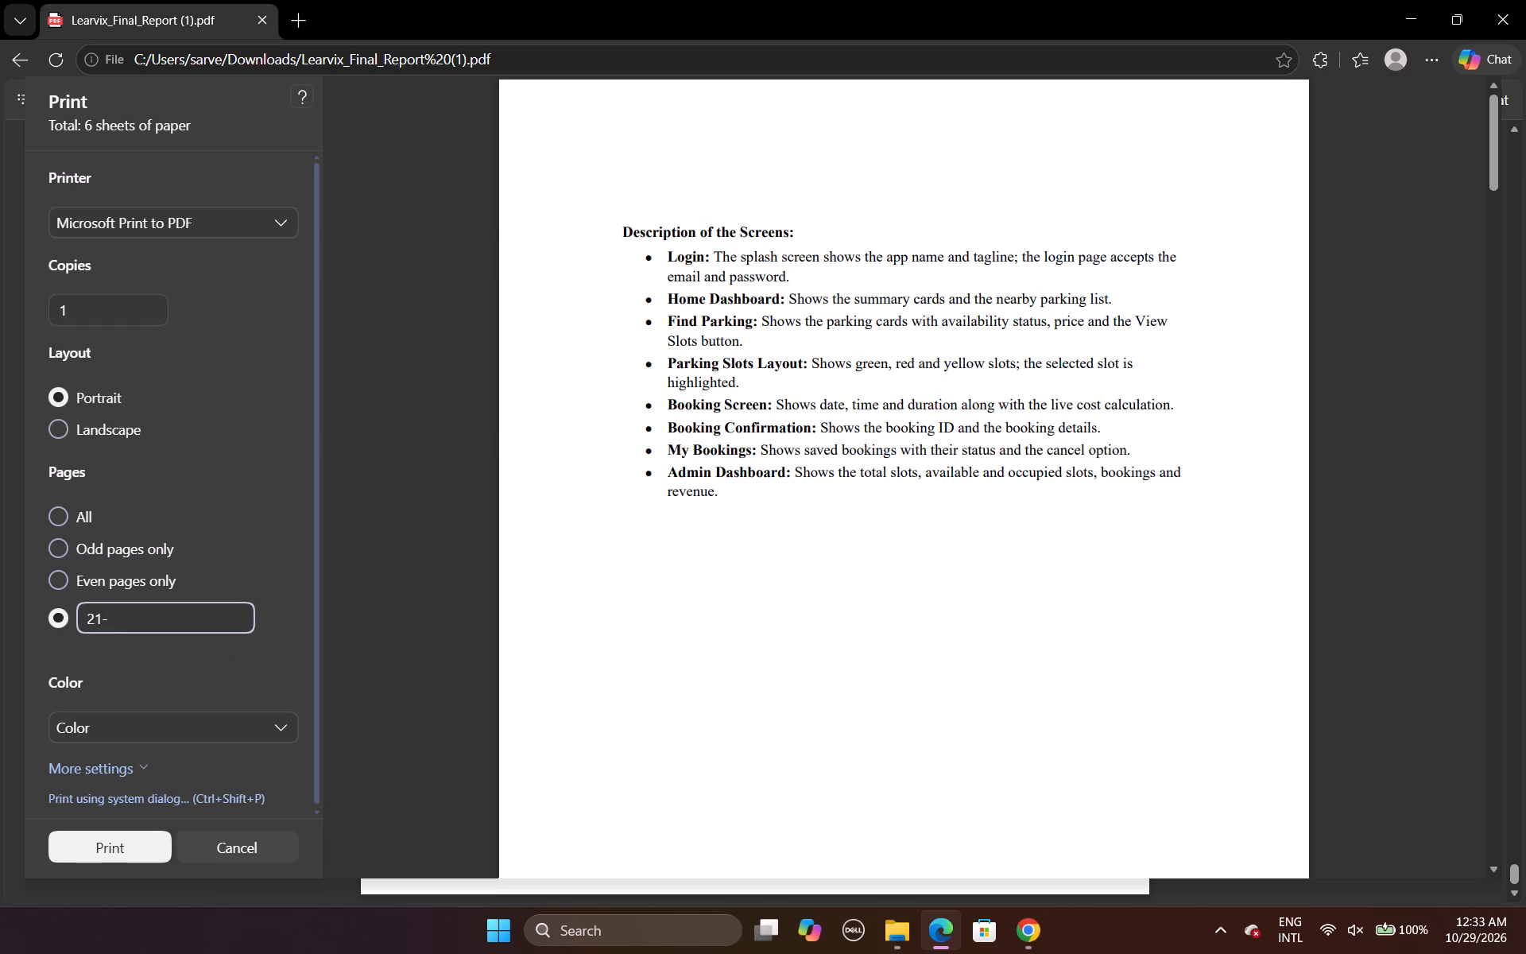
key(2)
key(6)
scroll(808, 523, down, 20)
scroll(808, 523, down, 5)
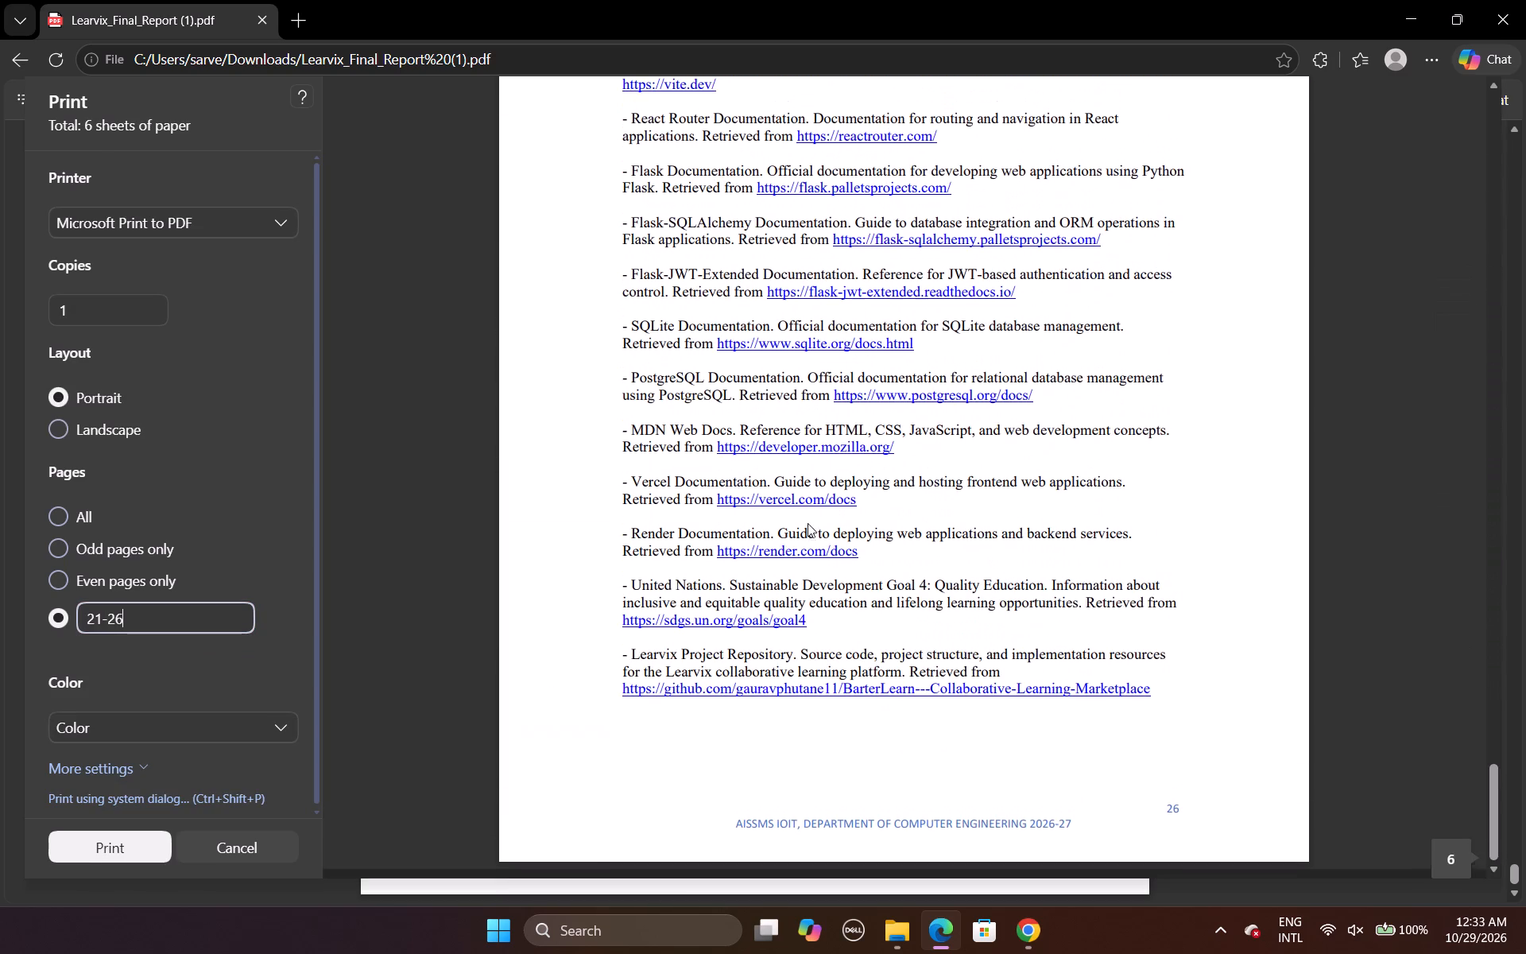
Print the selected pages to PDF and save the output in Downloads as 21-26.
click(103, 851)
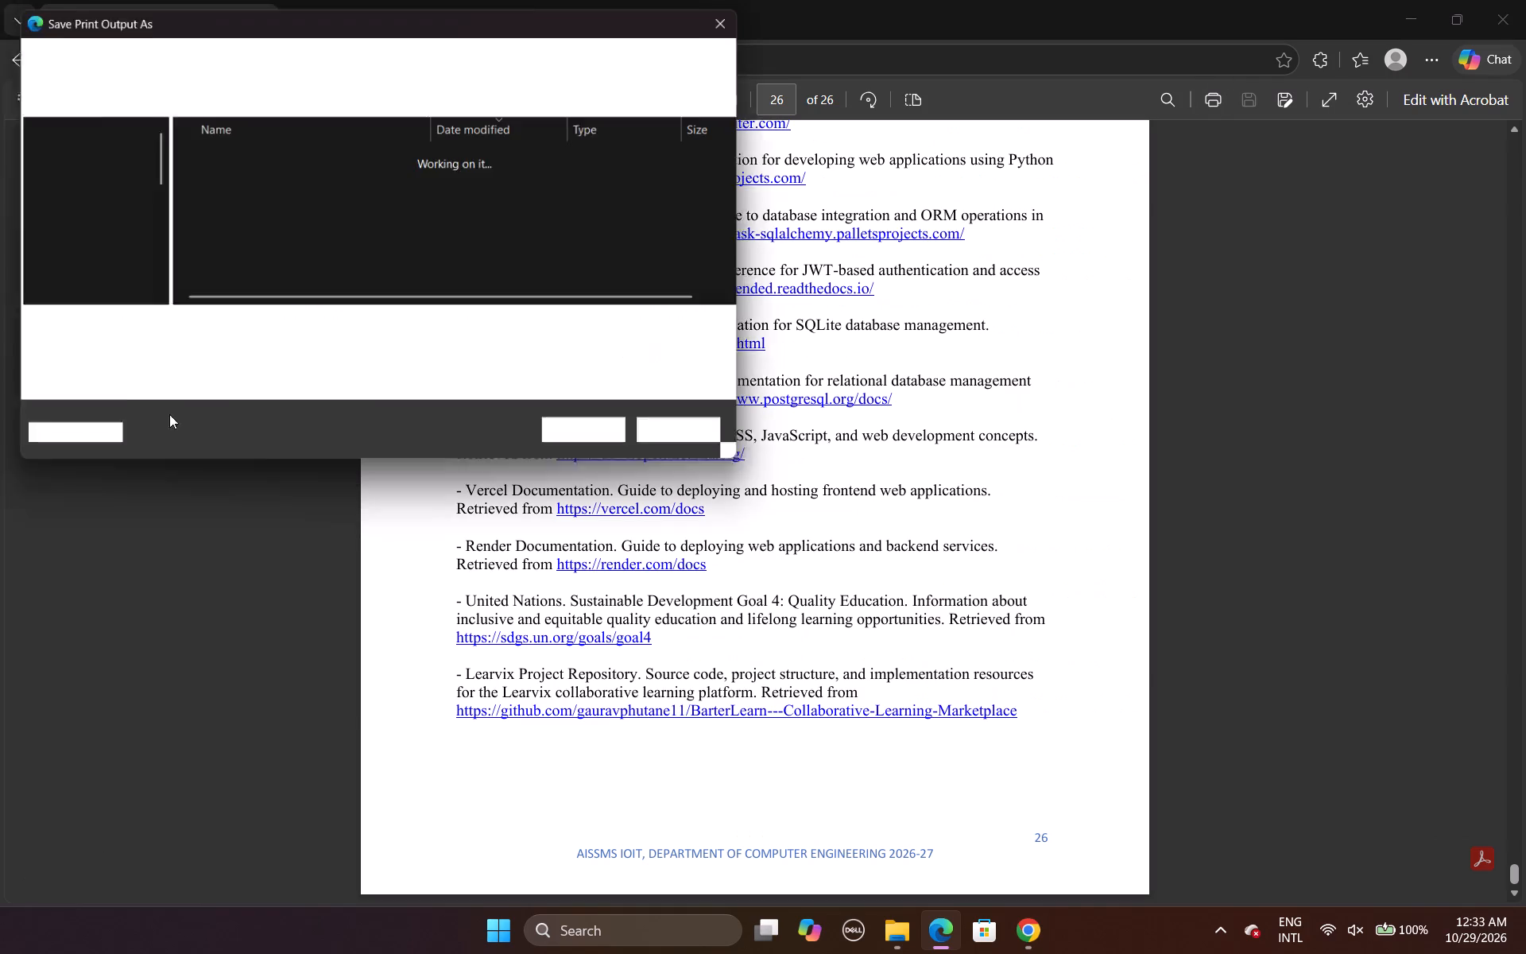
click(70, 292)
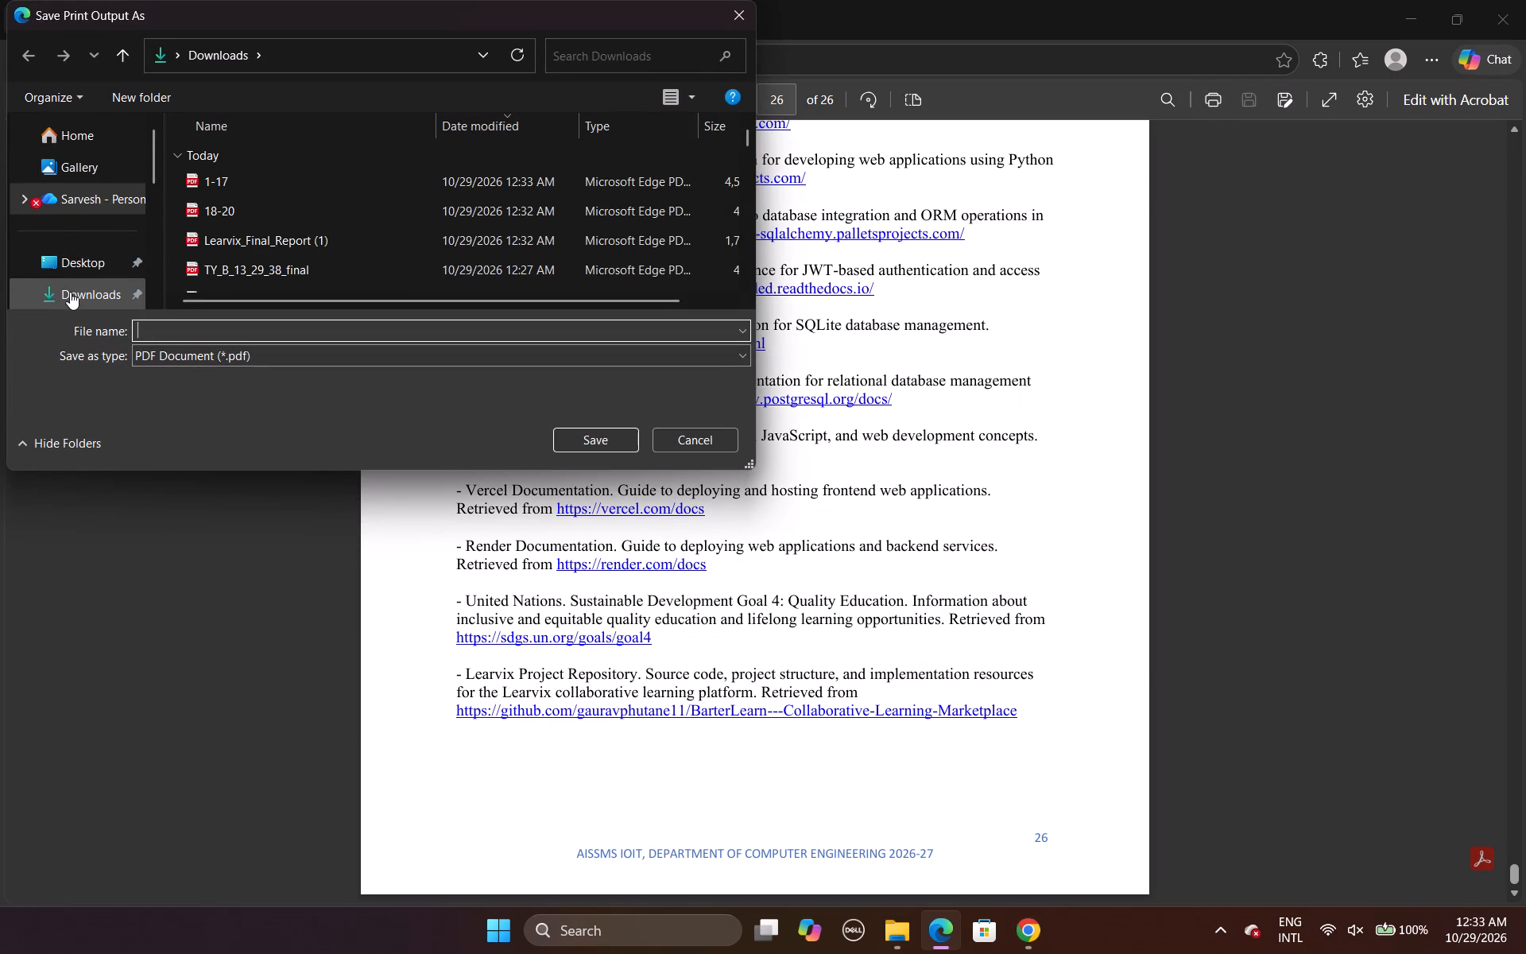
click(611, 436)
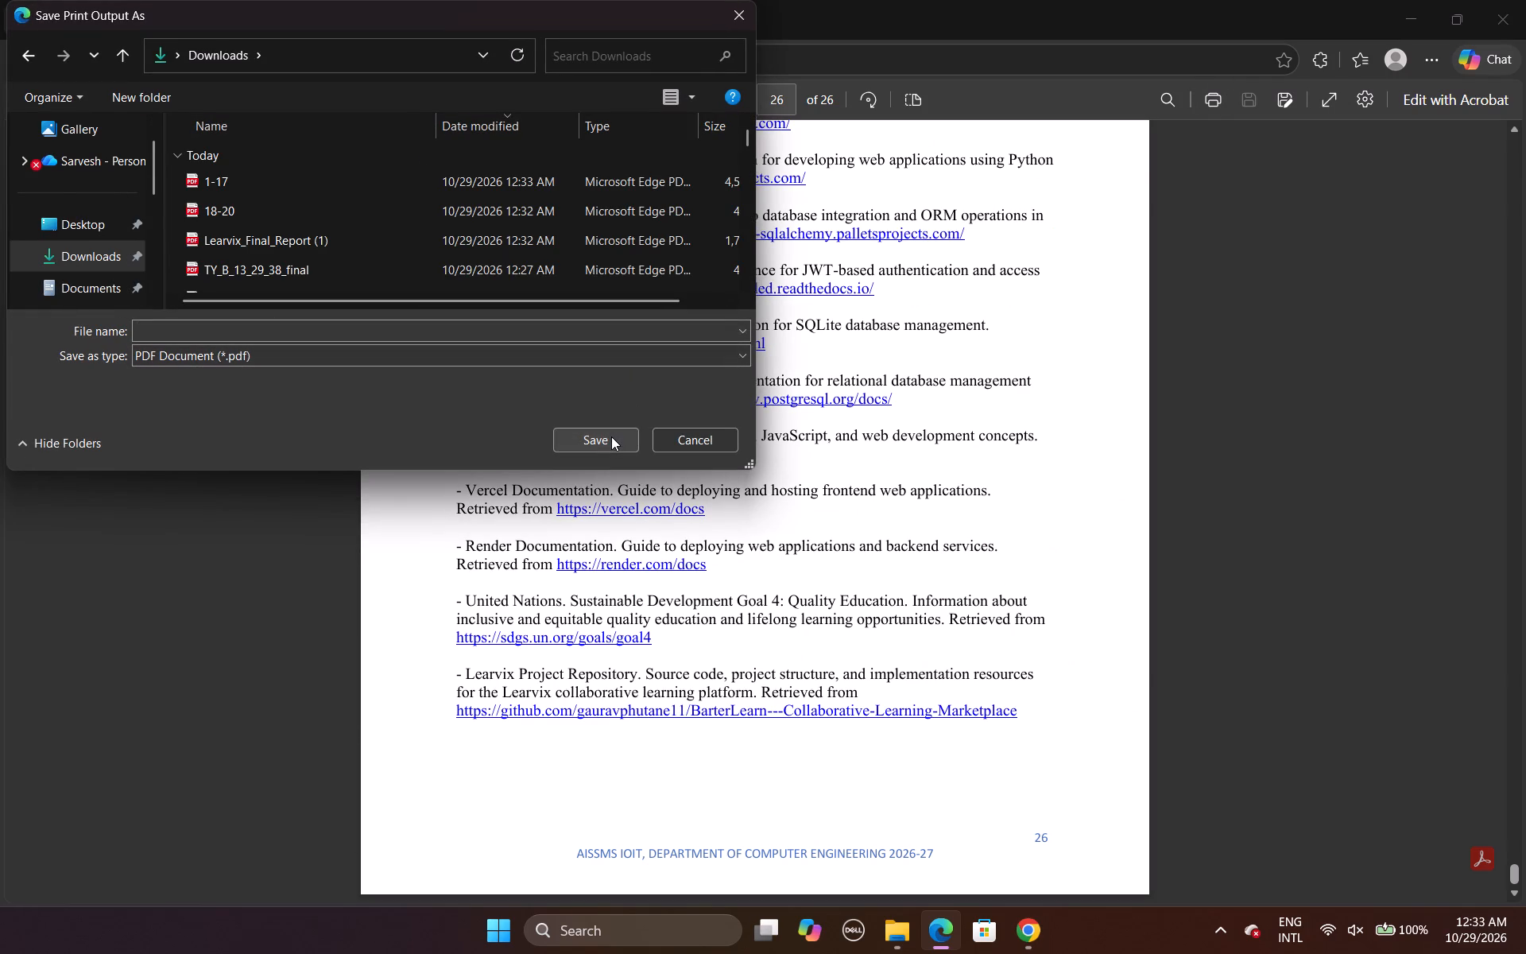
click(611, 436)
click(91, 250)
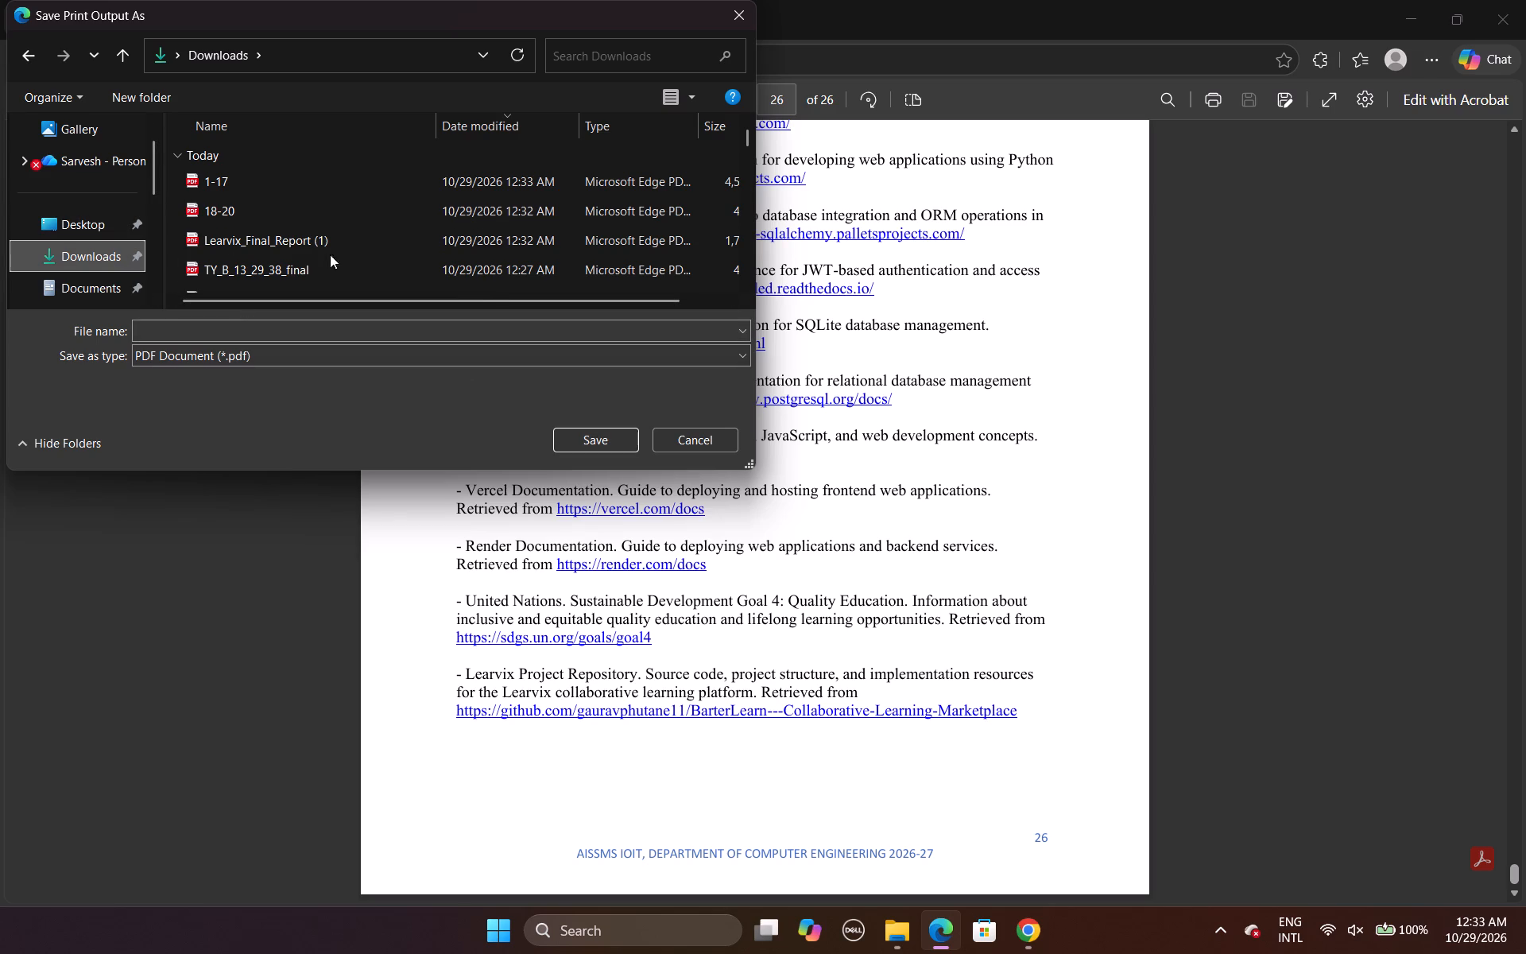
click(595, 439)
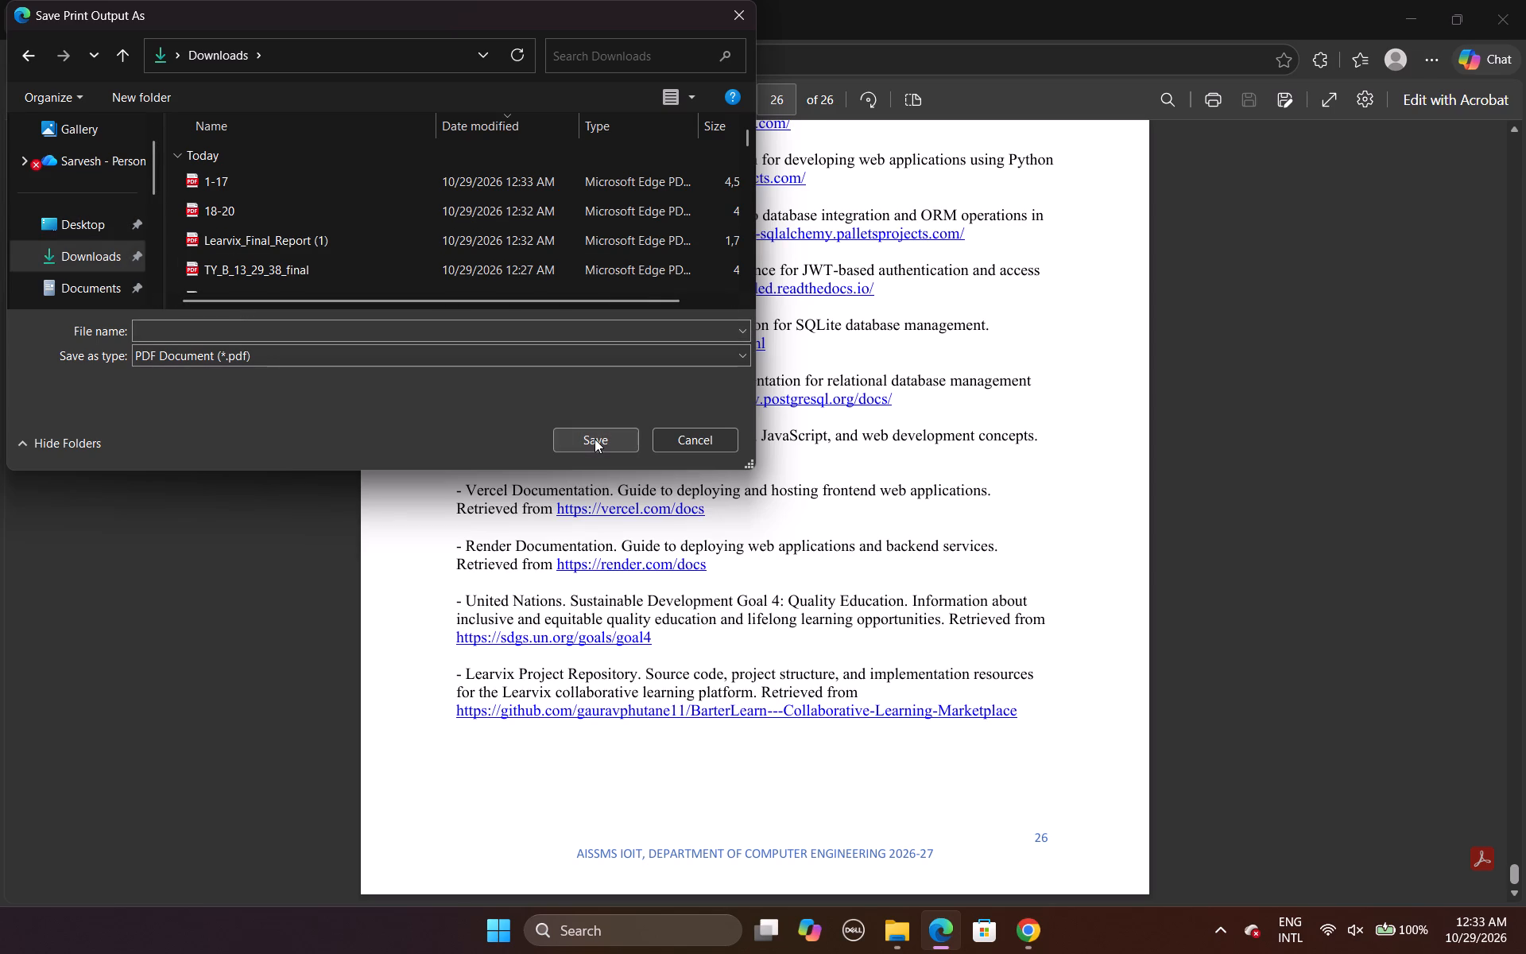
click(255, 335)
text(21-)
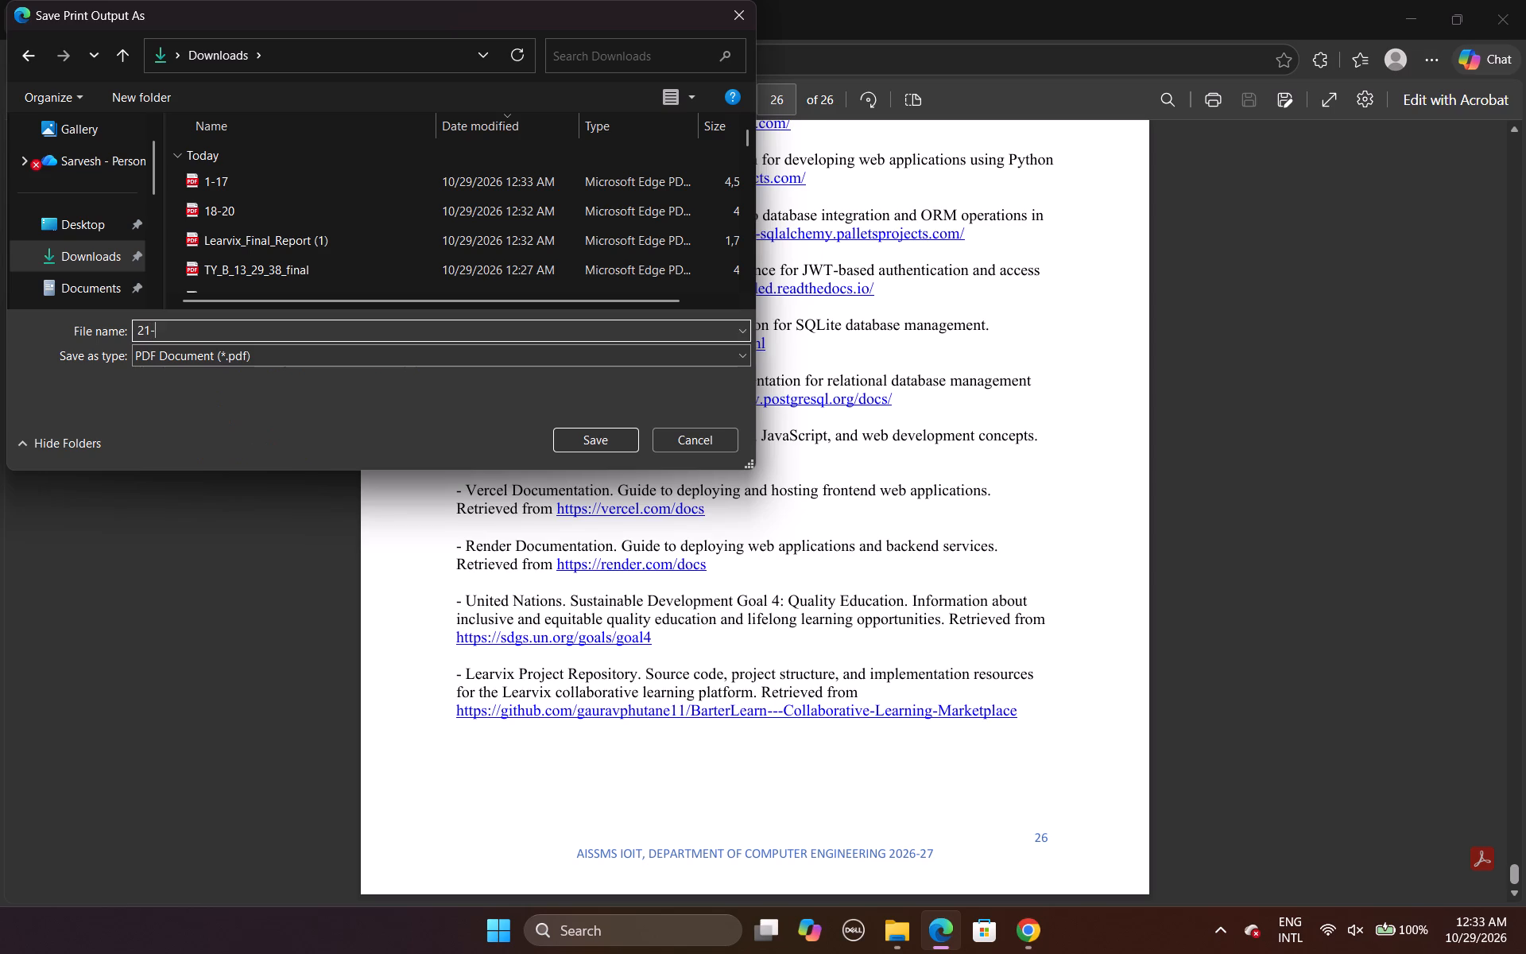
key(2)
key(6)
Finish saving the 21-26 PDF in Downloads and close the Learvix_Final_Report (1) PDF.
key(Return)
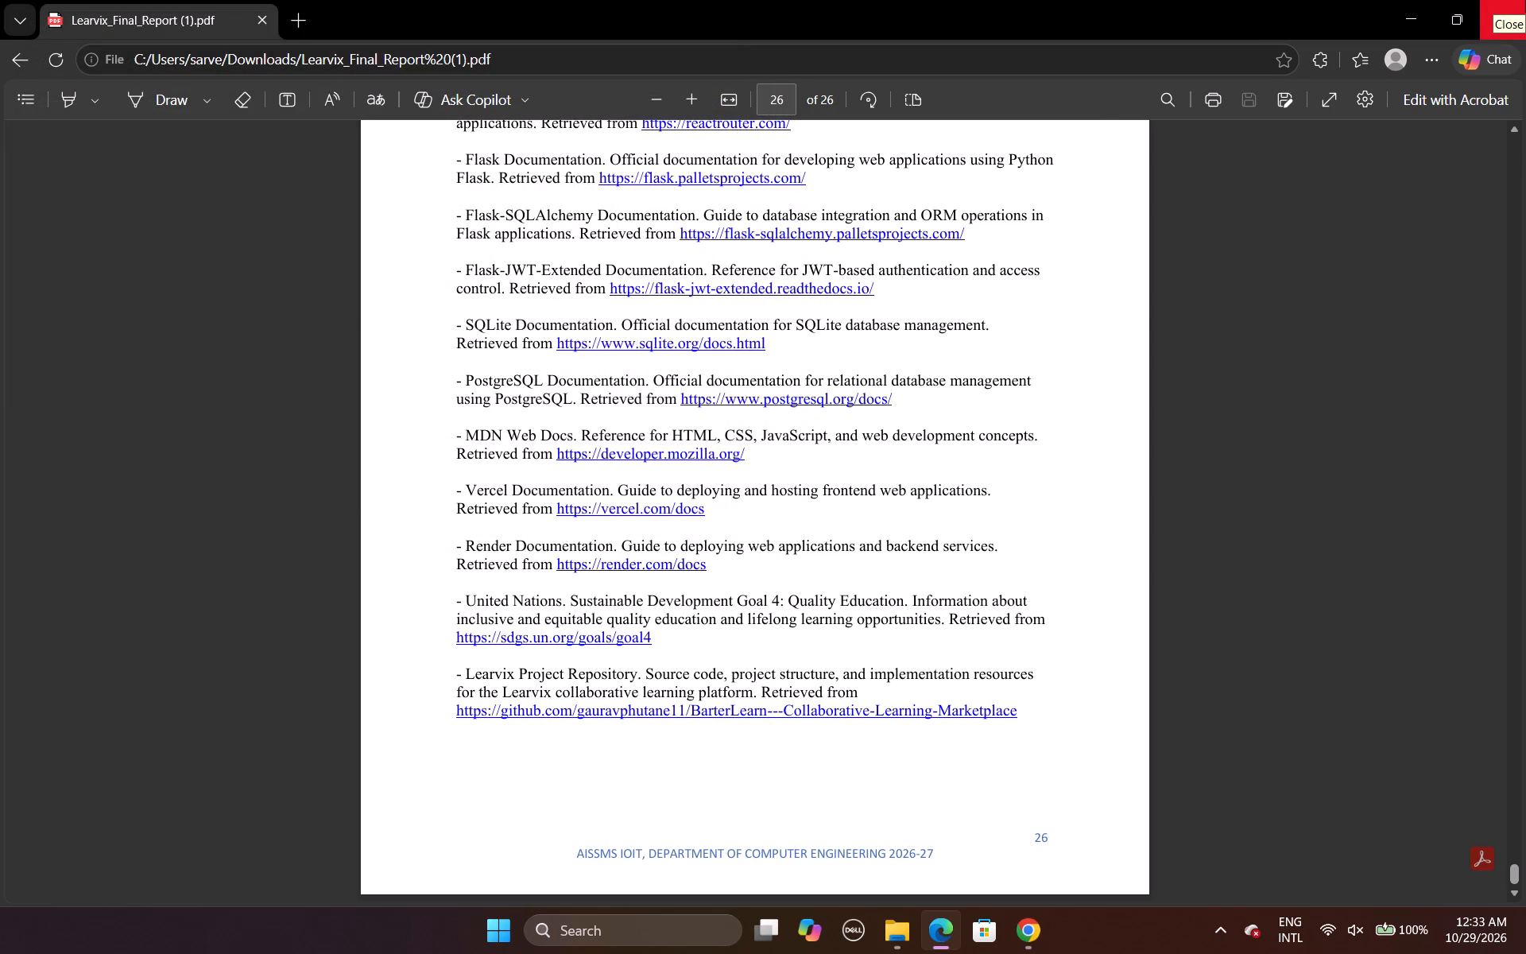
click(1525, 0)
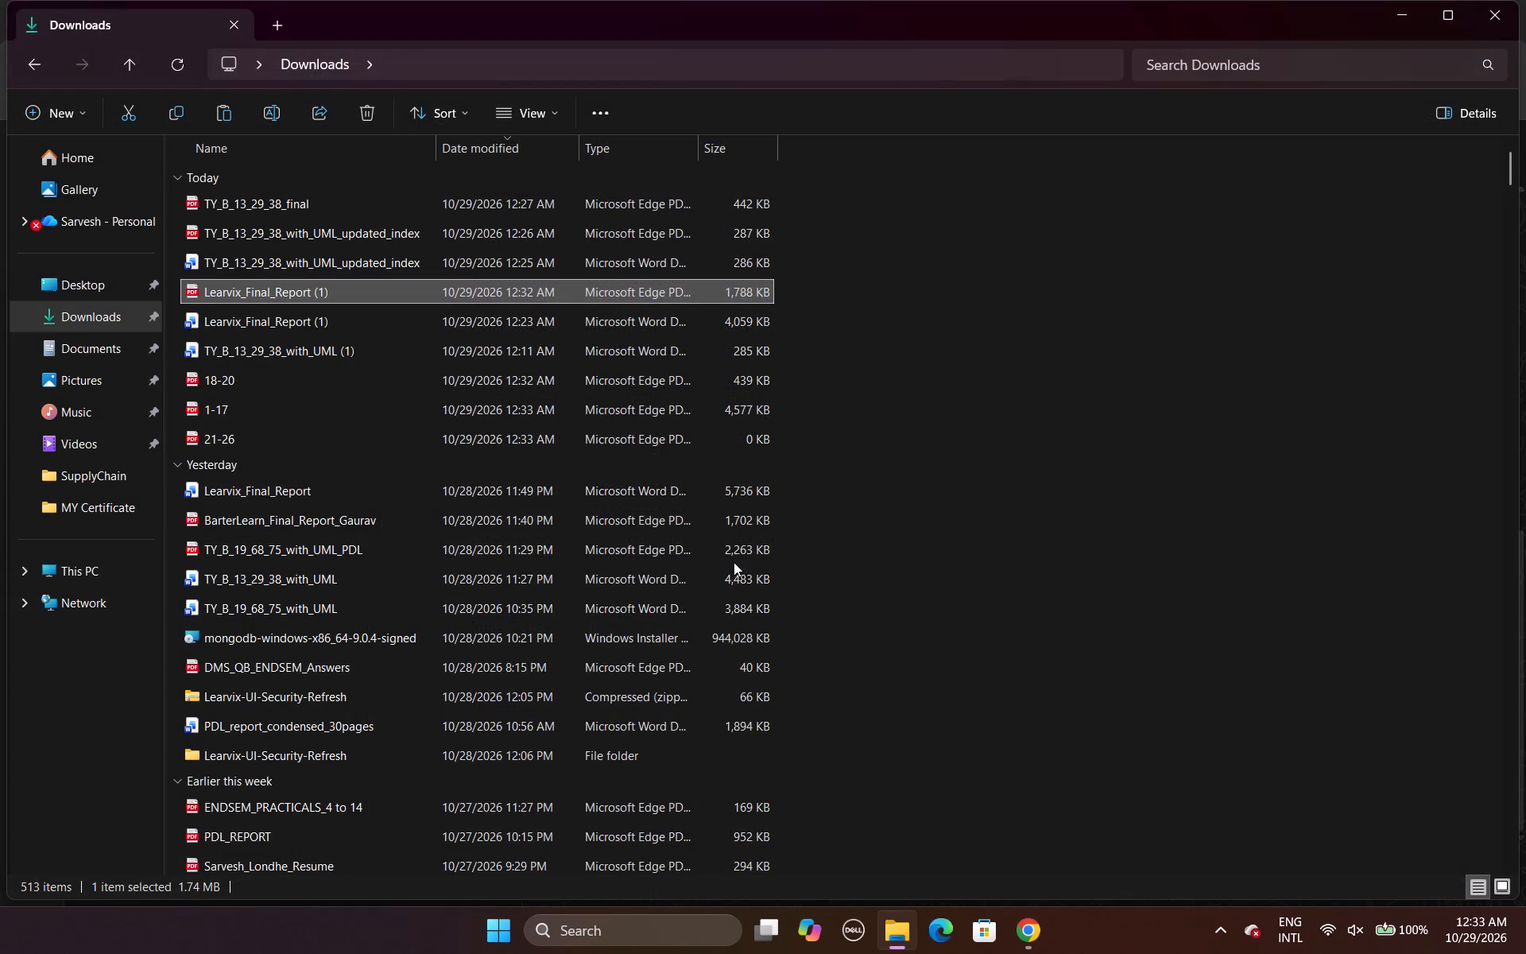
Refresh the Downloads folder and copy the 1-17, 18-20 and 21-26 PDFs together.
click(180, 64)
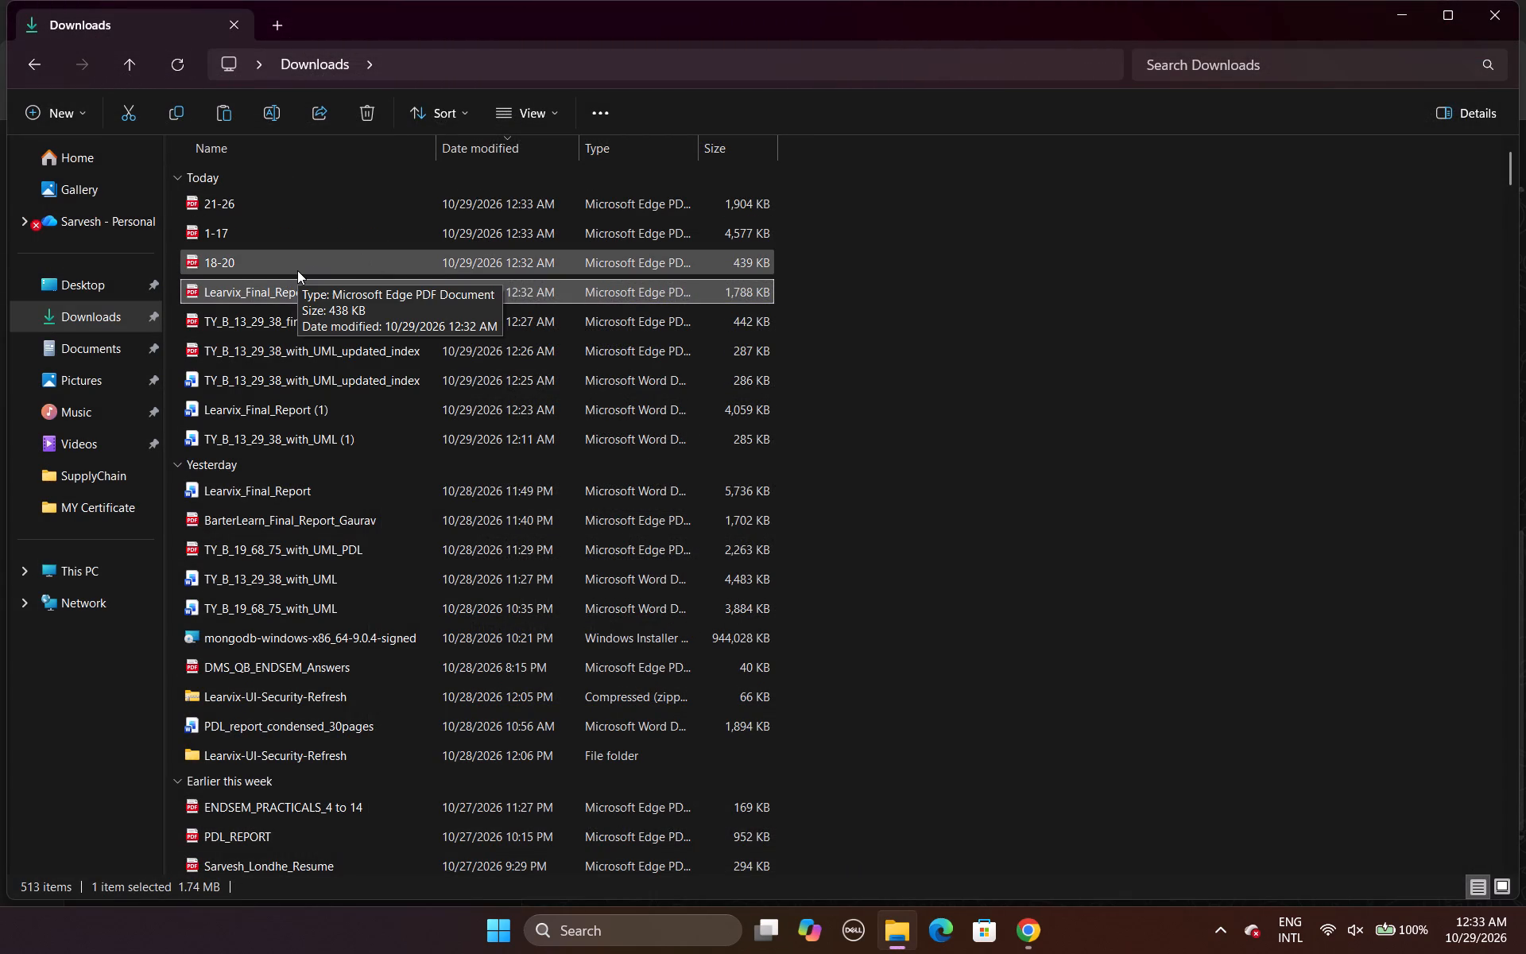
click(267, 273)
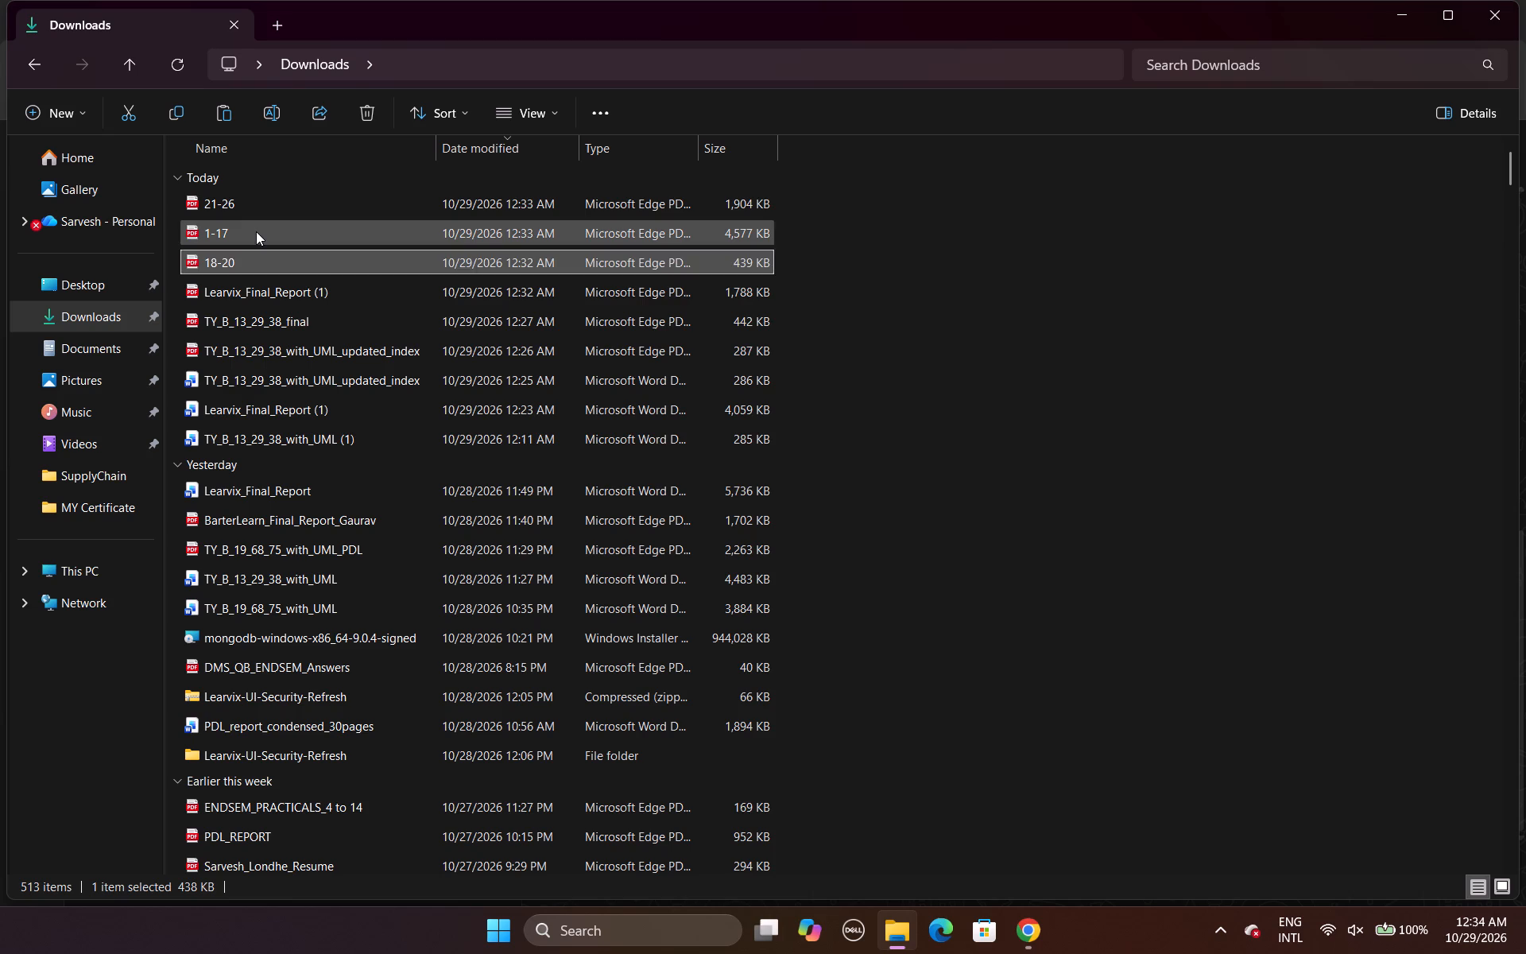
click(256, 231)
ctrl+click(256, 231)
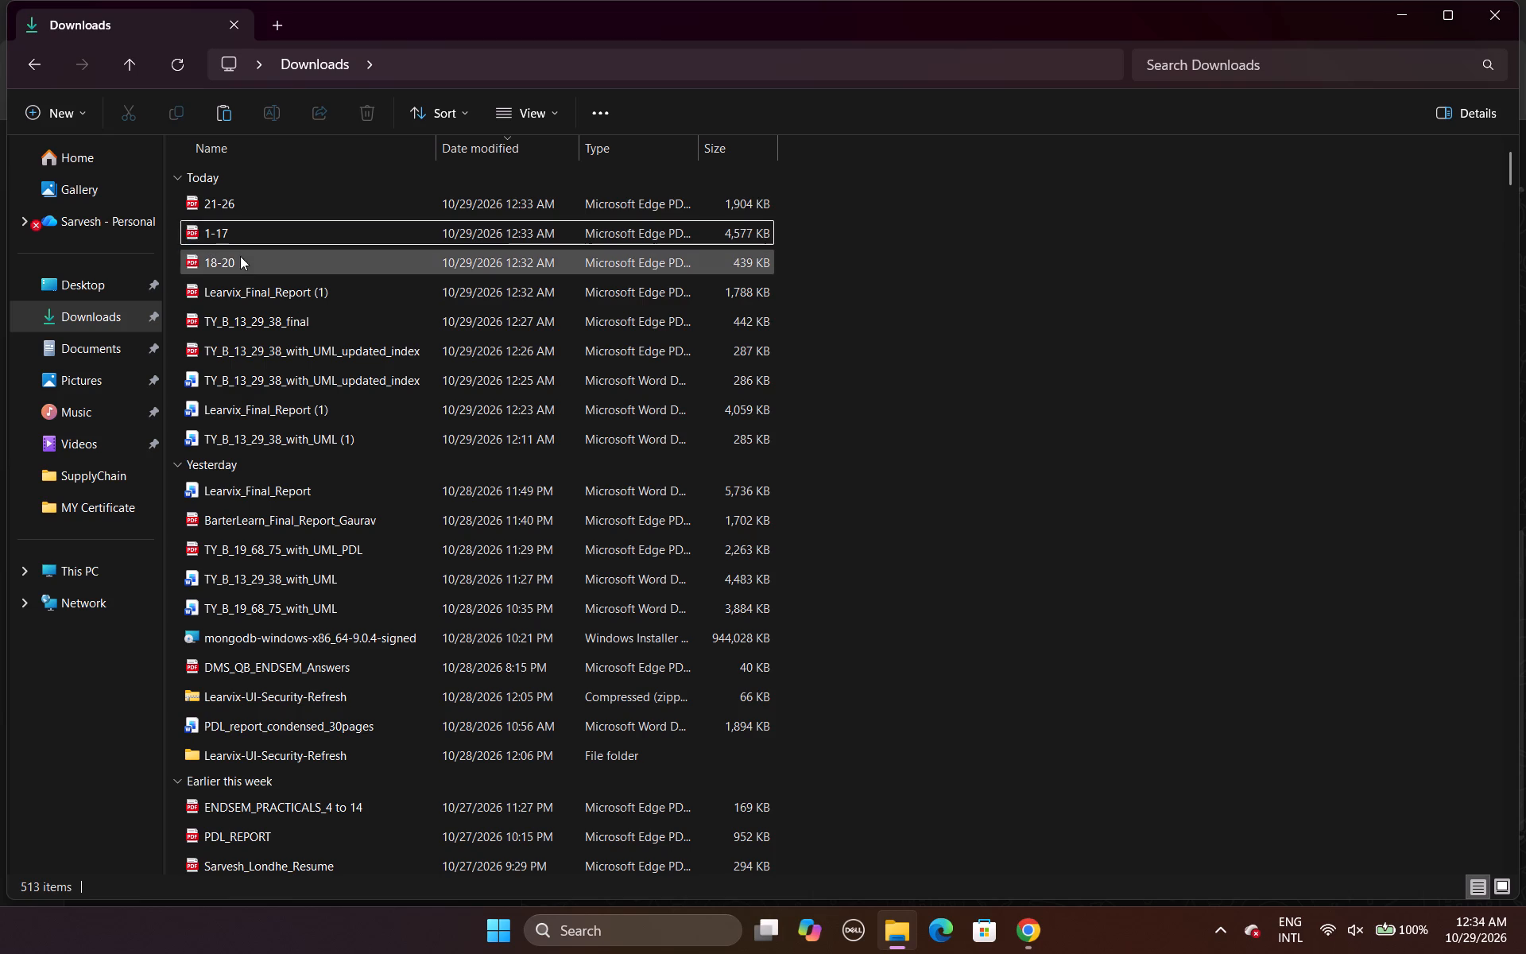
ctrl+click(238, 258)
click(245, 233)
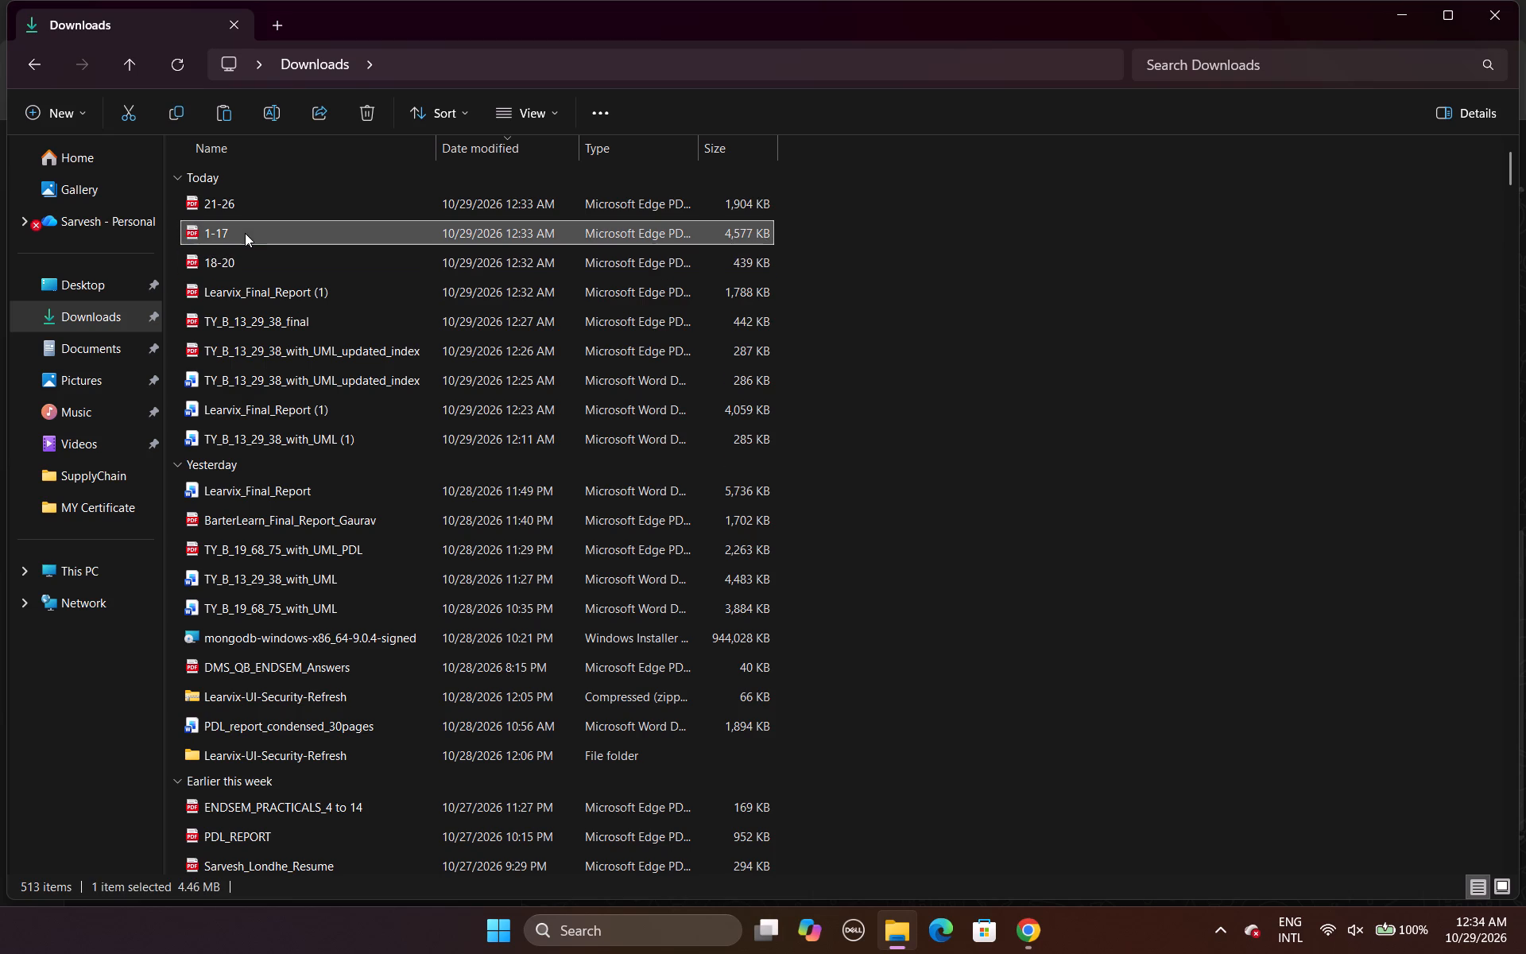
ctrl+click(244, 257)
ctrl+click(250, 194)
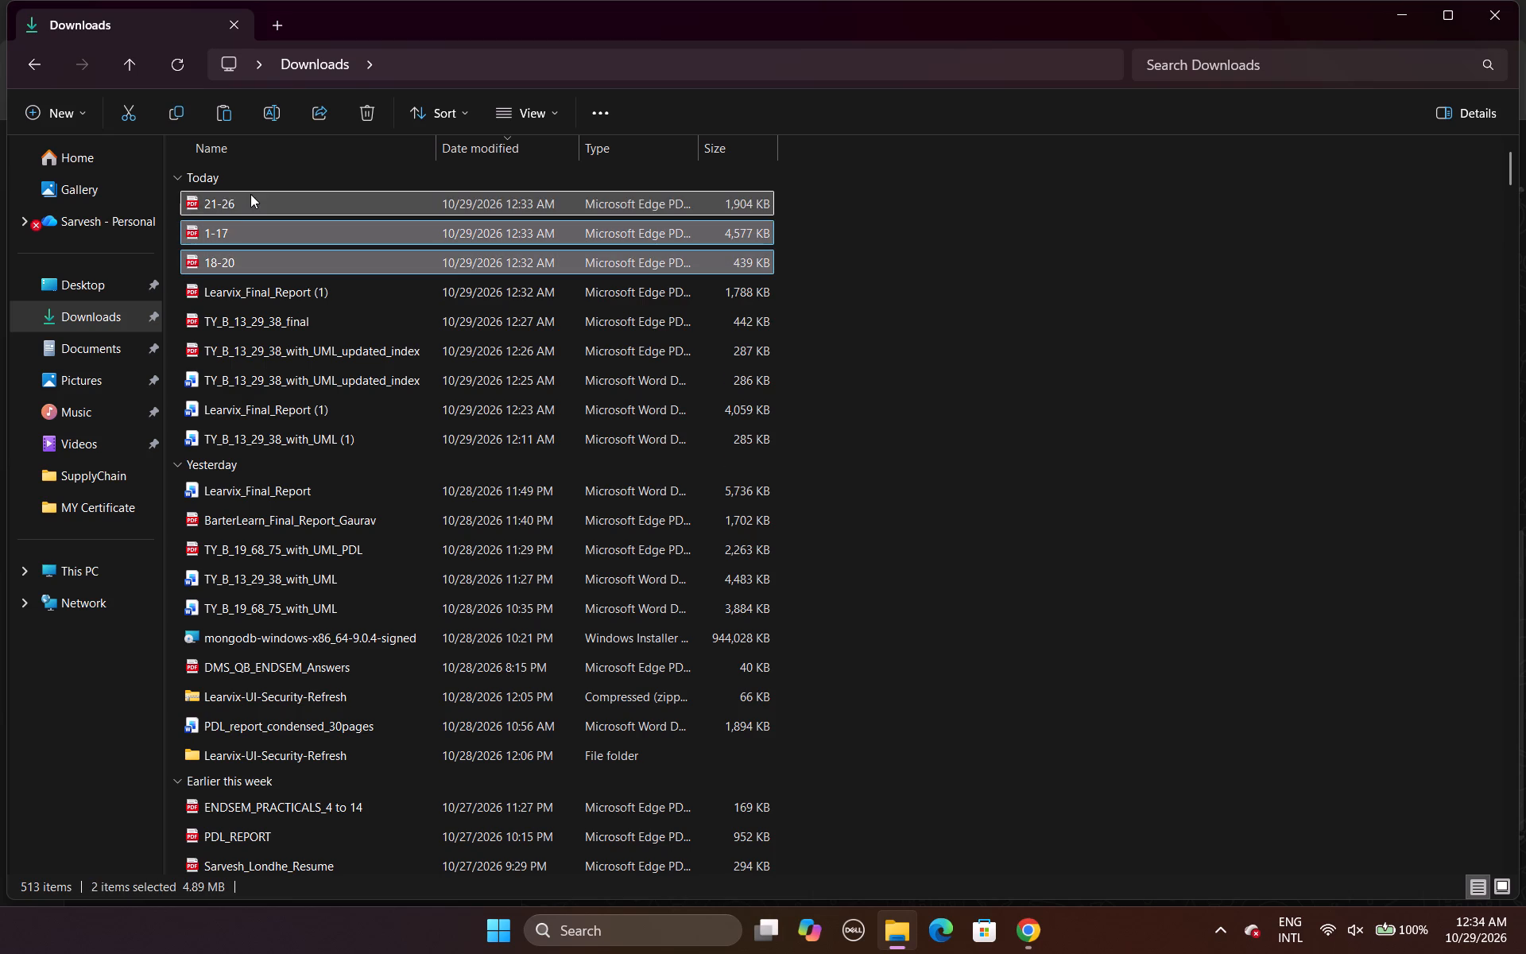
key(ctrl+c)
key(ctrl+c)
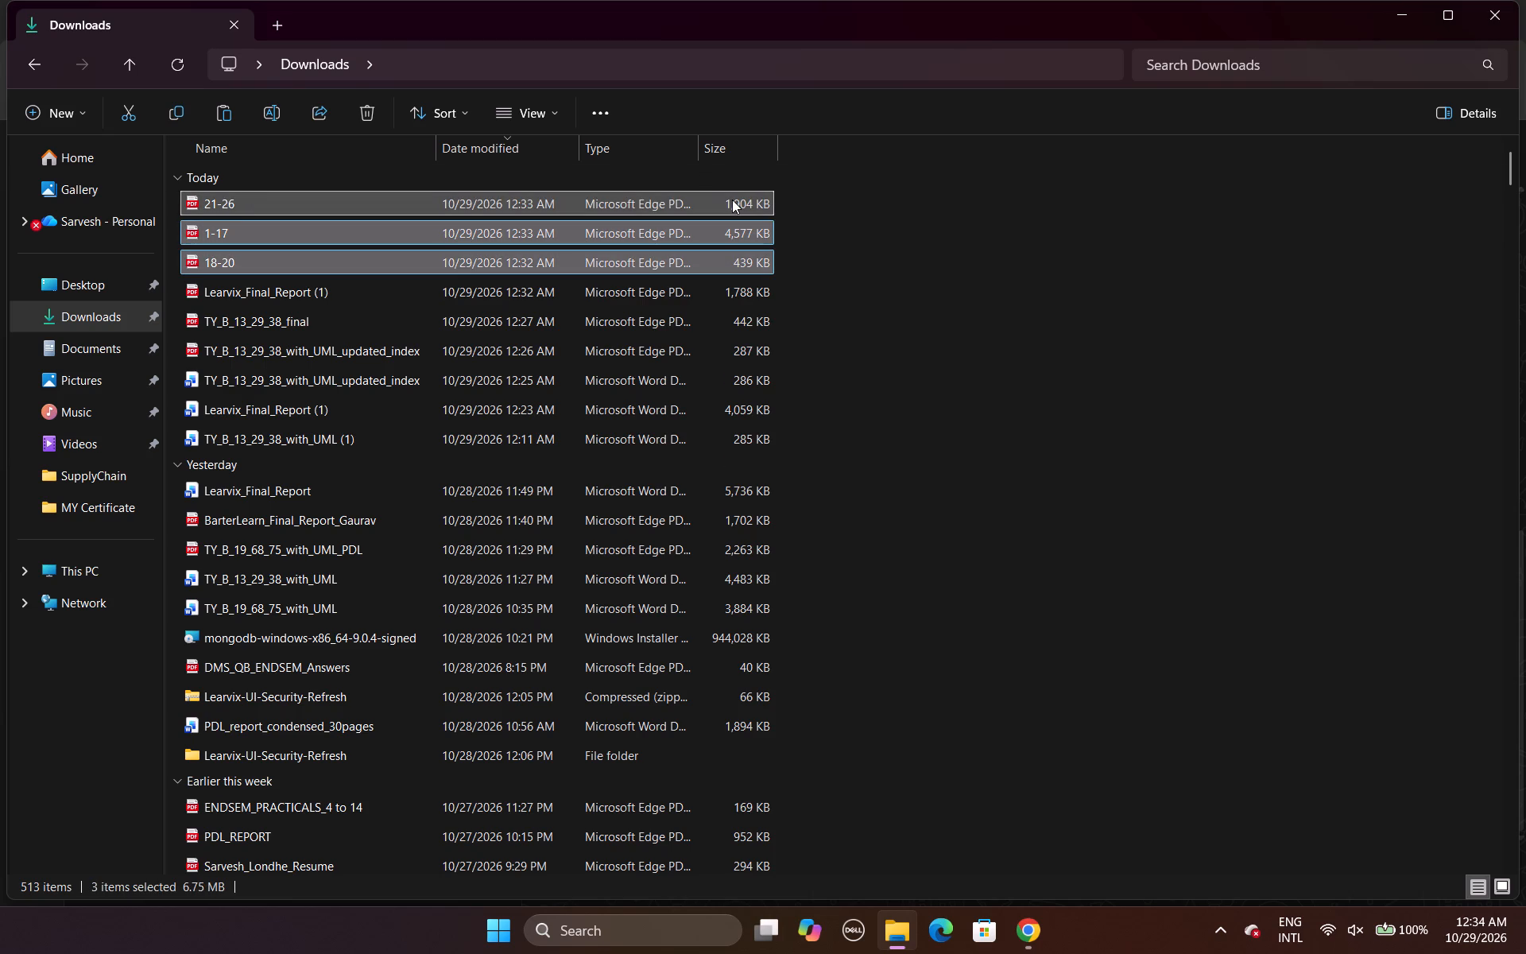